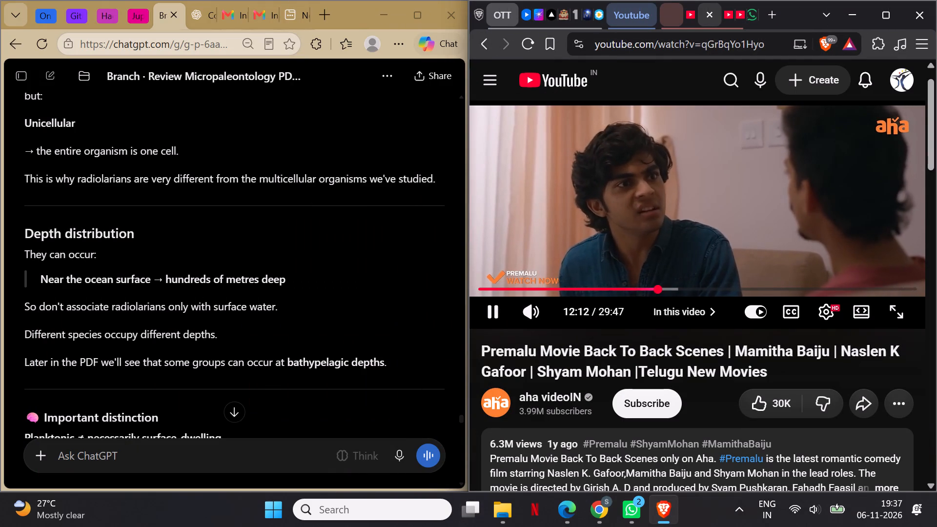
Open the Canva home page in Edge's blank new tab and dismiss the Canva Business trial offer.
left_click(301, 23)
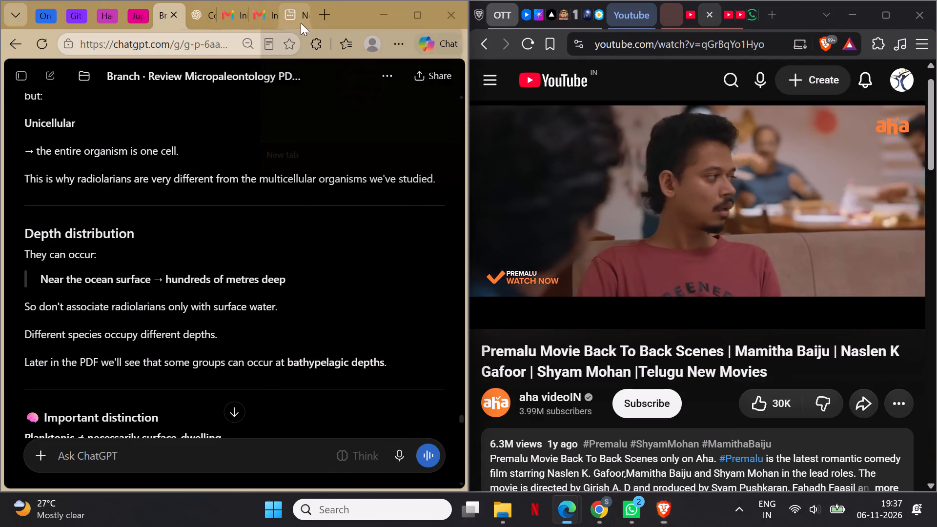
key("c")
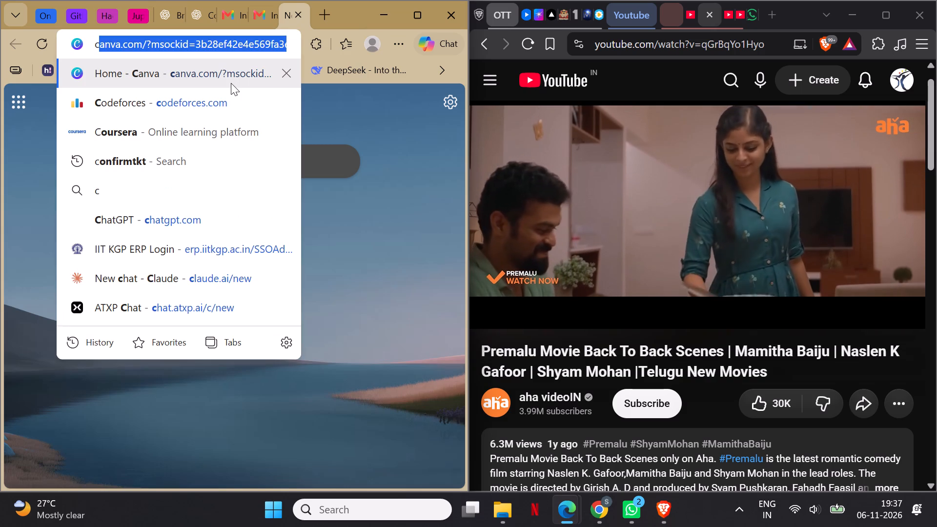
left_click(230, 69)
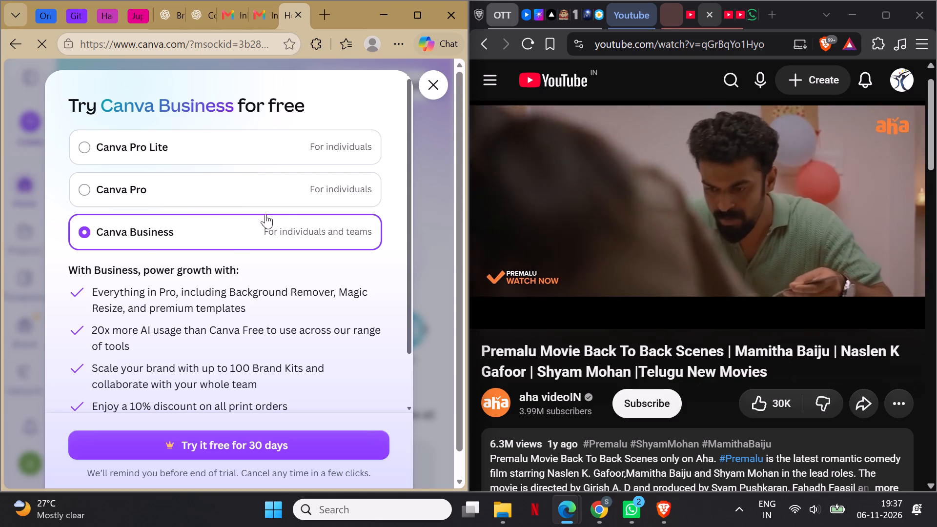
scroll(272, 187, "down", 1)
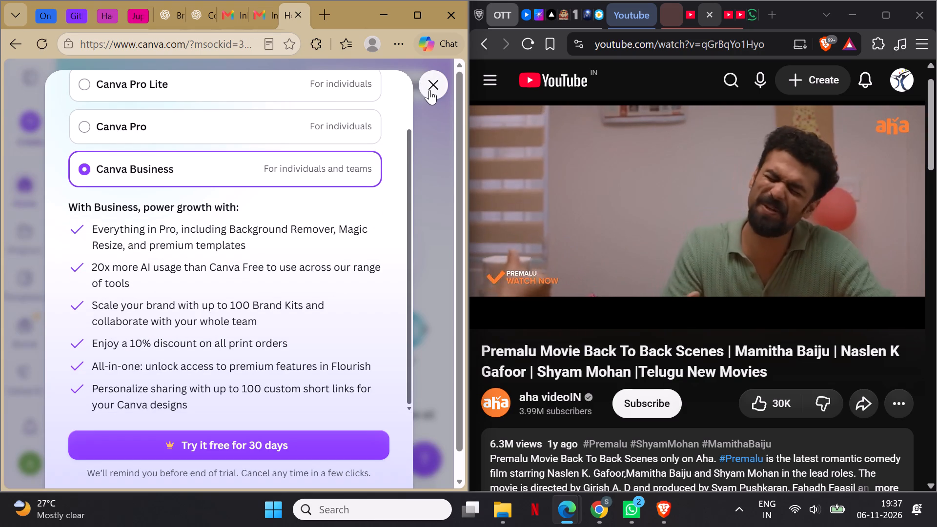
left_click(434, 89)
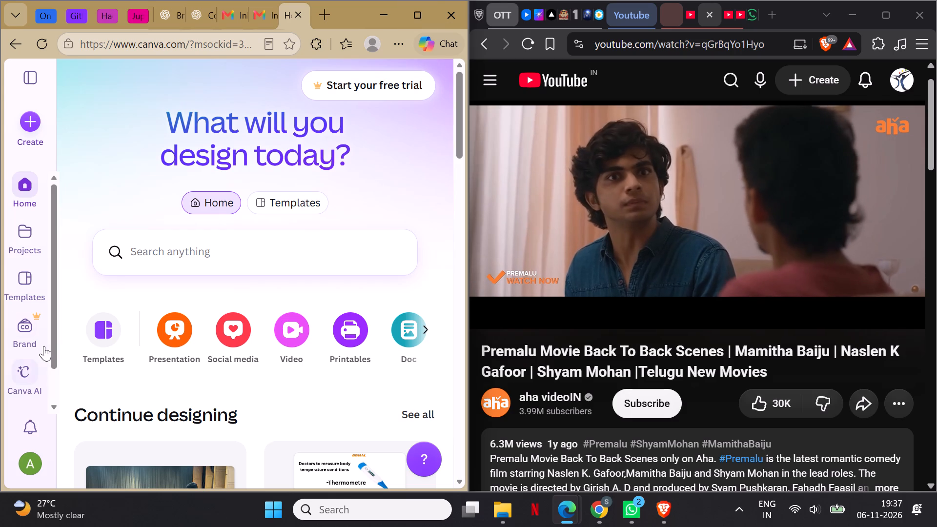
Maximize the Edge window and start a folder upload from Canva's design creation options.
left_click(407, 12)
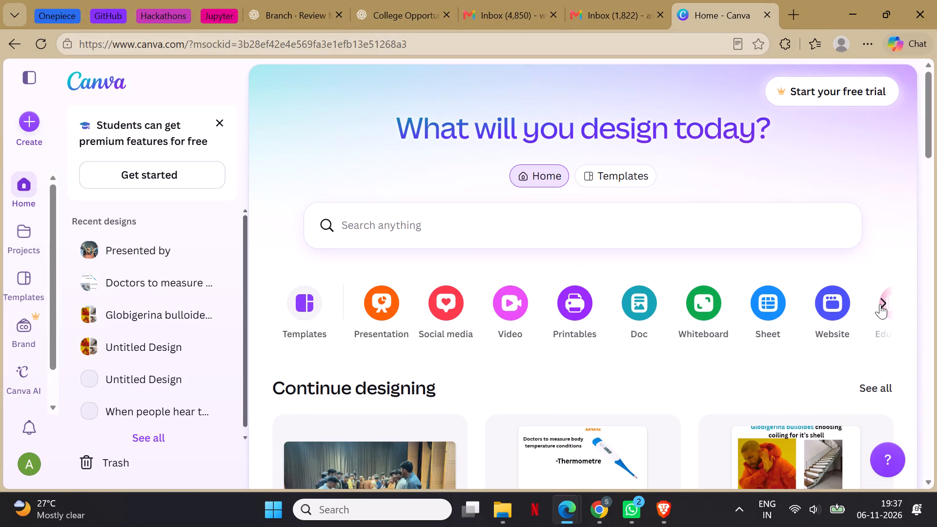
left_click(880, 304)
left_click(801, 299)
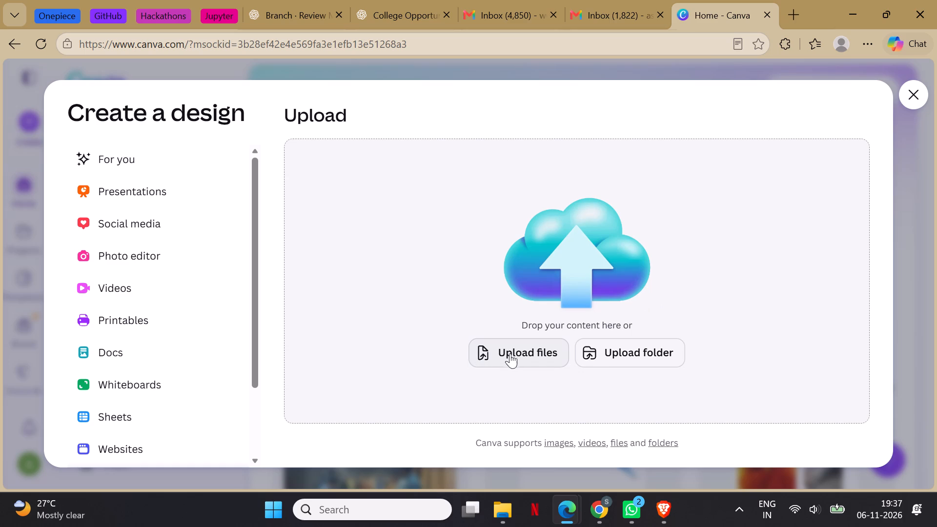
left_click(624, 351)
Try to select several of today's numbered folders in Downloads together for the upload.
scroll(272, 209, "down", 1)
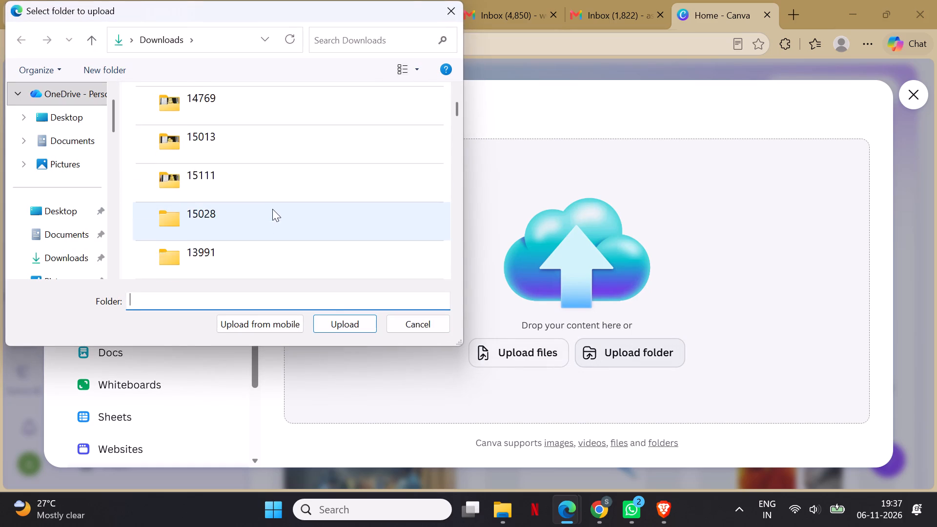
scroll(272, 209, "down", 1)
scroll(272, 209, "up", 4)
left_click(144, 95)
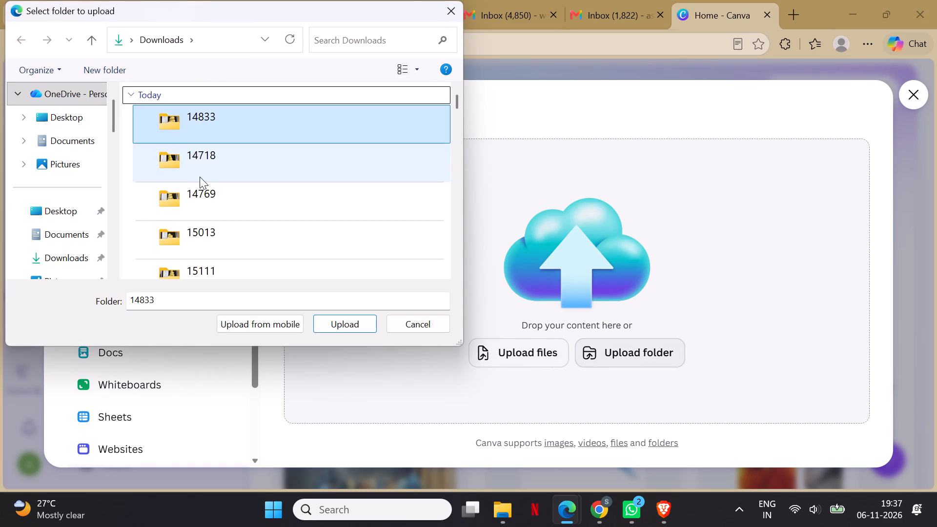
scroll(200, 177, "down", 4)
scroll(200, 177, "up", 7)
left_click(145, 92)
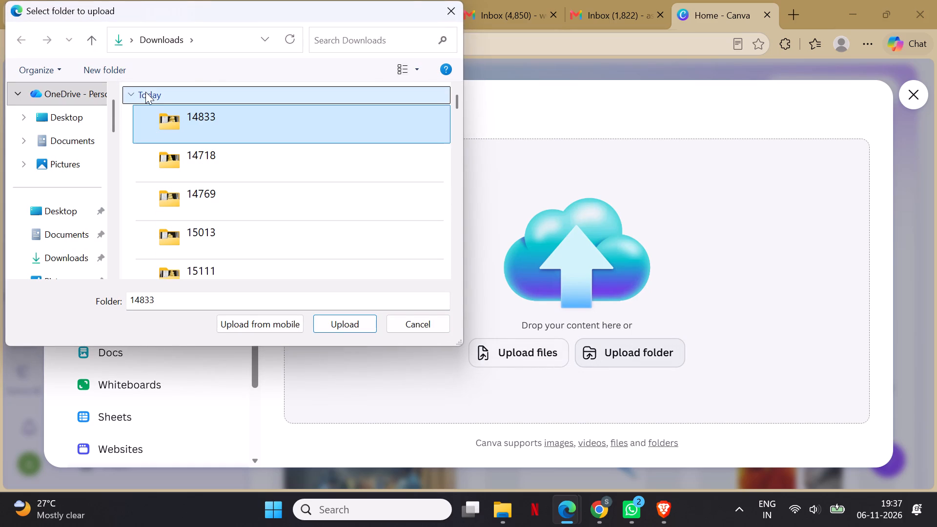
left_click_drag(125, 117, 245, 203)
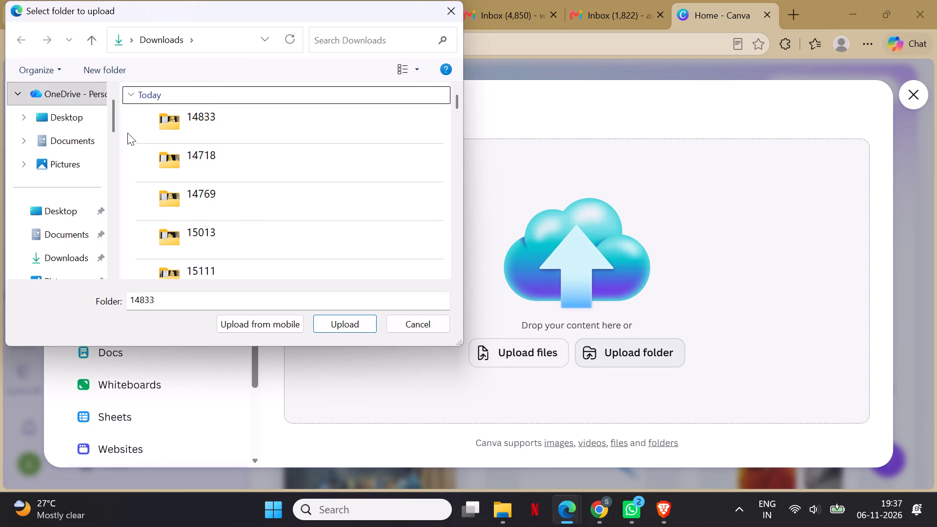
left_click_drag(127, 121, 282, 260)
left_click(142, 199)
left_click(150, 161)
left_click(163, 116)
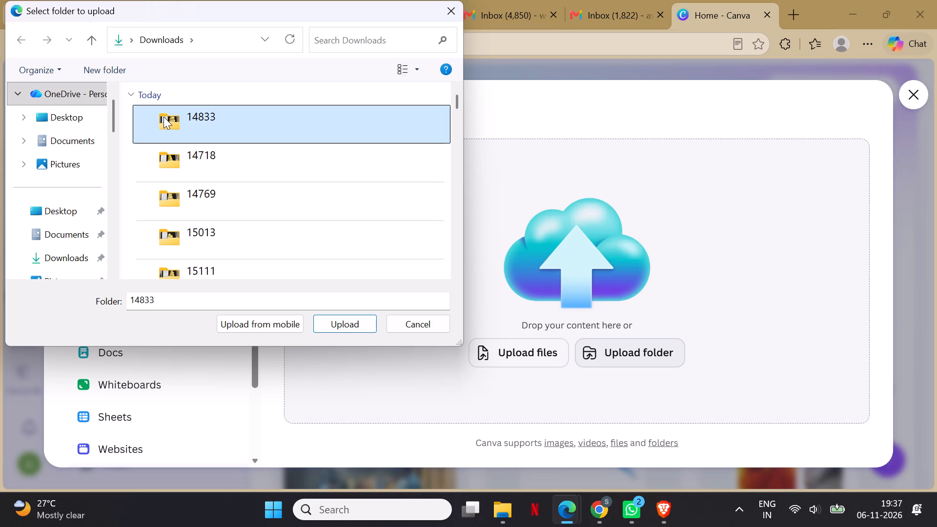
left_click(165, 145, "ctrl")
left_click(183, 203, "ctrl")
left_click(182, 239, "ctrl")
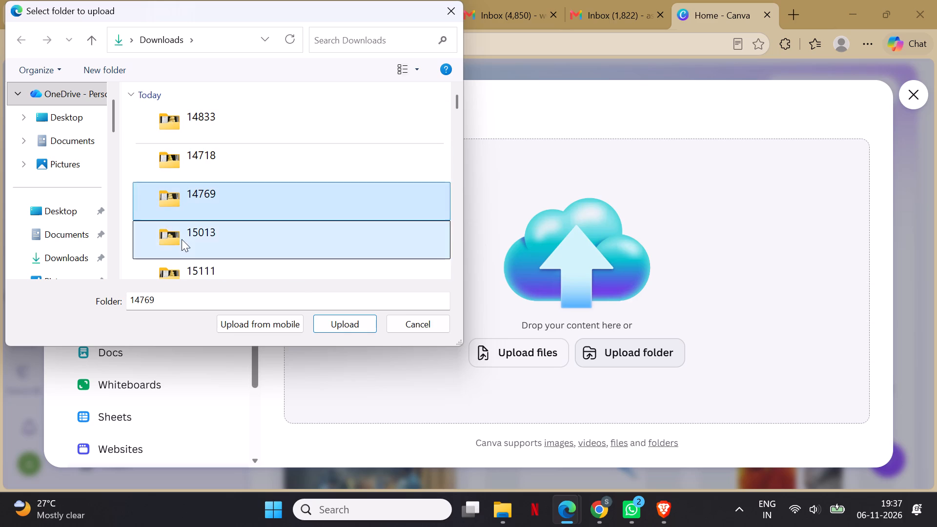
Upload the folder 14833 from Downloads to Canva and approve uploading its files to the site.
scroll(184, 225, "down", 17)
scroll(184, 225, "up", 7)
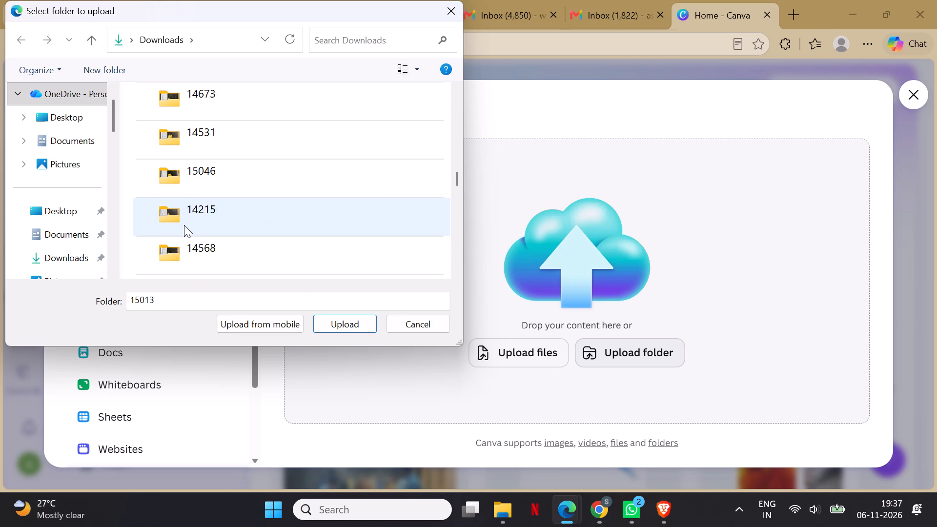
scroll(184, 225, "up", 1)
scroll(184, 225, "down", 5)
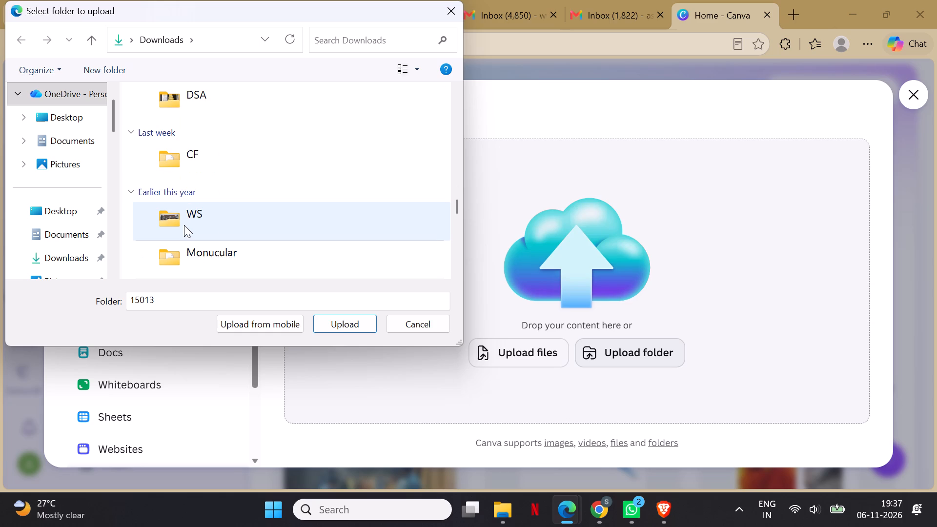
scroll(218, 166, "up", 12)
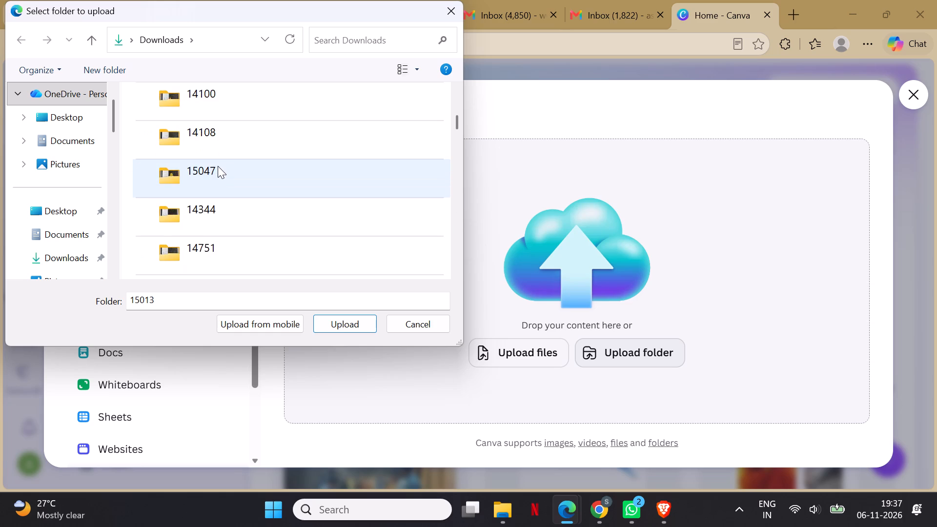
scroll(218, 166, "up", 9)
left_click(222, 123)
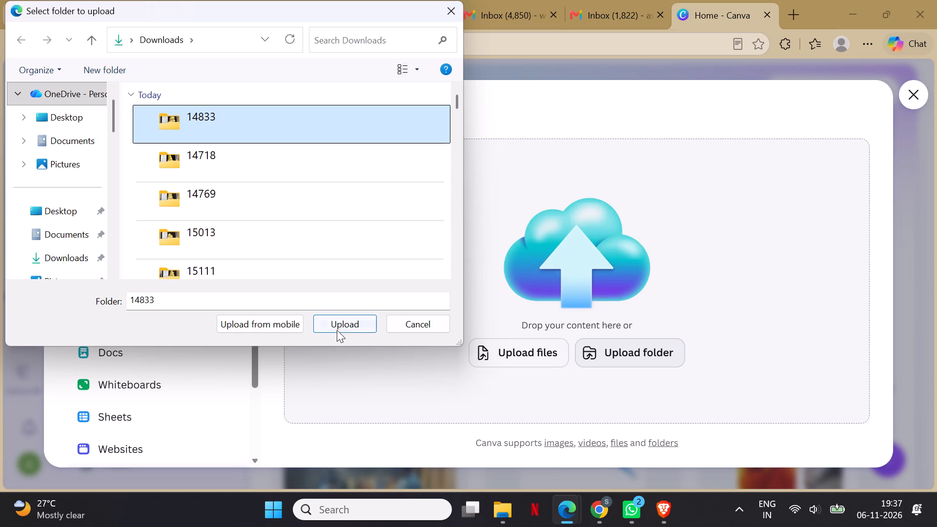
left_click(338, 324)
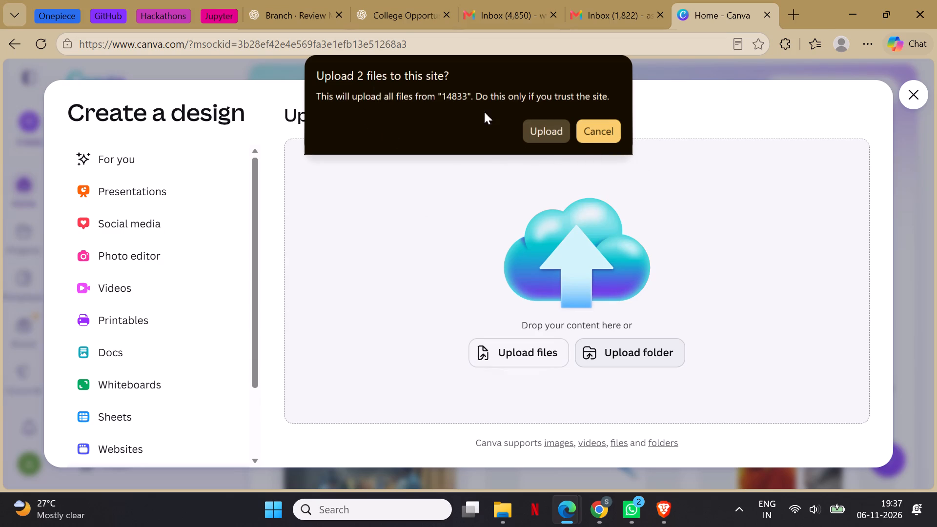
left_click(548, 134)
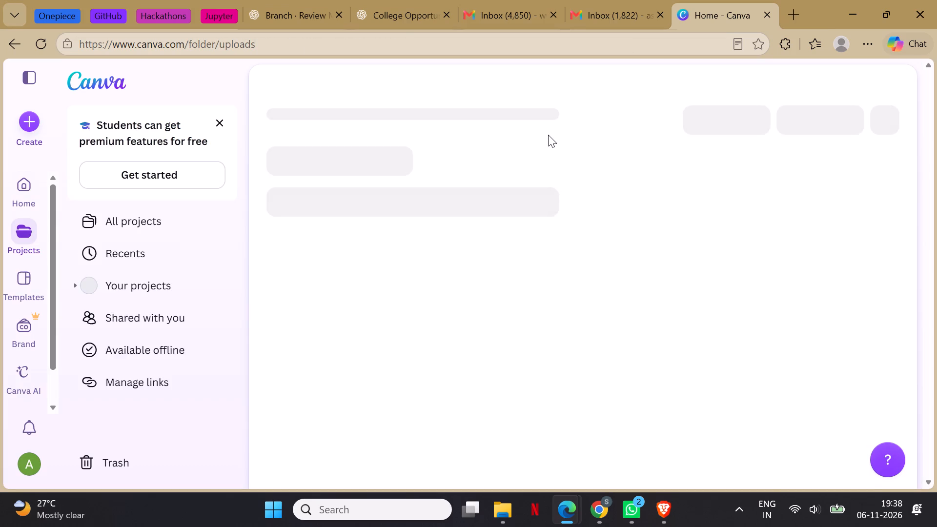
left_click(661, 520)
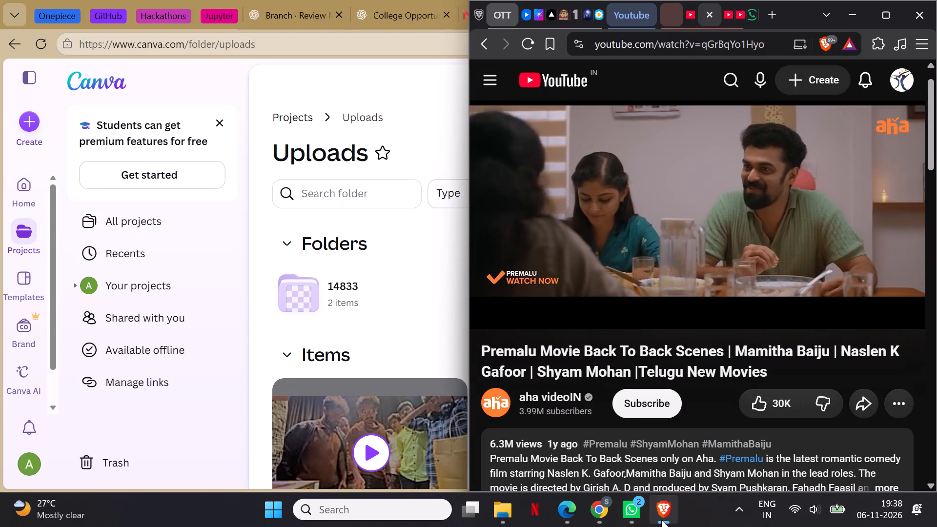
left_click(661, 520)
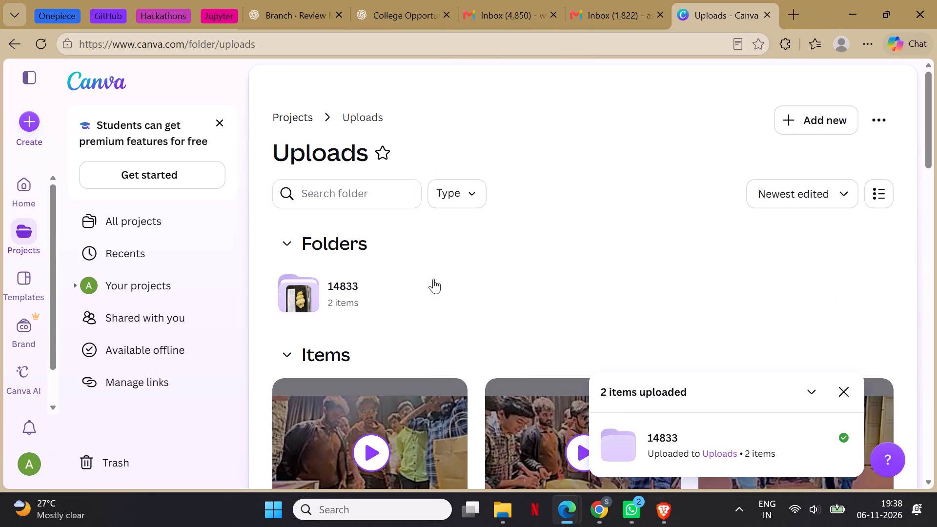
Open the uploaded folder 14833, preview the image IMG_8267.HEIC and return to the folder.
double_click(351, 289)
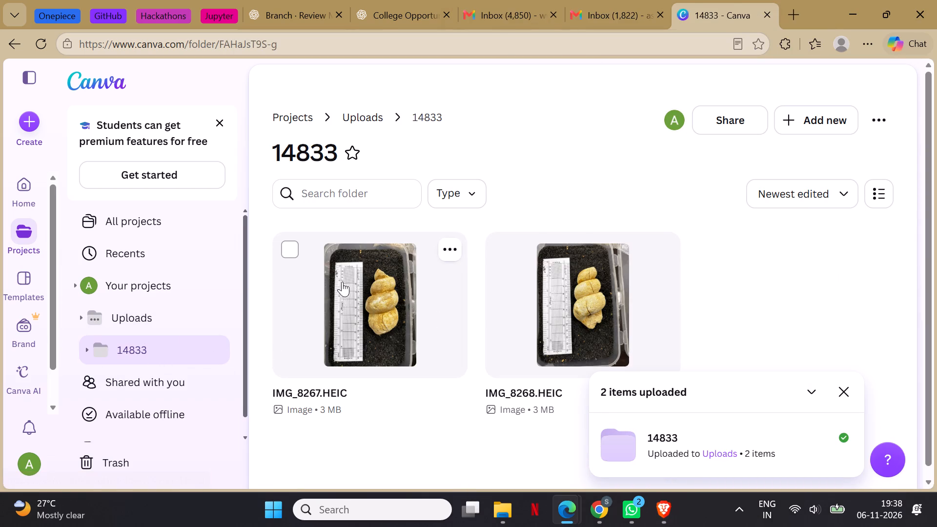
left_click(307, 269)
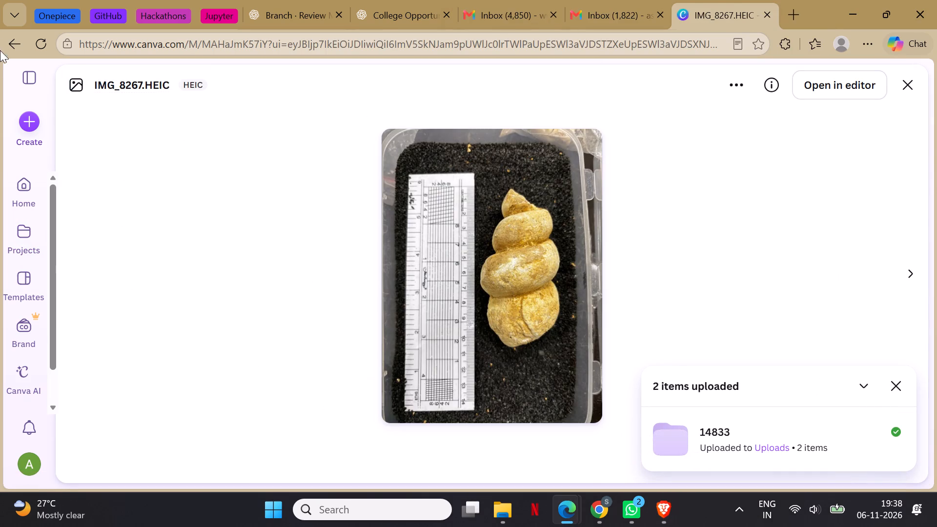
left_click(14, 53)
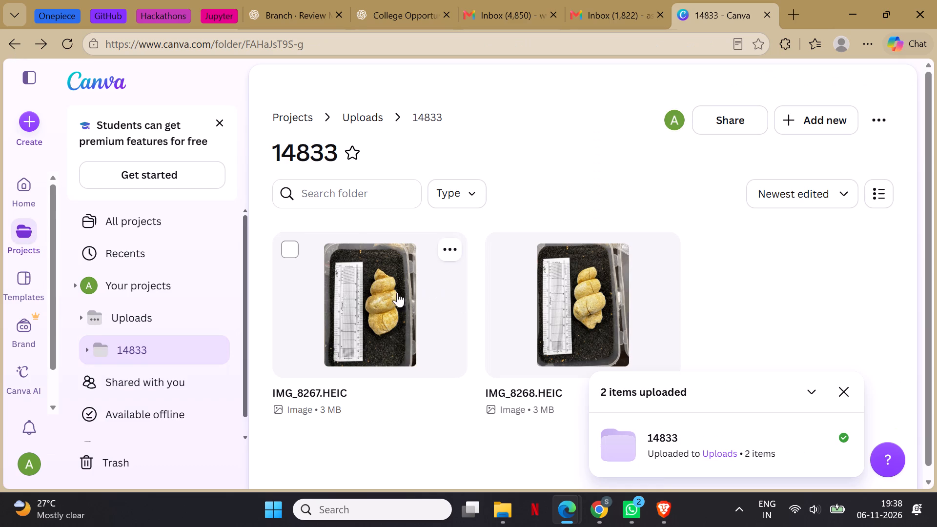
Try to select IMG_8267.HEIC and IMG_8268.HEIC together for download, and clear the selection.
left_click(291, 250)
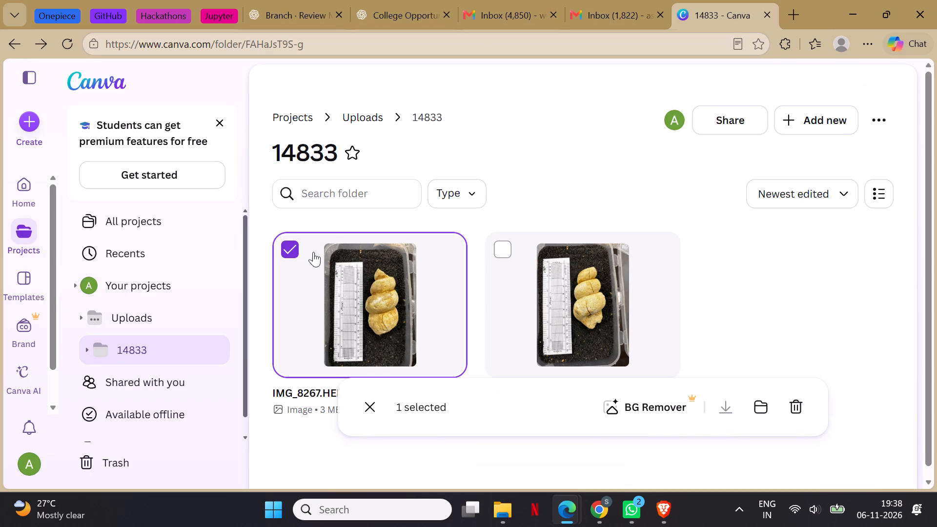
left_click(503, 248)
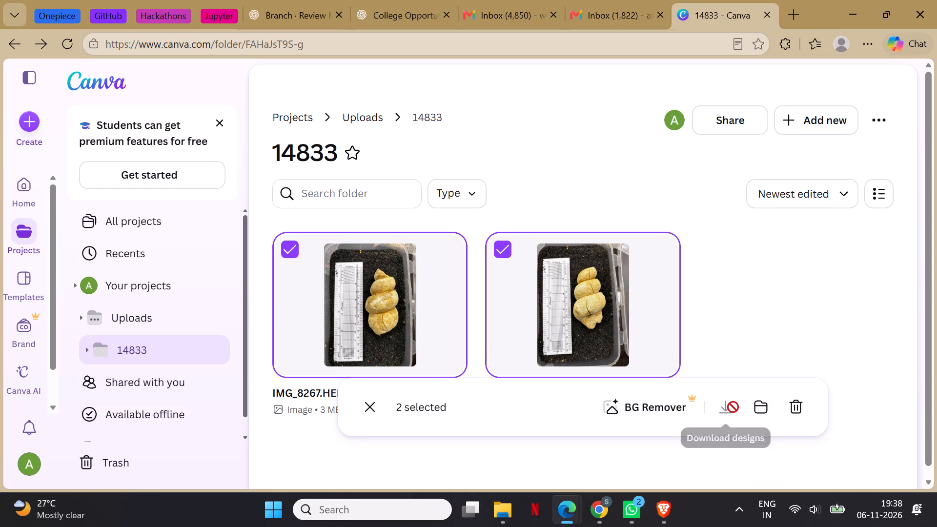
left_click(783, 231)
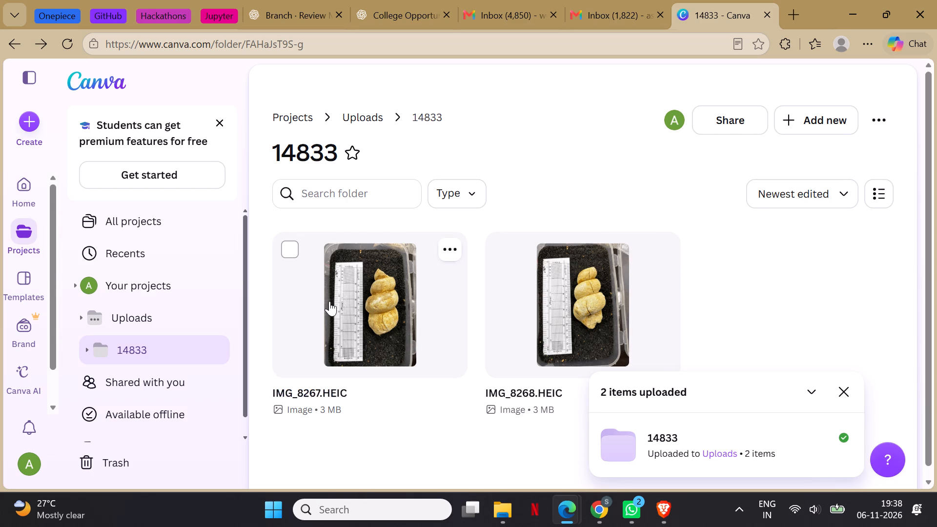
Open IMG_8267.HEIC in the Canva editor in a separate tab and go back to the folder 14833 listing.
left_click(329, 301)
left_click(828, 87)
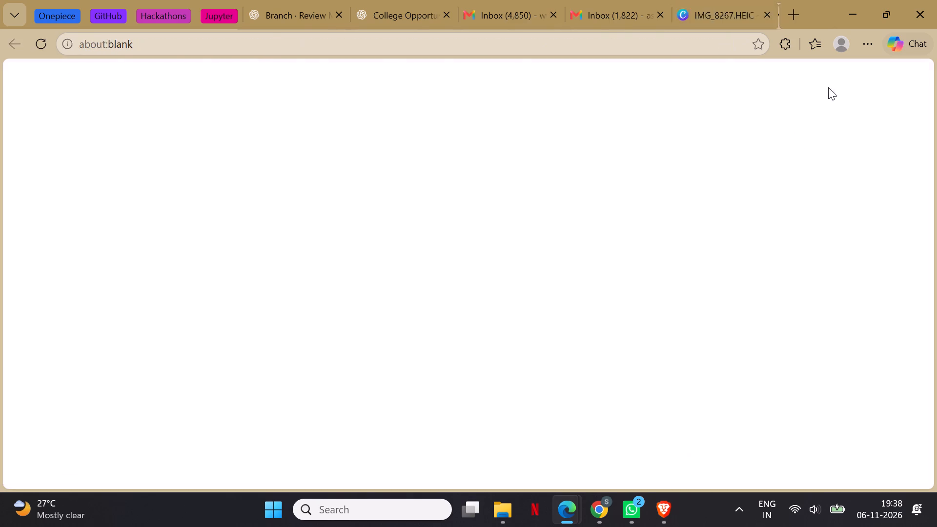
left_click(633, 15)
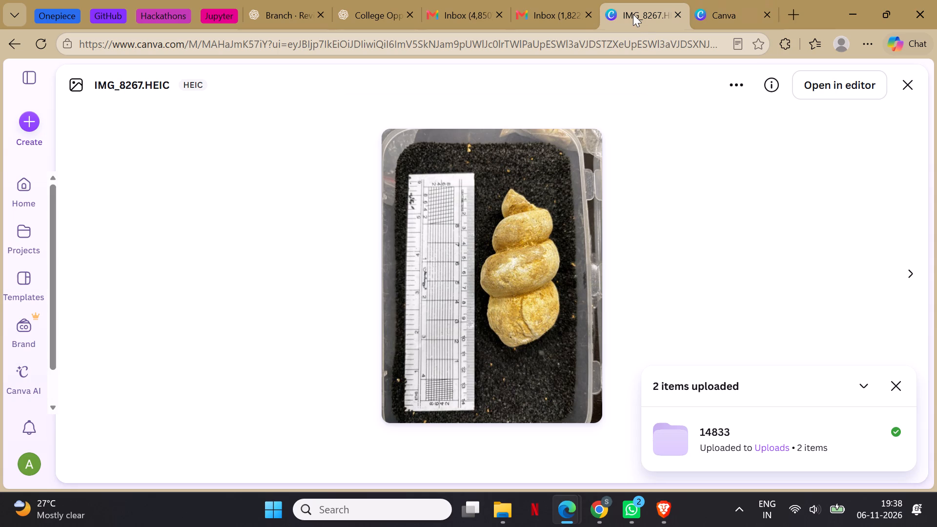
left_click(184, 177)
left_click(910, 78)
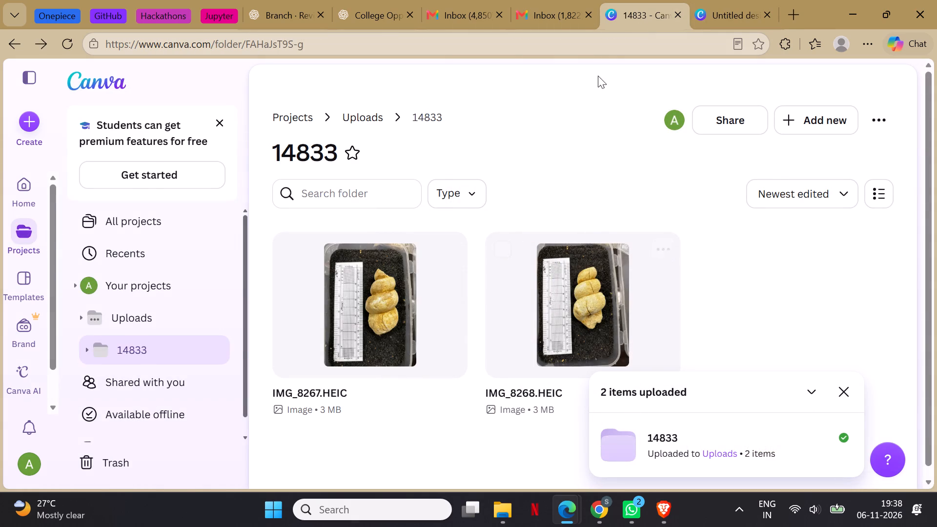
Return to the untitled design holding IMG_8267, show the uploads and add a blank page 2.
left_click(734, 14)
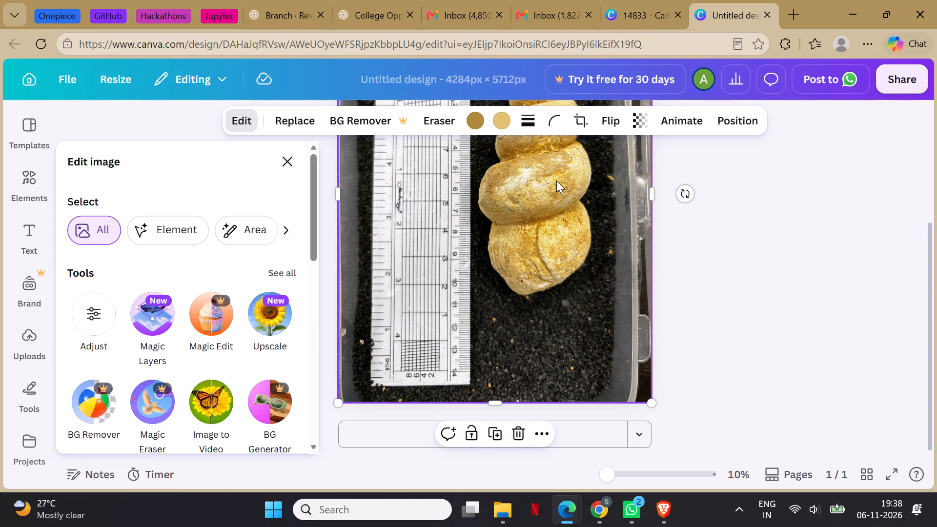
scroll(571, 303, "up", 3)
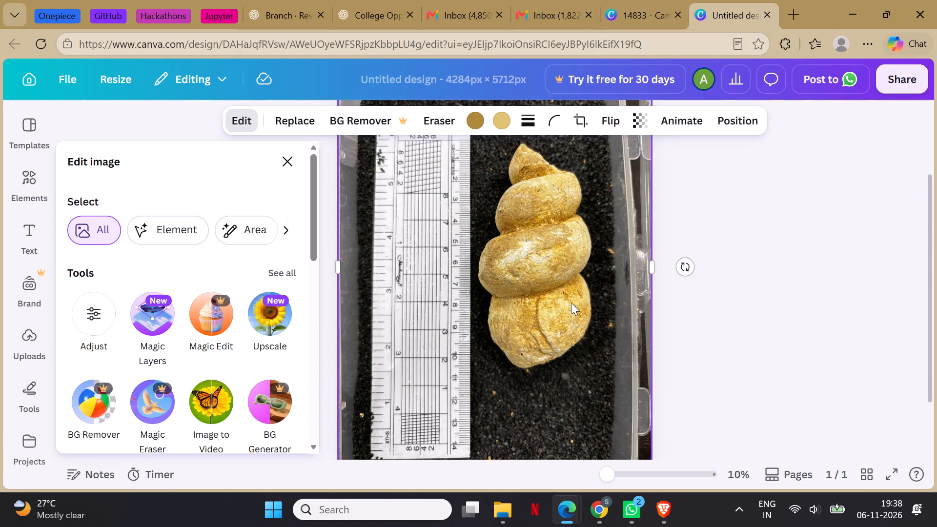
left_click(30, 339)
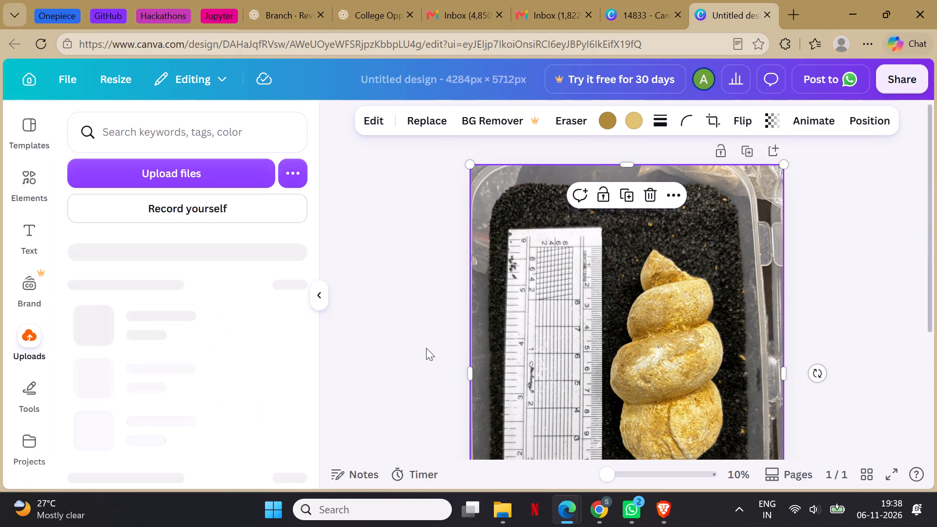
scroll(445, 348, "down", 2)
scroll(489, 345, "down", 7)
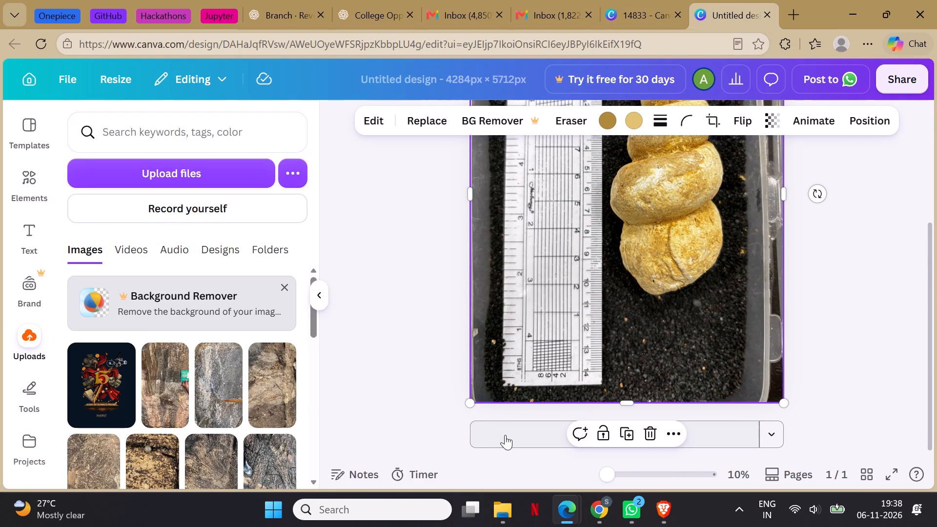
left_click(503, 435)
Find the folder 14833 among the uploads and open it inside the design editor.
scroll(192, 371, "down", 12)
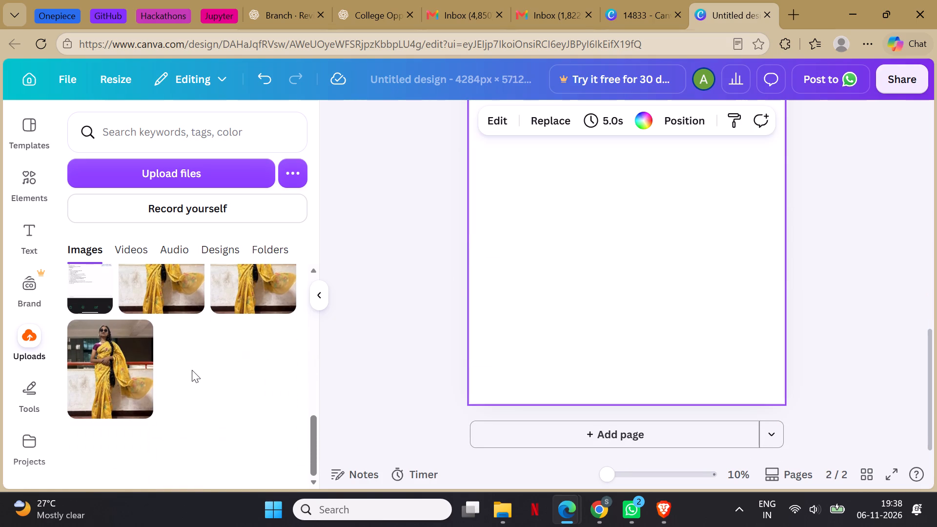
scroll(192, 370, "down", 12)
scroll(192, 371, "up", 16)
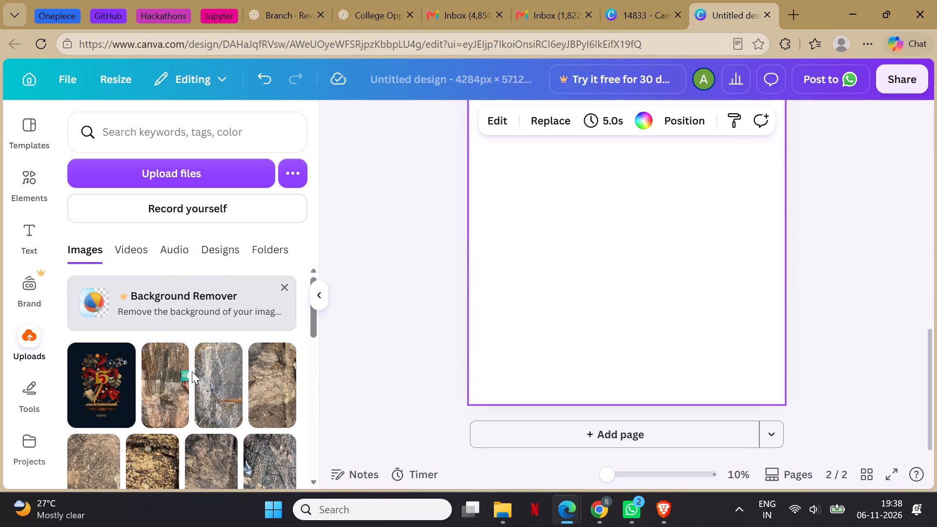
left_click(267, 251)
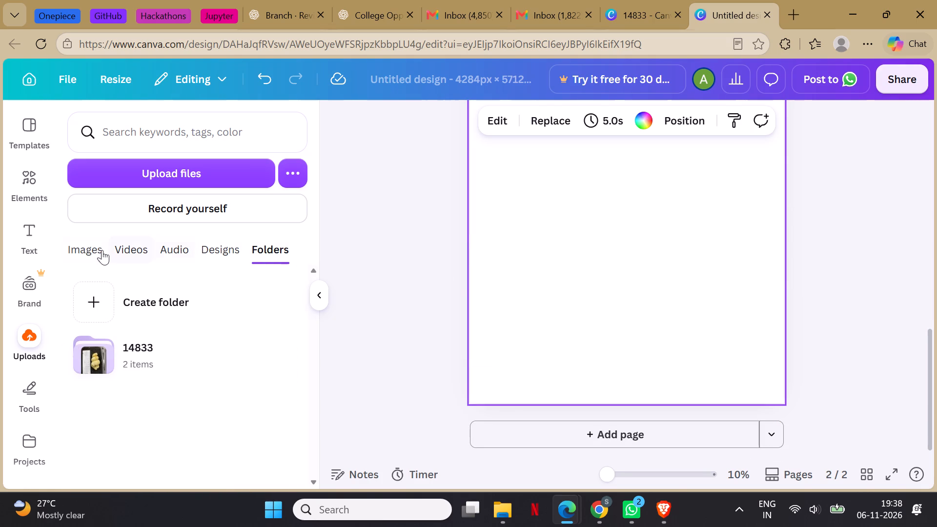
left_click(88, 251)
left_click(270, 250)
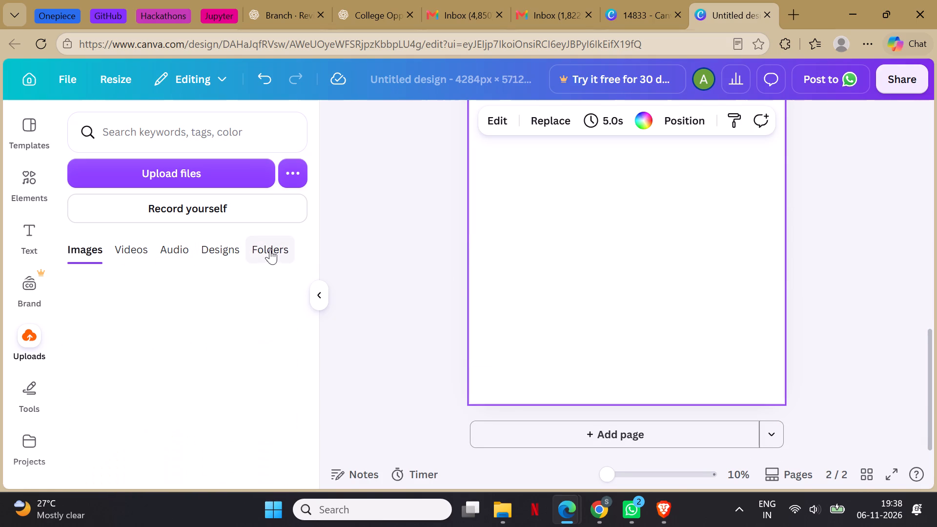
double_click(150, 349)
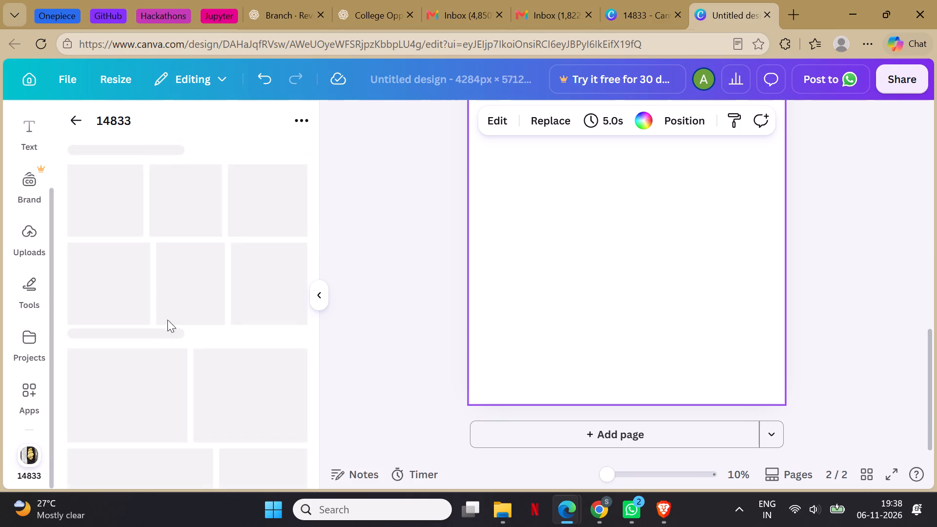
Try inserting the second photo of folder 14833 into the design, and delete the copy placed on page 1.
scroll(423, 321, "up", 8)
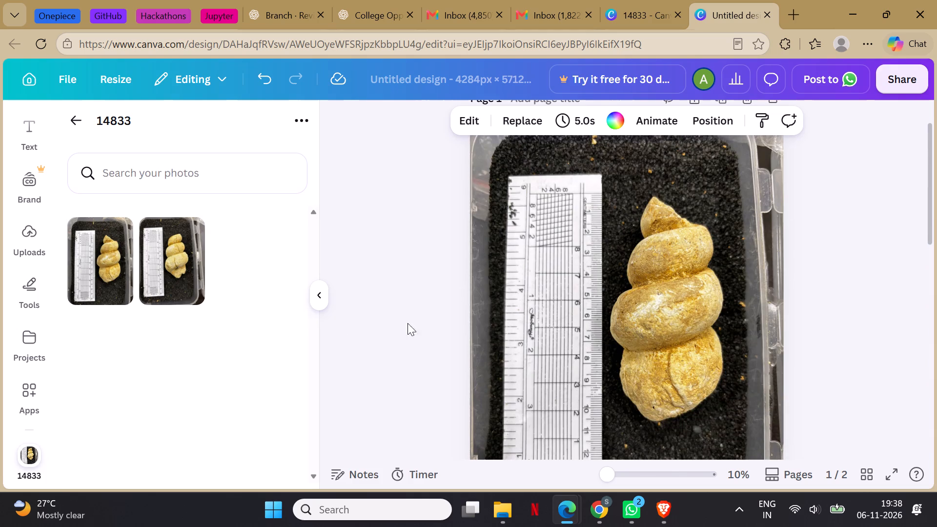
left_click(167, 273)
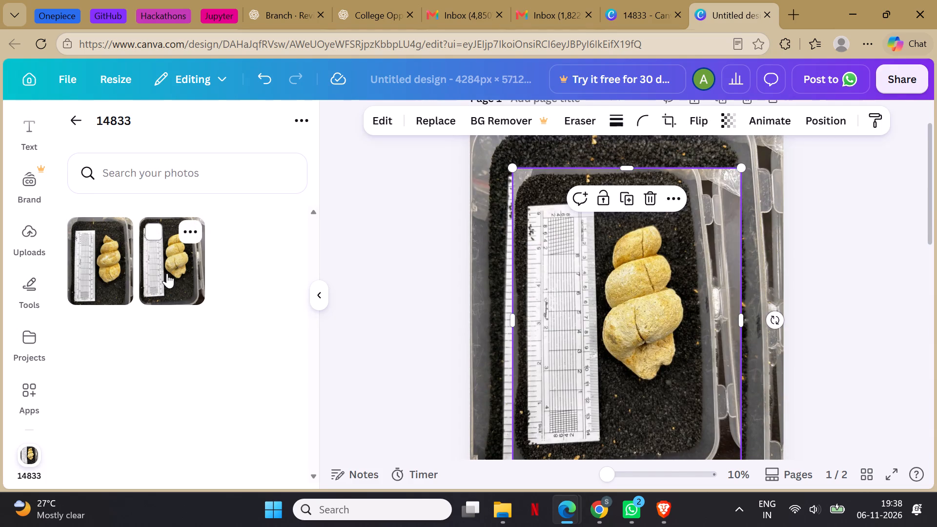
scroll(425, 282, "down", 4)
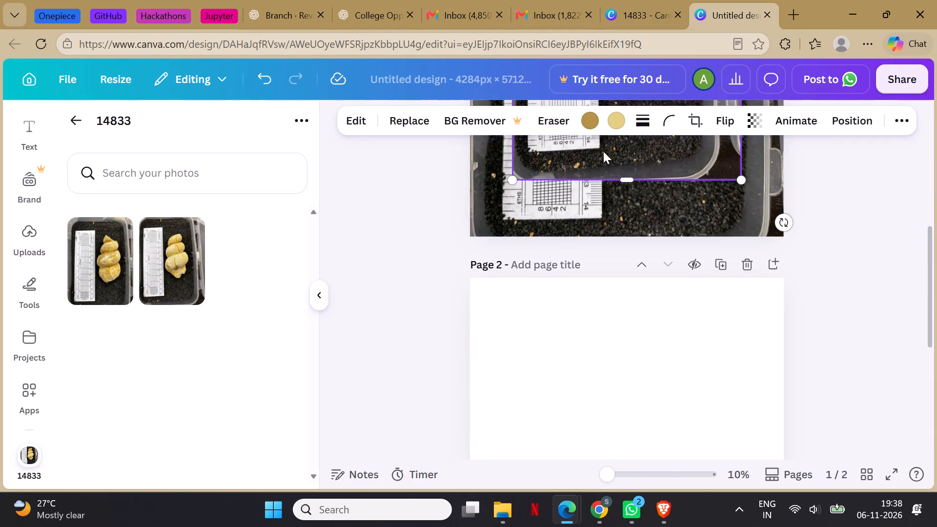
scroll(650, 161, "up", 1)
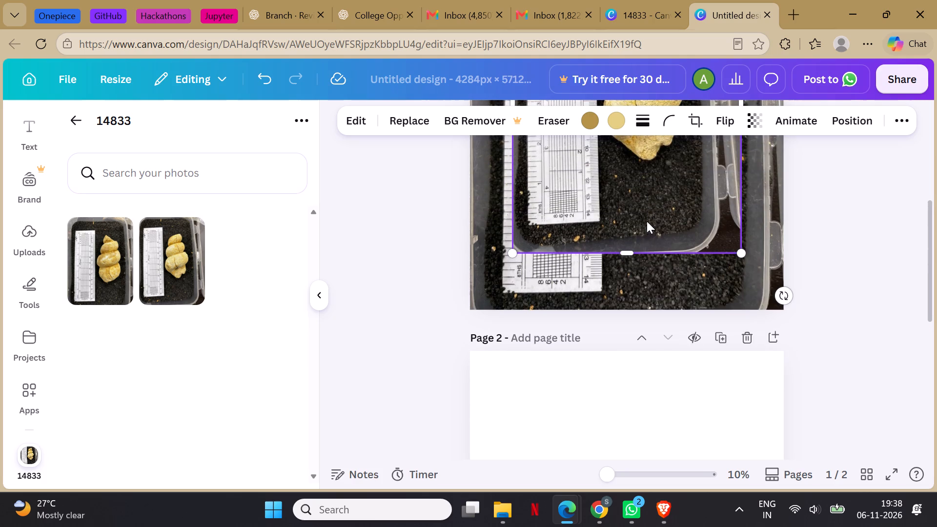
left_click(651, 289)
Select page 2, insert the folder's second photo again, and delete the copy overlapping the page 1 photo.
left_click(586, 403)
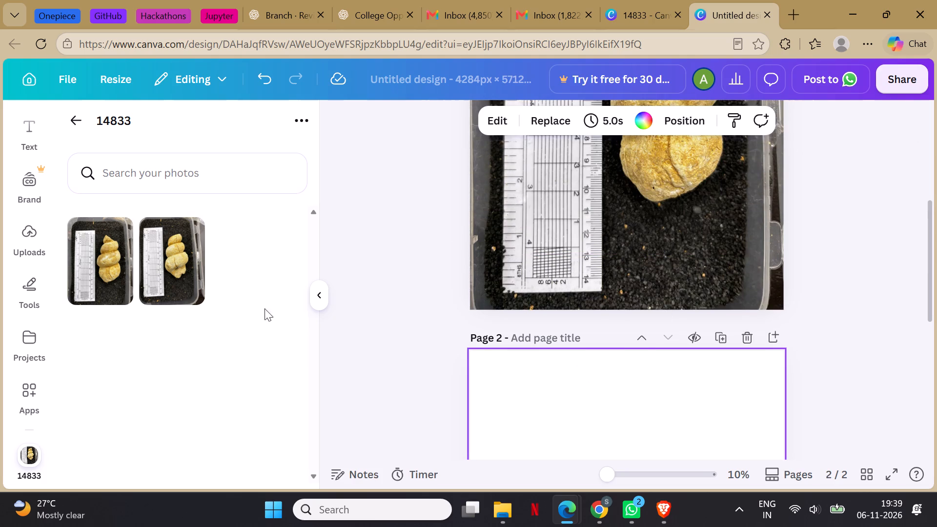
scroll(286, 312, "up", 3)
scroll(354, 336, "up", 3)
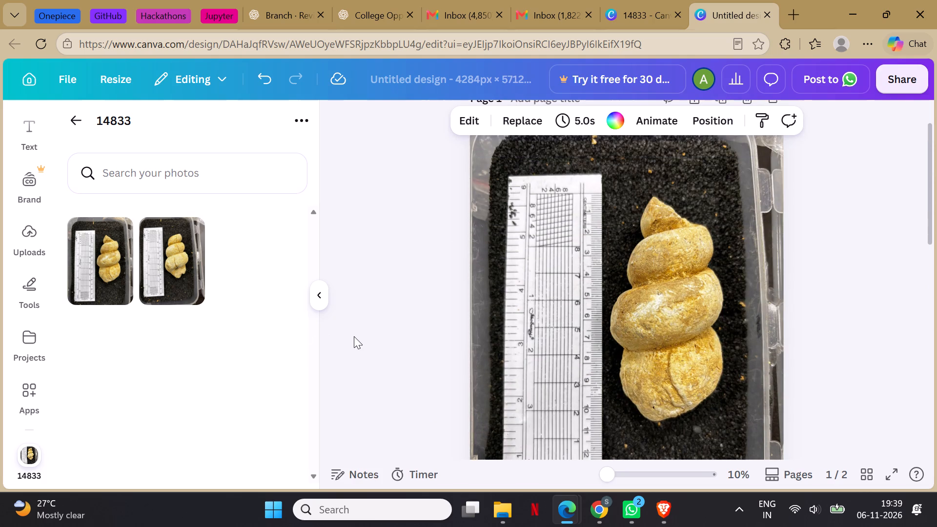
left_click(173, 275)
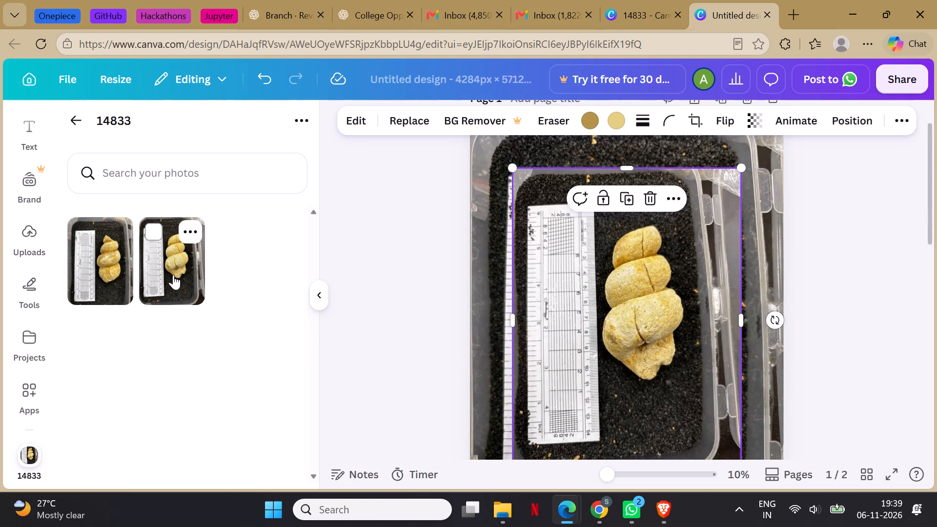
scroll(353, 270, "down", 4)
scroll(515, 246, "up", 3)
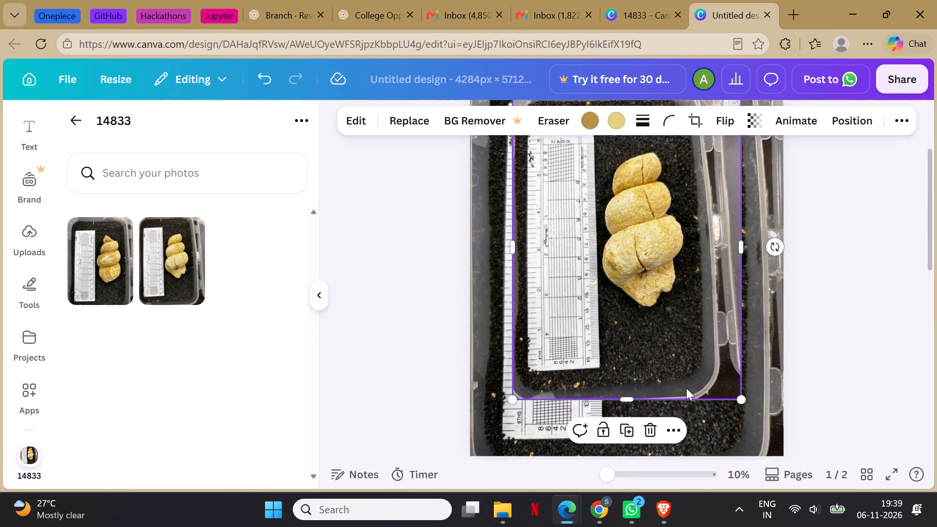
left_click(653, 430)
Place the second photo of folder 14833 on the blank page 2.
scroll(424, 362, "down", 5)
left_click(596, 339)
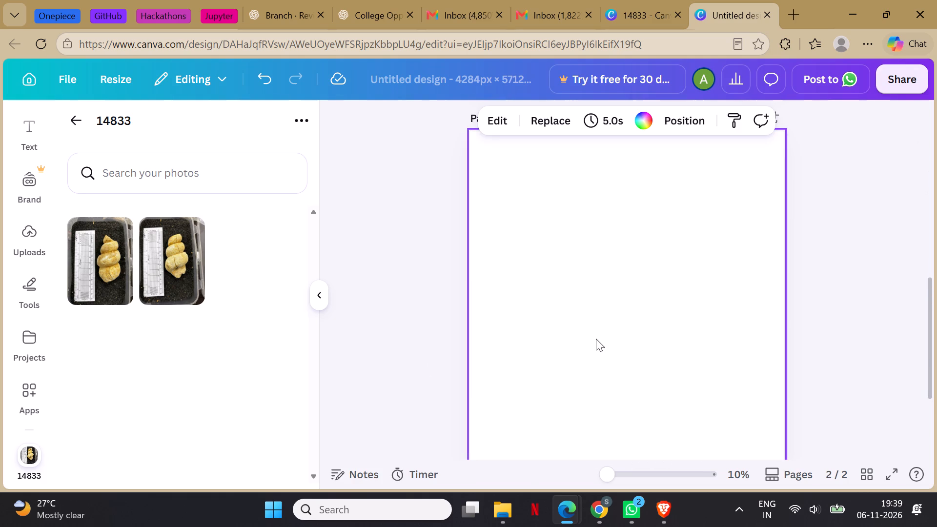
left_click_drag(172, 273, 553, 297)
Review pages 1 and 2 to check how the two specimen photos are placed.
scroll(372, 300, "up", 7)
scroll(372, 300, "down", 1)
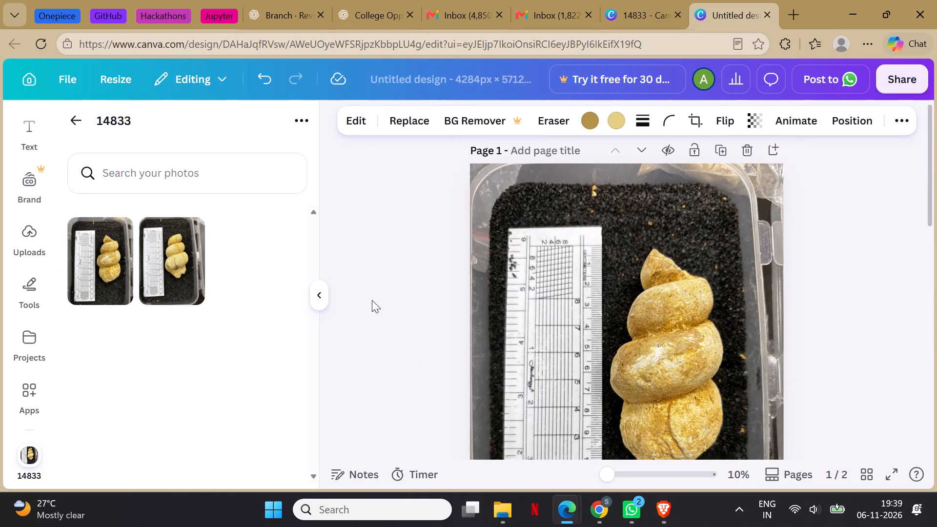
scroll(372, 300, "down", 9)
scroll(372, 300, "up", 7)
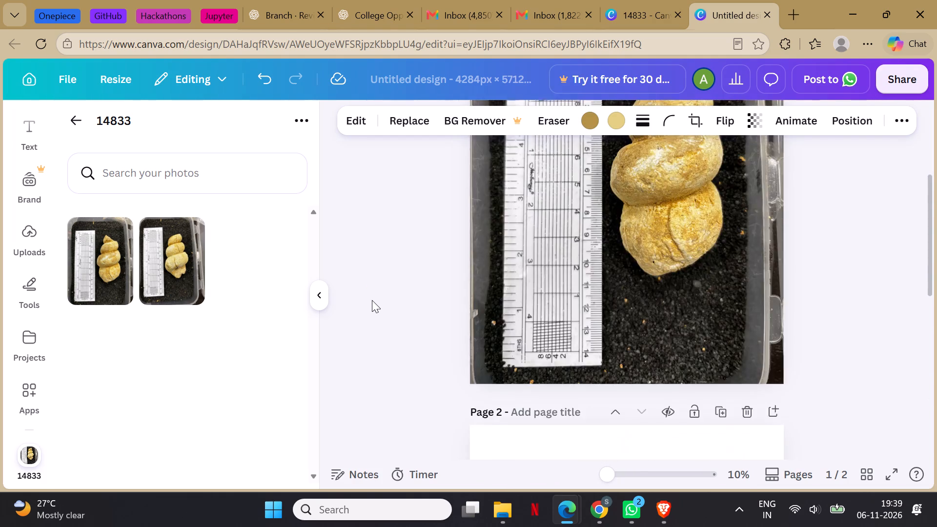
scroll(372, 300, "up", 2)
scroll(372, 300, "down", 9)
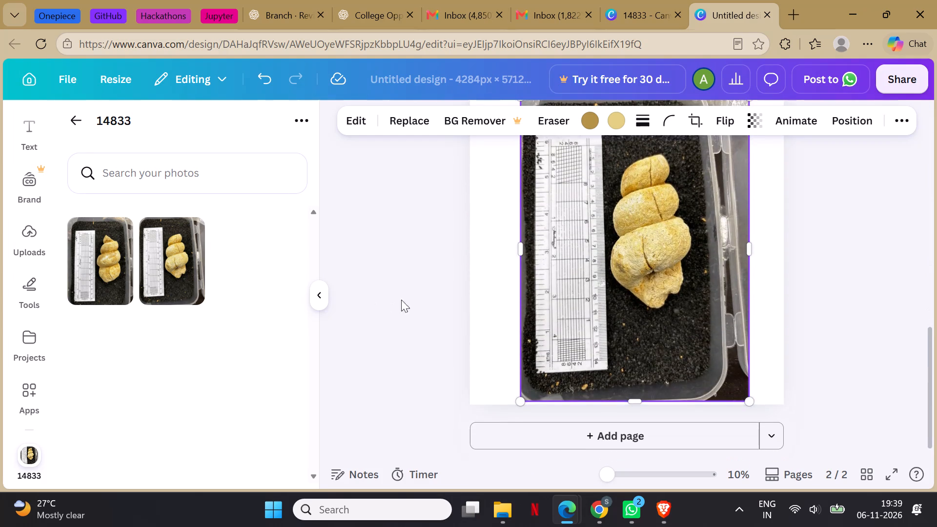
scroll(603, 298, "up", 1)
scroll(511, 257, "up", 2)
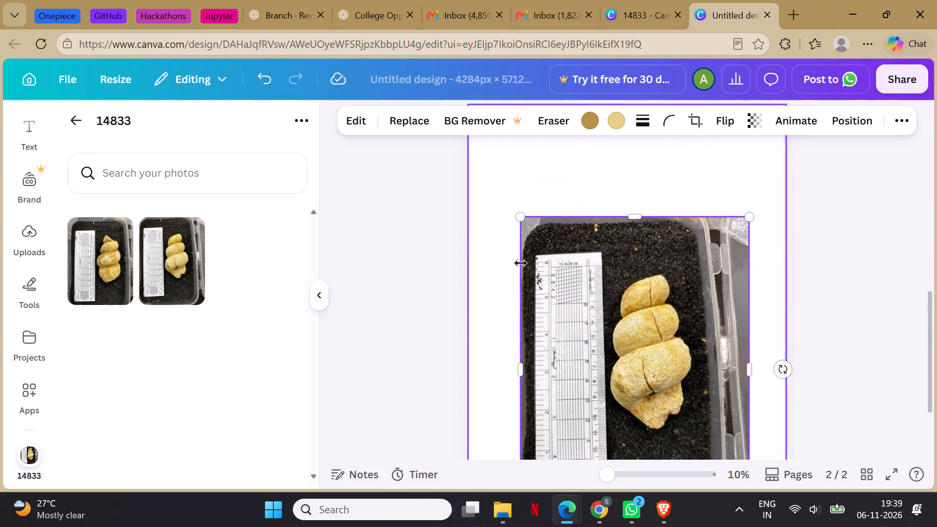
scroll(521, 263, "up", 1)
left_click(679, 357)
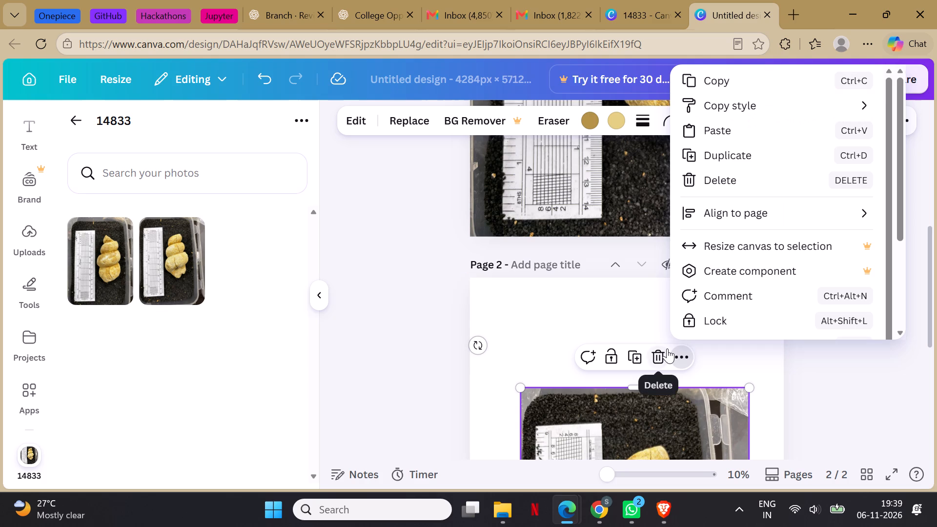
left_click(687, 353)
Arrange the Canva window side by side with the Brave video window and collapse the folder 14833 panel.
left_click(663, 504)
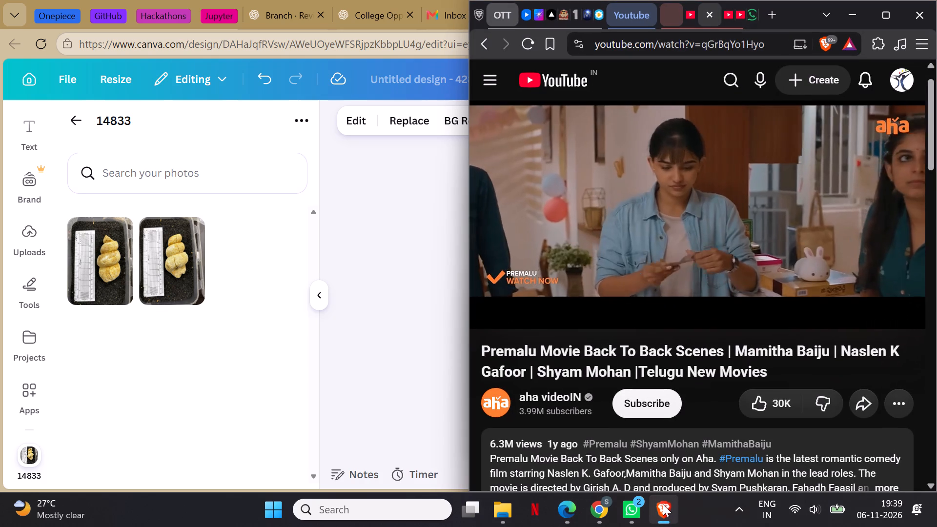
left_click(353, 212)
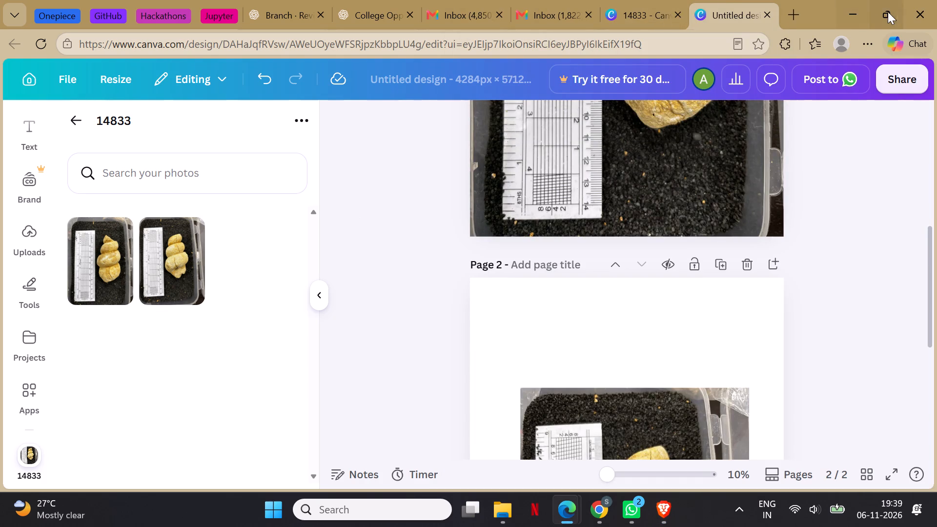
left_click(791, 116)
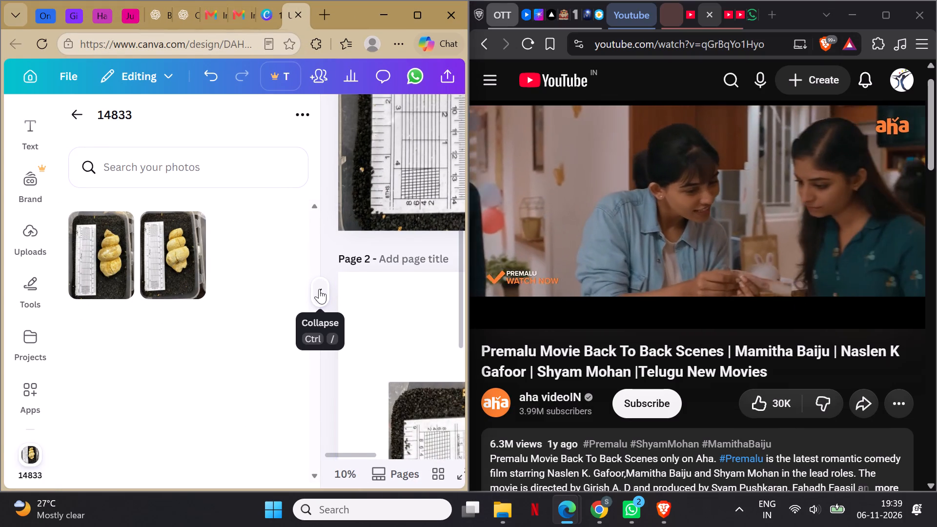
left_click(319, 289)
Enlarge the photo on page 2 from its corners until it fills the page.
scroll(267, 299, "up", 6)
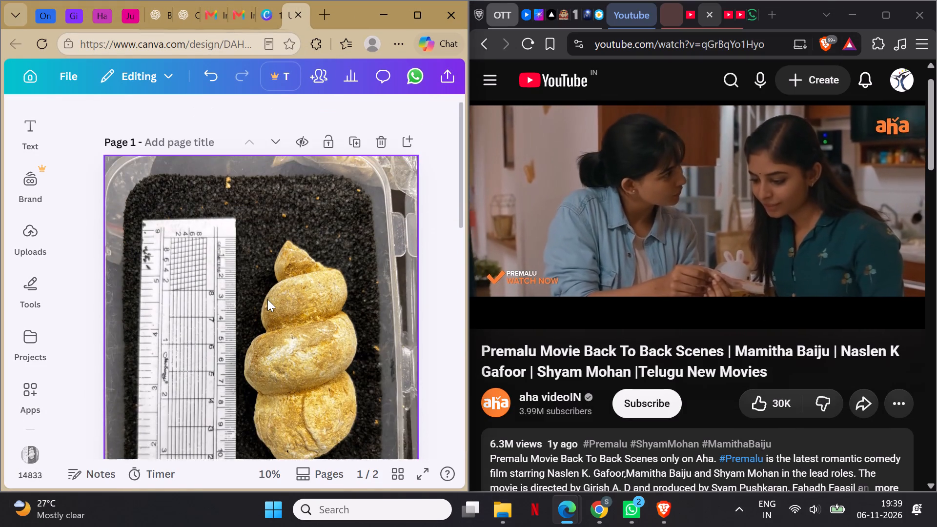
scroll(267, 299, "down", 7)
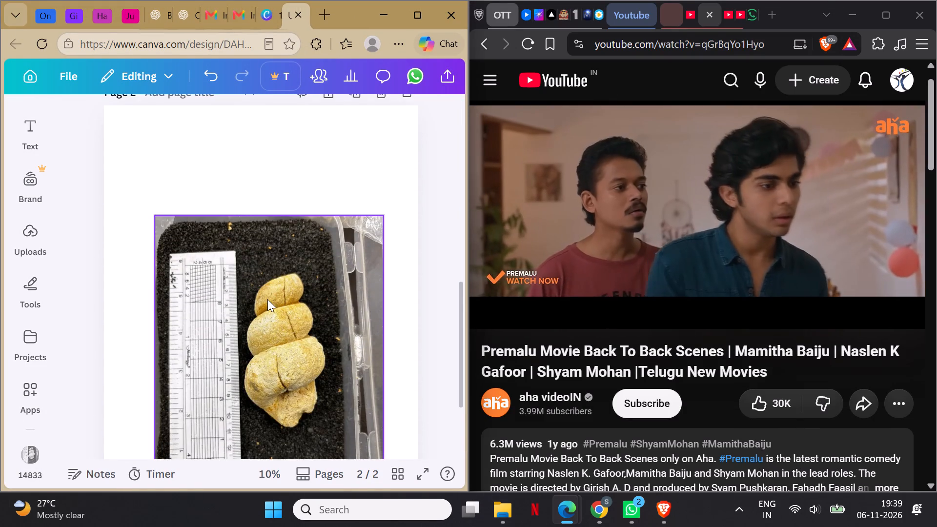
scroll(267, 299, "down", 1)
scroll(267, 299, "up", 1)
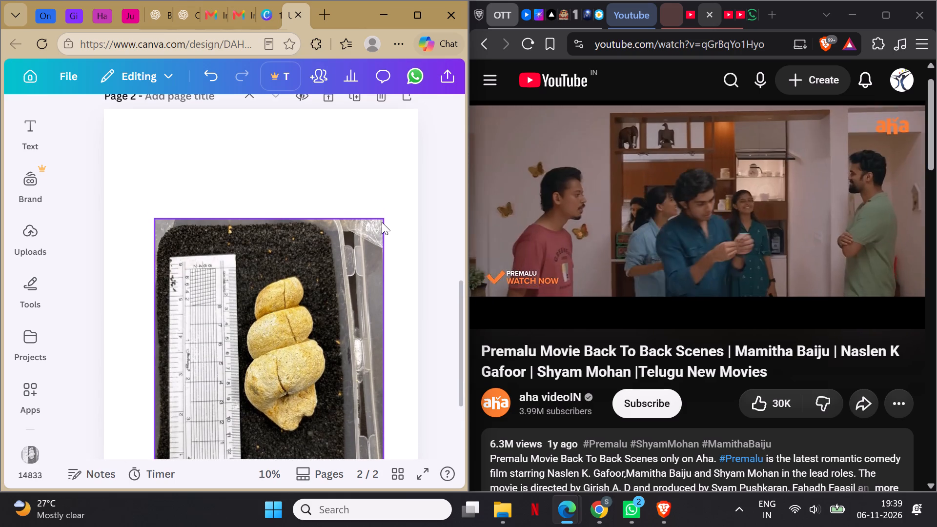
left_click(351, 248)
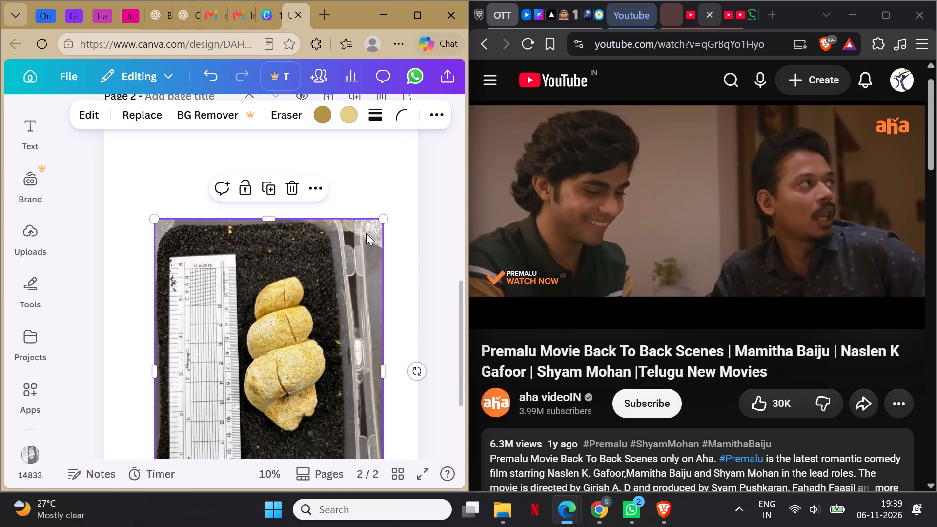
left_click_drag(381, 219, 381, 172)
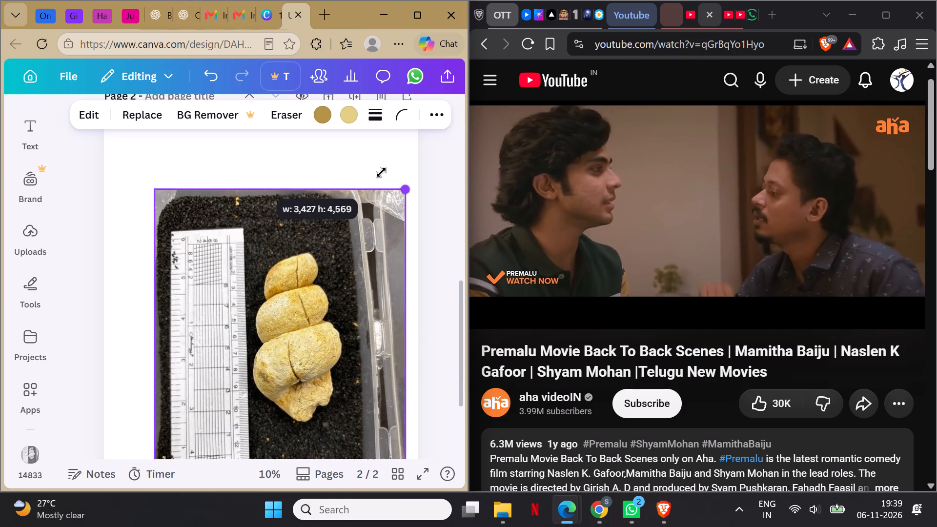
left_click_drag(381, 172, 382, 166)
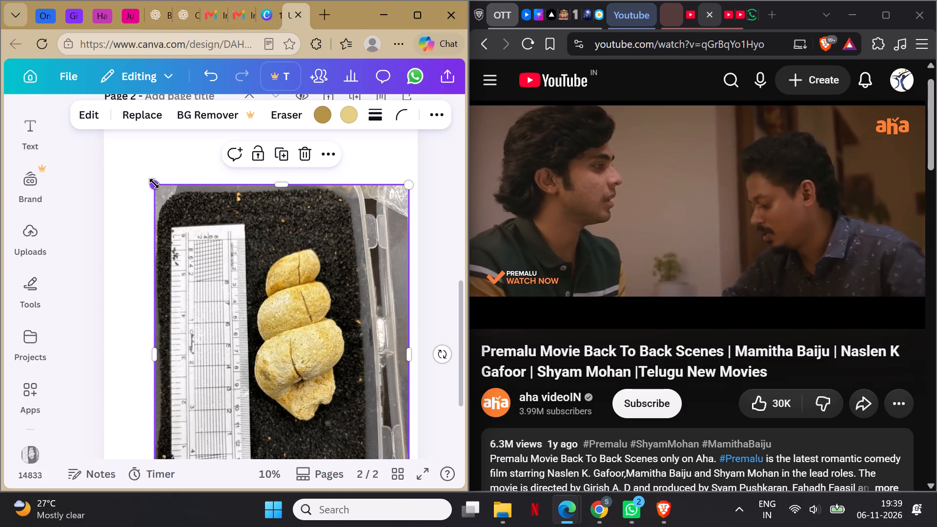
left_click_drag(154, 183, 107, 115)
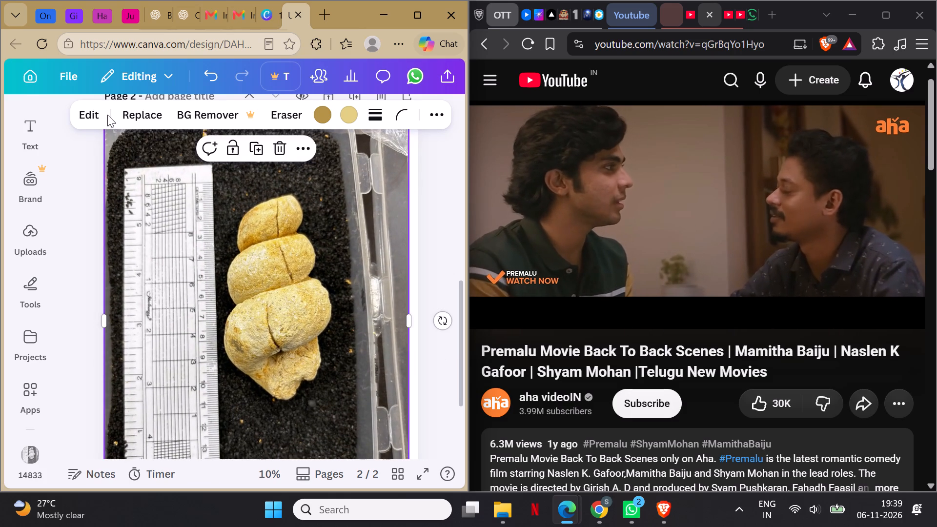
scroll(196, 280, "up", 1)
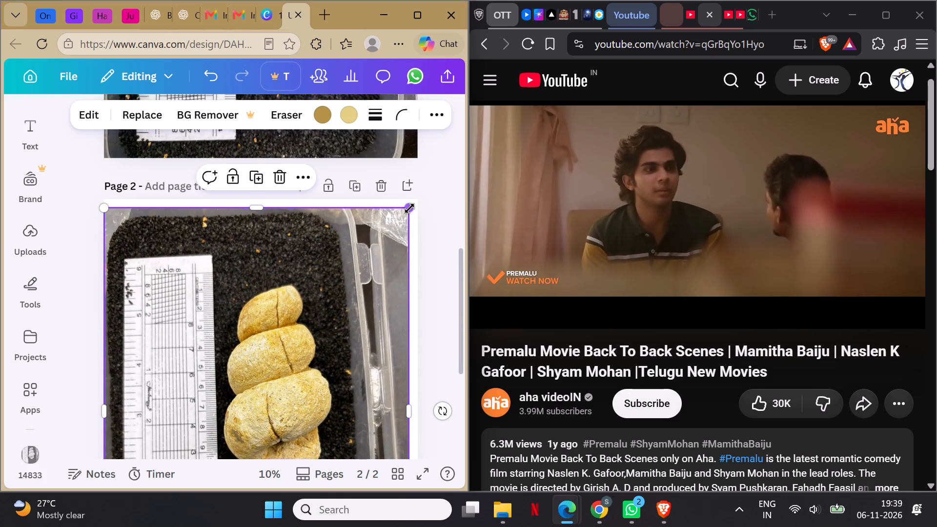
left_click_drag(409, 208, 417, 203)
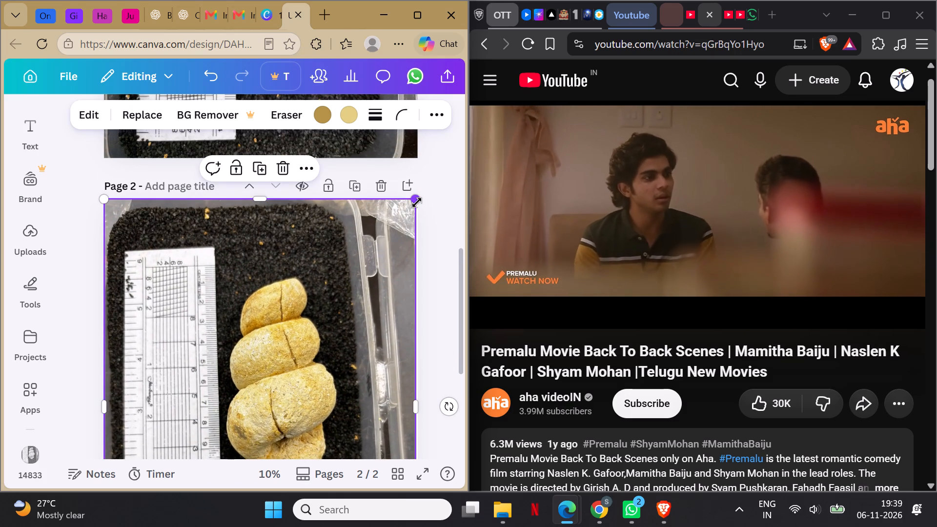
Stretch the page 2 photo from its upper-right corner to 4,284 by 5,712 so it covers the page edges.
left_click(416, 203)
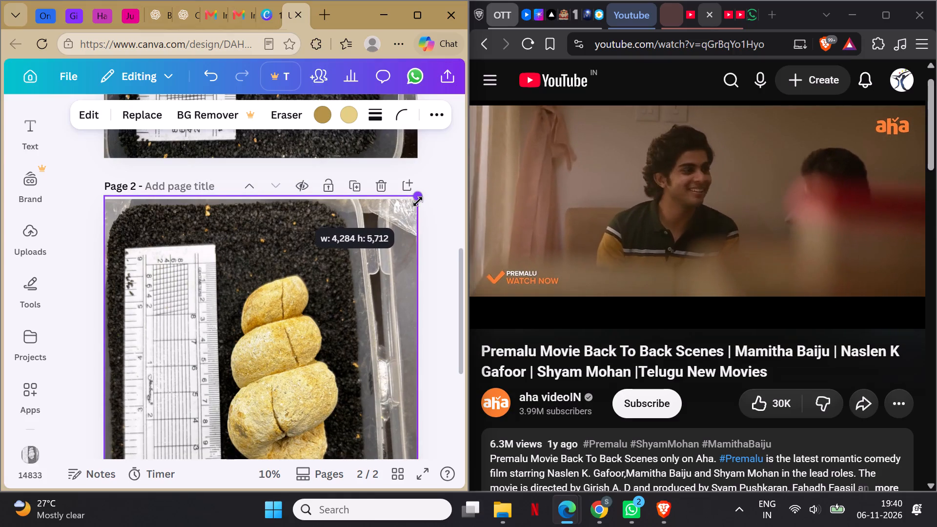
left_click(430, 225)
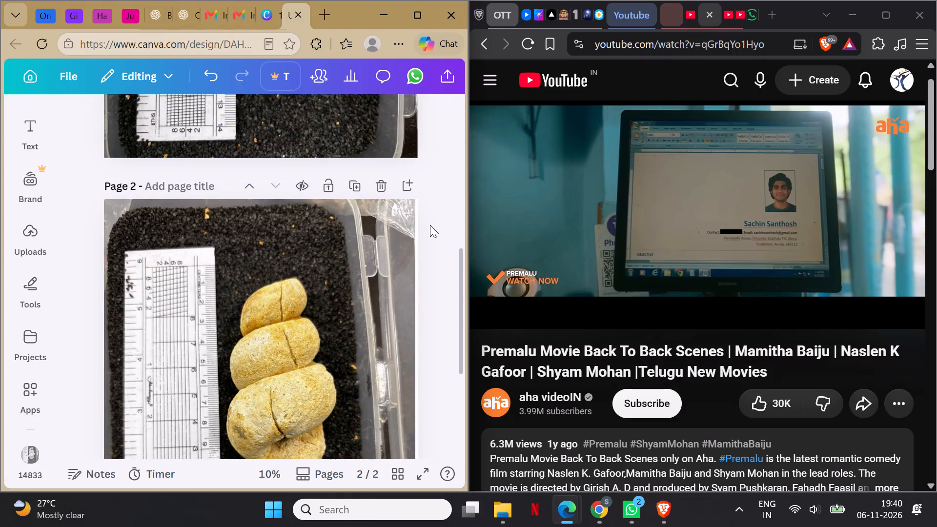
left_click(384, 270)
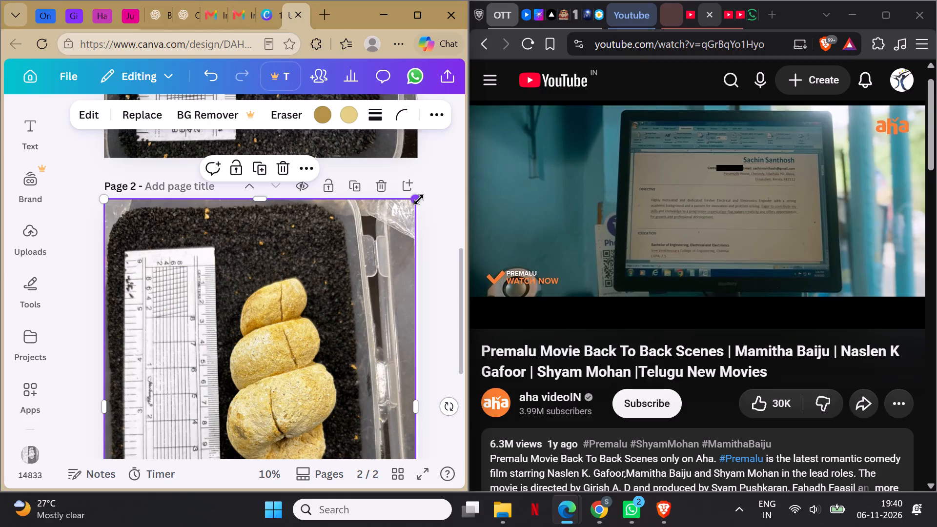
left_click(416, 200)
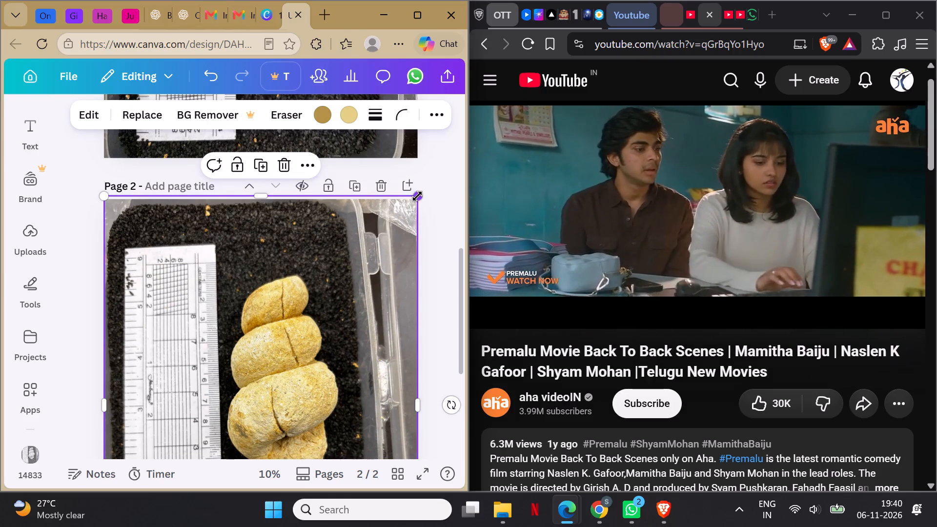
left_click(429, 234)
Review pages 1 and 2 to check that both specimen photos cover their pages.
scroll(429, 234, "down", 4)
scroll(429, 234, "up", 2)
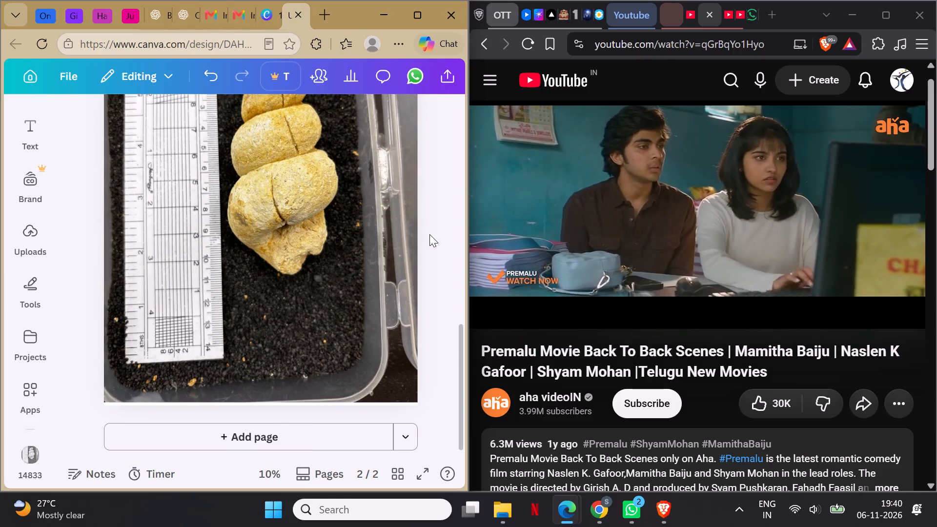
scroll(429, 234, "up", 6)
scroll(429, 234, "down", 1)
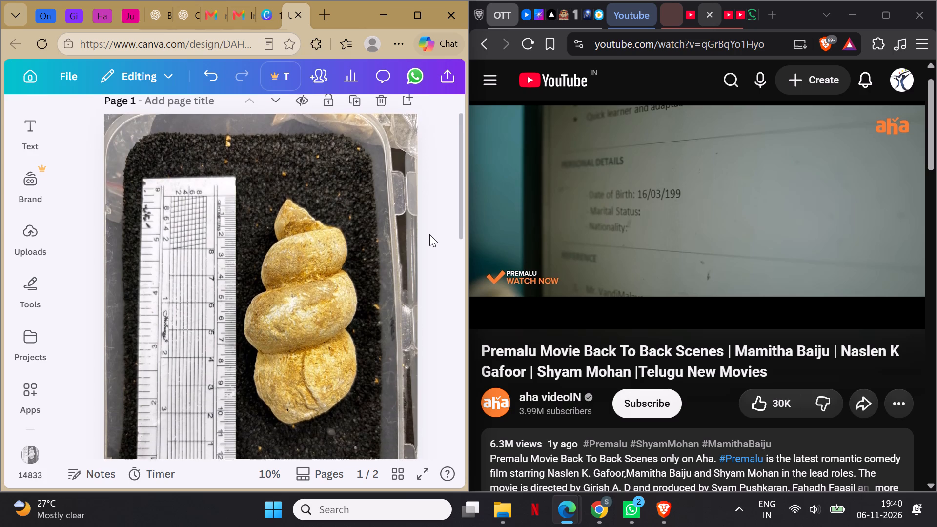
scroll(429, 234, "down", 2)
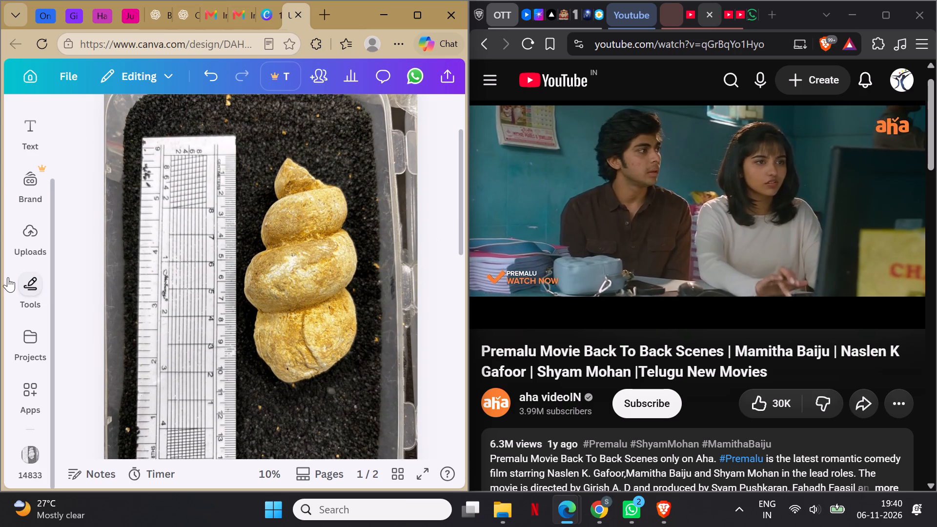
scroll(76, 368, "down", 1)
scroll(31, 315, "down", 1)
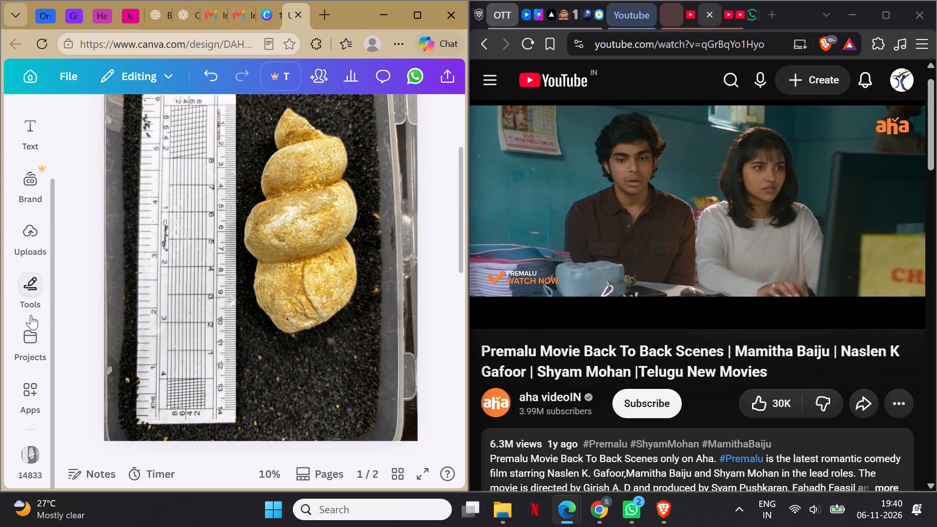
scroll(156, 282, "up", 5)
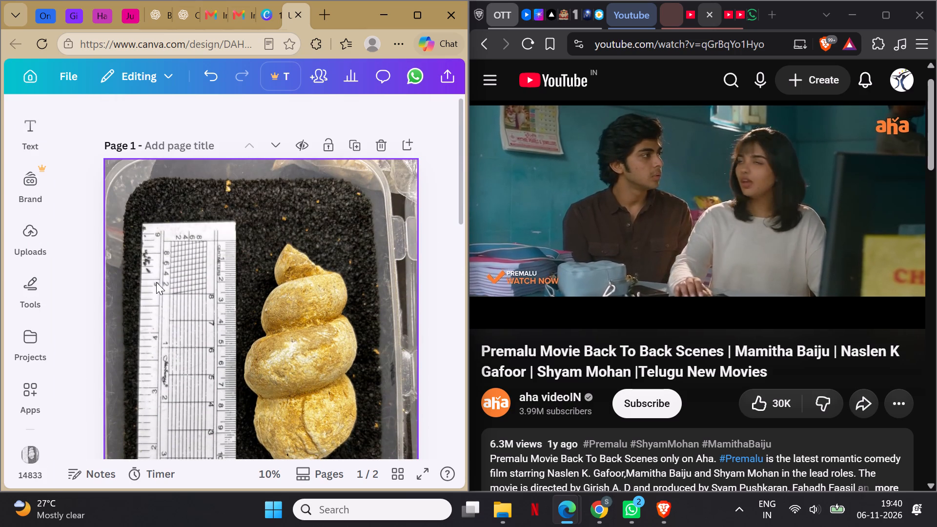
scroll(156, 282, "down", 6)
scroll(156, 282, "up", 10)
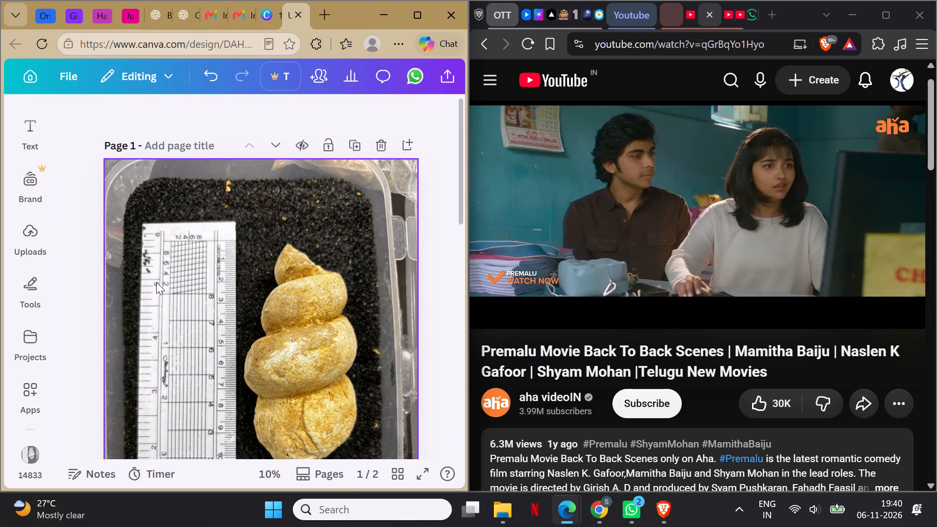
Add a subheading text box on page 1 and replace its placeholder text with 14833.
left_click(18, 224)
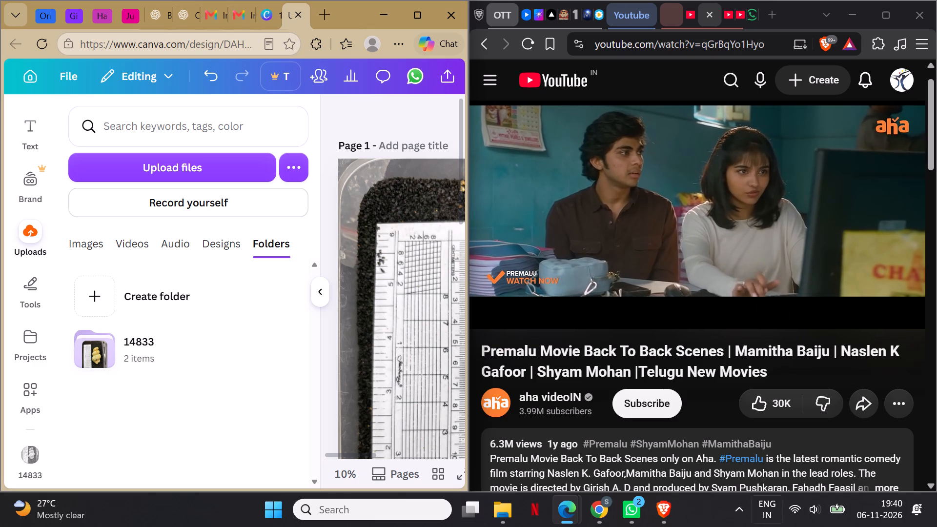
left_click(26, 129)
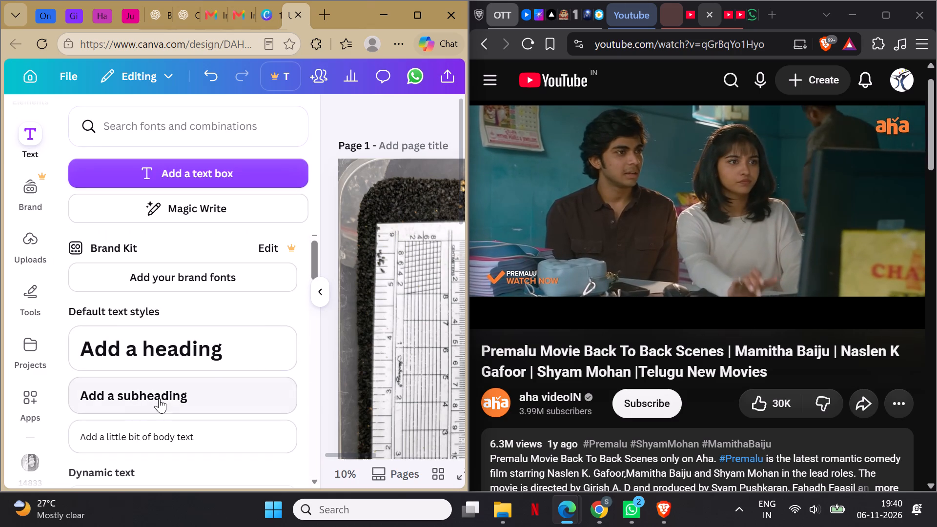
left_click(231, 385)
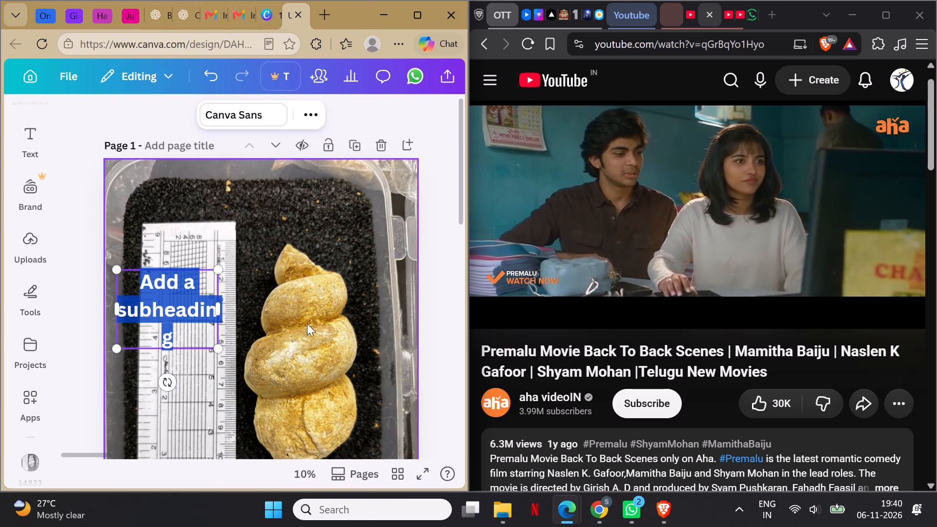
key("BackSpace")
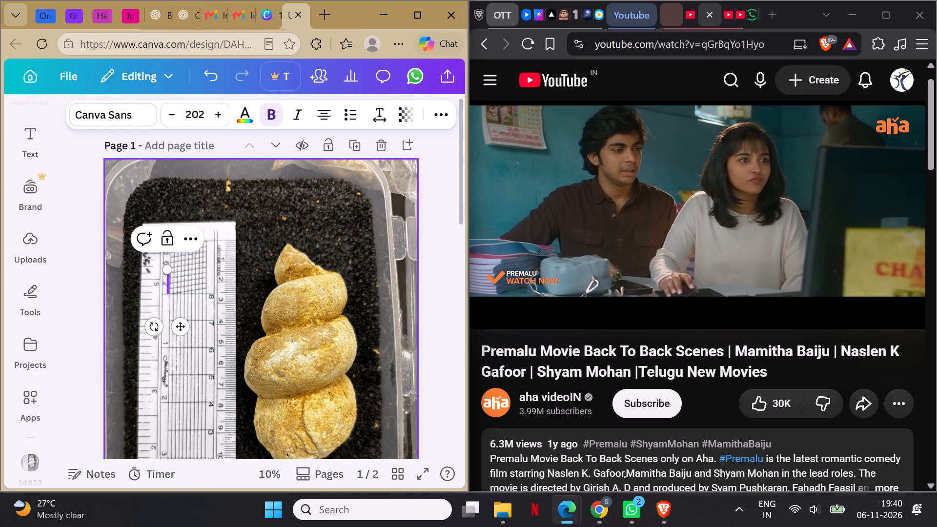
key("1")
type("4833")
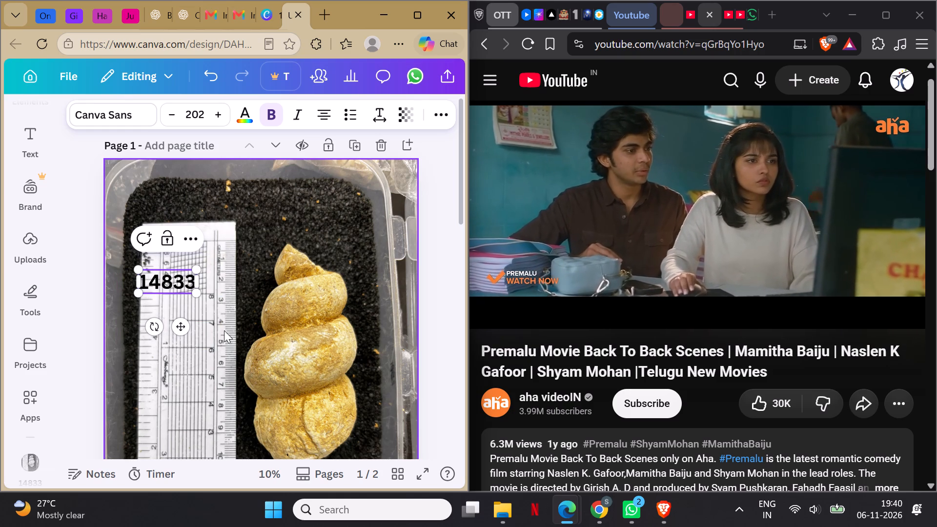
Change the color of the 14833 label on page 1 to white.
scroll(224, 330, "down", 2)
scroll(219, 326, "up", 1)
double_click(168, 210)
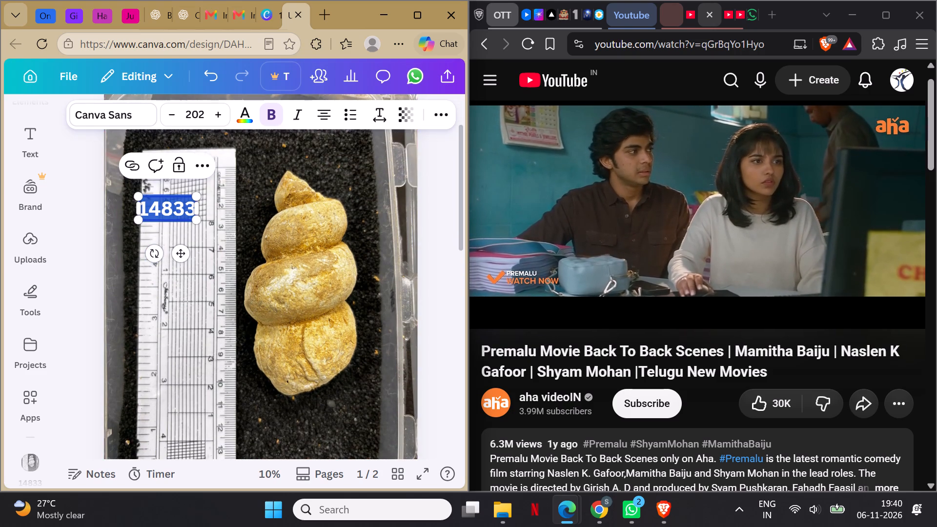
left_click(245, 124)
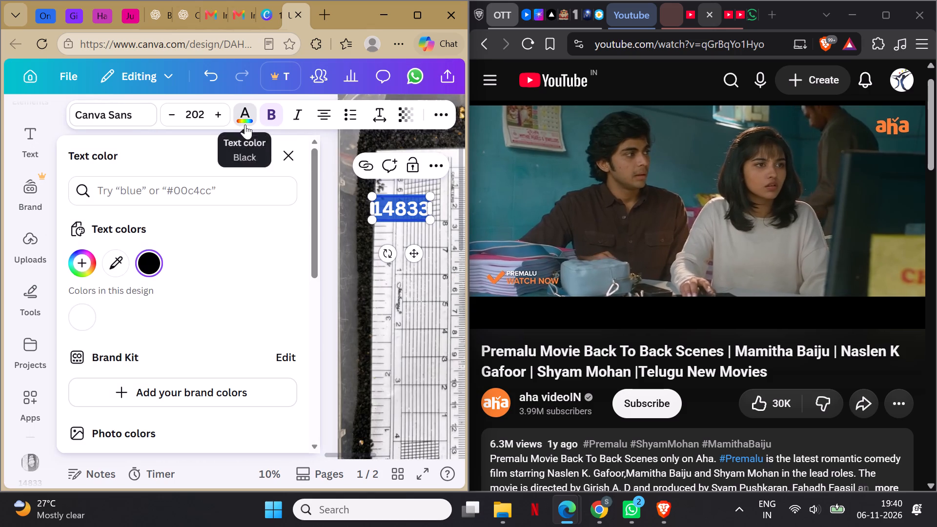
left_click(77, 316)
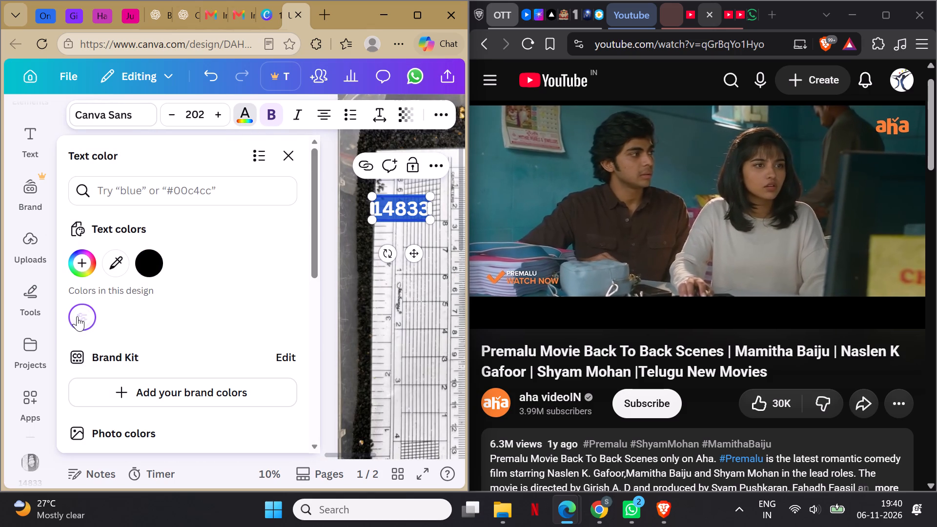
scroll(331, 333, "down", 1)
scroll(332, 319, "up", 2)
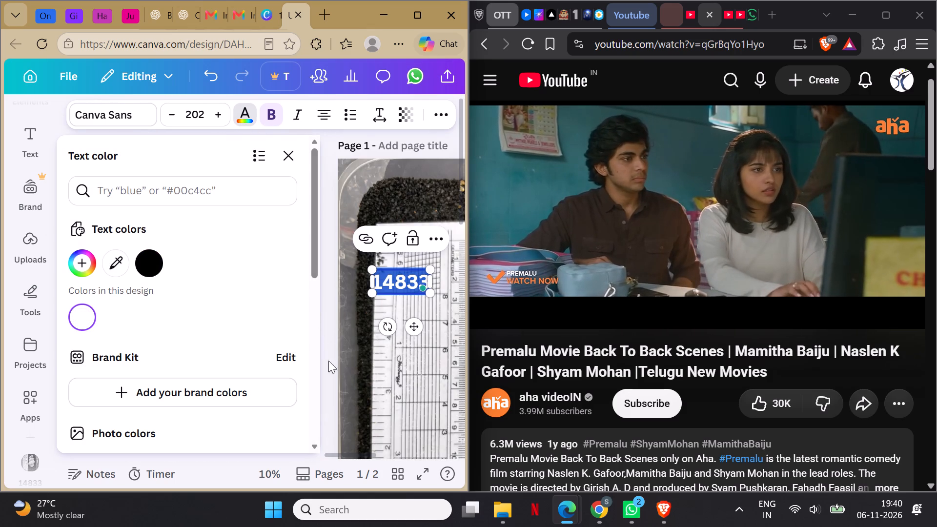
left_click(291, 153)
Move the 14833 label to the dark area above the shell and shrink it to font size 151.
left_click_drag(183, 325, 185, 325)
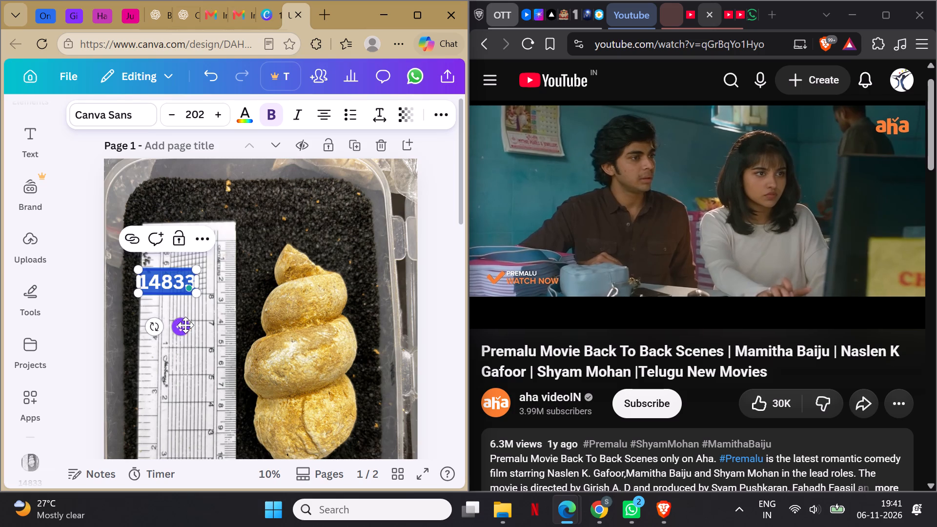
left_click_drag(185, 325, 341, 243)
left_click(369, 273)
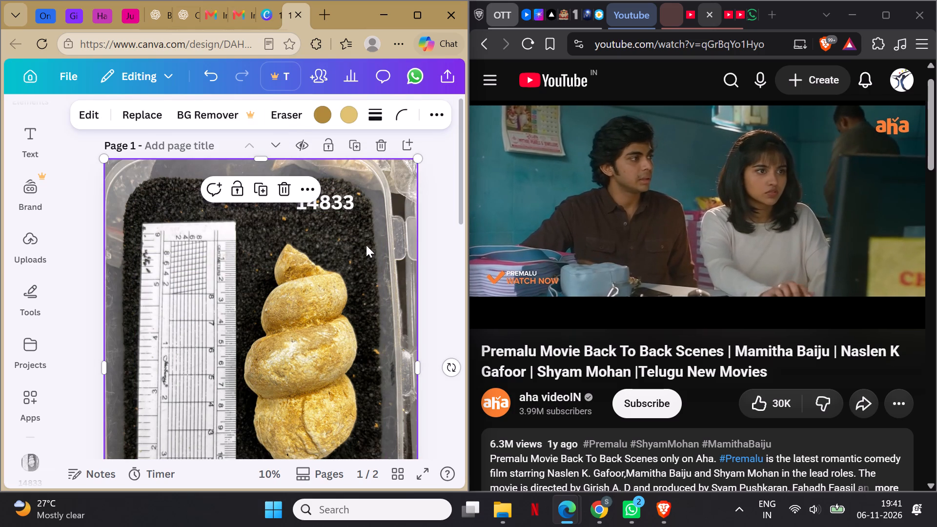
left_click(339, 207)
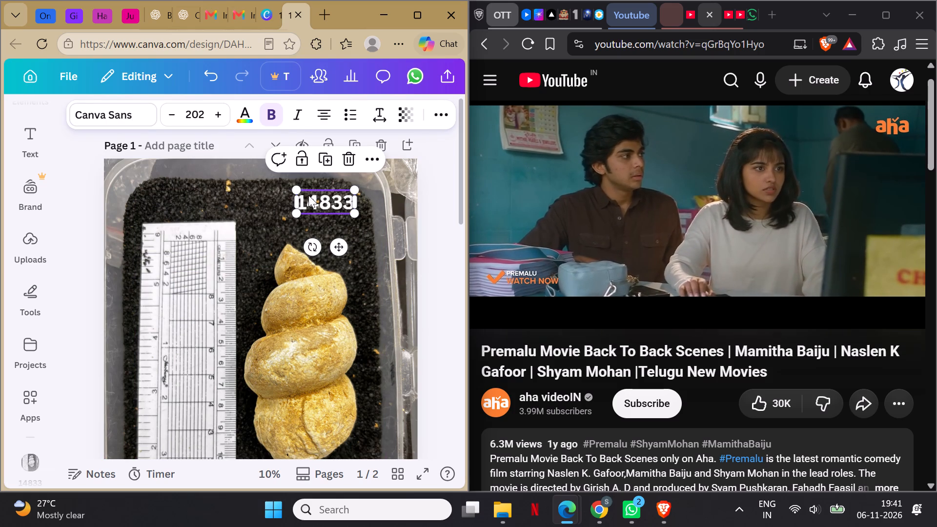
left_click_drag(298, 190, 313, 195)
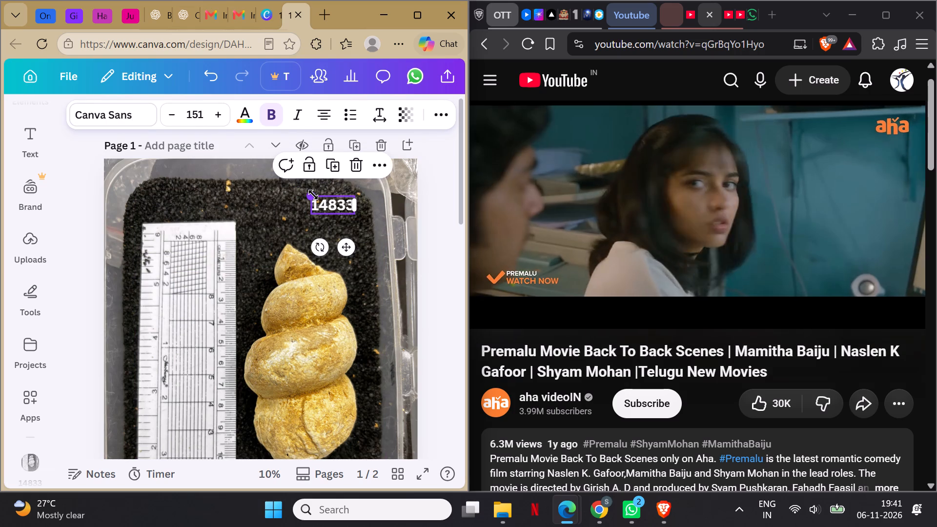
Move the 14833 label down to the dark area near the lower-right corner of the page 1 photo.
scroll(346, 254, "down", 2)
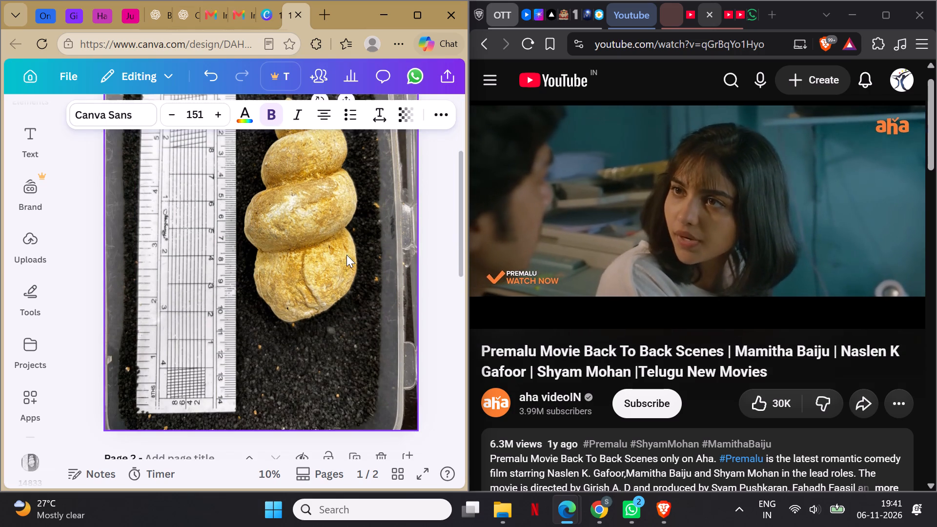
scroll(346, 255, "up", 1)
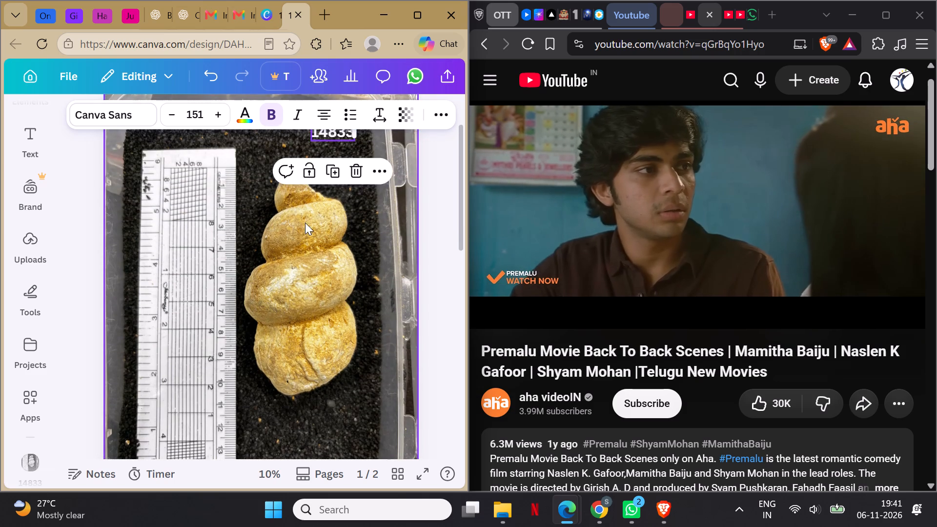
scroll(275, 243, "up", 1)
left_click_drag(349, 247, 351, 289)
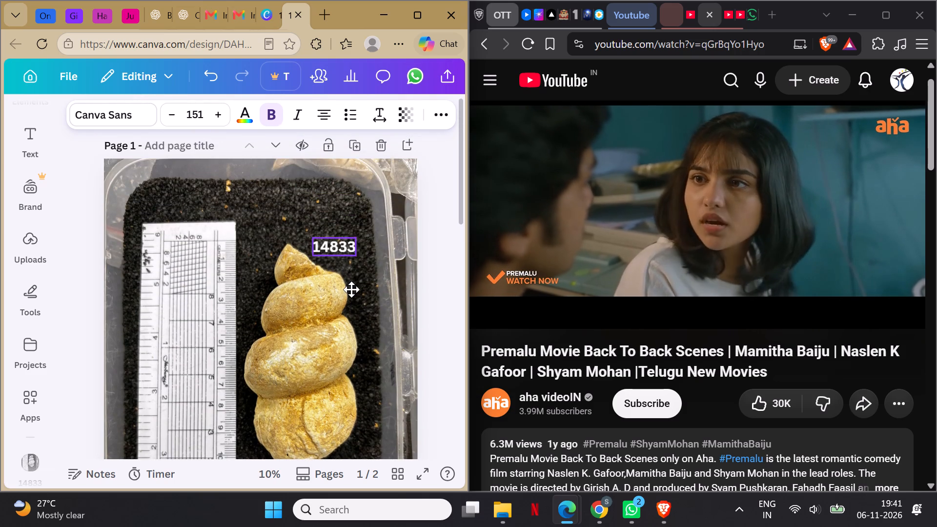
left_click_drag(351, 289, 358, 434)
scroll(351, 296, "down", 2)
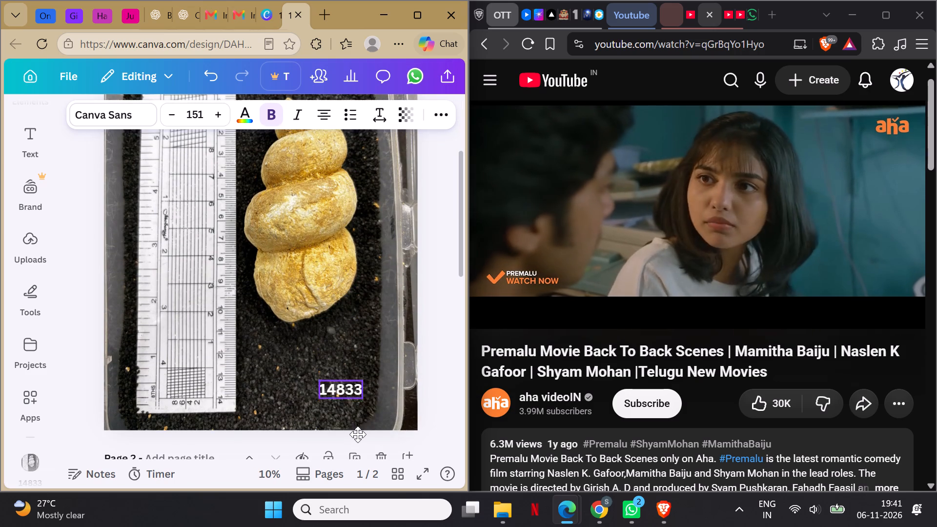
left_click_drag(358, 434, 358, 441)
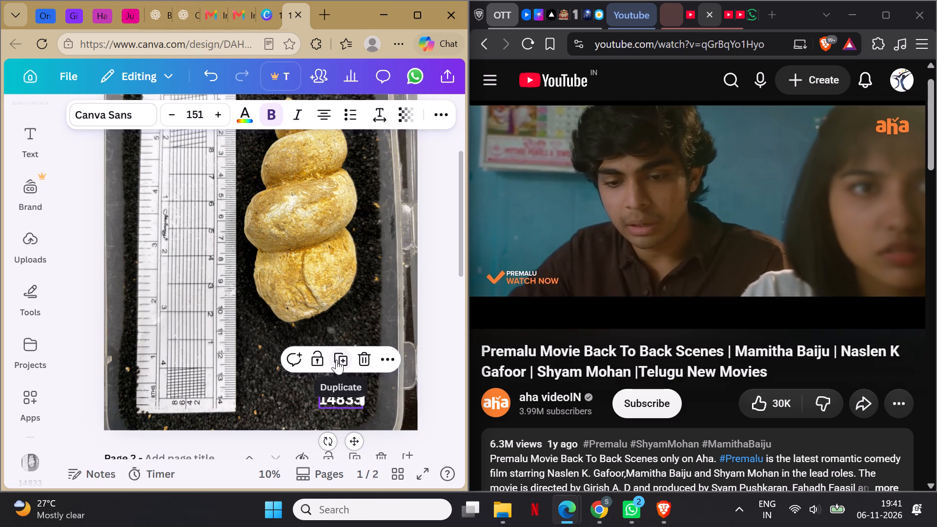
Duplicate the 14833 label and place the copy on the dark area near the lower-right corner of the page 2 photo.
left_click(336, 360)
scroll(336, 359, "down", 3)
scroll(336, 308, "up", 1)
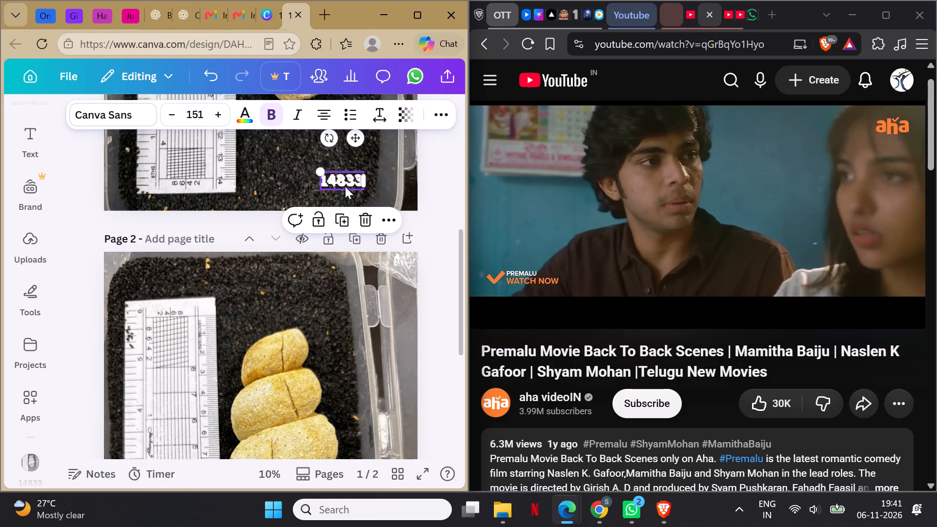
left_click_drag(355, 144, 367, 163)
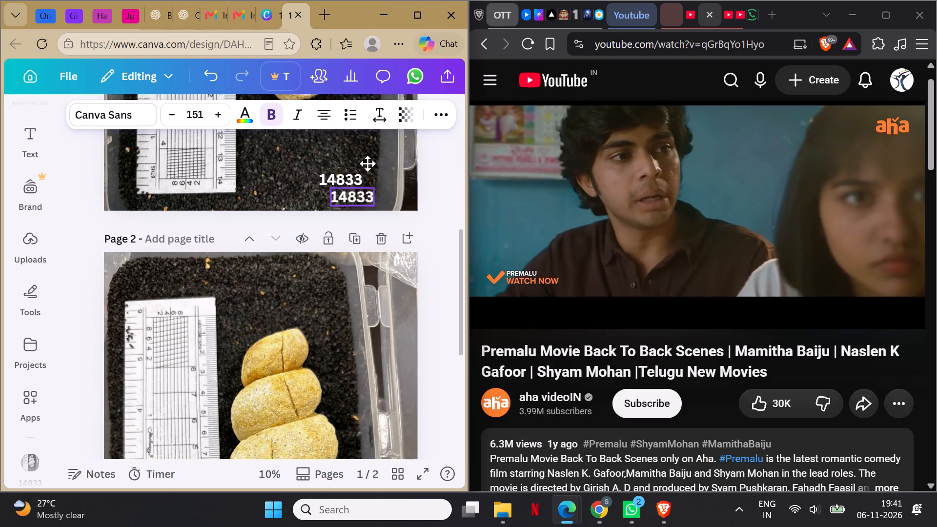
left_click_drag(367, 163, 291, 265)
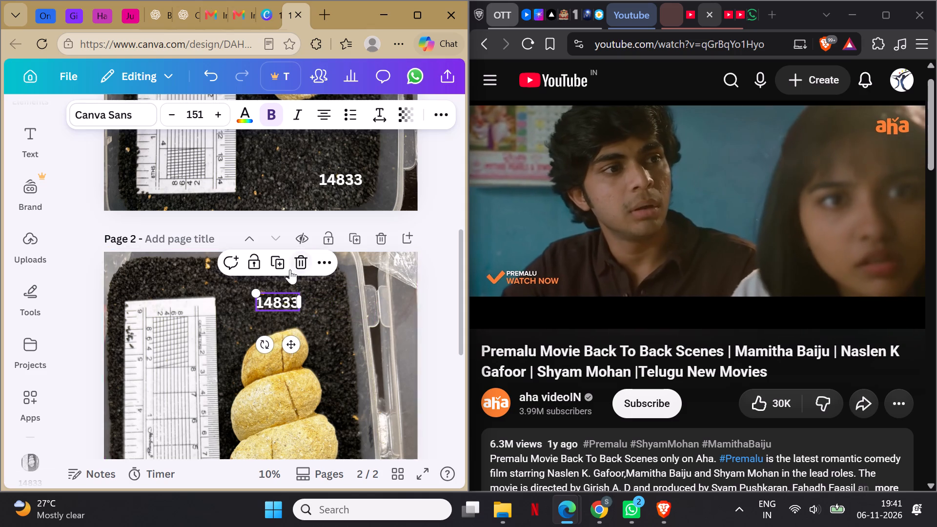
scroll(269, 316, "down", 2)
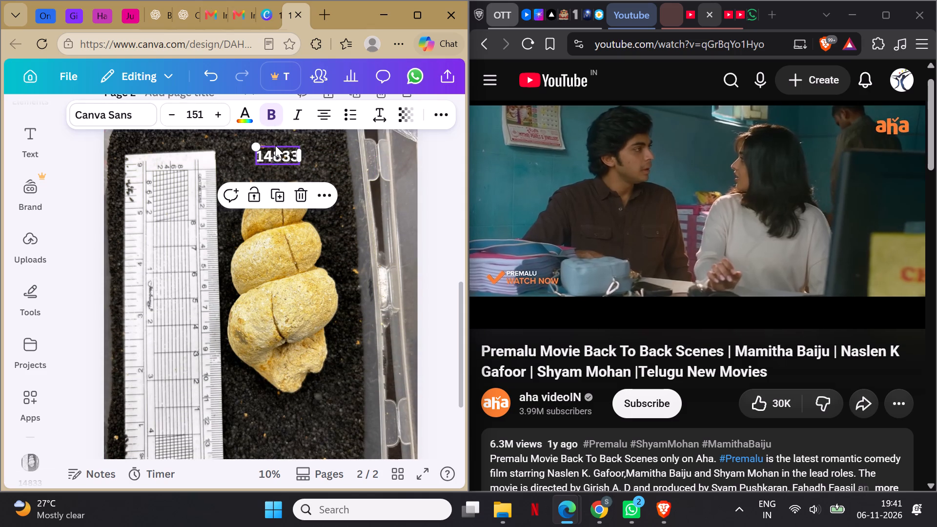
left_click_drag(275, 145, 332, 430)
scroll(319, 368, "down", 2)
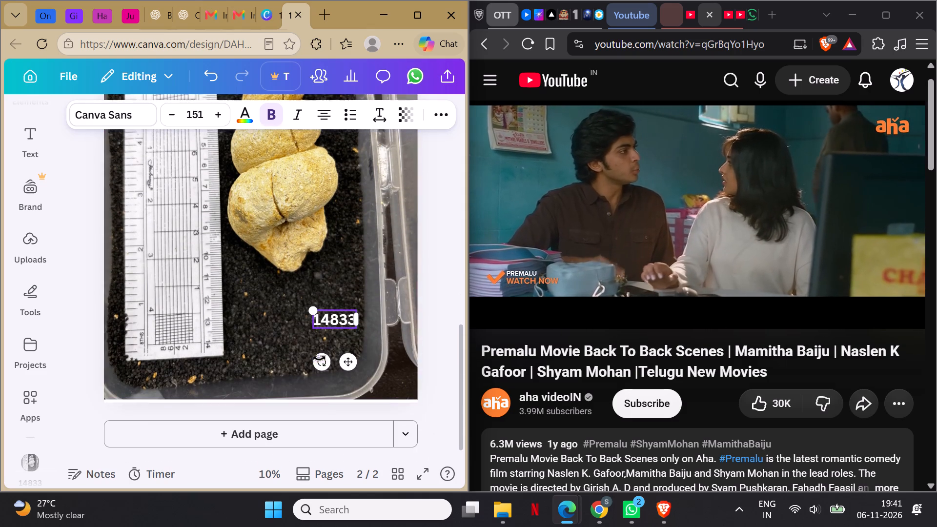
left_click_drag(349, 362, 346, 383)
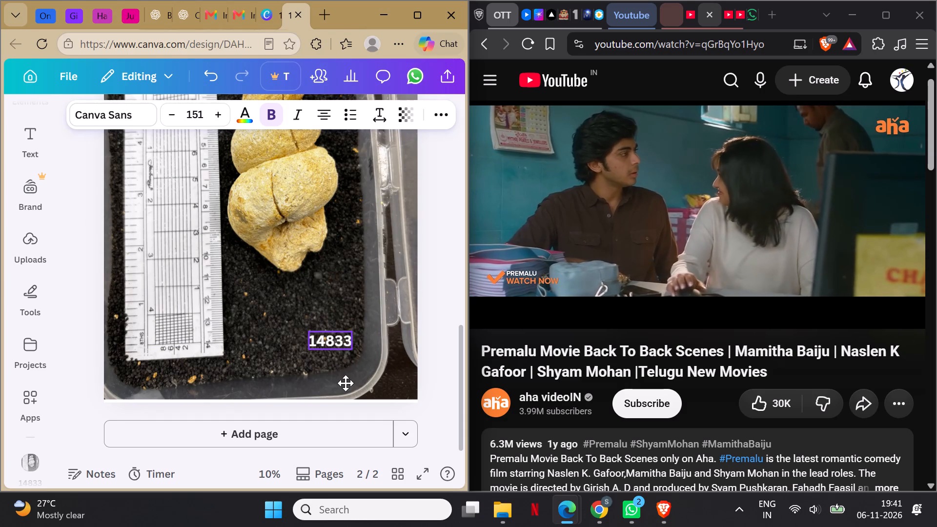
left_click_drag(346, 383, 339, 384)
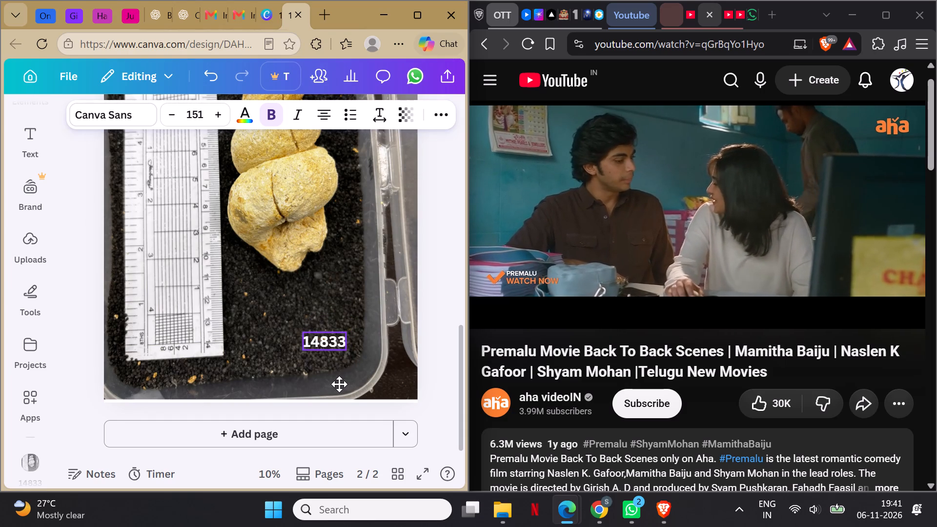
Nudge the 14833 label on page 2 very slightly left and deselect it.
left_click_drag(339, 384, 338, 384)
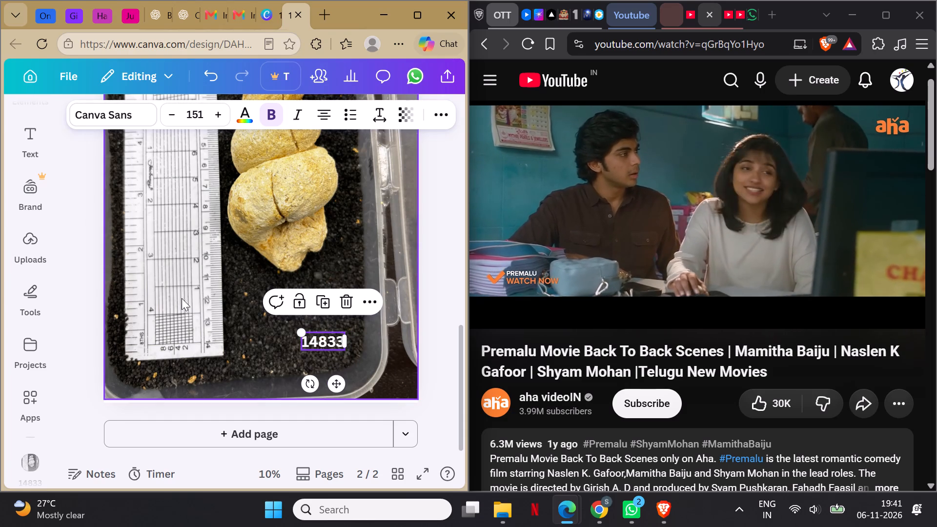
left_click(436, 243)
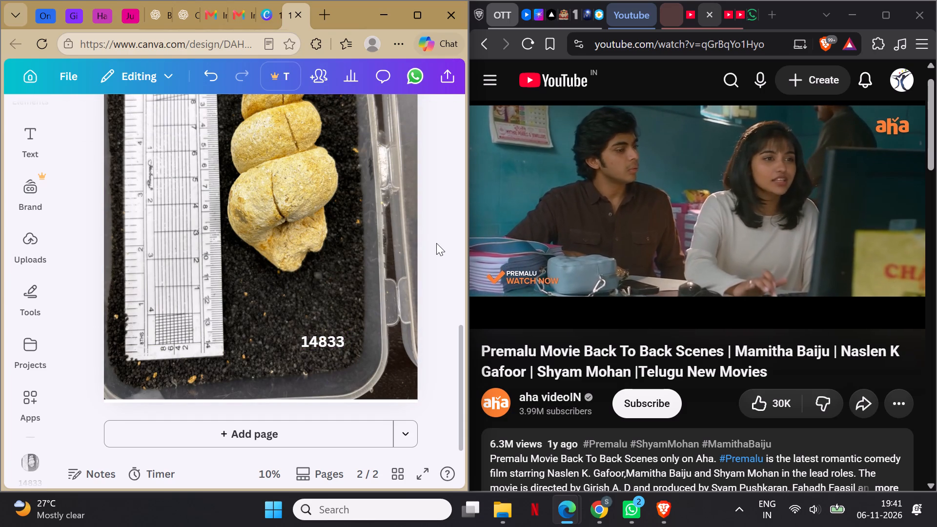
Open the download settings for the two-page design and review the available file types, keeping PNG.
scroll(436, 243, "up", 4)
scroll(436, 242, "down", 2)
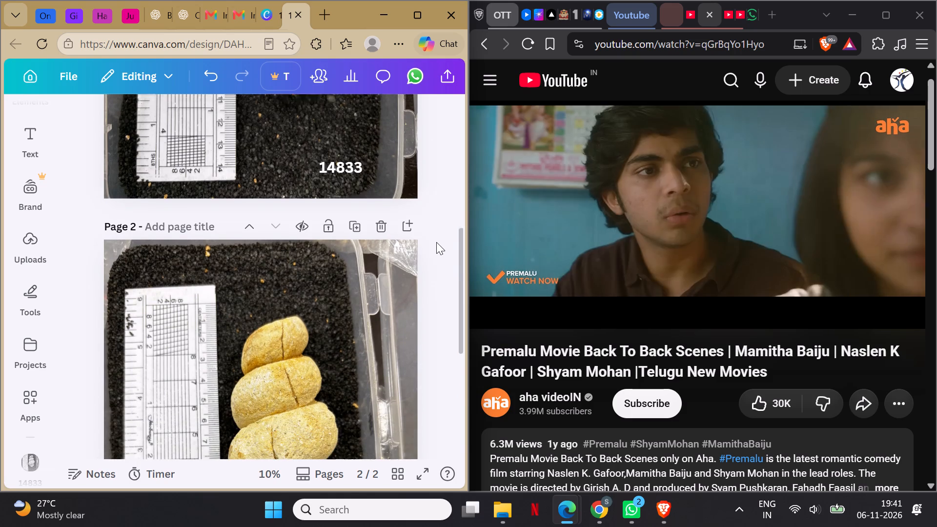
scroll(436, 242, "down", 2)
scroll(436, 242, "up", 6)
left_click(448, 68)
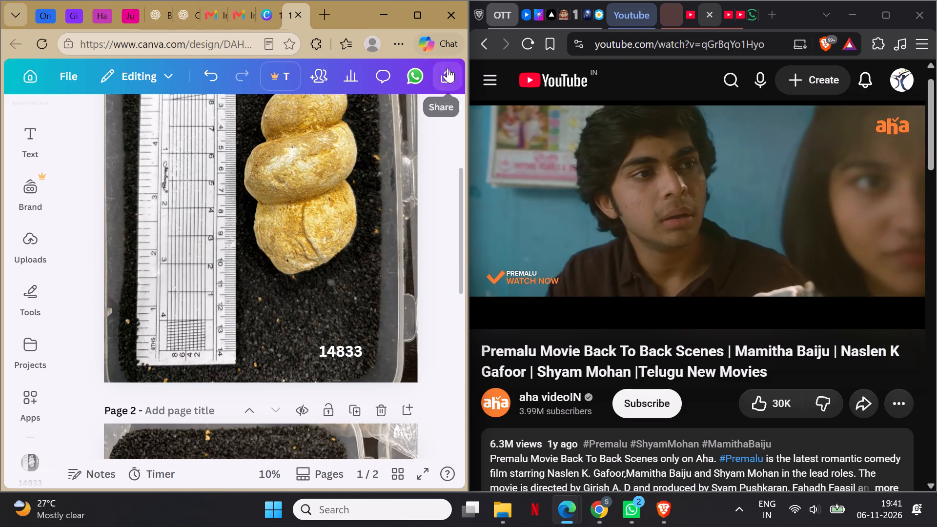
left_click(342, 273)
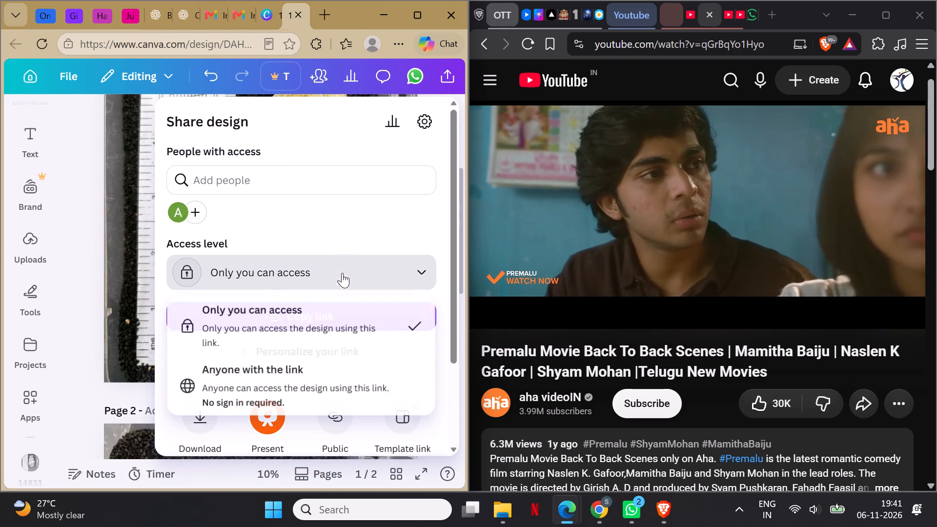
left_click(308, 230)
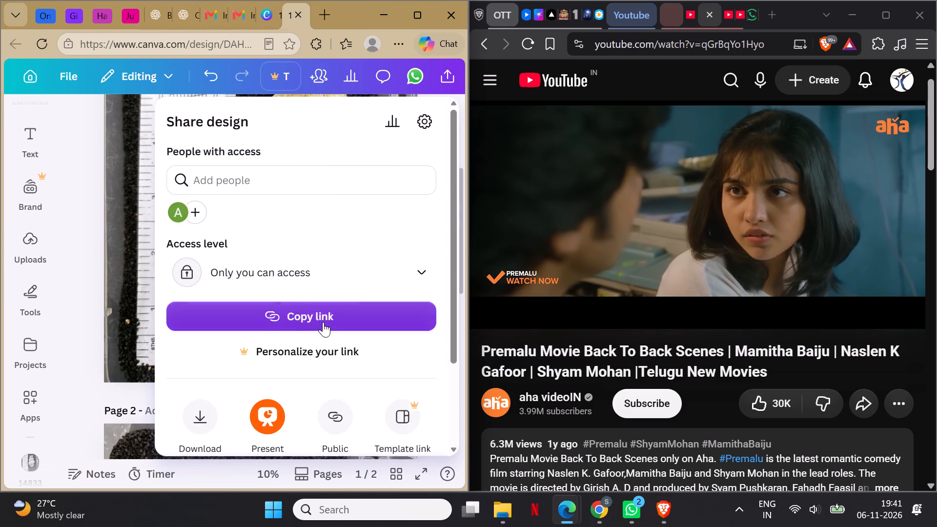
scroll(321, 323, "down", 2)
scroll(262, 311, "down", 1)
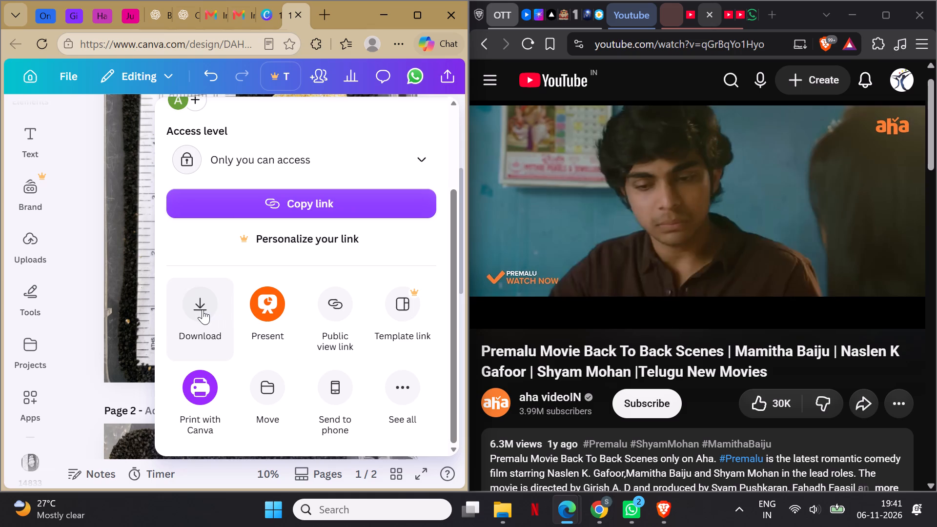
left_click(203, 309)
scroll(224, 338, "down", 8)
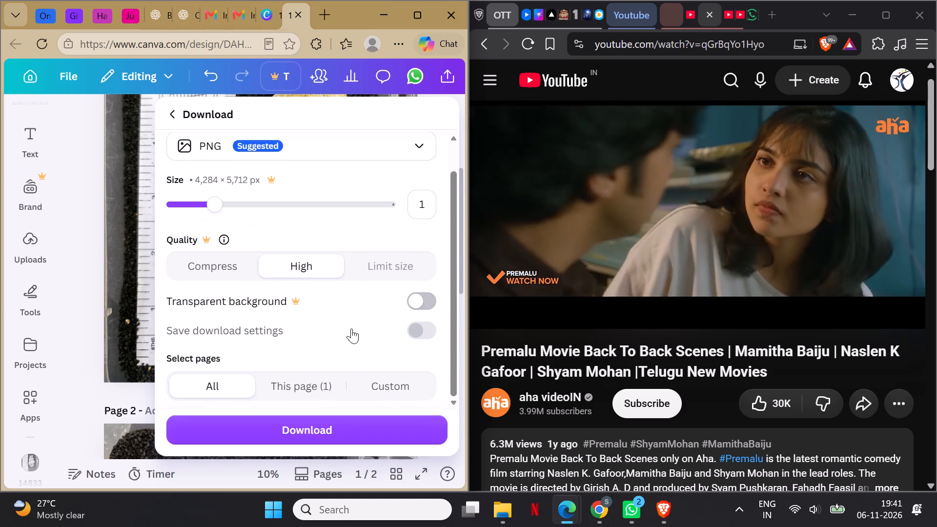
left_click(349, 137)
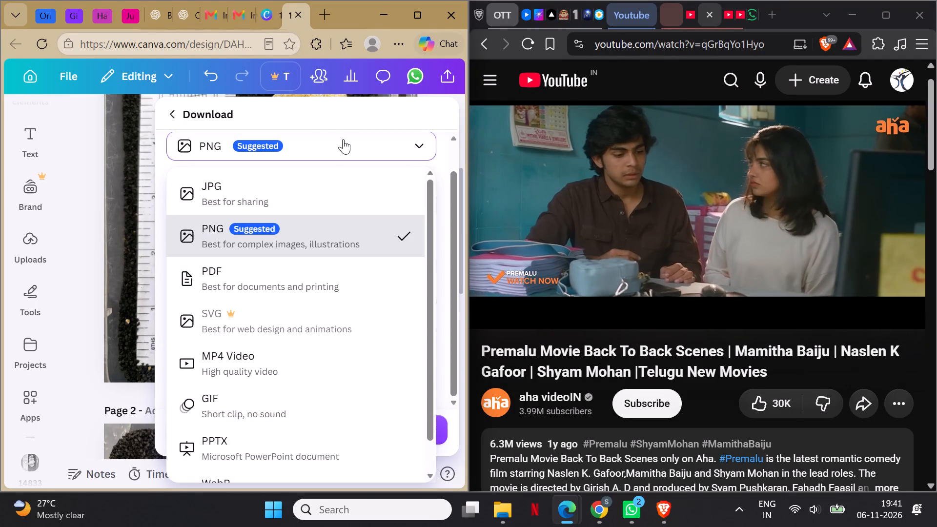
left_click(395, 141)
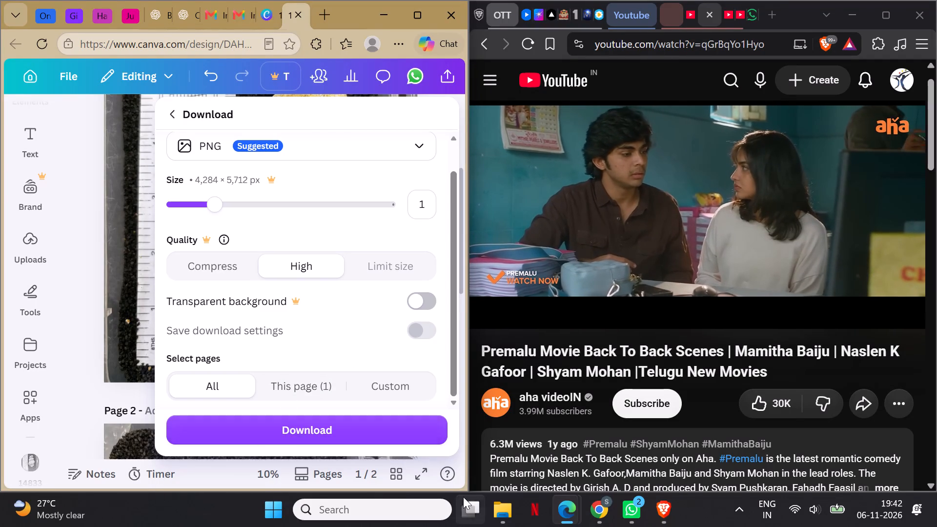
Switch to File Explorer and look over the folders in Downloads.
left_click(499, 518)
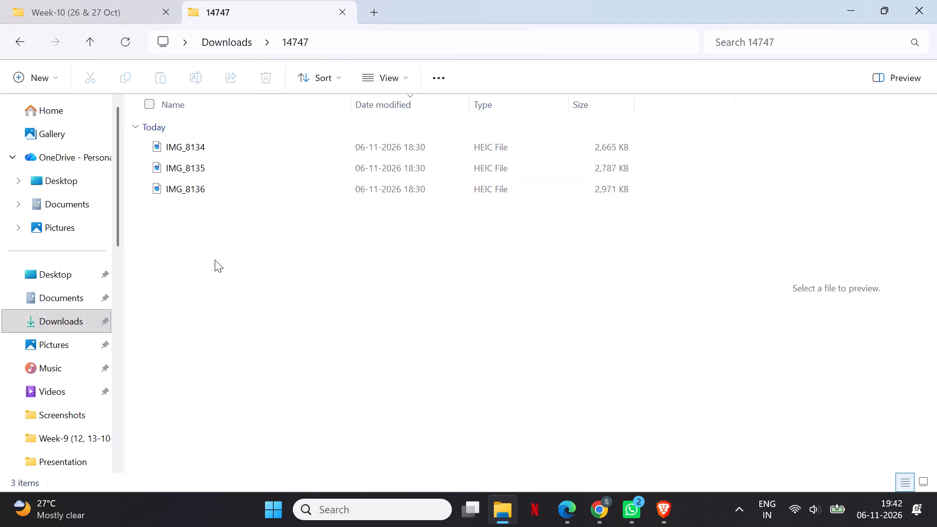
left_click(223, 40)
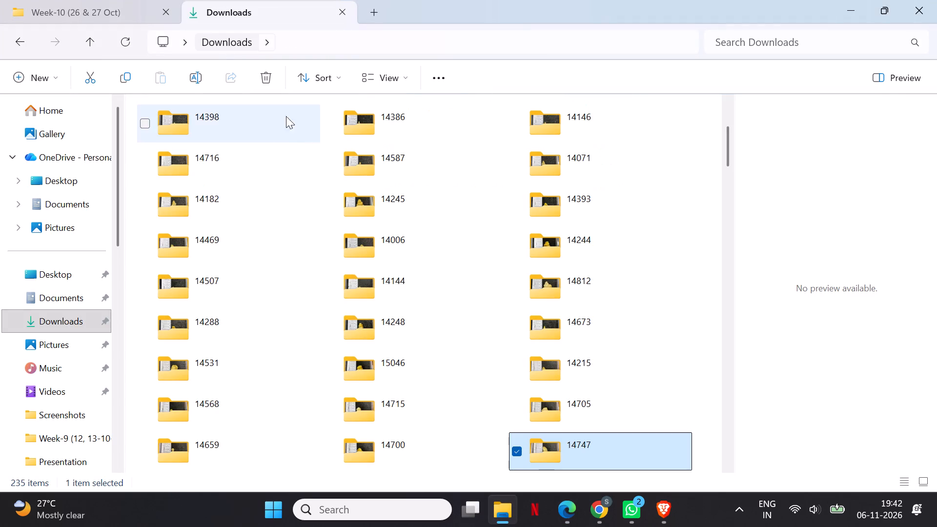
left_click(797, 193)
left_click(715, 177)
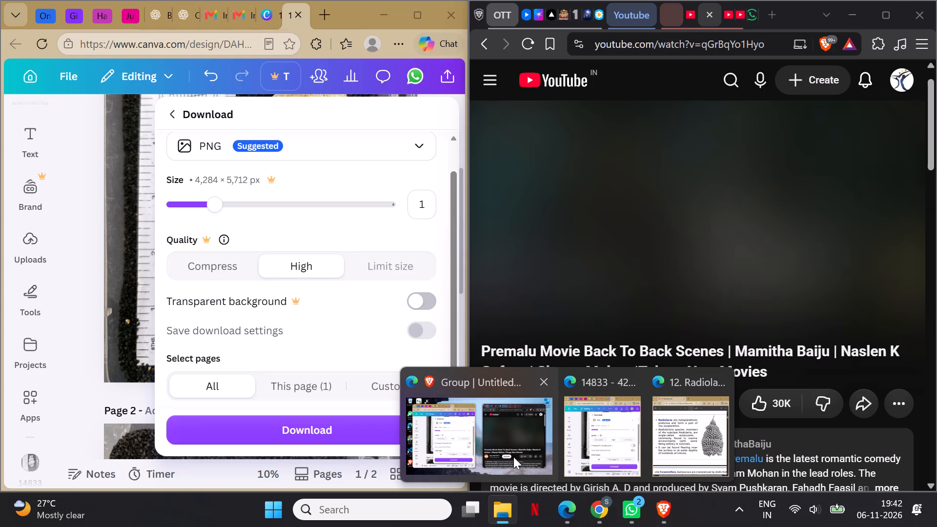
Return to Canva and download all pages as PNG at high quality and size 1.
left_click(513, 457)
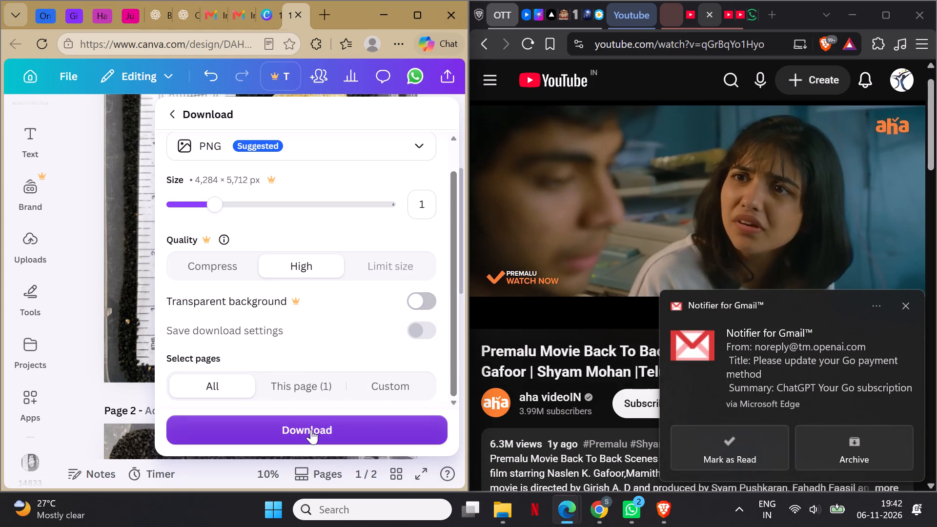
scroll(336, 304, "up", 3)
scroll(336, 304, "down", 3)
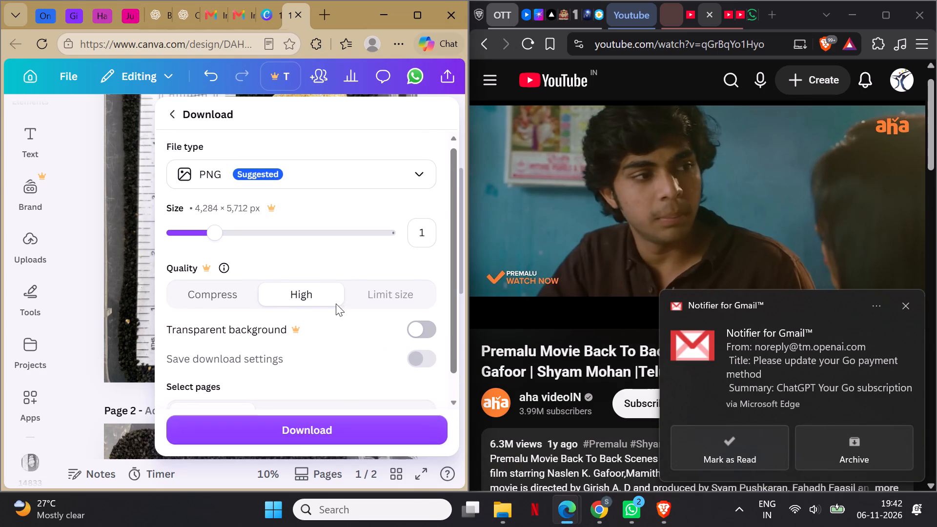
scroll(336, 304, "down", 7)
left_click(320, 432)
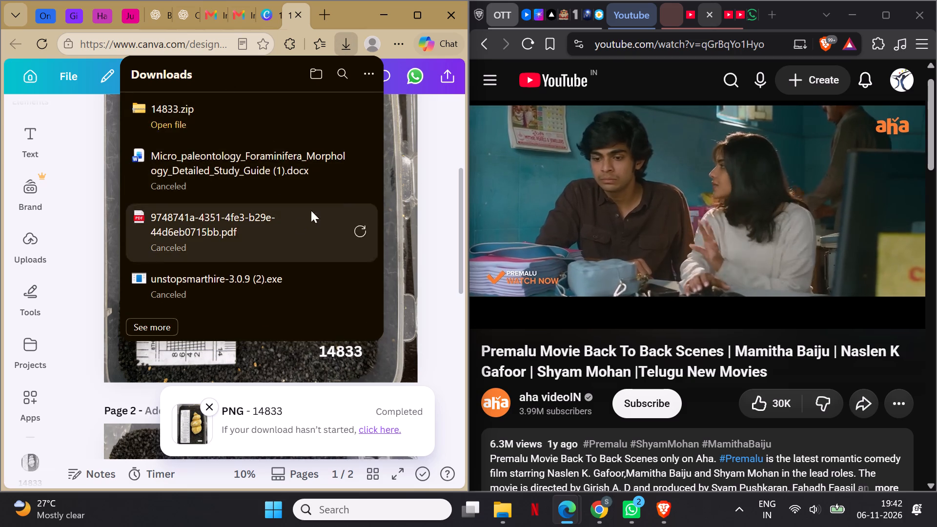
In File Explorer, open image 1 from the downloaded 14833 zip and examine the specimen and its label up close.
left_click(505, 512)
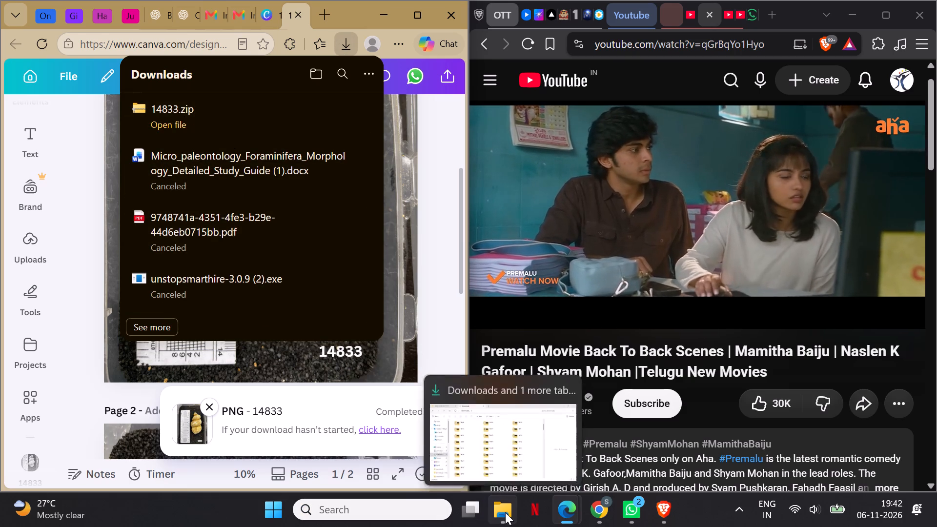
left_click(130, 40)
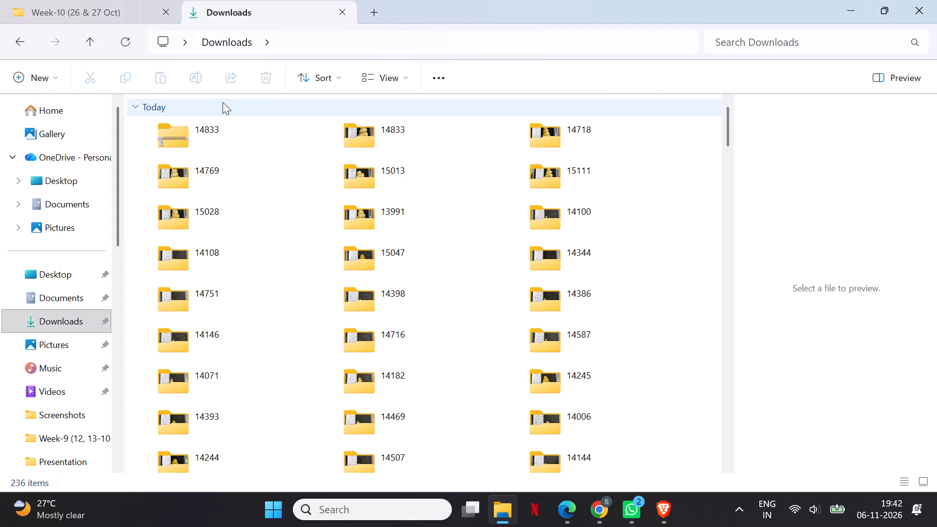
double_click(223, 136)
left_click(190, 134)
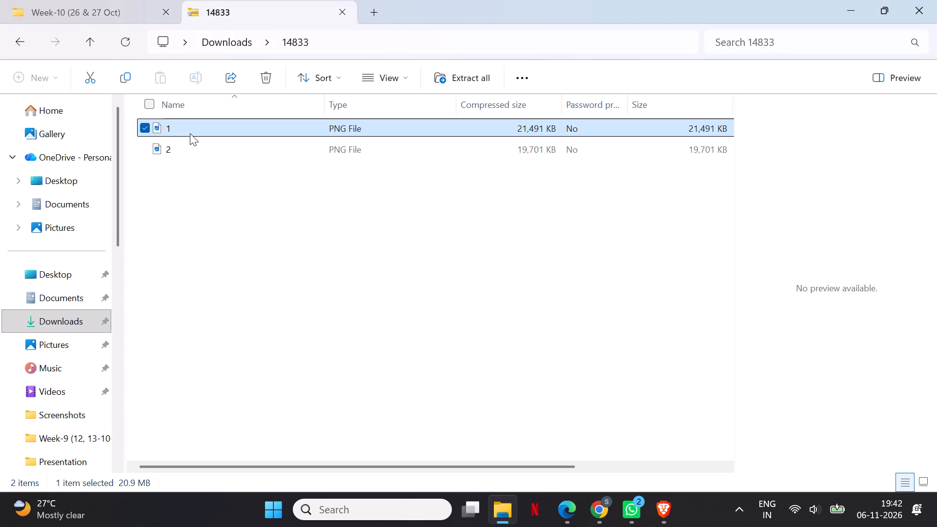
double_click(190, 123)
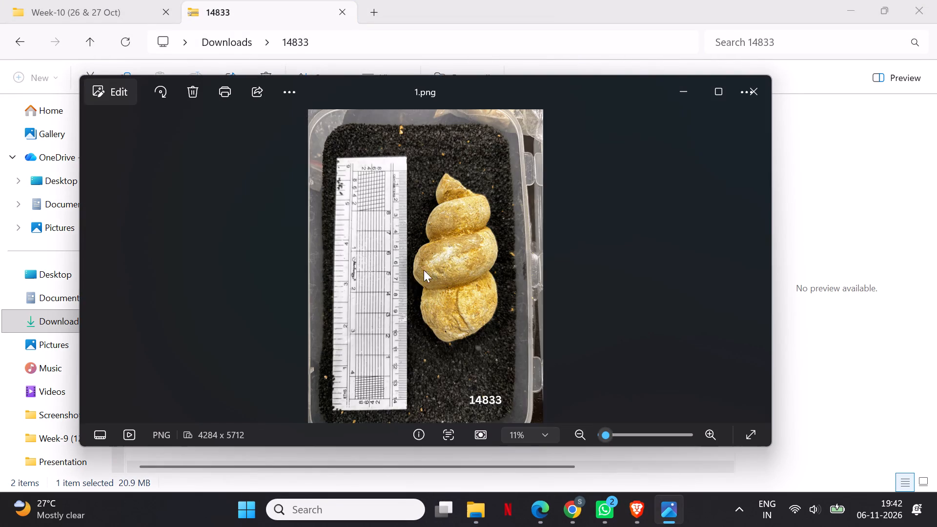
scroll(419, 281, "up", 16)
left_click_drag(505, 302, 374, 355)
left_click_drag(392, 271, 394, 365)
left_click_drag(386, 274, 392, 293)
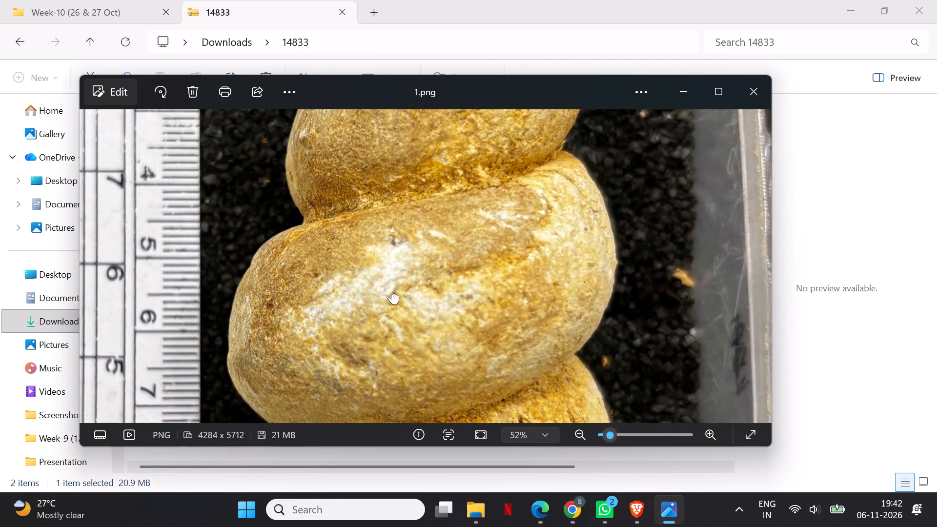
left_click_drag(392, 293, 397, 349)
left_click_drag(397, 344, 417, 223)
scroll(417, 218, "down", 14)
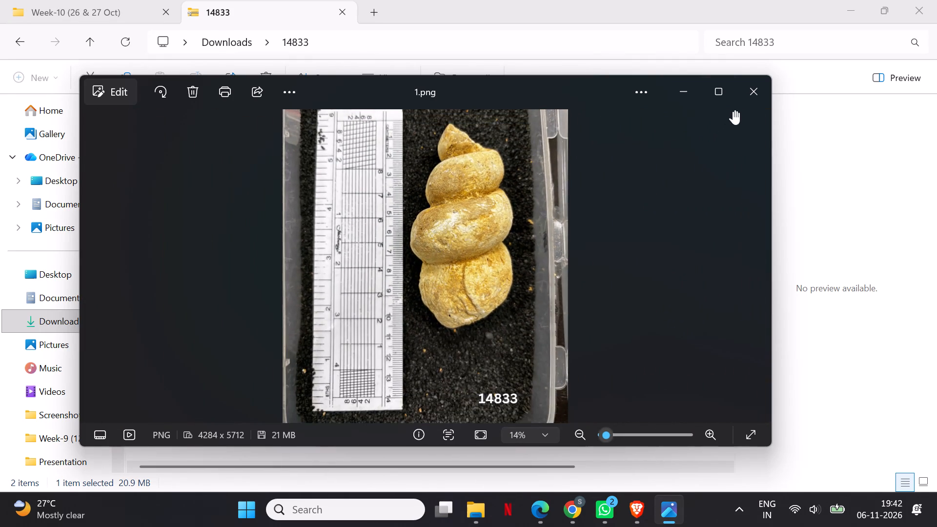
left_click(740, 94)
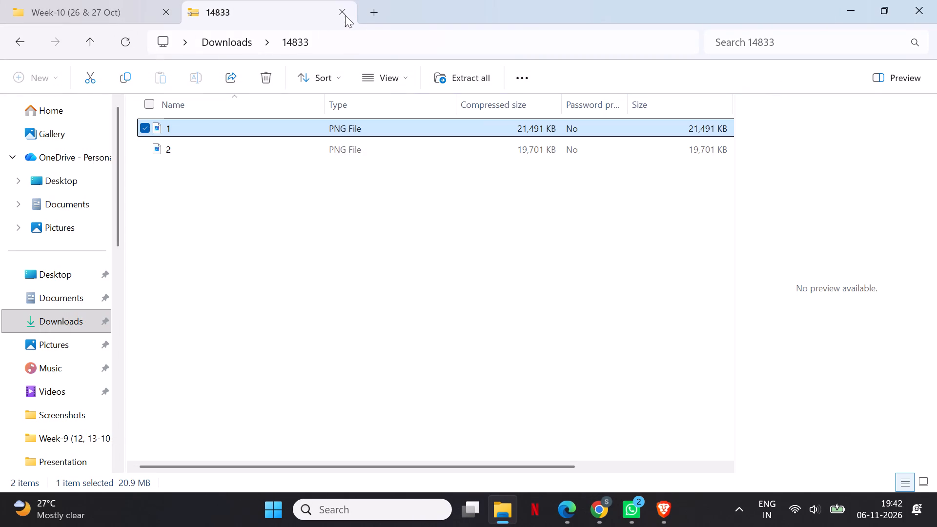
Close the 14833 archive and reopen the Downloads folder in a new File Explorer tab, refreshing its contents.
left_click(345, 15)
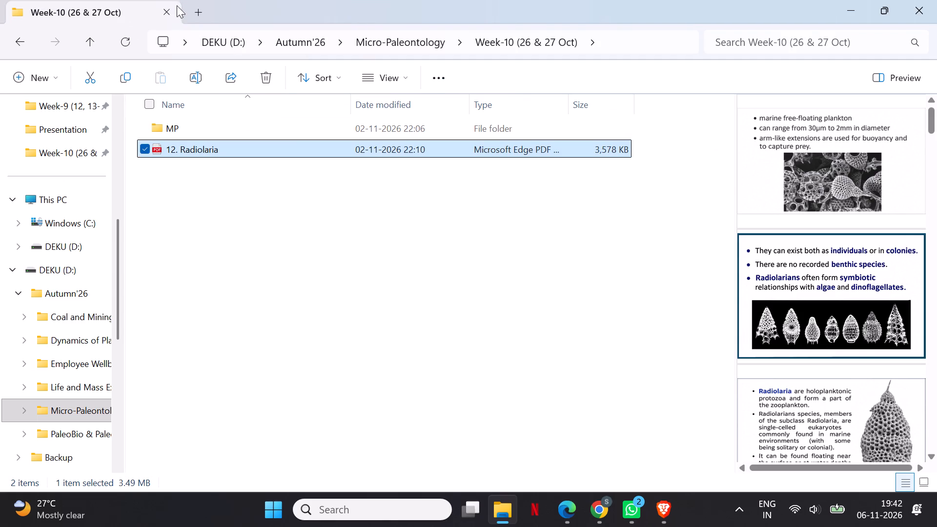
left_click(197, 14)
left_click(70, 315)
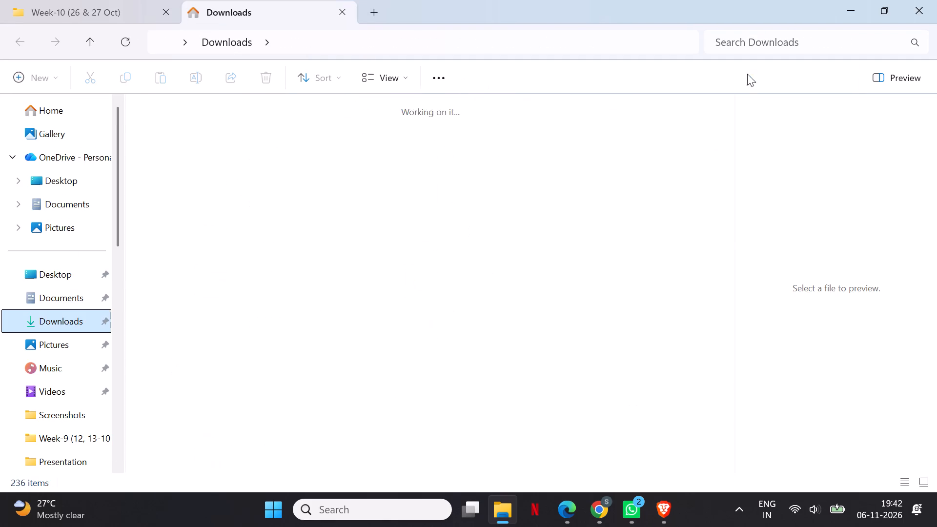
left_click(129, 37)
Return to the Canva design and dismiss the PNG download notice.
left_click(856, 6)
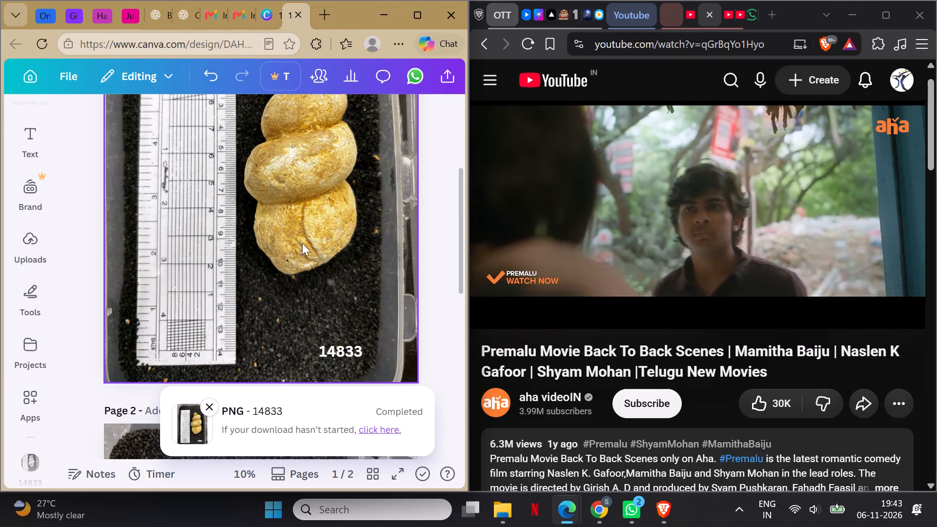
scroll(310, 339, "down", 6)
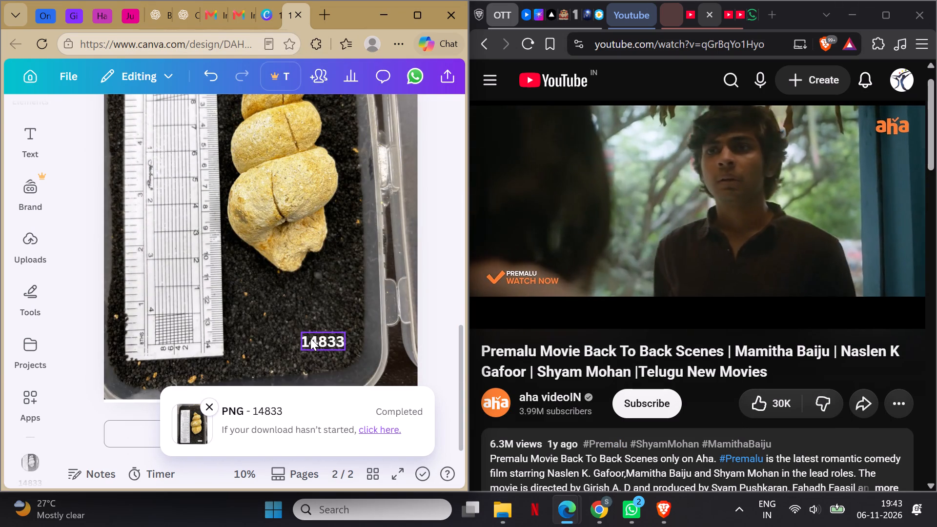
scroll(310, 338, "down", 2)
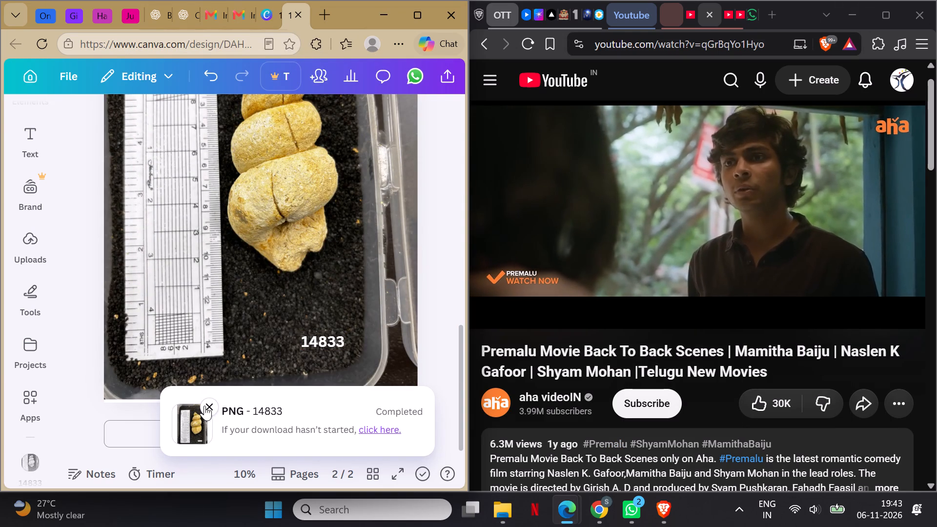
left_click(207, 405)
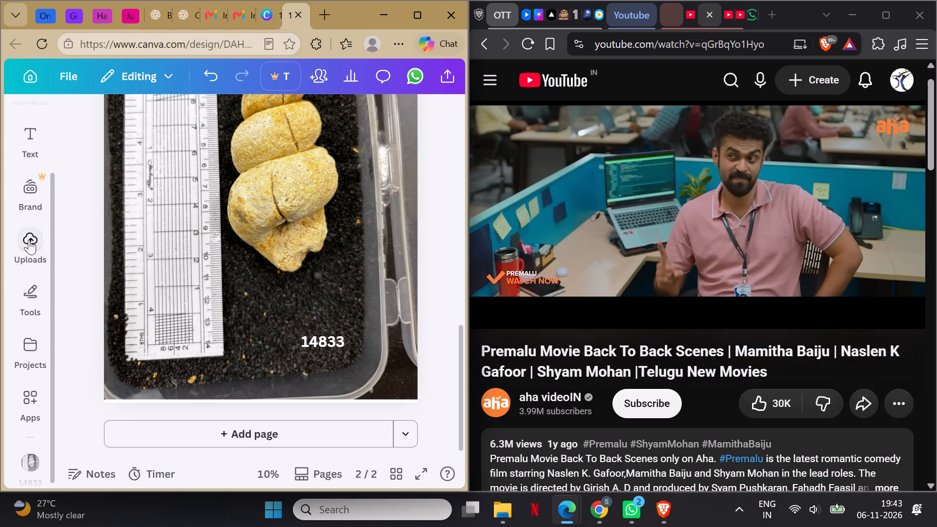
Delete the 14833 folder from the Canva uploads and hide the uploads view.
left_click(29, 240)
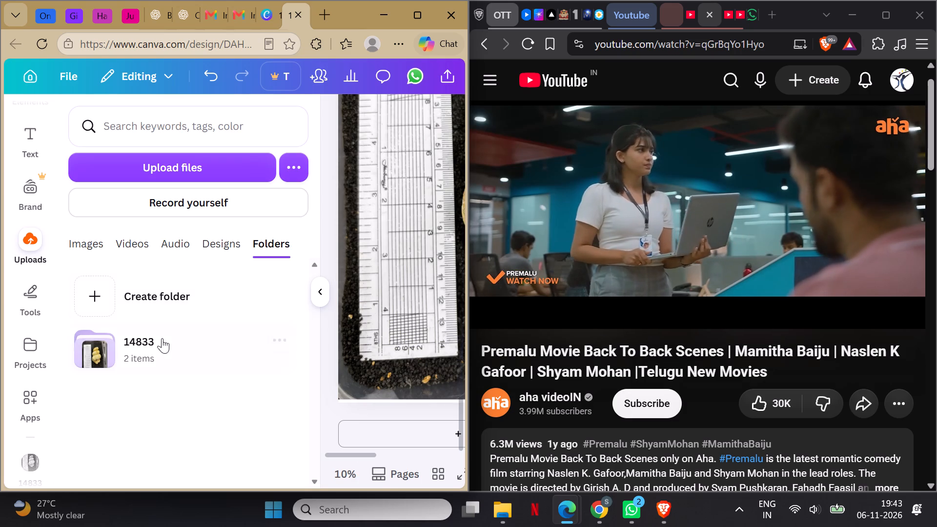
left_click(283, 343)
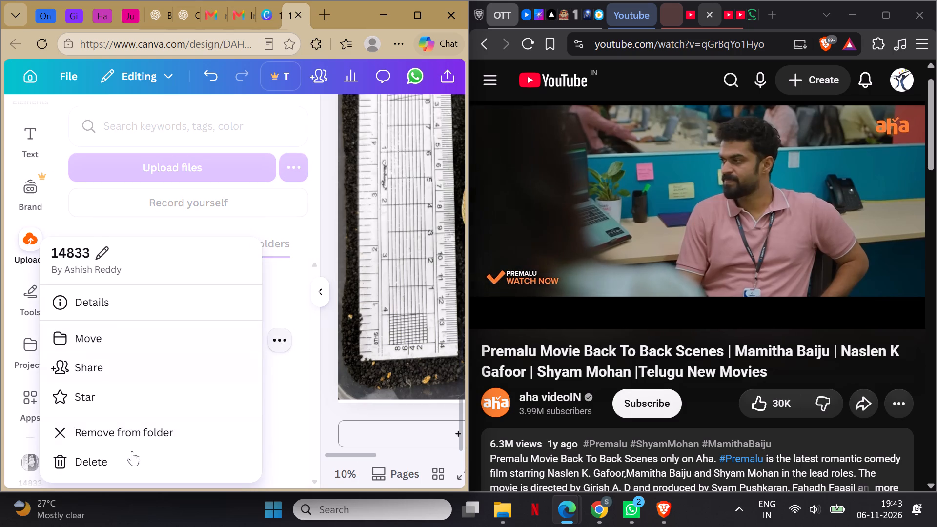
left_click(132, 457)
left_click(349, 309)
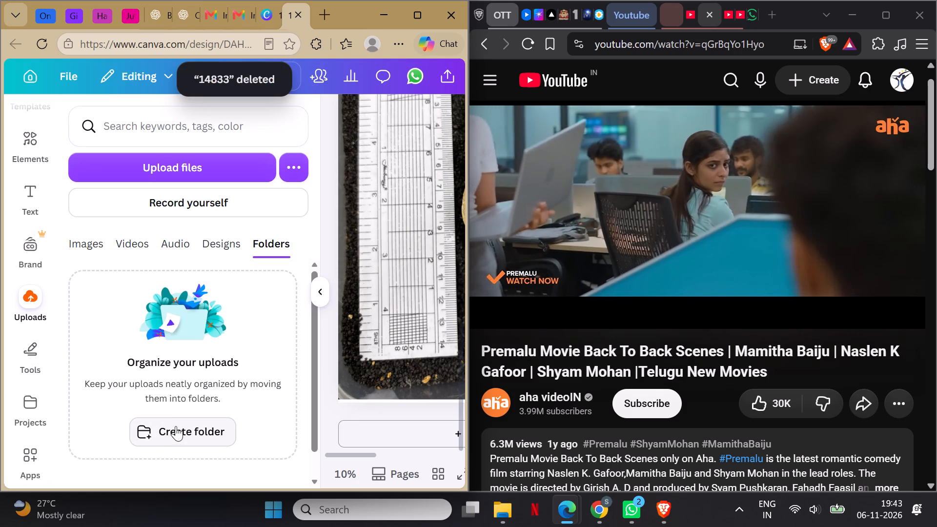
scroll(42, 347, "down", 2)
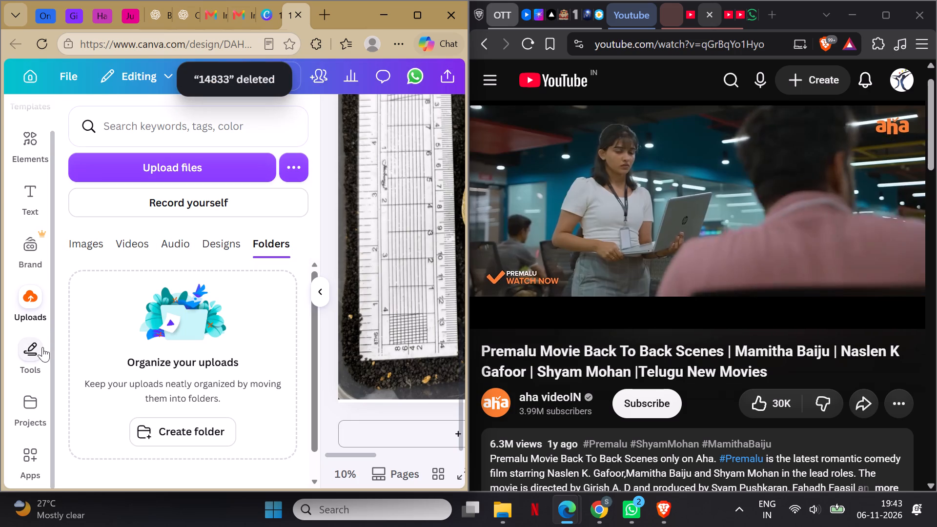
left_click(29, 301)
left_click(27, 298)
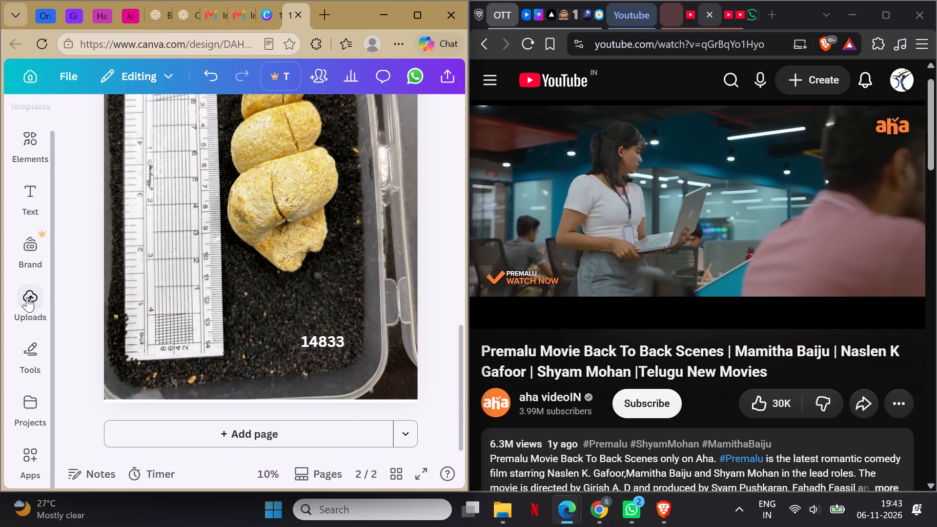
Select the 17 uploaded images other than the dark poster in the Canva uploads and move them to Trash.
left_click(85, 236)
scroll(168, 290, "down", 3)
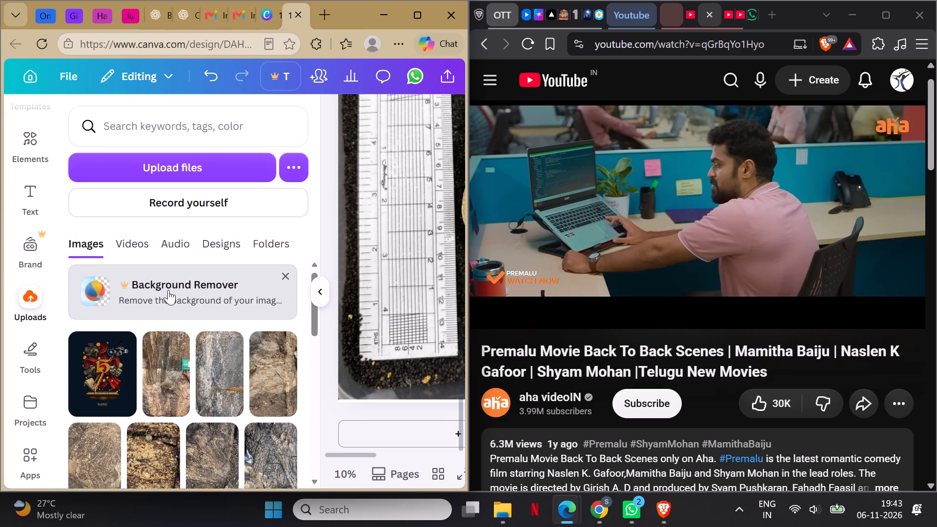
scroll(168, 290, "down", 9)
scroll(168, 291, "up", 14)
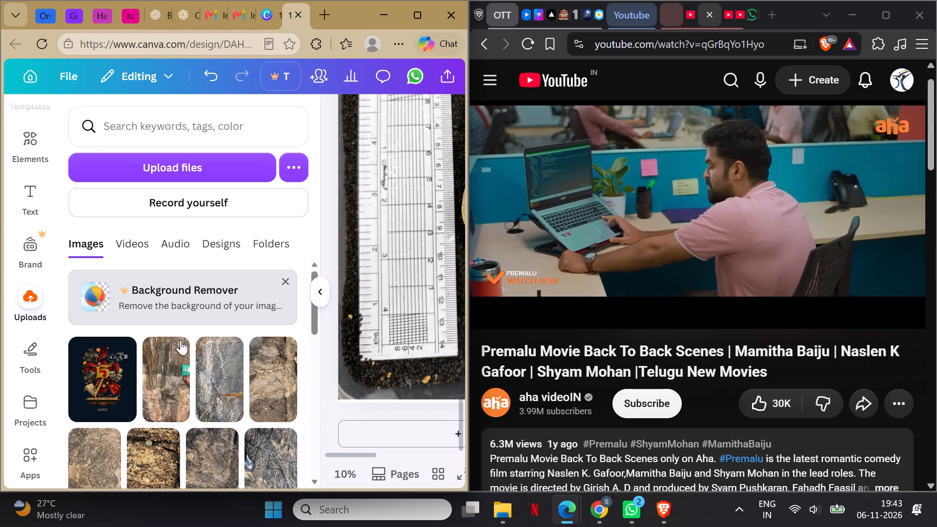
scroll(175, 377, "down", 1)
left_click(157, 274)
left_click(206, 284)
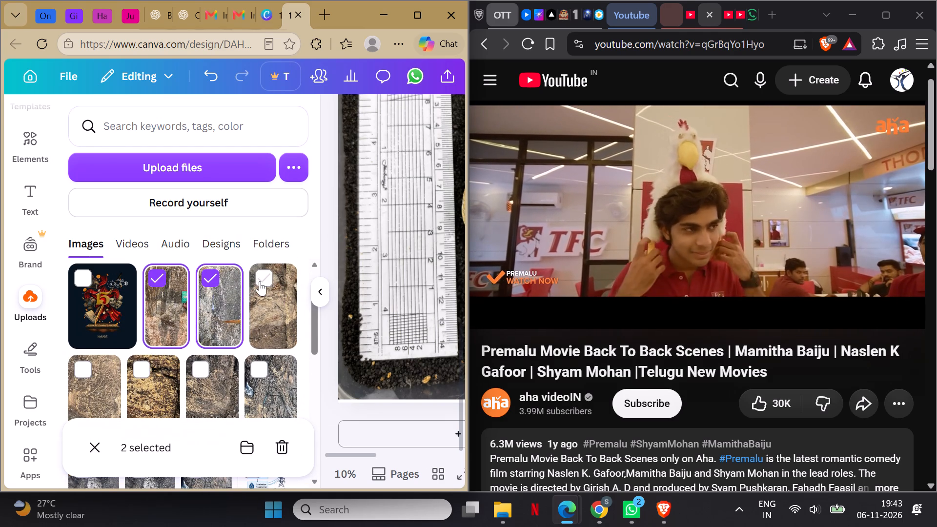
left_click(260, 280)
left_click(259, 367)
left_click(208, 369)
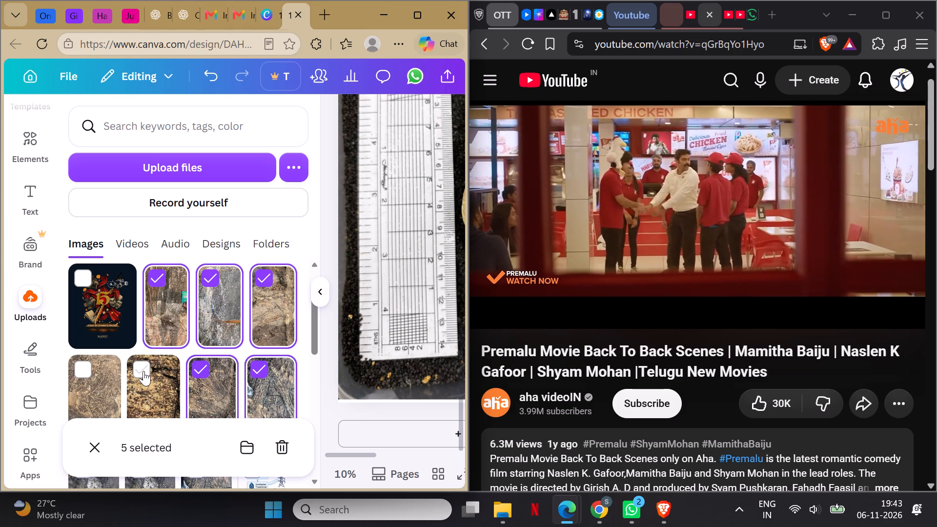
left_click(142, 370)
left_click(80, 371)
scroll(80, 370, "down", 2)
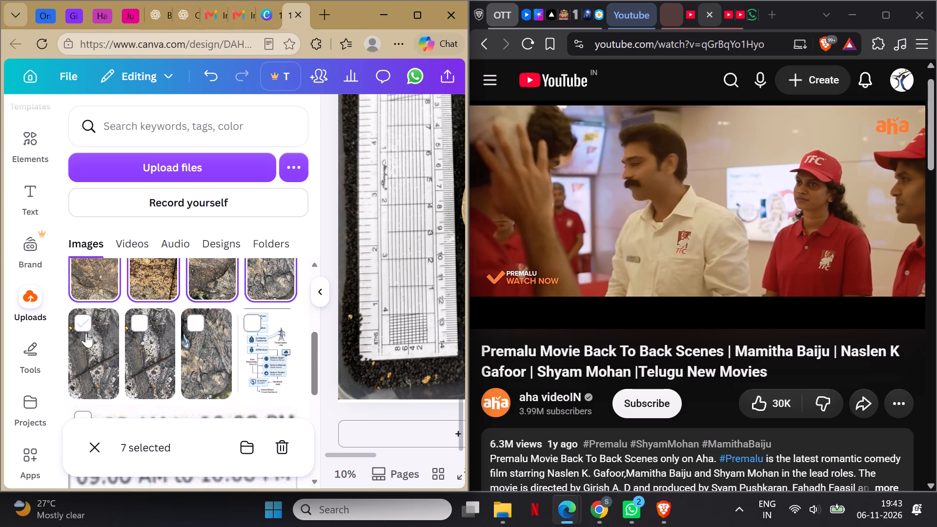
left_click(85, 323)
left_click(137, 319)
left_click(200, 323)
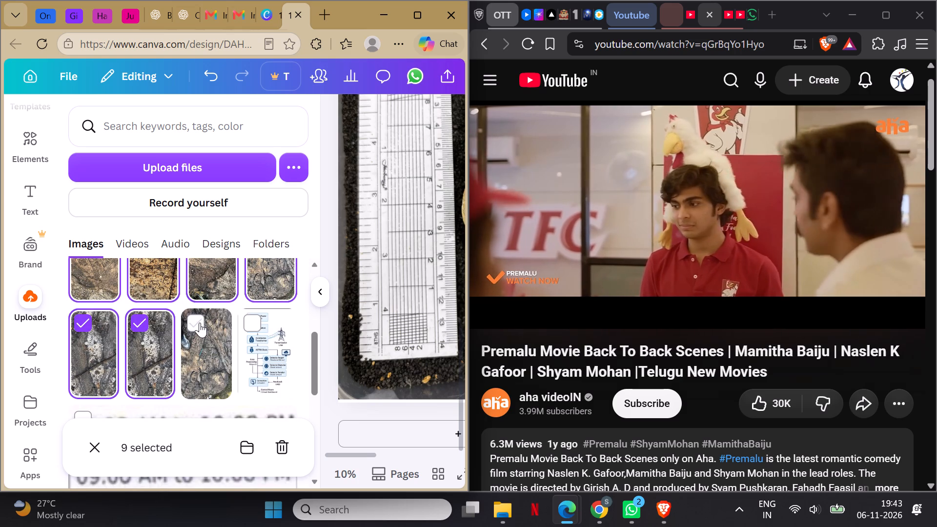
left_click(253, 324)
scroll(243, 328, "down", 2)
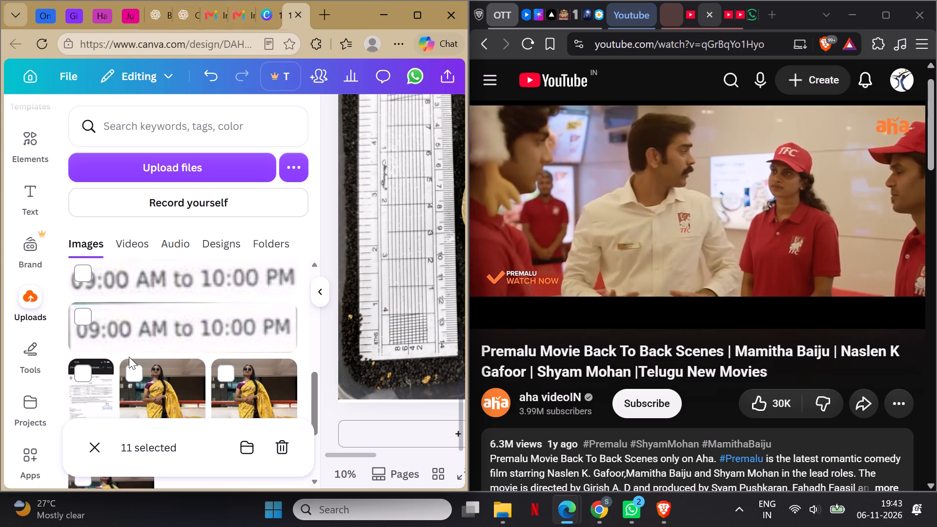
scroll(122, 360, "up", 1)
left_click(85, 348)
left_click(82, 386)
scroll(86, 381, "down", 2)
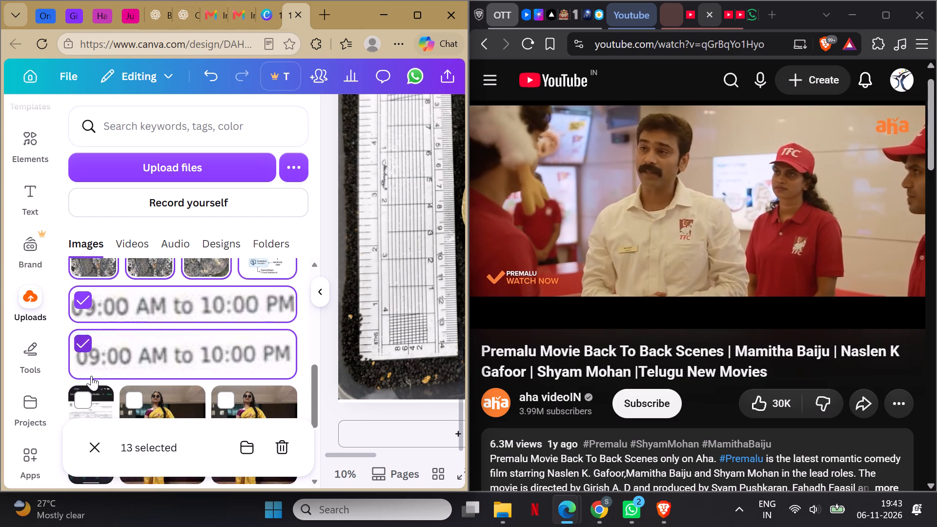
left_click(80, 303)
left_click(135, 299)
left_click(221, 304)
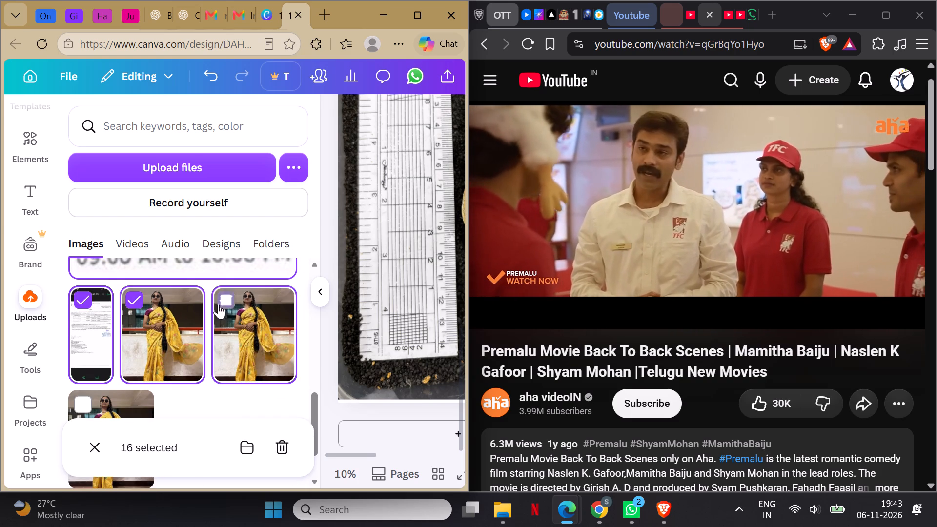
scroll(215, 307, "down", 2)
left_click(85, 334)
scroll(217, 394, "down", 1)
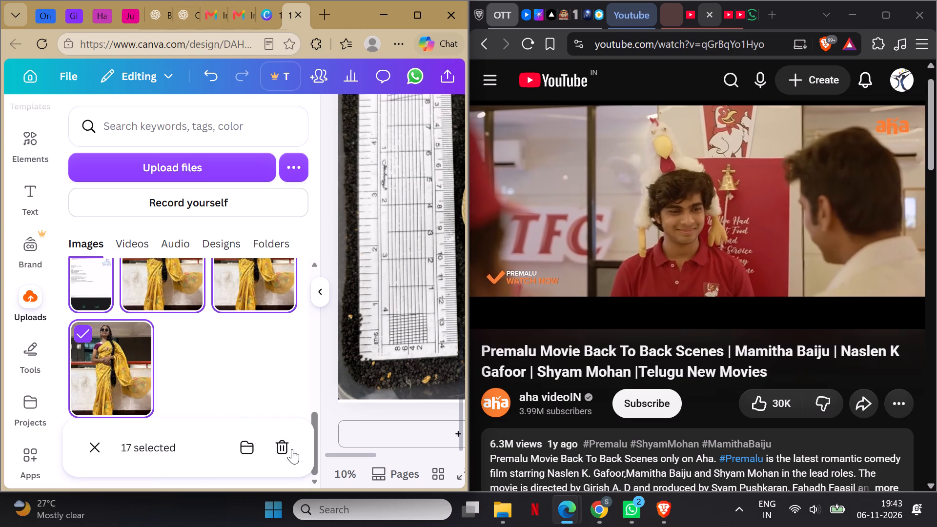
left_click(285, 449)
left_click(322, 301)
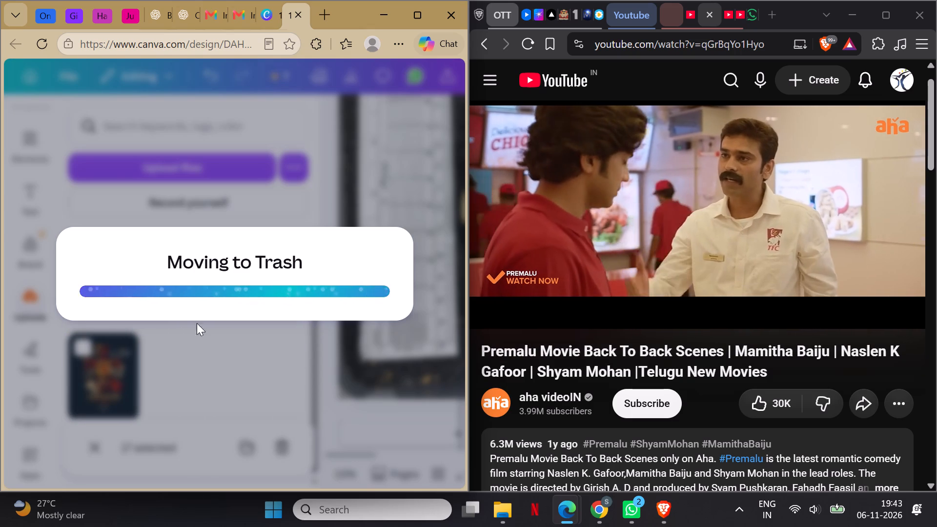
Move the remaining dark poster image from the uploads to Trash.
left_click(84, 345)
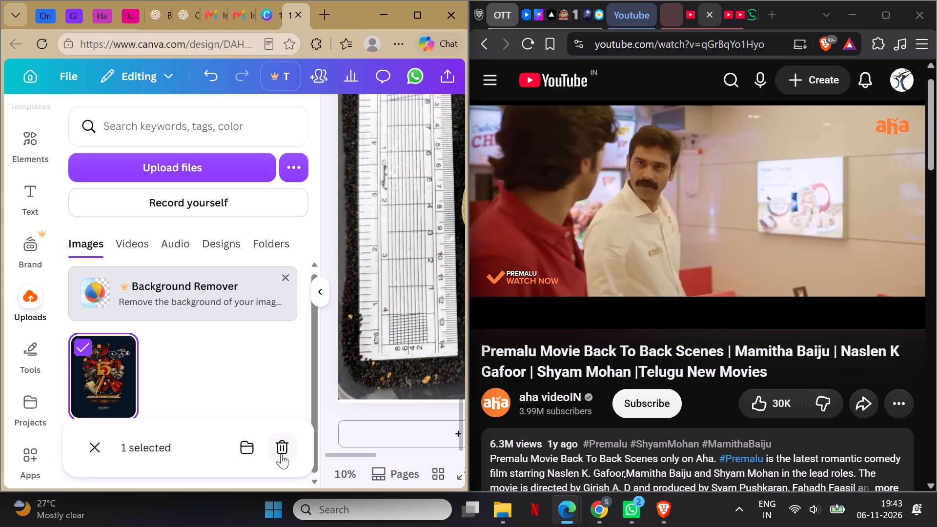
left_click(281, 452)
left_click(312, 309)
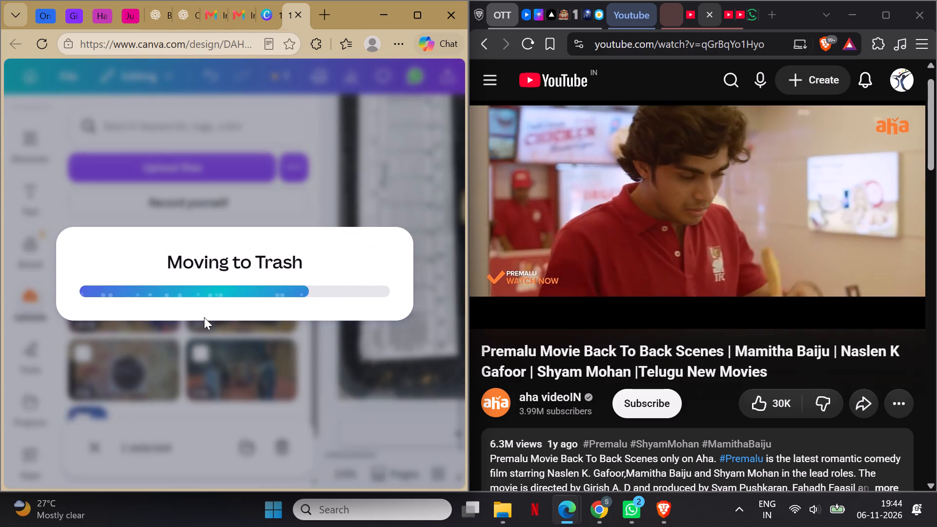
Upload the 14747 folder from Downloads to Canva and allow the browser to upload its files.
scroll(171, 367, "down", 5)
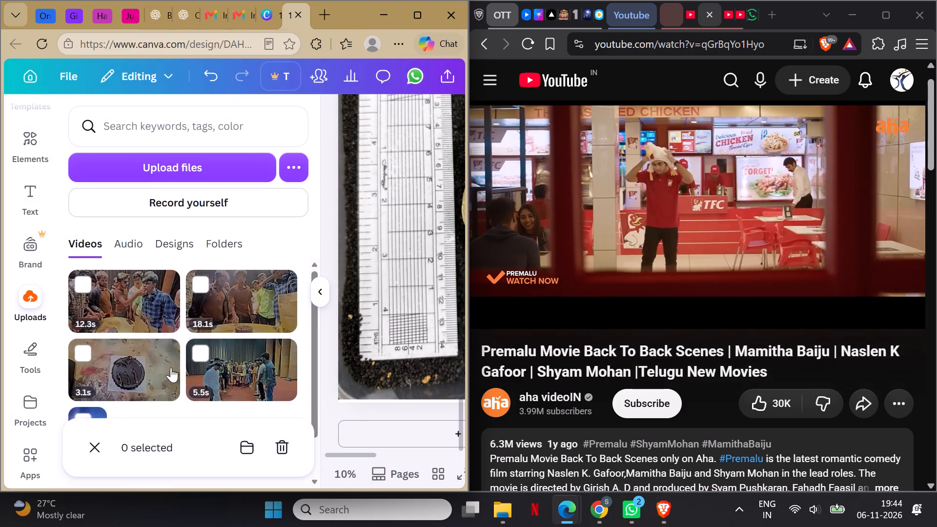
scroll(152, 420, "up", 6)
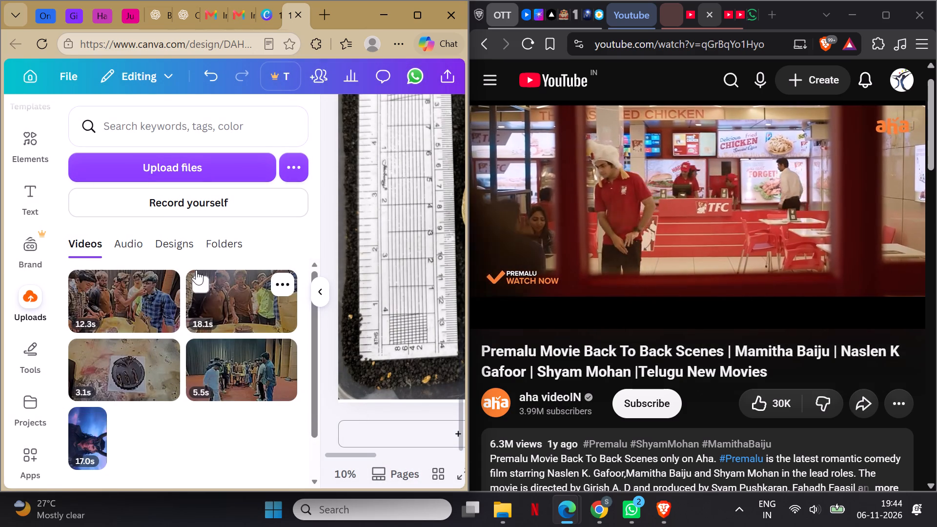
left_click(286, 171)
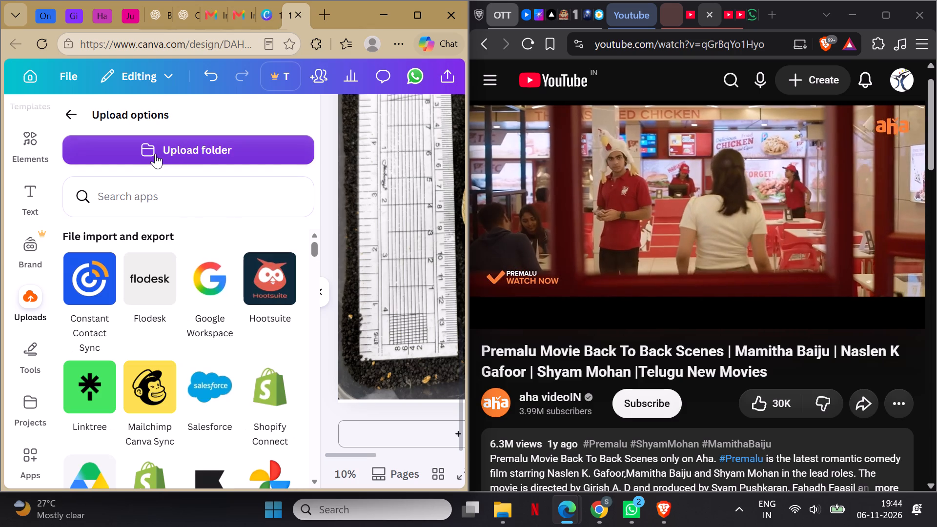
left_click(155, 154)
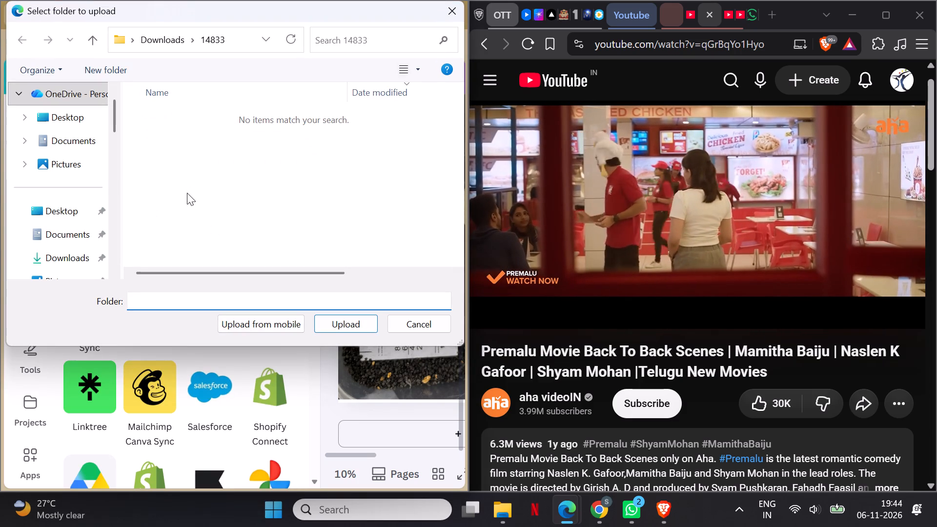
left_click(70, 251)
scroll(192, 164, "down", 7)
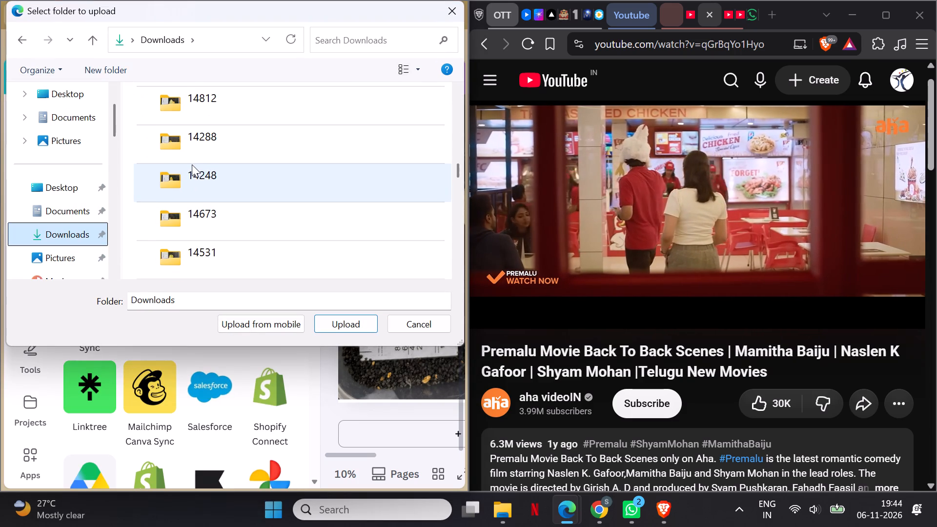
scroll(192, 164, "down", 6)
scroll(160, 146, "up", 1)
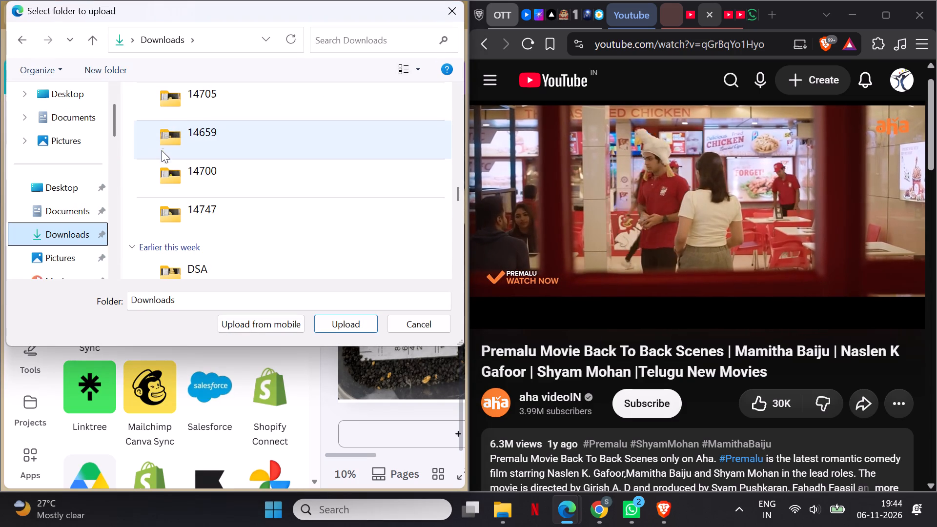
left_click(183, 204)
left_click(183, 175, "ctrl")
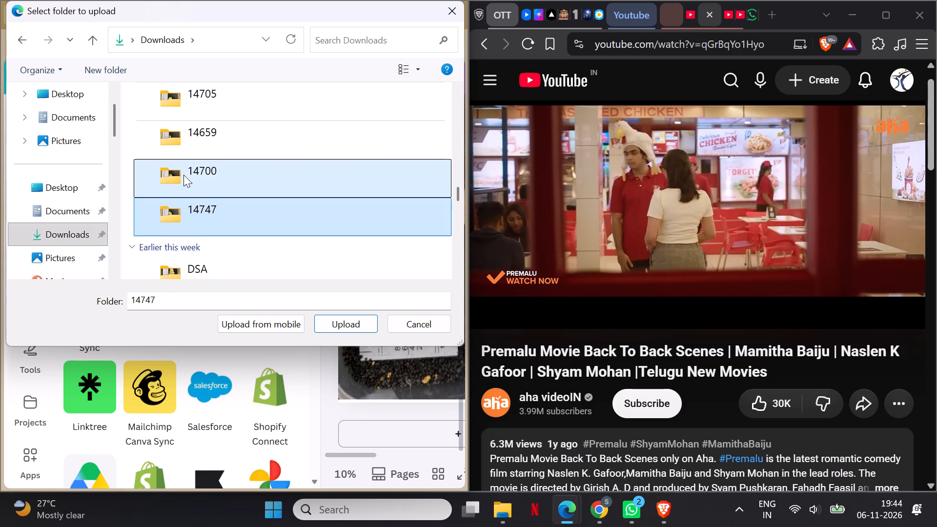
left_click(189, 211, "ctrl")
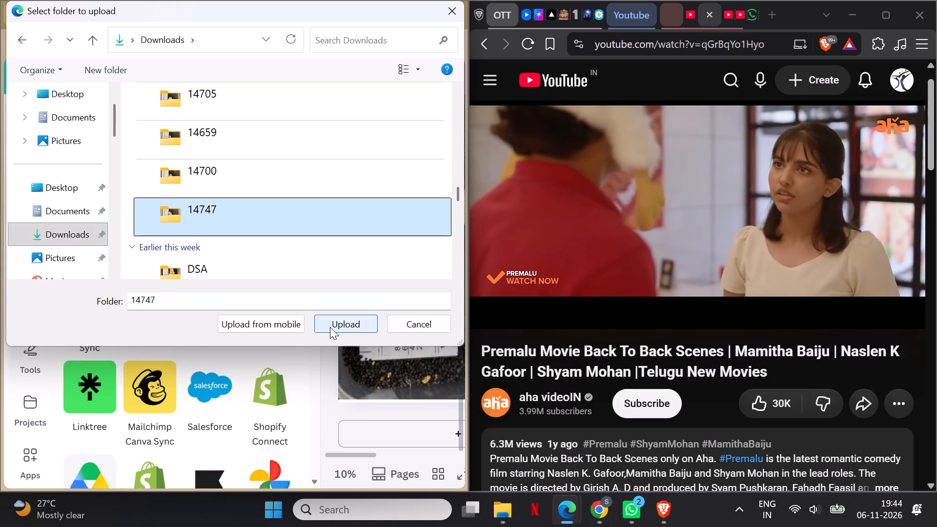
left_click(330, 326)
left_click(307, 131)
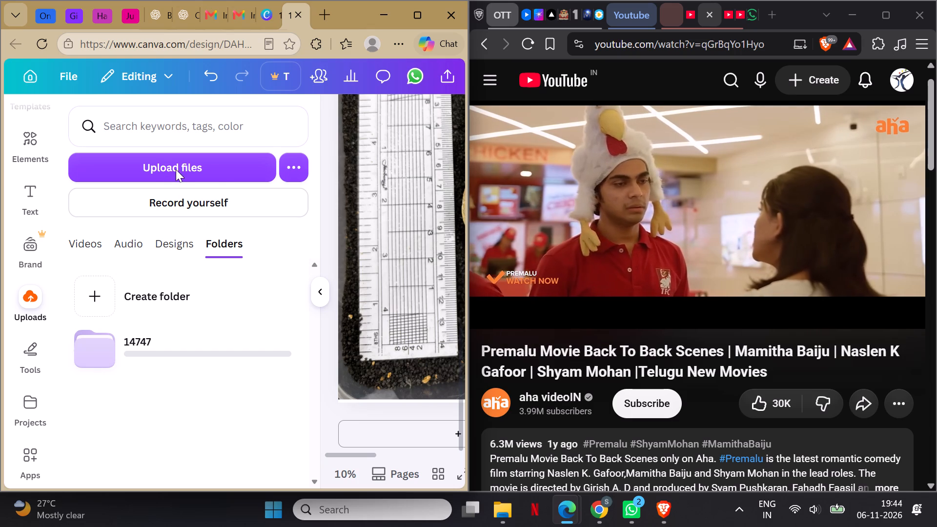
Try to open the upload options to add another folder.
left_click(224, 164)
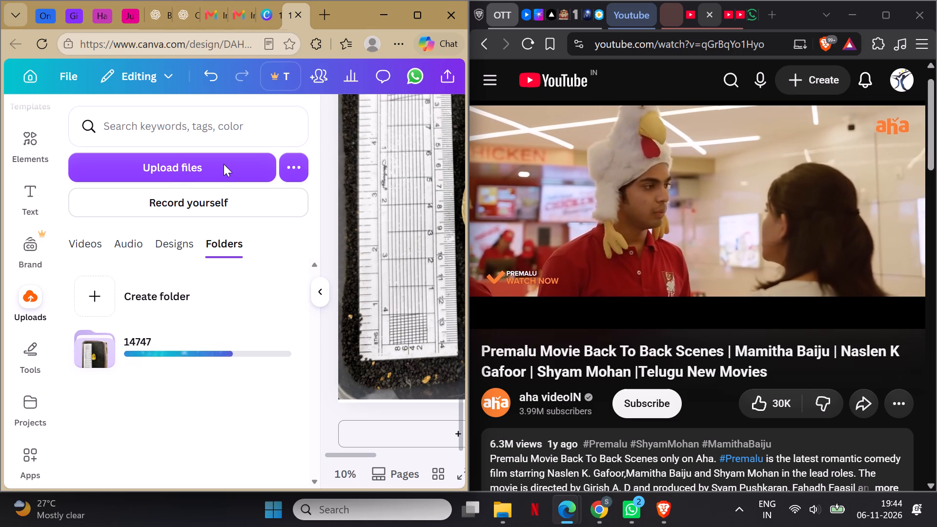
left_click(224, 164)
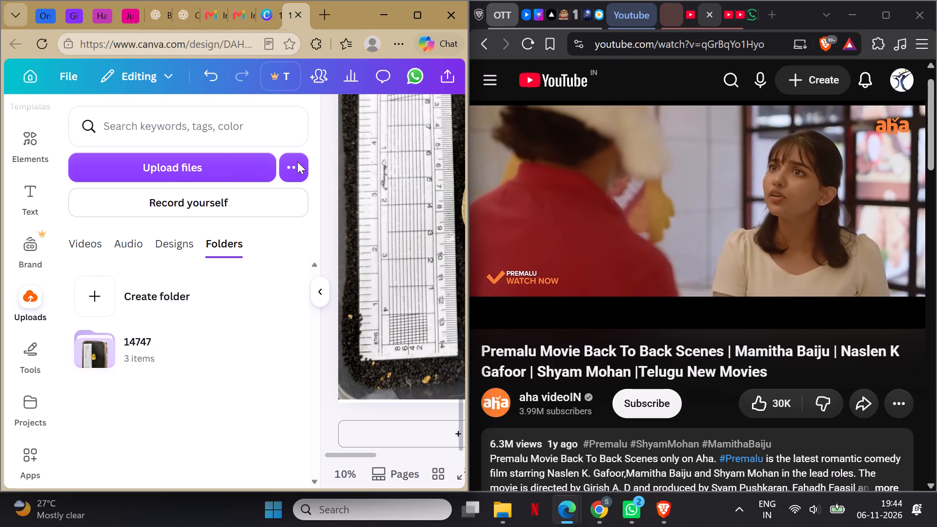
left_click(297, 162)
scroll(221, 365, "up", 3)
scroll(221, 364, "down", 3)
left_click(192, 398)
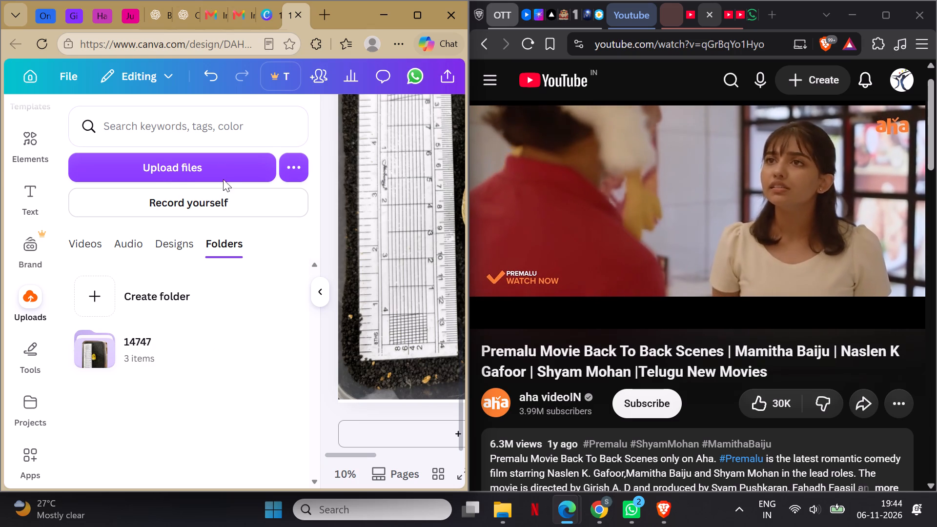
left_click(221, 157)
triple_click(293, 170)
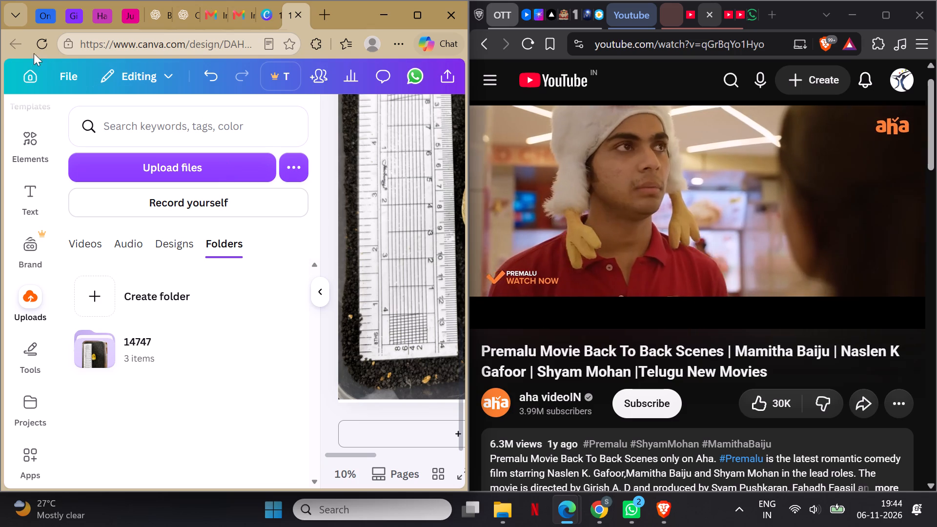
Reload the Canva design page and reopen the uploaded folders.
left_click(45, 43)
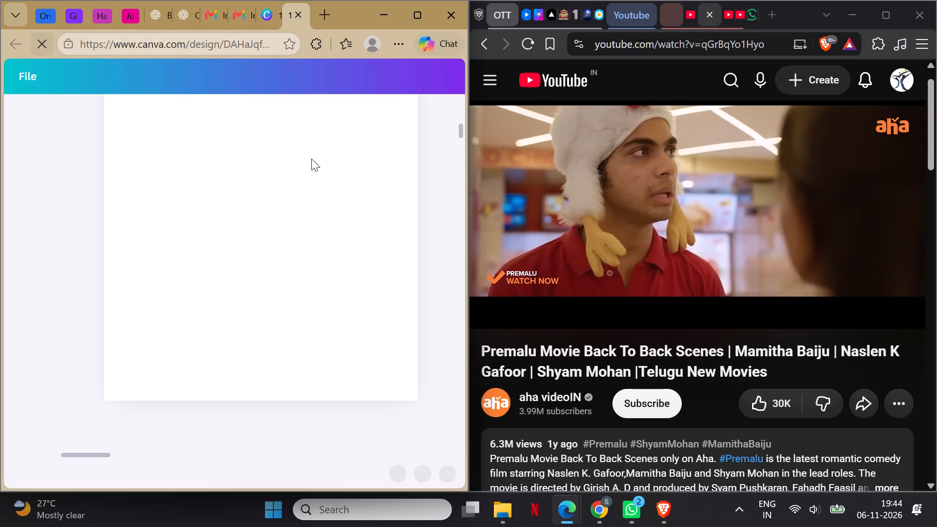
scroll(137, 247, "up", 3)
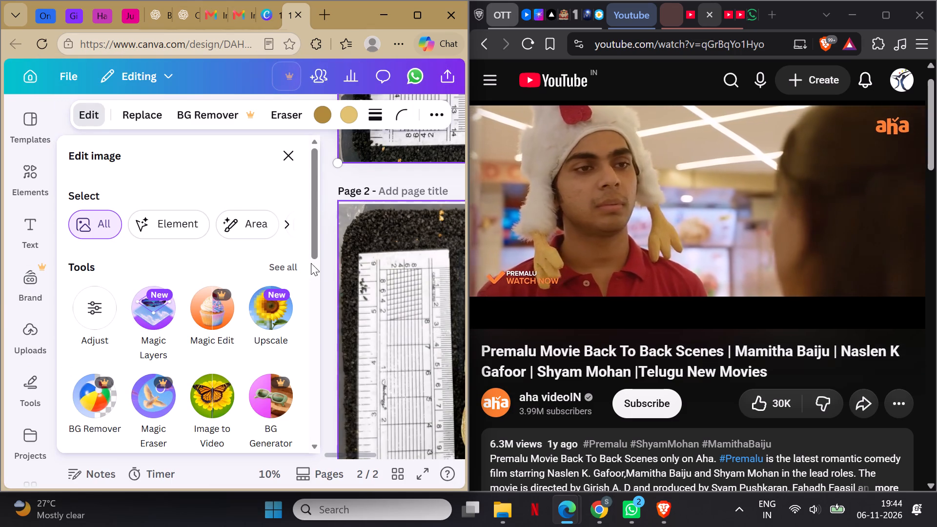
scroll(402, 262, "up", 3)
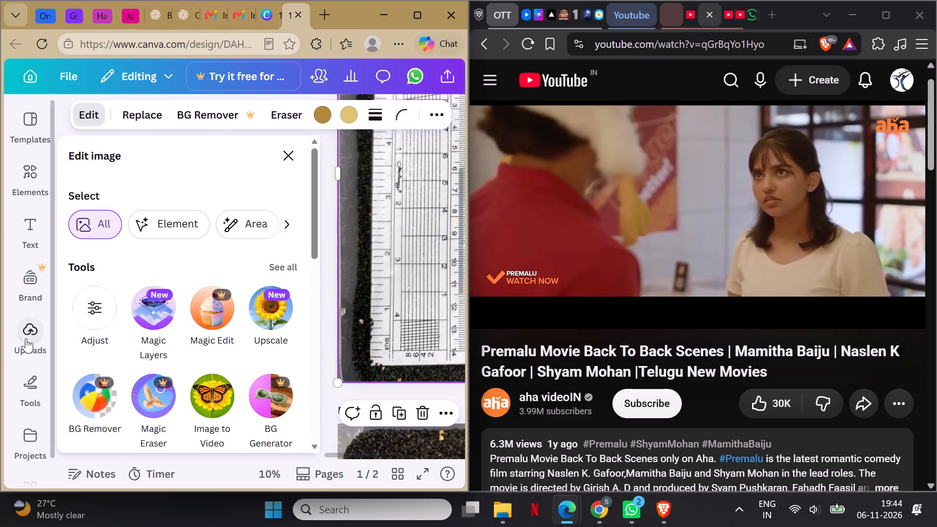
left_click(28, 337)
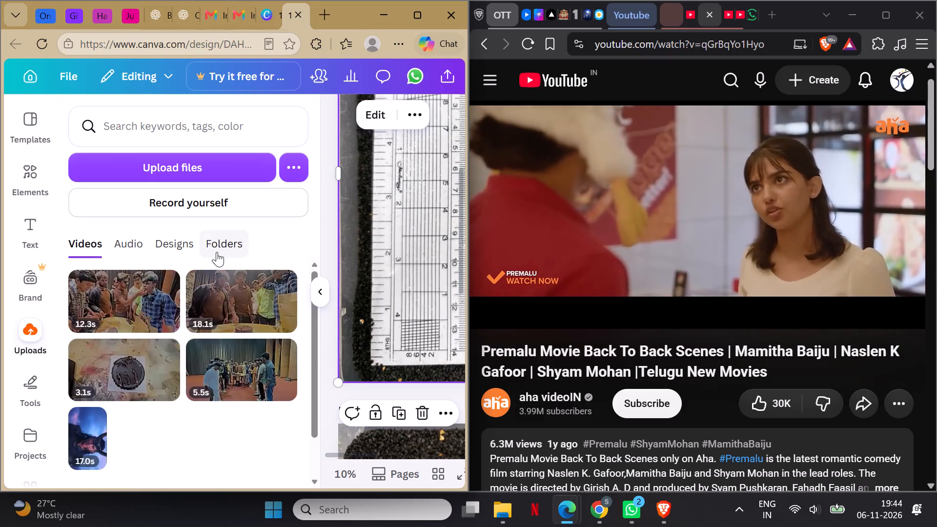
left_click(217, 251)
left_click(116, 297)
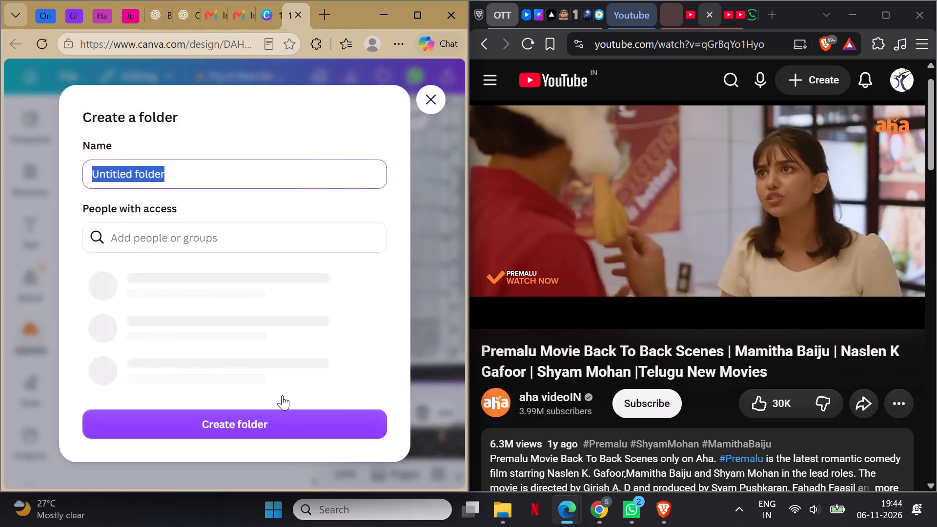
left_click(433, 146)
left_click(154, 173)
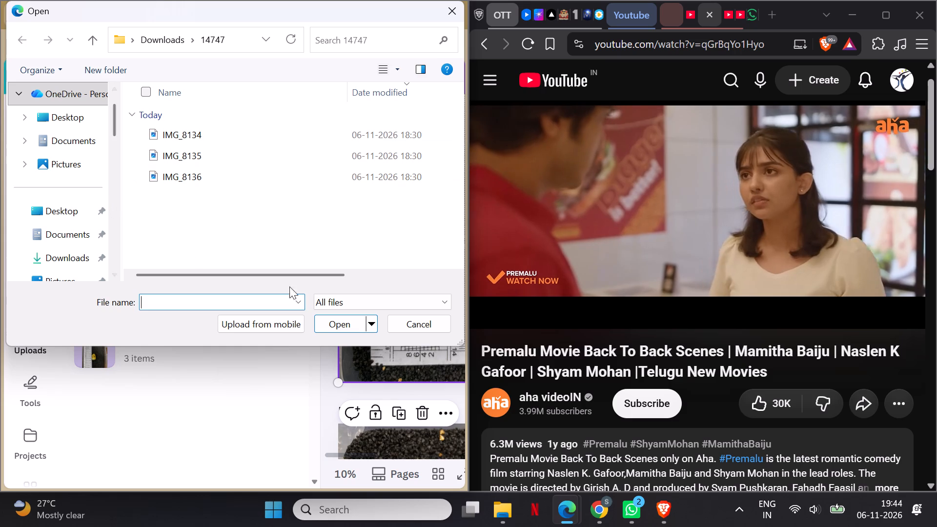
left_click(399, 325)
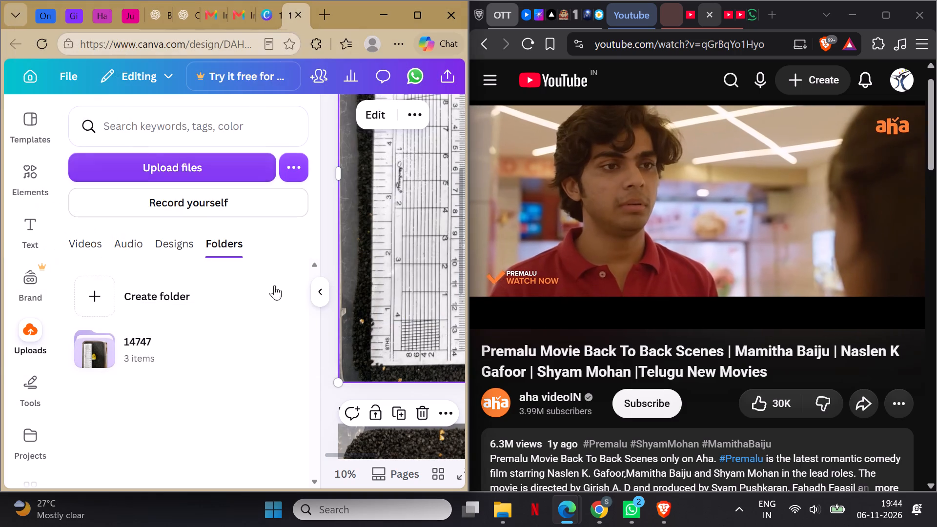
Upload the 14700 folder from Downloads and allow the browser to upload its files.
left_click(283, 173)
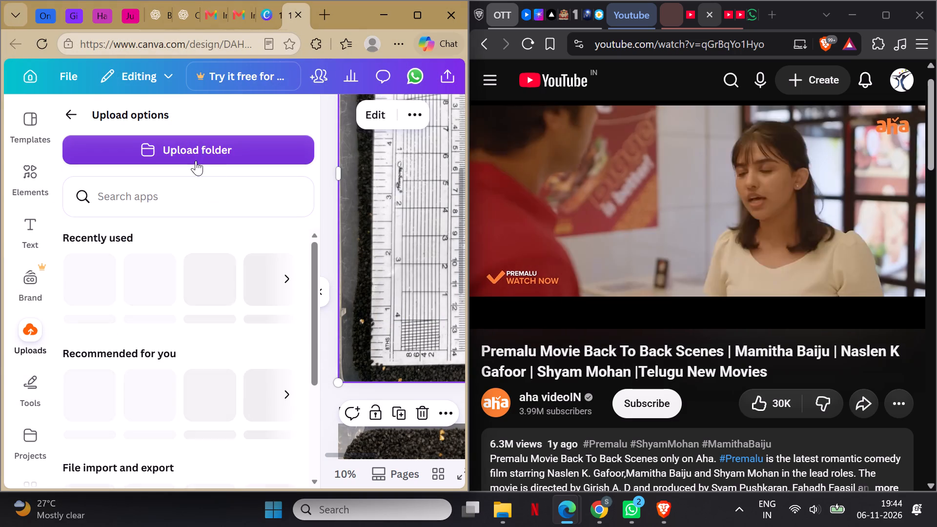
left_click(190, 159)
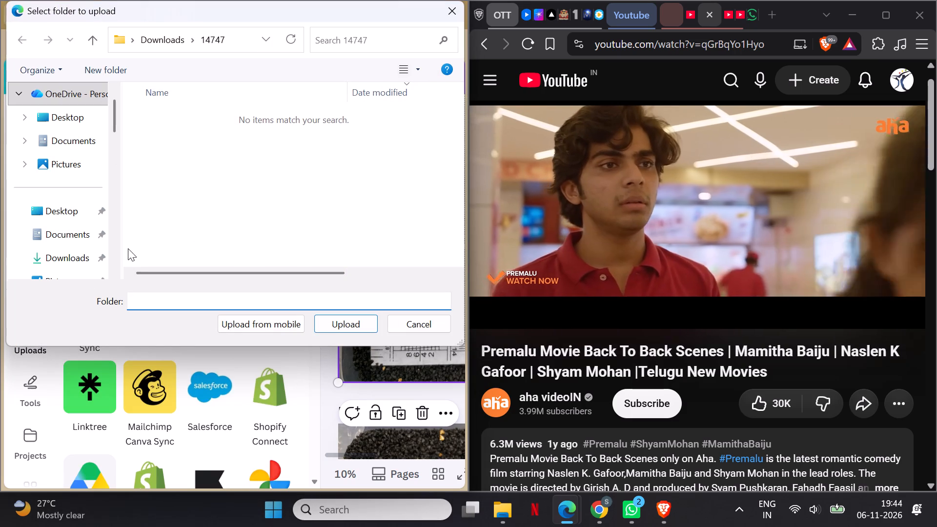
left_click(64, 251)
scroll(247, 210, "down", 10)
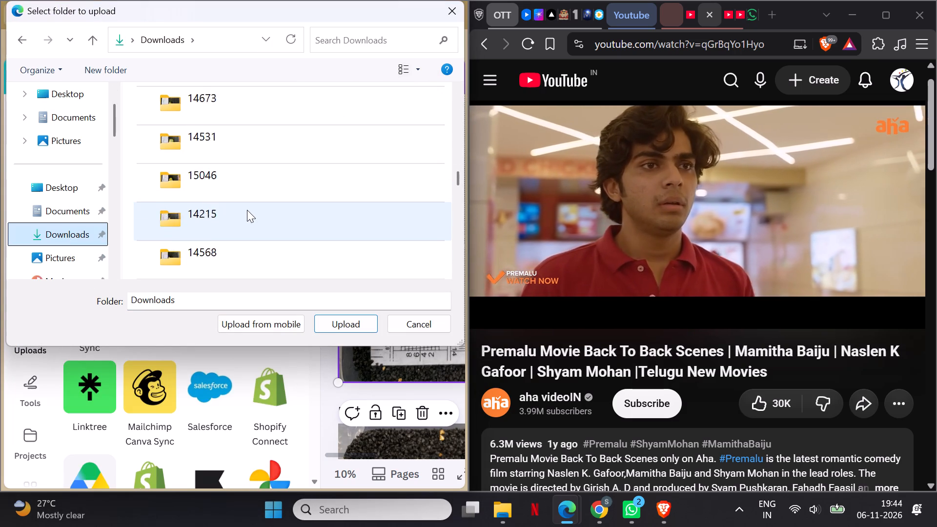
scroll(247, 210, "down", 2)
left_click(200, 210)
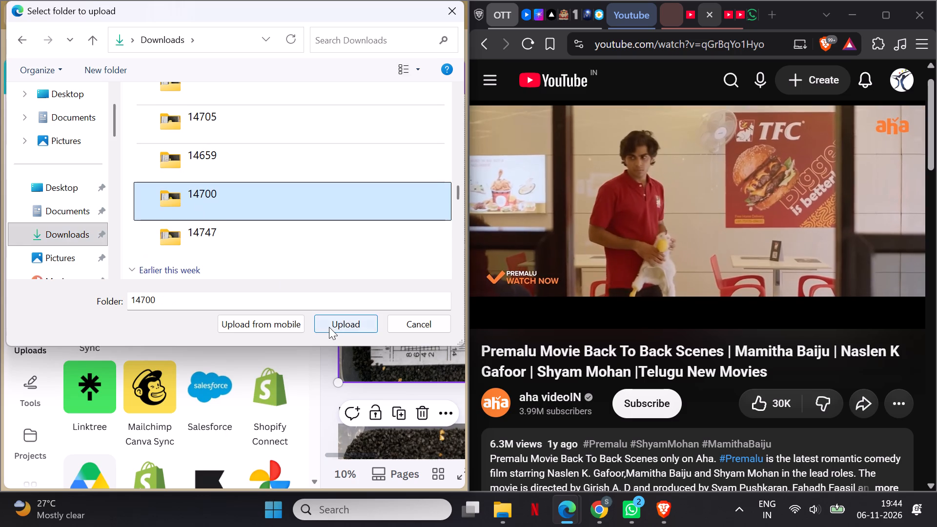
left_click(329, 326)
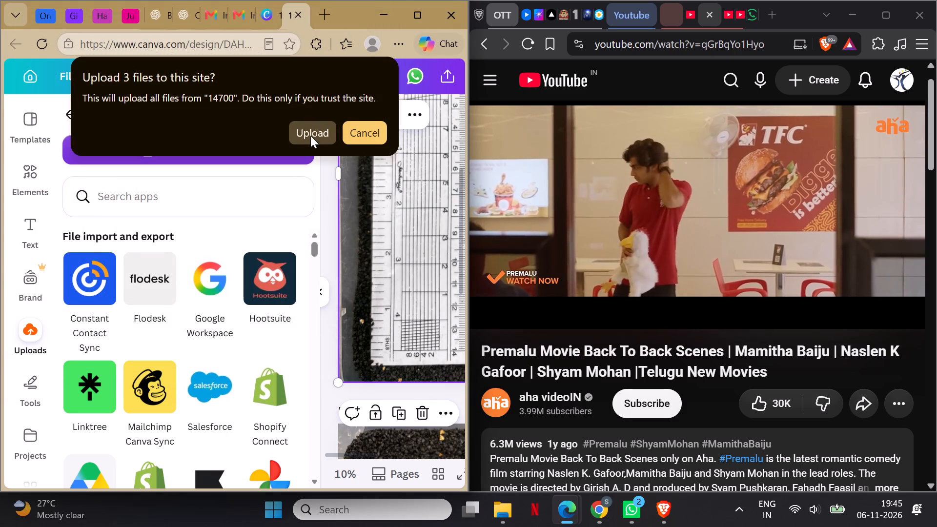
left_click(310, 136)
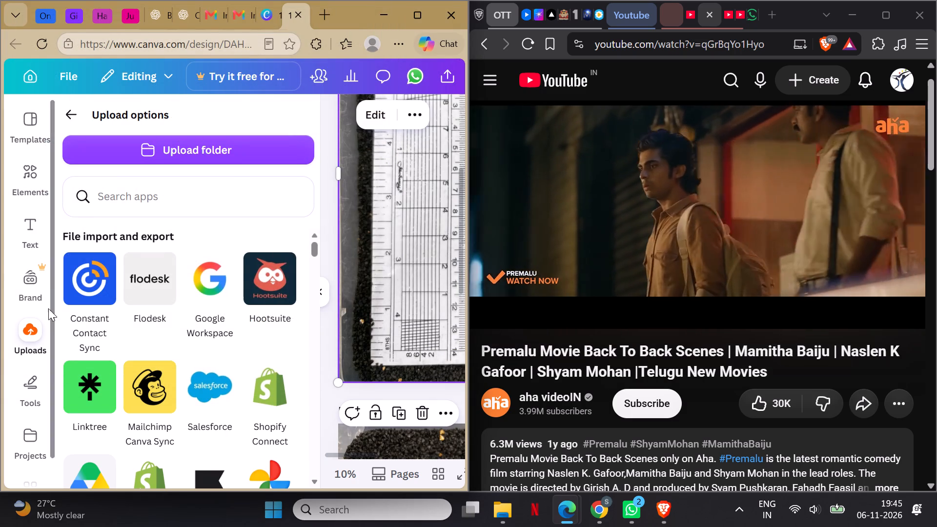
Delete the old specimen photos from pages 1 and 2, keeping the pages themselves.
left_click(24, 330)
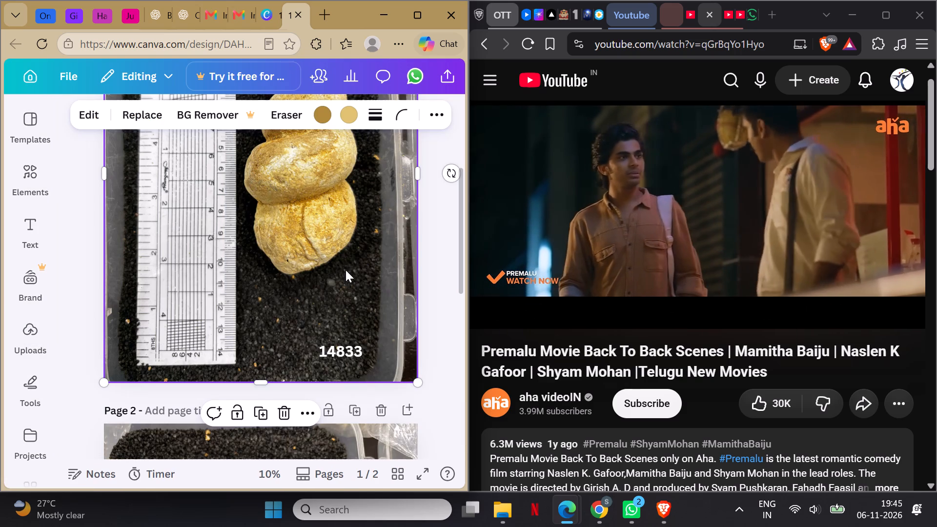
left_click(289, 415)
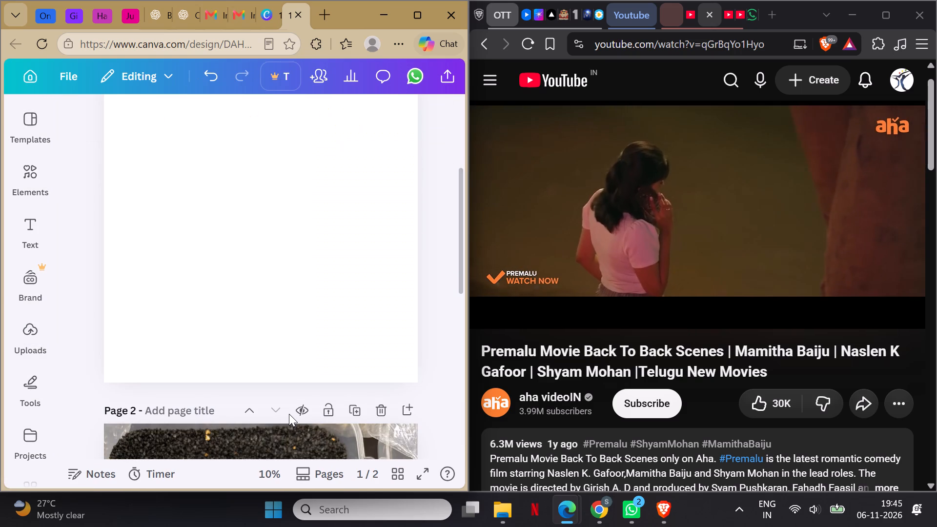
scroll(289, 414, "down", 3)
left_click(293, 406)
left_click(283, 171)
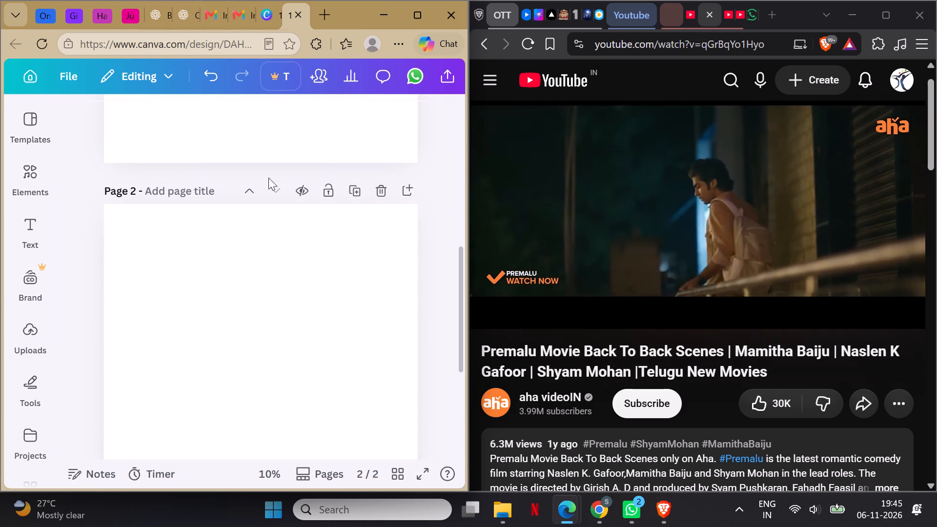
Open the uploaded 14747 folder and place its first photo on page 2.
left_click(30, 341)
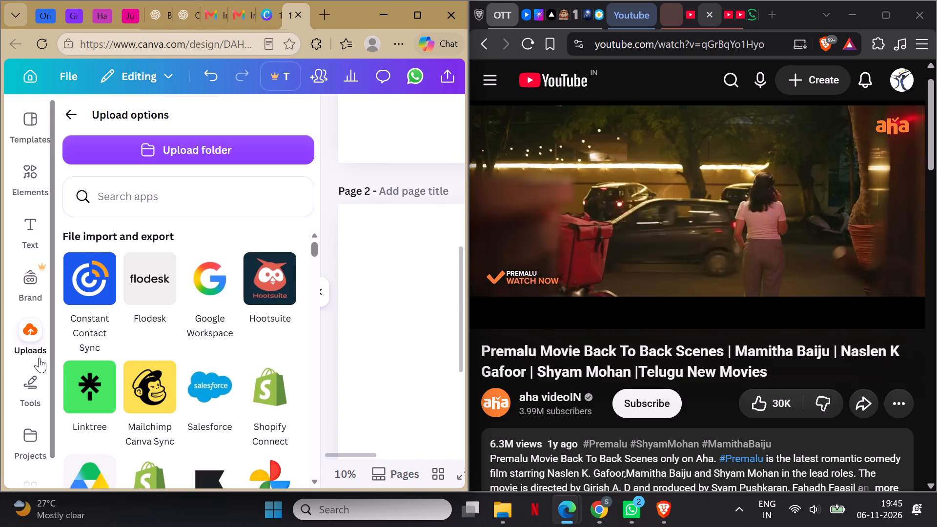
scroll(161, 197, "up", 2)
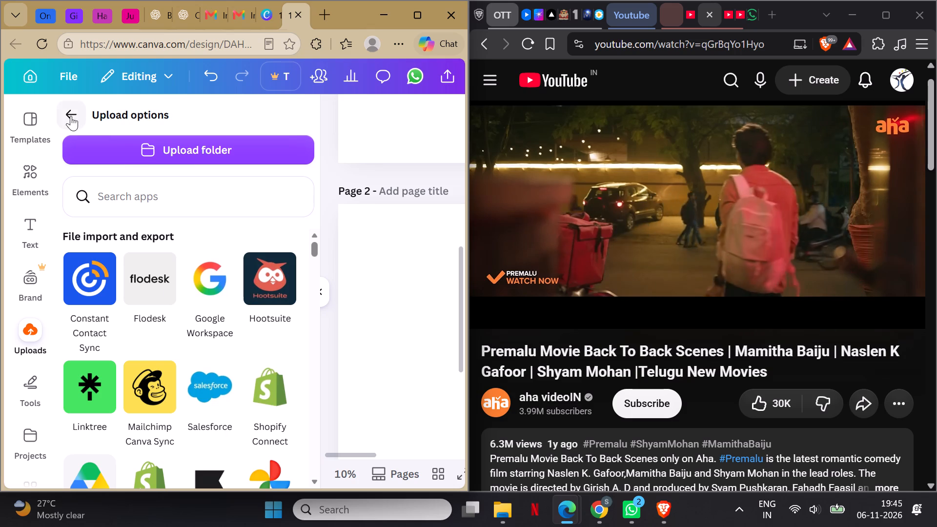
left_click(71, 116)
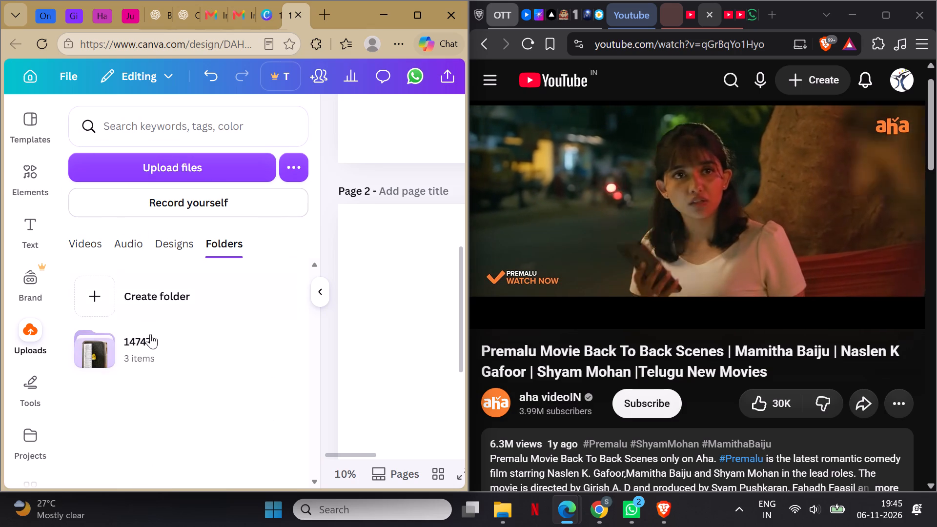
left_click(153, 346)
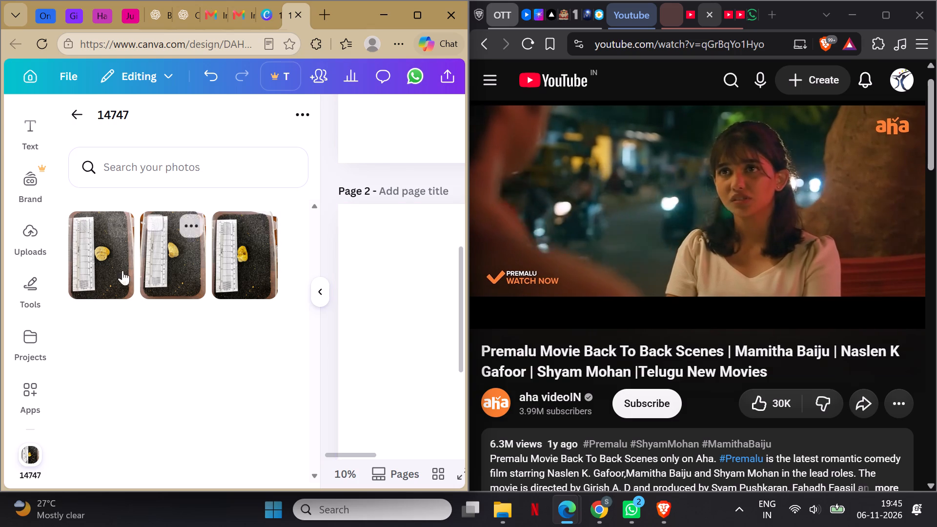
left_click(116, 259)
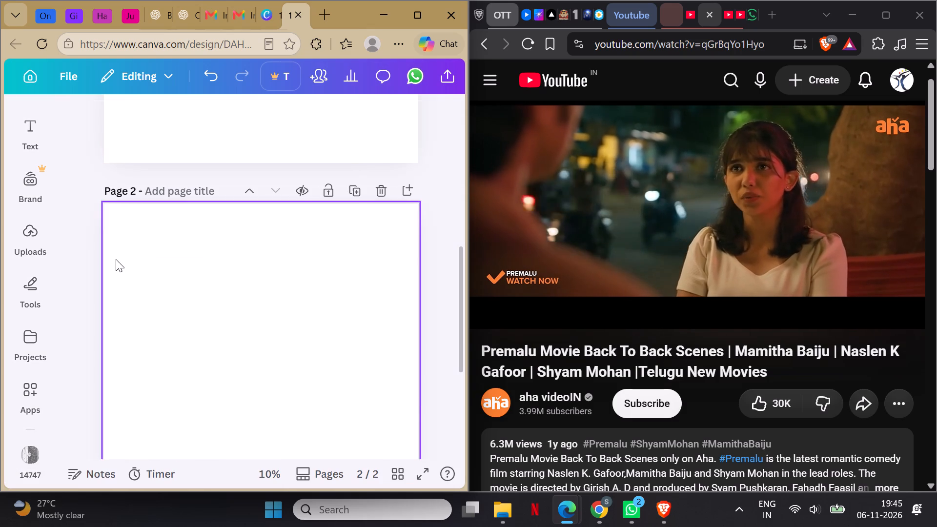
Place the second photo from the 14747 folder on page 1.
scroll(217, 303, "up", 4)
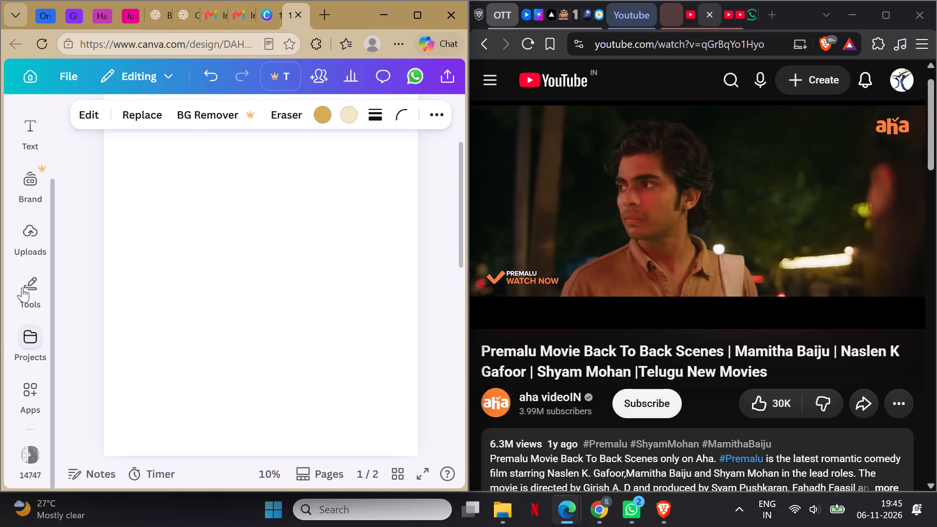
left_click(23, 244)
left_click(147, 355)
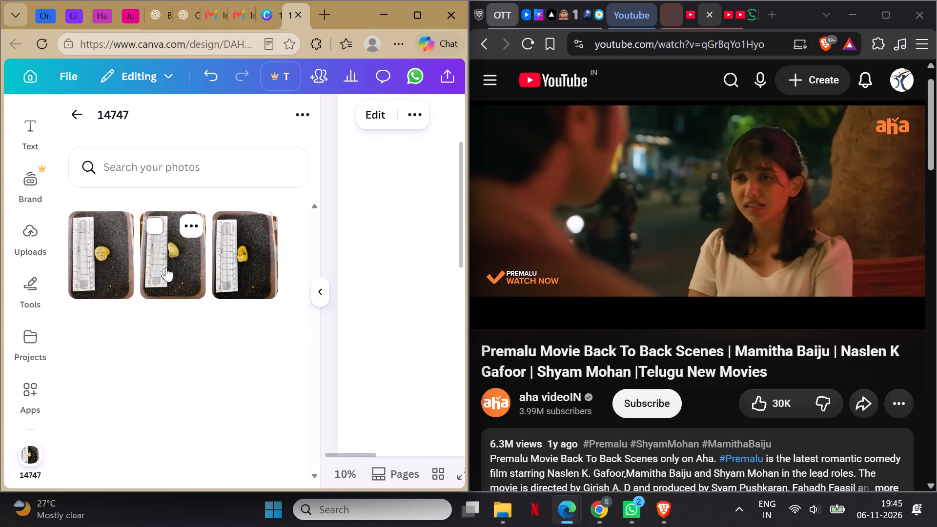
left_click(166, 267)
Add a third page and place the third photo from the 14747 folder on it.
scroll(225, 313, "down", 10)
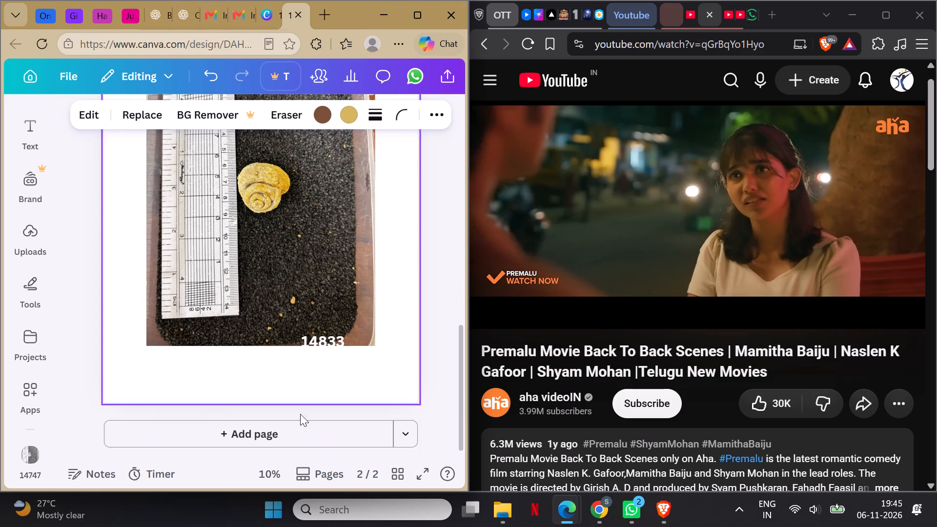
left_click(227, 431)
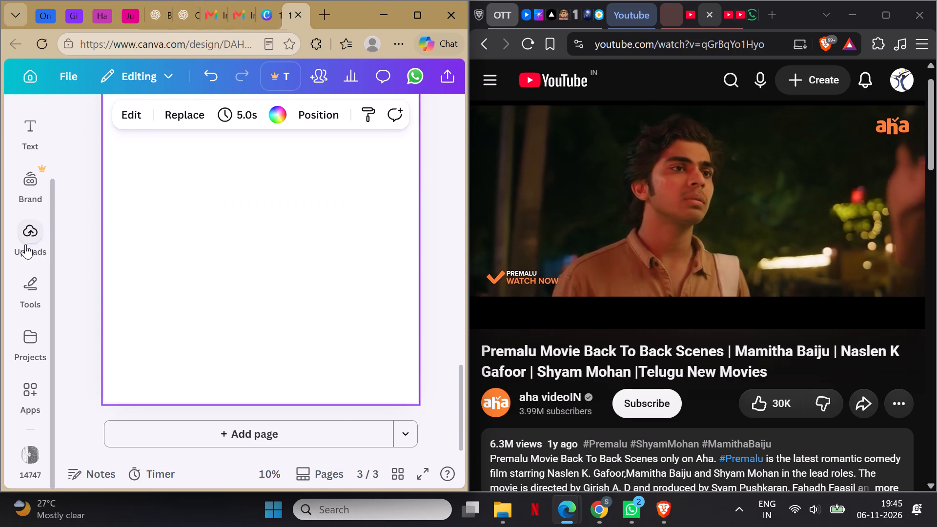
left_click(25, 243)
left_click(141, 347)
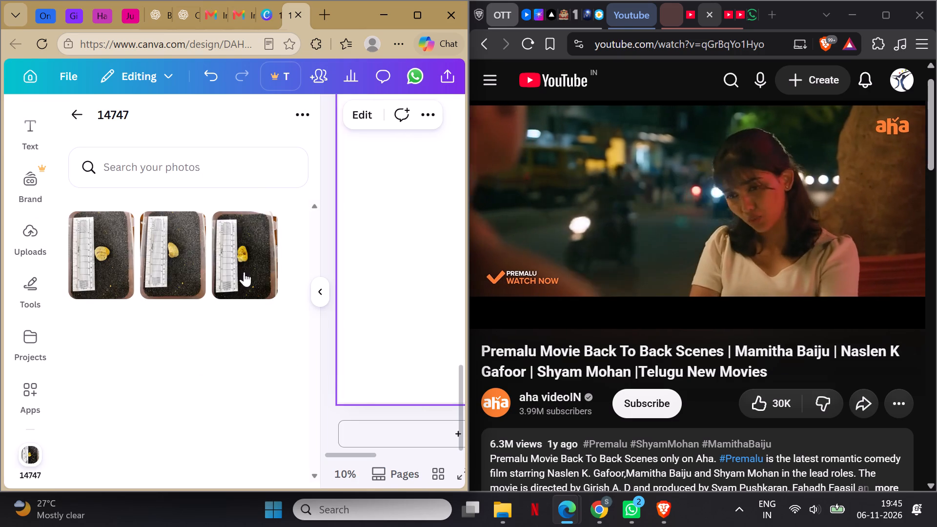
left_click(252, 269)
Enlarge the specimen photo on page 1 towards the page's upper corners and shift it to leave narrow side margins.
scroll(251, 278, "up", 10)
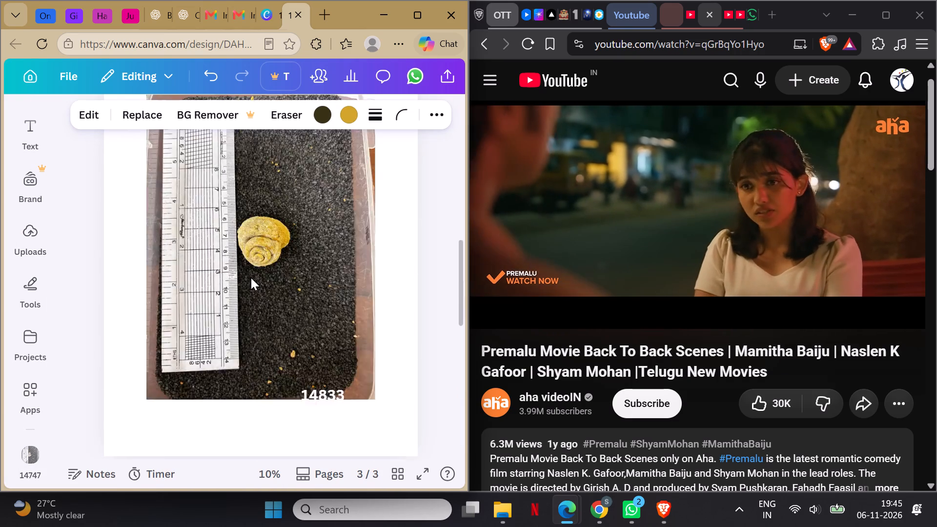
scroll(251, 278, "up", 12)
left_click(366, 233)
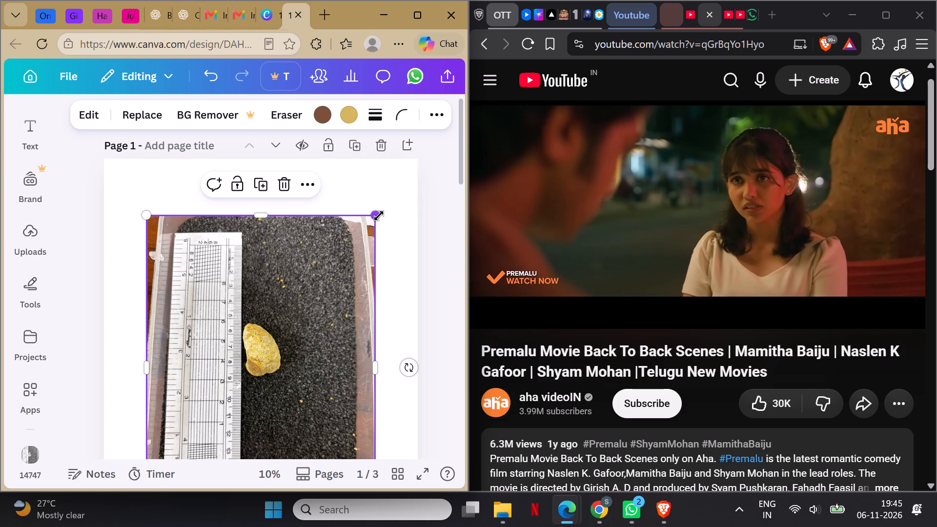
left_click_drag(376, 218, 423, 173)
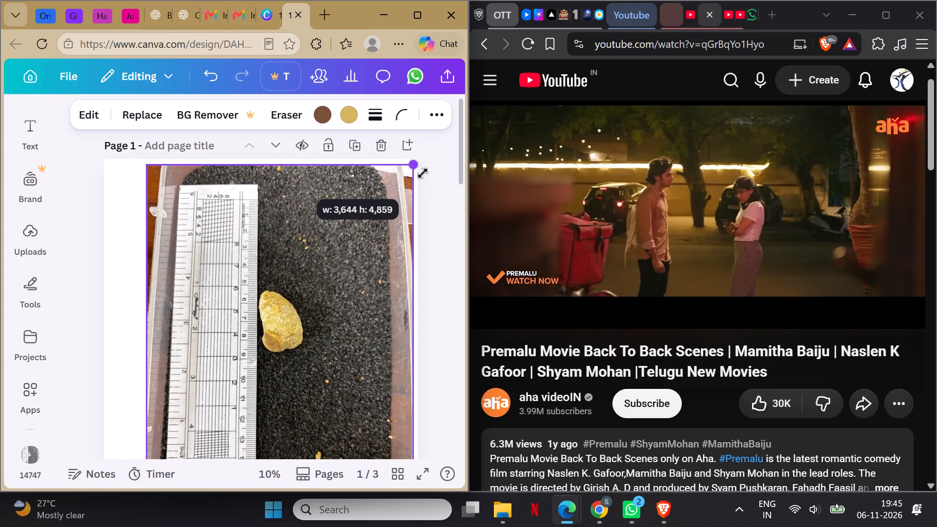
left_click_drag(423, 173, 425, 170)
left_click_drag(146, 160, 132, 160)
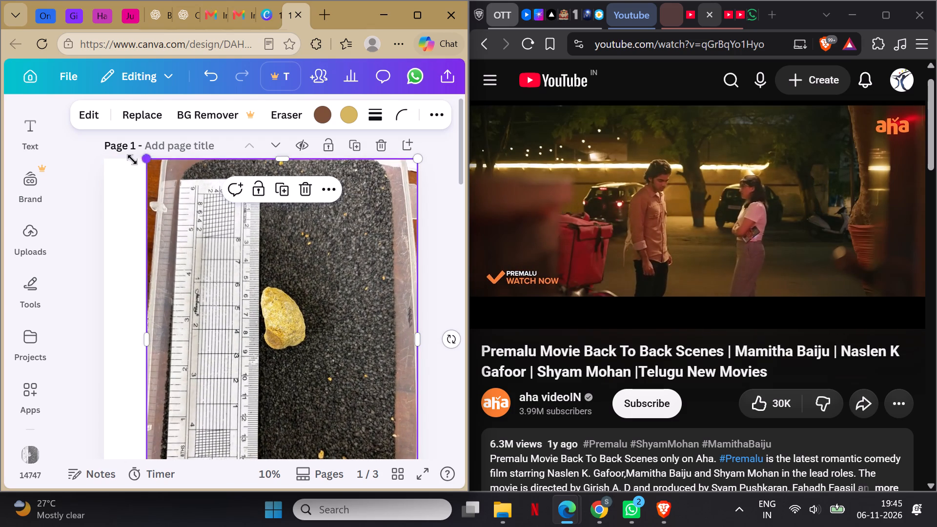
left_click_drag(132, 160, 129, 182)
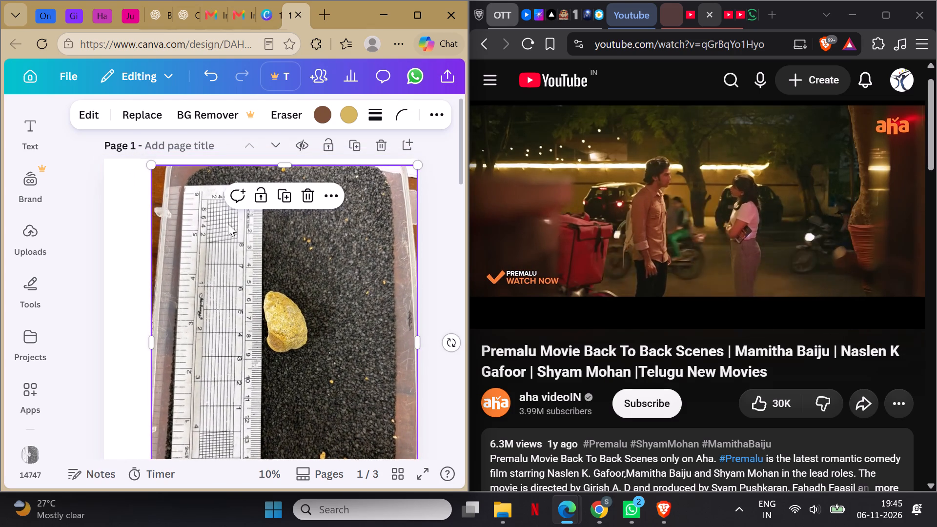
left_click_drag(272, 254, 260, 255)
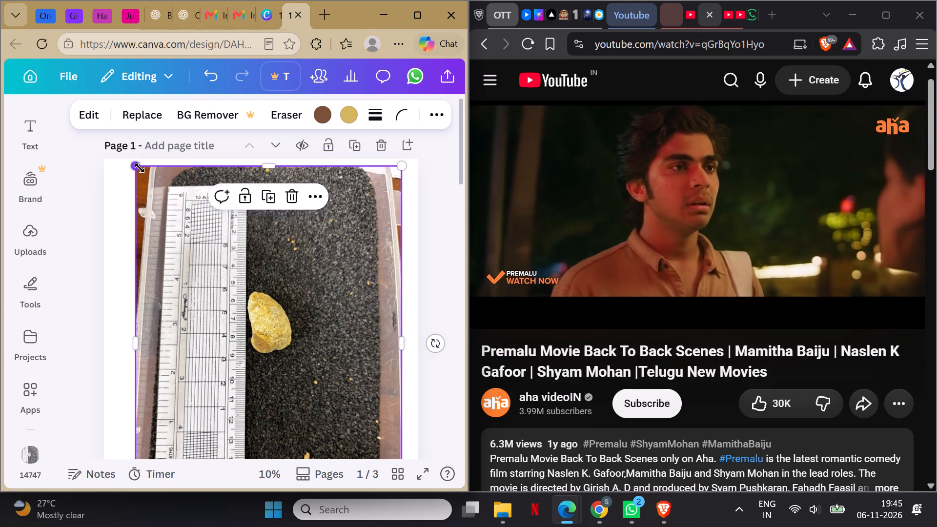
left_click_drag(140, 168, 125, 169)
left_click_drag(226, 283, 226, 294)
Enlarge and reposition the page 1 photo until it spans the page width and extends past the bottom edge.
scroll(225, 286, "down", 2)
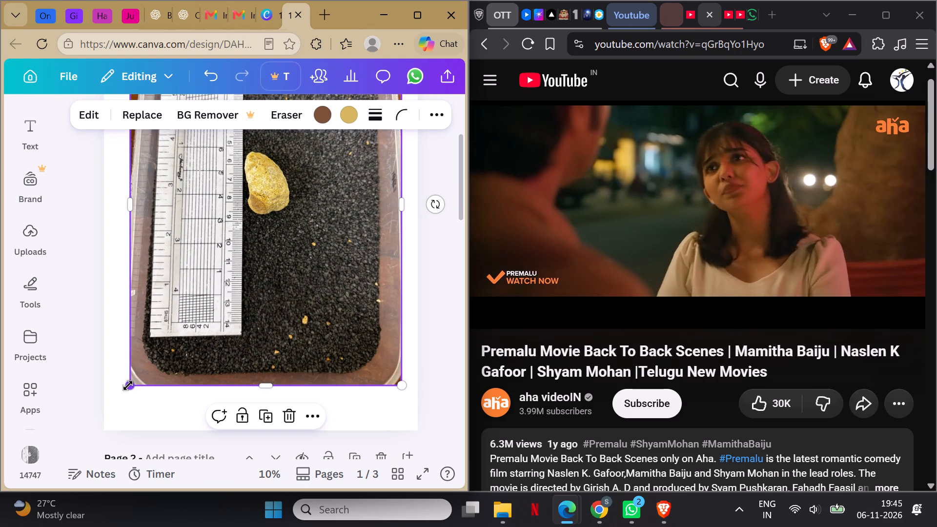
left_click_drag(128, 385, 123, 423)
left_click_drag(218, 324, 226, 338)
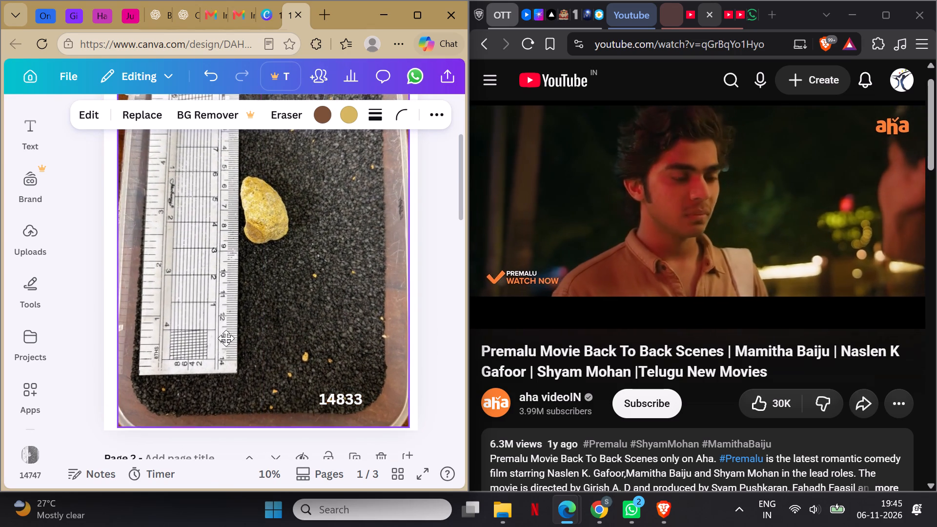
left_click_drag(226, 338, 236, 332)
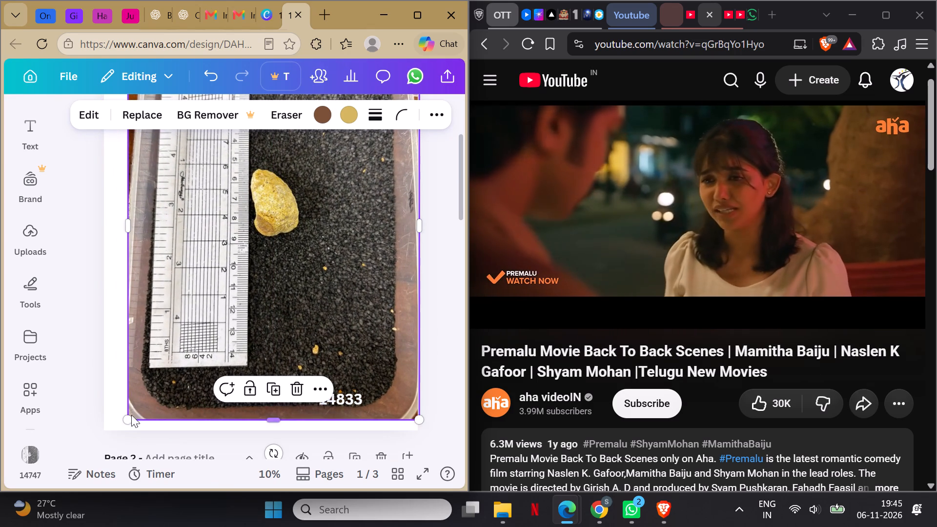
left_click_drag(128, 419, 103, 434)
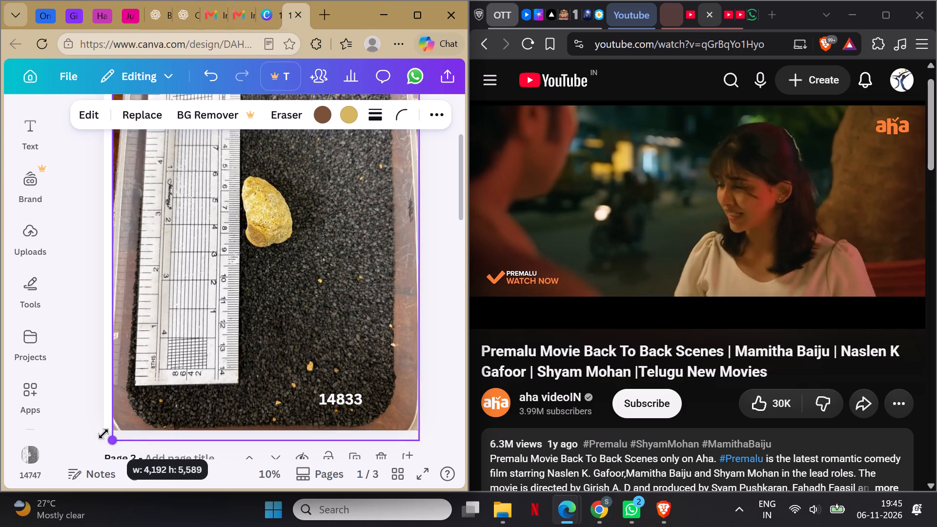
left_click_drag(103, 434, 100, 444)
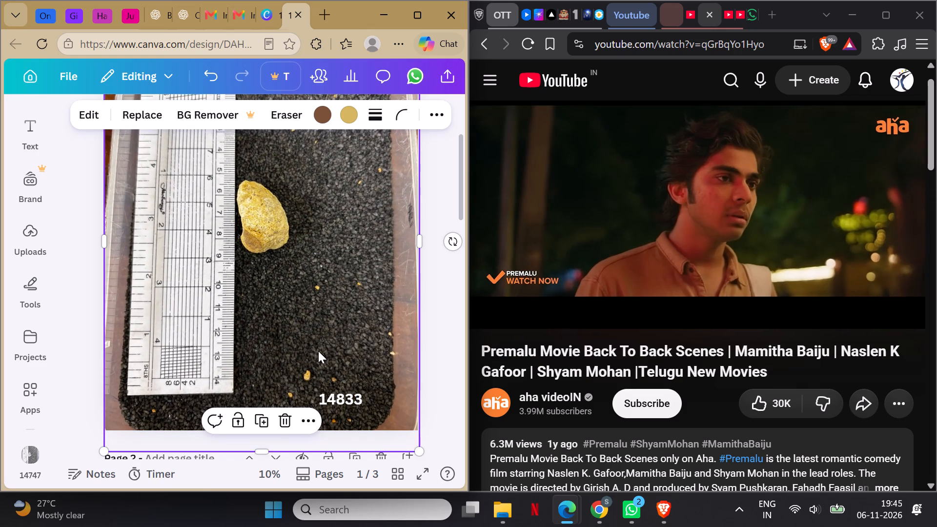
Move the page 1 photo up and enlarge it slightly to cover the gap at the page's top edge.
scroll(318, 351, "up", 3)
left_click(187, 213)
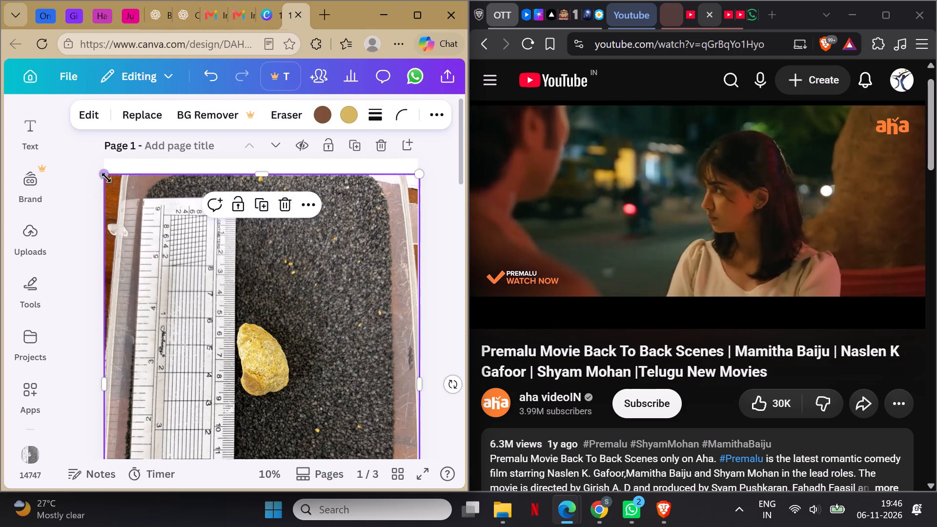
left_click_drag(224, 277, 230, 271)
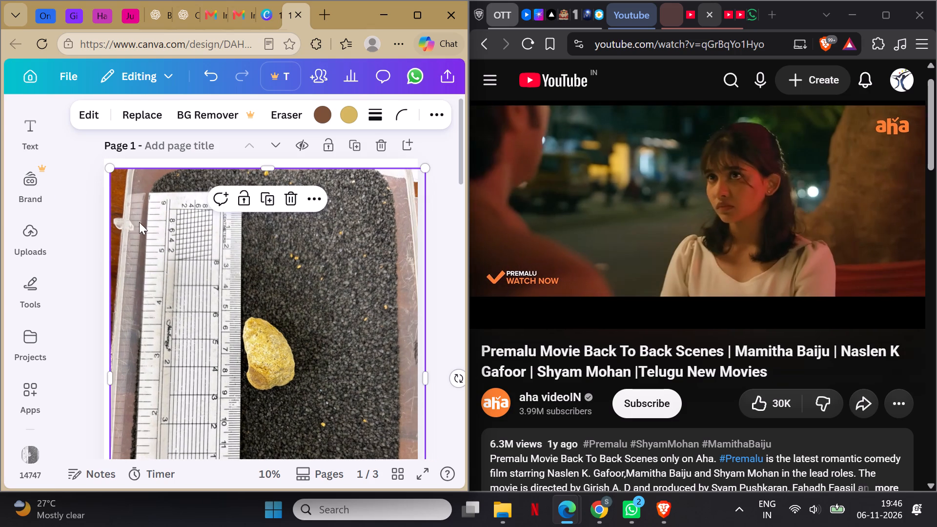
left_click_drag(111, 169, 111, 163)
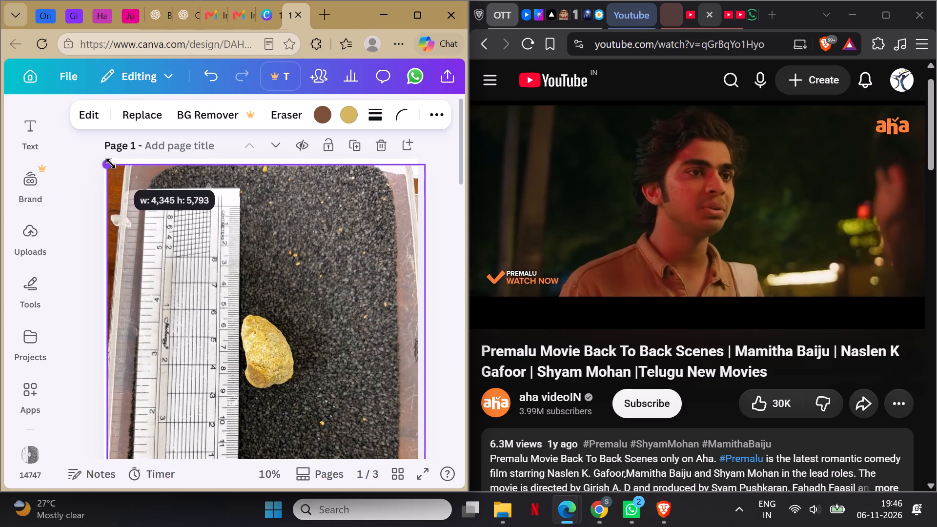
left_click_drag(111, 163, 111, 160)
scroll(141, 272, "down", 3)
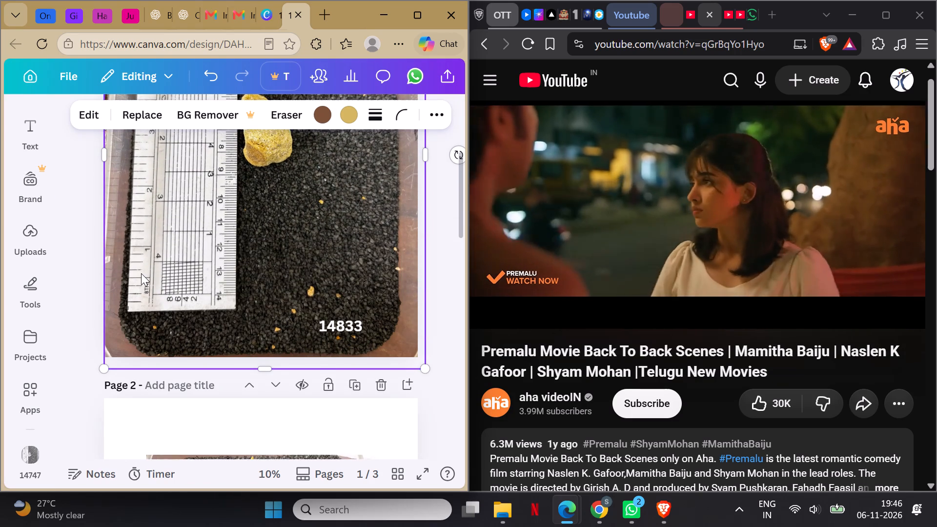
scroll(141, 273, "up", 2)
scroll(141, 273, "down", 2)
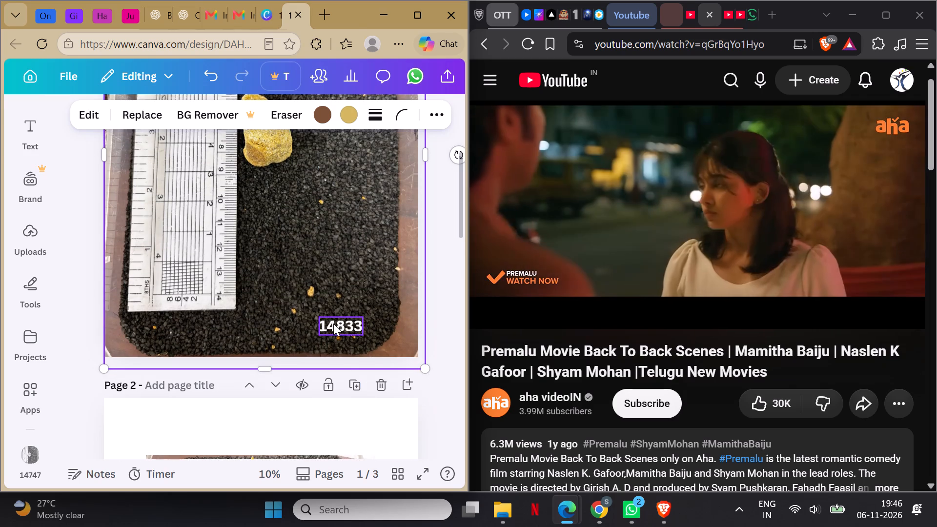
Delete the old 14833 text labels from pages 1 and 2.
left_click(334, 324)
left_click(360, 284)
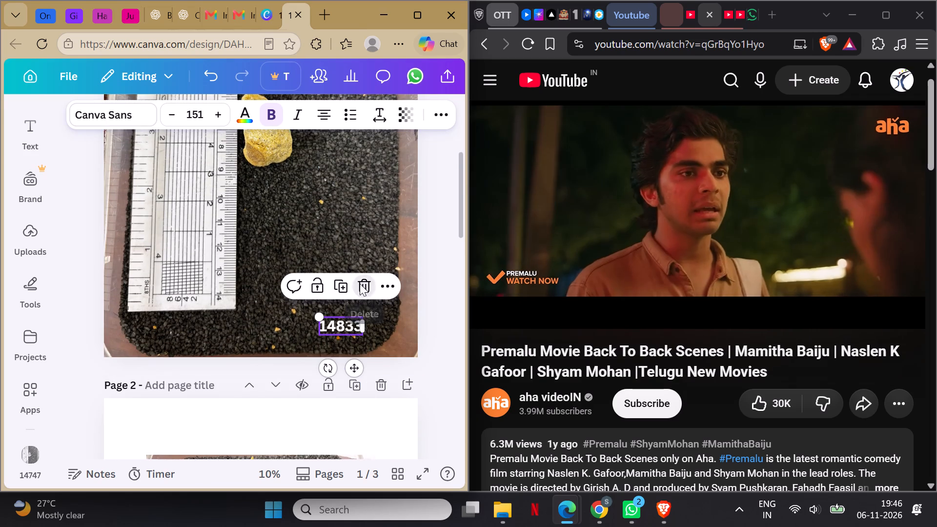
scroll(360, 284, "down", 5)
left_click(319, 387)
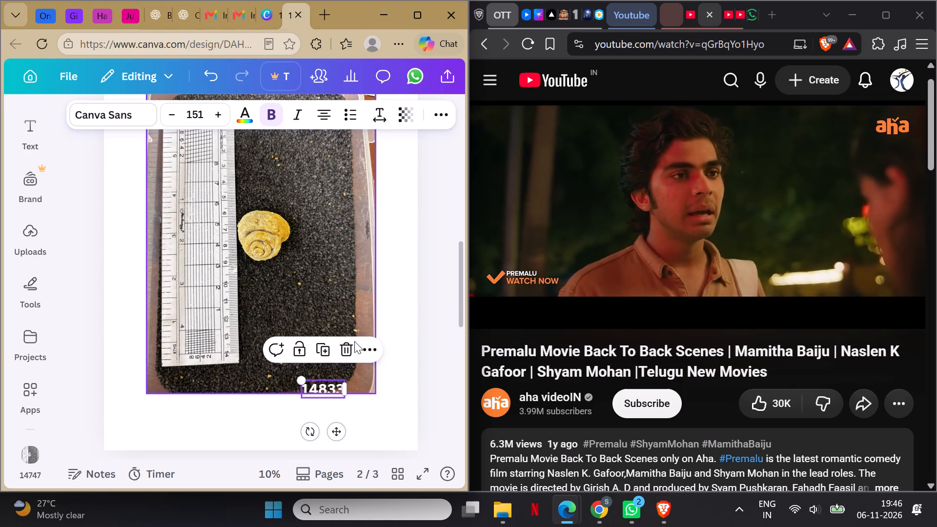
left_click(350, 345)
Enlarge the page 3 specimen photo towards the page's lower-right corner and shift it to leave narrow side margins.
scroll(348, 344, "down", 7)
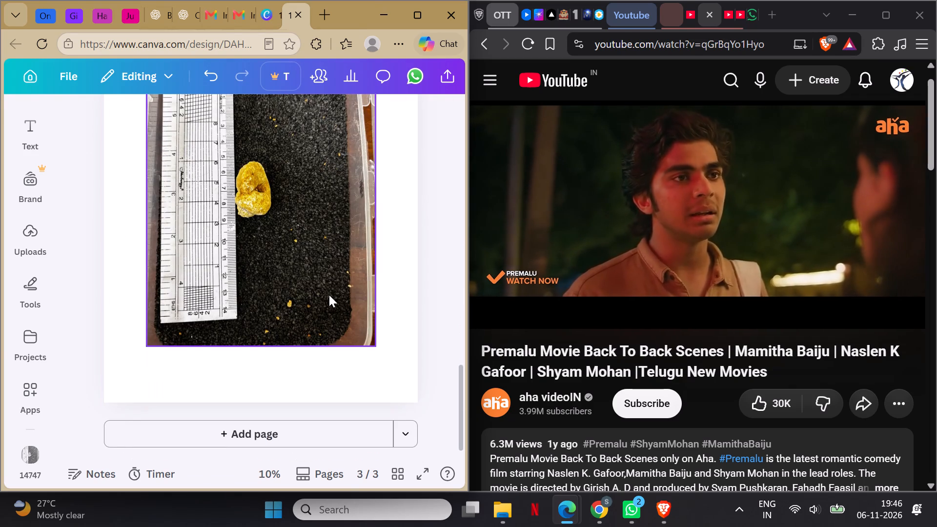
left_click(347, 324)
left_click_drag(374, 345, 396, 397)
left_click_drag(269, 294, 255, 292)
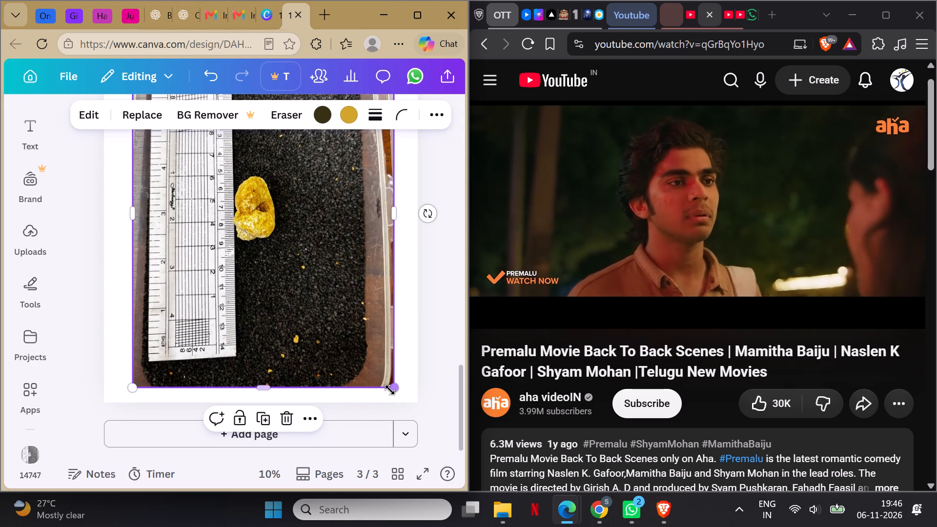
left_click_drag(393, 390, 414, 395)
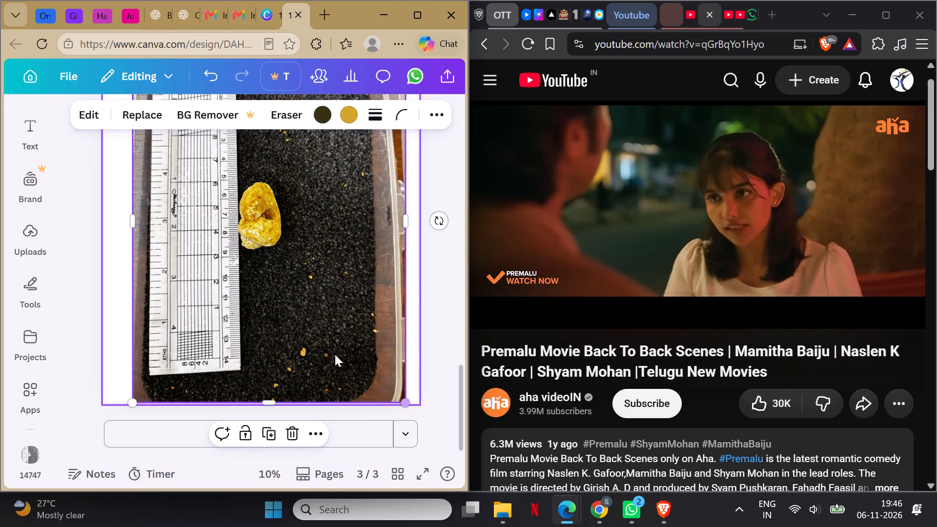
left_click_drag(321, 344, 324, 333)
Move the page 3 photo up and left, and enlarge it towards the page's upper-right corner.
scroll(324, 330, "up", 4)
scroll(343, 325, "down", 1)
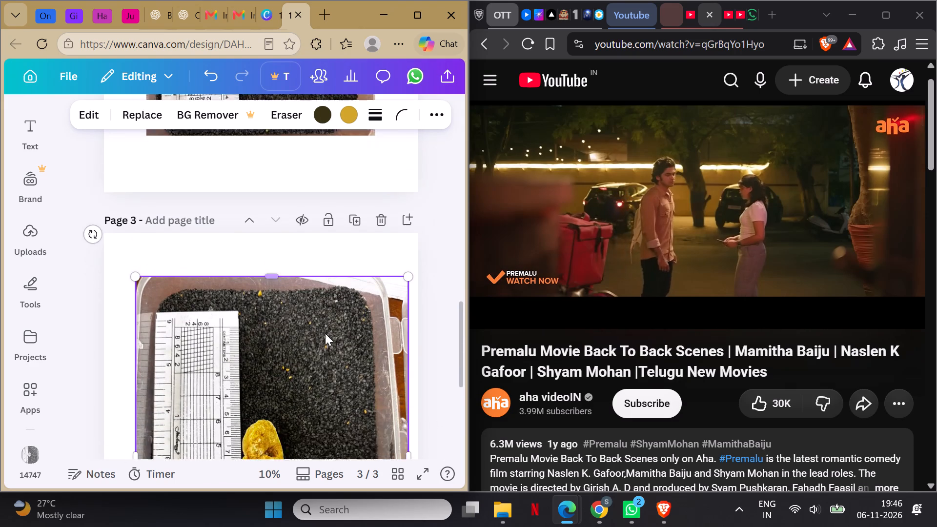
left_click_drag(320, 335, 314, 321)
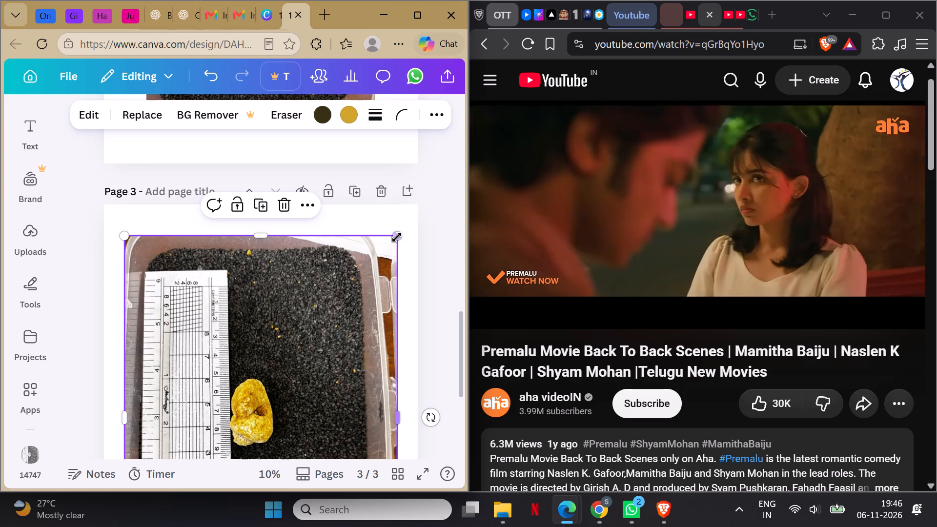
left_click_drag(397, 237, 411, 210)
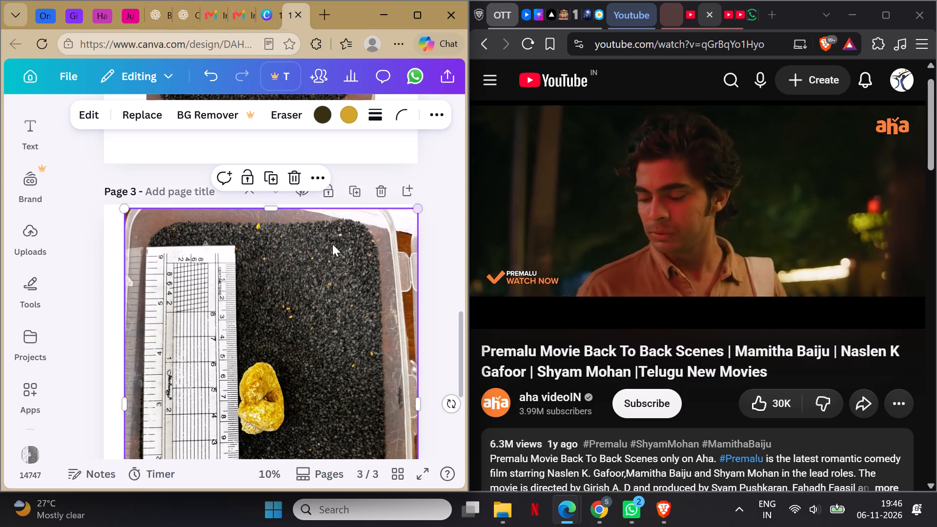
left_click_drag(318, 273, 311, 276)
Enlarge the page 3 photo from its lower corners until it spans the page width and reaches the bottom edge.
scroll(311, 277, "down", 3)
left_click(240, 302)
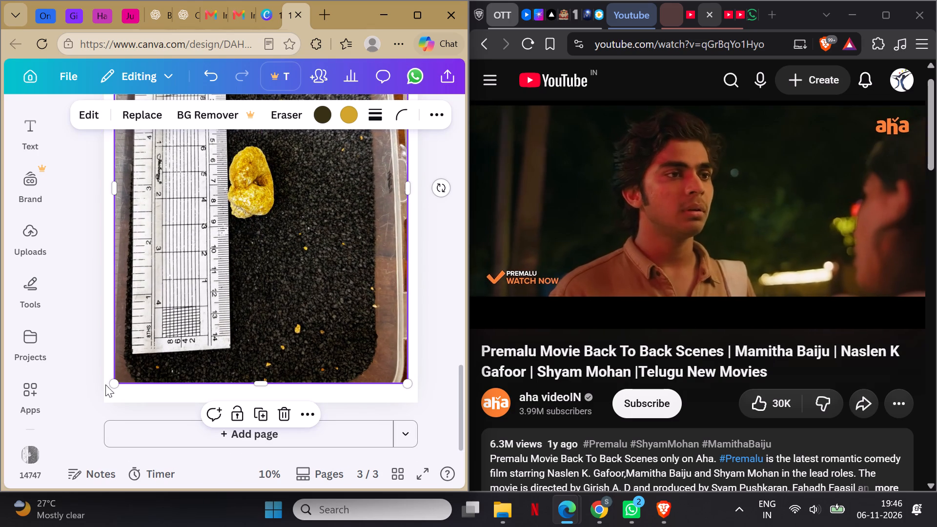
left_click_drag(114, 385, 112, 393)
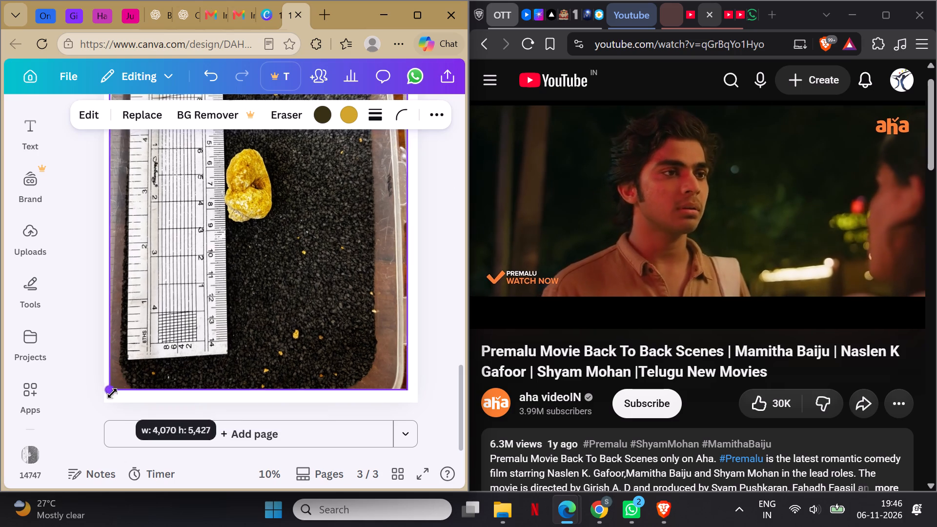
left_click_drag(112, 393, 111, 407)
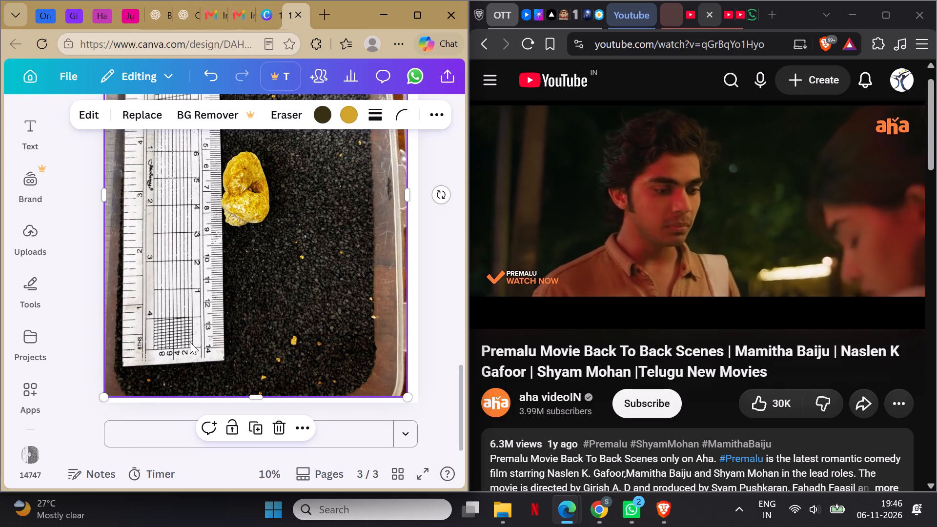
left_click(190, 342)
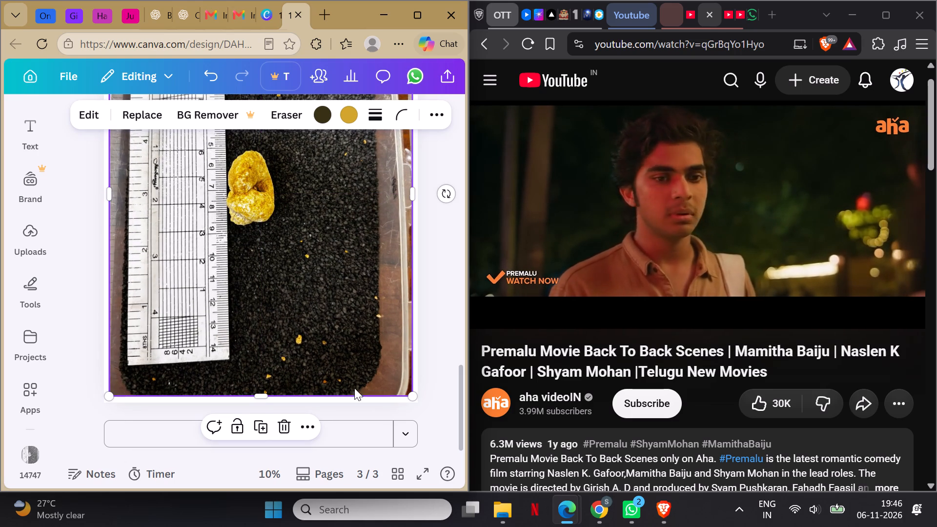
left_click_drag(413, 397, 413, 403)
left_click_drag(109, 403, 106, 403)
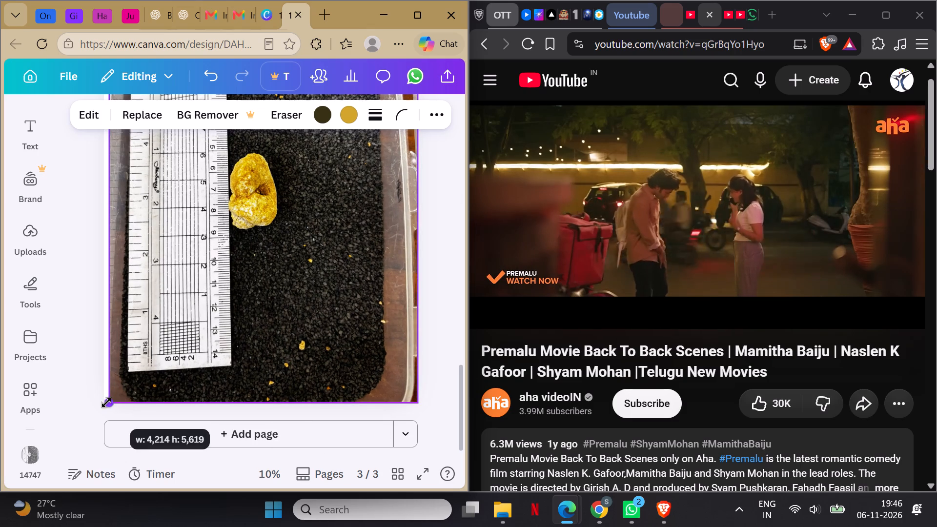
left_click_drag(106, 403, 103, 406)
Enlarge the page 3 photo slightly beyond the page's upper-left corner to cover the gap along the top edge.
scroll(245, 261, "up", 2)
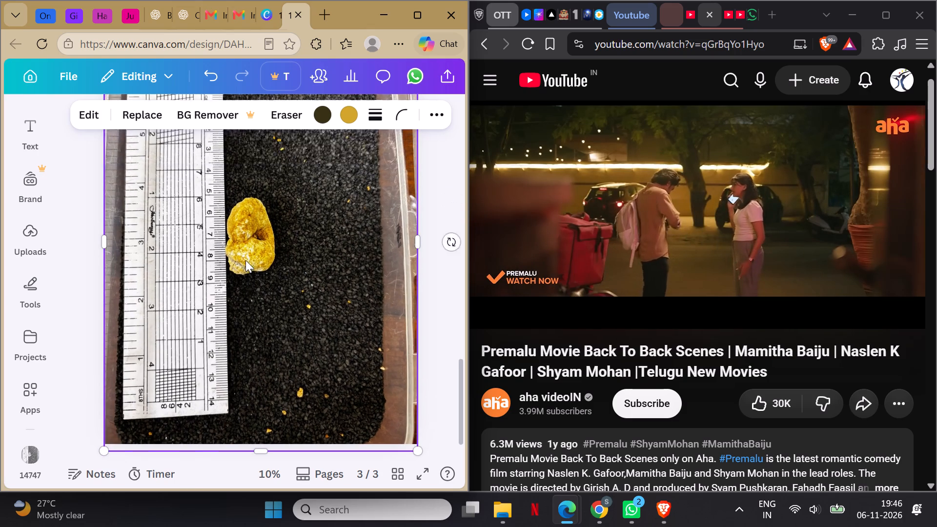
scroll(245, 260, "up", 3)
scroll(245, 262, "down", 1)
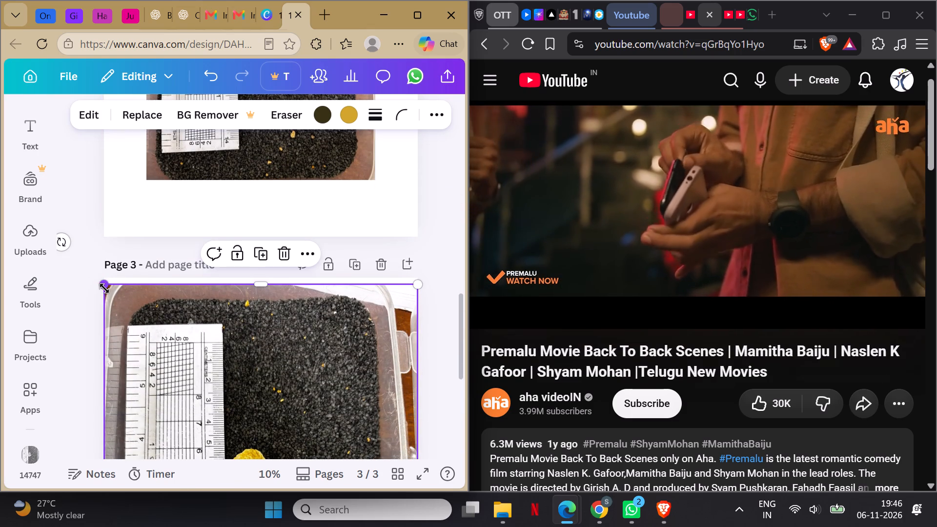
left_click_drag(104, 288, 104, 283)
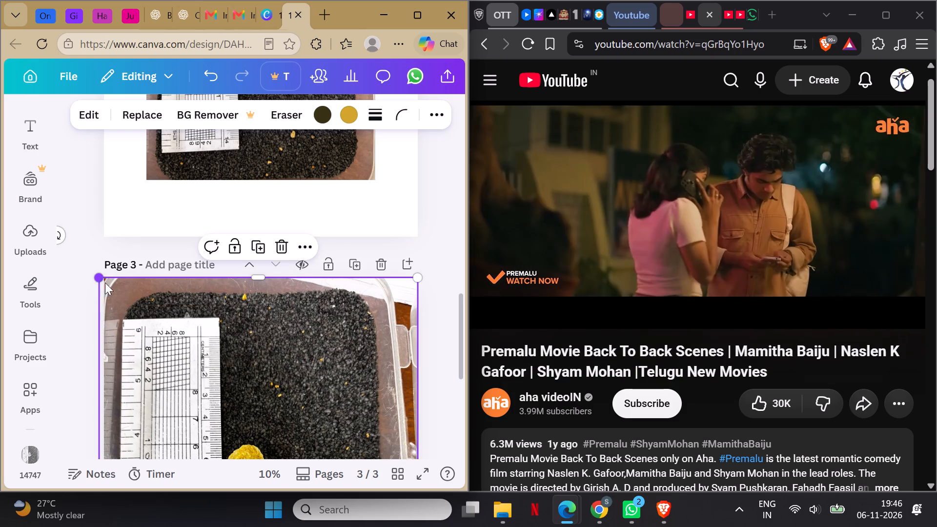
Check how the specimen photos fit on the design's pages, comparing pages 1, 2 and 3.
scroll(147, 315, "down", 4)
scroll(147, 316, "up", 11)
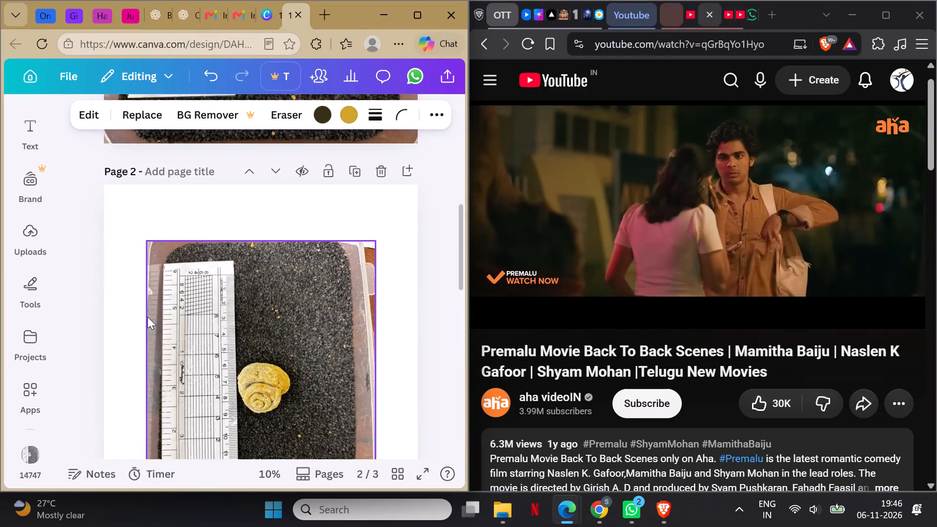
scroll(147, 317, "up", 12)
scroll(143, 315, "down", 9)
scroll(143, 315, "up", 2)
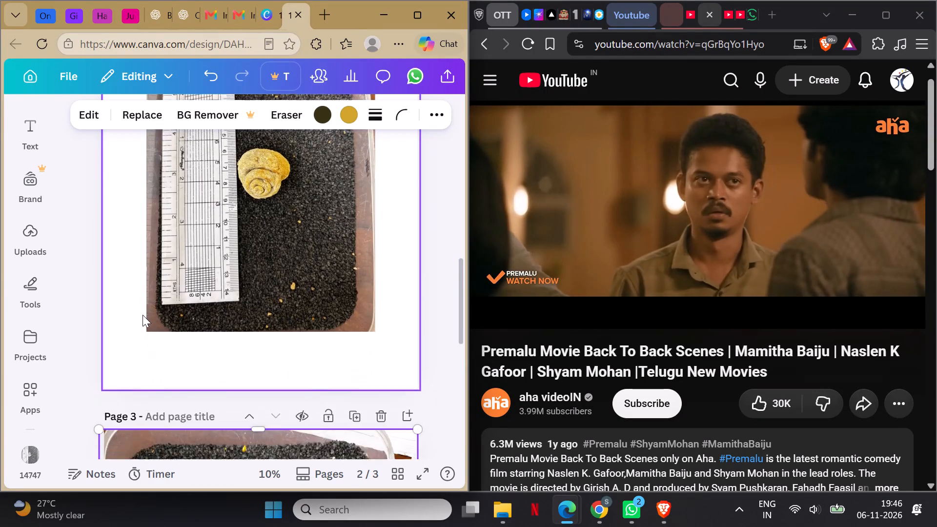
scroll(143, 315, "up", 1)
scroll(808, 261, "down", 5)
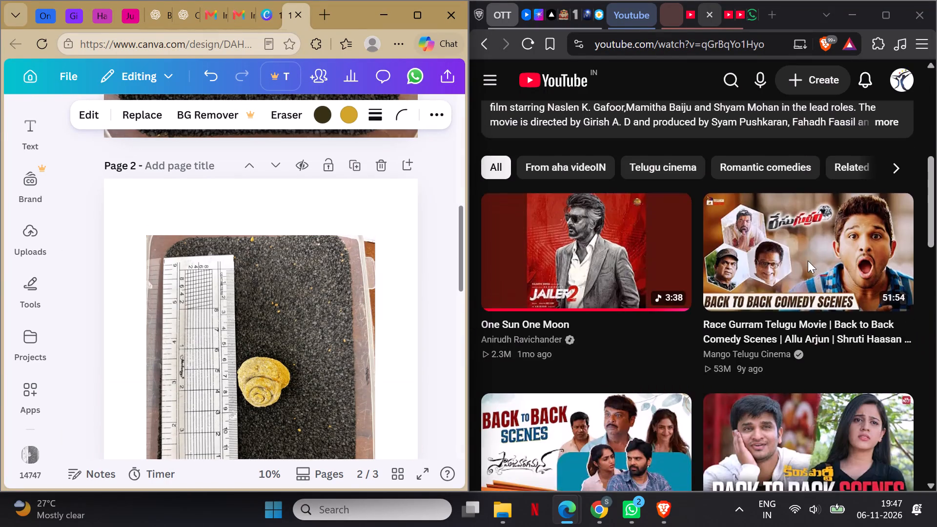
Switch to the YouTube window in Brave and pause the playing video.
scroll(808, 261, "down", 4)
scroll(771, 260, "up", 15)
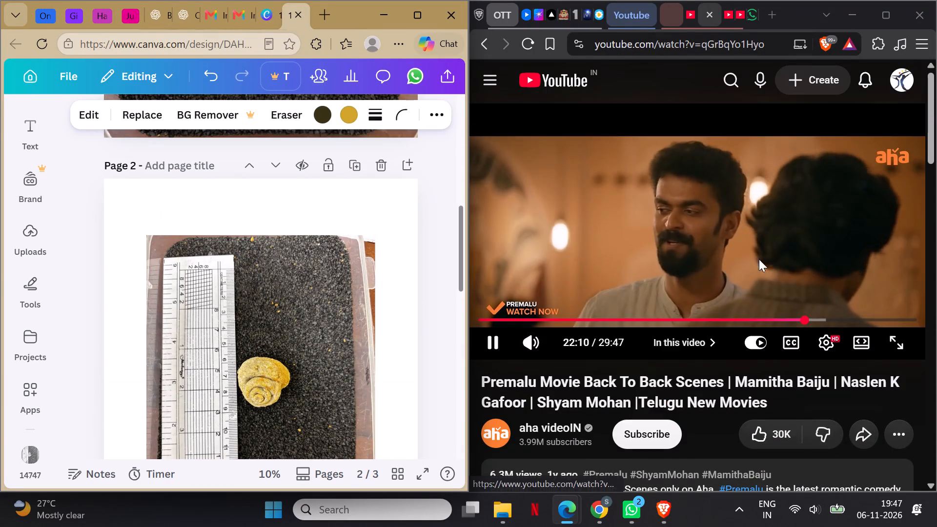
left_click(710, 258)
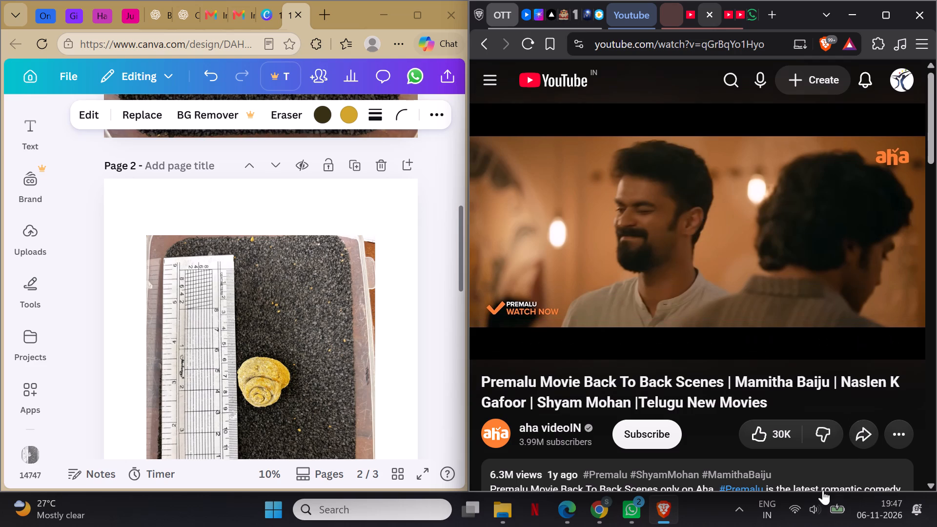
Connect the Cloudflare One Client and close its window.
left_click(740, 511)
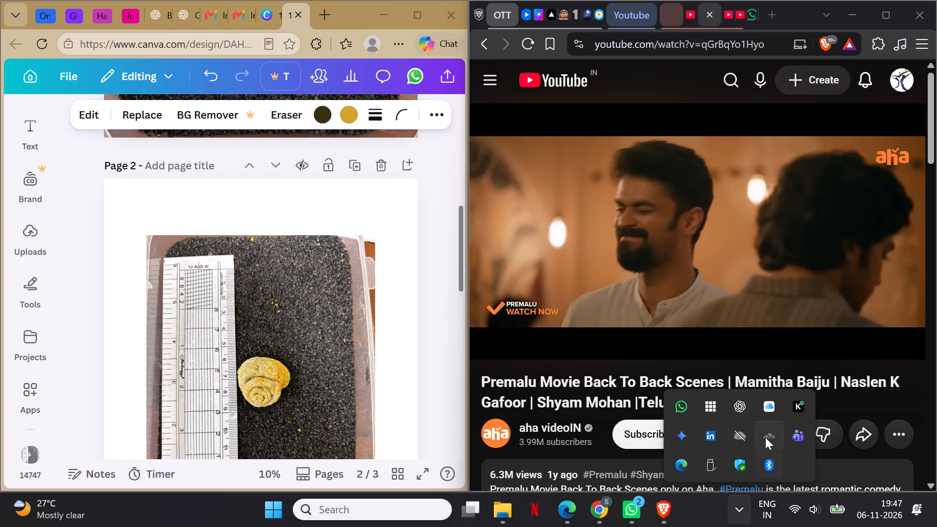
left_click(765, 437)
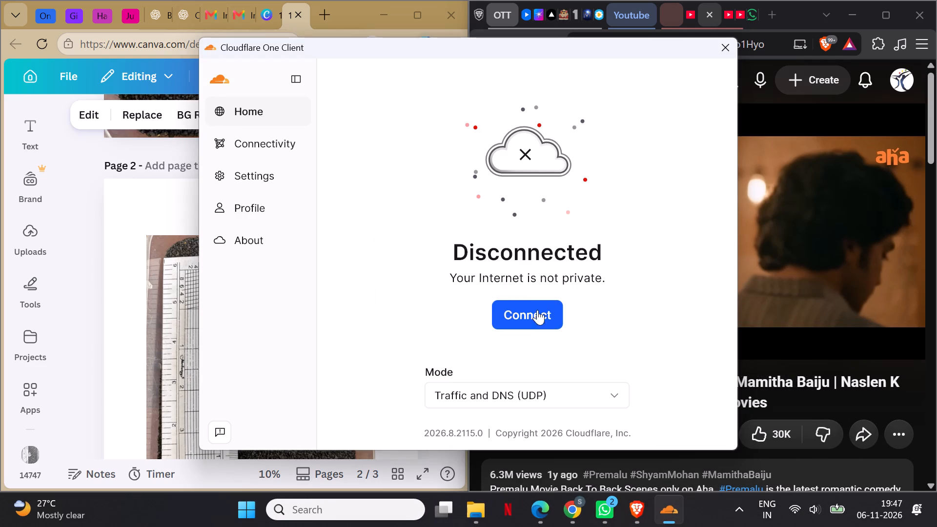
left_click(537, 309)
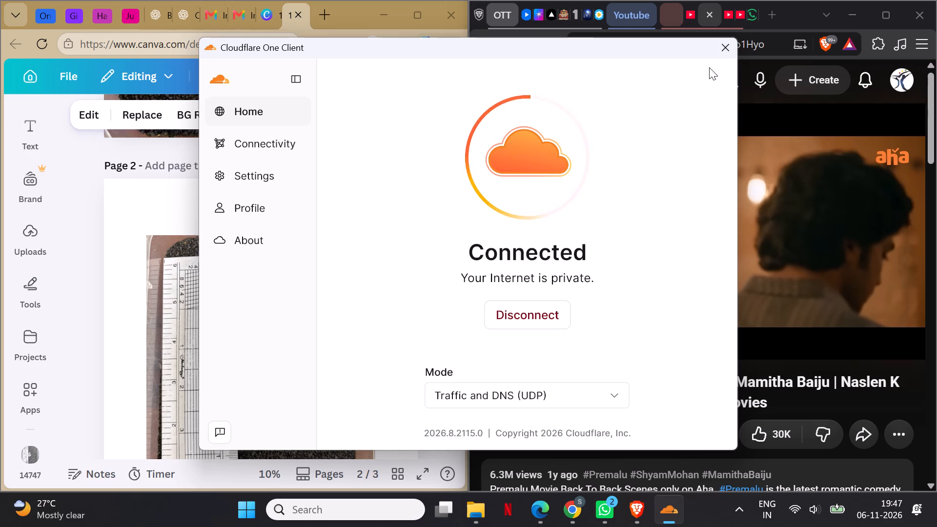
left_click(730, 48)
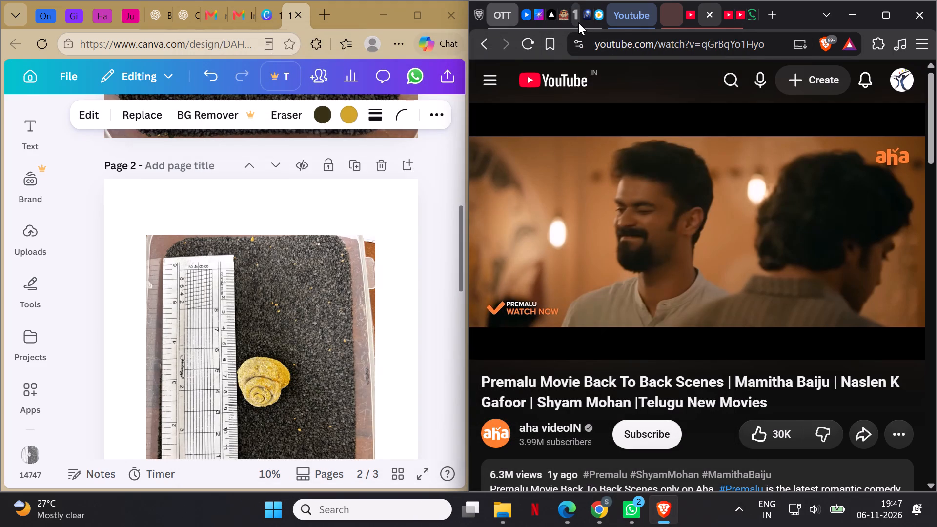
Switch Brave to the open 1flex.org movie page.
left_click(578, 22)
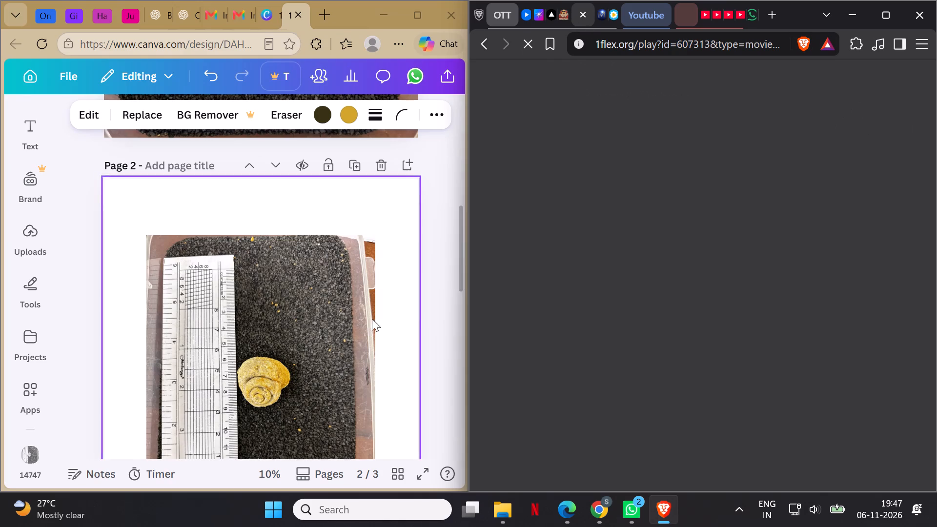
In the Canva design, enlarge and reposition the page 2 photo until it spans the page width and meets the top edge.
left_click(270, 310)
left_click_drag(376, 234, 413, 210)
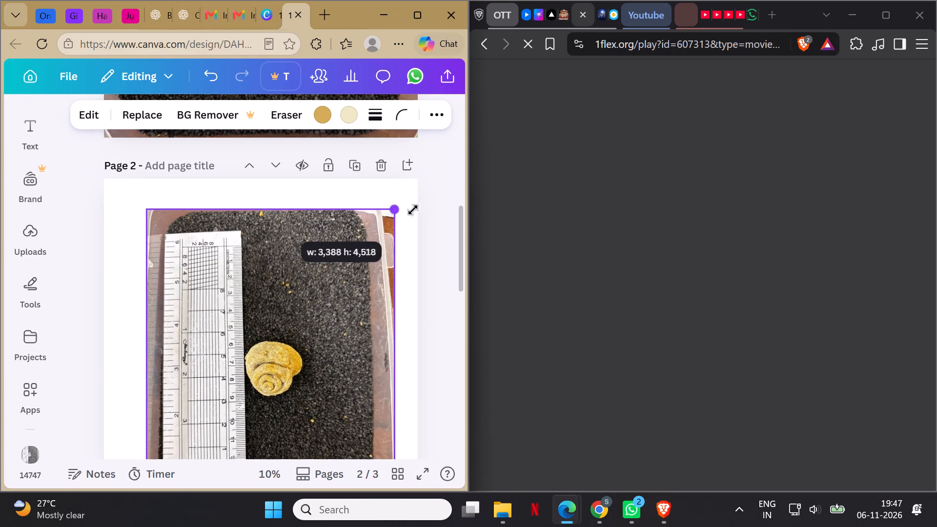
left_click_drag(413, 210, 428, 188)
left_click_drag(254, 278, 230, 292)
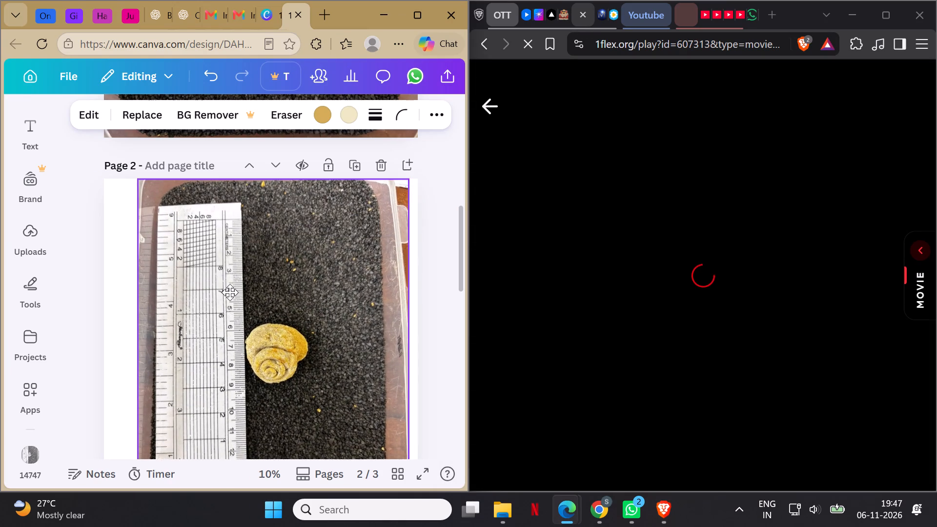
left_click_drag(230, 292, 239, 313)
left_click_drag(134, 214, 134, 208)
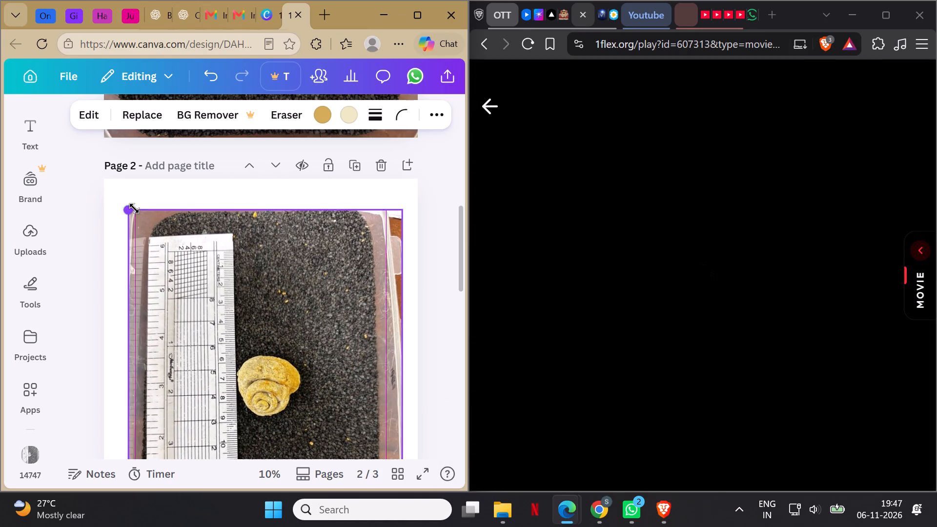
left_click_drag(134, 208, 107, 178)
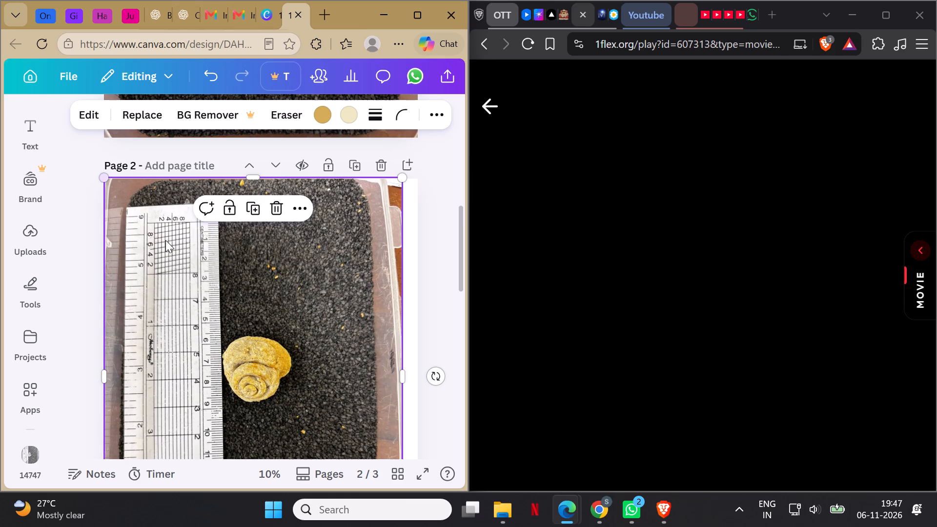
left_click_drag(265, 268, 267, 286)
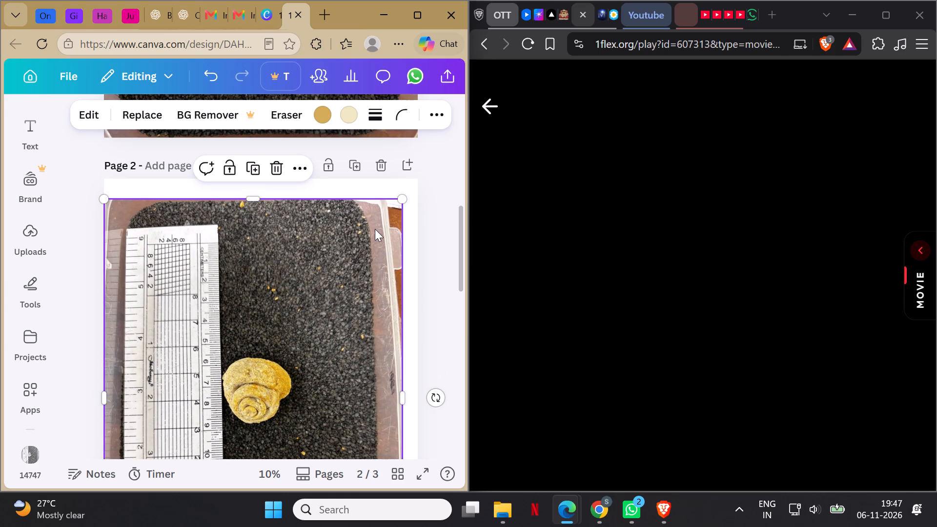
left_click_drag(400, 200, 421, 186)
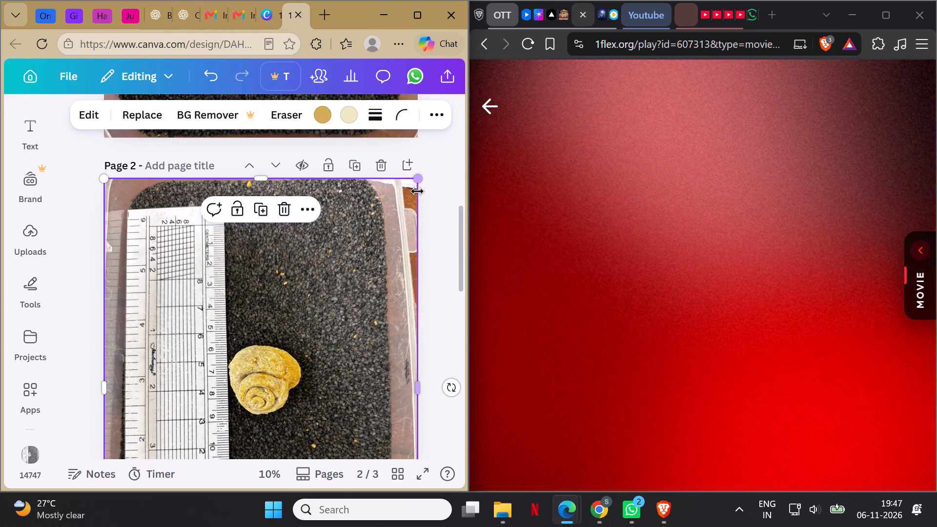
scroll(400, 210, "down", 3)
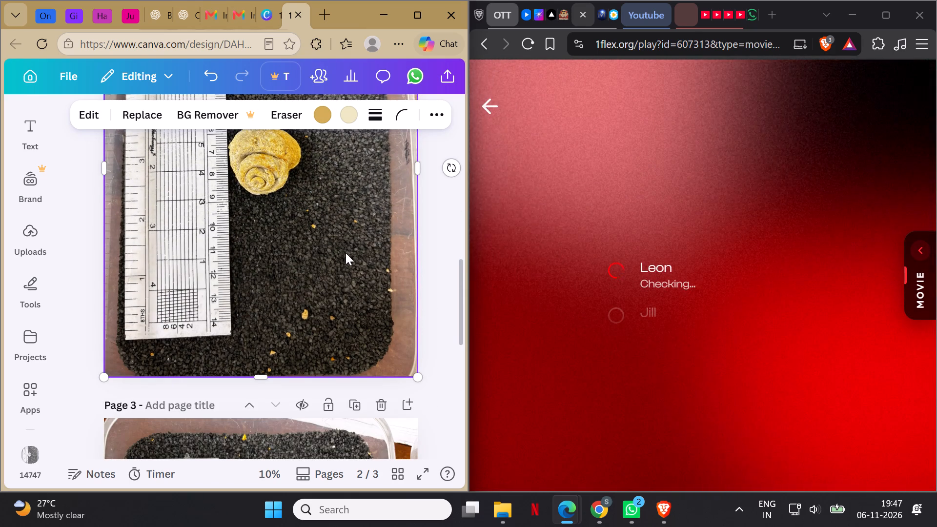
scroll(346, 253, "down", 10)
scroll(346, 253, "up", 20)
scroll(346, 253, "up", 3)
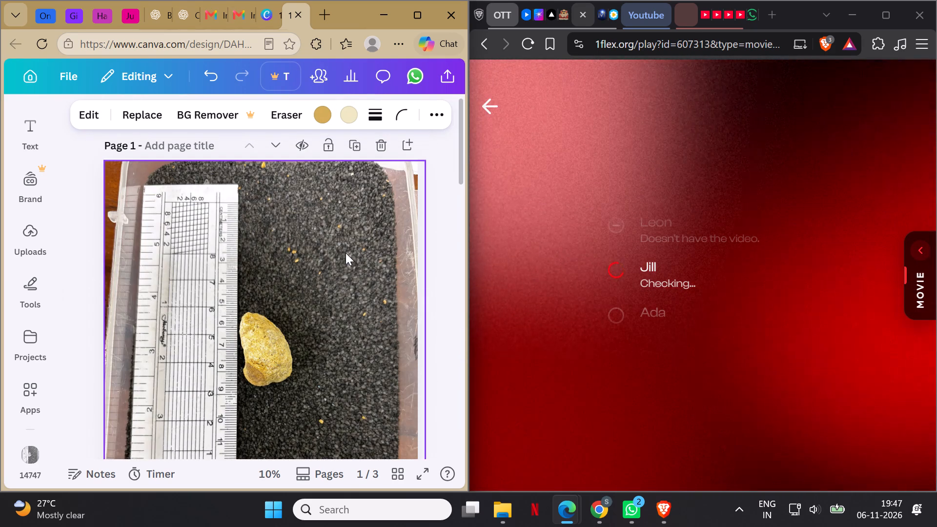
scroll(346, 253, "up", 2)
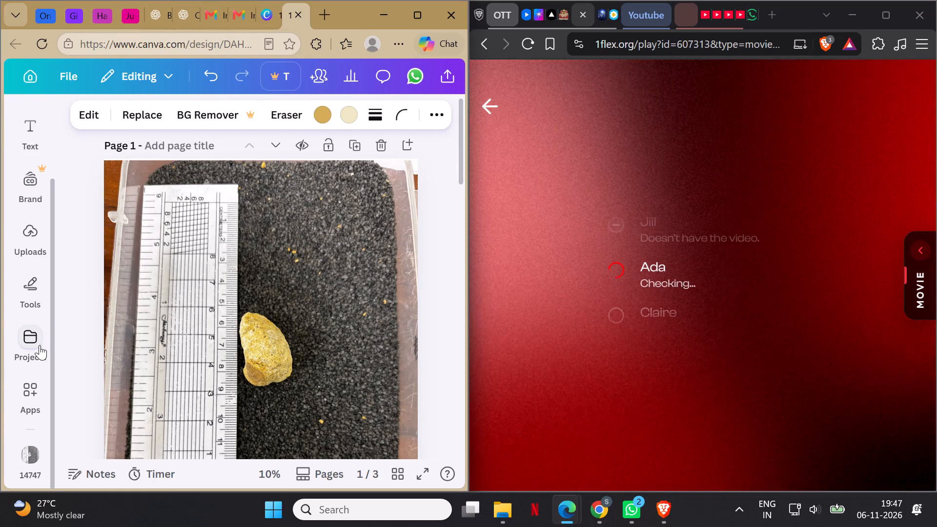
Leave the current movie's player in Brave and return to the 1flex.org home page.
left_click(485, 102)
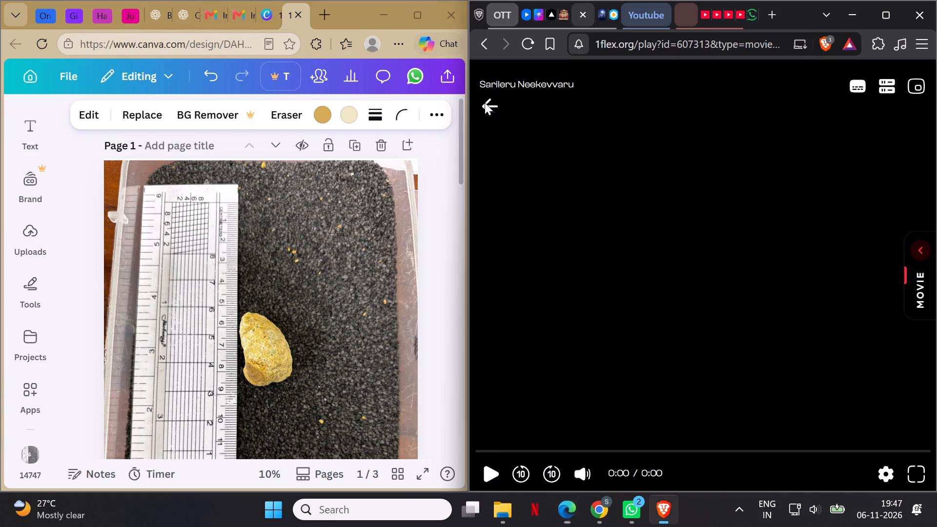
left_click(784, 76)
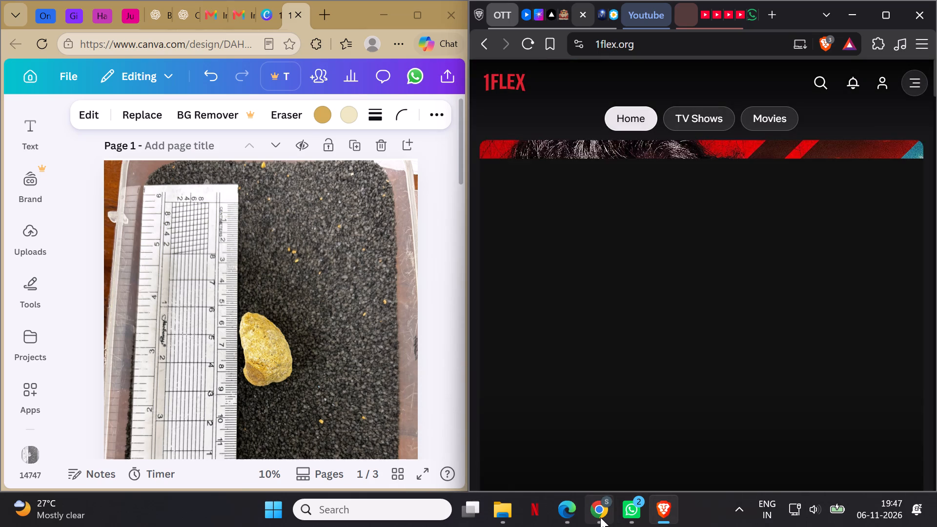
Switch to Chrome, search Google in a new tab for "premalu ott", and minimize the window.
left_click(600, 517)
left_click(692, 12)
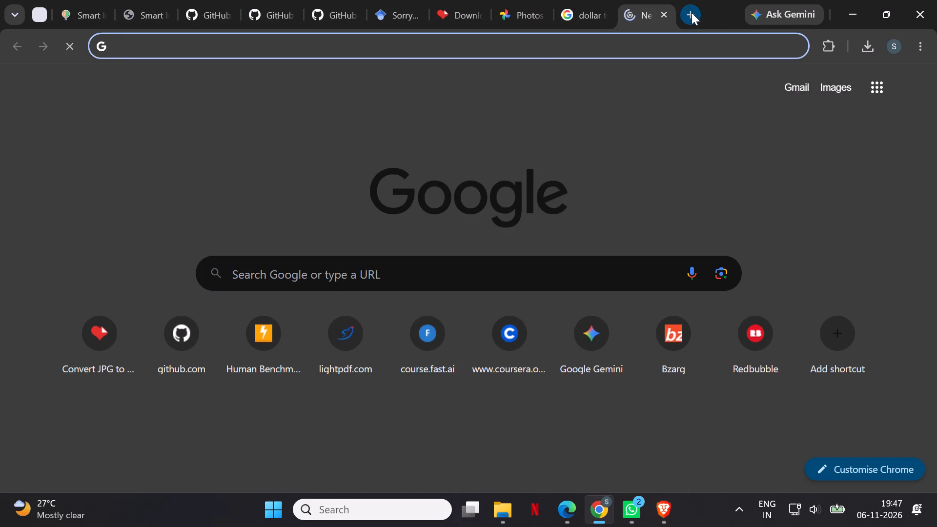
type("premalu ott")
key("Return")
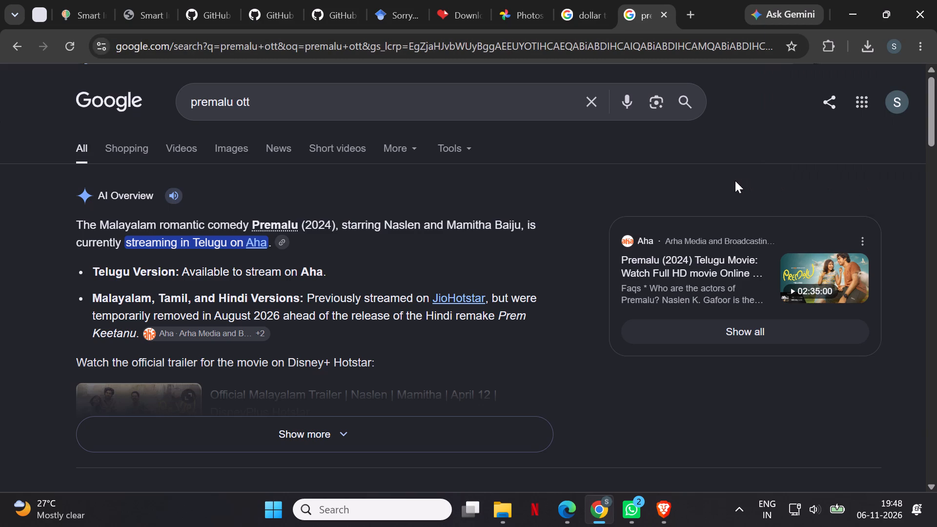
left_click(848, 10)
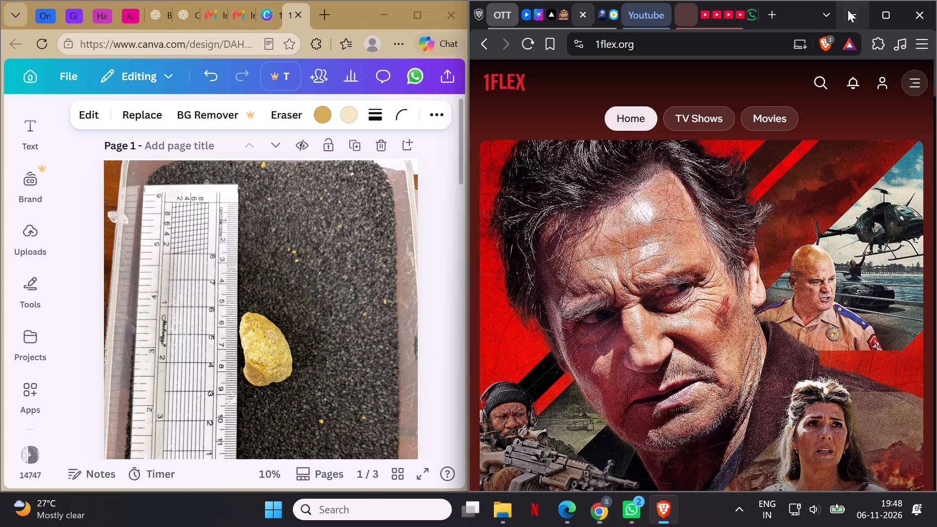
Search 1flex.org in Brave for "premalu" and open the Premalu movie in the player.
left_click(817, 74)
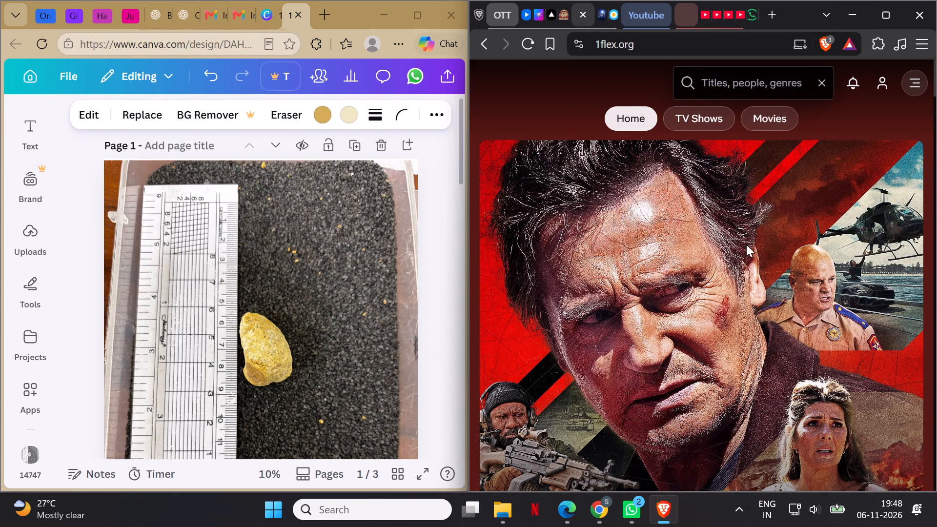
scroll(694, 305, "down", 4)
scroll(694, 305, "up", 1)
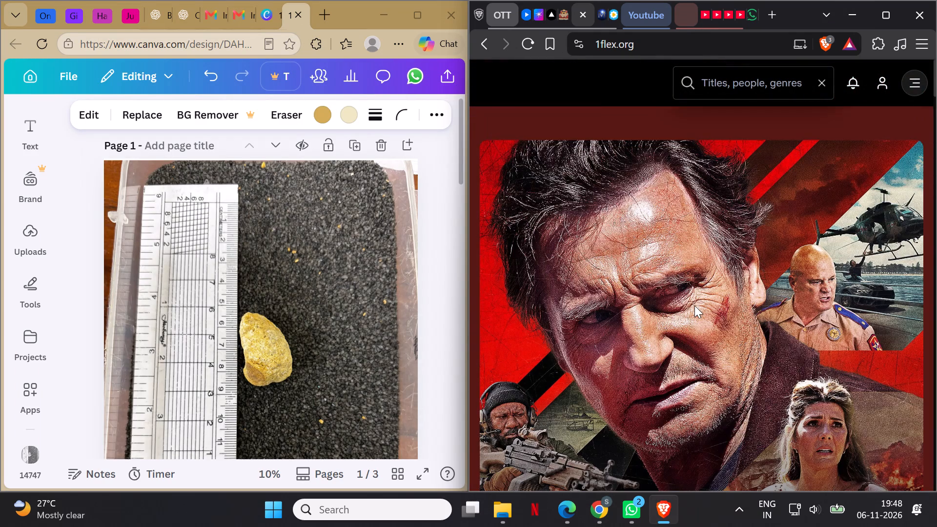
left_click(717, 90)
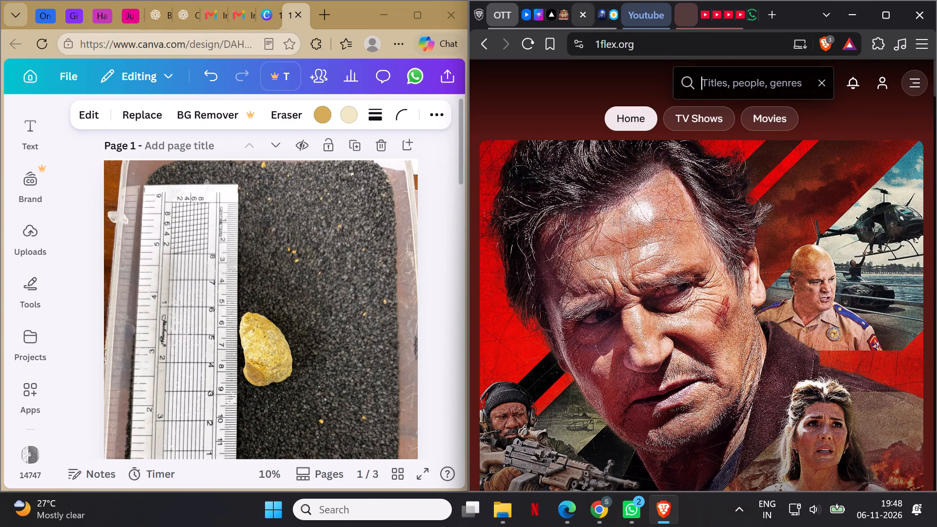
type("prea")
key("BackSpace")
type("malu")
key("Return")
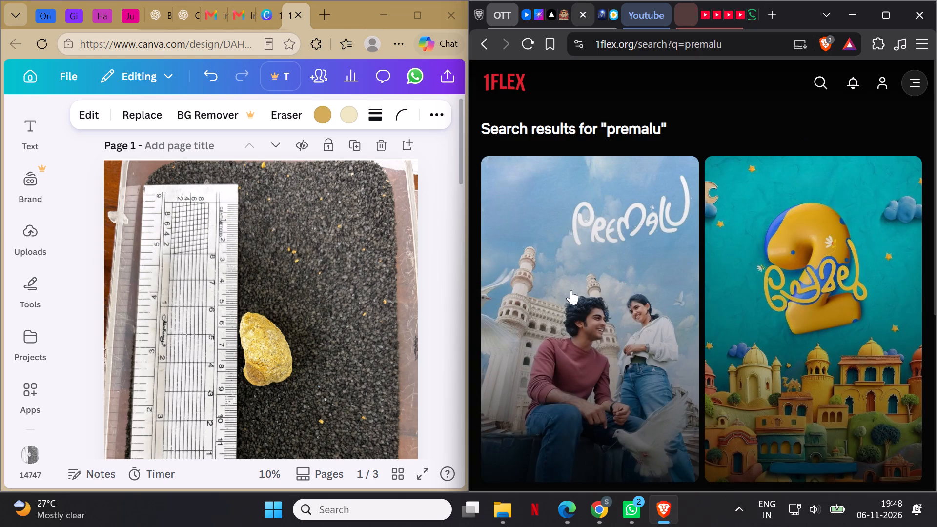
left_click(571, 289)
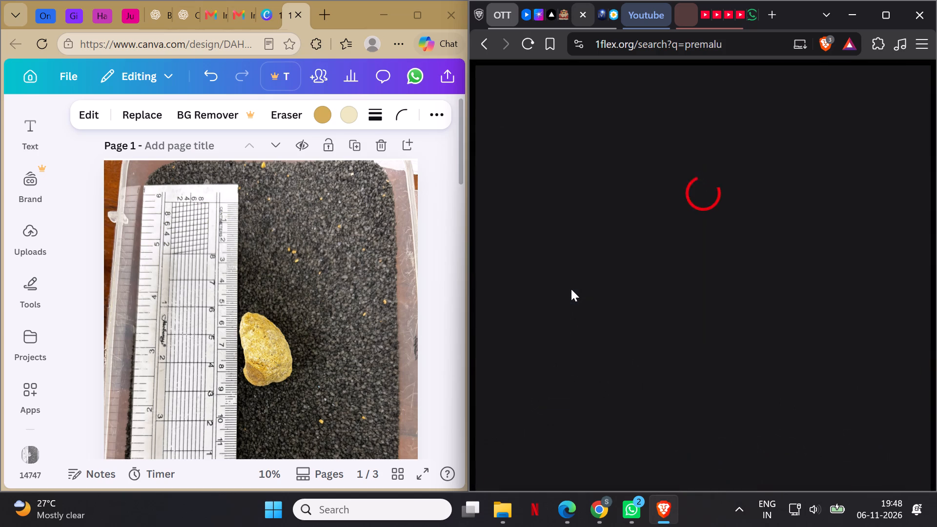
scroll(571, 288, "down", 3)
left_click(685, 269)
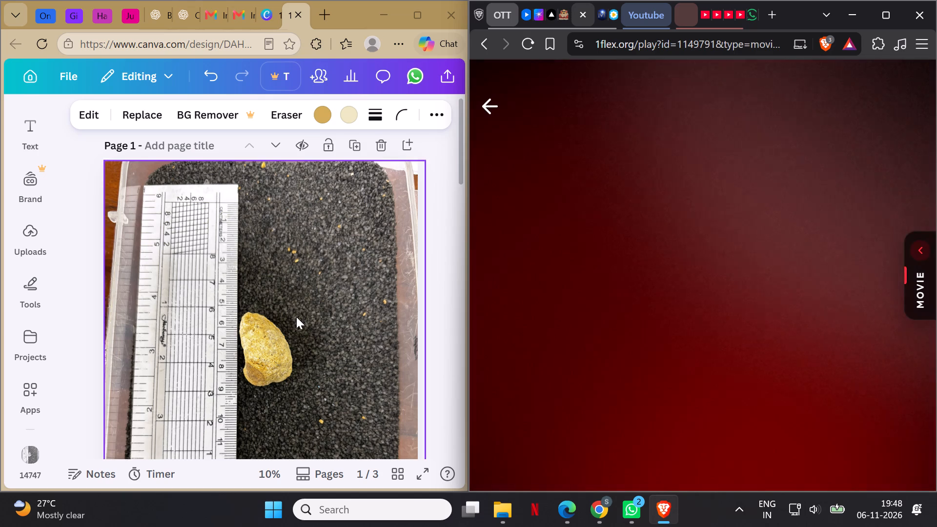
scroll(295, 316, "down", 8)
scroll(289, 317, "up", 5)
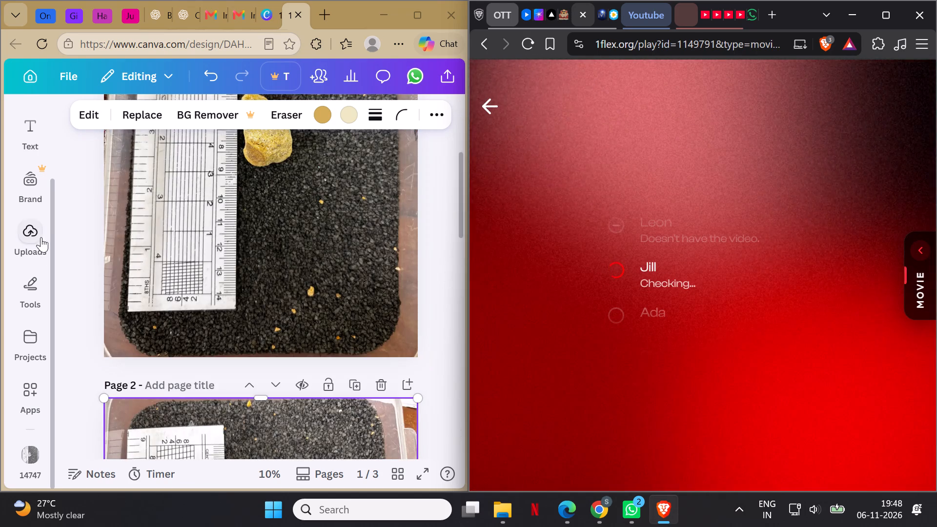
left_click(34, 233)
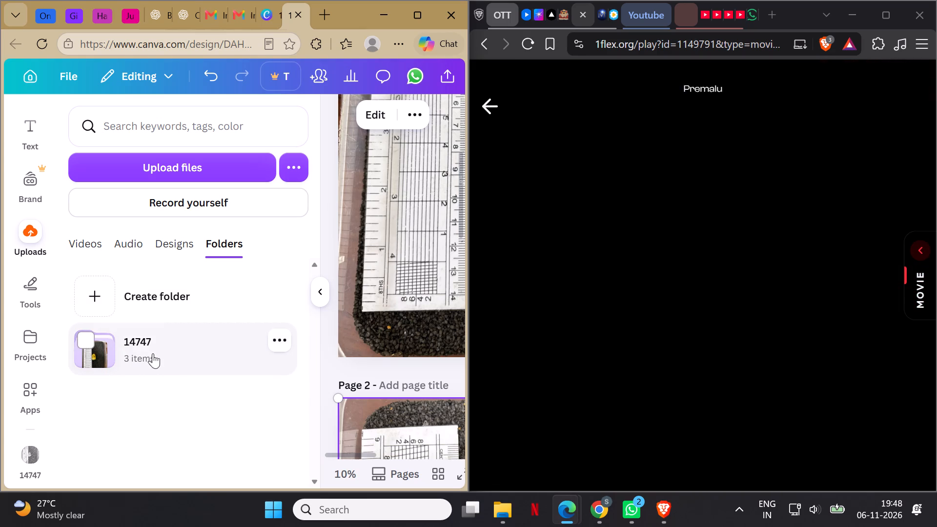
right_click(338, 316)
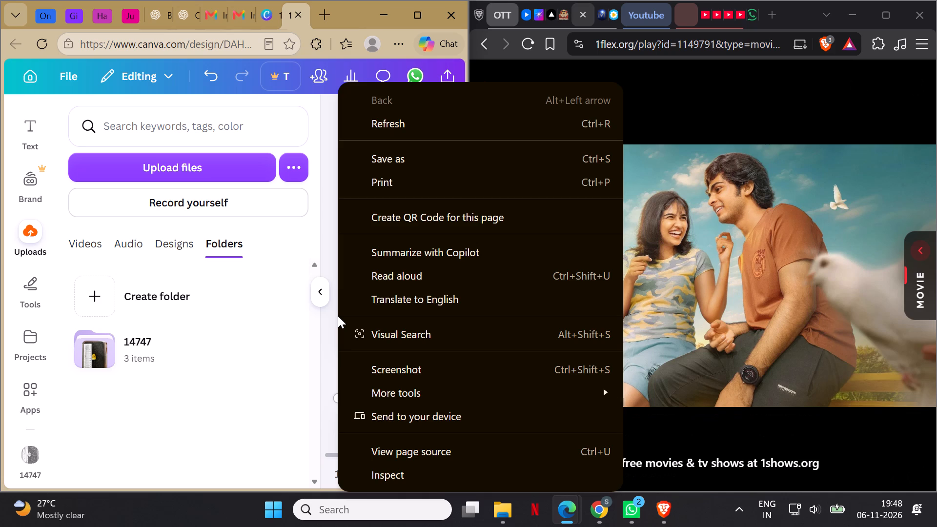
Start playing the Premalu movie in Brave.
left_click(679, 256)
left_click(679, 256)
scroll(650, 284, "down", 1)
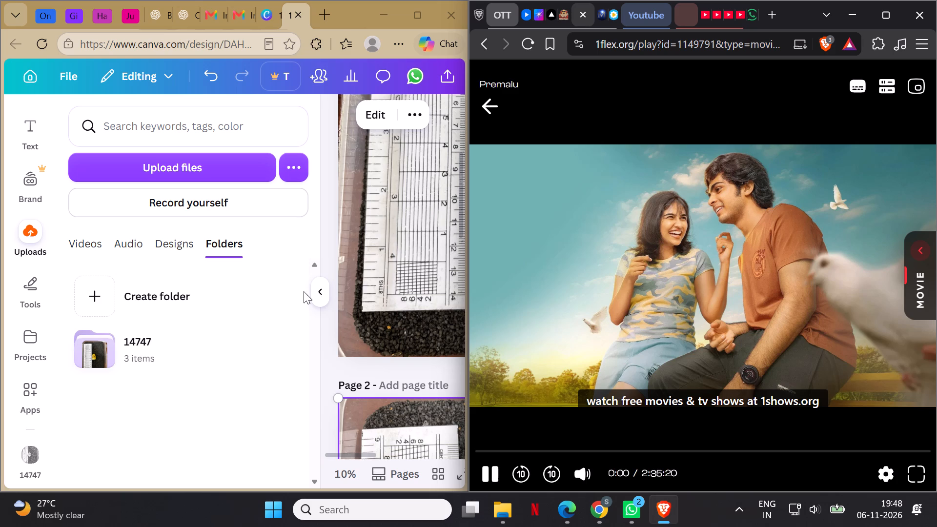
Return to the Canva design in Edge and add a subheading reading 14747 on page 1.
left_click(321, 290)
scroll(321, 289, "up", 8)
scroll(321, 288, "down", 1)
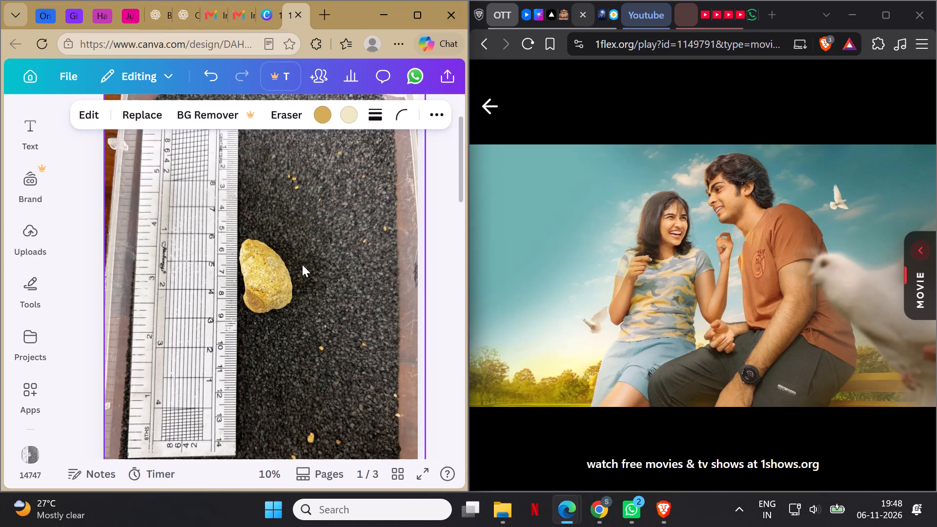
scroll(301, 264, "up", 3)
left_click(40, 134)
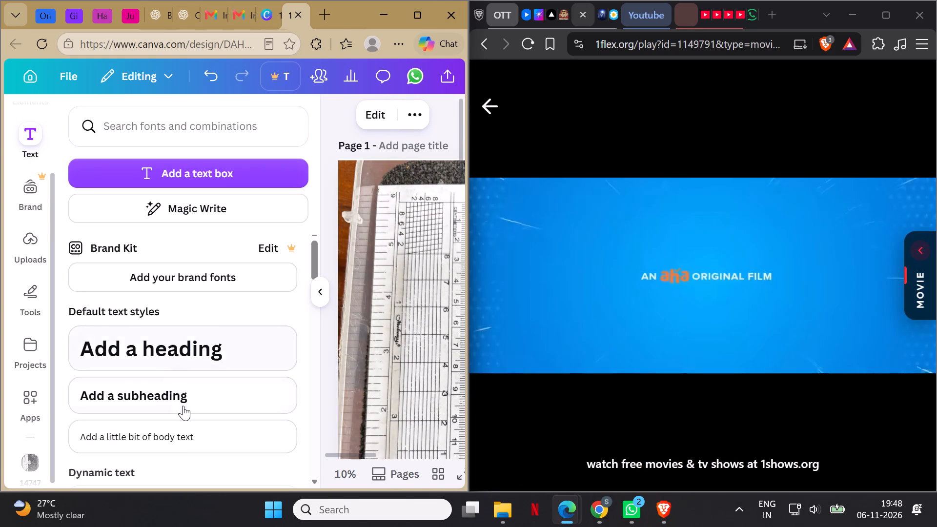
left_click(181, 396)
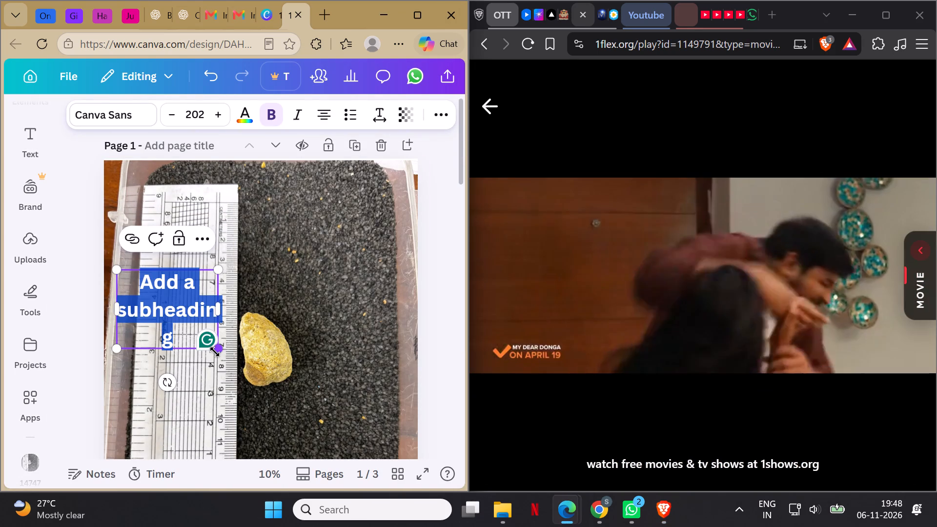
key("BackSpace")
key("1")
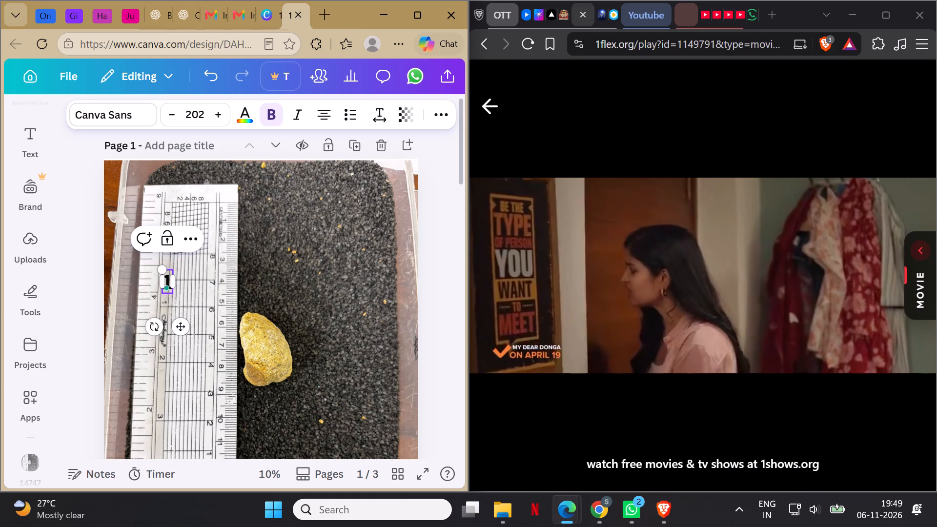
key("4")
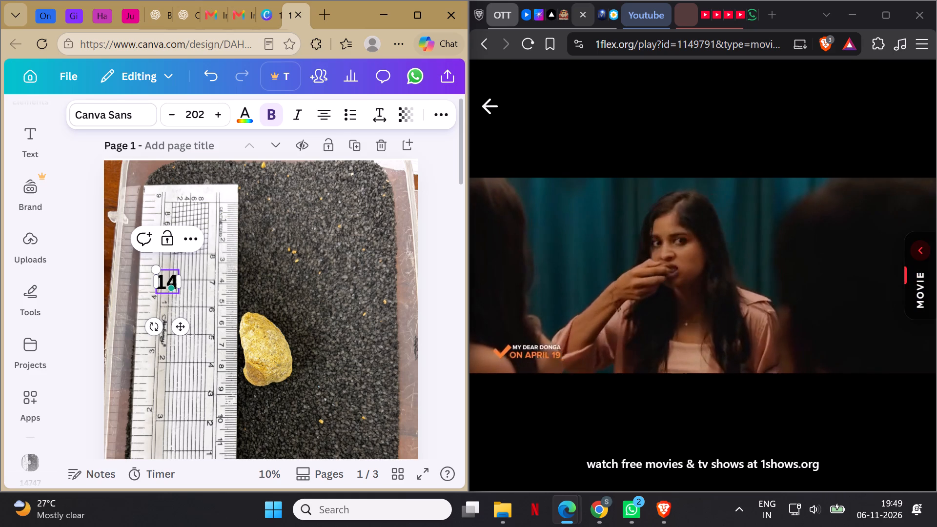
type("747")
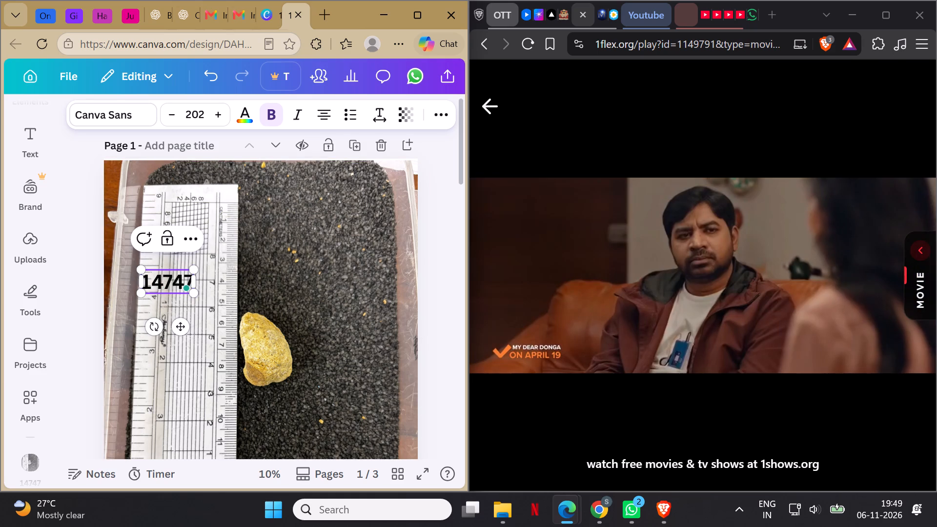
Change the page 1 label 14747 to white text.
triple_click(158, 283)
left_click(250, 112)
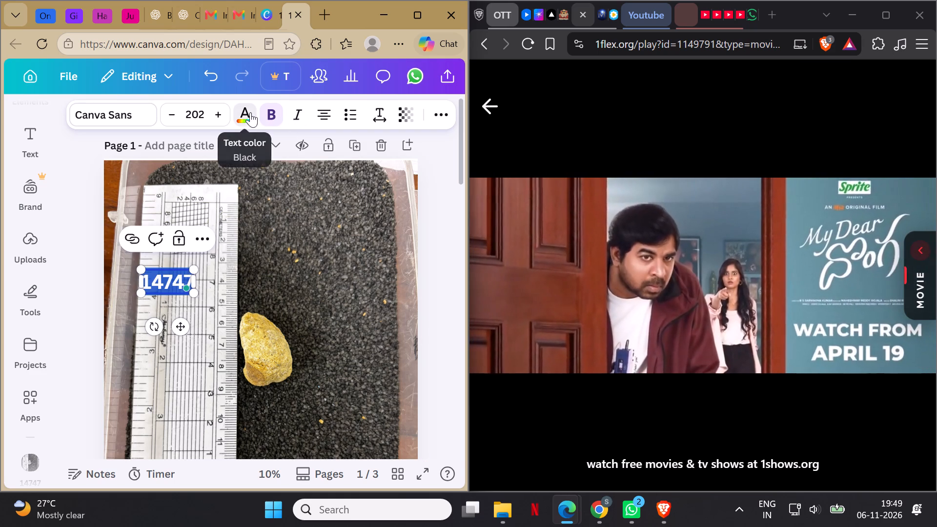
left_click(83, 319)
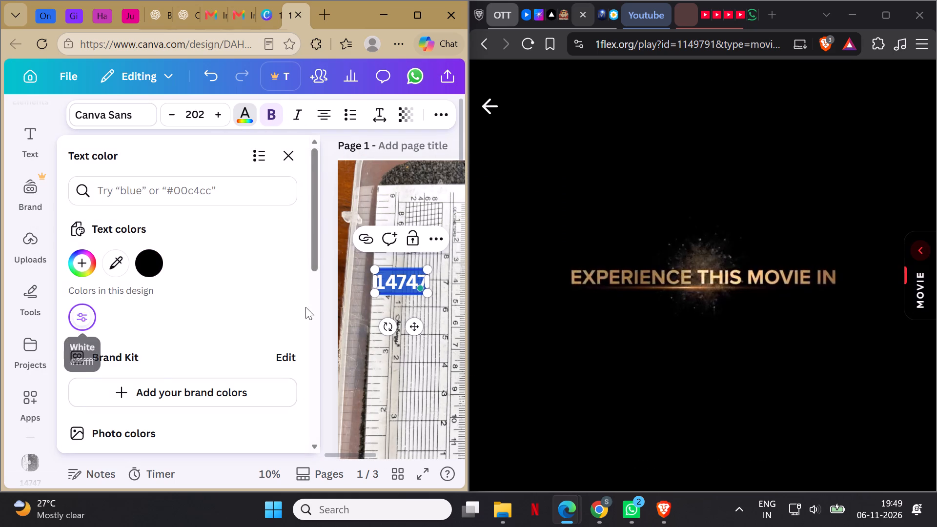
scroll(308, 405, "down", 2)
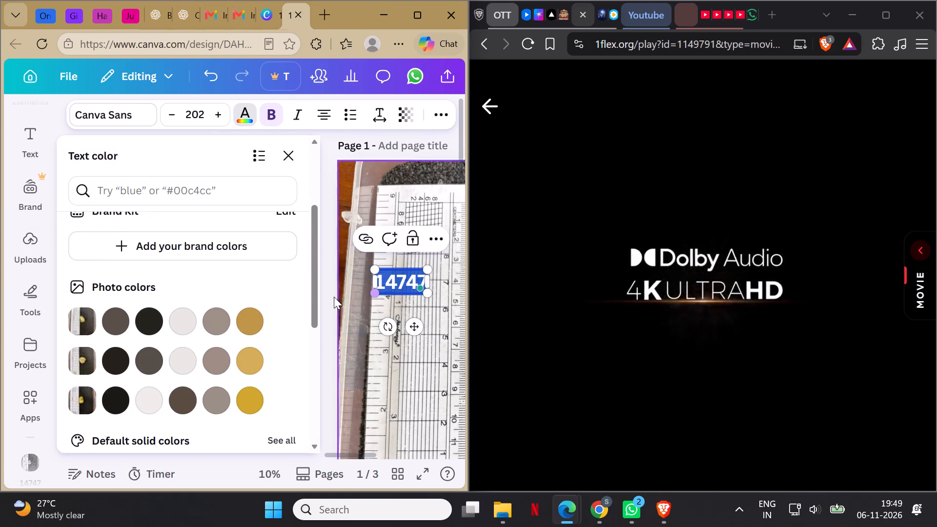
scroll(318, 361, "down", 3)
scroll(318, 361, "up", 7)
left_click(289, 155)
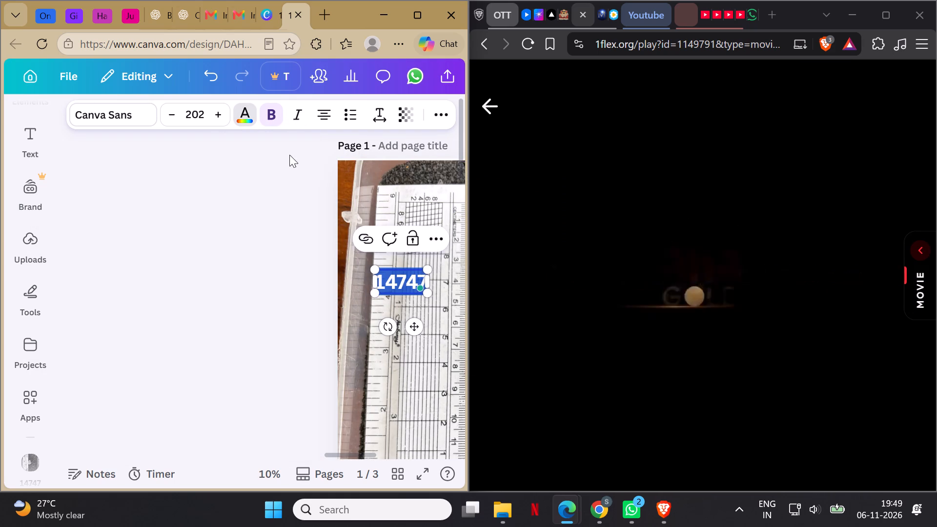
Move the 14747 label to the dark gravel near page 1's top-right corner and shrink it to font size 158.
left_click_drag(180, 325, 367, 296)
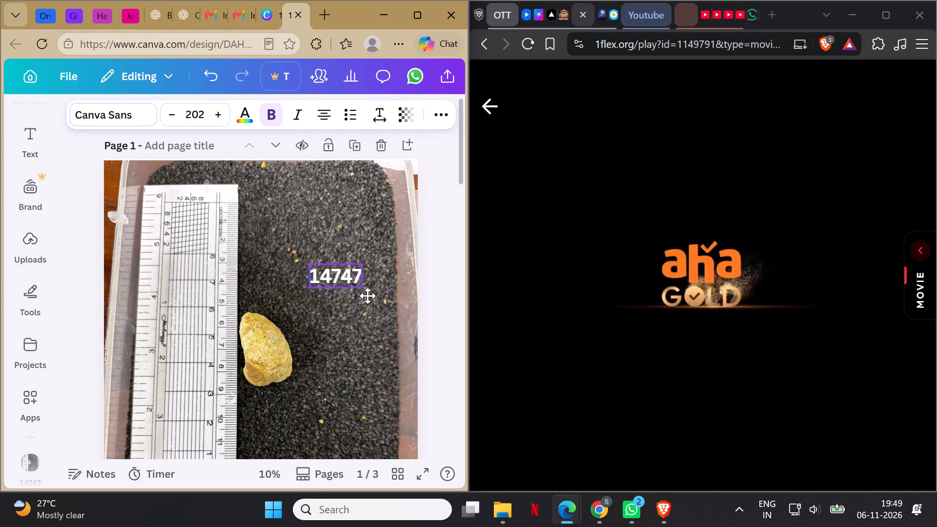
left_click_drag(367, 296, 369, 227)
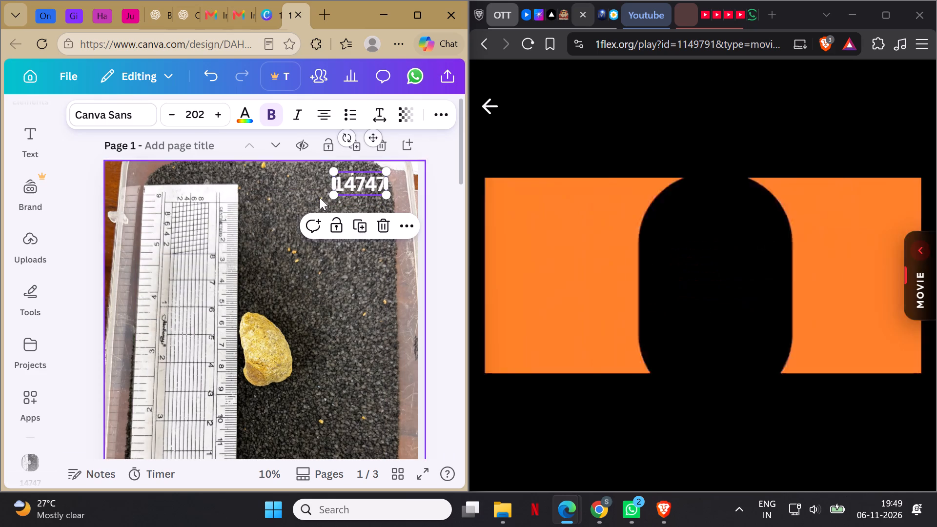
left_click_drag(331, 194, 344, 192)
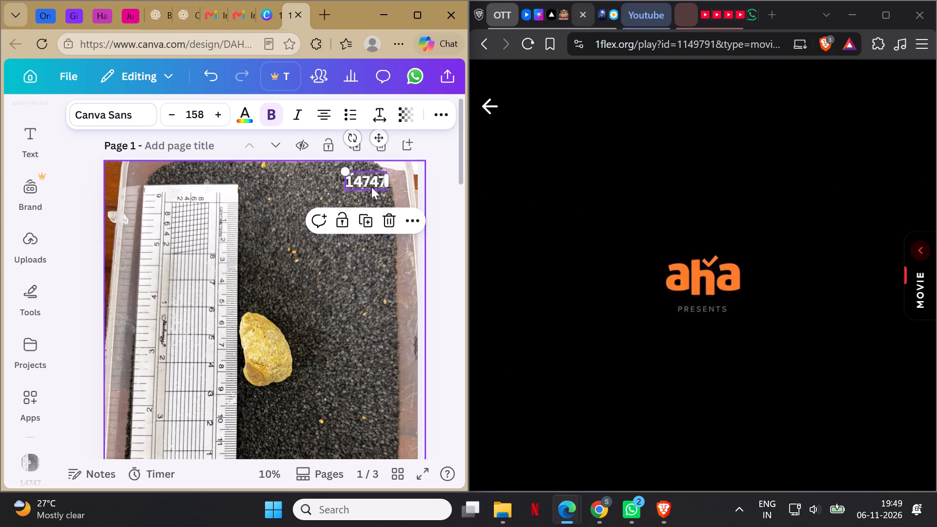
left_click_drag(365, 181, 361, 188)
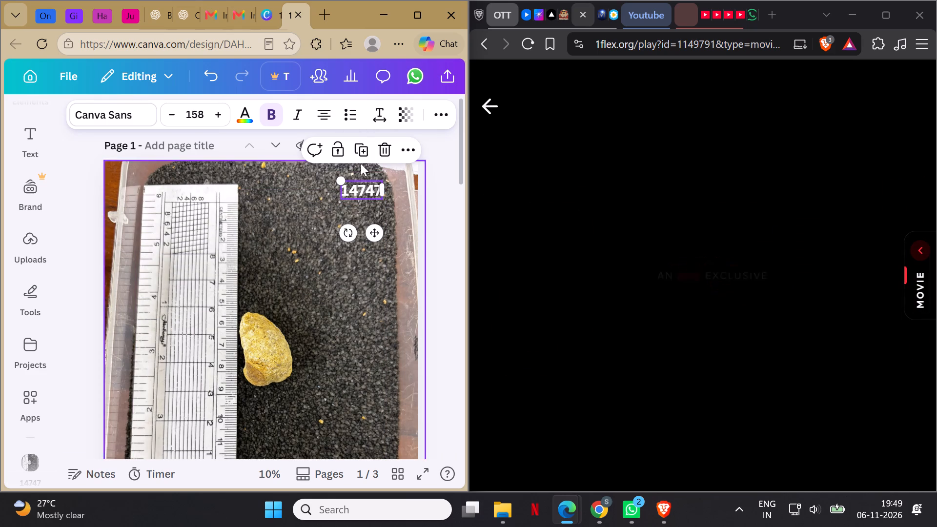
Duplicate the 14747 label and move the copy onto page 2, over the gravel near the photo's top-right corner.
left_click(357, 149)
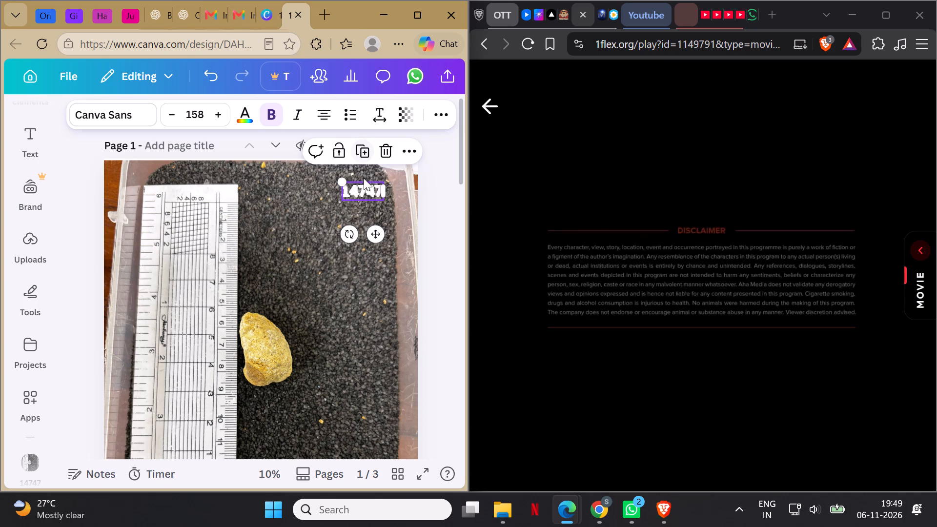
left_click_drag(379, 236, 378, 319)
scroll(378, 319, "down", 4)
scroll(378, 319, "up", 2)
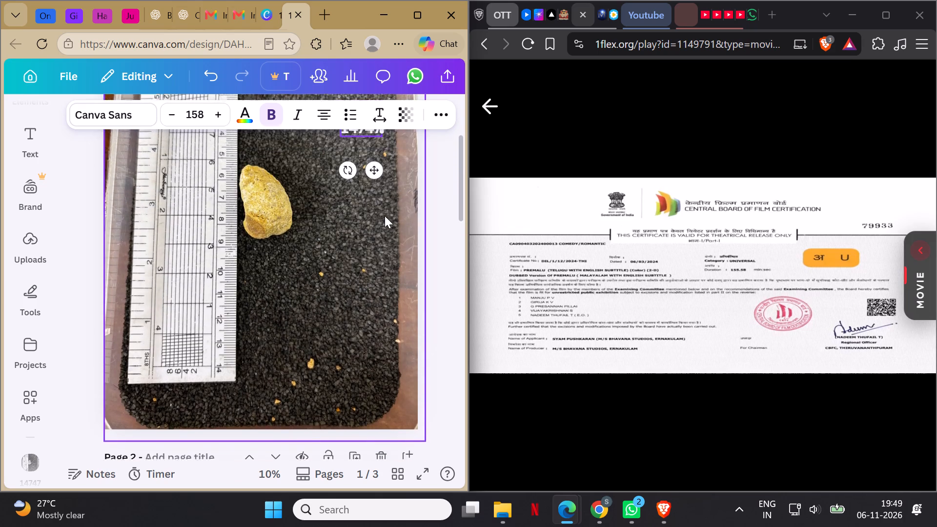
scroll(385, 216, "up", 2)
left_click_drag(373, 317, 367, 426)
scroll(379, 378, "down", 3)
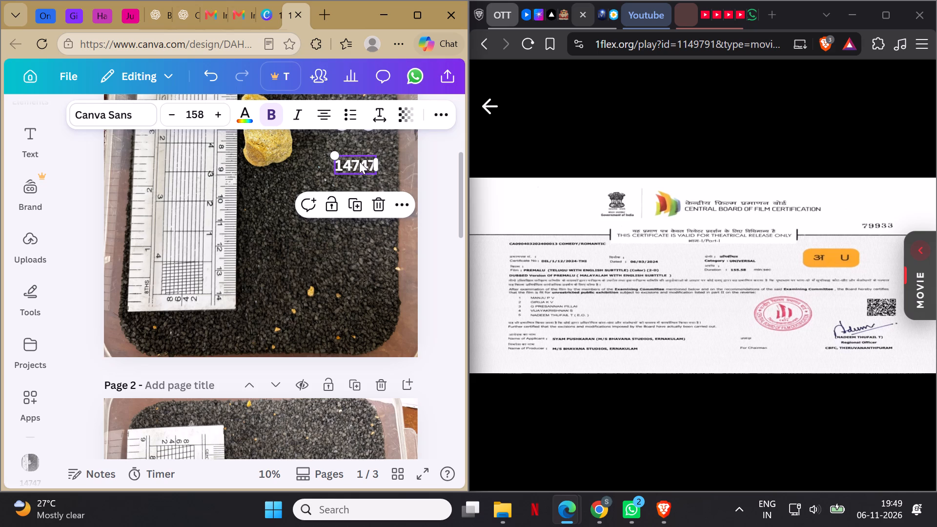
left_click_drag(359, 161, 345, 434)
scroll(337, 434, "down", 3)
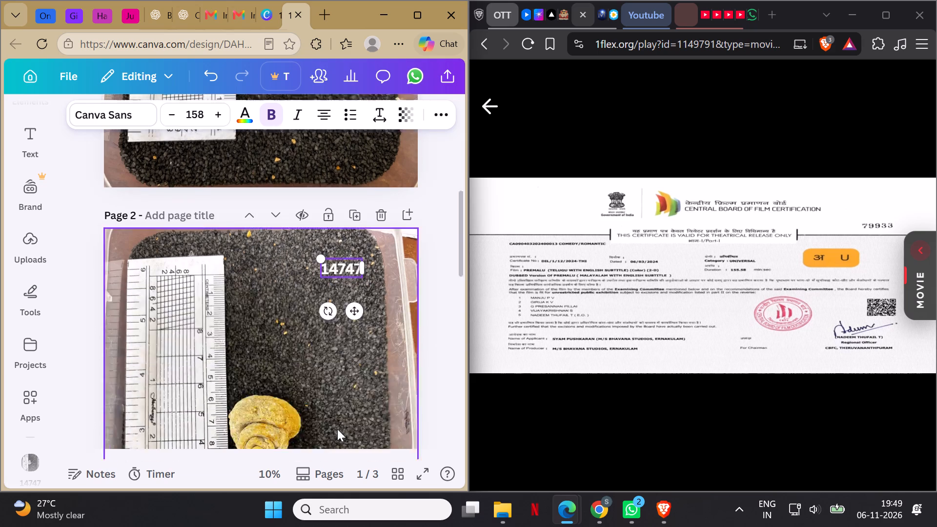
scroll(336, 347, "up", 2)
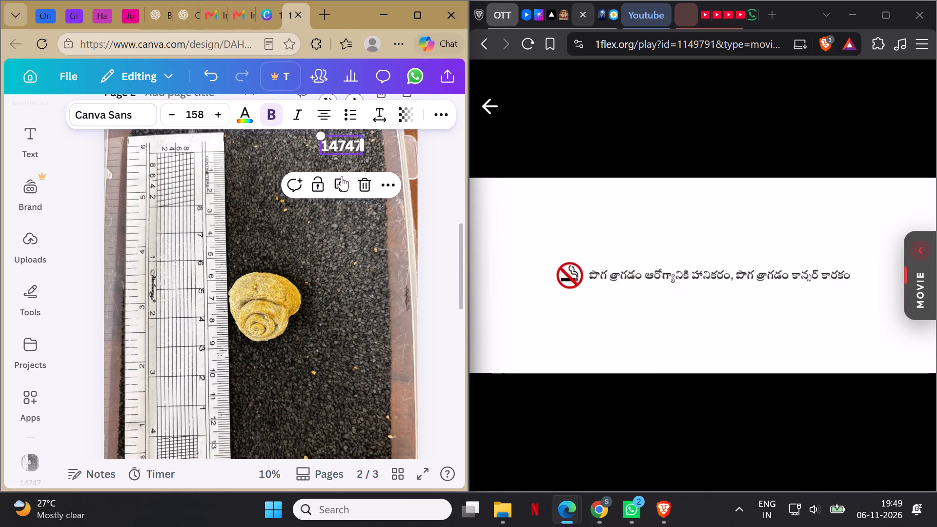
left_click(341, 144)
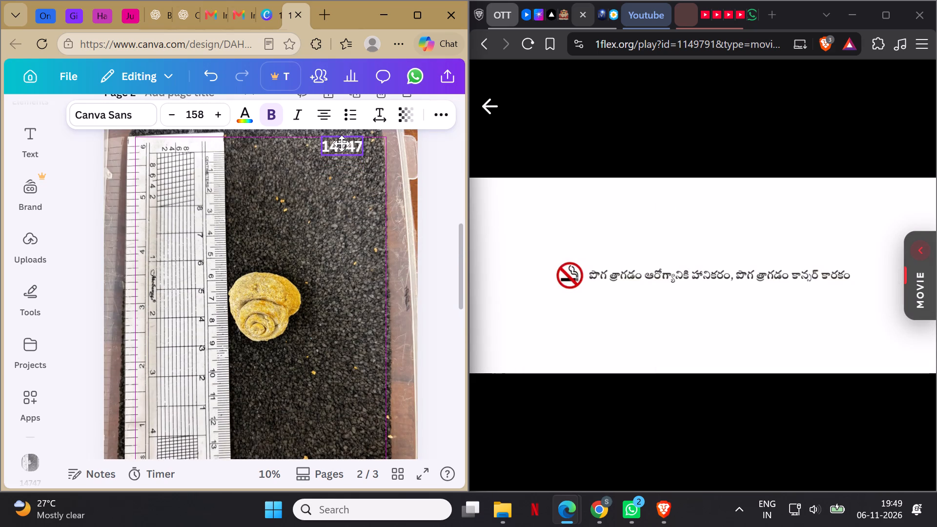
Duplicate the 14747 label on page 2 and move the copy onto page 3, over the gravel near the photo's top-right corner.
scroll(332, 196, "up", 1)
scroll(332, 196, "down", 4)
scroll(332, 198, "up", 4)
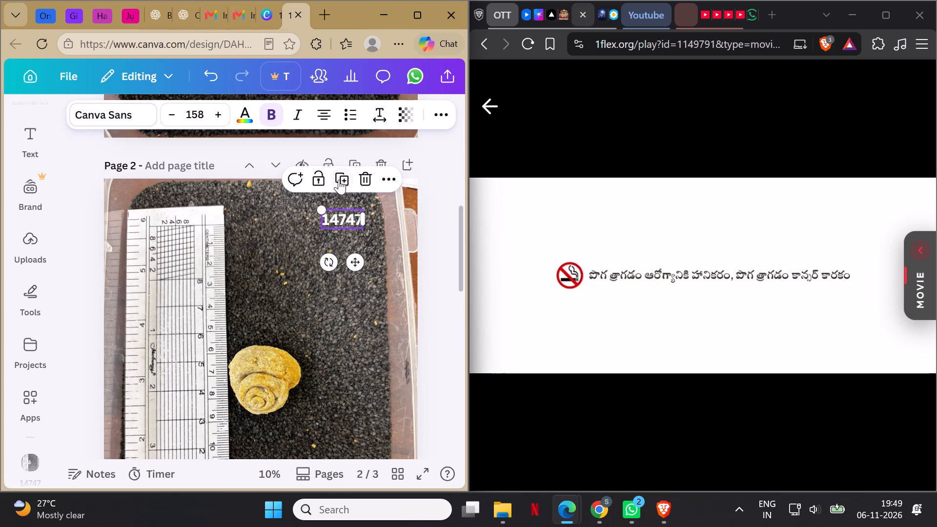
left_click(339, 176)
left_click_drag(359, 260, 365, 342)
scroll(365, 342, "down", 1)
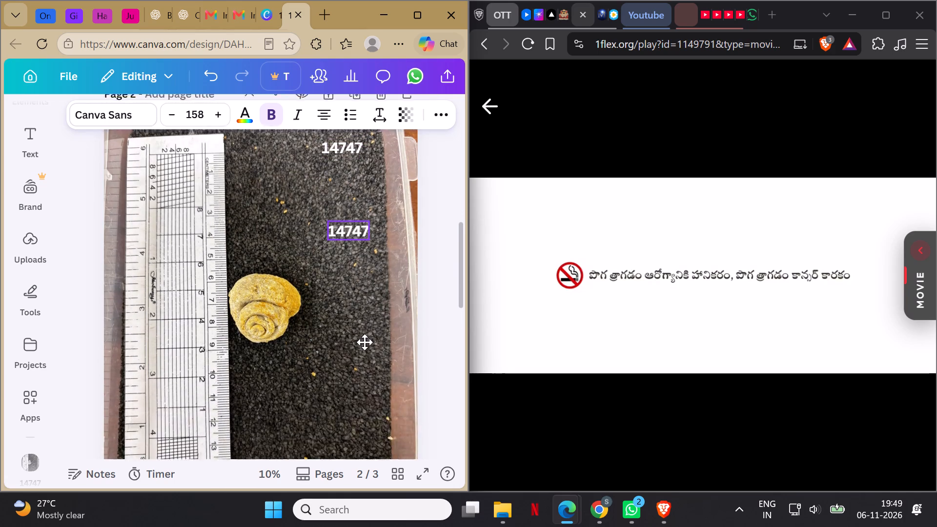
left_click_drag(365, 342, 345, 387)
scroll(365, 342, "down", 3)
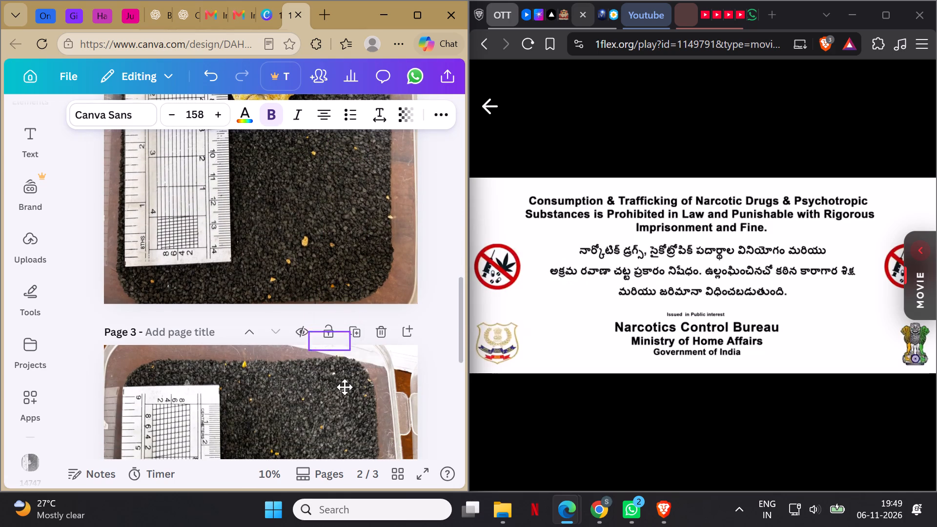
left_click_drag(345, 387, 346, 431)
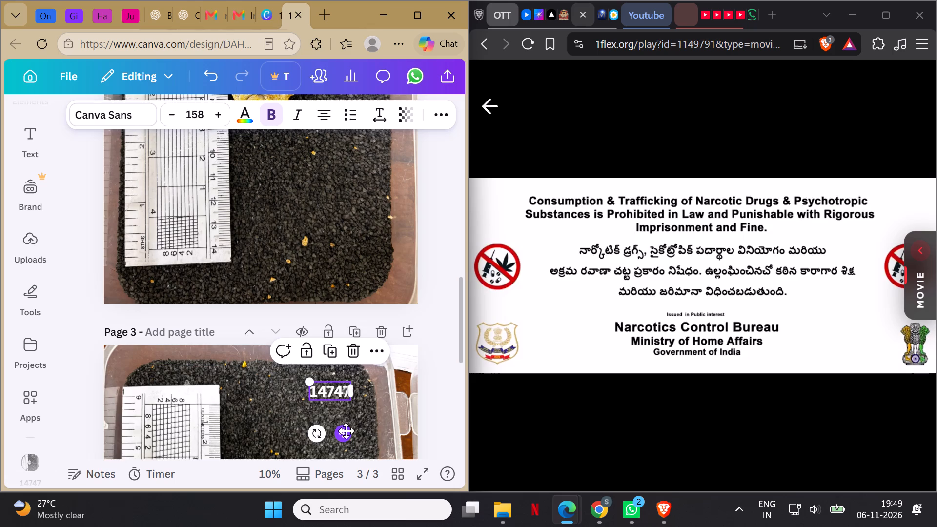
Download the labelled three-page design as high-quality PNG images at 4,284 × 5,712 px.
scroll(346, 431, "up", 2)
scroll(346, 431, "down", 6)
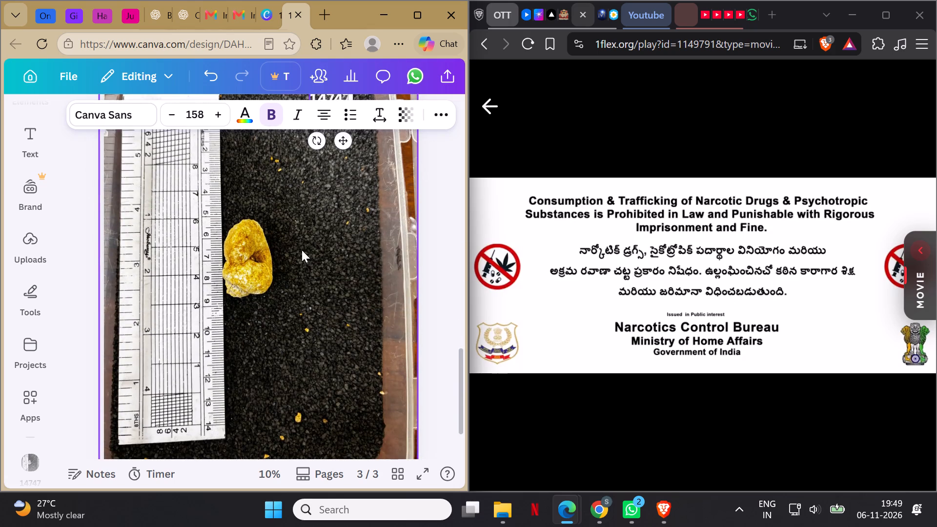
scroll(290, 249, "up", 1)
scroll(290, 249, "down", 8)
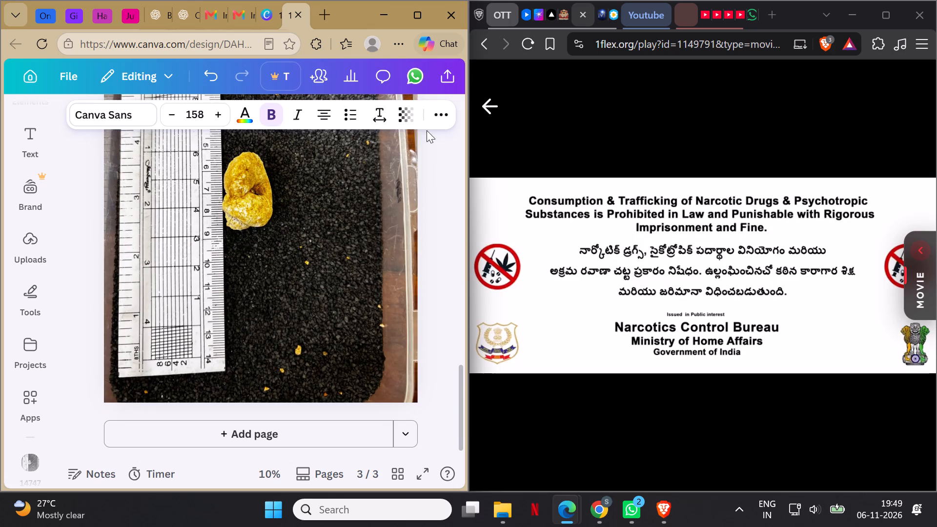
left_click(446, 80)
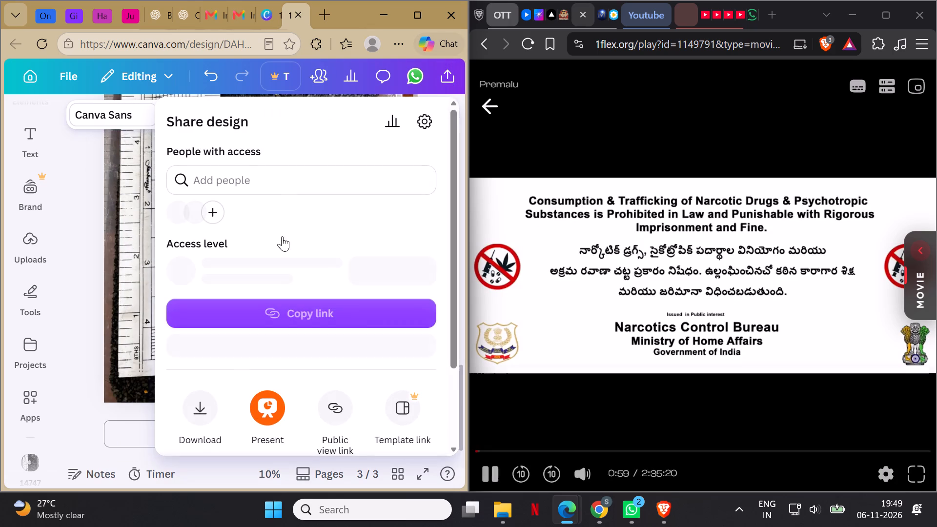
left_click(209, 410)
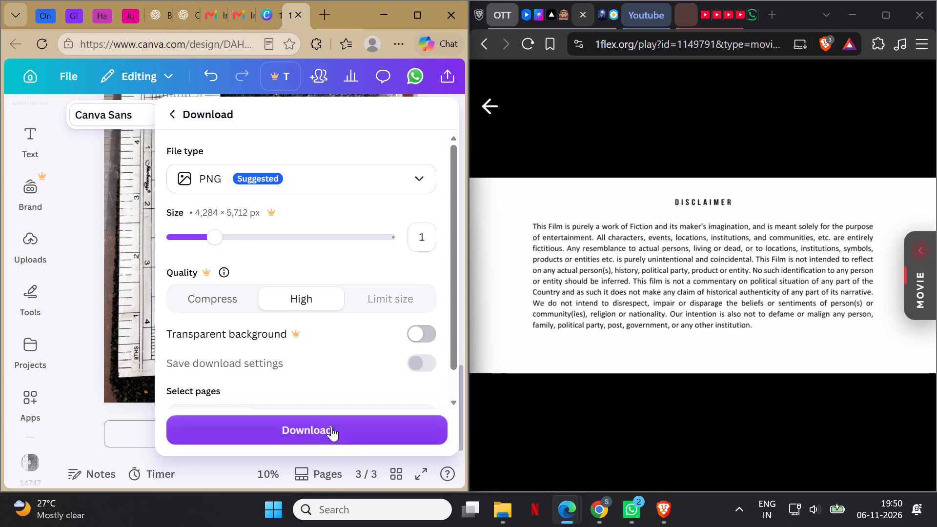
left_click(304, 427)
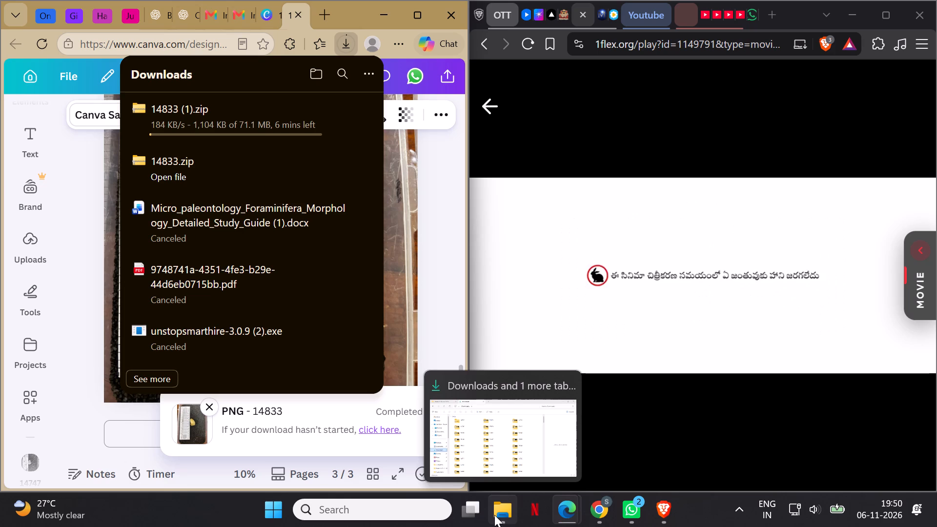
Maximize the Canva window, refresh the Downloads folder in File Explorer to check the exported zip, and return to Canva.
left_click(407, 10)
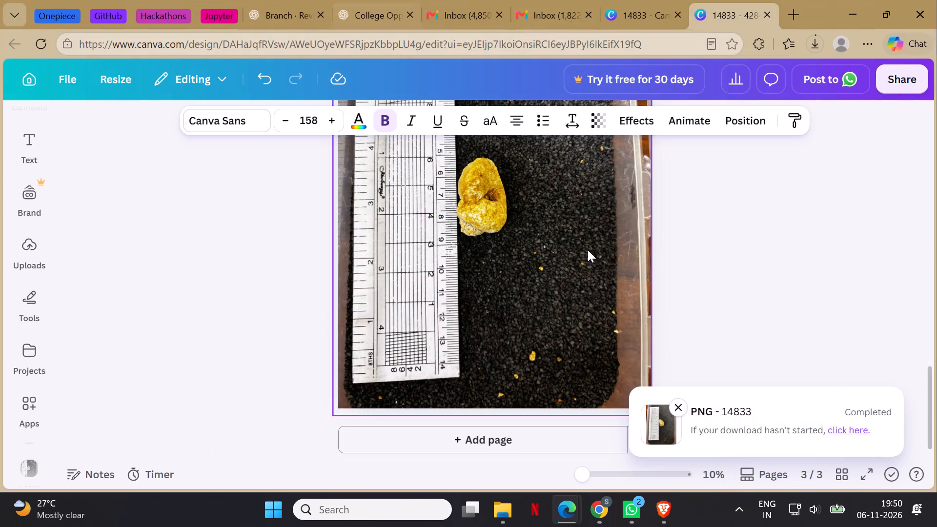
left_click(512, 514)
left_click(120, 40)
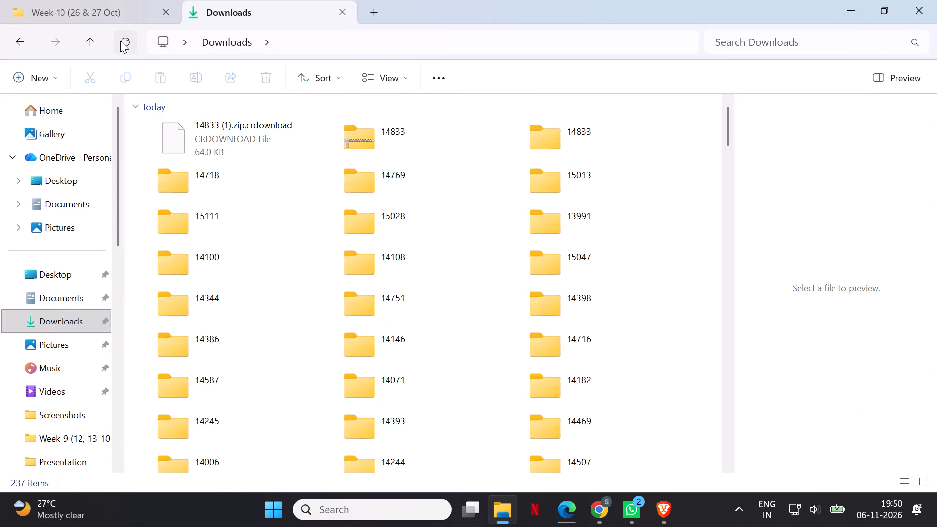
left_click(505, 507)
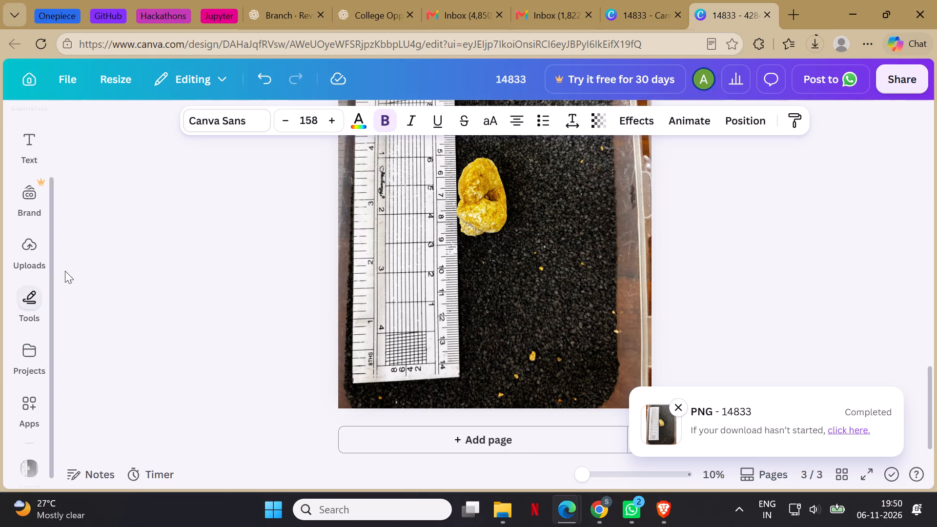
Show the uploaded folders beside the Canva design.
left_click(18, 244)
scroll(544, 292, "up", 4)
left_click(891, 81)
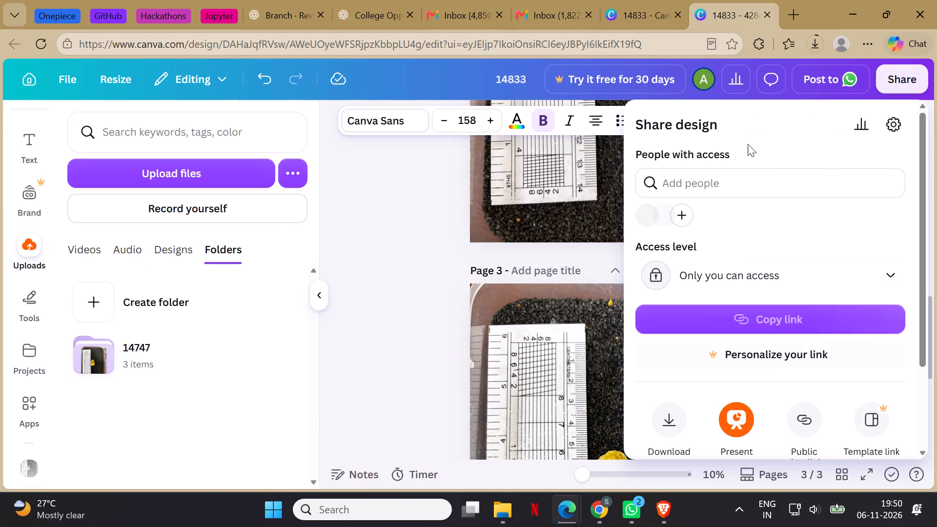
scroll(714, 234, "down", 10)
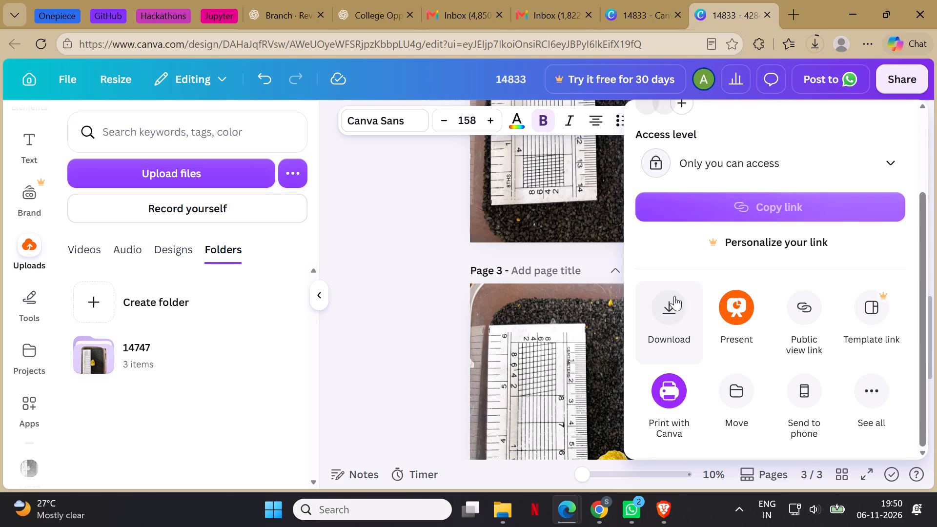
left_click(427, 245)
Return to page 1 of the design and clear the label selection.
scroll(427, 245, "up", 4)
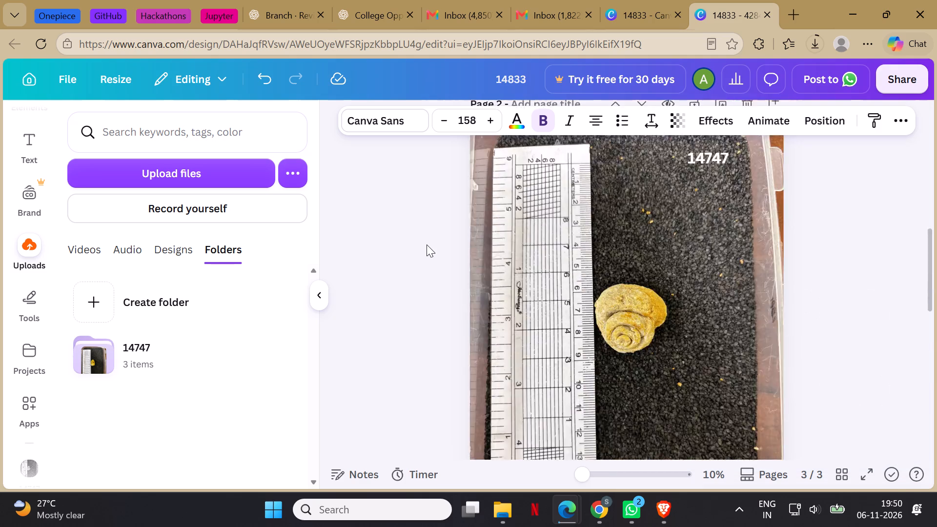
scroll(427, 244, "up", 15)
left_click(869, 212)
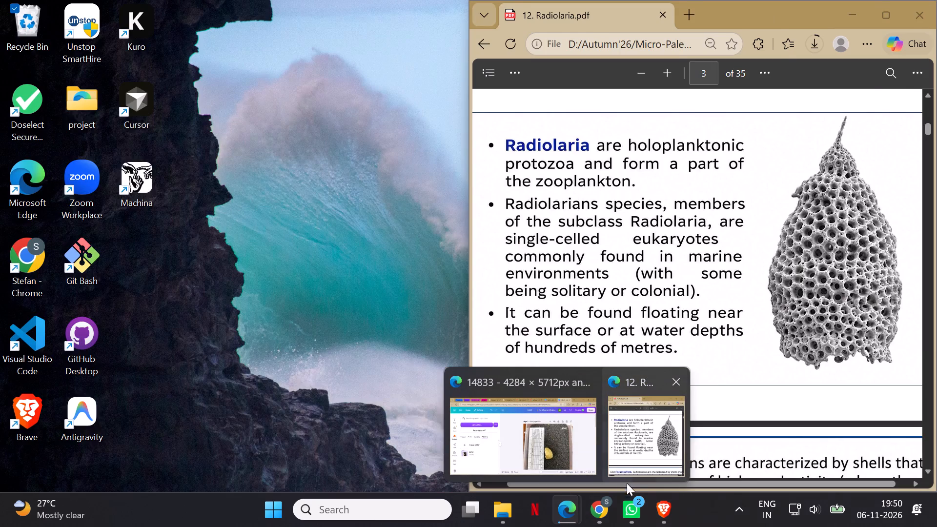
Switch to Brave and skip the Premalu movie ahead to about 6:29.
left_click(659, 514)
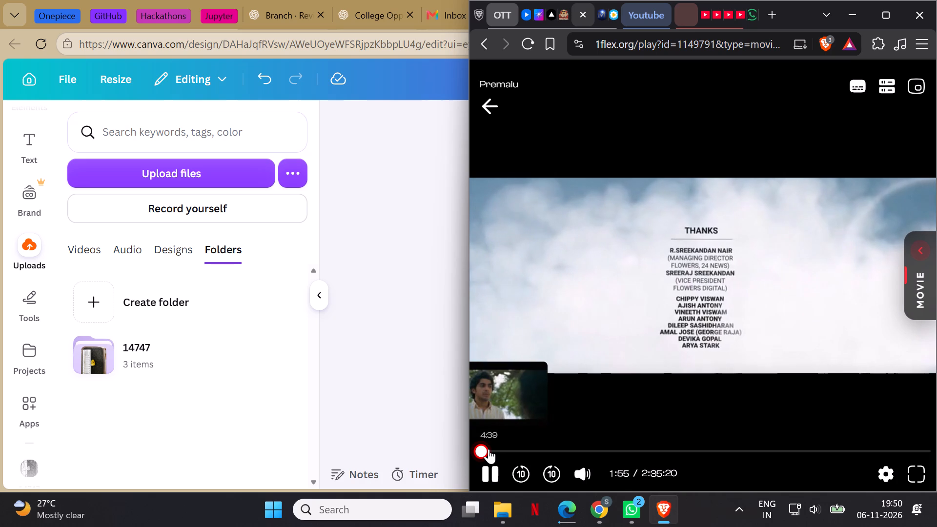
left_click(491, 449)
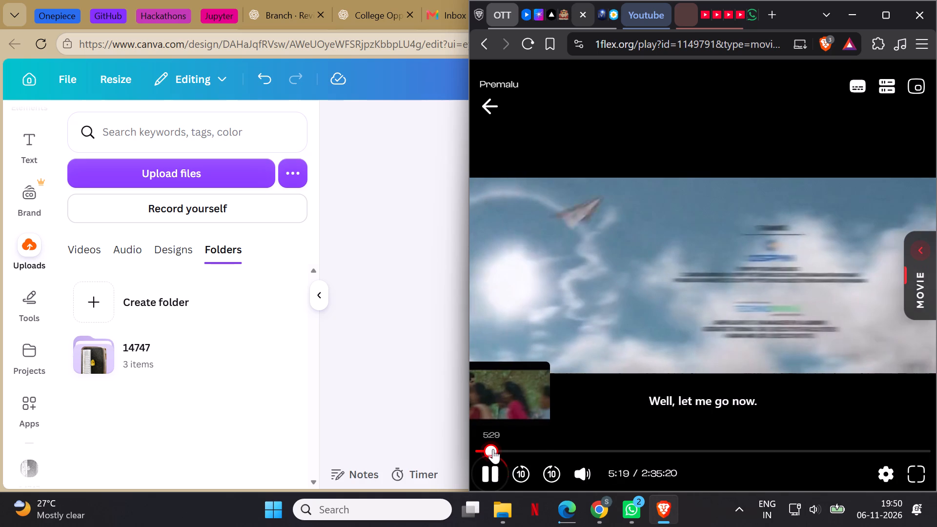
left_click(493, 449)
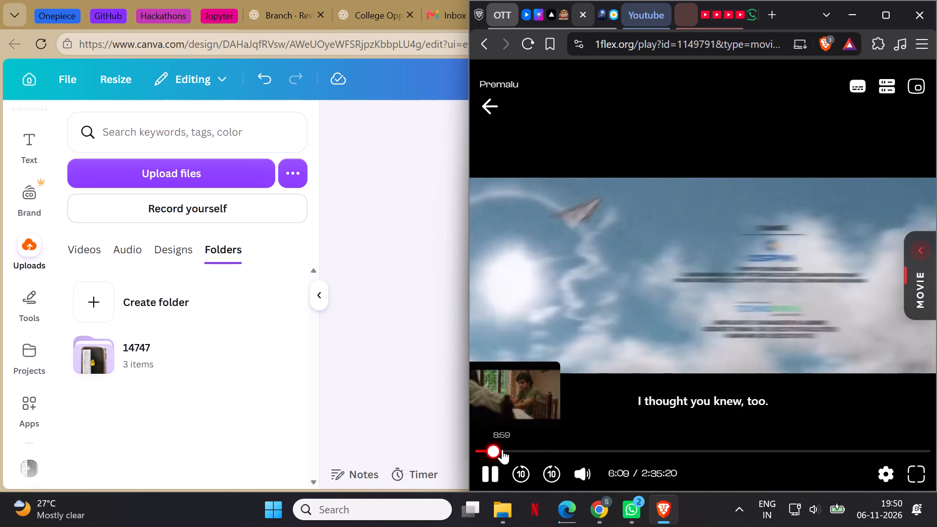
left_click(492, 449)
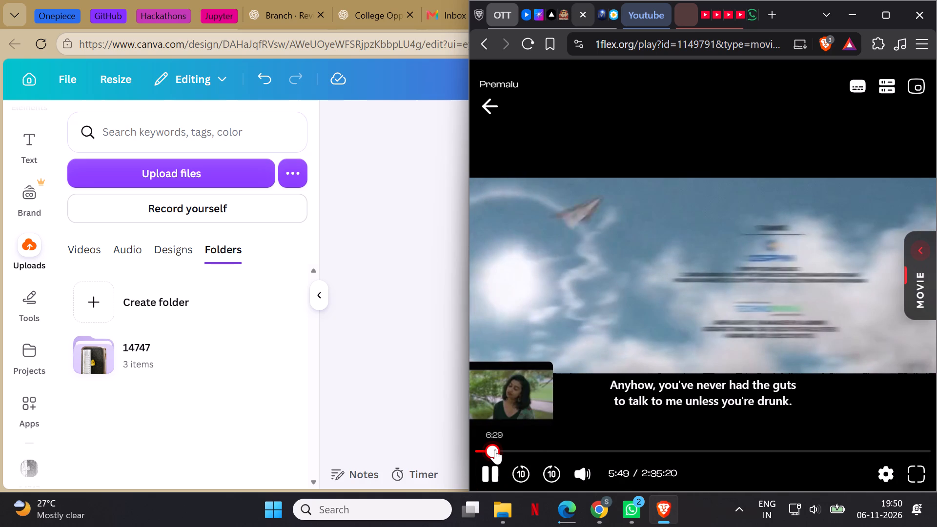
left_click(495, 449)
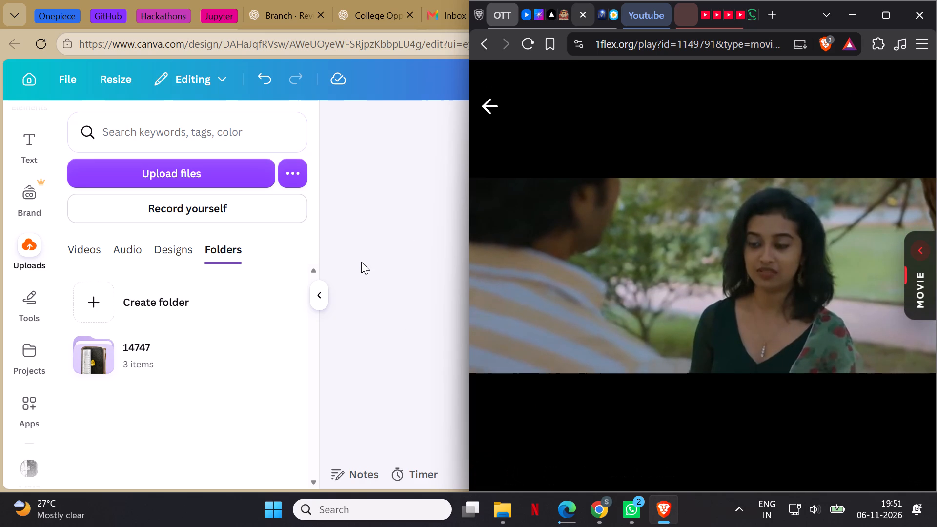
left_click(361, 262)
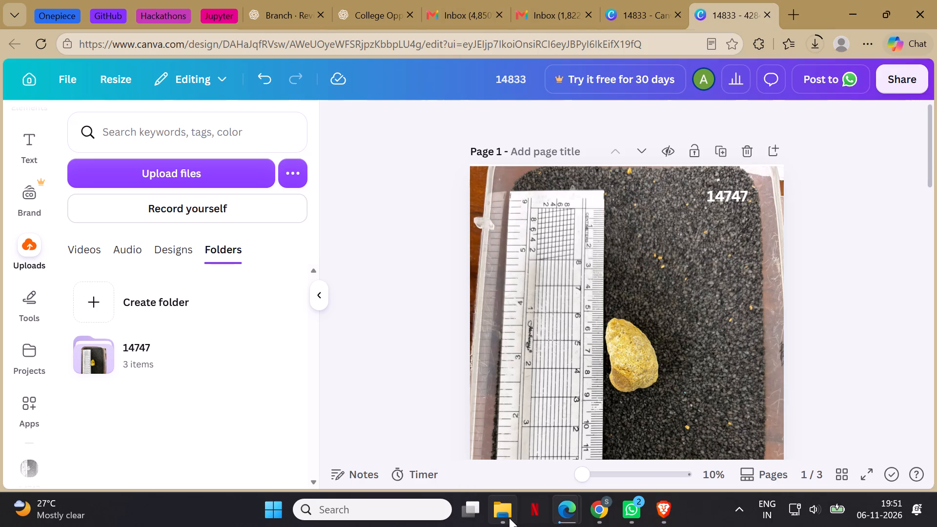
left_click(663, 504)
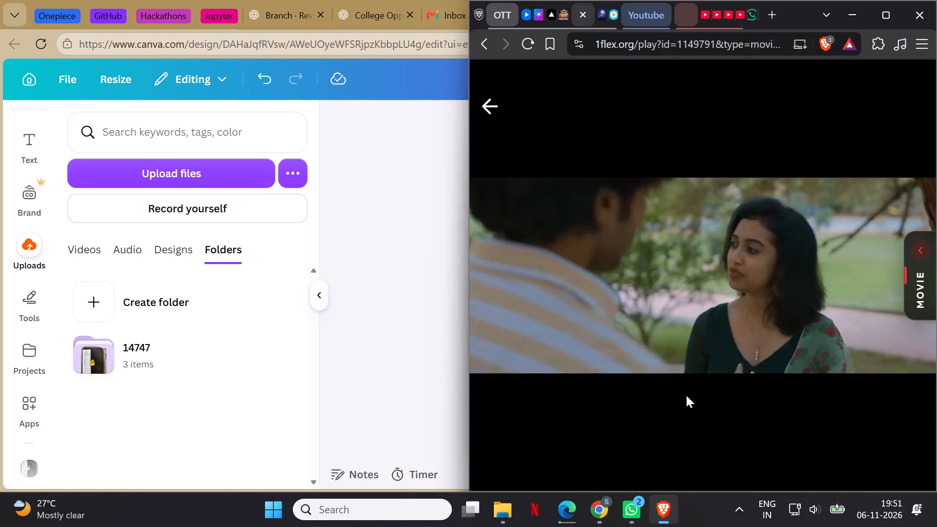
Examine the movie player's available subtitle tracks and streaming servers.
left_click(892, 470)
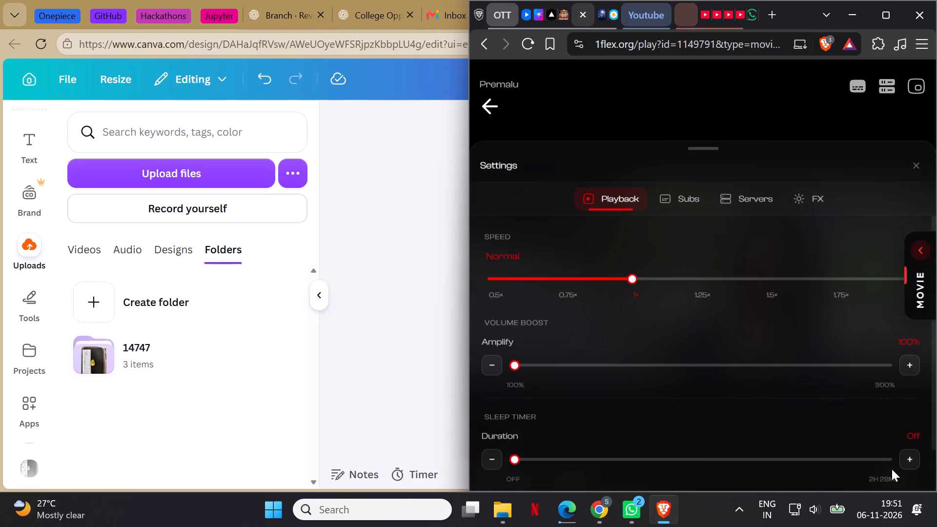
left_click(688, 197)
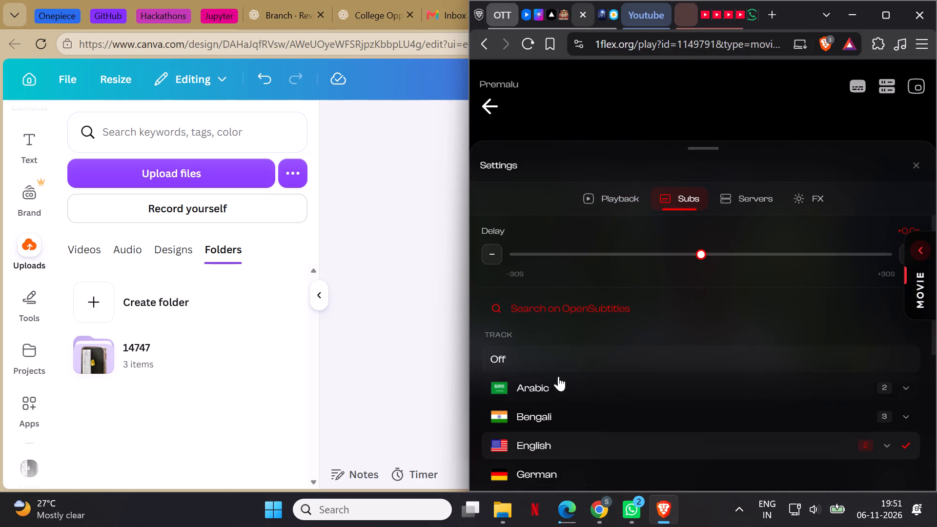
scroll(549, 366, "down", 3)
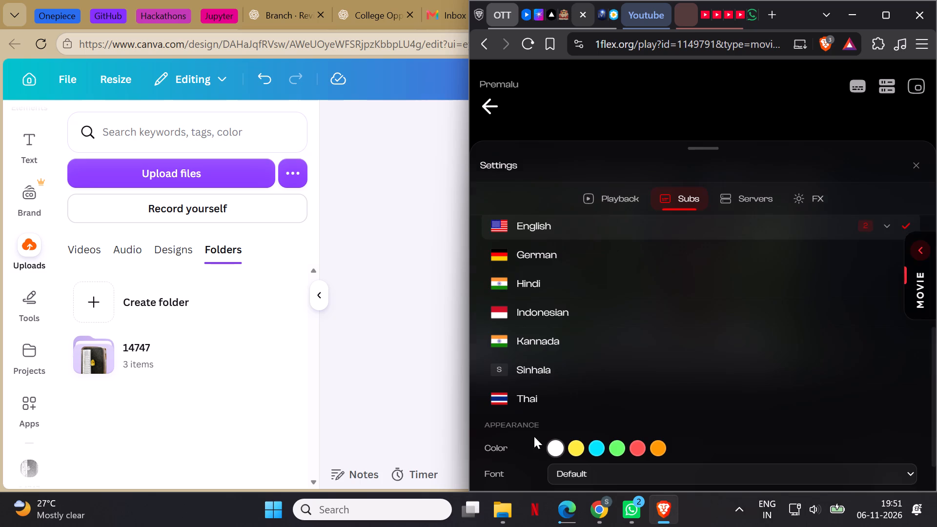
scroll(556, 383, "down", 4)
scroll(556, 382, "up", 5)
scroll(556, 382, "down", 3)
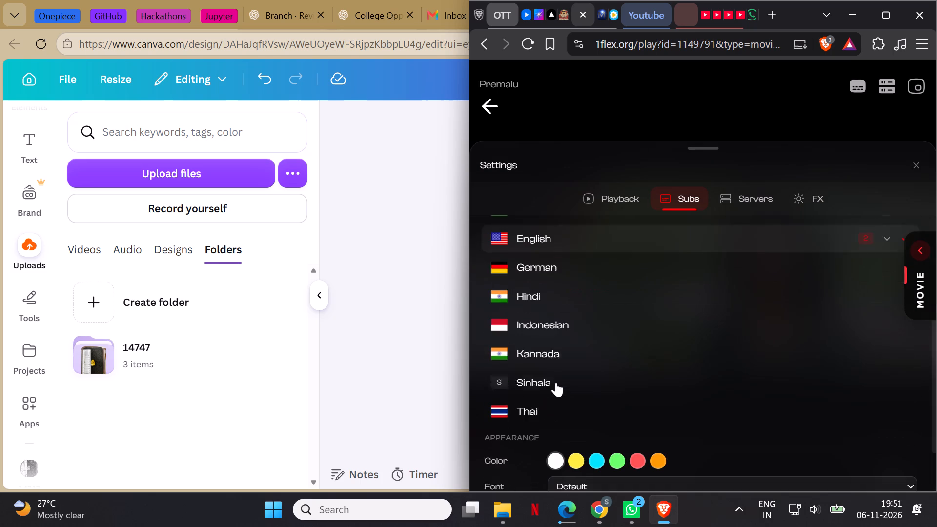
scroll(562, 383, "up", 2)
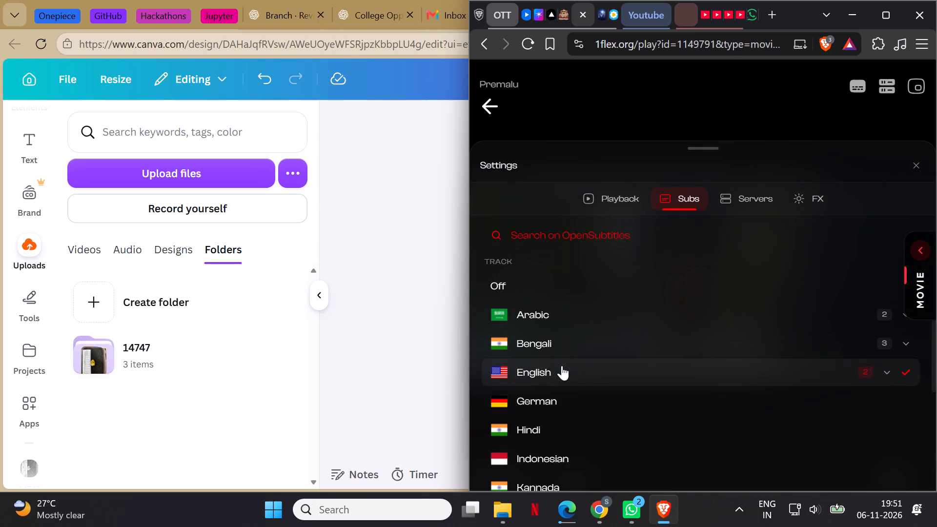
scroll(555, 367, "up", 1)
scroll(555, 367, "down", 1)
left_click(914, 159)
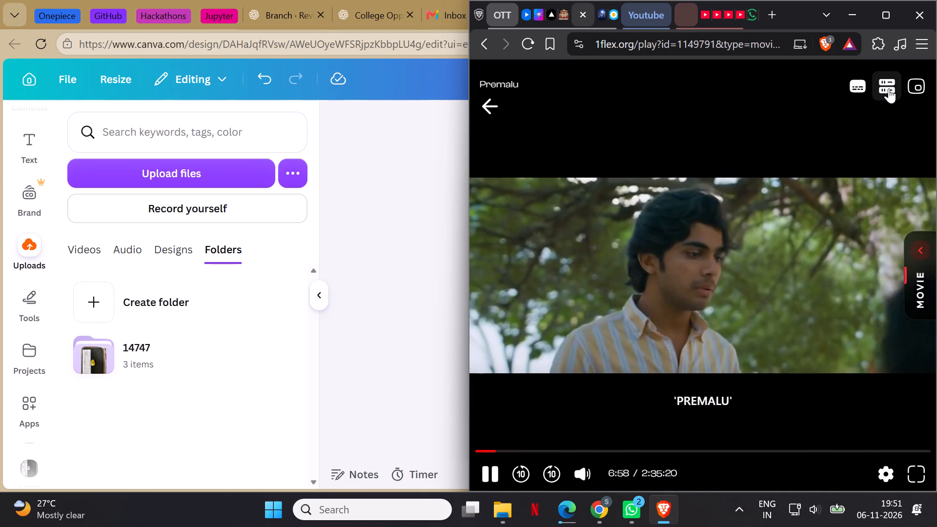
left_click(896, 87)
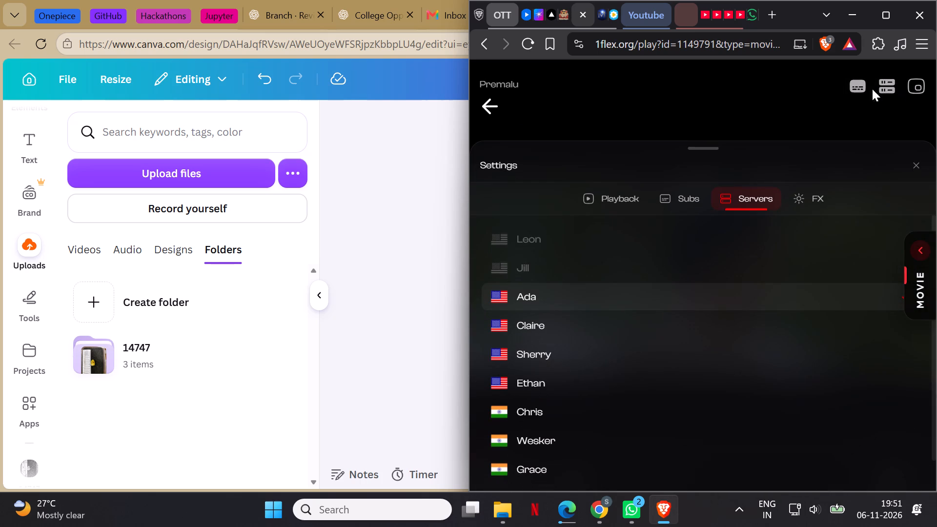
Leave the movie player and search the 1Flex catalogue for "premalu telugu".
left_click(498, 118)
scroll(615, 289, "down", 5)
scroll(615, 288, "up", 6)
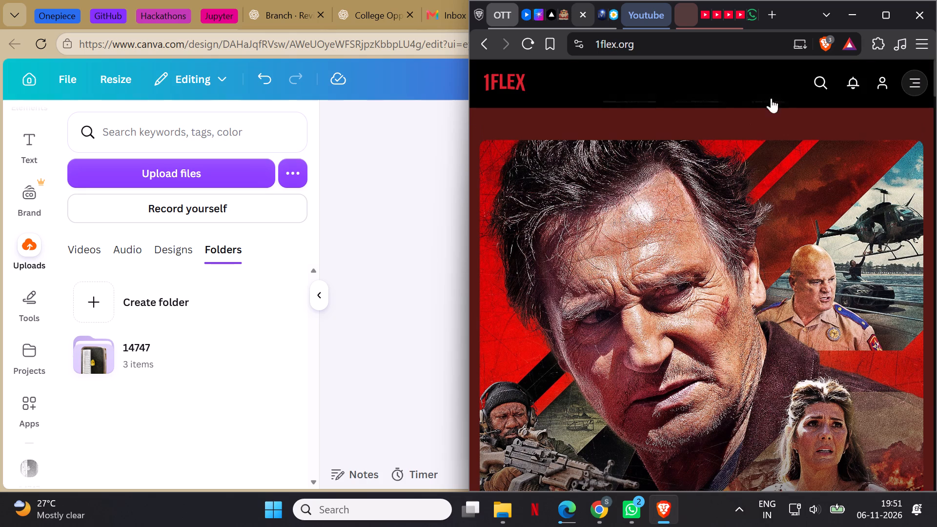
left_click(819, 73)
left_click(732, 76)
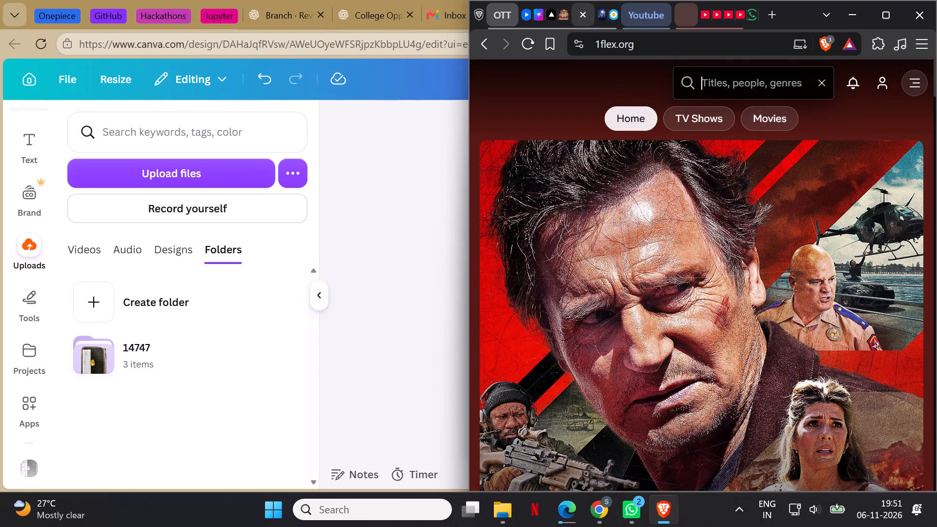
type("premalu tl")
key("BackSpace")
type("elugu")
key("Return")
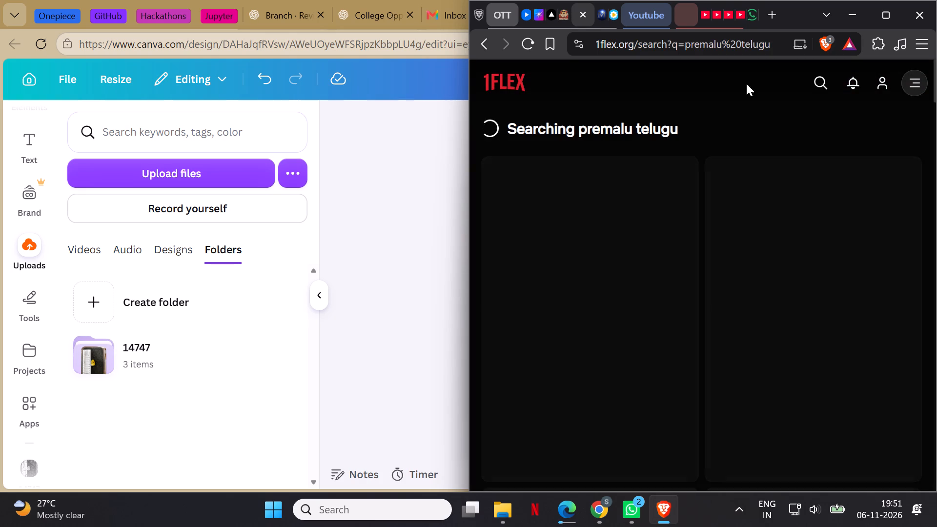
Search MovieRulz for "premalu" and open the Premalu (2024) HDRip [Telugu] page.
left_click(599, 22)
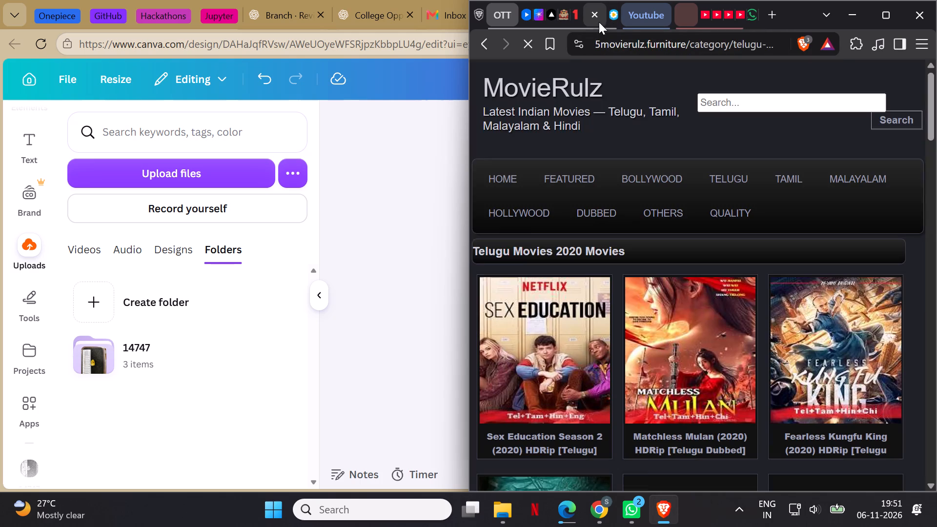
left_click(739, 100)
type("premalu")
key("Return")
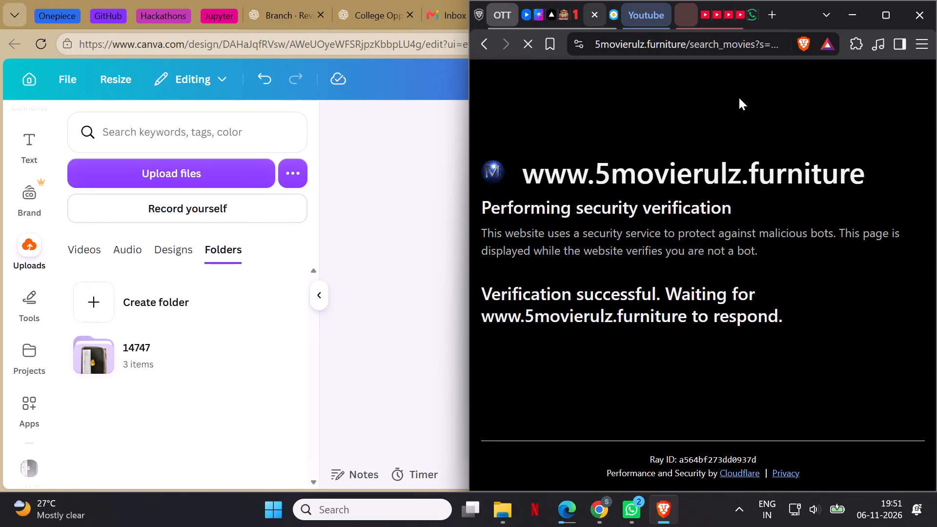
scroll(589, 318, "down", 1)
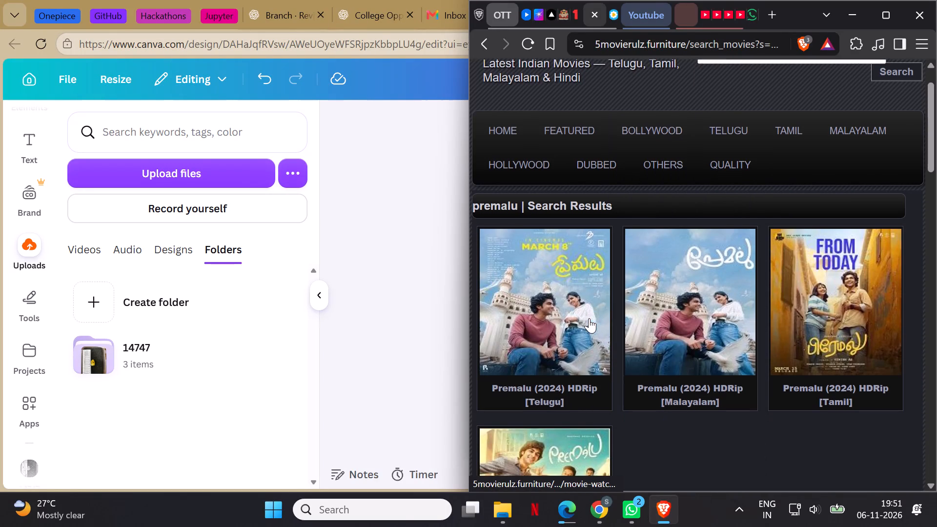
scroll(589, 318, "down", 2)
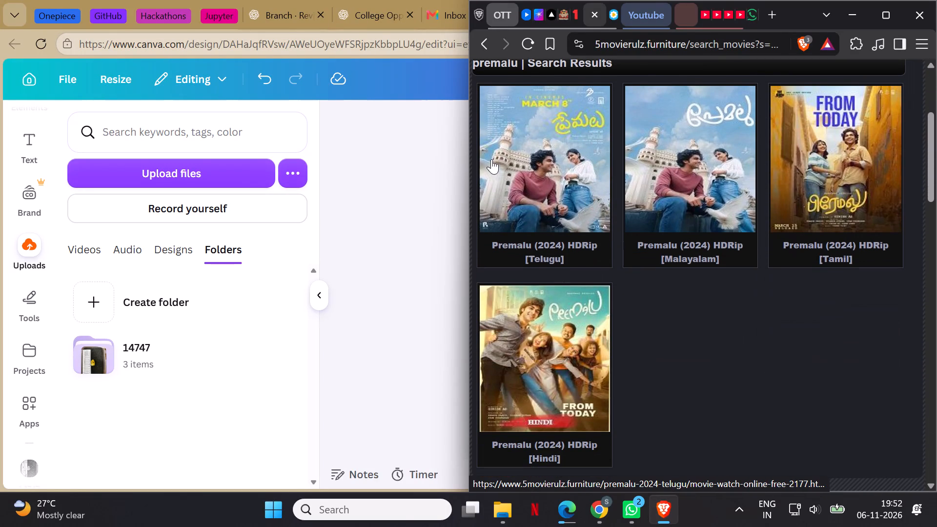
left_click(501, 167)
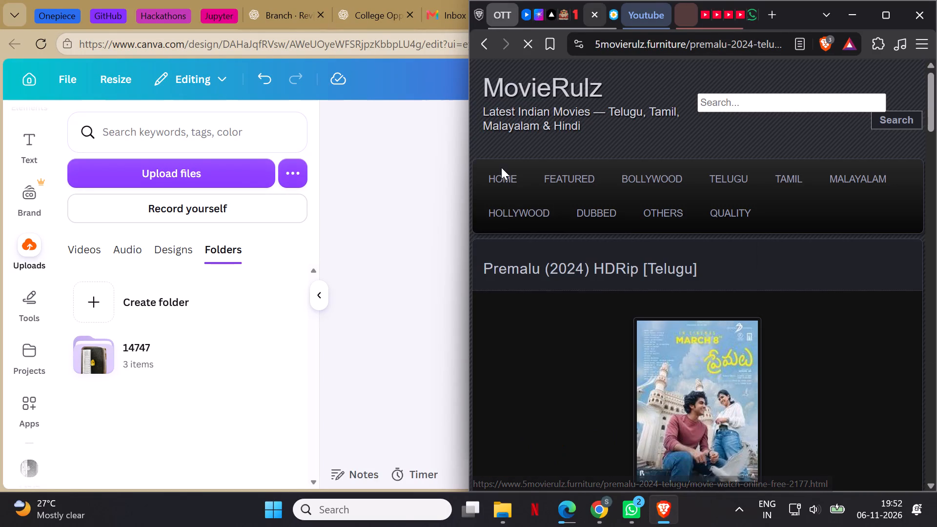
Load the Telugu Premalu video in the movie page's embedded player.
scroll(693, 396, "down", 5)
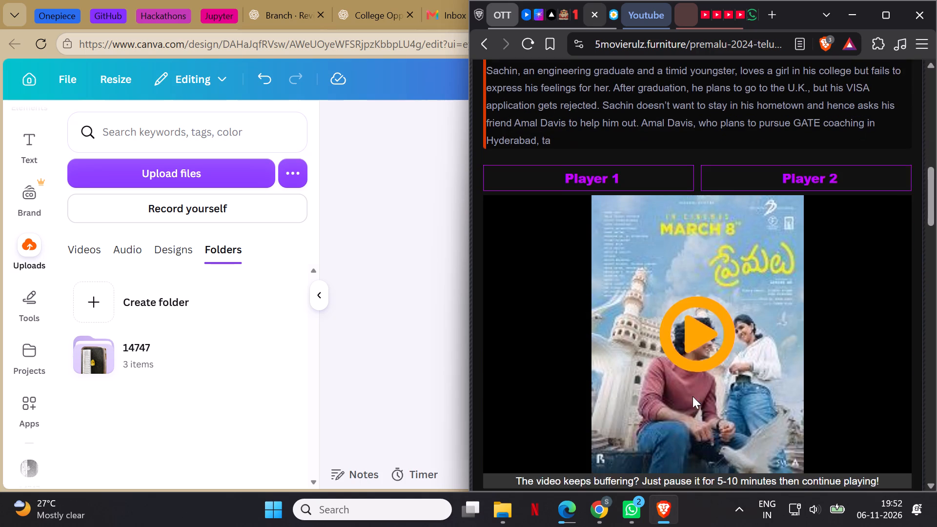
scroll(693, 396, "down", 1)
scroll(692, 316, "down", 1)
left_click(702, 245)
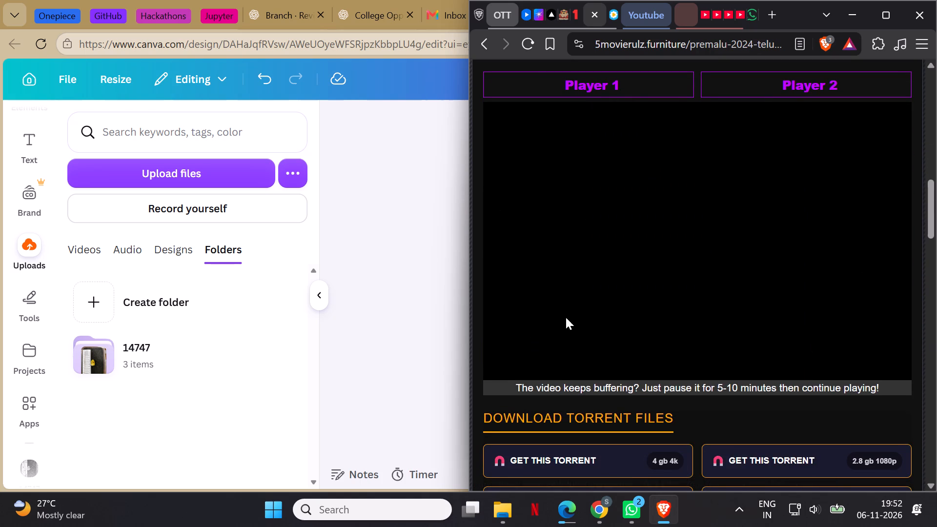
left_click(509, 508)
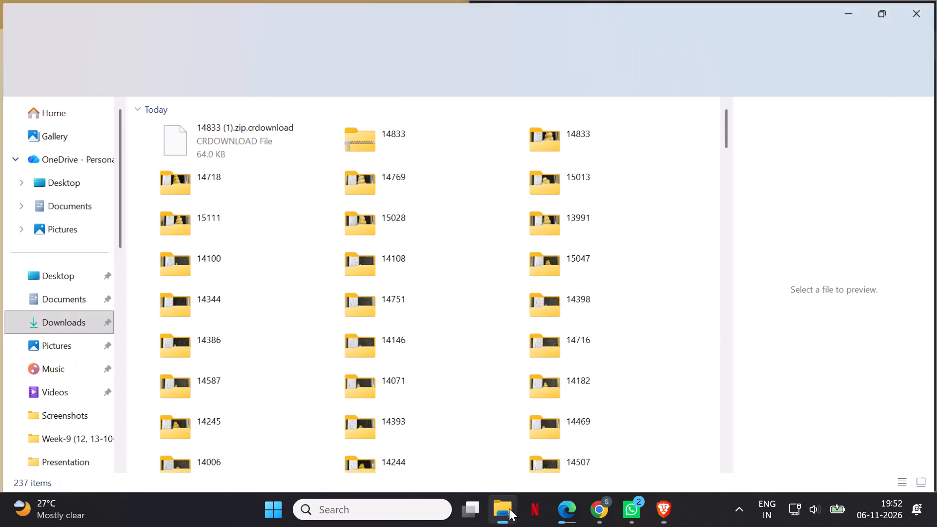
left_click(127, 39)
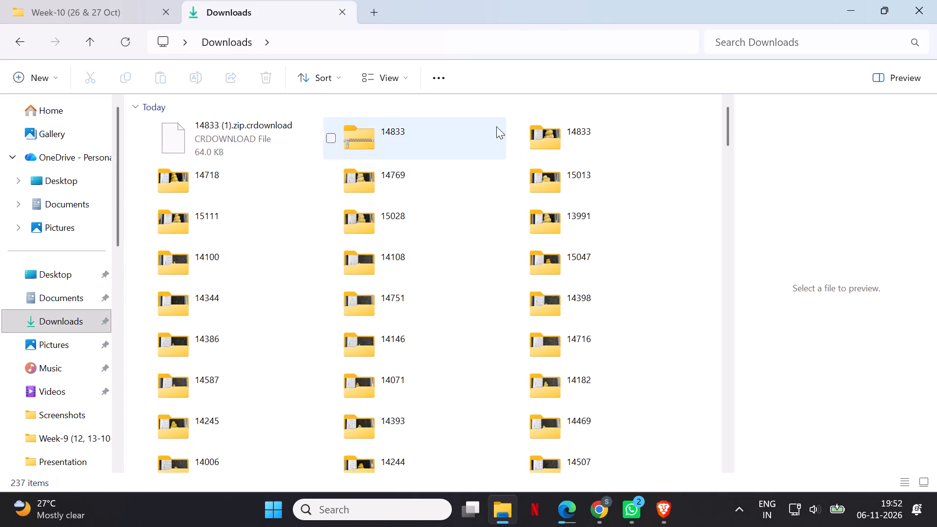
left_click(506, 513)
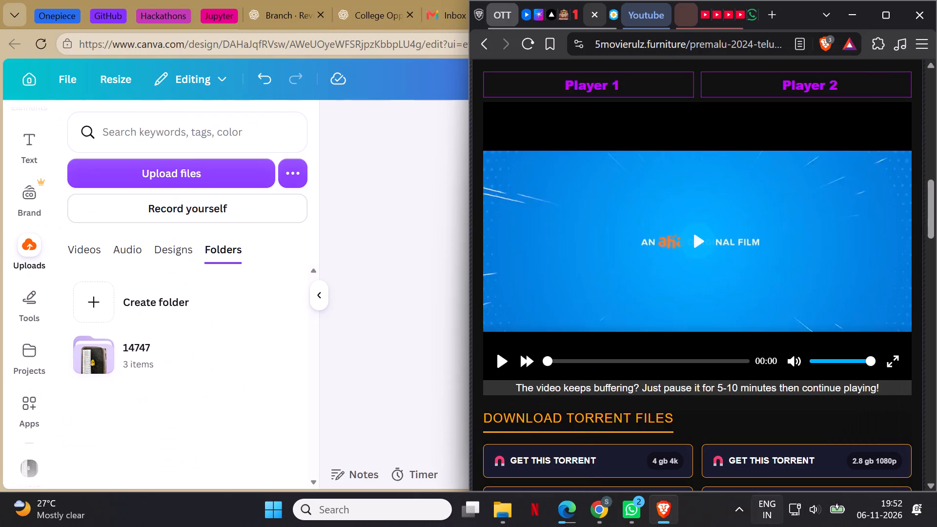
Play the Telugu Premalu video and skip ahead past its opening titles.
left_click(699, 244)
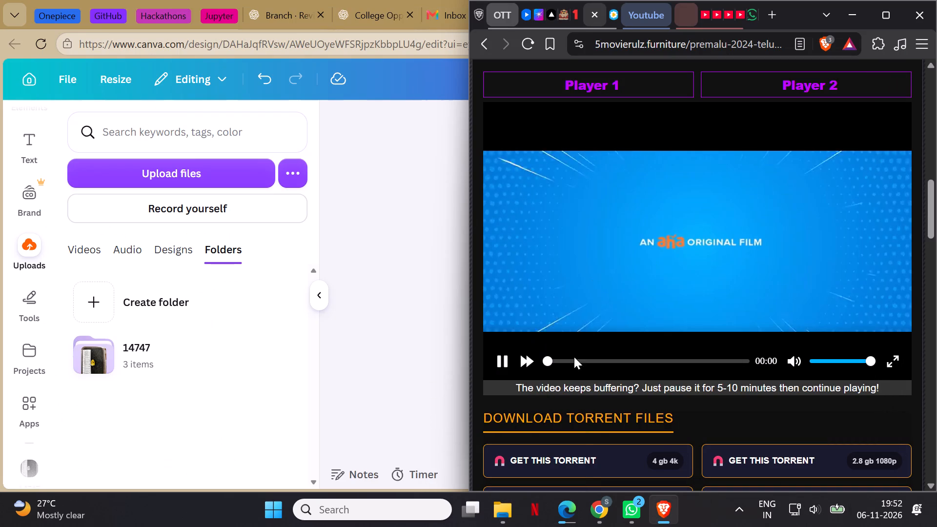
left_click(551, 363)
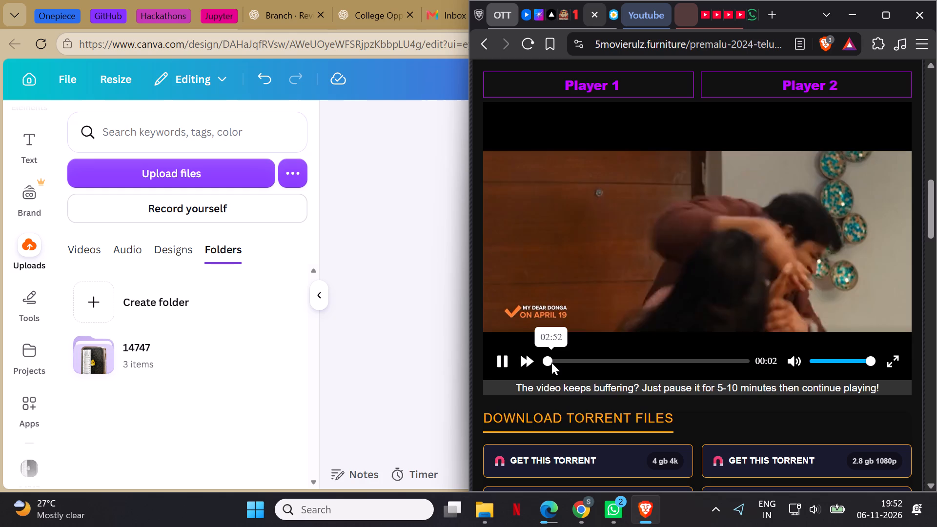
left_click(553, 363)
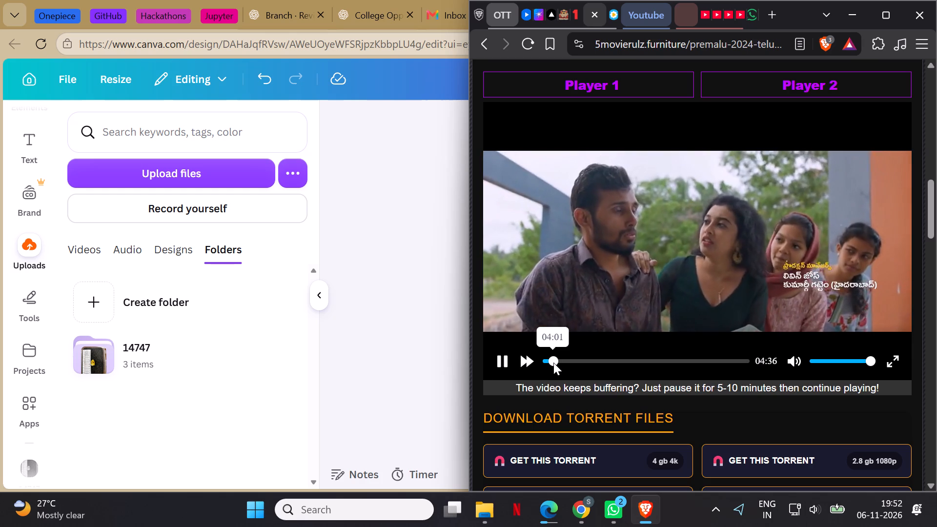
left_click(556, 362)
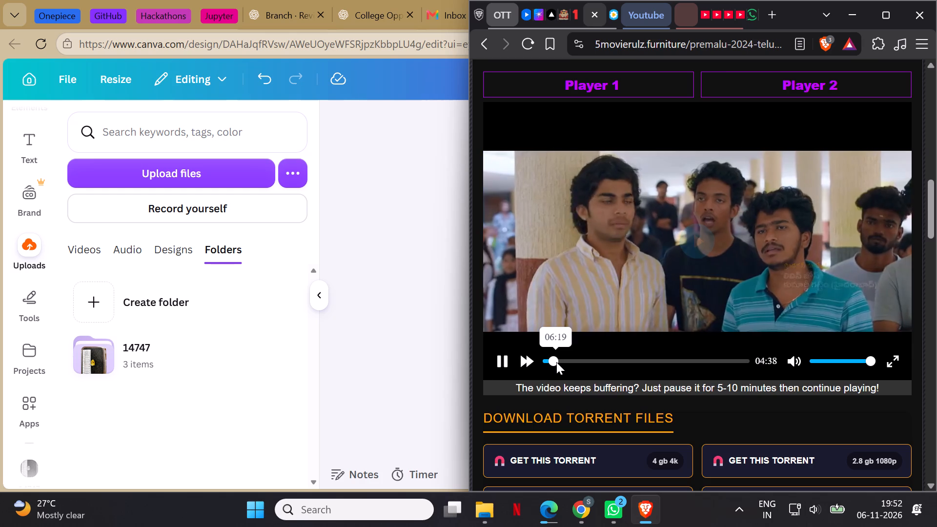
left_click(557, 362)
left_click(562, 361)
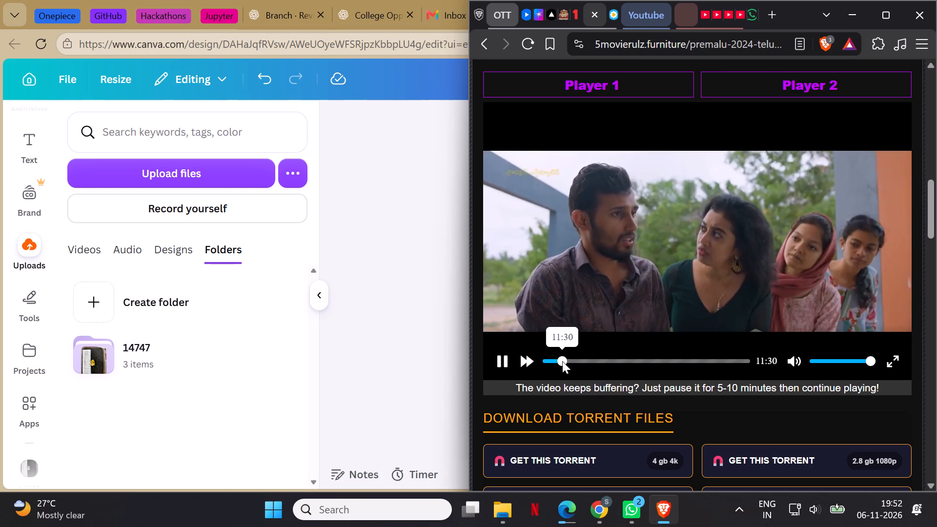
left_click(556, 361)
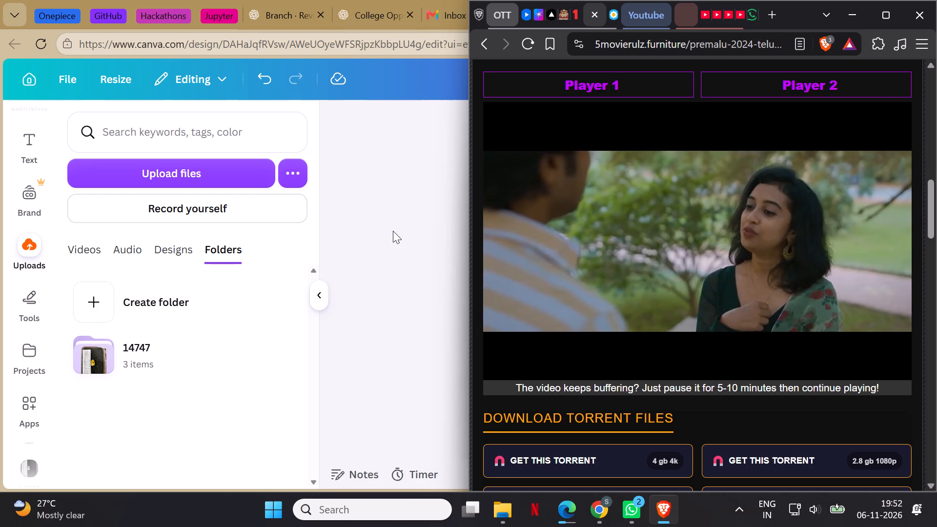
Switch to Edge and check the download progress of 14833 (1).zip.
left_click(393, 231)
left_click(814, 37)
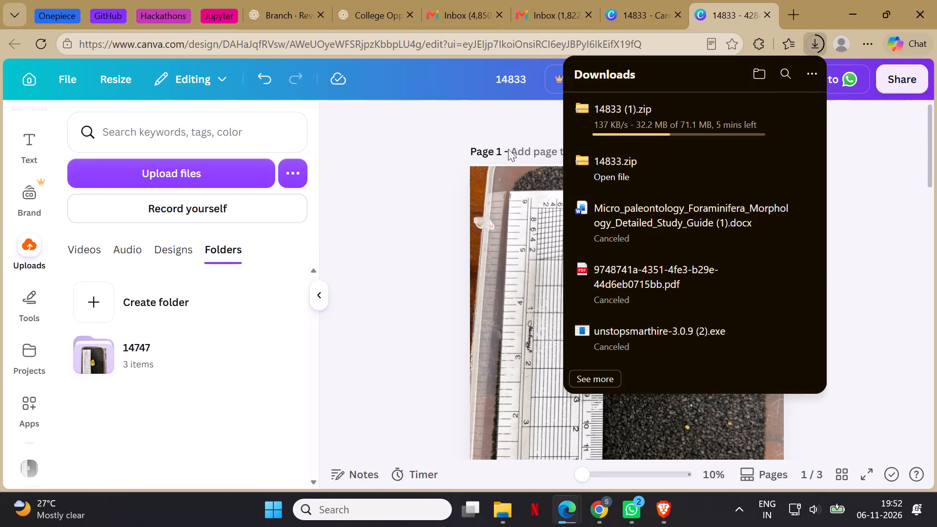
left_click(362, 176)
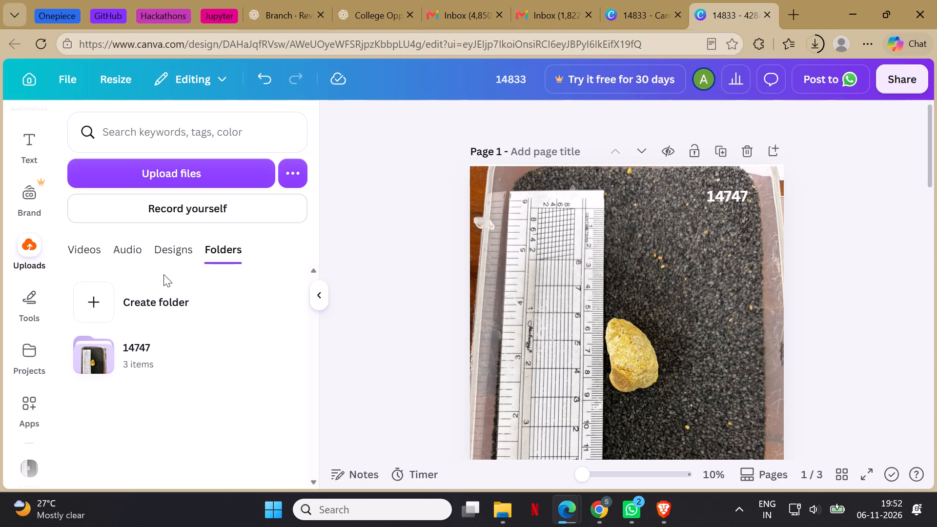
Upload the 14718 folder from Downloads in File Explorer to the Canva design's uploads.
scroll(132, 261, "down", 3)
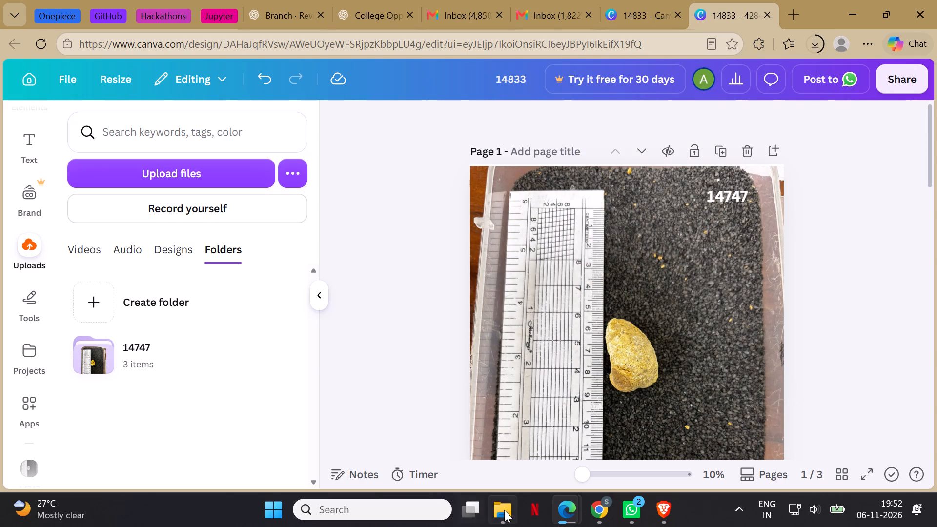
left_click(508, 508)
scroll(424, 225, "down", 5)
scroll(416, 225, "up", 2)
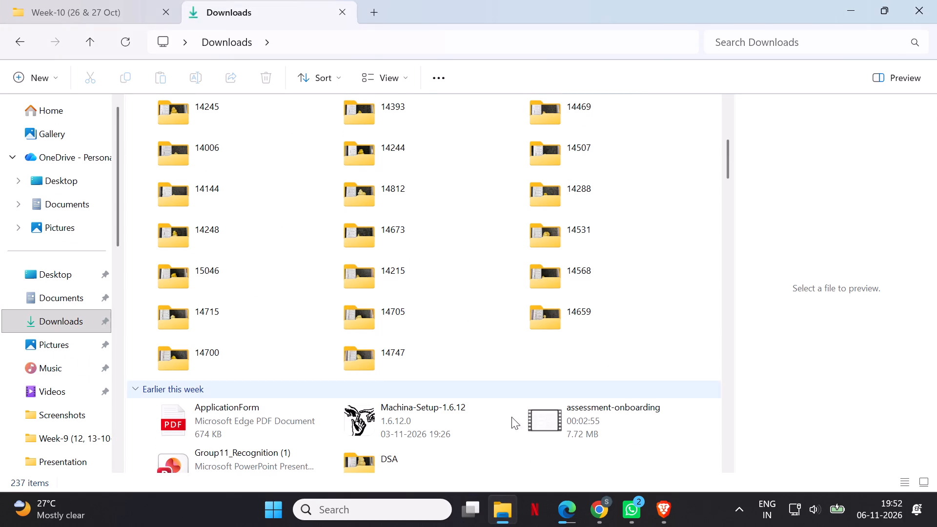
left_click(505, 520)
left_click(505, 520)
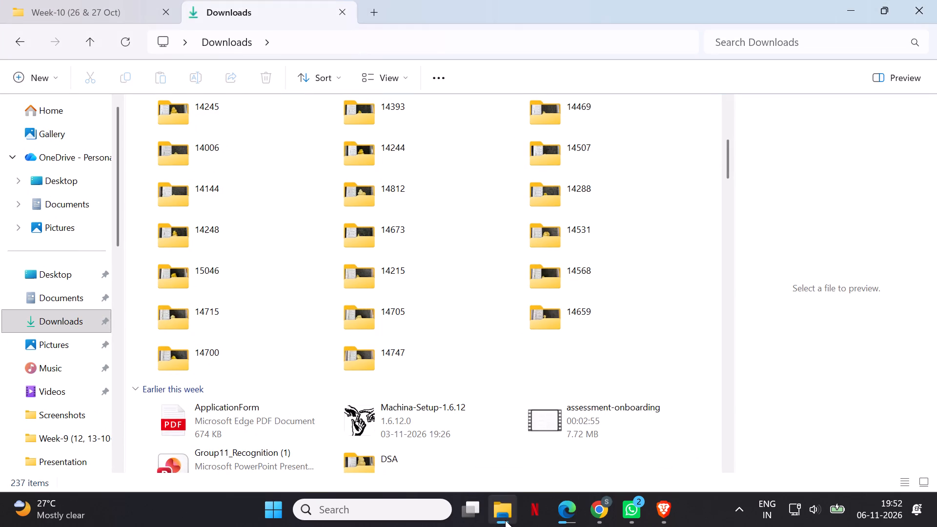
scroll(467, 399, "up", 5)
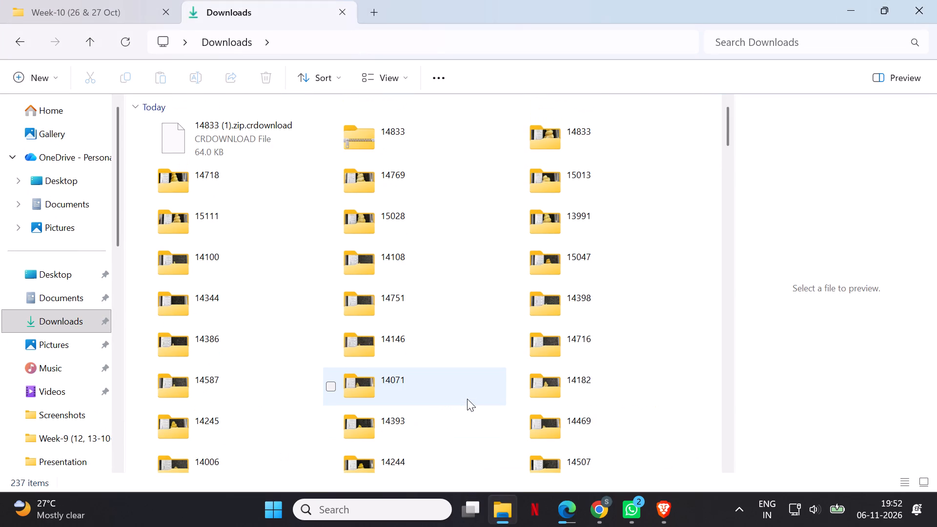
left_click(175, 184)
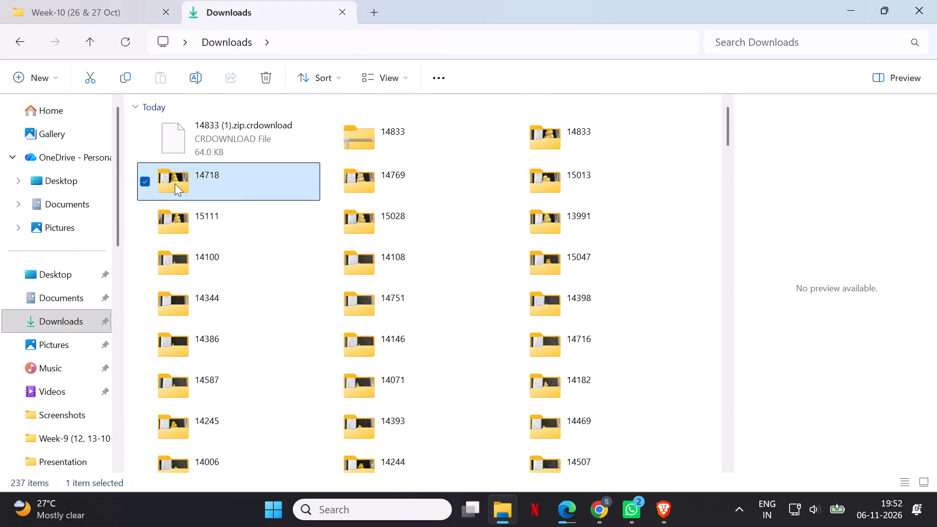
left_click_drag(175, 183, 567, 506)
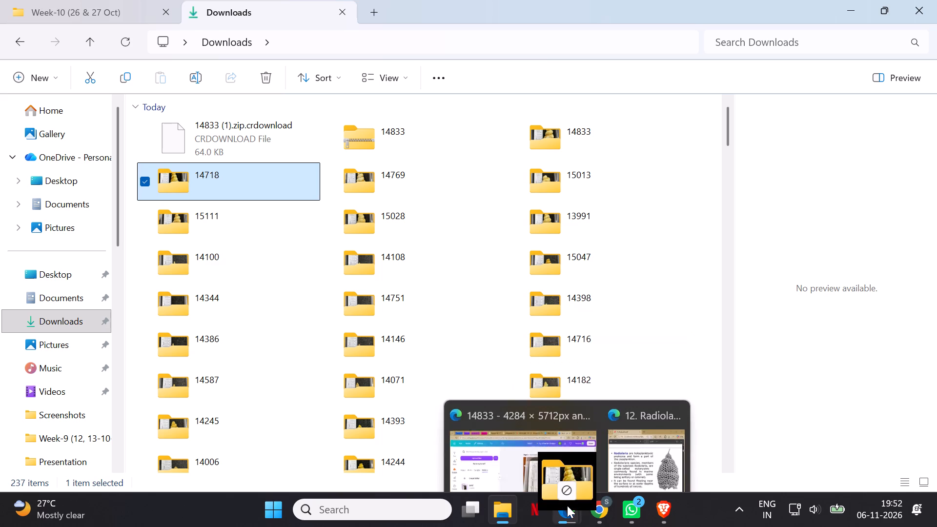
left_click_drag(567, 506, 267, 375)
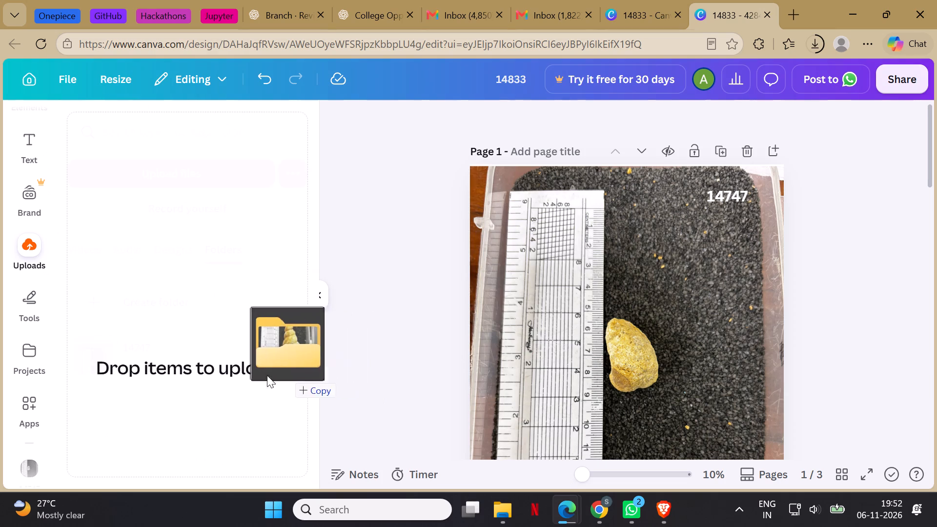
left_click_drag(267, 375, 217, 388)
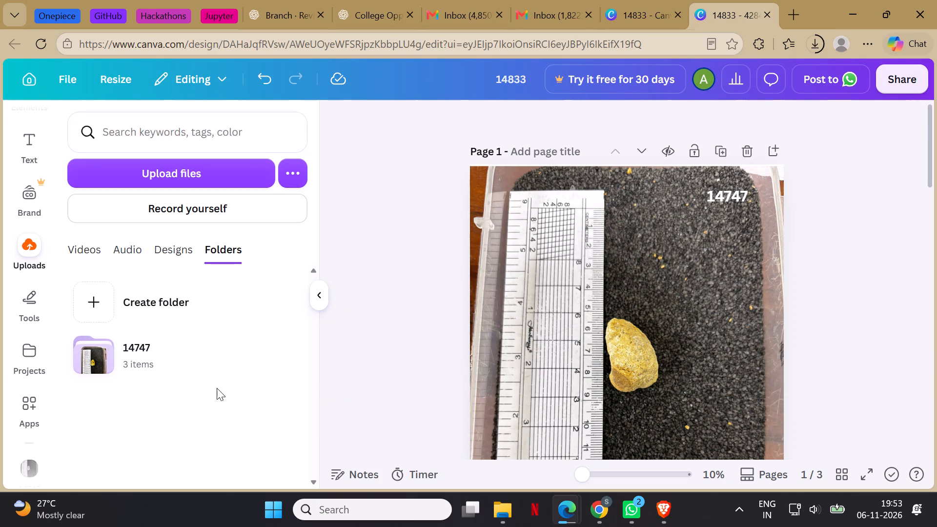
Look through the uploaded folders and design pages, and reload the Canva design.
scroll(217, 388, "down", 5)
scroll(176, 348, "down", 3)
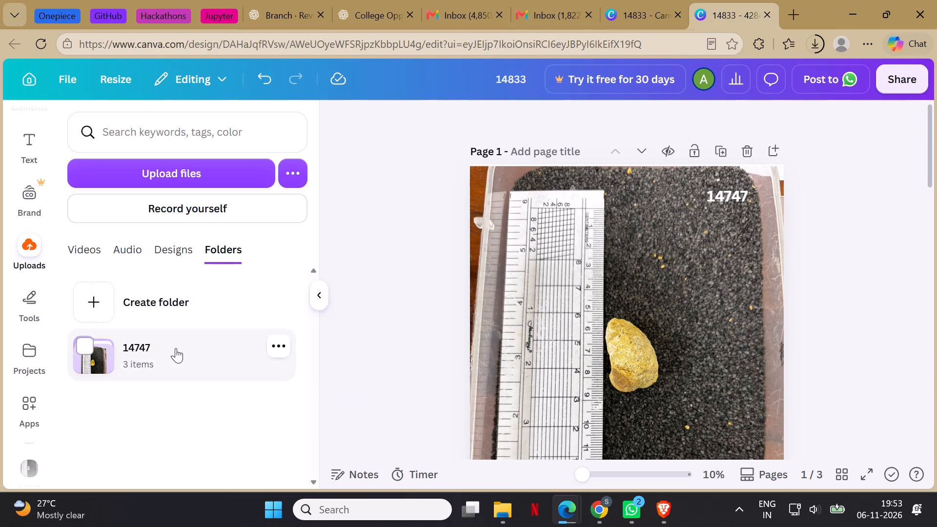
scroll(176, 348, "down", 2)
scroll(175, 348, "up", 5)
scroll(175, 348, "down", 13)
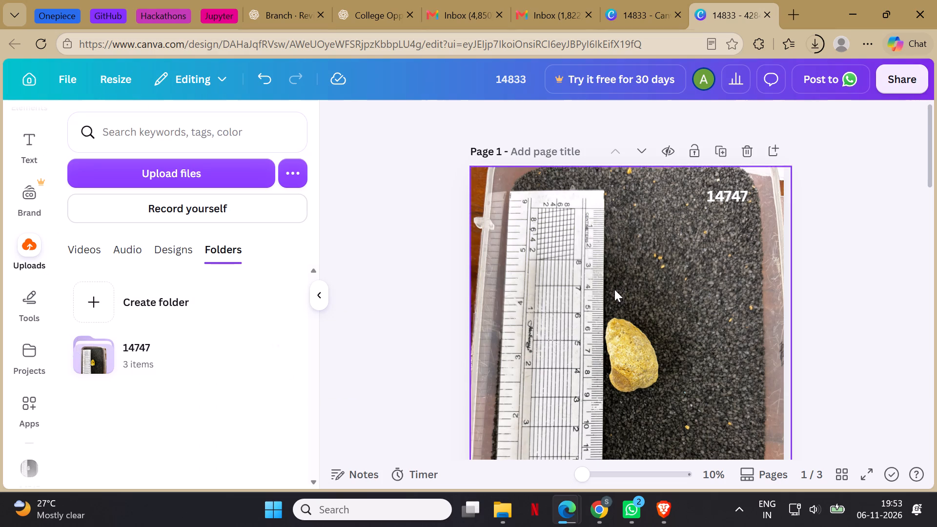
scroll(614, 289, "down", 6)
scroll(211, 356, "down", 4)
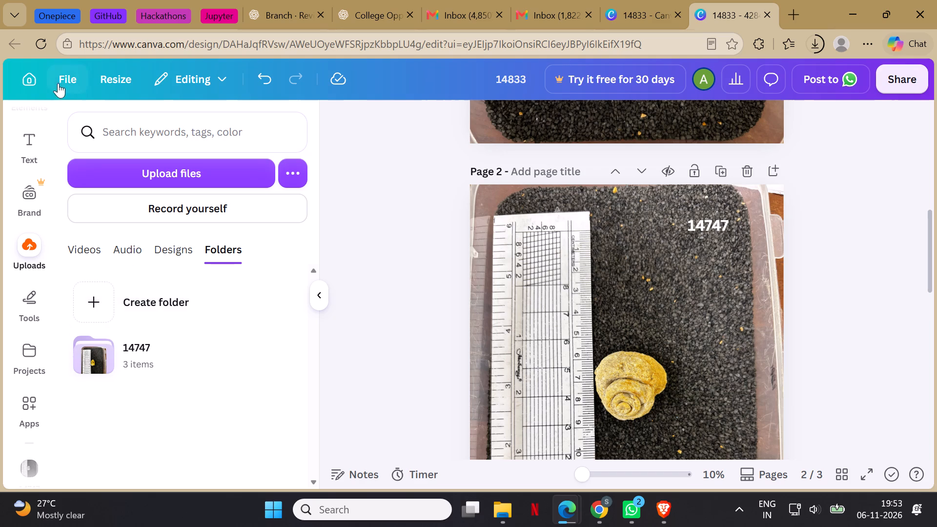
left_click(39, 46)
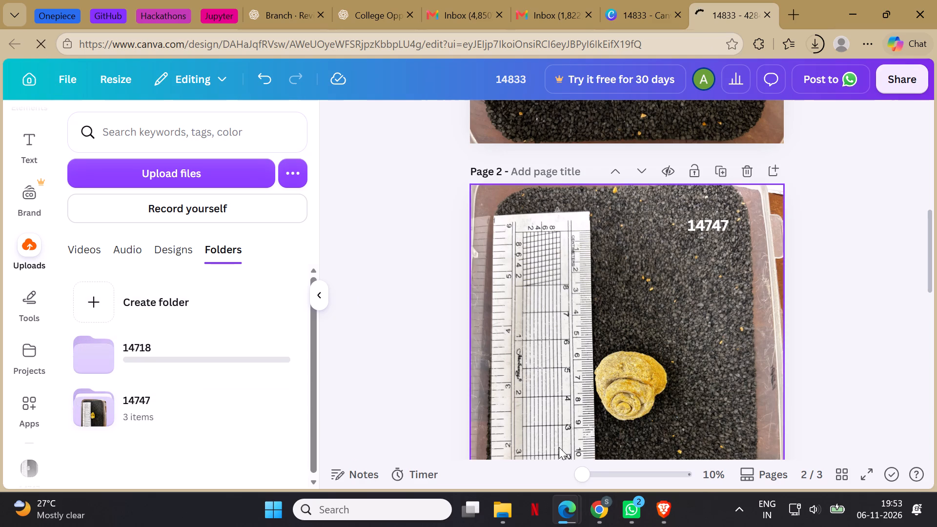
left_click(495, 508)
left_click(495, 508)
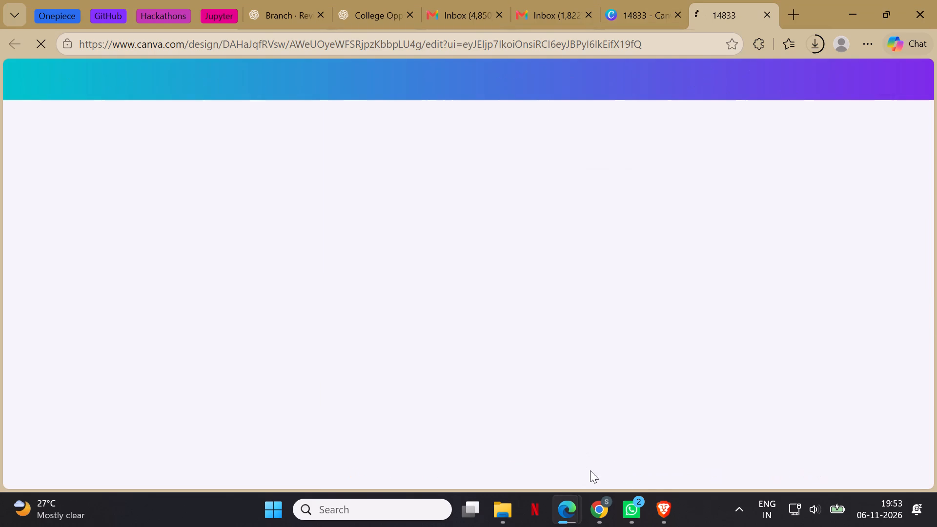
Switch to Brave and skip the Premalu movie ahead to about 9:40.
left_click(672, 507)
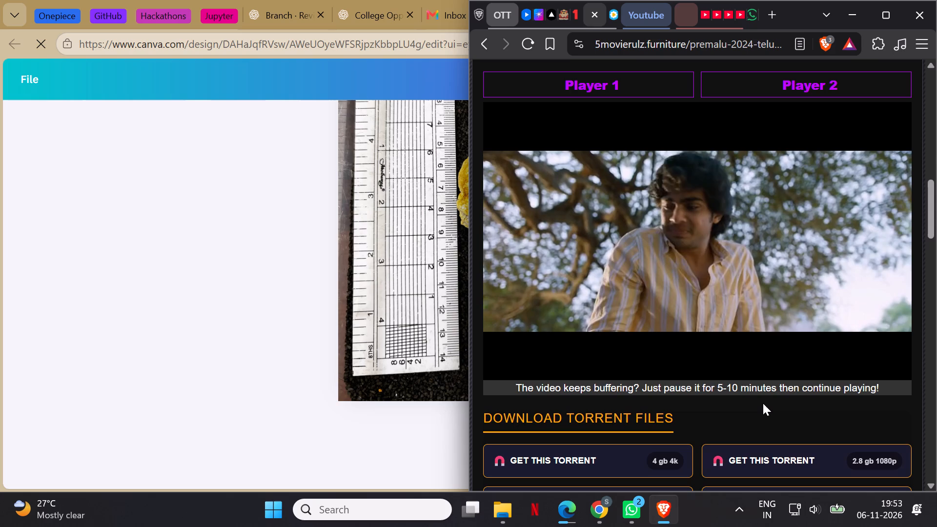
key("Right")
key("Right")
key("Right")
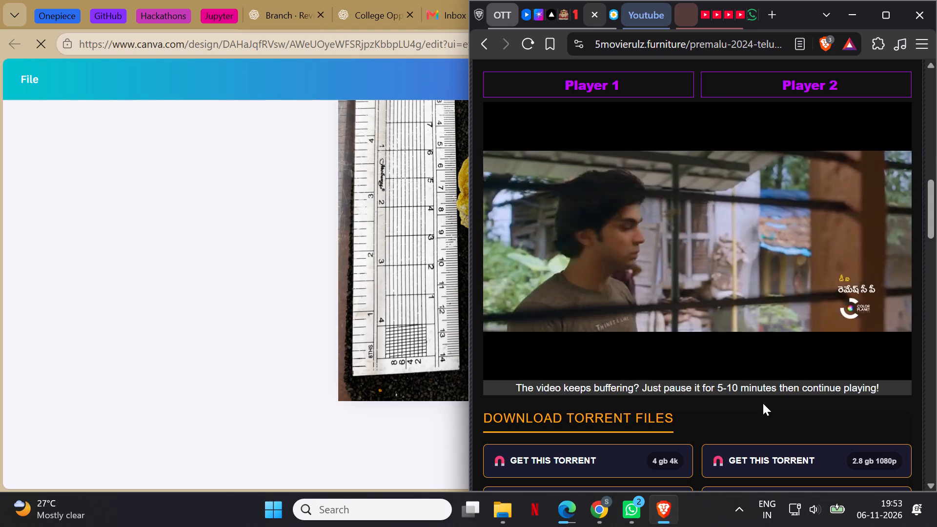
key("Right")
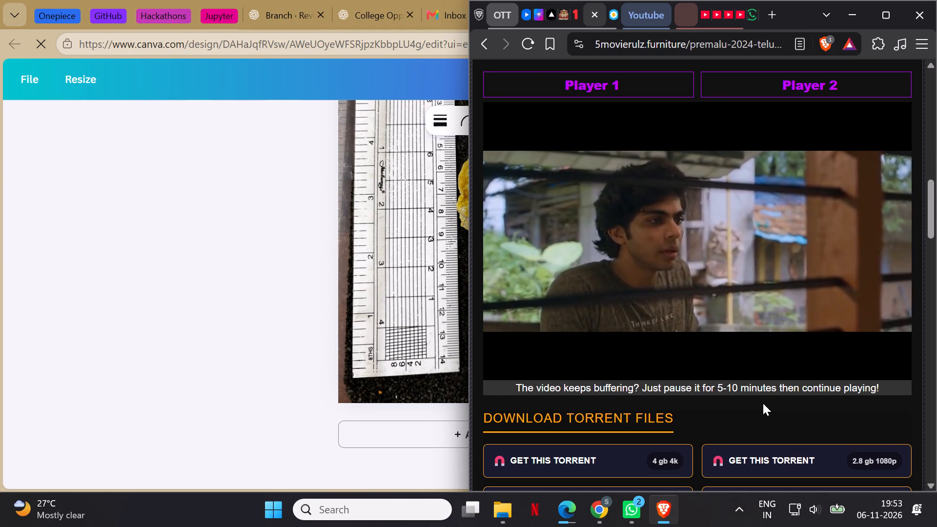
key("Right")
key("Right")
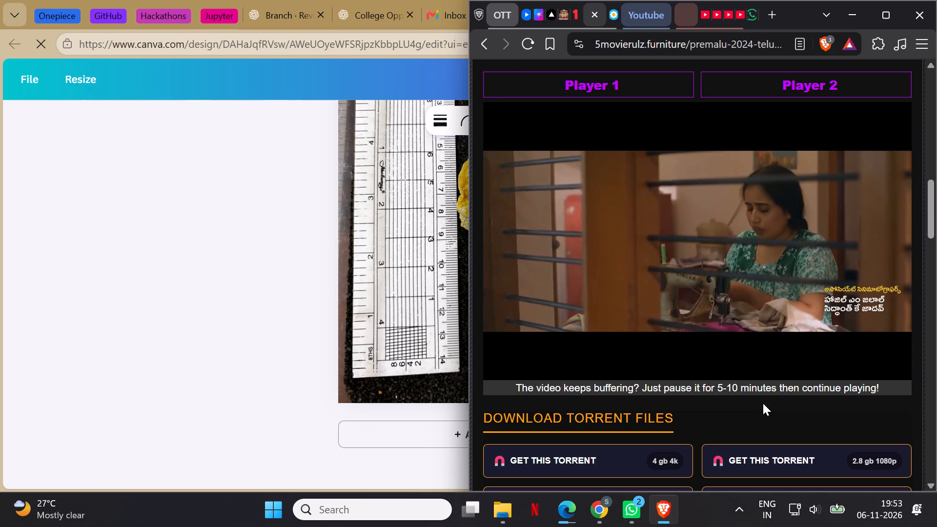
key("Right")
key("Right")
key("Right")
key("Right")
key("Right")
key("Right")
key("Right")
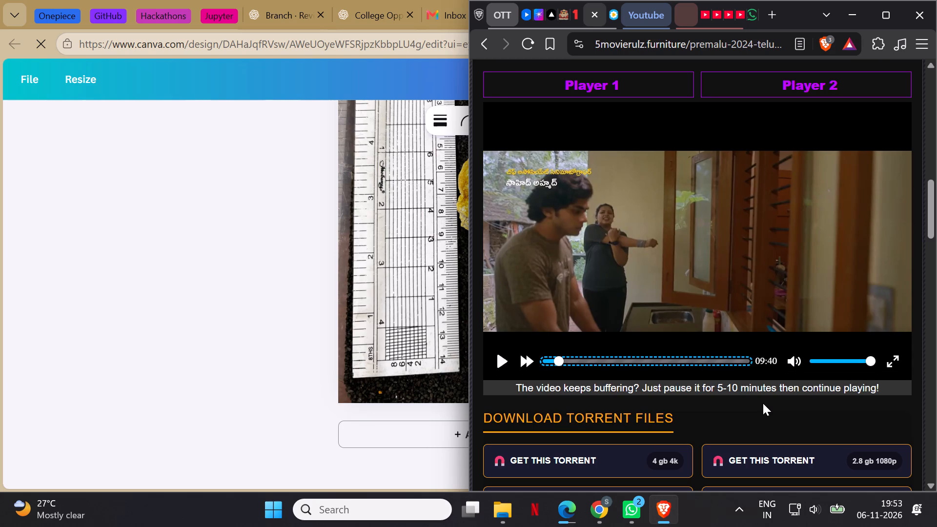
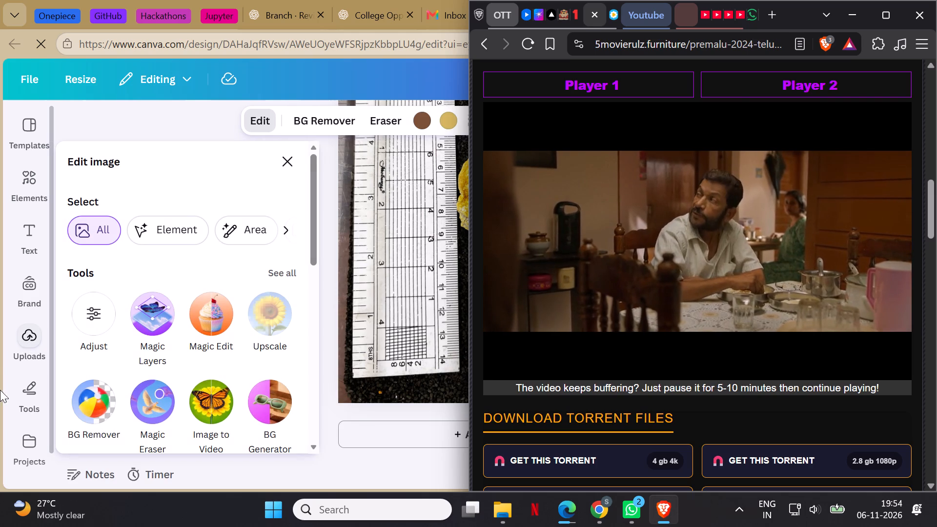
Open the uploads of the reloading Canva design in Edge, and switch back to the movie in Brave.
left_click(22, 345)
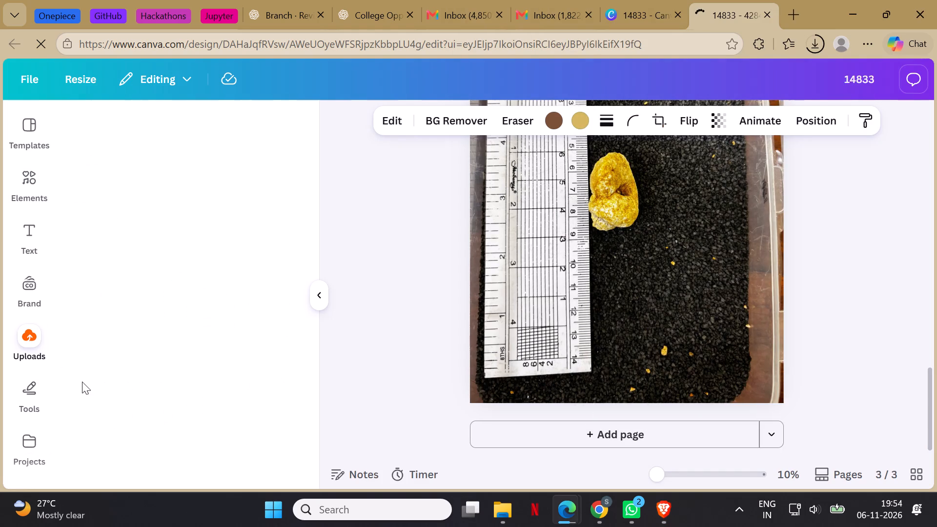
left_click(35, 341)
left_click(35, 341)
left_click(673, 517)
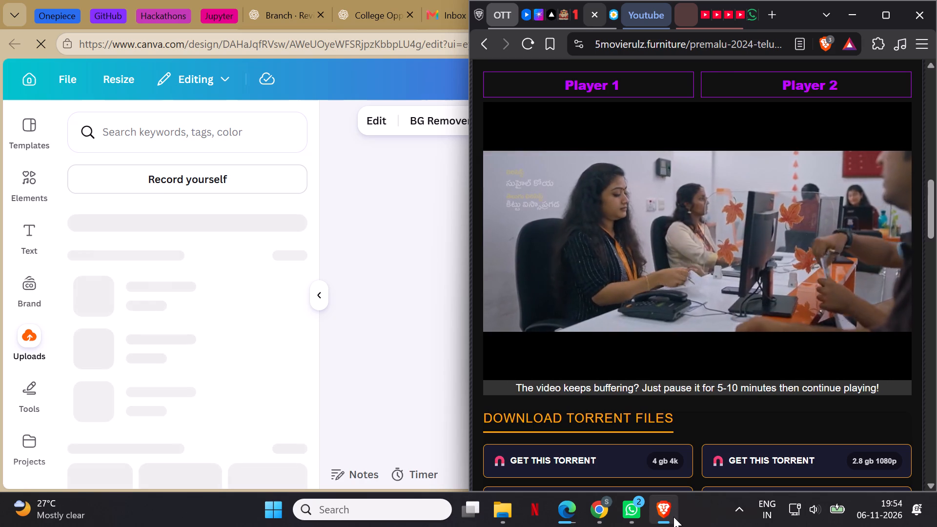
Disconnect the Cloudflare One Client connection and close its window.
left_click(745, 515)
left_click(771, 436)
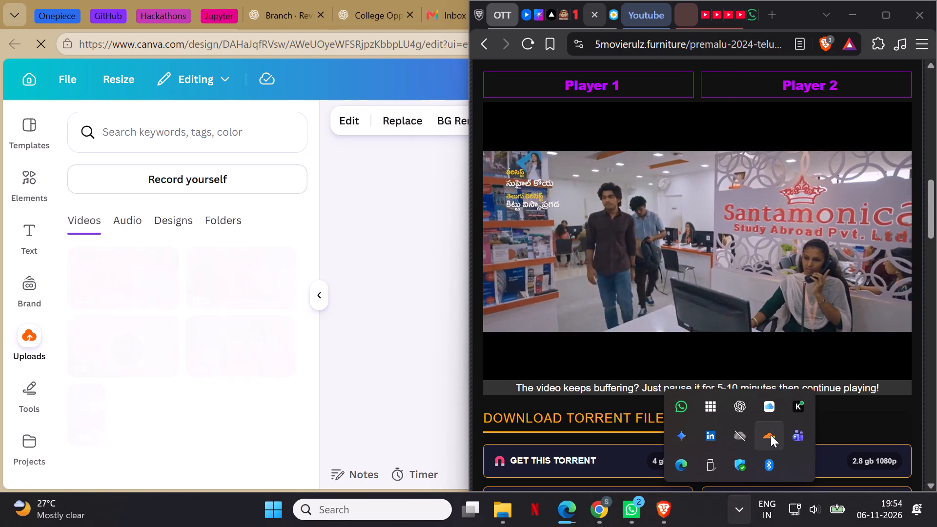
left_click(528, 308)
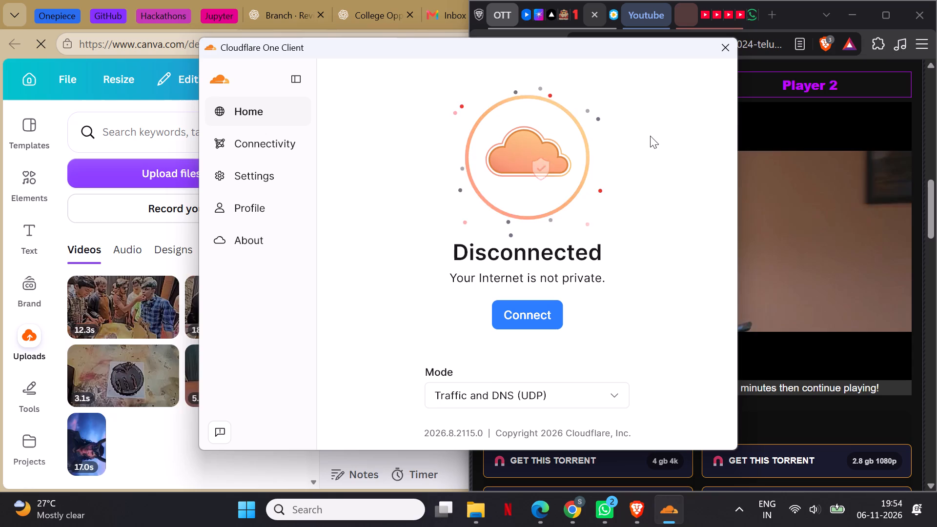
left_click(717, 42)
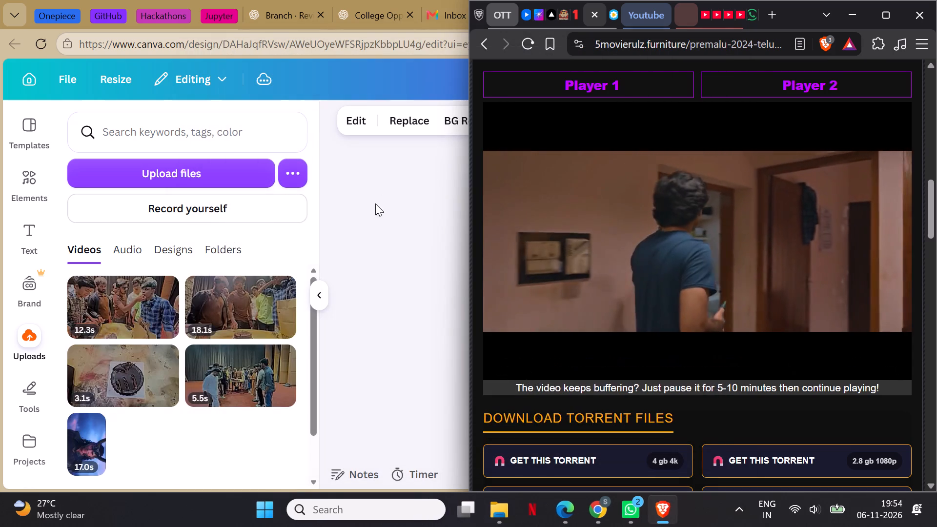
Switch to the Canva design in Edge, check the 14718 folder in the uploads, and delete that folder.
left_click(231, 239)
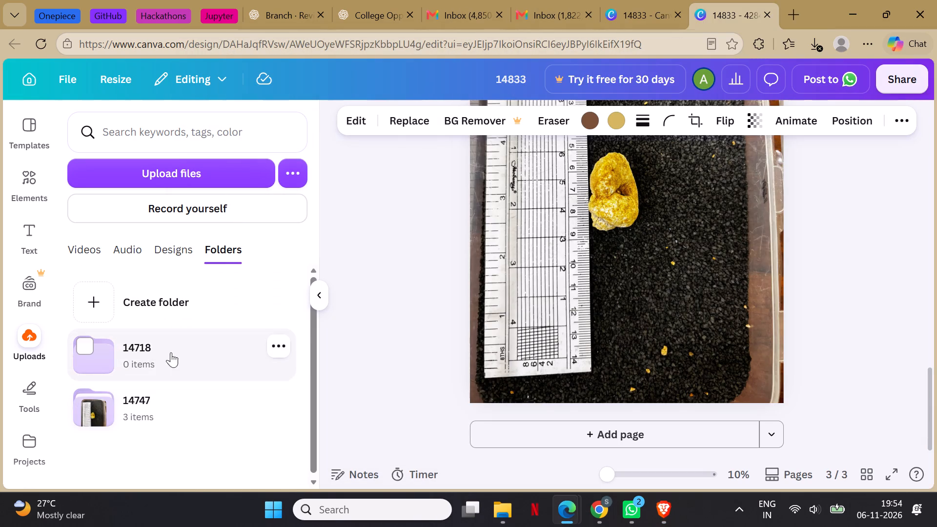
left_click(115, 354)
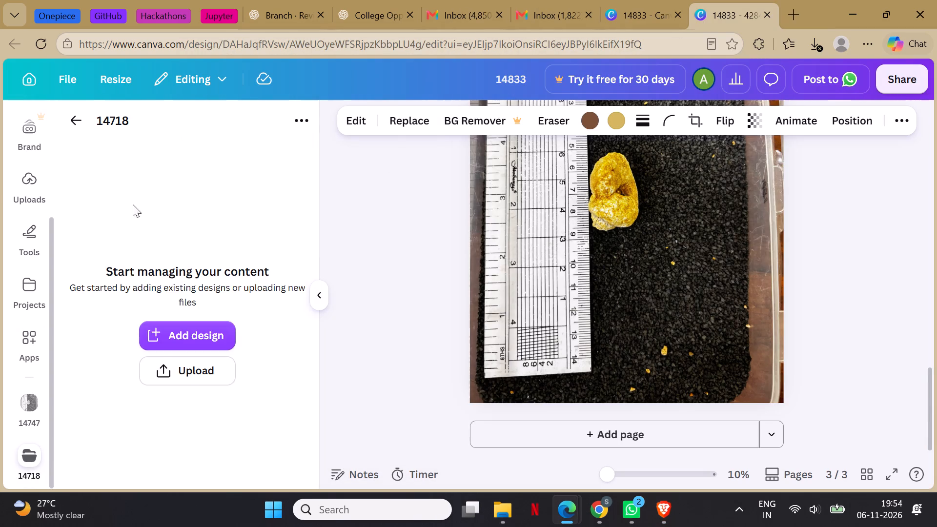
left_click(160, 420)
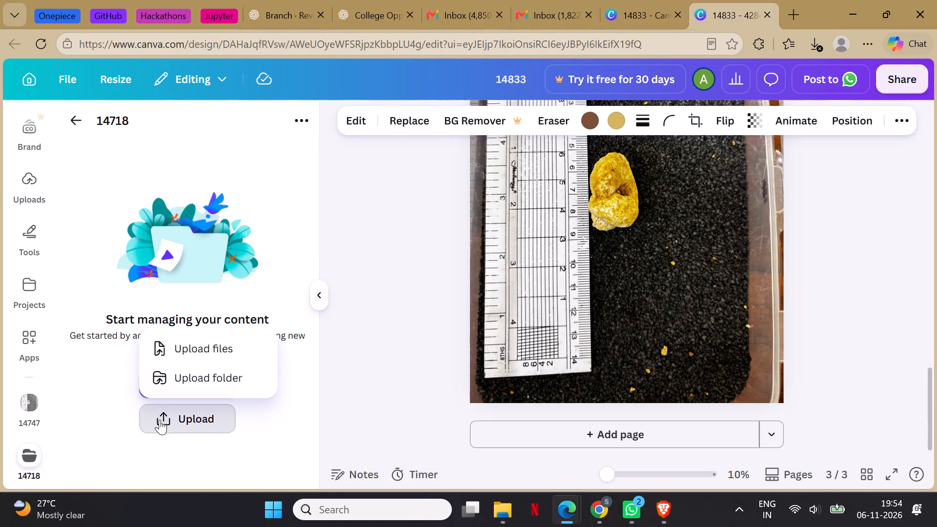
left_click(71, 122)
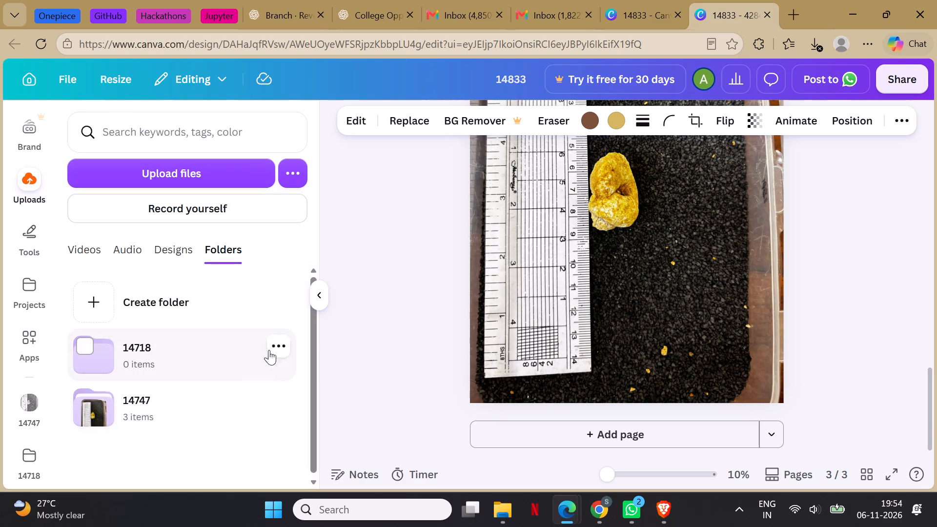
left_click(277, 347)
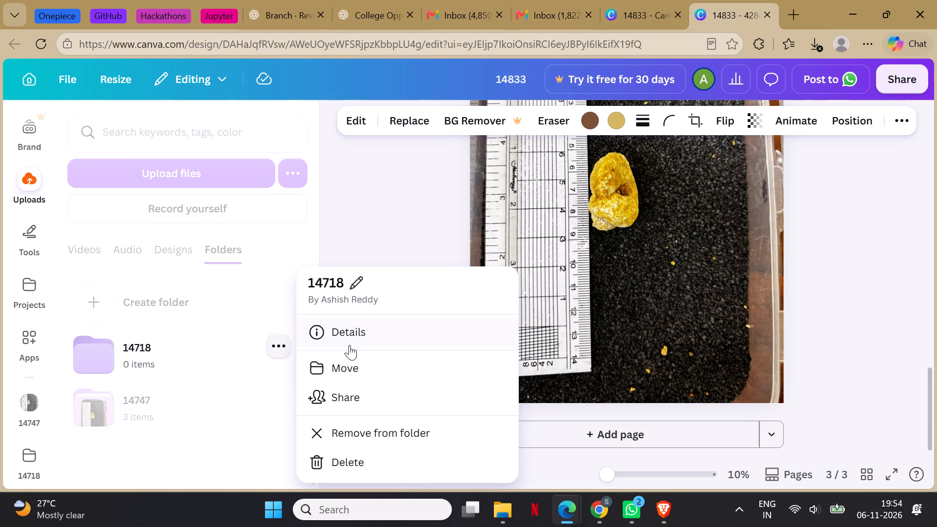
left_click(359, 464)
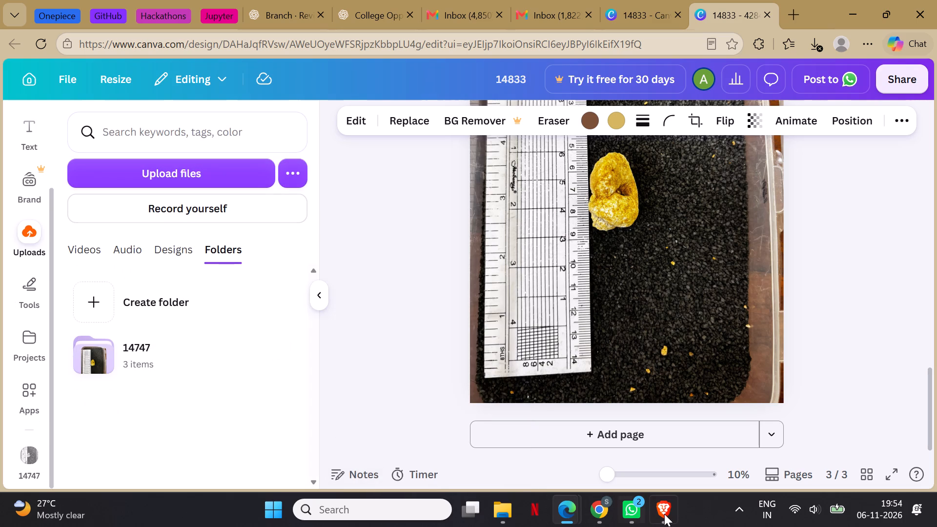
Switch back to the Premalu movie in Brave.
left_click(668, 513)
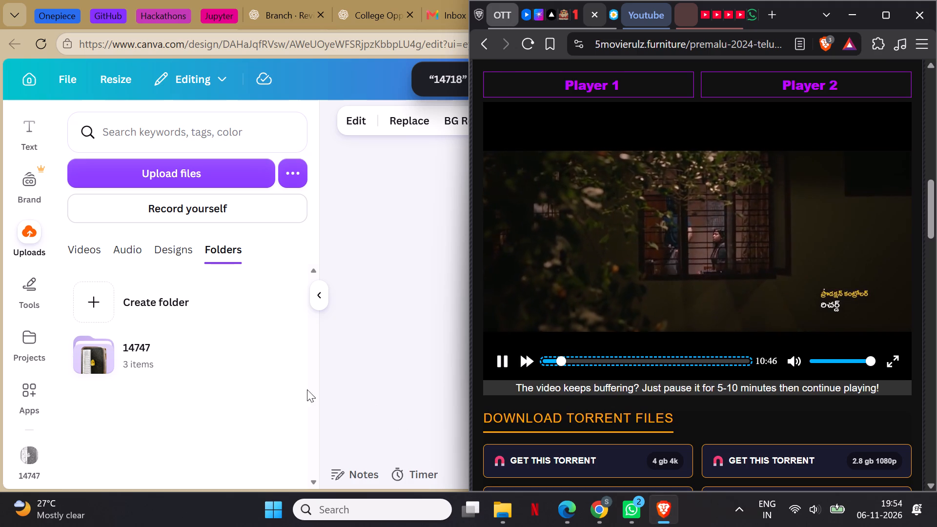
Switch to Edge, resume the failed download of 14833 (1).zip, and return to the movie in Brave.
left_click(297, 388)
left_click(808, 47)
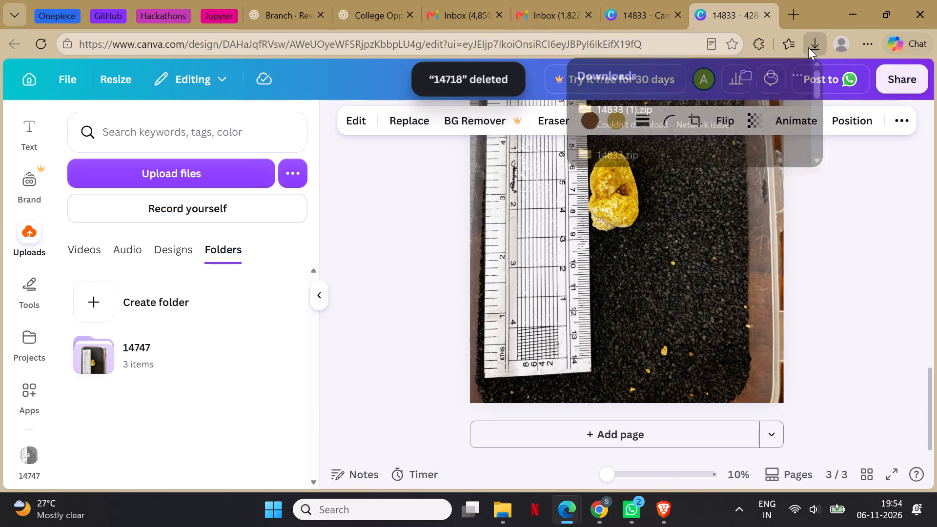
left_click(796, 112)
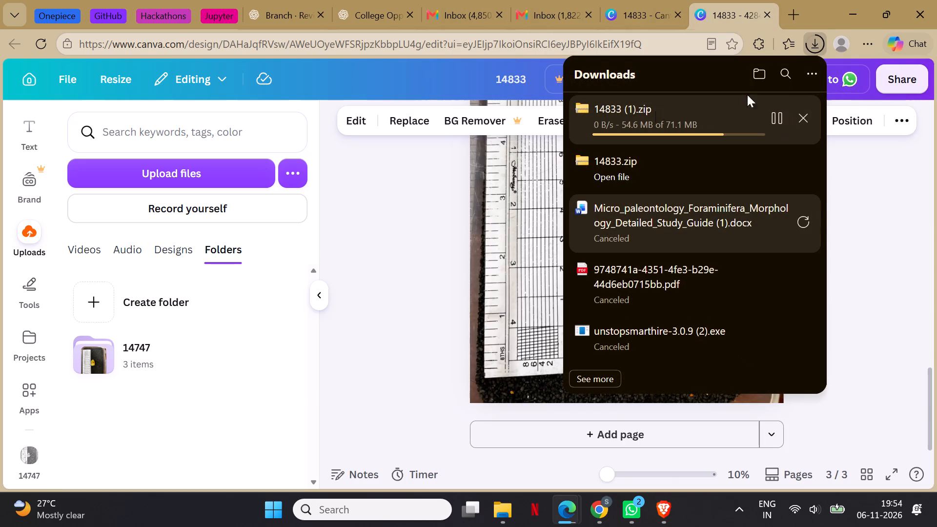
left_click(665, 515)
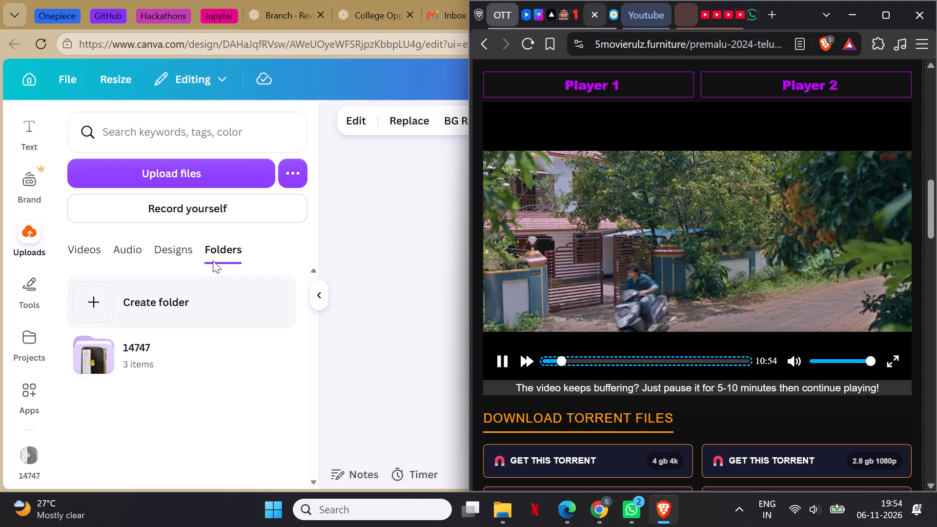
Switch to the Canva design in Edge and open the extra upload options.
left_click(292, 173)
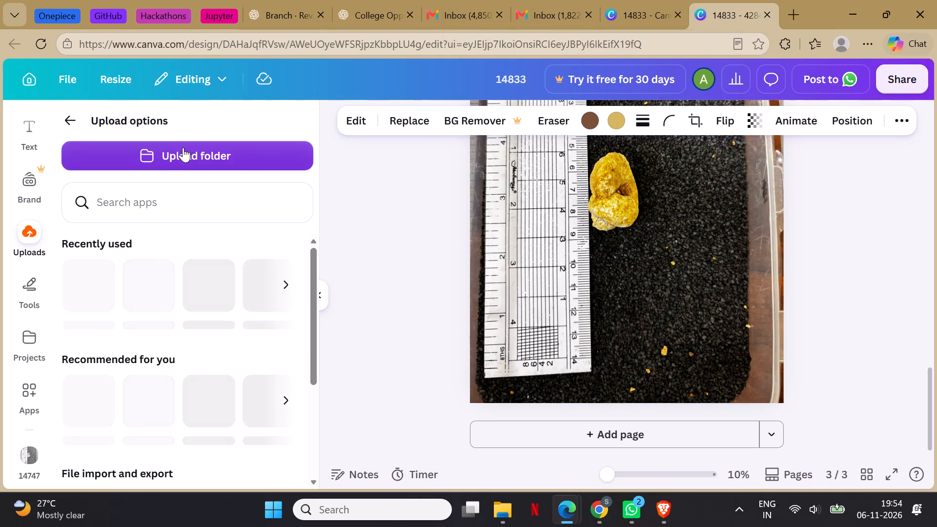
Delete the photo on page 3 and remove pages 2 and 3 from the Canva design.
left_click(688, 298)
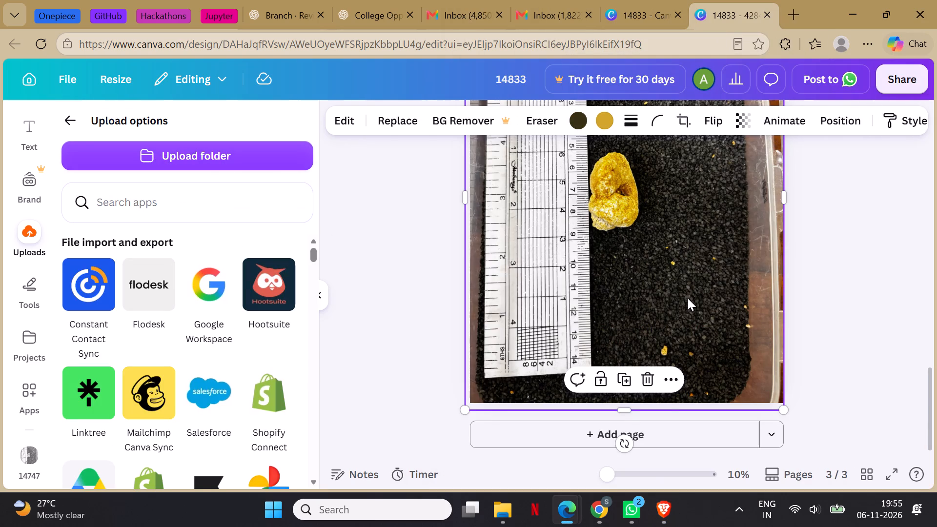
left_click(646, 379)
scroll(666, 321, "up", 8)
left_click(656, 288)
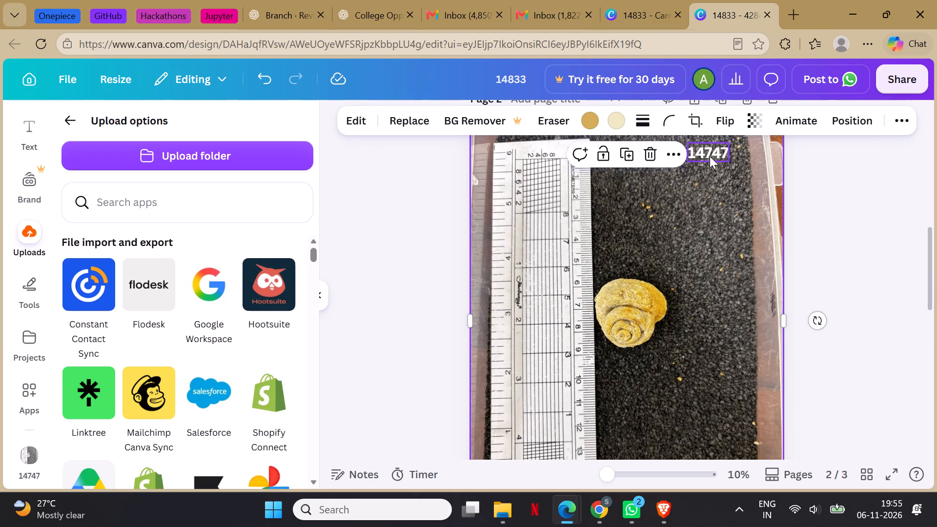
left_click(710, 155, "ctrl")
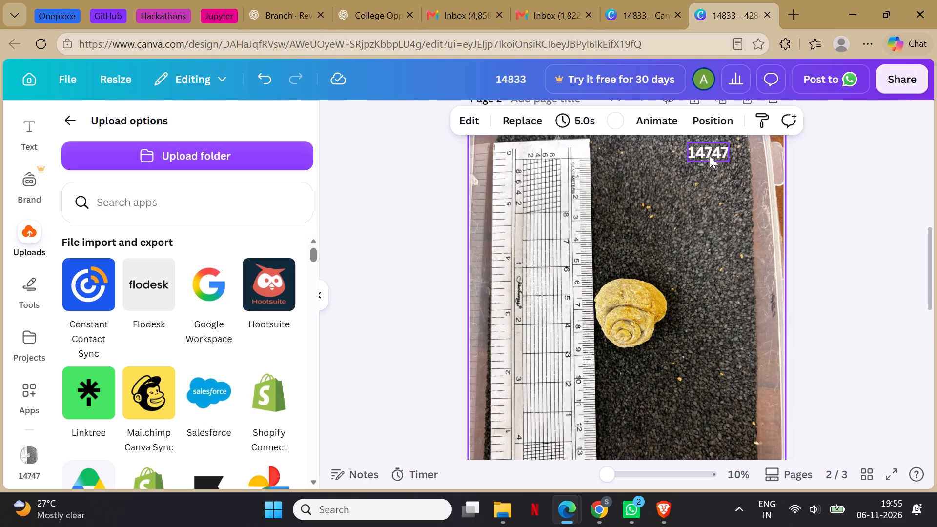
key("Delete")
scroll(710, 155, "up", 2)
scroll(690, 312, "down", 2)
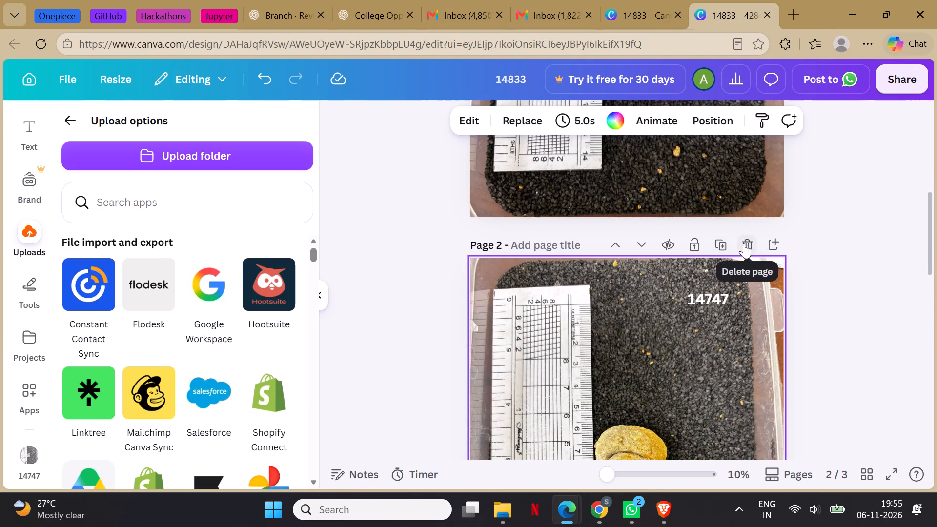
left_click(744, 244)
scroll(679, 281, "up", 2)
scroll(679, 281, "down", 5)
scroll(679, 281, "up", 3)
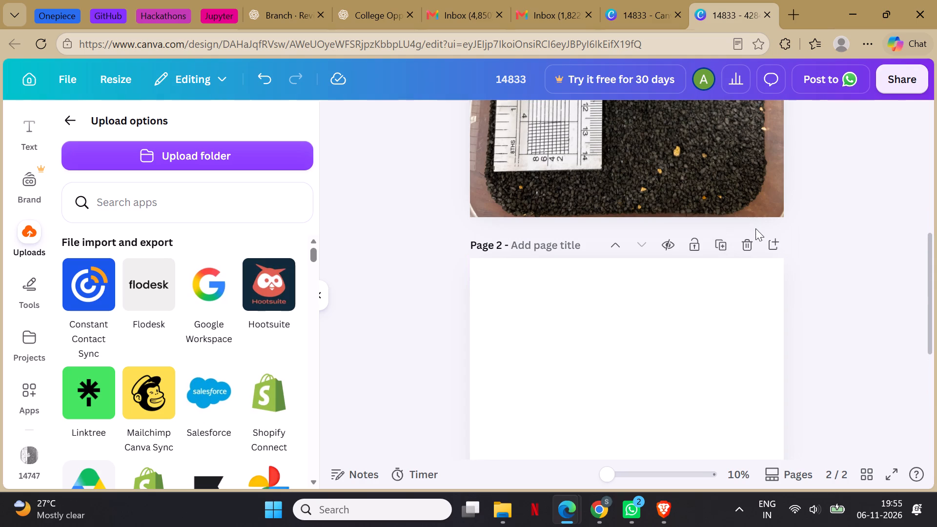
left_click(750, 245)
Delete the 14747 label and the specimen photo from the remaining page.
scroll(735, 248, "up", 3)
left_click(723, 201)
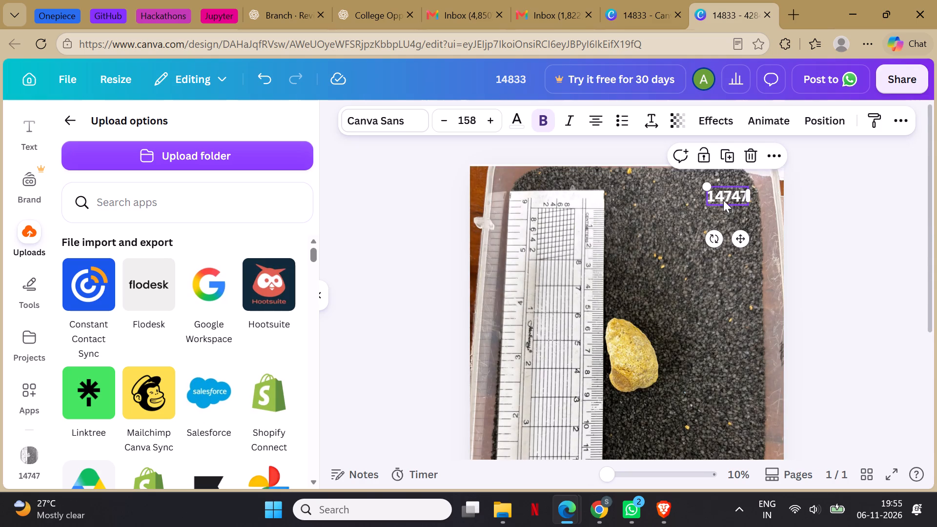
left_click(740, 154)
left_click(742, 188)
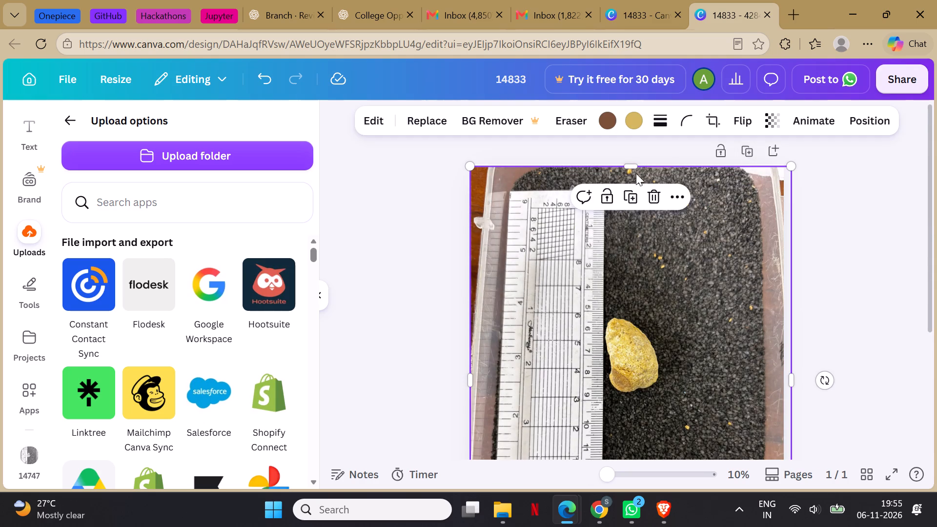
left_click(656, 198)
Duplicate the blank page twice so the design has three pages.
scroll(613, 279, "down", 3)
scroll(613, 279, "up", 3)
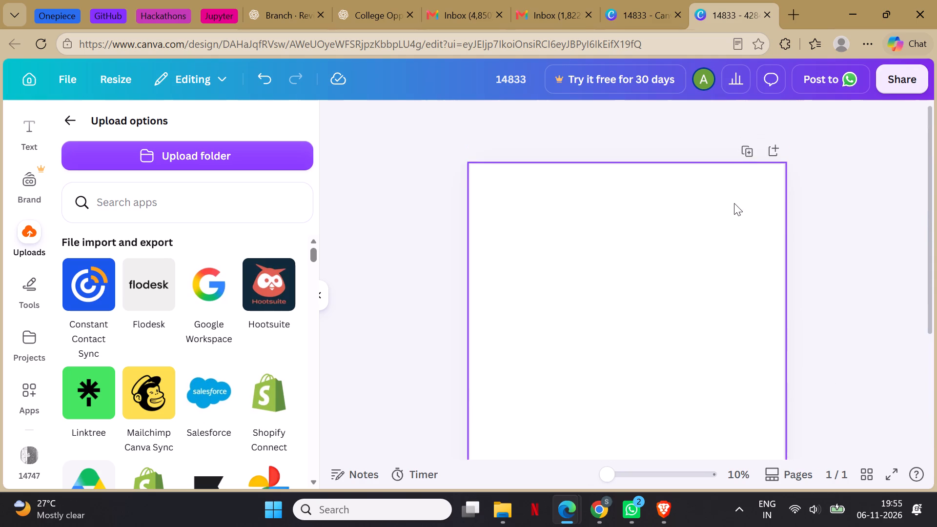
left_click(748, 148)
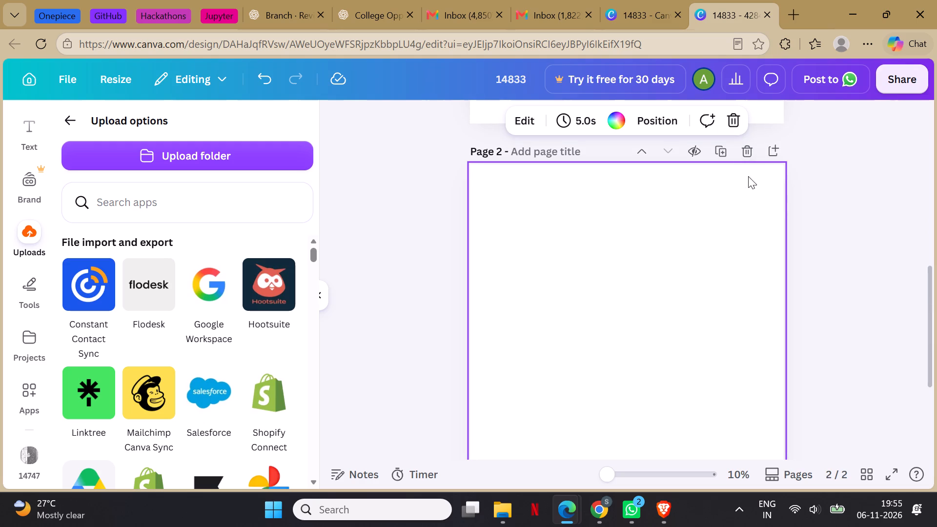
left_click(712, 151)
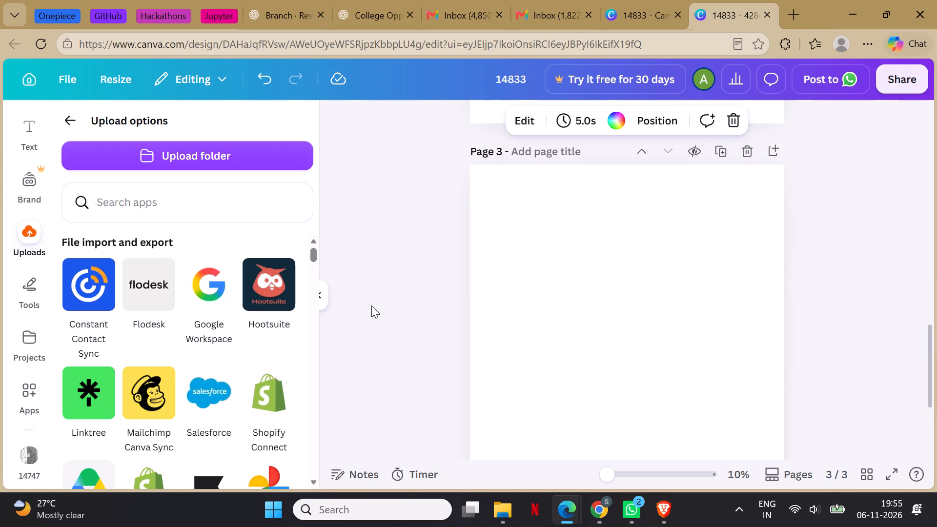
Upload the 14718 folder from Downloads to Canva, and switch to the movie in Brave.
left_click(140, 153)
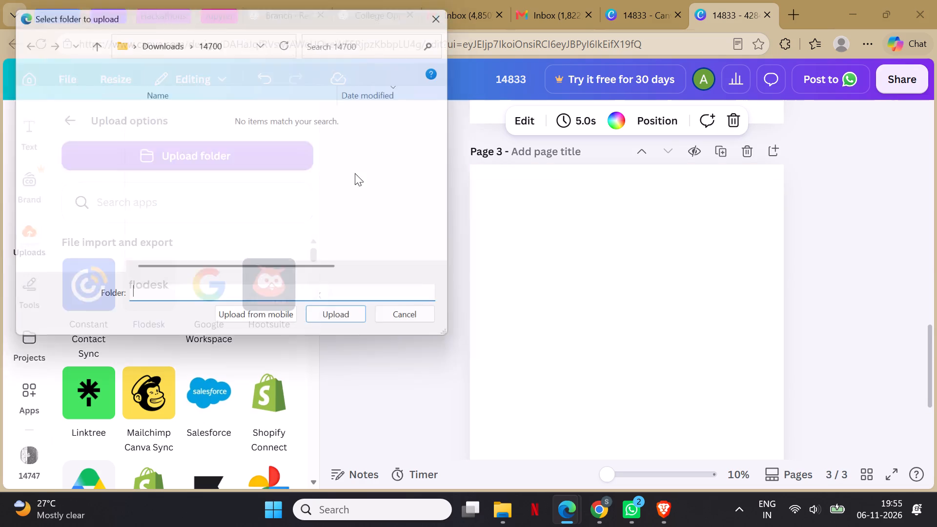
left_click(66, 249)
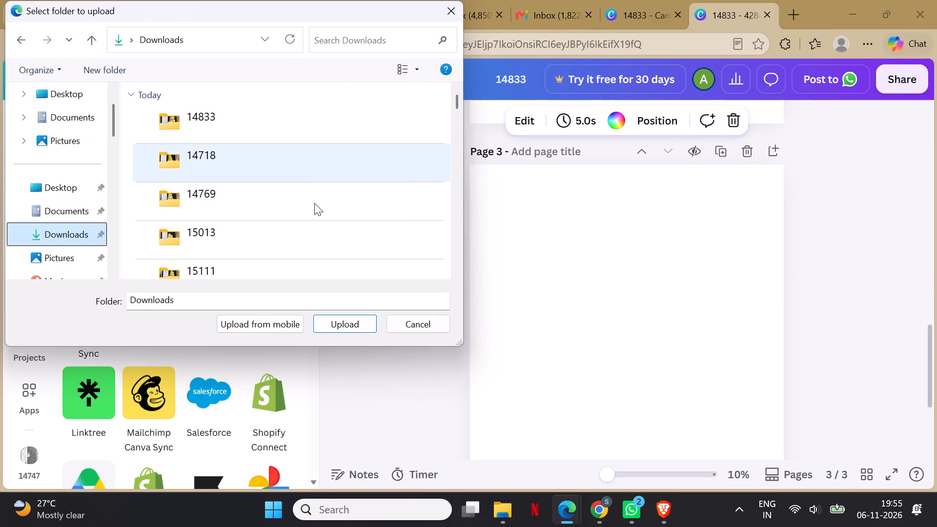
left_click(212, 160)
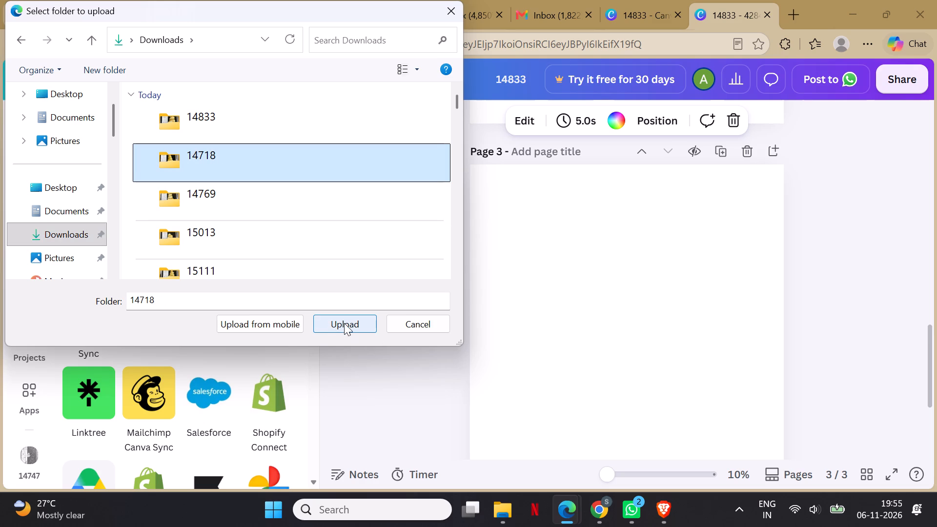
left_click(344, 323)
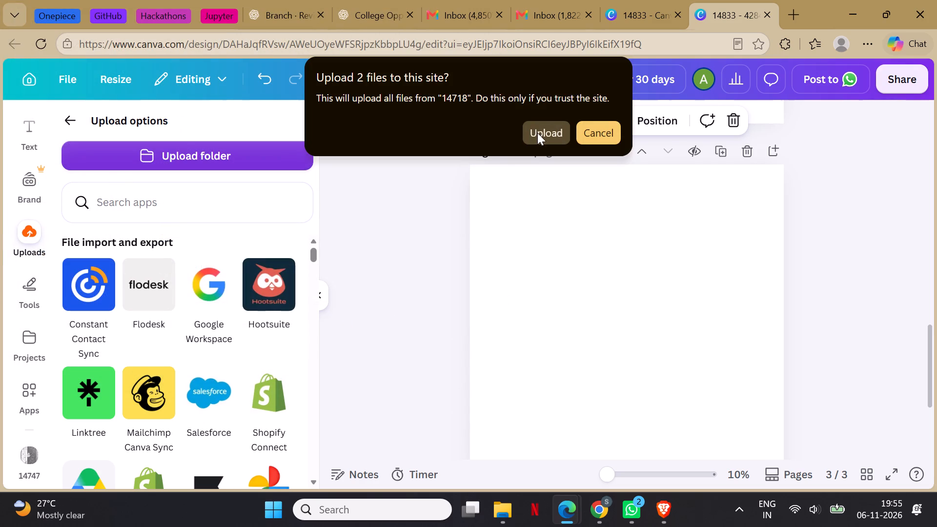
left_click(537, 133)
left_click(662, 513)
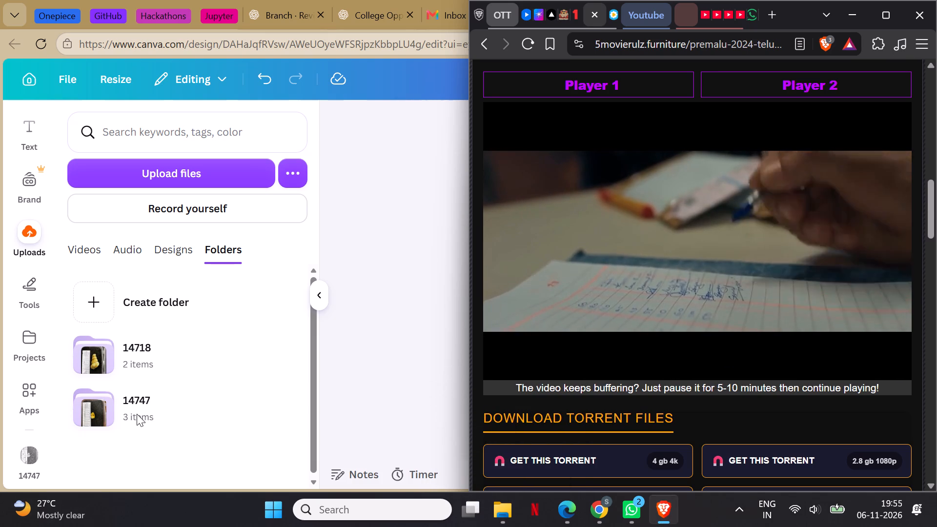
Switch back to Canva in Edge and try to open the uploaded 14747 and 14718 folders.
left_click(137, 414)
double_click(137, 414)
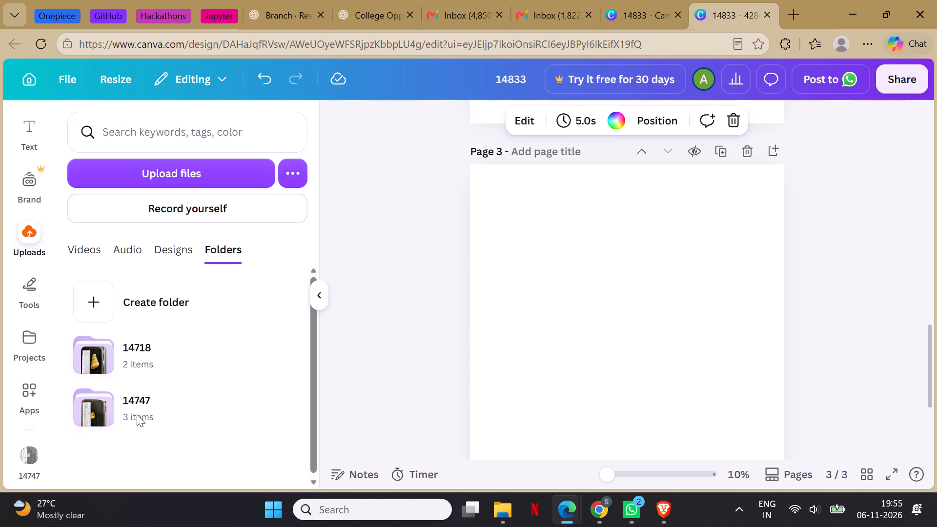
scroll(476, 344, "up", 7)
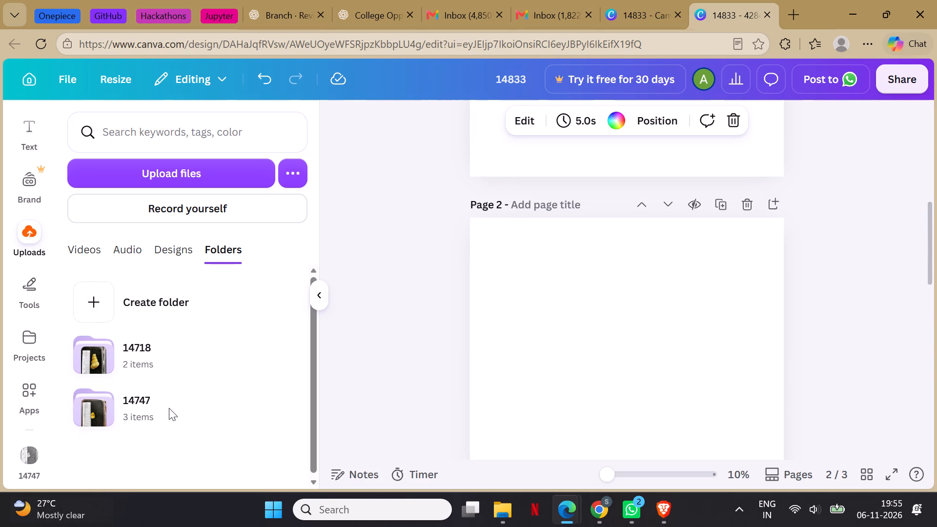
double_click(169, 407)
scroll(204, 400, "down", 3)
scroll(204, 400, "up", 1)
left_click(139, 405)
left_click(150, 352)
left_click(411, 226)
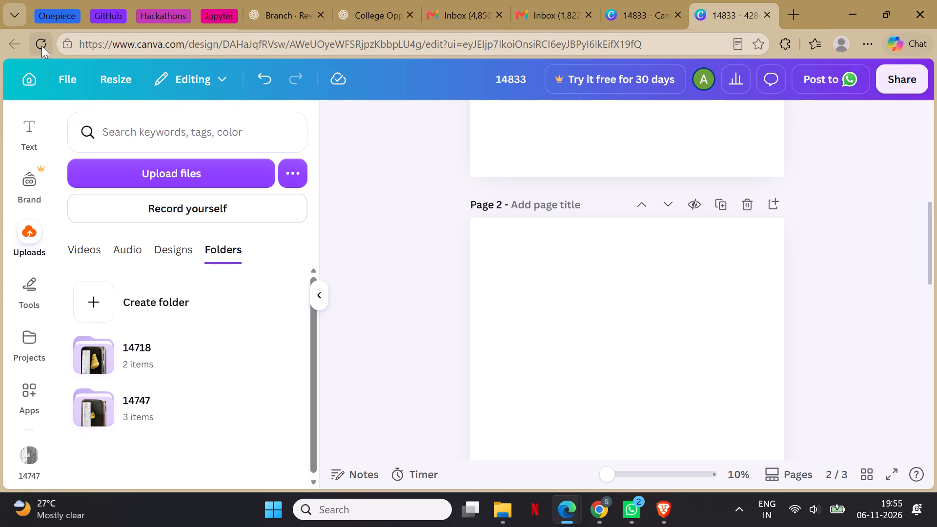
Reload the Canva design, visiting Brave while it loads, and open the 14747 folder in the uploads.
left_click(41, 46)
left_click(664, 517)
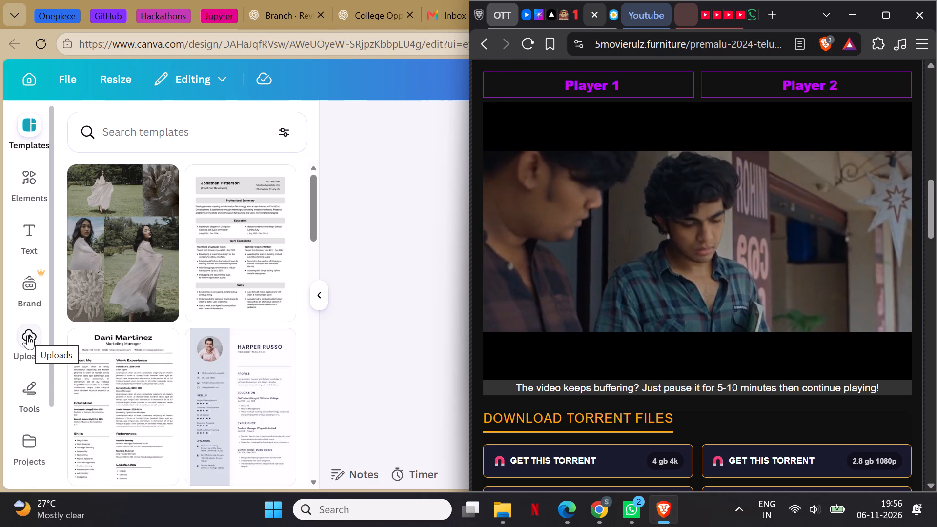
left_click(27, 335)
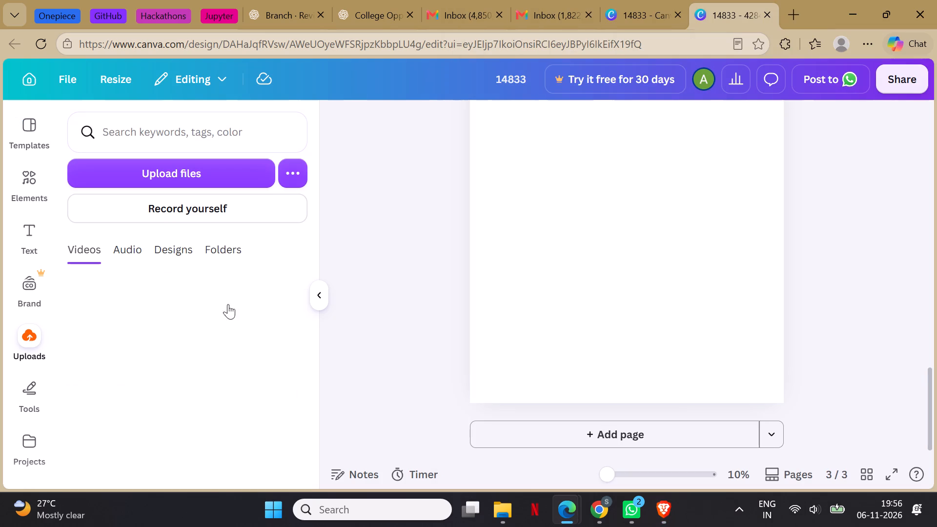
left_click(236, 247)
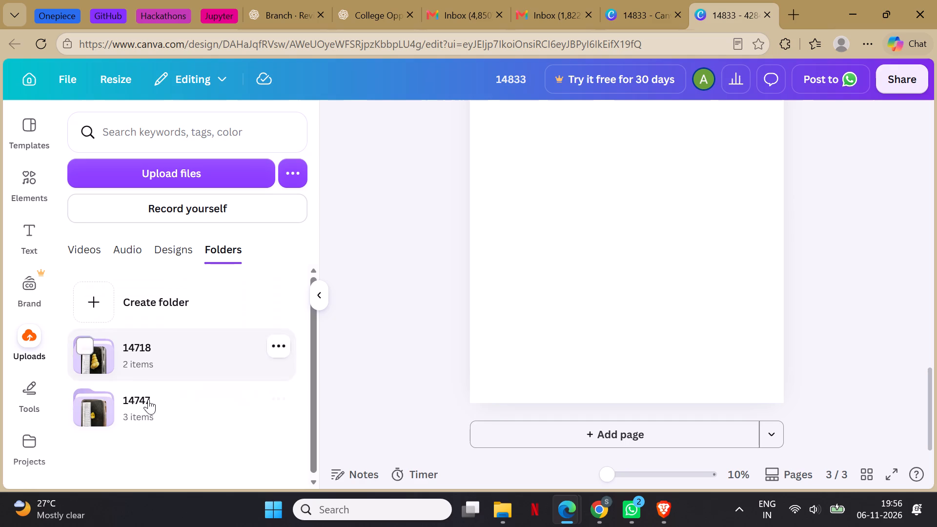
double_click(182, 403)
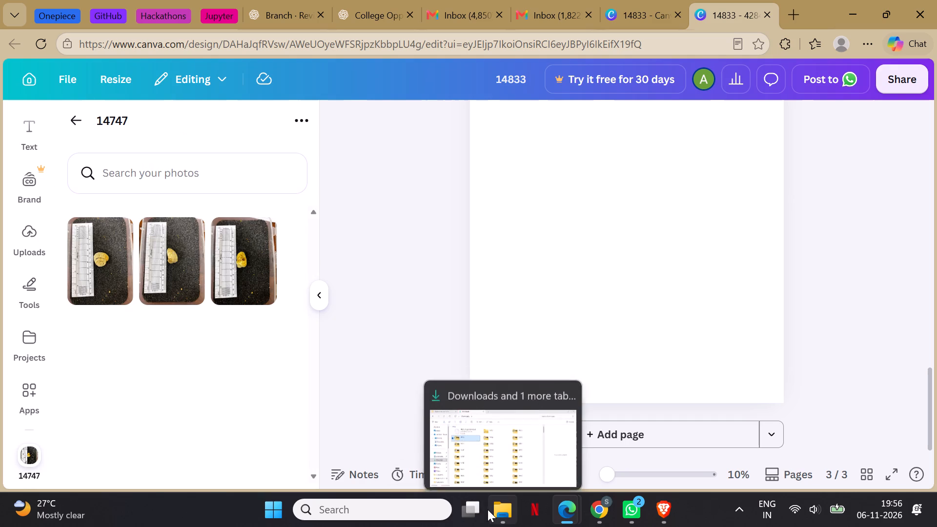
Switch to the Downloads folder in File Explorer, look through its specimen folders, and refresh the listing.
left_click(504, 512)
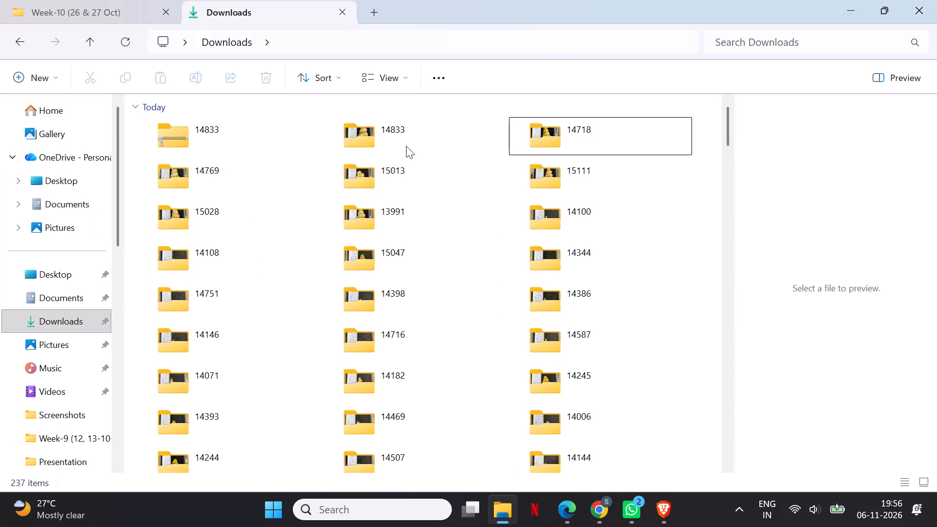
scroll(493, 372, "down", 9)
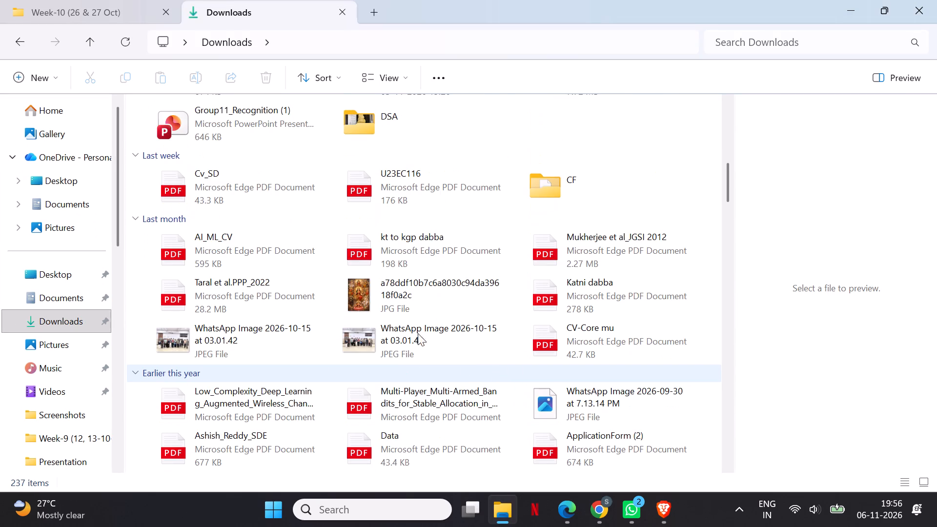
scroll(421, 285, "up", 5)
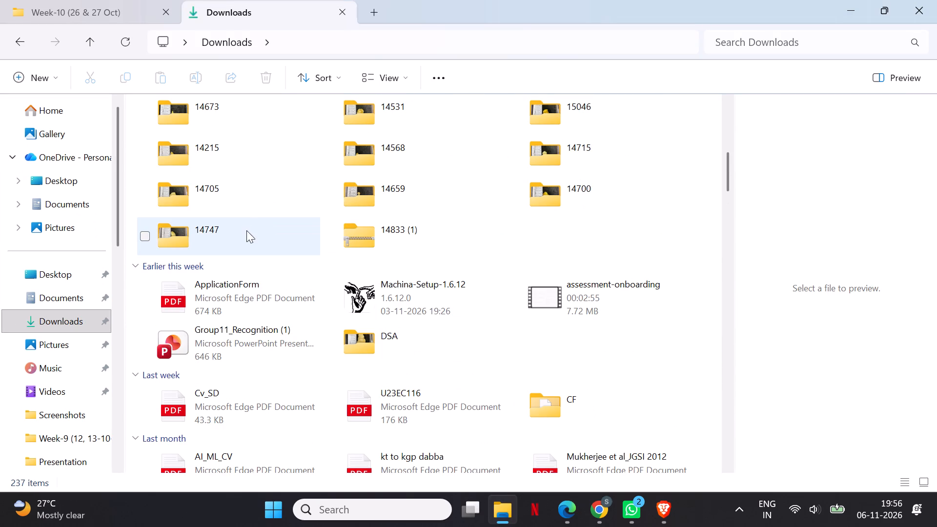
scroll(209, 235, "up", 6)
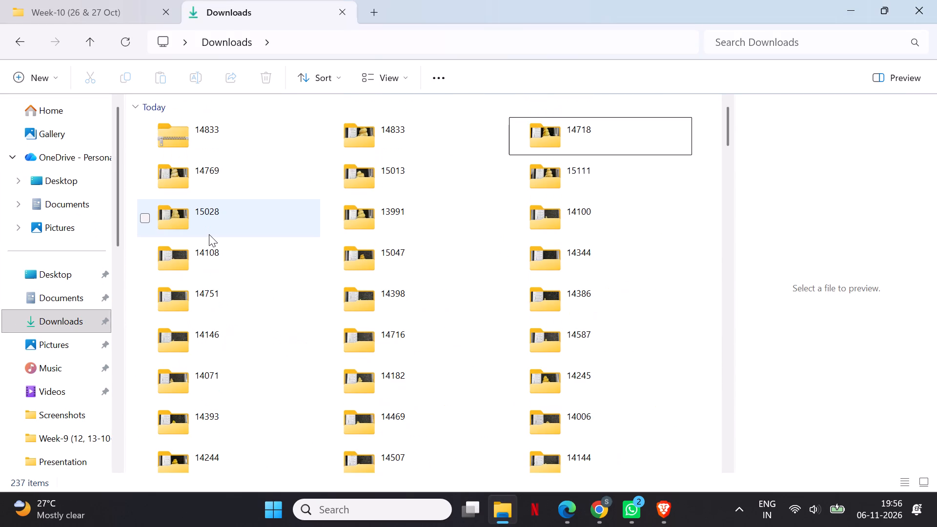
scroll(209, 234, "up", 2)
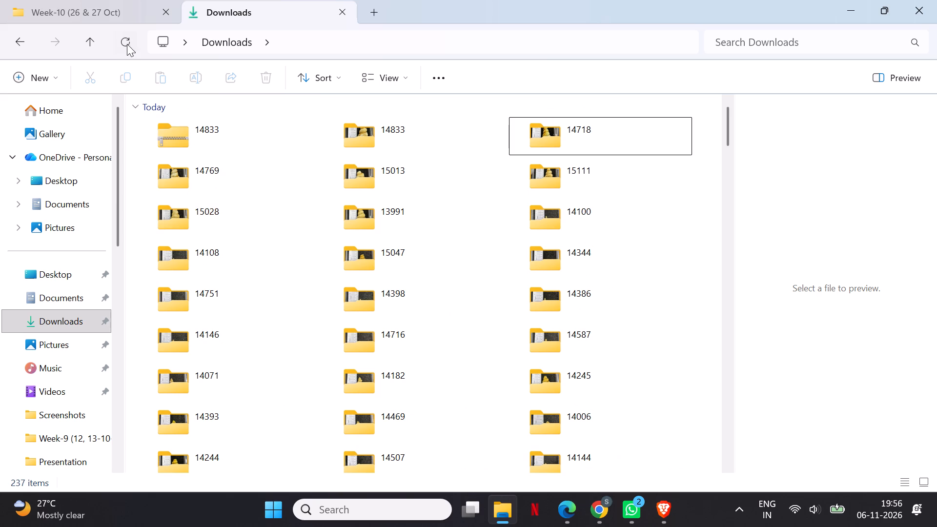
left_click(127, 43)
scroll(309, 226, "down", 2)
scroll(309, 225, "up", 3)
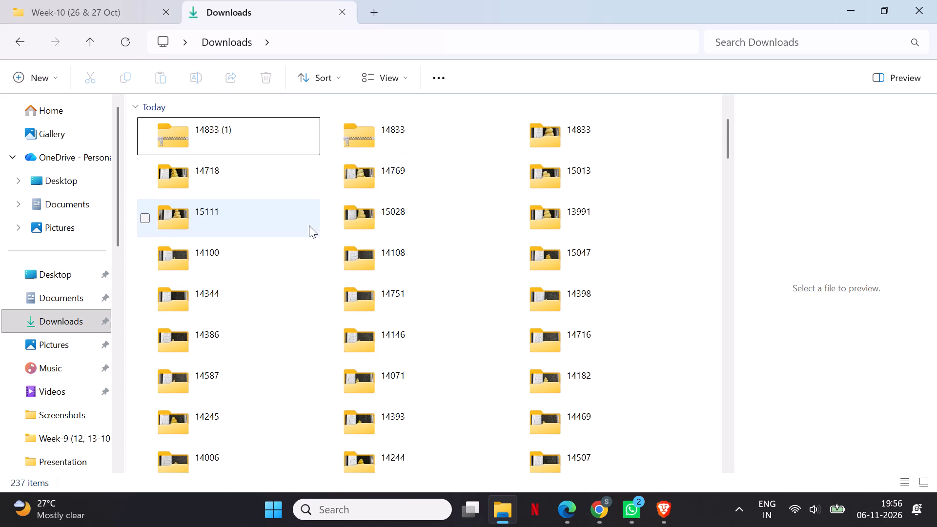
scroll(309, 225, "up", 2)
Rename the zip archive "14833 (1)" in Downloads as 14747.
left_click(210, 122)
left_click(203, 81)
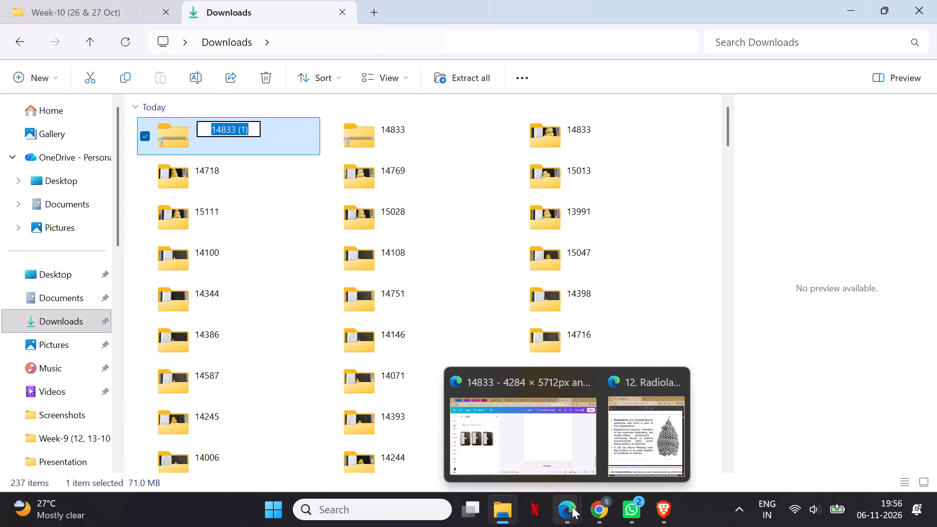
scroll(434, 321, "down", 5)
scroll(434, 321, "up", 1)
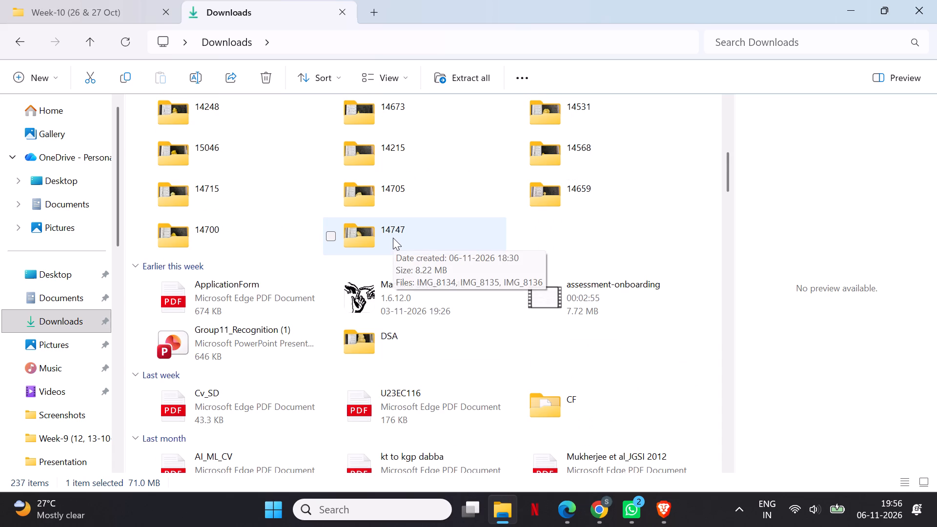
scroll(393, 238, "up", 8)
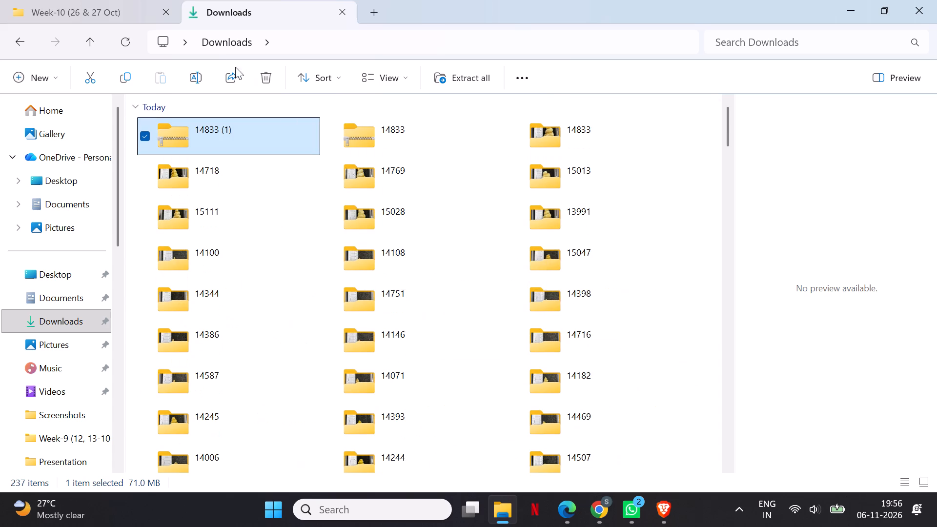
left_click(200, 82)
type("14747")
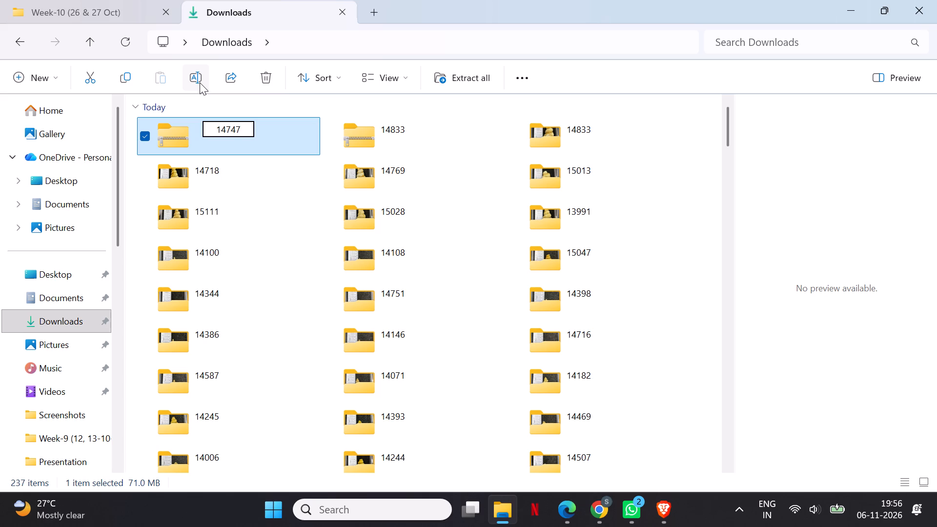
key("Return")
Open the 14747 zip archive to check PNG image 1, and return to Downloads.
scroll(216, 233, "down", 3)
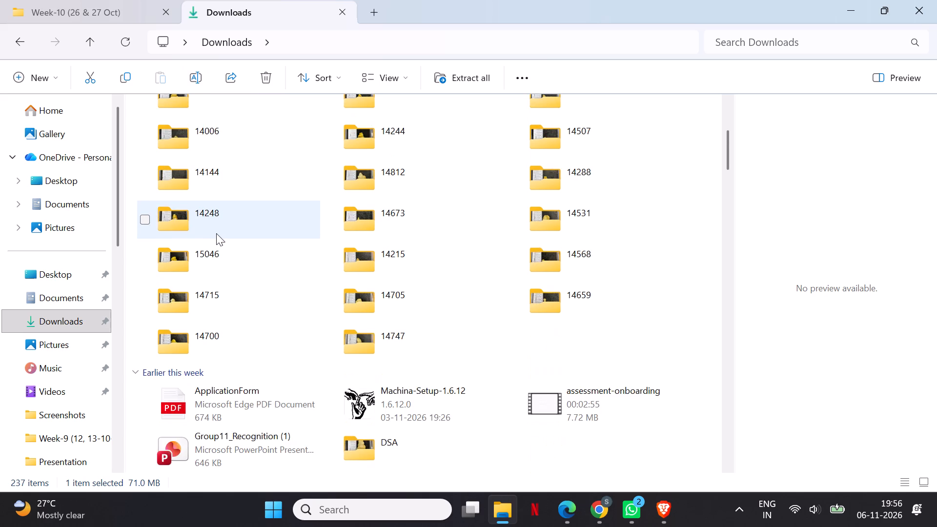
scroll(216, 233, "down", 1)
scroll(216, 233, "up", 9)
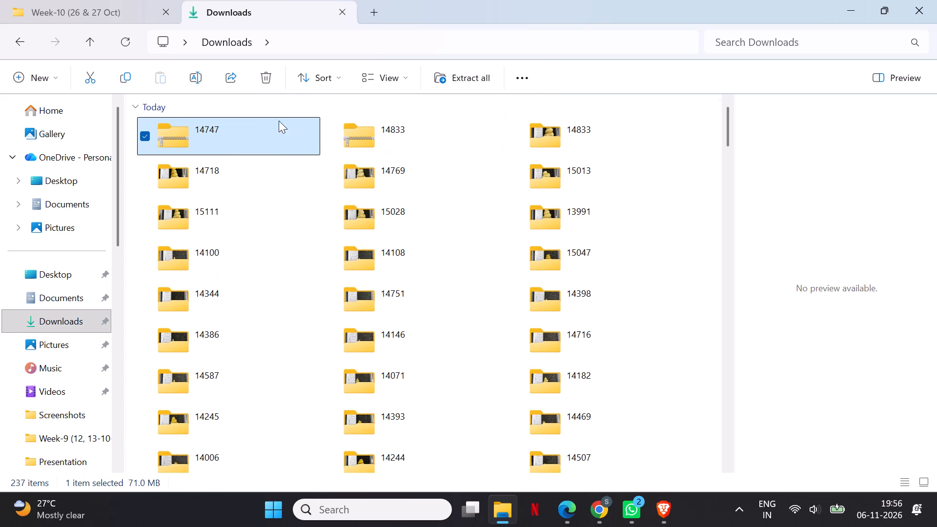
double_click(250, 124)
left_click(214, 127)
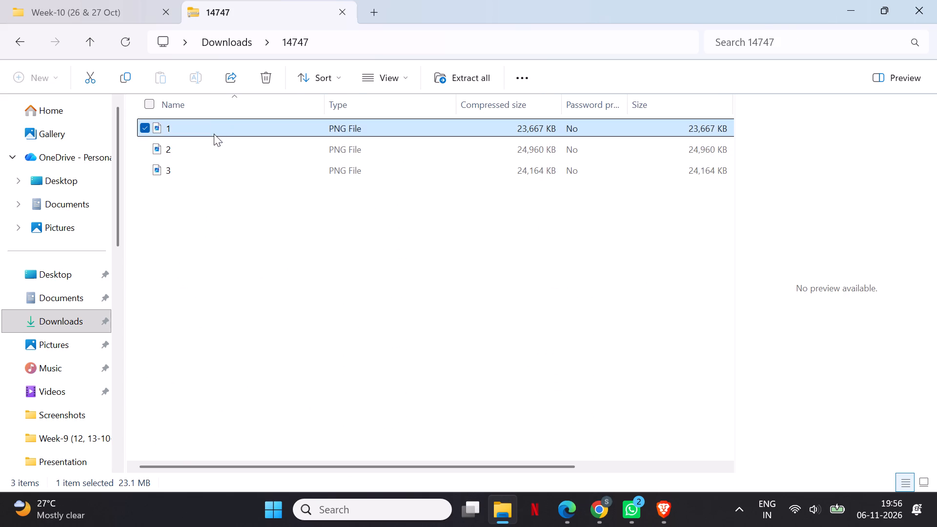
double_click(214, 125)
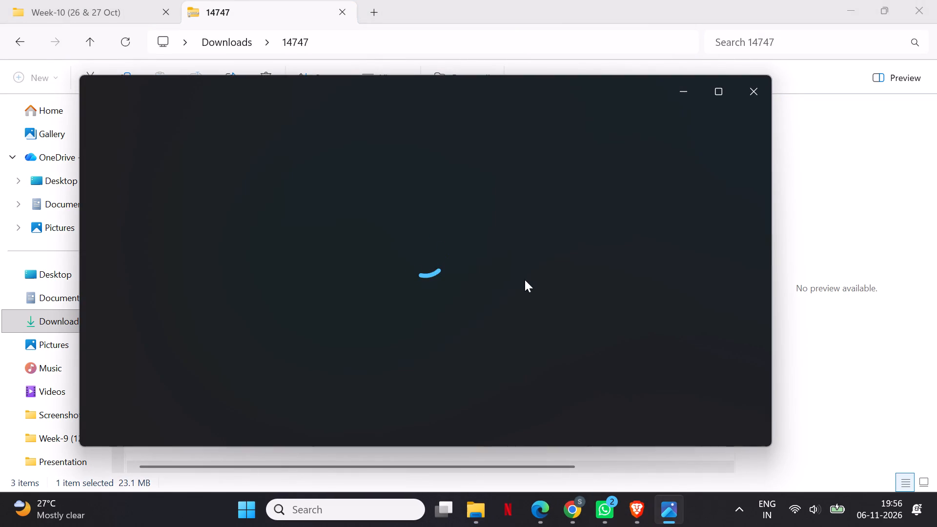
left_click(759, 92)
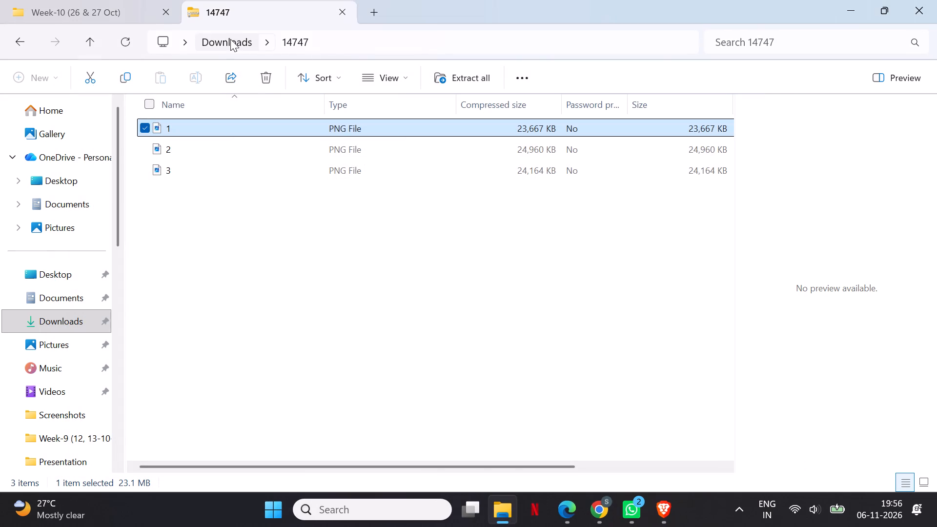
left_click(230, 38)
Preview IMG_8134 in the original 14747 photo folder, and return to Downloads.
scroll(332, 238, "down", 2)
scroll(406, 352, "down", 1)
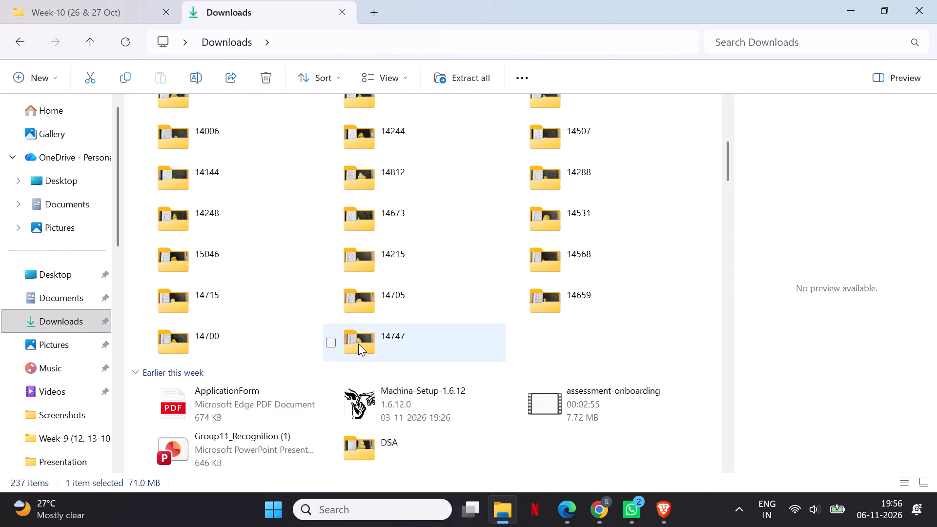
triple_click(358, 344)
left_click(203, 148)
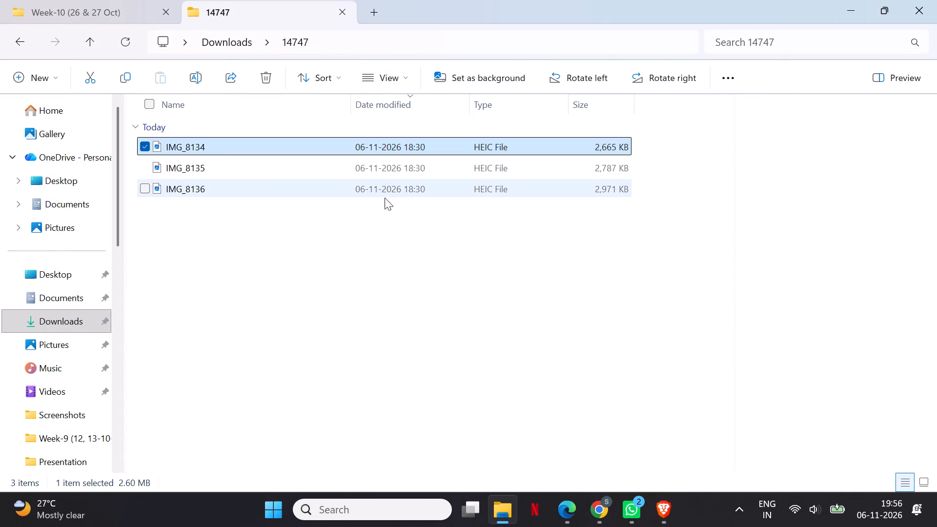
left_click(237, 40)
Move the unzipped 14833 and 14747 photo folders from Downloads to Documents, keeping Downloads in the Tiles view.
scroll(384, 316, "up", 3)
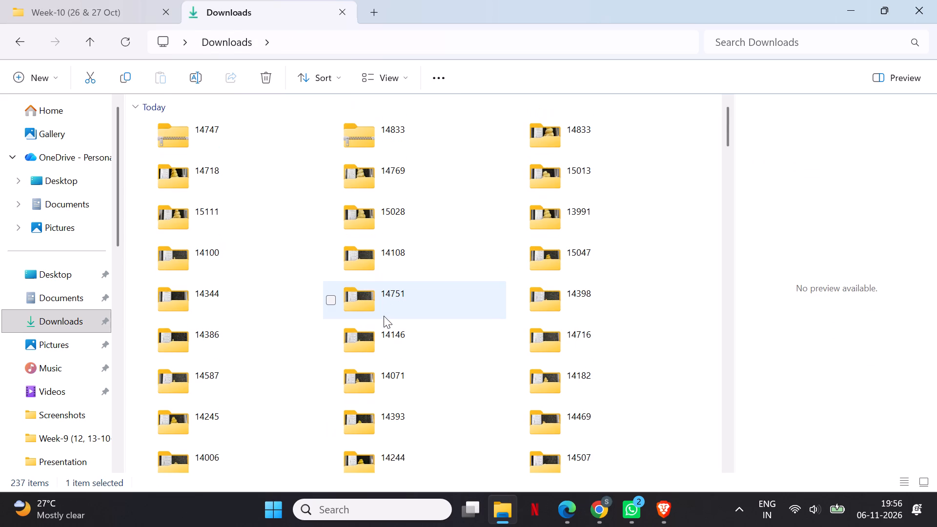
scroll(384, 316, "up", 2)
left_click(534, 138)
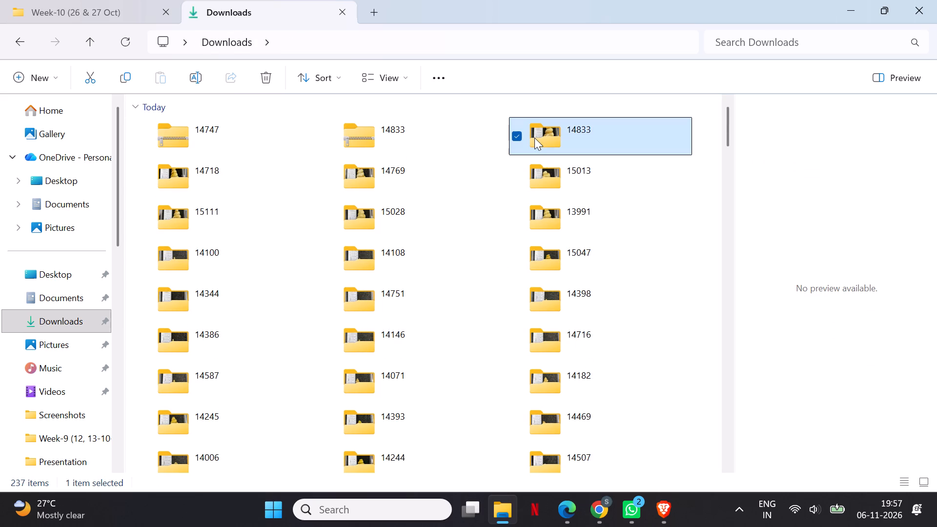
scroll(534, 138, "down", 4, "ctrl")
scroll(534, 138, "up", 3, "ctrl")
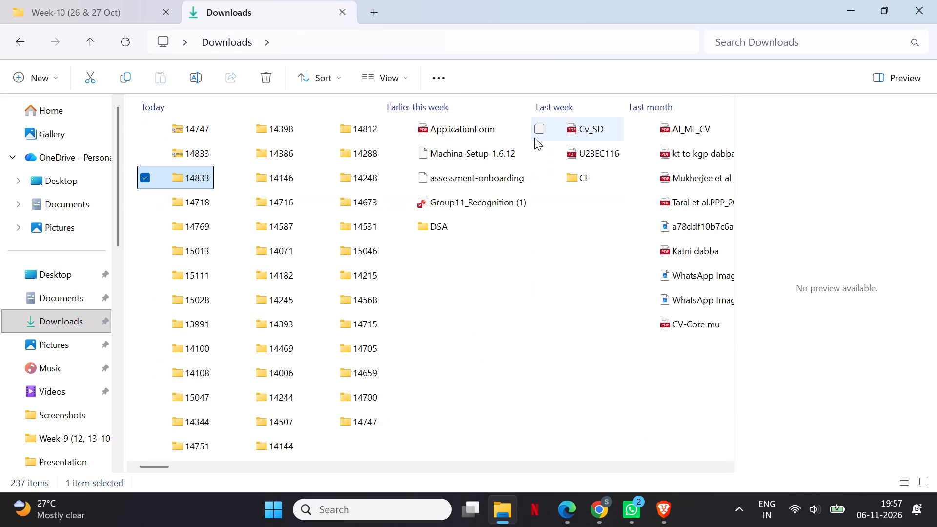
scroll(534, 138, "down", 1, "ctrl")
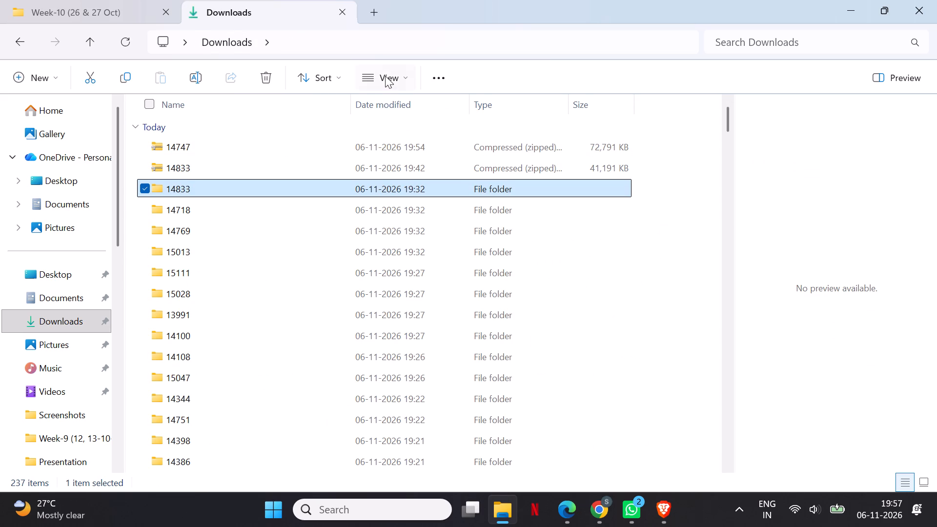
left_click(385, 76)
left_click(387, 245)
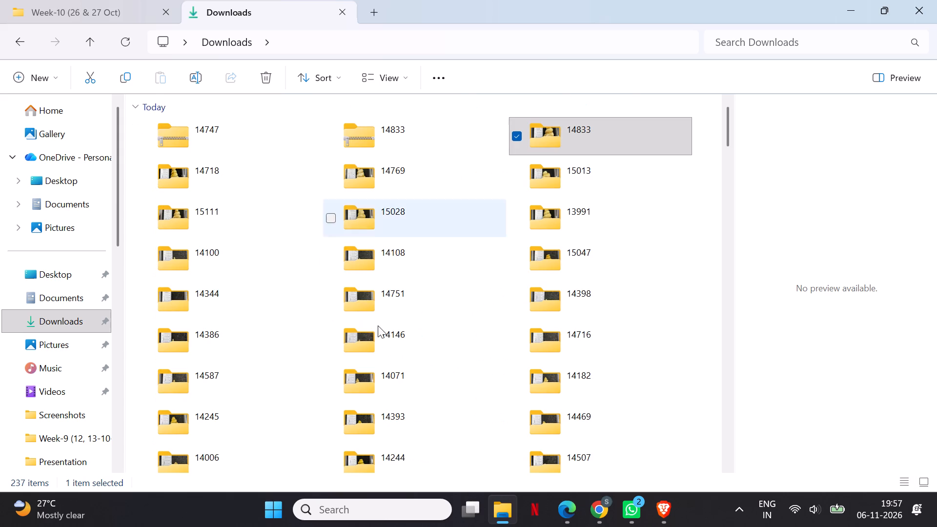
scroll(573, 317, "down", 3)
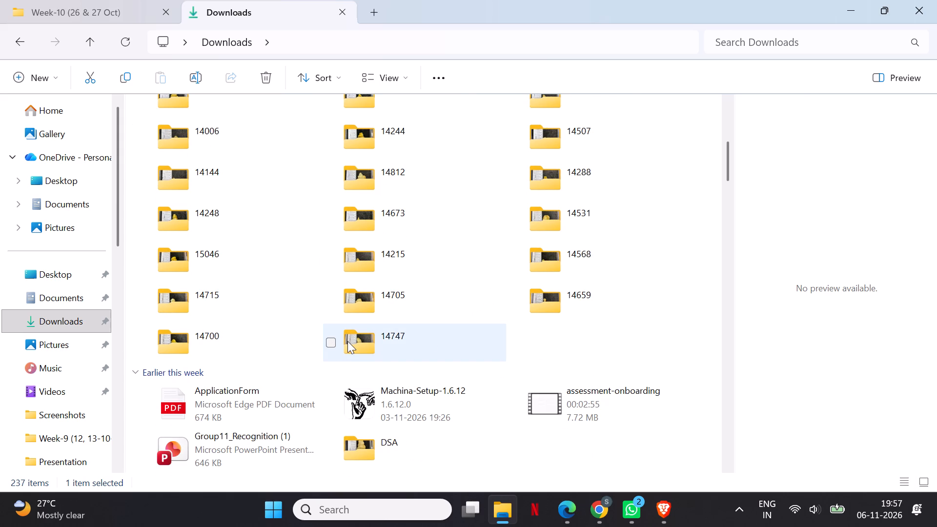
left_click(347, 341, "ctrl")
scroll(347, 341, "up", 7)
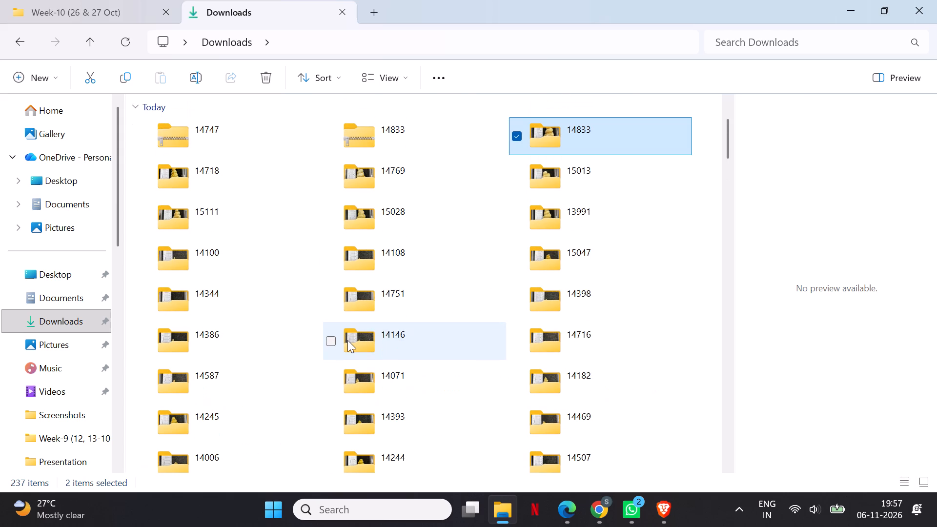
key("ctrl+x")
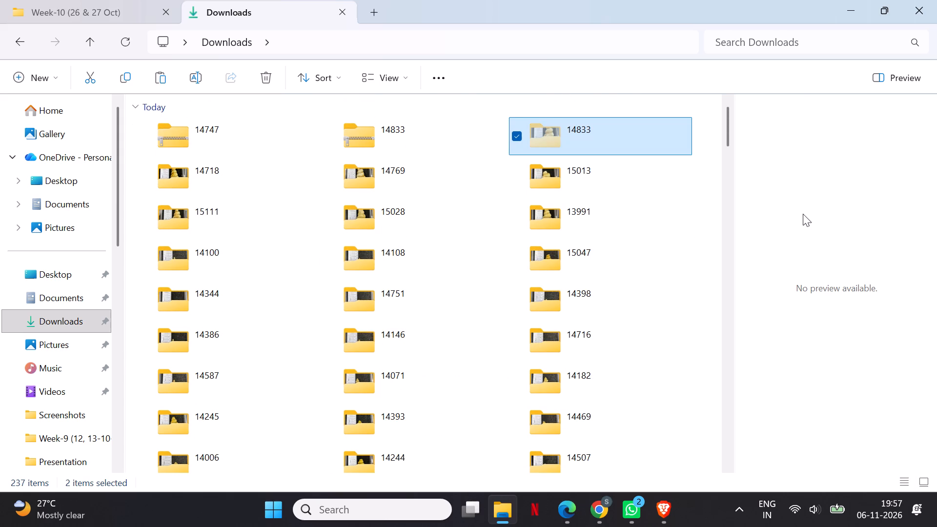
left_click(63, 296)
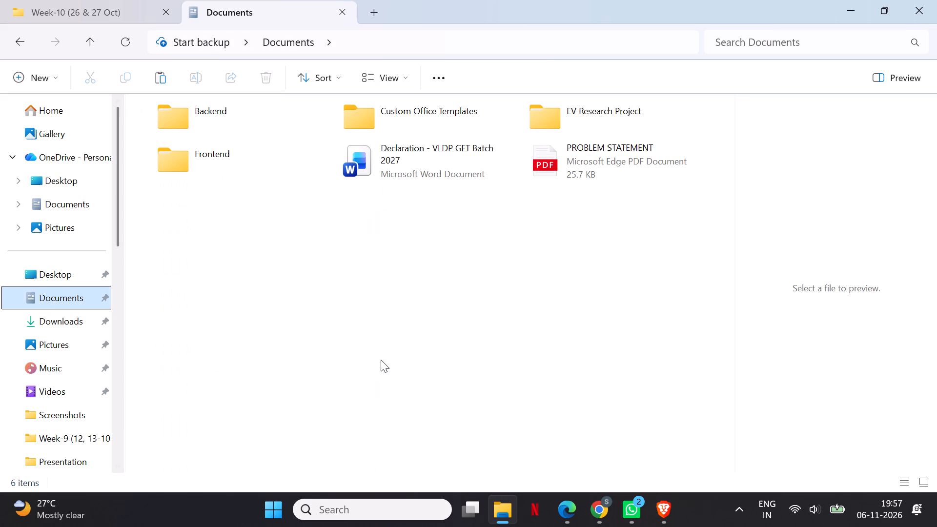
key("ctrl+v")
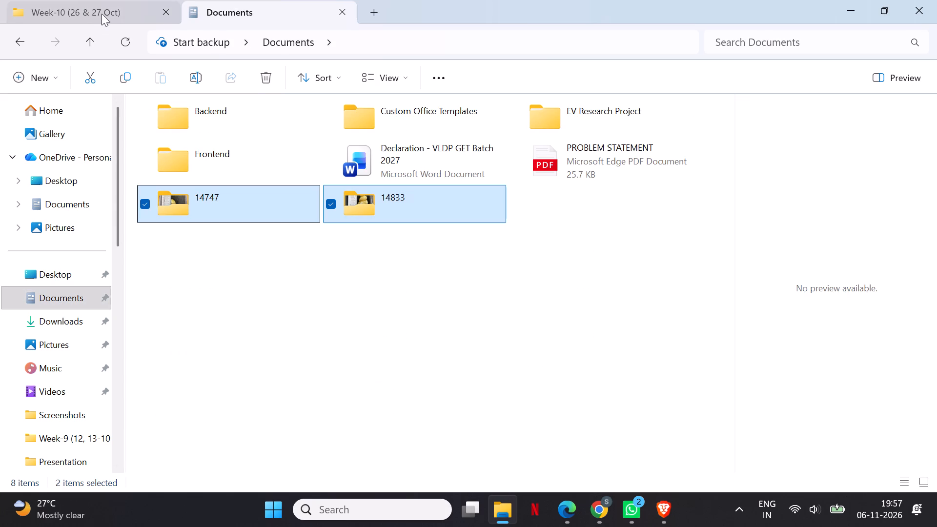
Return to Downloads and look over the remaining specimen folders.
left_click(69, 322)
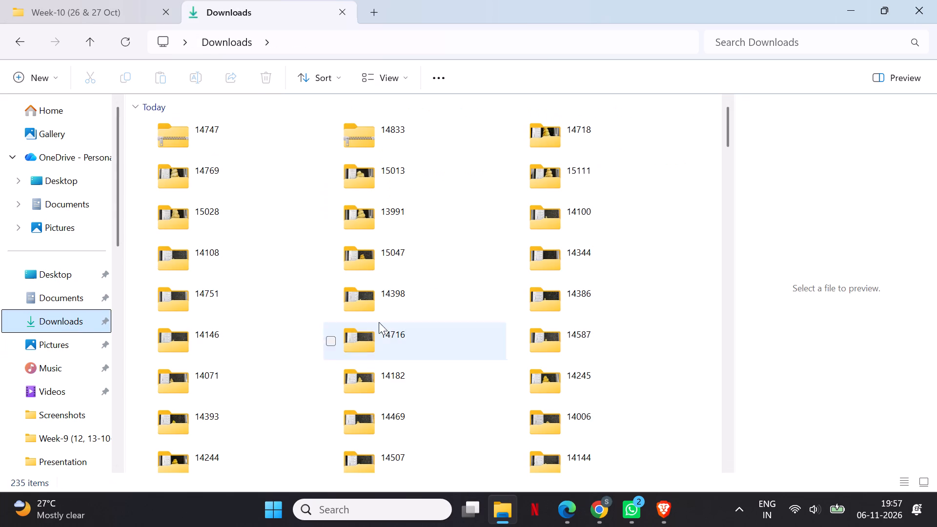
scroll(339, 234, "down", 2)
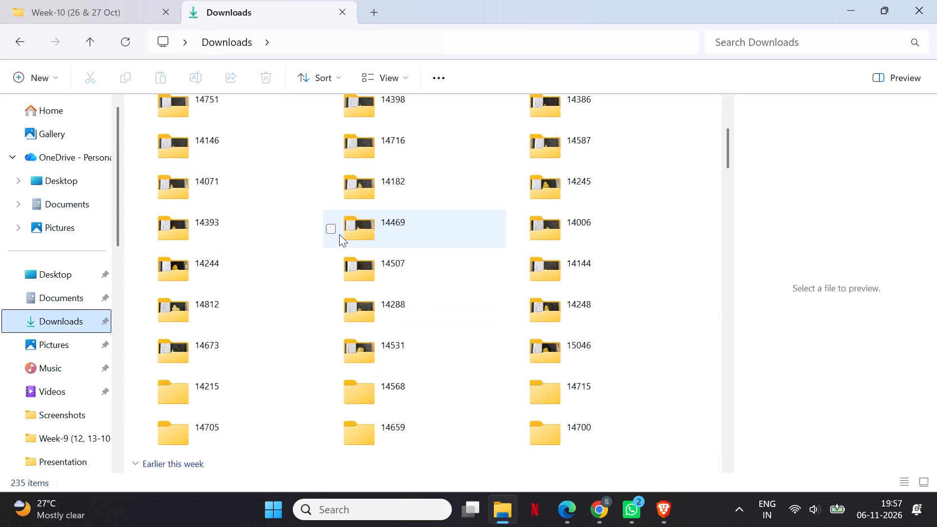
scroll(339, 234, "down", 1)
scroll(339, 234, "up", 7)
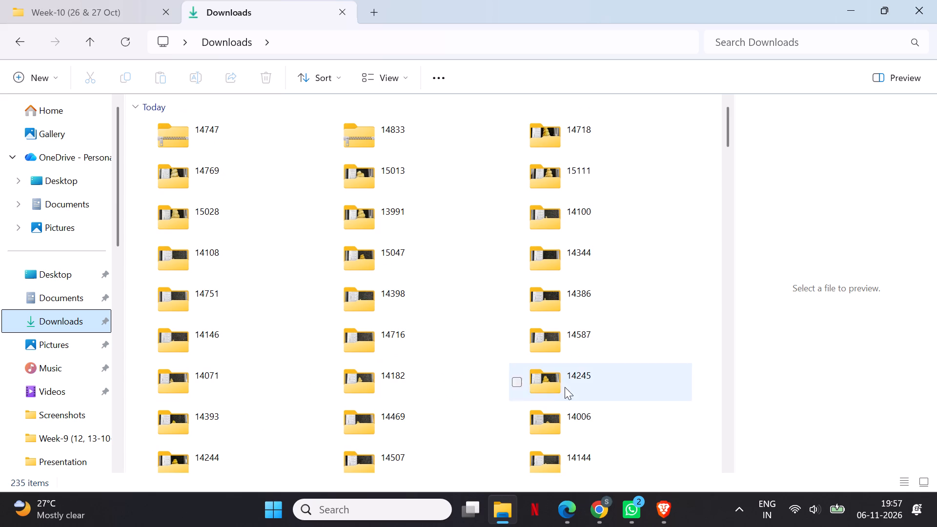
Switch to Canva in Edge and permanently delete the 14747 folder from the uploaded folders.
left_click(835, 1)
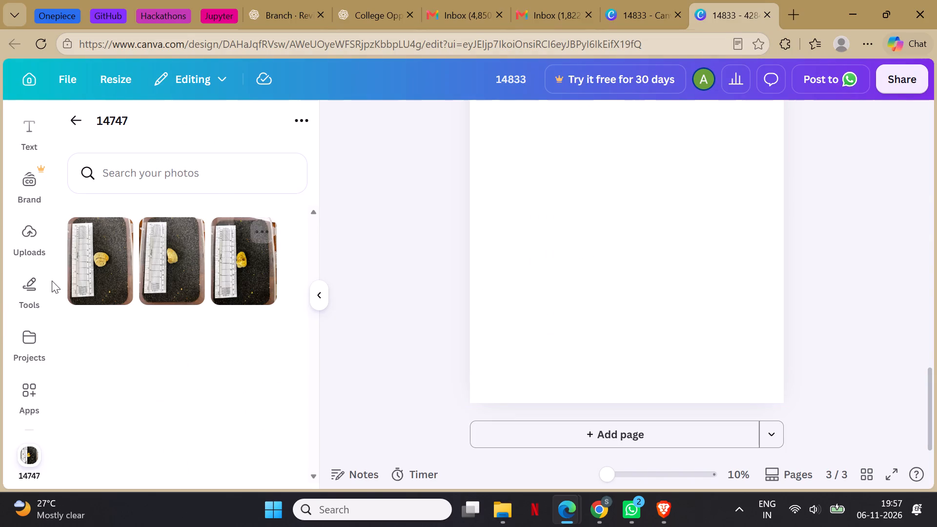
left_click(79, 118)
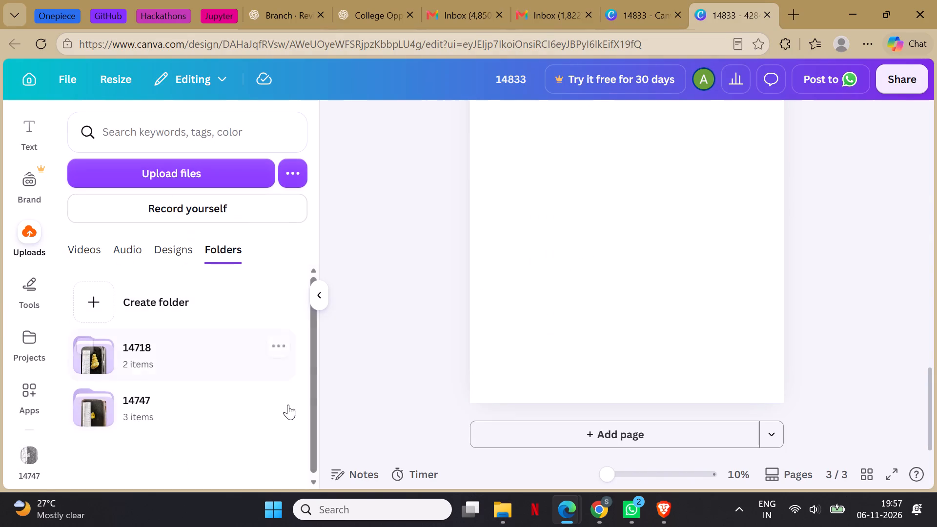
left_click(281, 398)
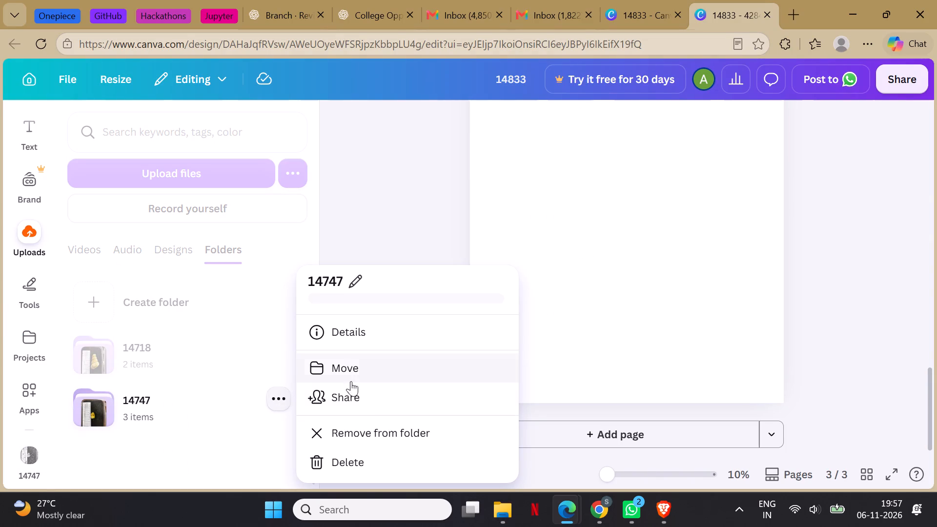
left_click(360, 454)
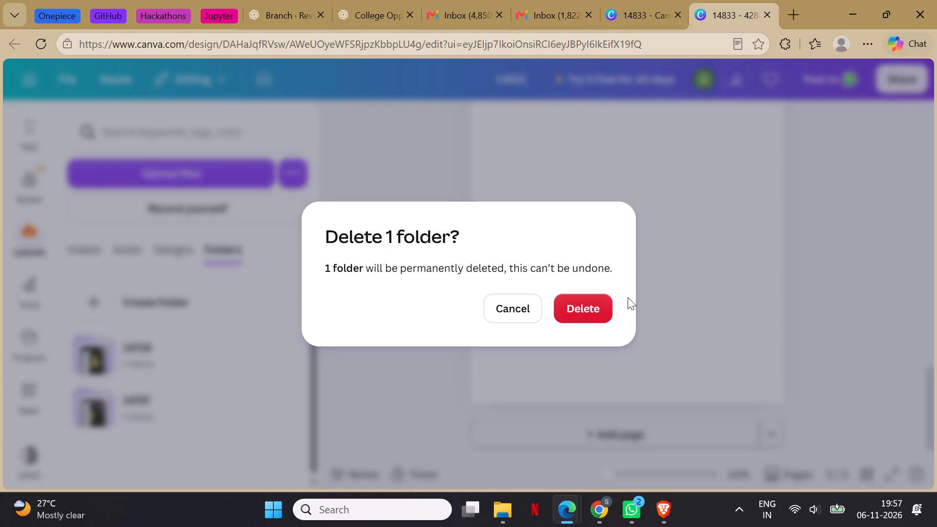
left_click(594, 308)
Switch to File Explorer and move the 14718 photo folder from Downloads to Documents, returning to Downloads.
left_click(494, 524)
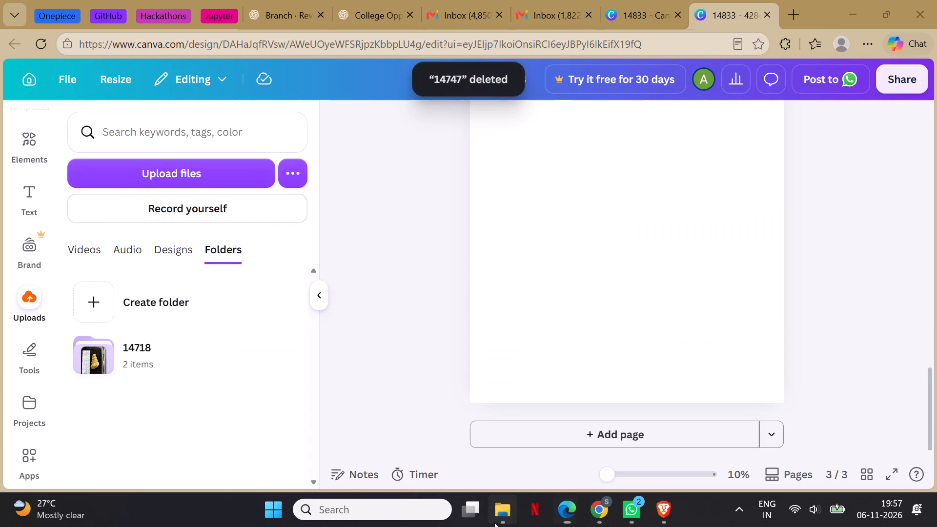
left_click(494, 523)
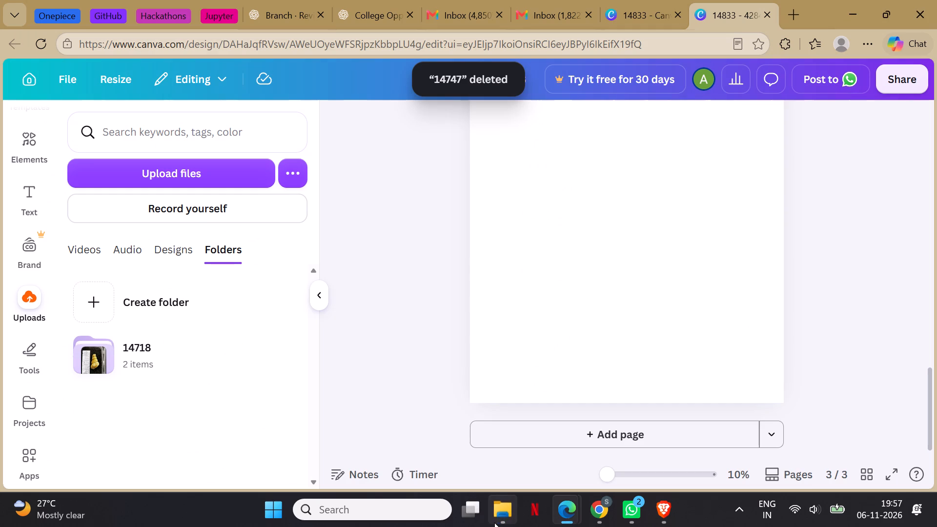
left_click(494, 523)
left_click(584, 132)
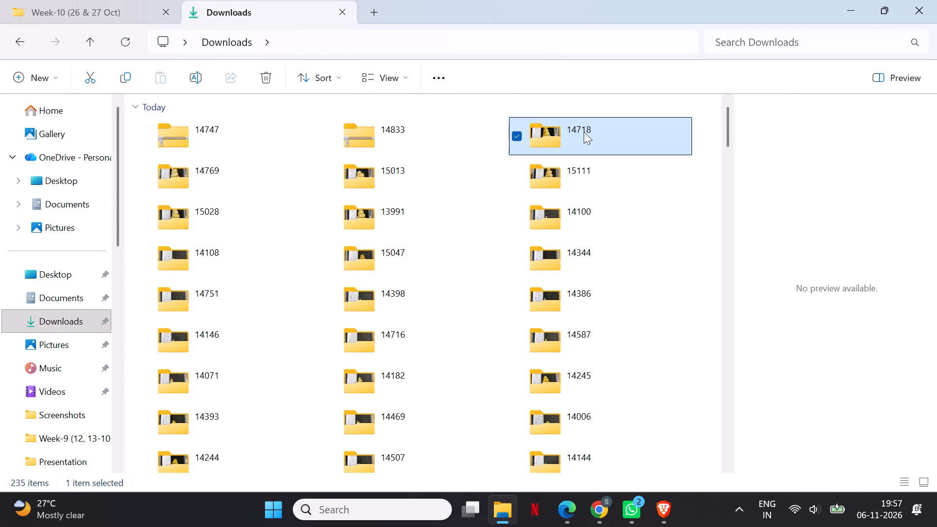
key("ctrl+x")
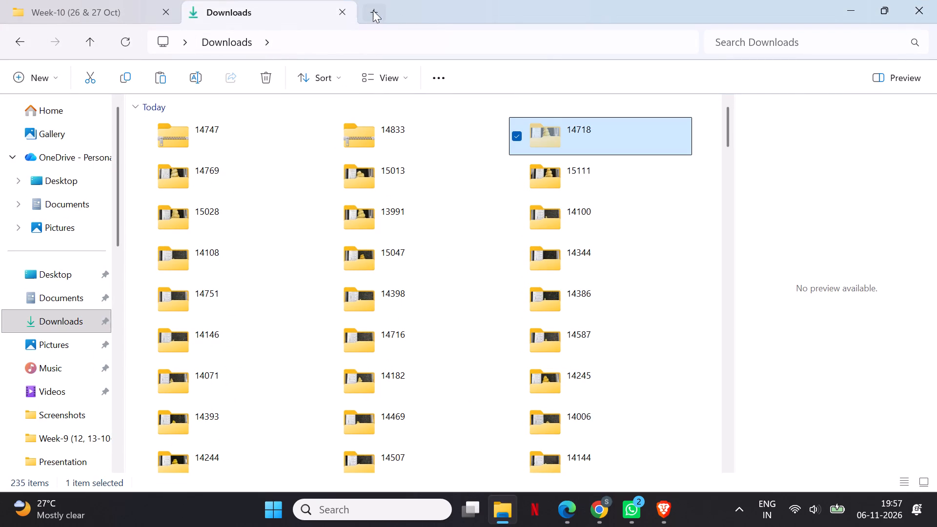
left_click(373, 9)
left_click(69, 290)
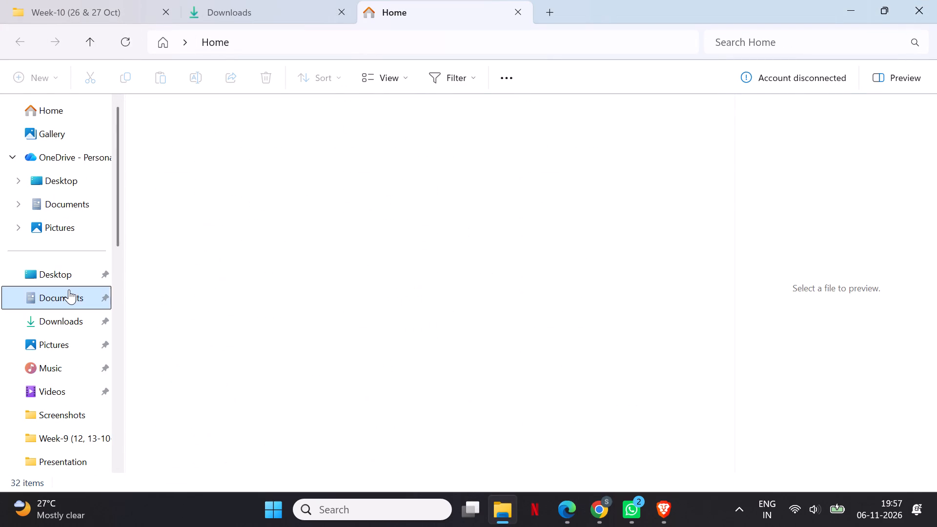
key("ctrl+v")
left_click(253, 14)
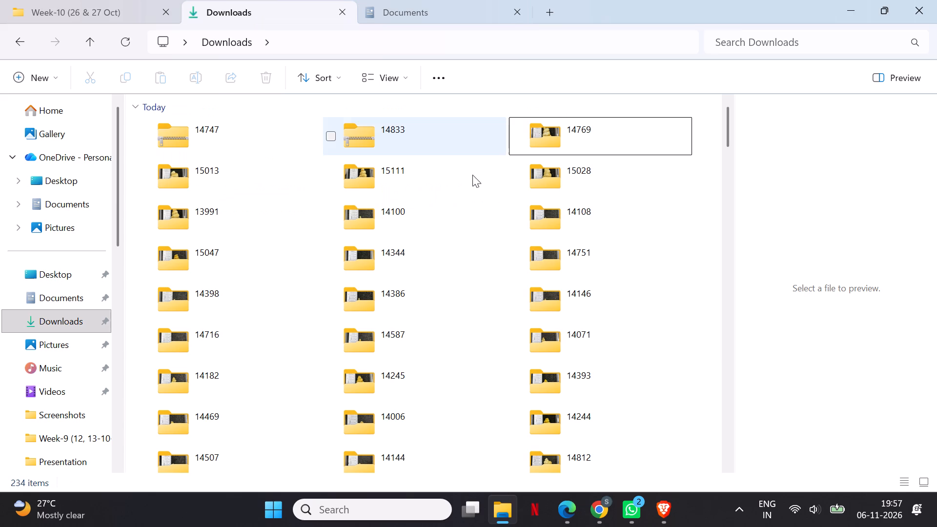
Return to Canva and add both photos from the uploaded 14718 folder to page 3.
left_click(837, 7)
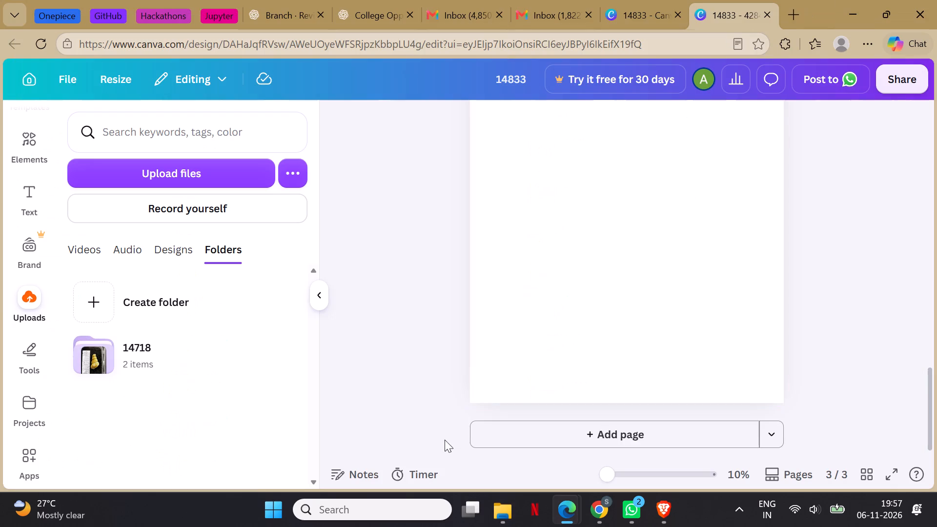
left_click(149, 362)
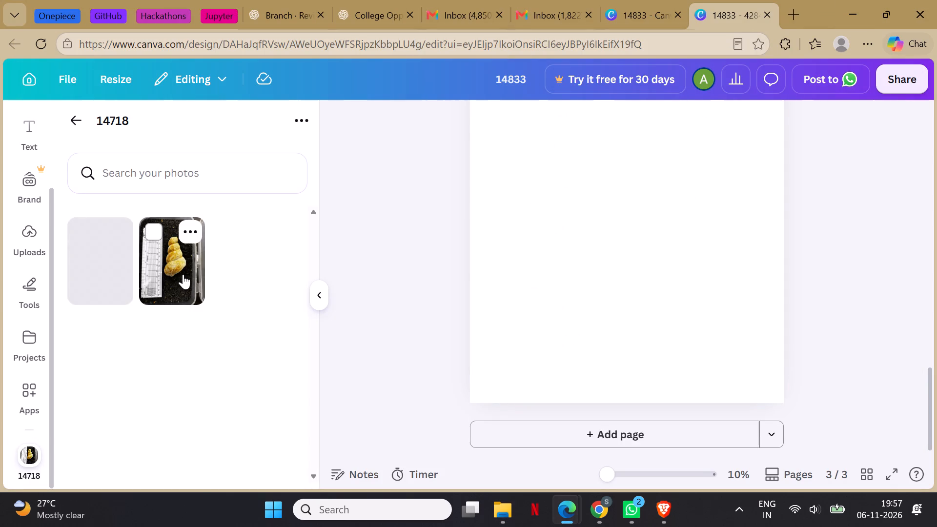
left_click(180, 272)
left_click(101, 283)
Move the topmost shell photo from page 3 up onto the blank page 2.
scroll(506, 317, "down", 3)
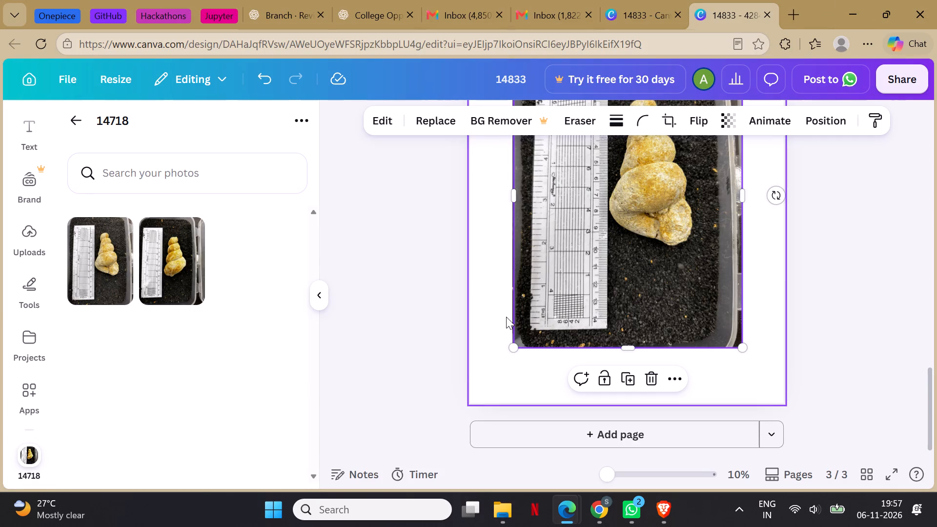
scroll(597, 262, "up", 7)
scroll(597, 262, "down", 3)
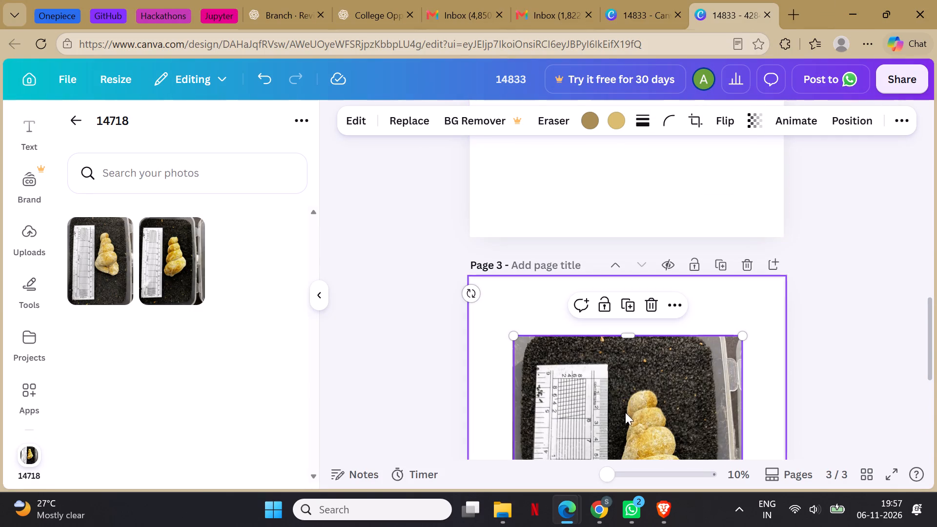
left_click_drag(625, 412, 615, 190)
scroll(620, 252, "up", 2)
left_click_drag(620, 353, 641, 318)
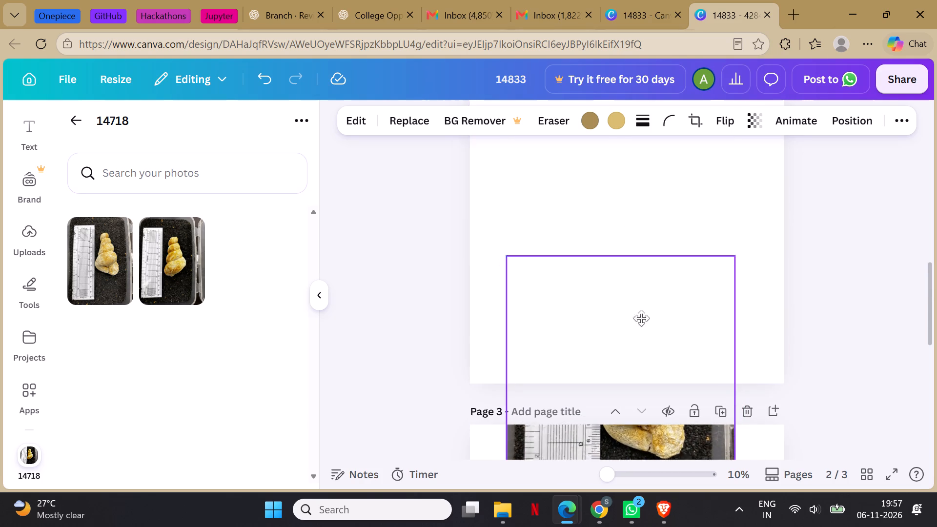
left_click_drag(641, 318, 618, 180)
Enlarge and align the photo on page 2 until it fills the page, about 4,269 by 5,692.
scroll(626, 290, "up", 3)
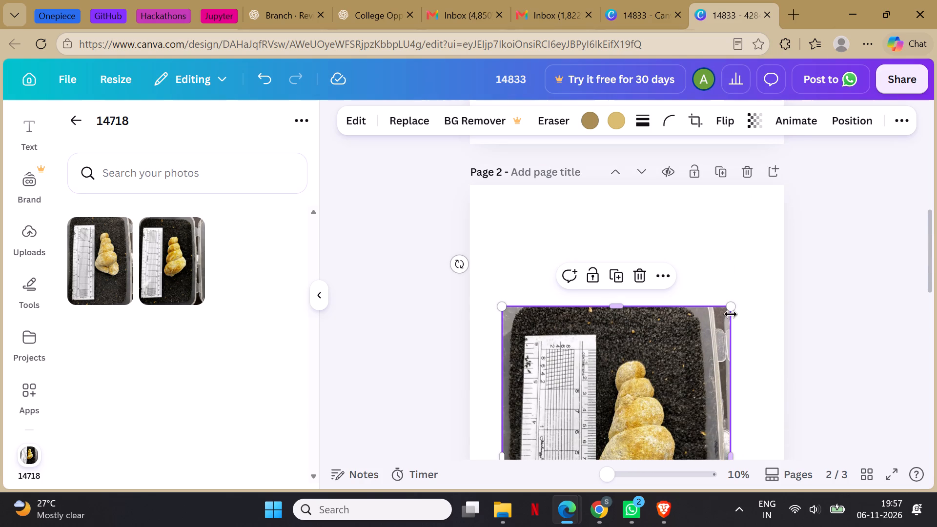
left_click_drag(731, 307, 755, 231)
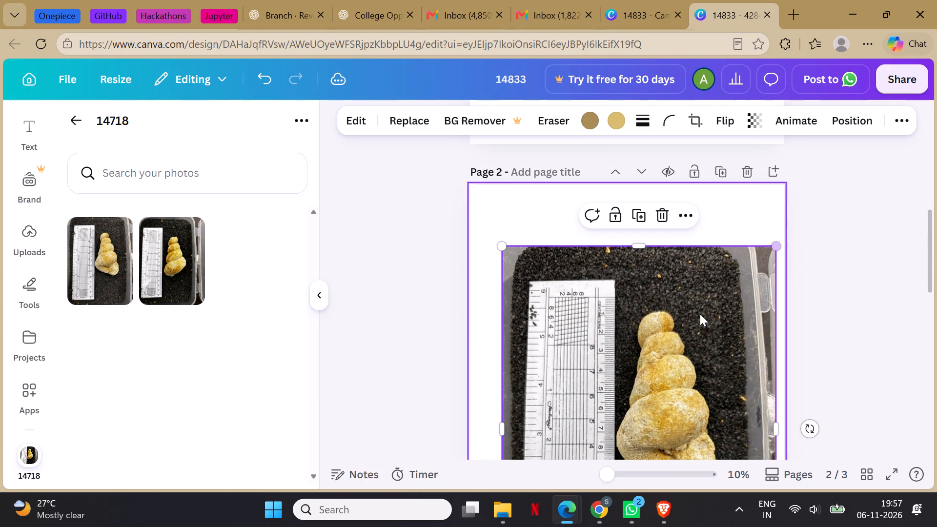
left_click_drag(683, 346, 668, 311)
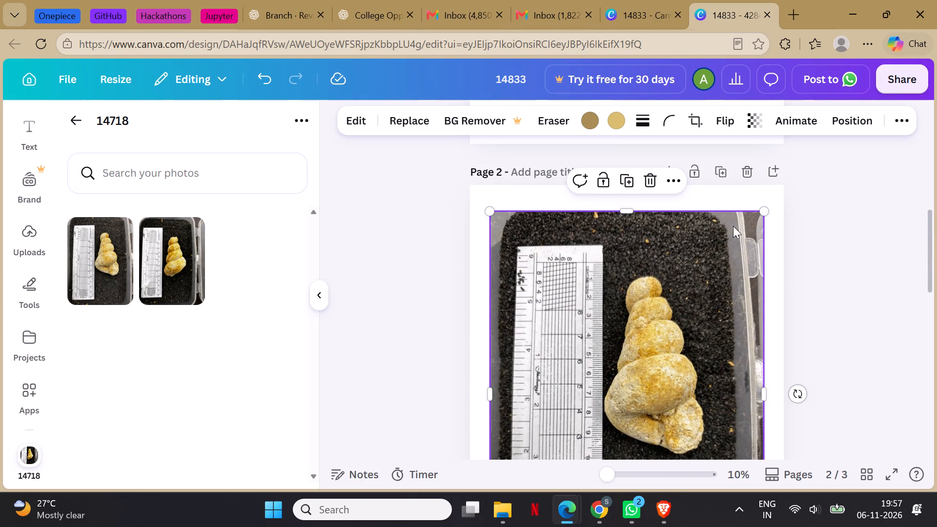
left_click_drag(762, 210, 774, 184)
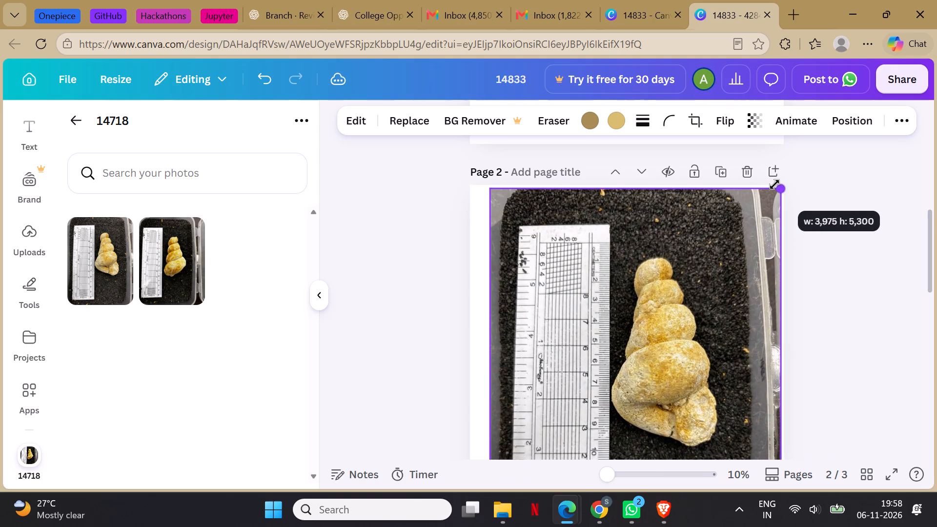
left_click_drag(774, 184, 774, 184)
scroll(690, 298, "down", 4)
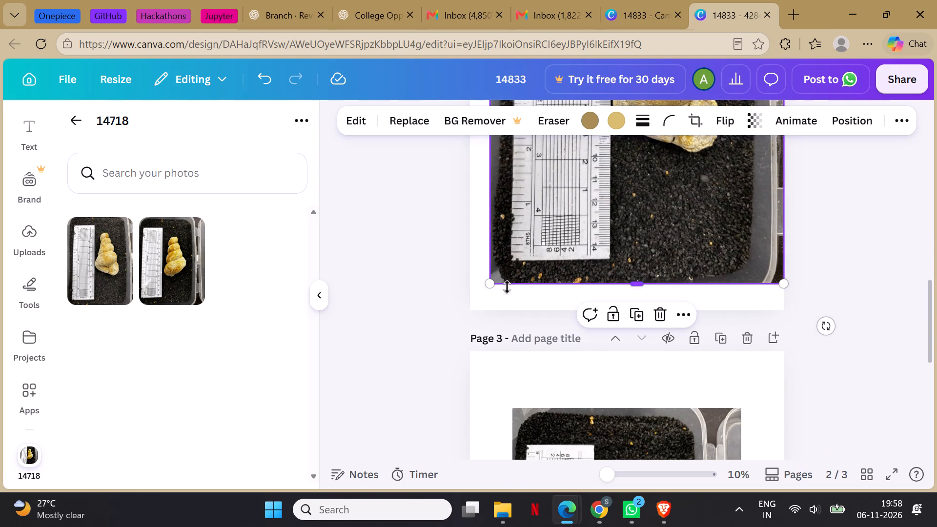
left_click_drag(491, 283, 459, 298)
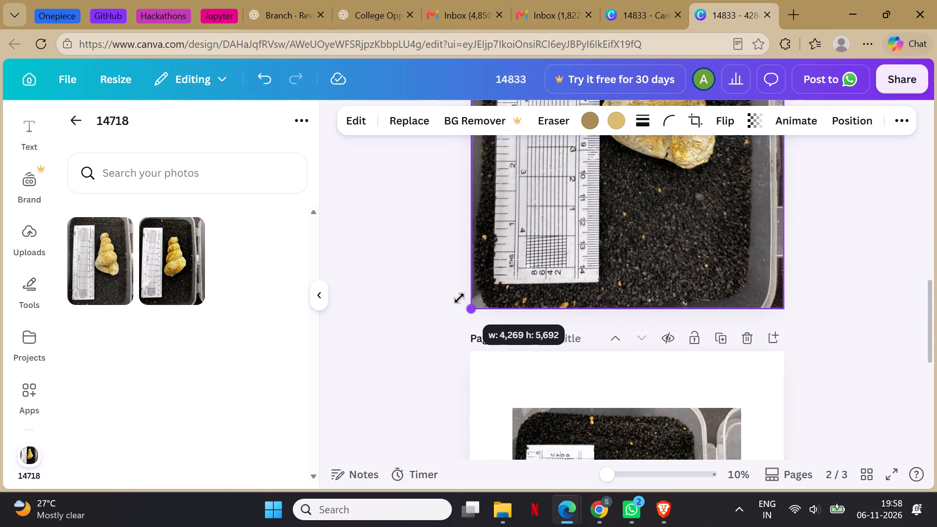
left_click_drag(459, 298, 459, 300)
scroll(552, 288, "up", 4)
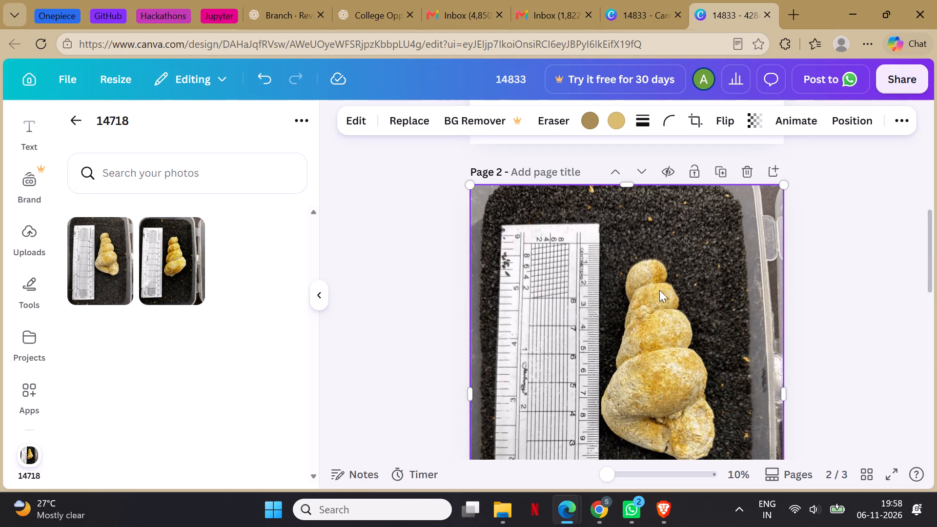
Enlarge the remaining shell photo on page 3 and shift it so it nearly covers the page's upper part.
scroll(652, 289, "down", 8)
left_click(652, 289)
scroll(652, 288, "up", 2)
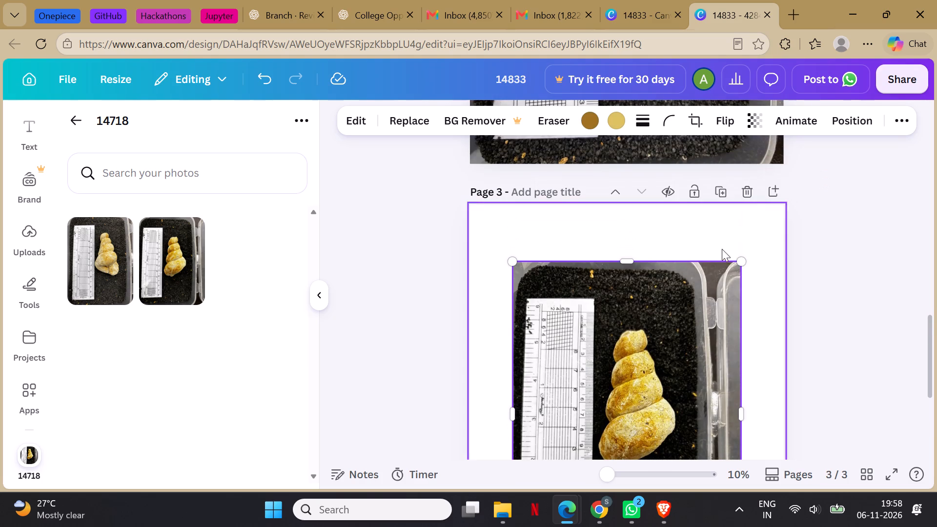
left_click_drag(740, 263, 768, 209)
left_click_drag(705, 325, 698, 338)
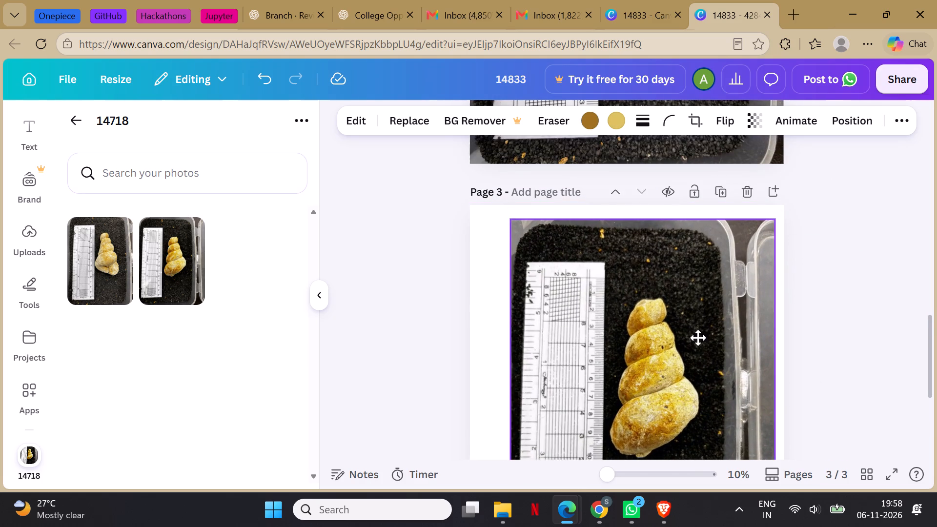
left_click_drag(698, 338, 695, 344)
left_click_drag(498, 230, 489, 222)
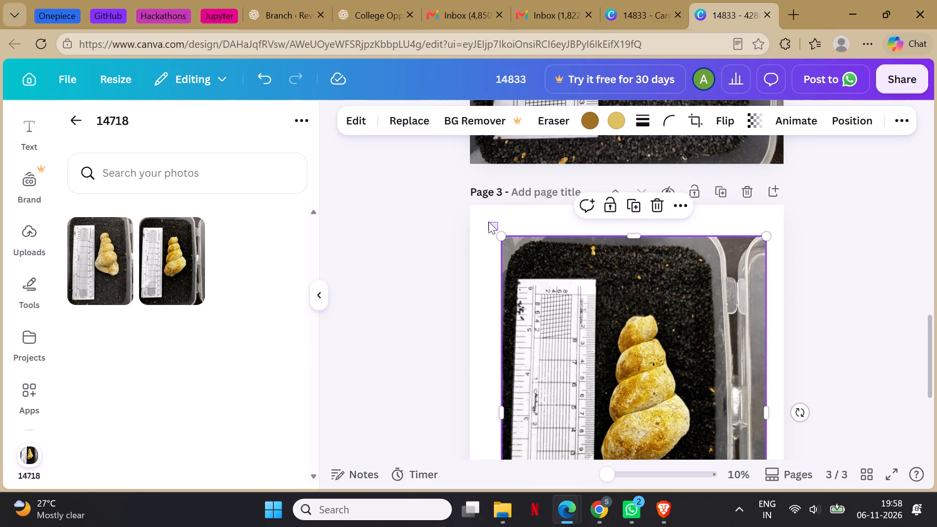
left_click_drag(489, 222, 488, 222)
left_click(506, 245)
left_click_drag(504, 237, 504, 237)
left_click_drag(504, 237, 471, 216)
left_click_drag(565, 260, 563, 269)
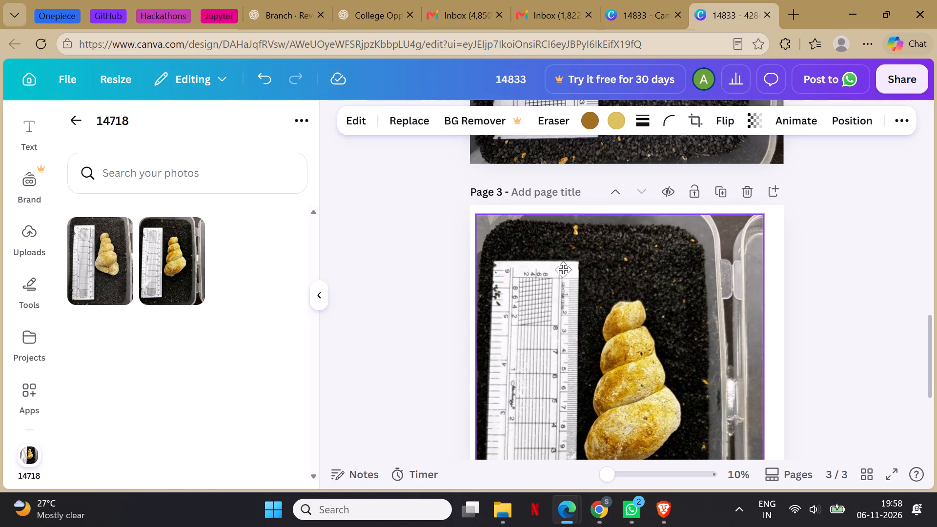
left_click_drag(563, 269, 567, 271)
left_click_drag(772, 218, 776, 212)
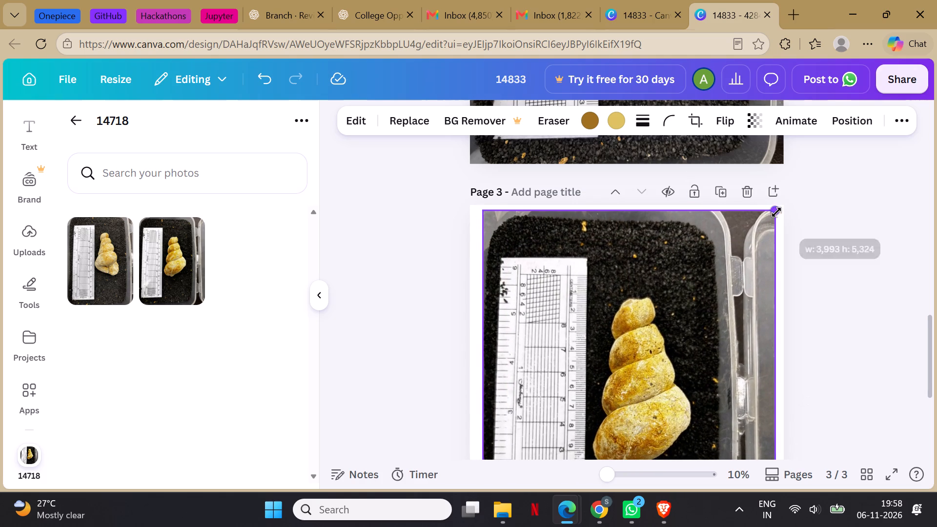
left_click_drag(776, 212, 784, 209)
Adjust the page 3 photo's position and lower corners until it fills the page edge to edge.
scroll(704, 276, "down", 3)
left_click_drag(686, 278, 686, 289)
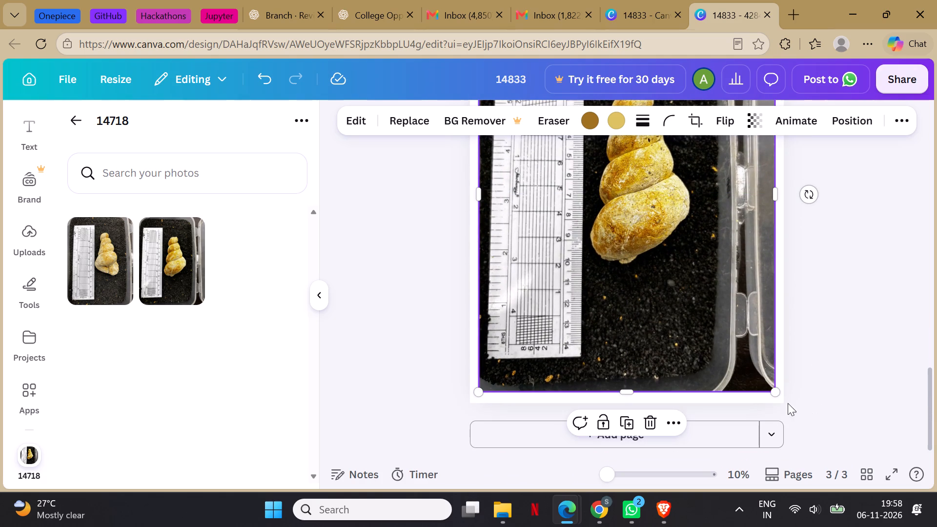
left_click_drag(775, 391, 780, 404)
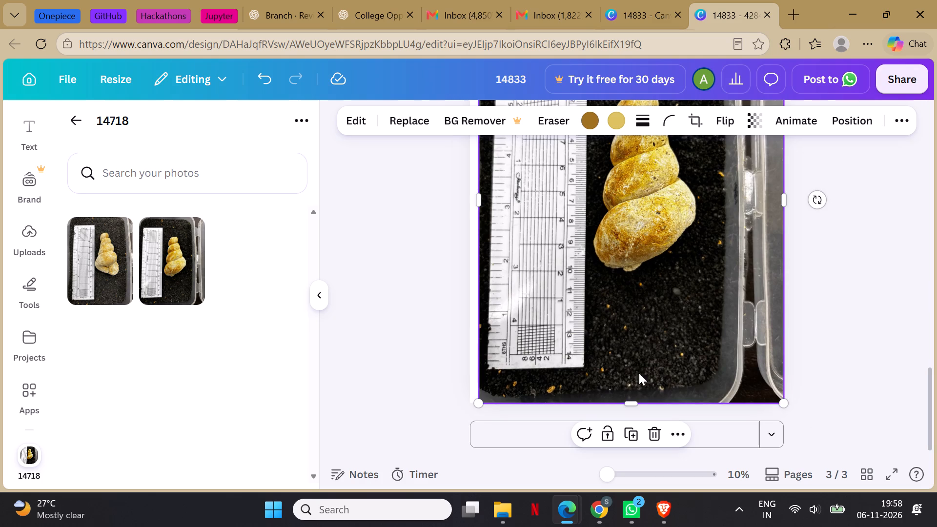
left_click_drag(628, 328, 628, 323)
left_click_drag(476, 399, 473, 398)
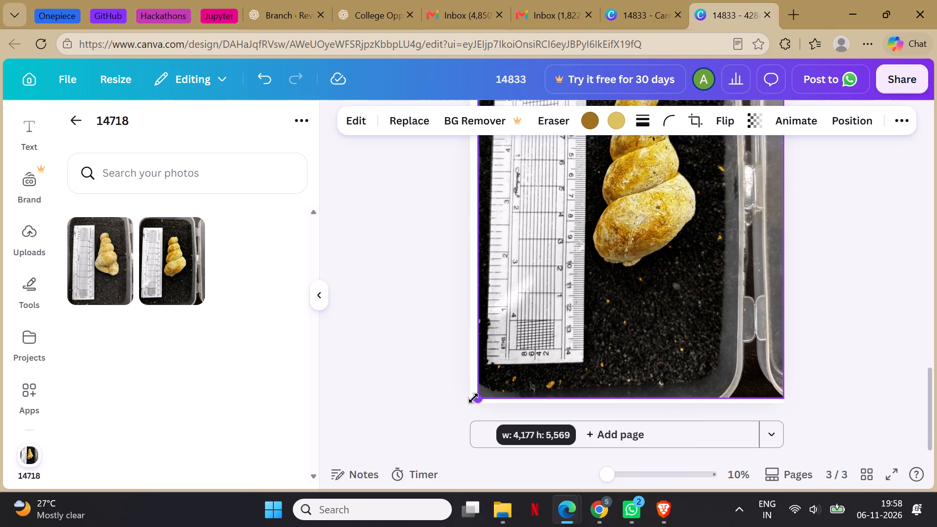
left_click_drag(473, 398, 470, 404)
left_click(564, 363)
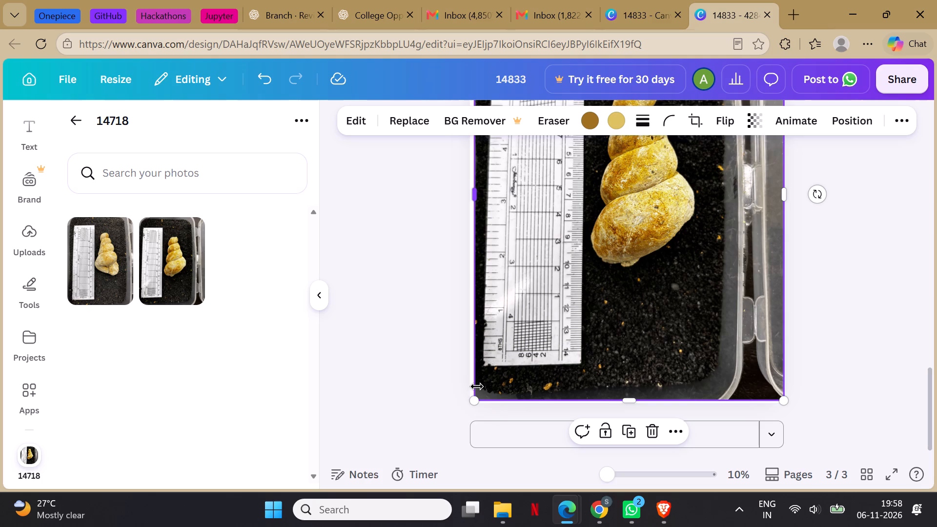
left_click_drag(473, 398, 470, 404)
Add a subheading text reading 22 on page 3 and place it over the ruler in the photo.
scroll(668, 326, "up", 4)
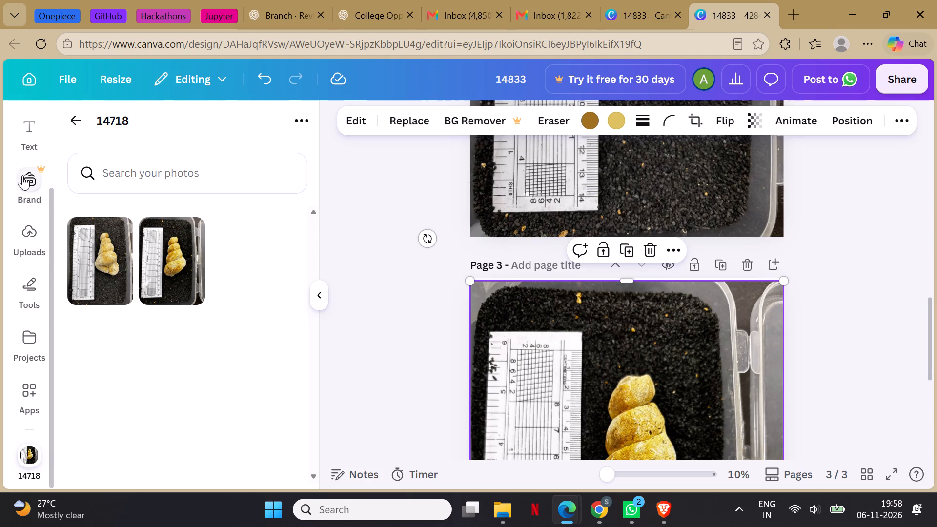
left_click(30, 143)
left_click(163, 395)
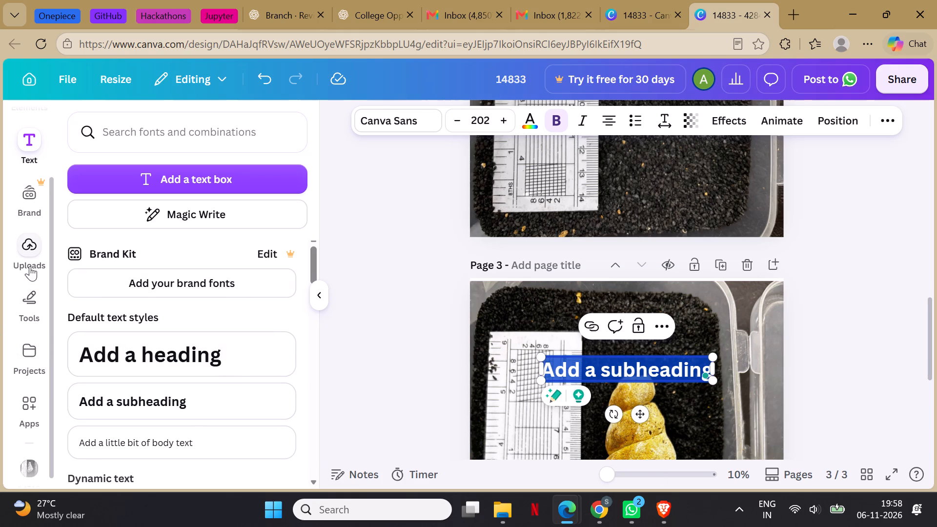
key("BackSpace")
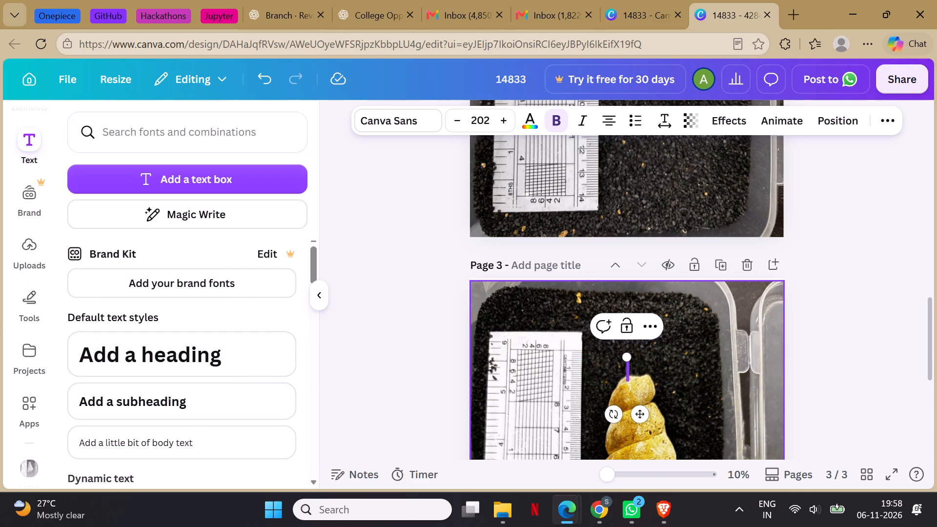
type("22")
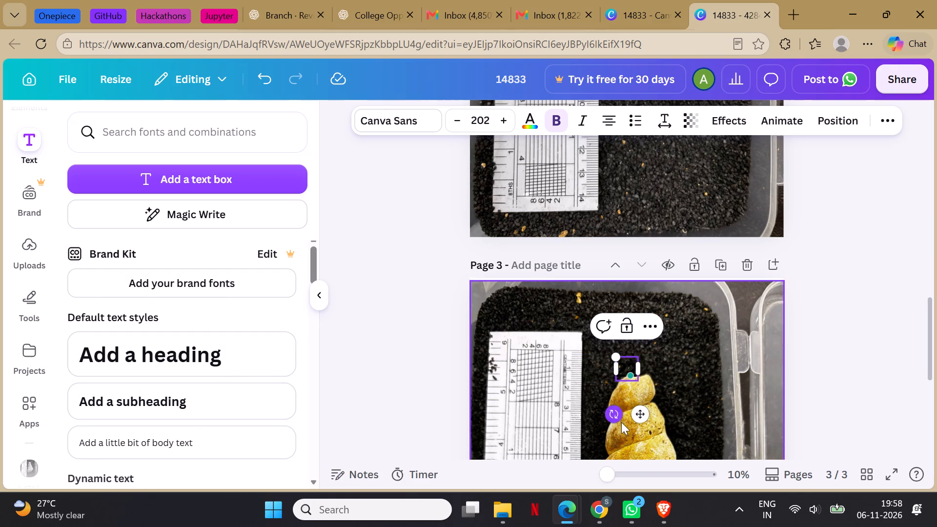
left_click_drag(639, 414, 544, 441)
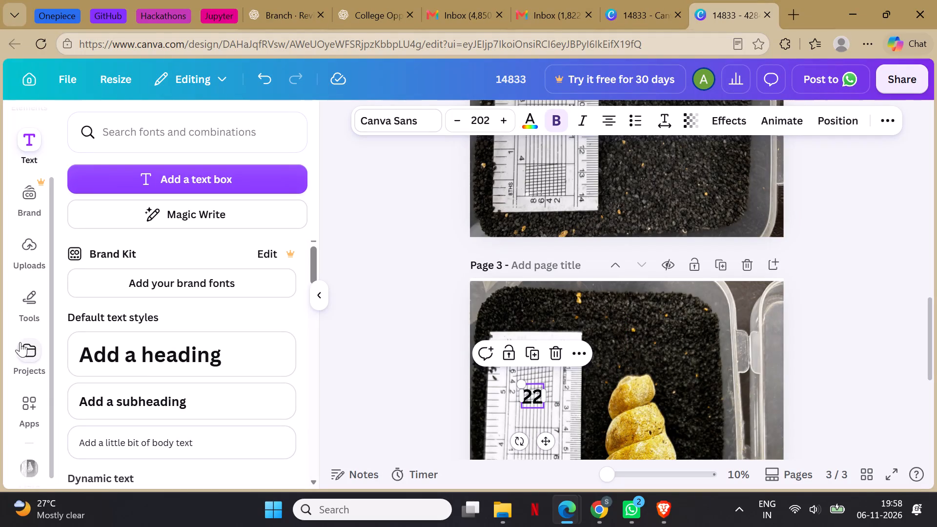
Replace the 22 text over the ruler on page 3 with 14718, the name of the uploads folder.
left_click(28, 254)
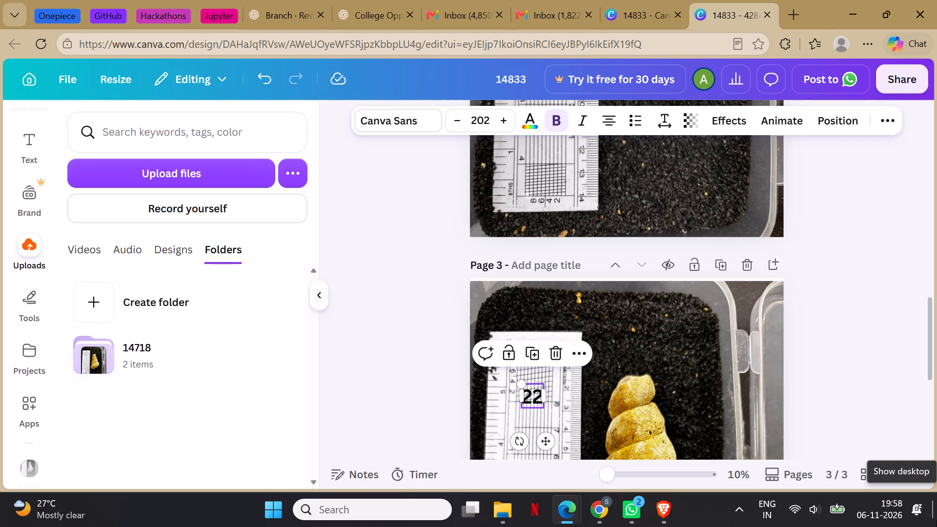
left_click(533, 394)
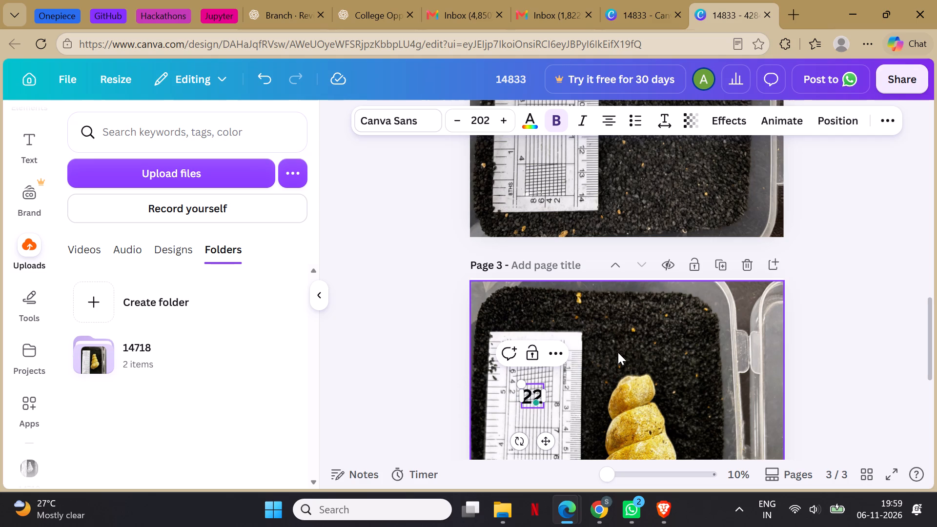
key("BackSpace")
key("Delete")
type("14")
type("718")
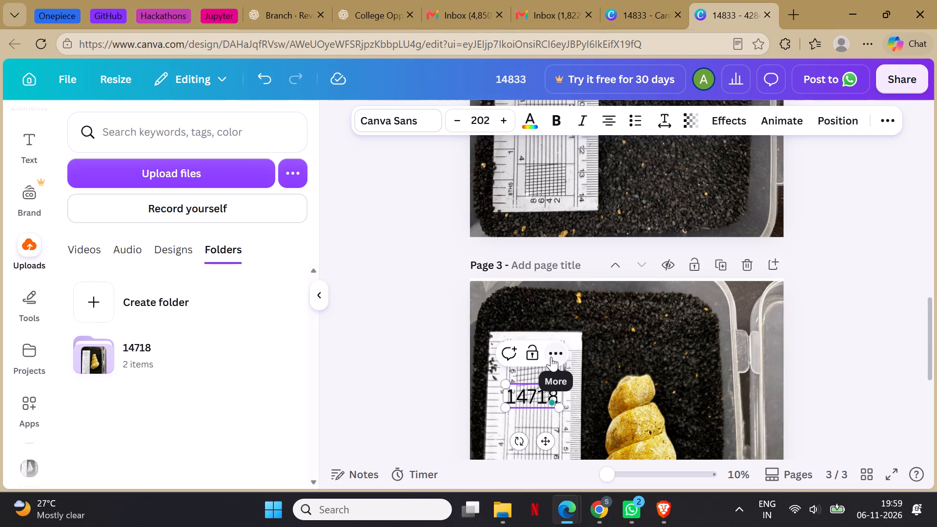
Try several fonts on the 14718 label, settle on League Spartan, and colour the text white.
triple_click(532, 395)
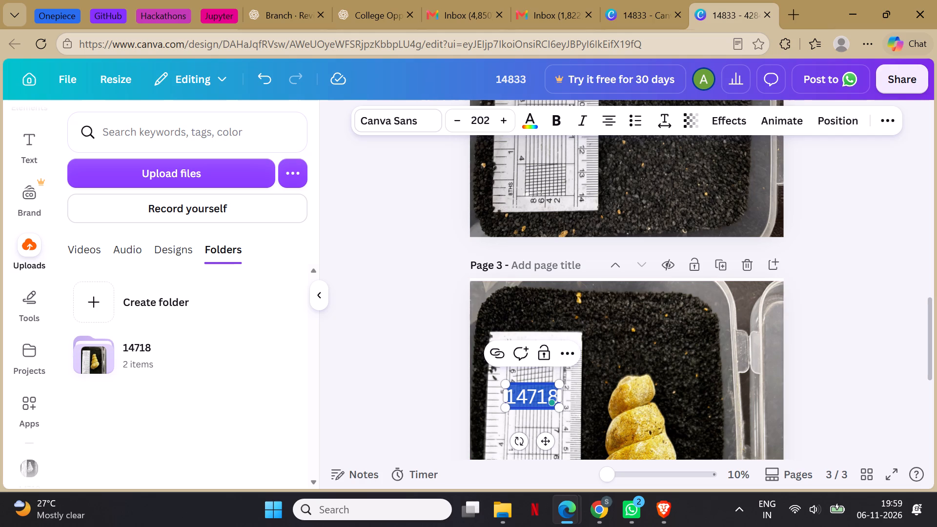
left_click(412, 116)
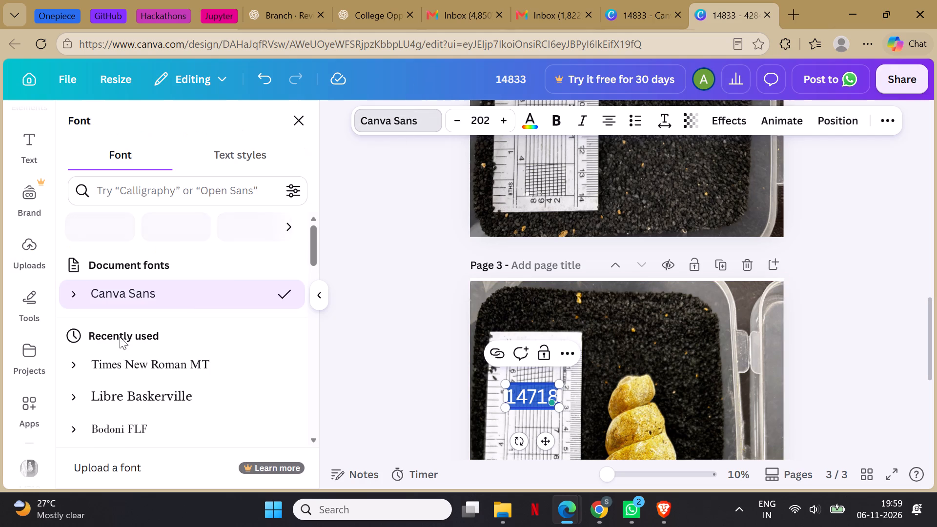
scroll(139, 360, "down", 1)
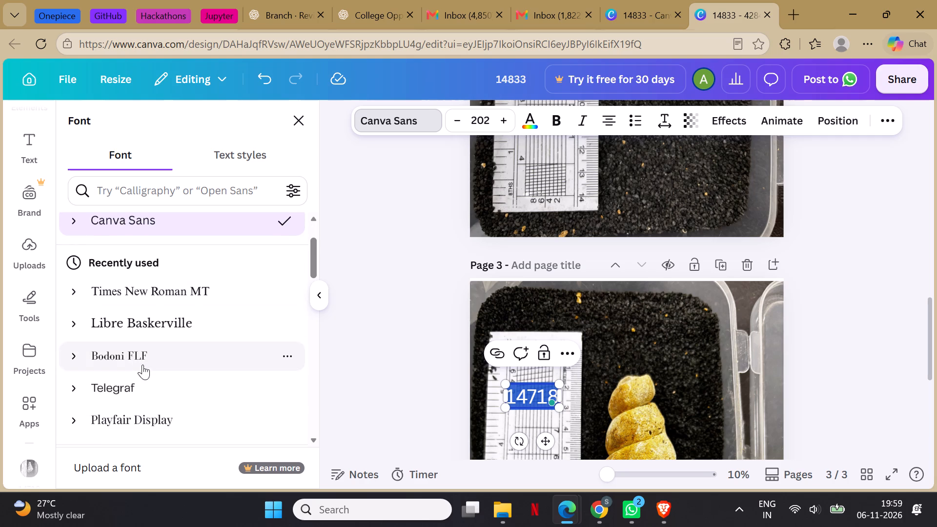
scroll(143, 368, "down", 4)
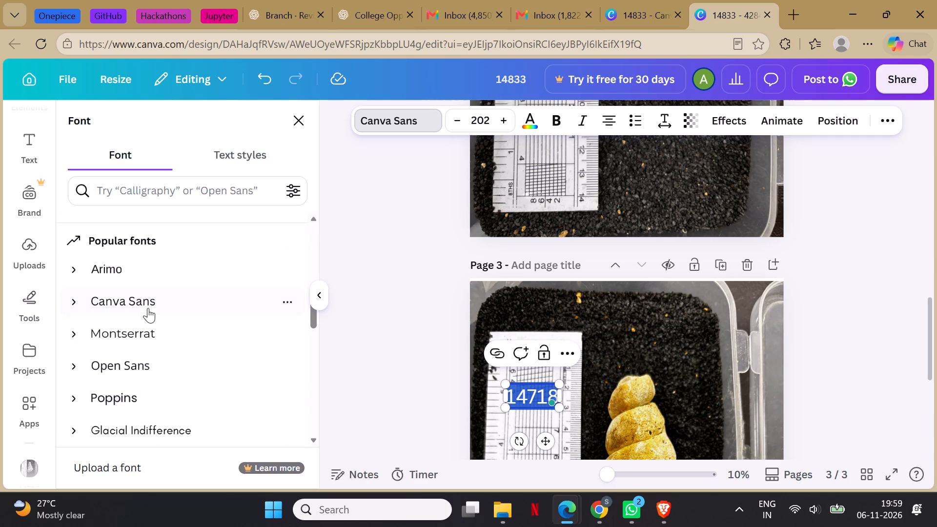
left_click(154, 391)
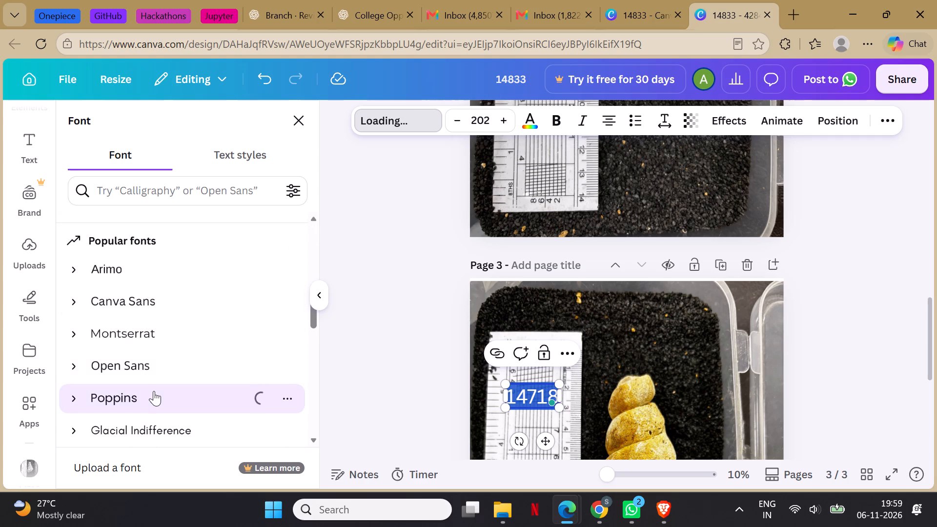
scroll(154, 390, "down", 2)
left_click(134, 320)
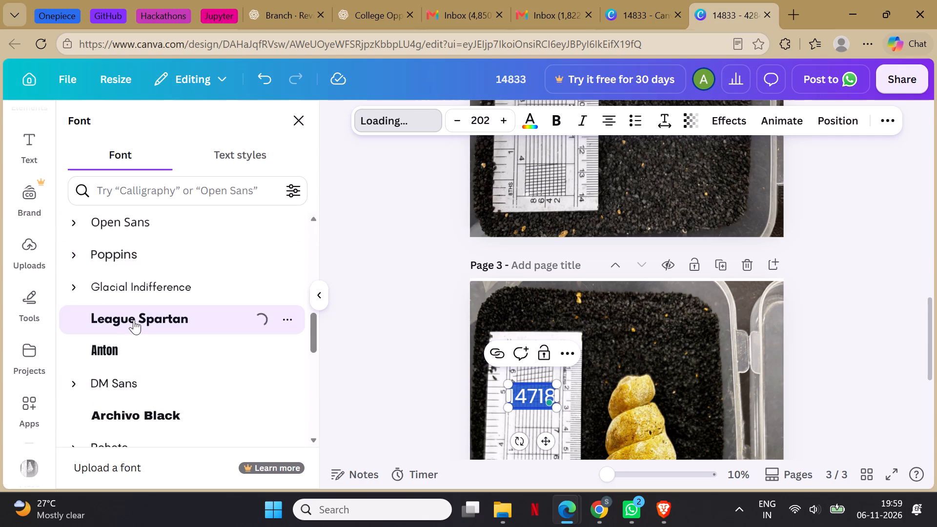
left_click(125, 410)
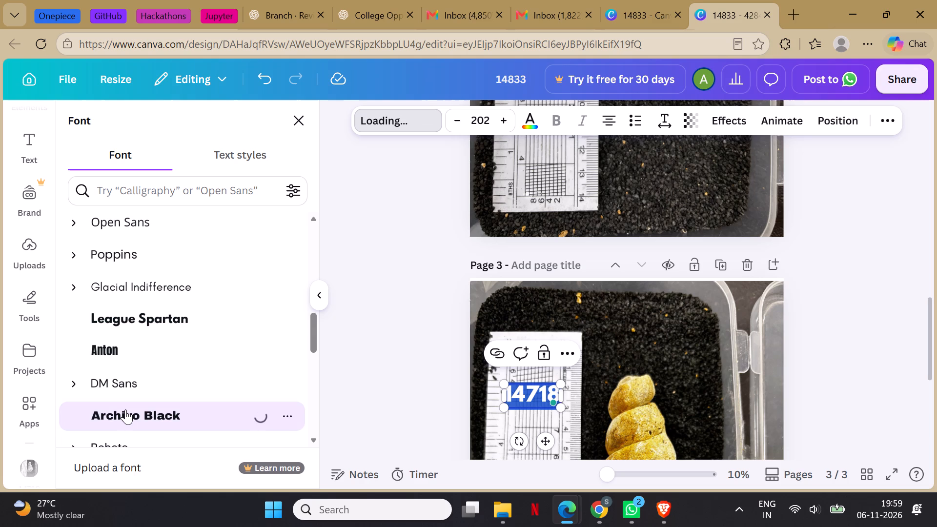
left_click(129, 359)
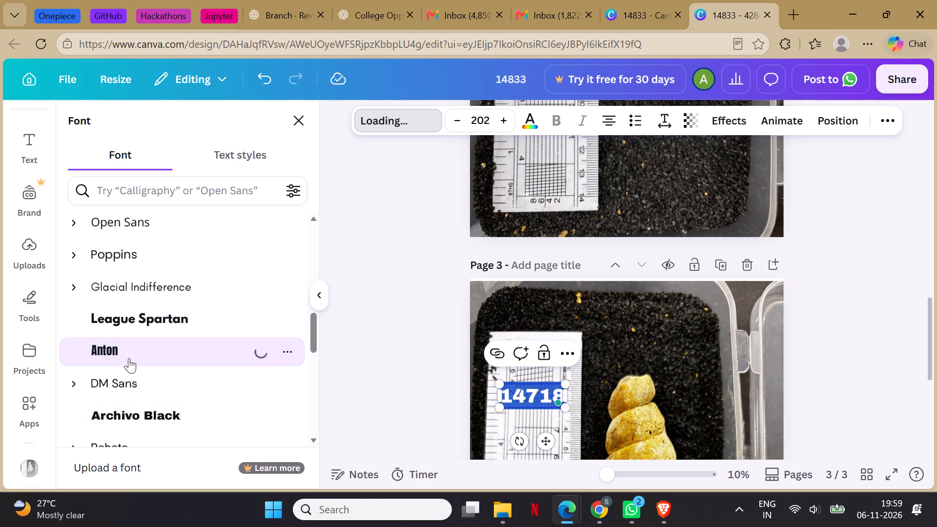
scroll(129, 358, "down", 1)
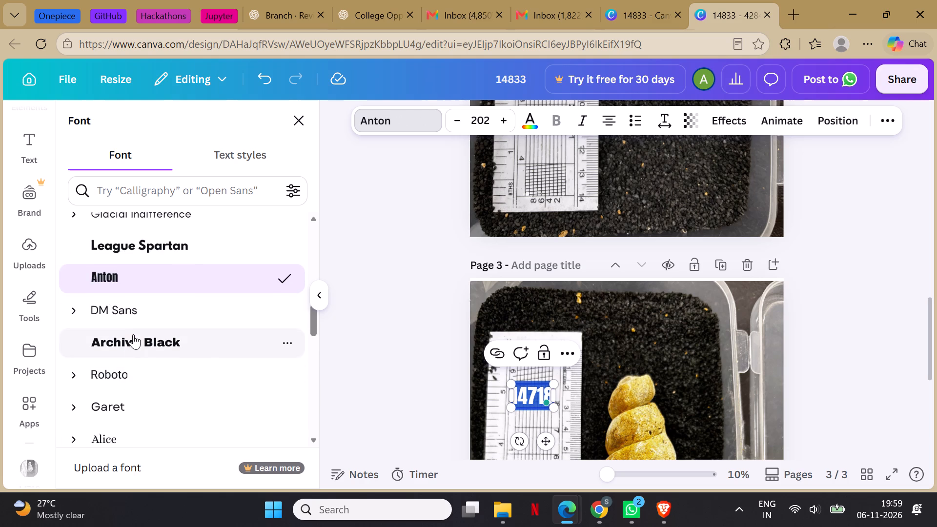
left_click(147, 242)
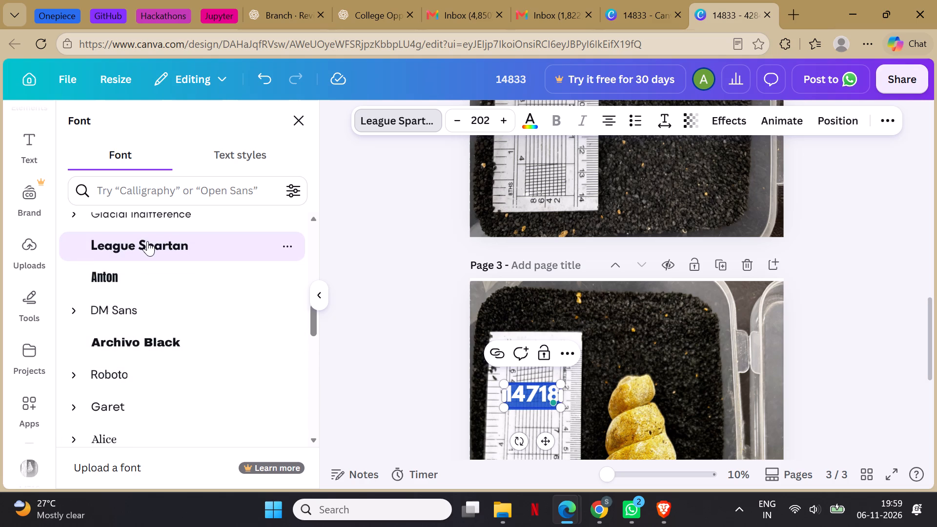
scroll(278, 277, "up", 1)
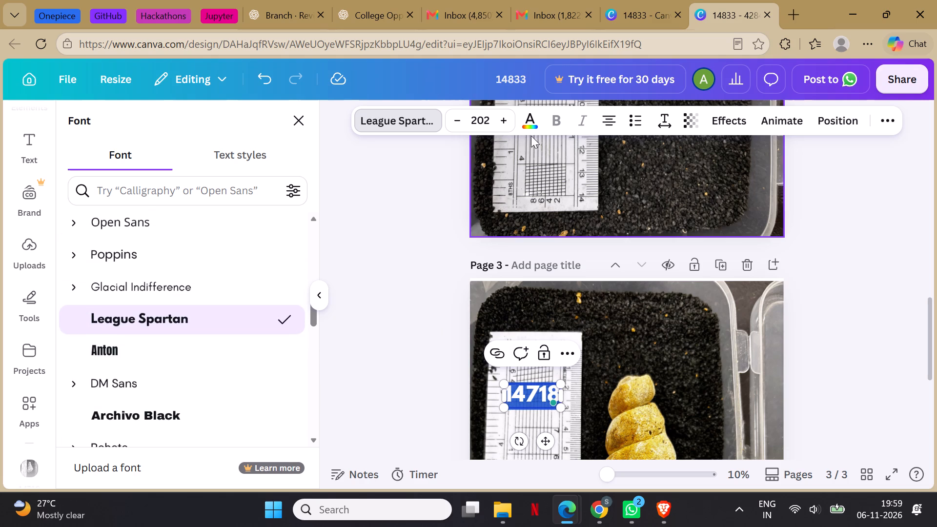
left_click(531, 122)
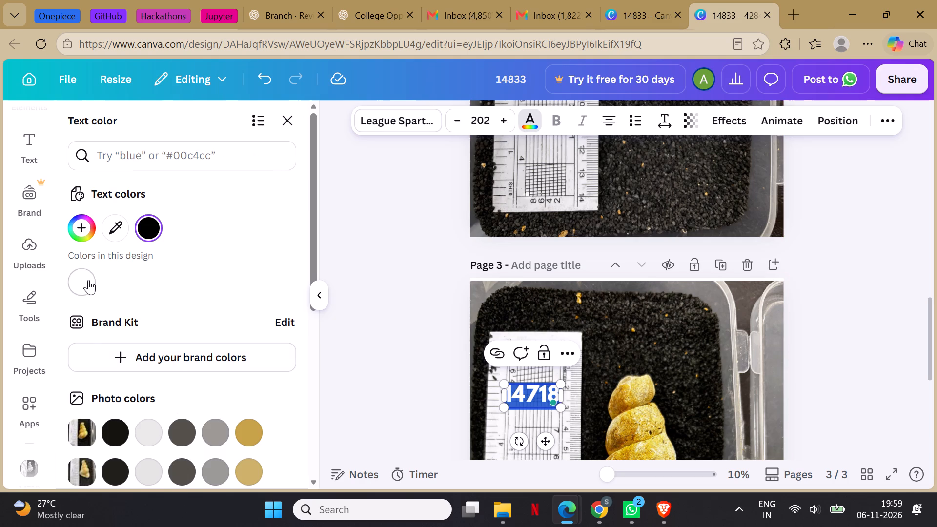
left_click(88, 278)
Move the 14718 label onto the dark gravel above the shell on page 3 and shrink it to about size 170.
left_click_drag(547, 442, 687, 369)
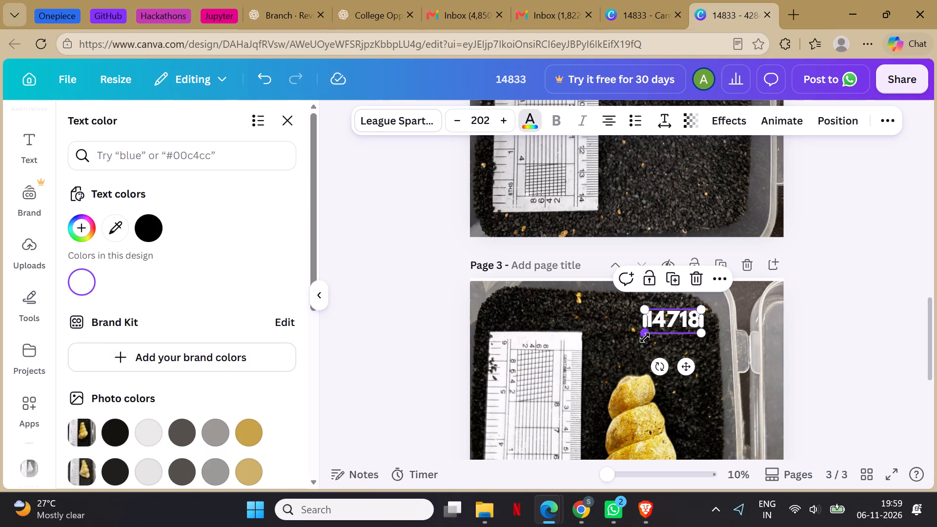
left_click_drag(645, 338, 654, 336)
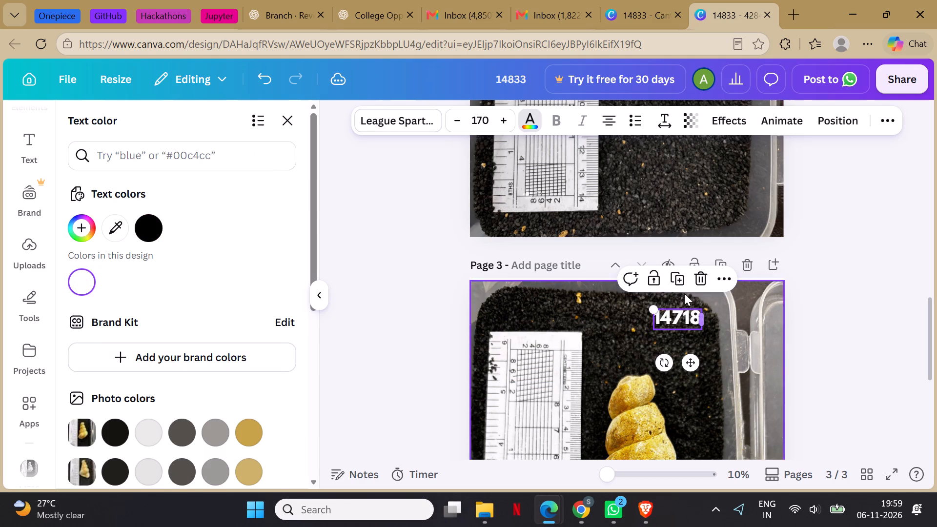
Duplicate the 14718 label and move the copy onto the dark gravel near the upper edge of page 2.
left_click(672, 279)
scroll(677, 366, "up", 2)
scroll(701, 394, "down", 2)
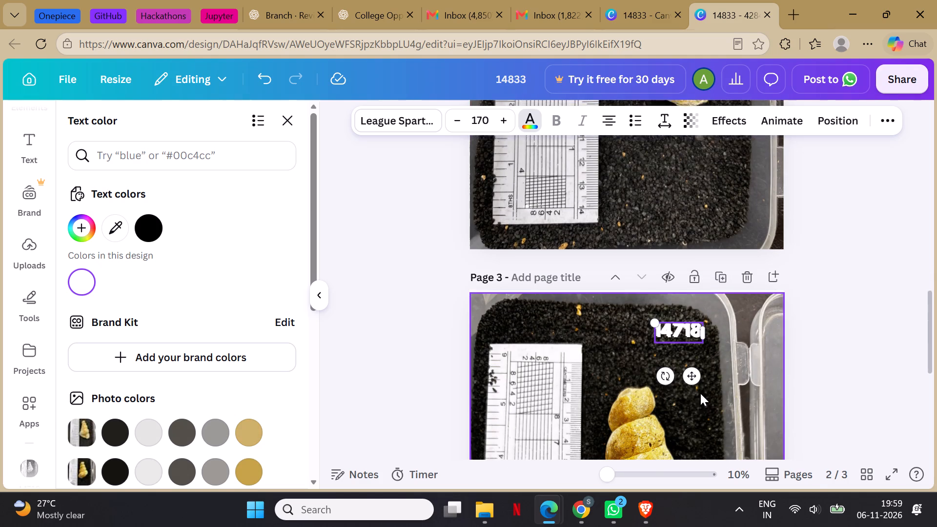
left_click_drag(692, 366, 707, 228)
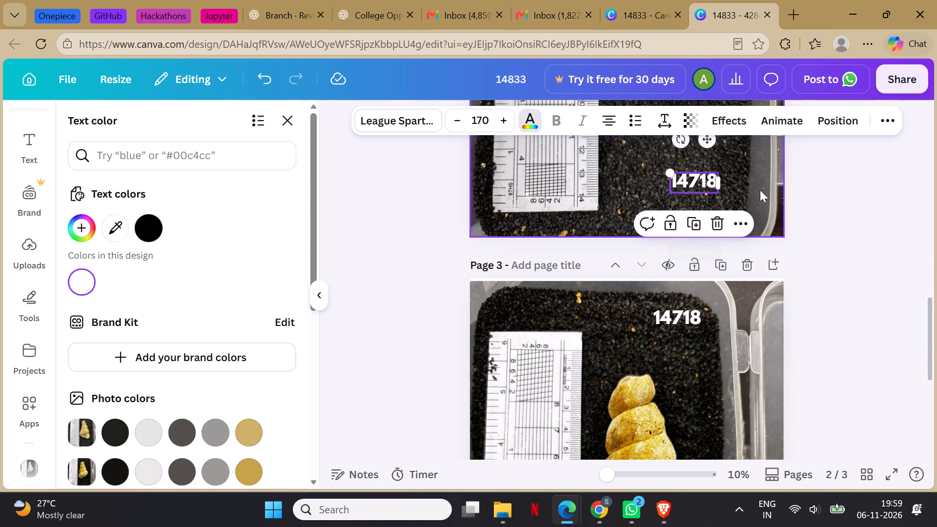
scroll(764, 188, "up", 2)
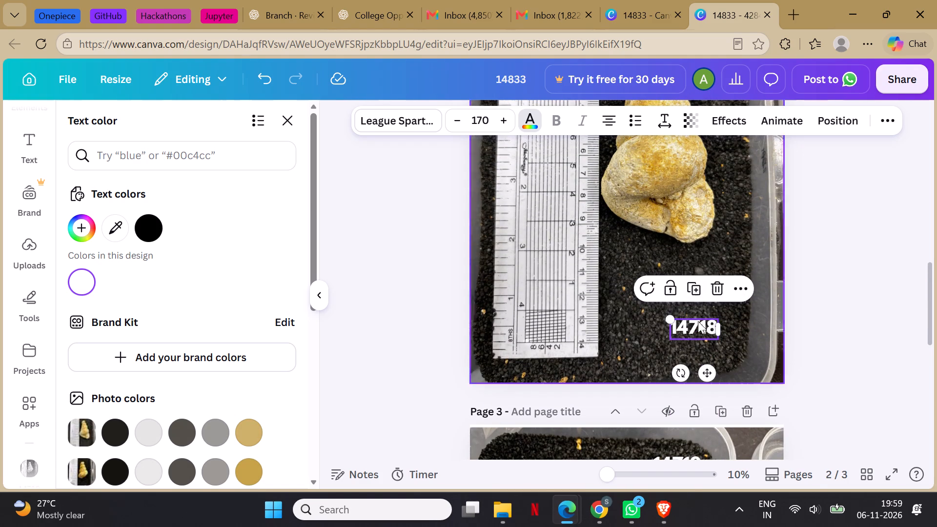
left_click_drag(706, 367, 716, 261)
scroll(716, 261, "up", 1)
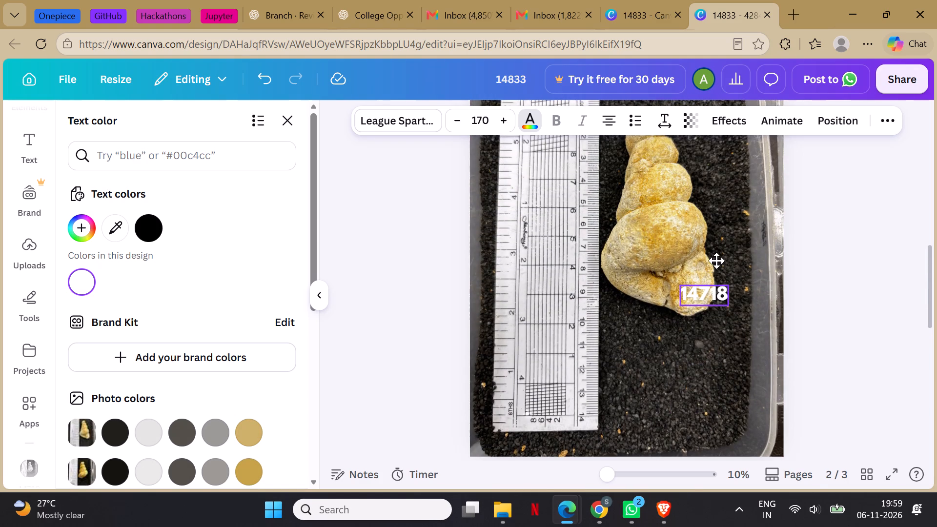
left_click_drag(716, 261, 717, 242)
scroll(716, 261, "up", 1)
scroll(713, 197, "up", 1)
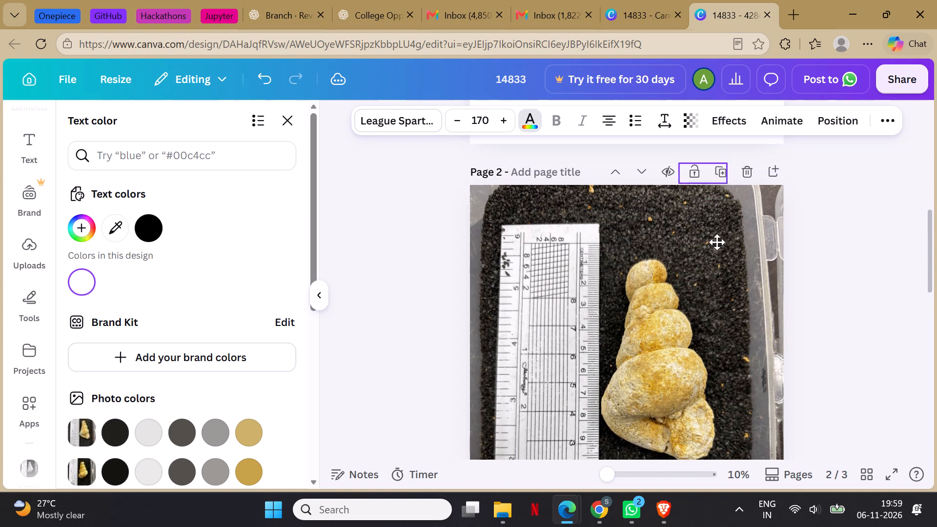
left_click_drag(717, 242, 713, 242)
Download all pages of the labelled design as PNG.
scroll(713, 242, "down", 2)
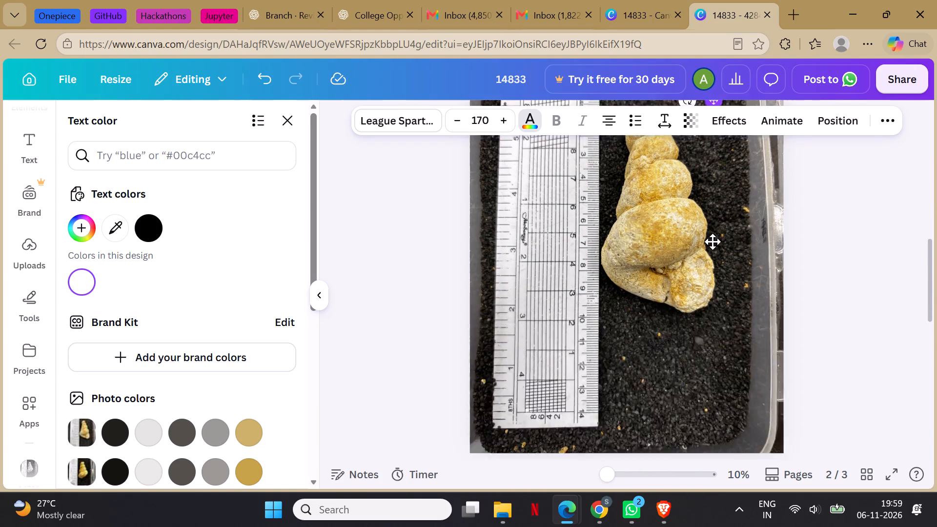
scroll(713, 242, "down", 7)
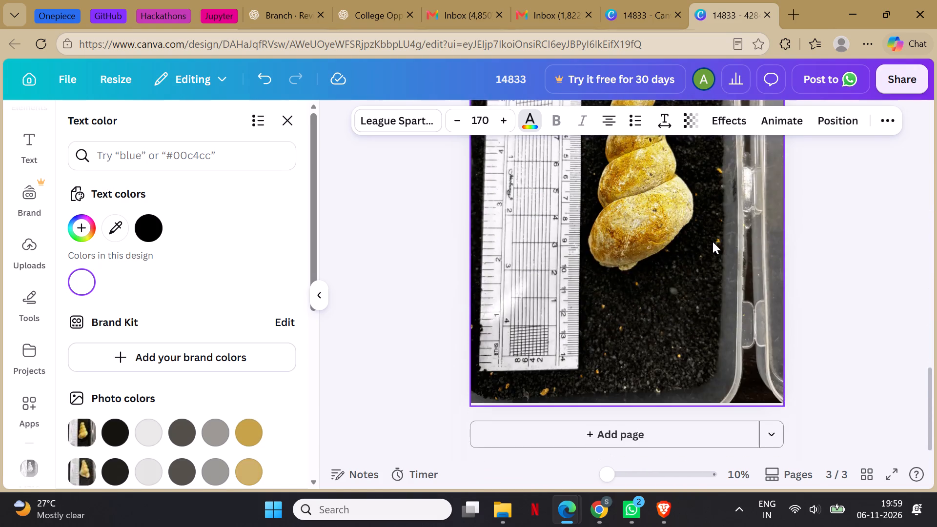
scroll(713, 242, "up", 3)
scroll(713, 241, "down", 1)
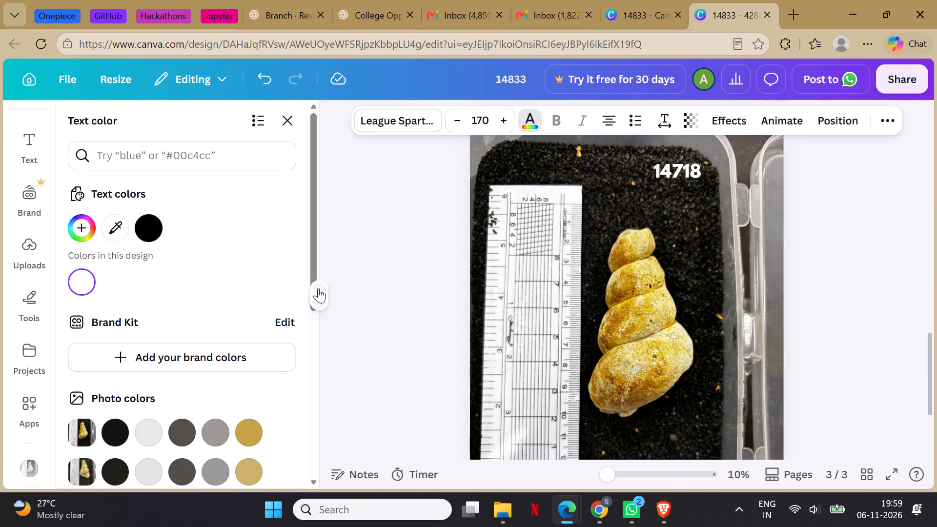
left_click(319, 289)
left_click(898, 82)
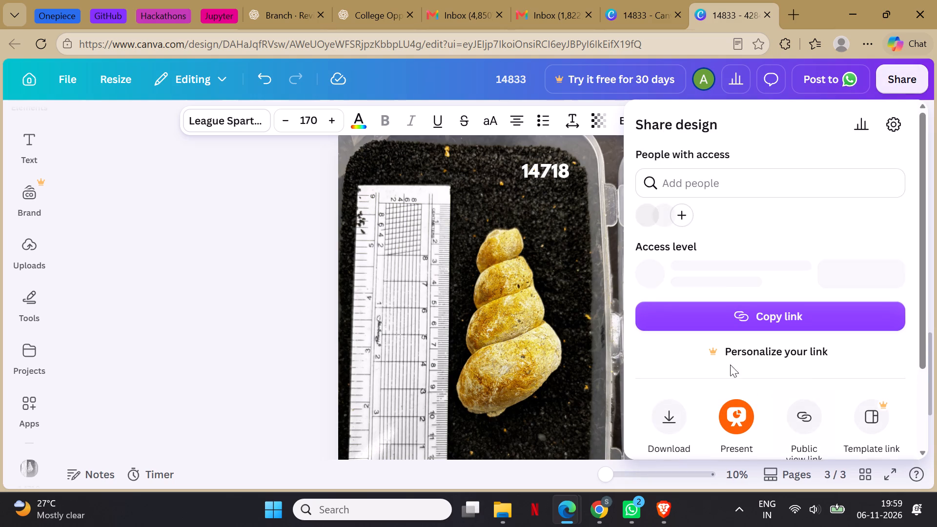
left_click(669, 425)
scroll(726, 236, "down", 4)
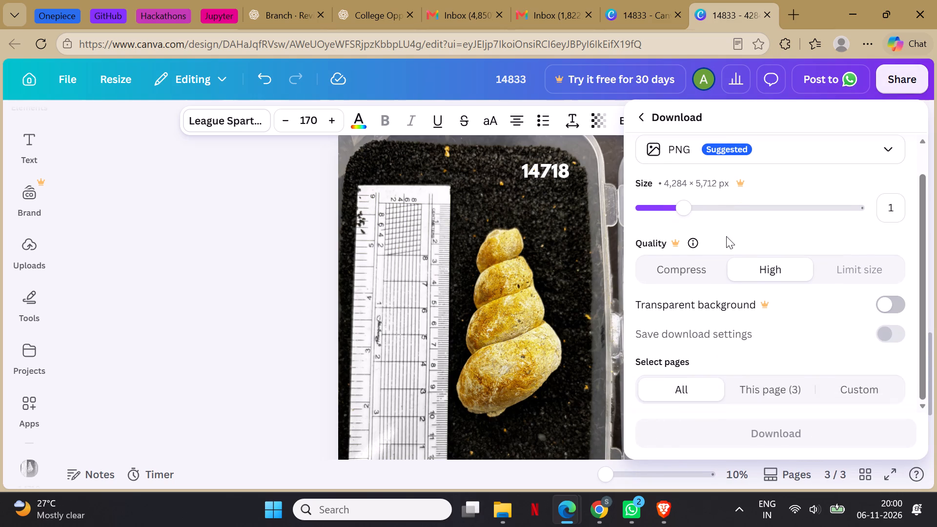
scroll(726, 236, "up", 4)
scroll(726, 236, "down", 4)
left_click(786, 435)
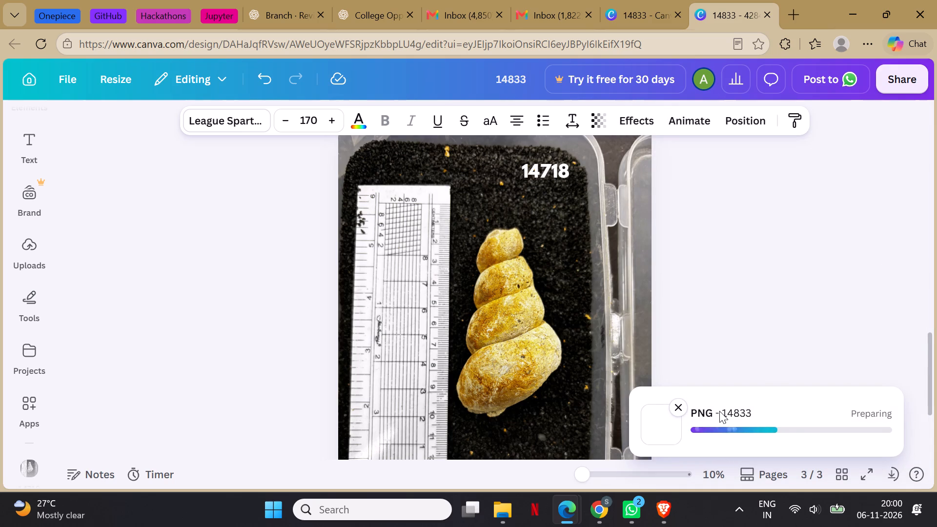
scroll(719, 411, "up", 3)
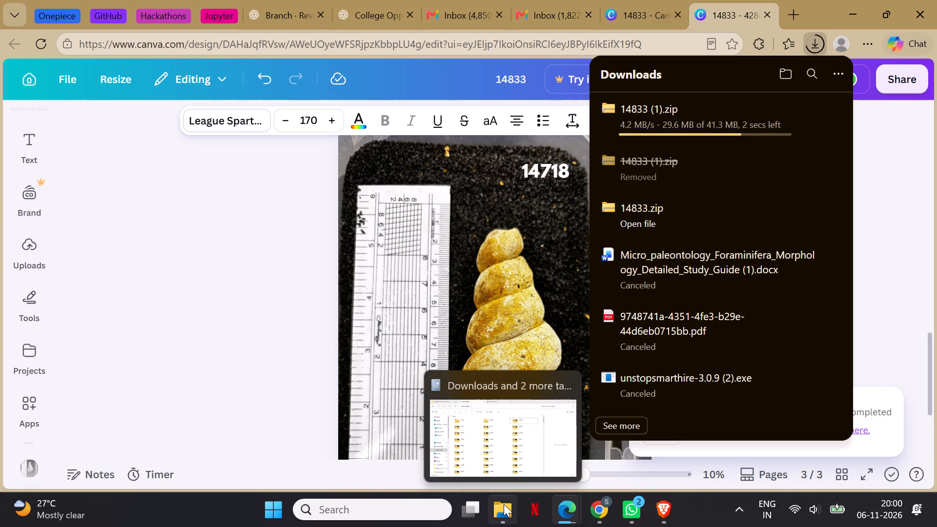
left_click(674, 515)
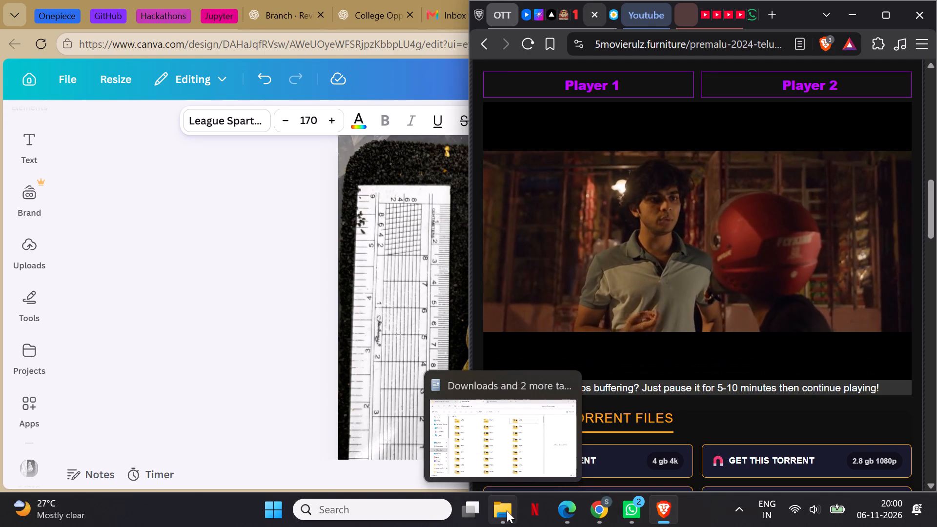
Switch to File Explorer and rename the 14833 (1) zip in Downloads as 14718.
left_click(507, 510)
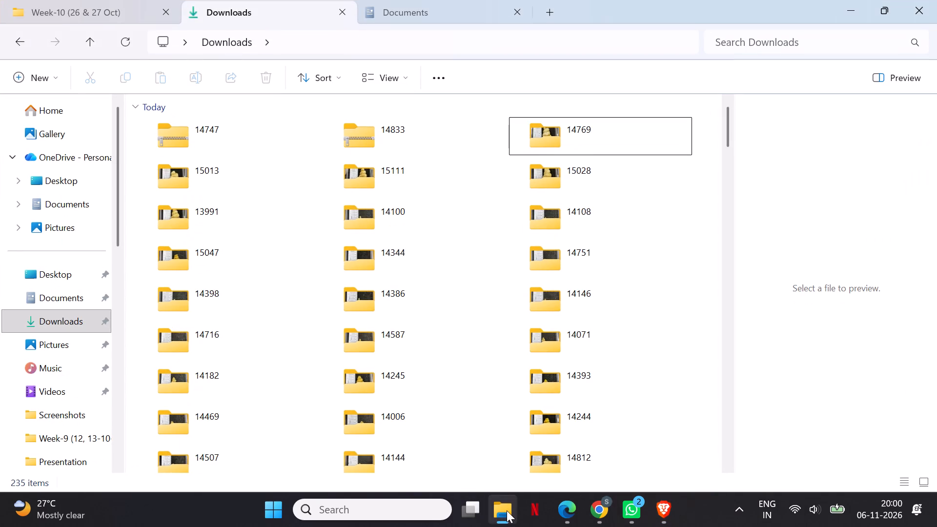
left_click(129, 41)
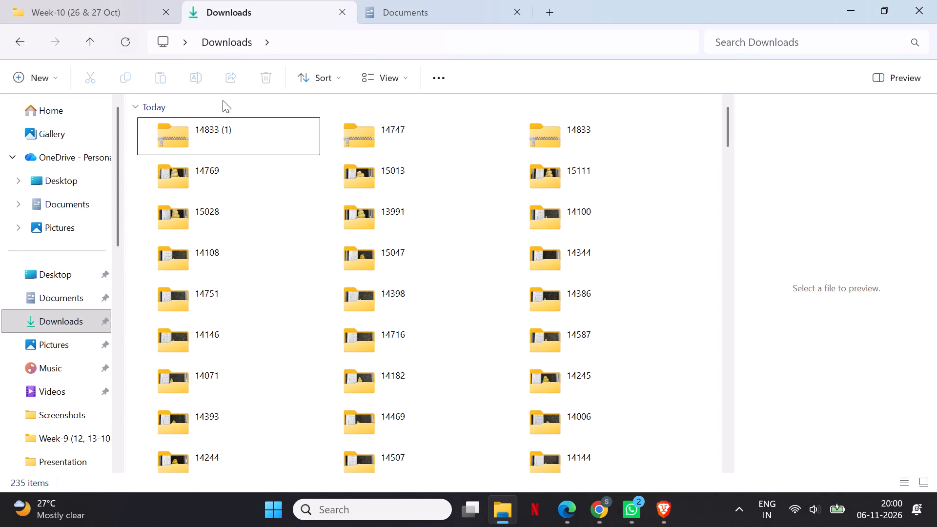
left_click(243, 138)
left_click(194, 79)
type("14718")
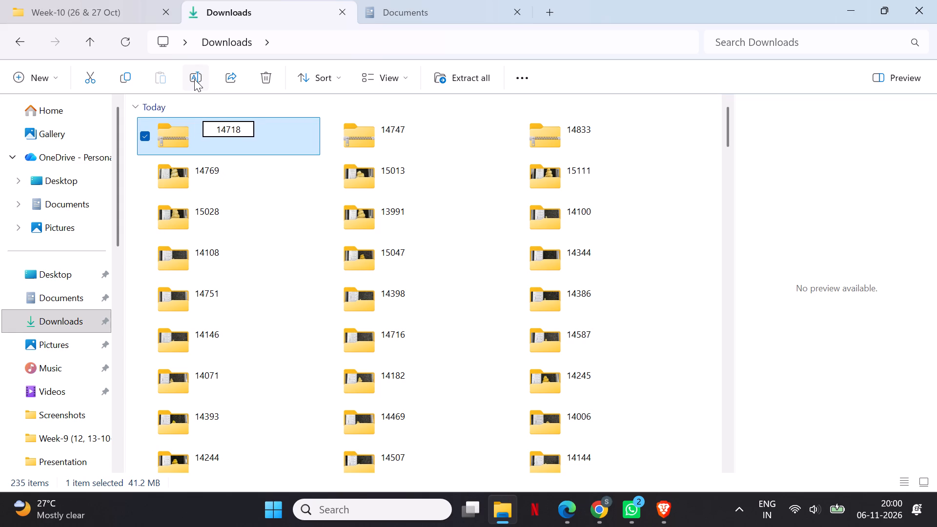
key("Return")
left_click(127, 39)
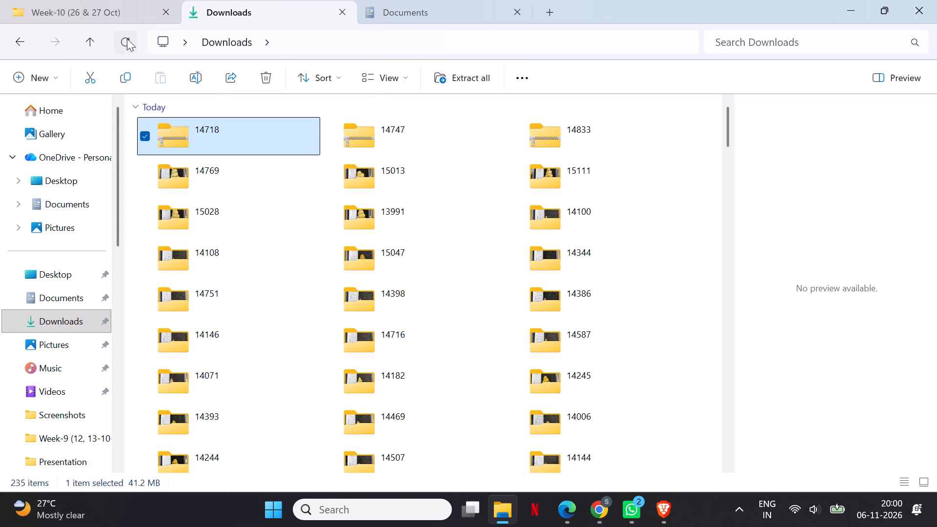
scroll(311, 257, "down", 5)
scroll(311, 257, "up", 6)
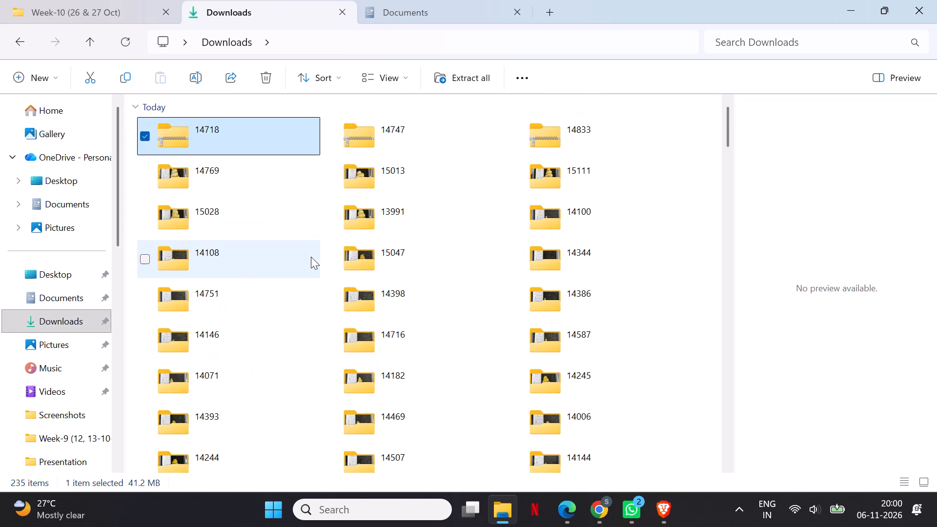
Select the 14769 folder in Downloads.
scroll(311, 257, "up", 4)
left_click(204, 180)
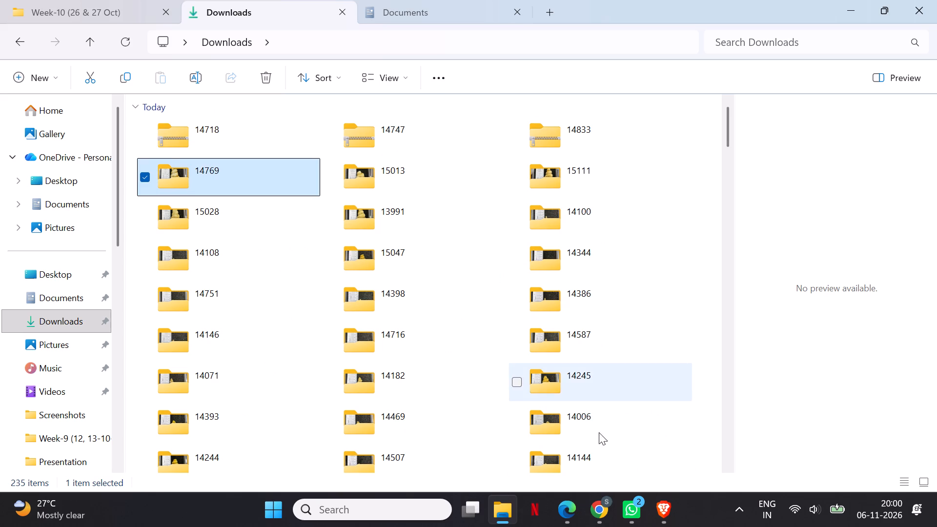
Switch back to the Canva design in Edge and clear the 14718 photos and labels, leaving two blank pages.
left_click(568, 507)
left_click(511, 450)
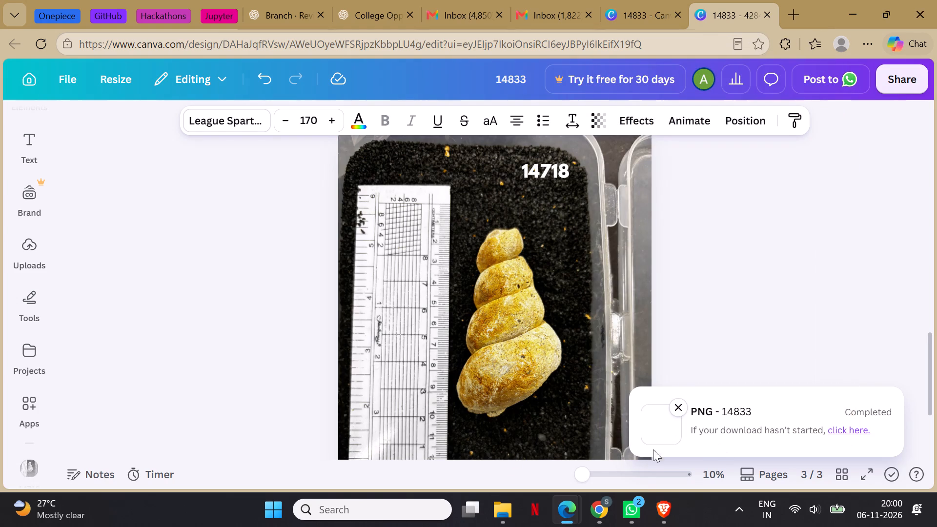
left_click(669, 521)
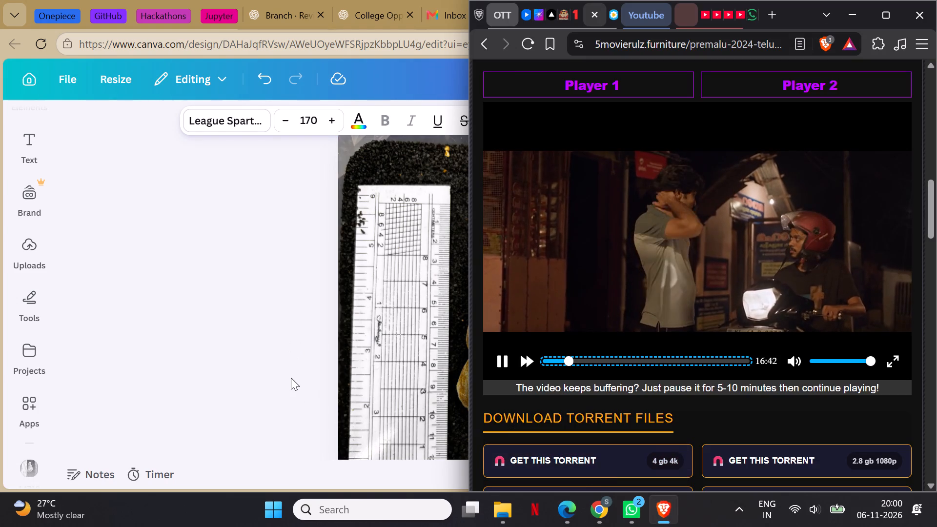
left_click(271, 334)
left_click(435, 294)
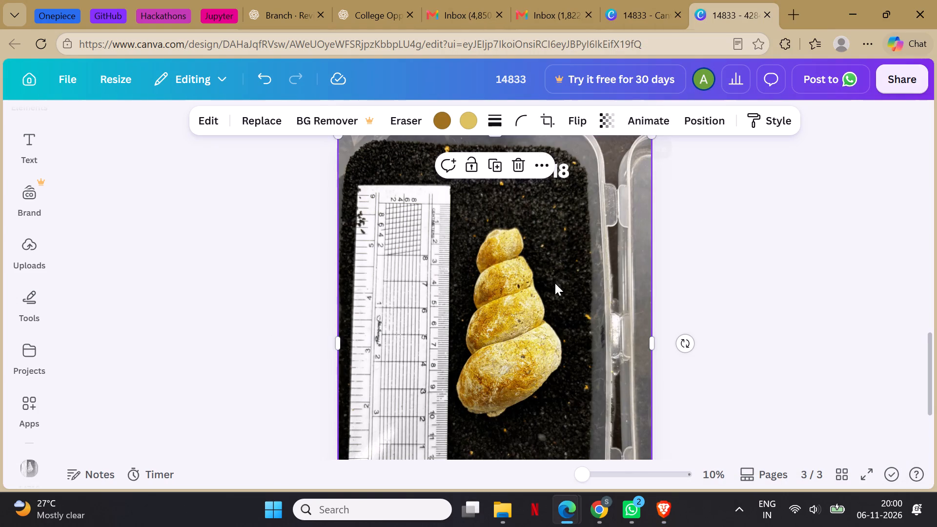
scroll(605, 289, "up", 2)
left_click(614, 264)
left_click(566, 194)
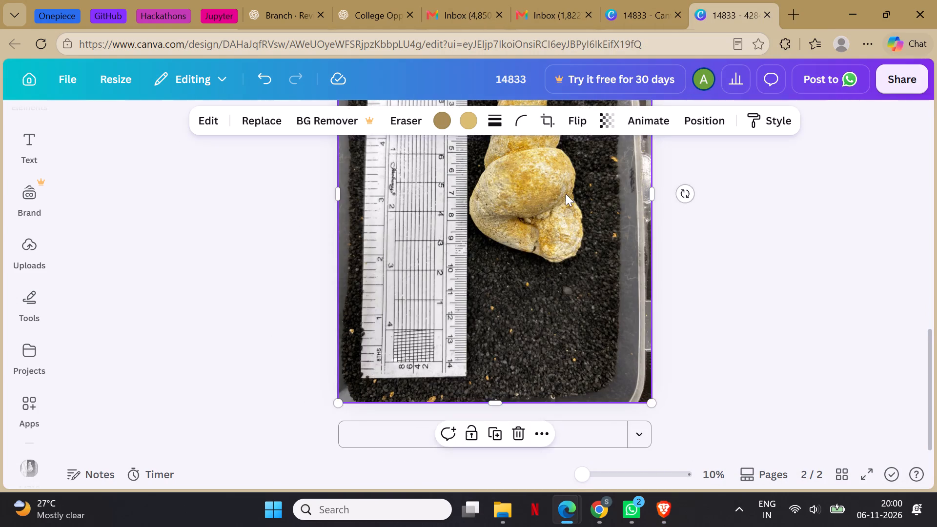
scroll(566, 194, "up", 3)
left_click(611, 200)
left_click(619, 194)
scroll(569, 231, "up", 7)
left_click(609, 155)
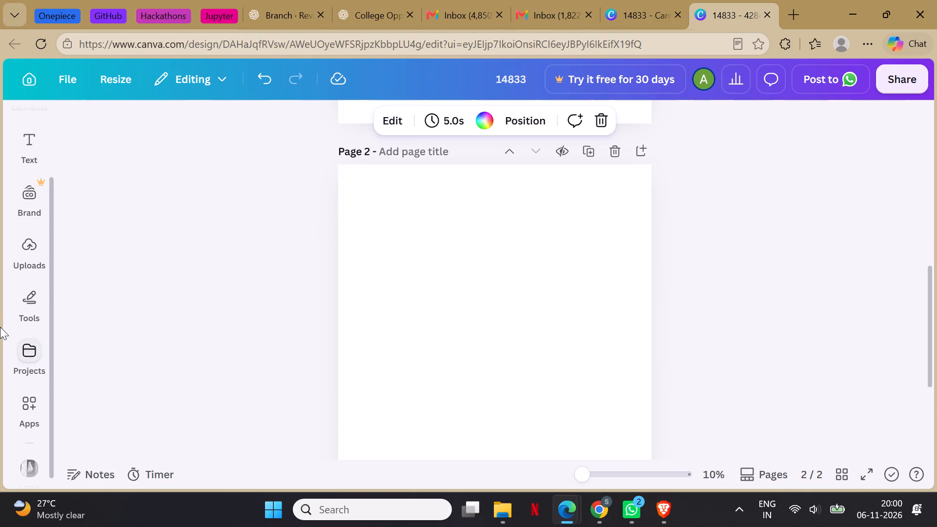
Permanently delete the 14718 folder from the Canva uploads.
left_click(26, 257)
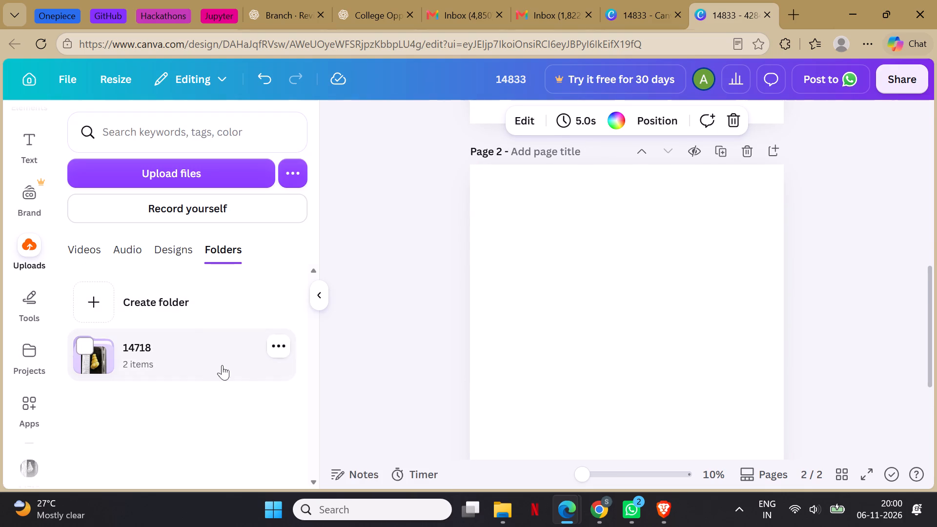
left_click(277, 343)
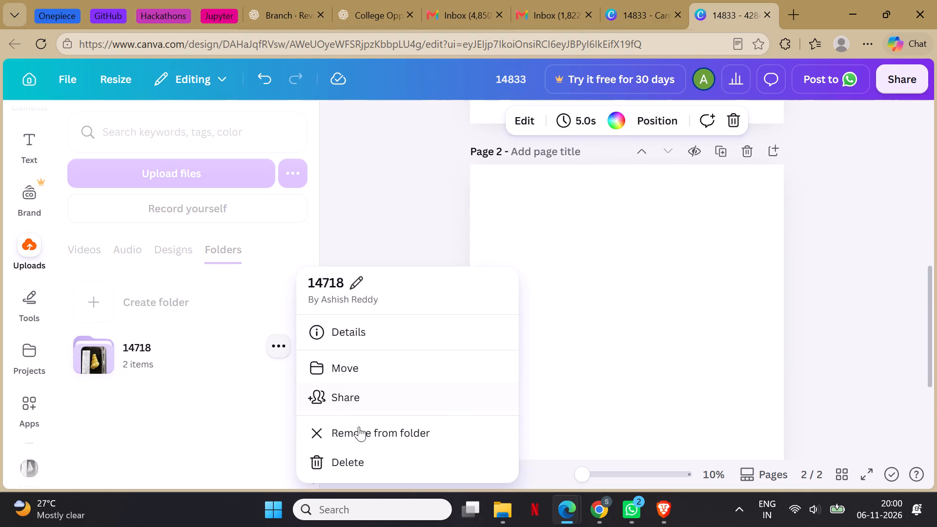
left_click(349, 454)
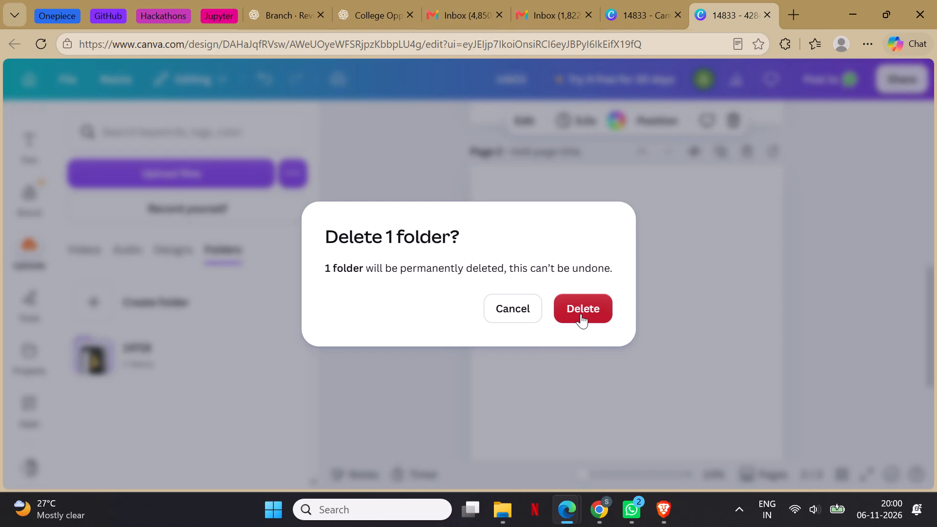
left_click(581, 313)
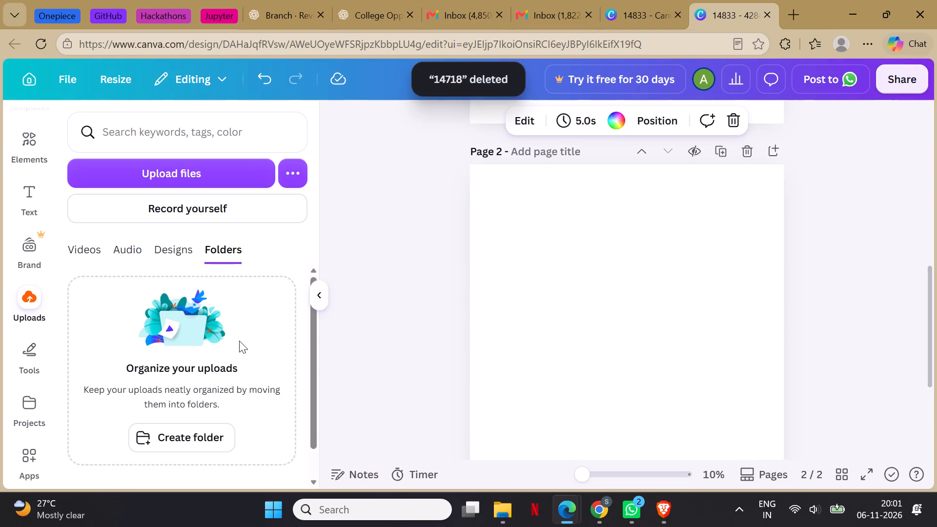
Upload IMG_8259 and IMG_8260 from the 14769 folder in Downloads to Canva.
left_click(283, 178)
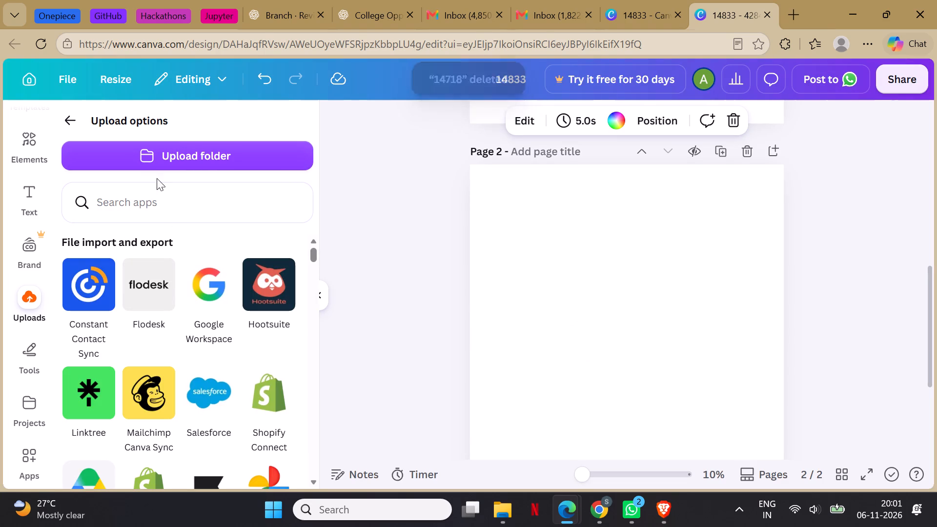
left_click(61, 120)
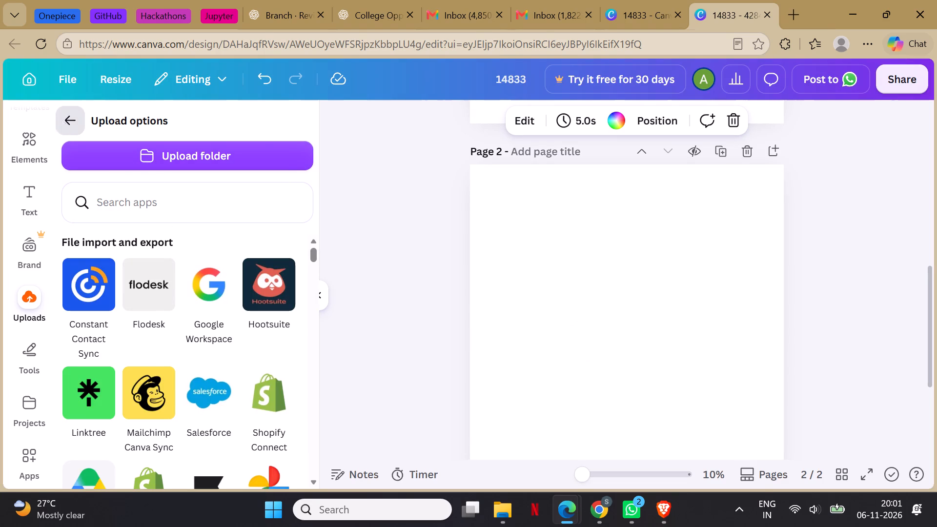
left_click(158, 176)
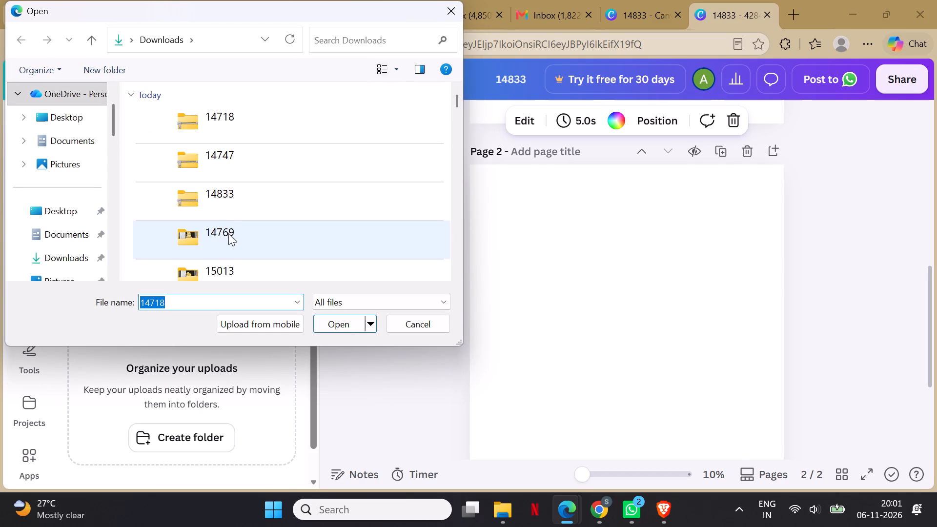
left_click(231, 232)
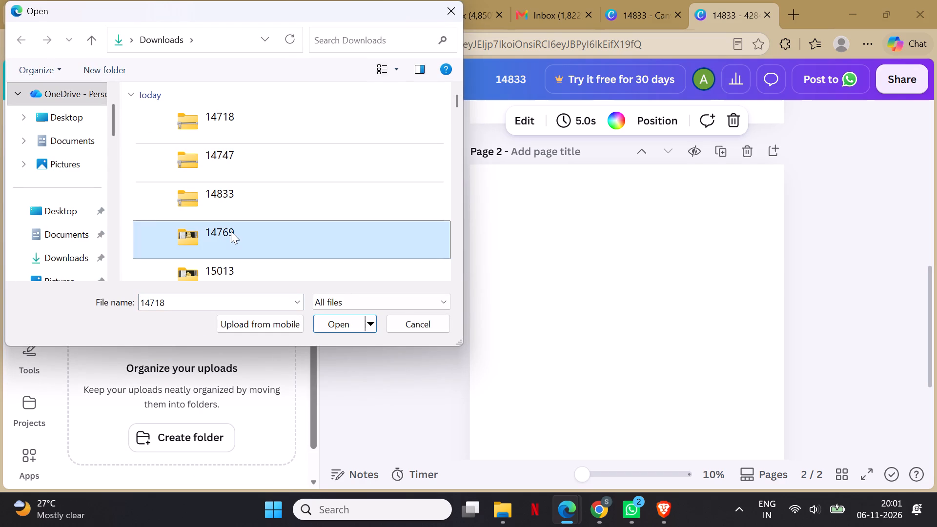
double_click(231, 231)
left_click(142, 152)
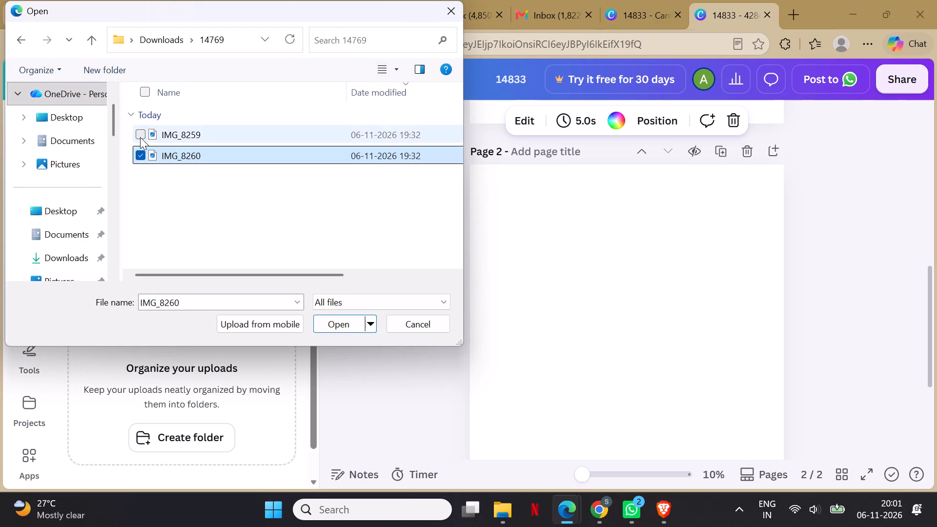
left_click(140, 135)
left_click(341, 323)
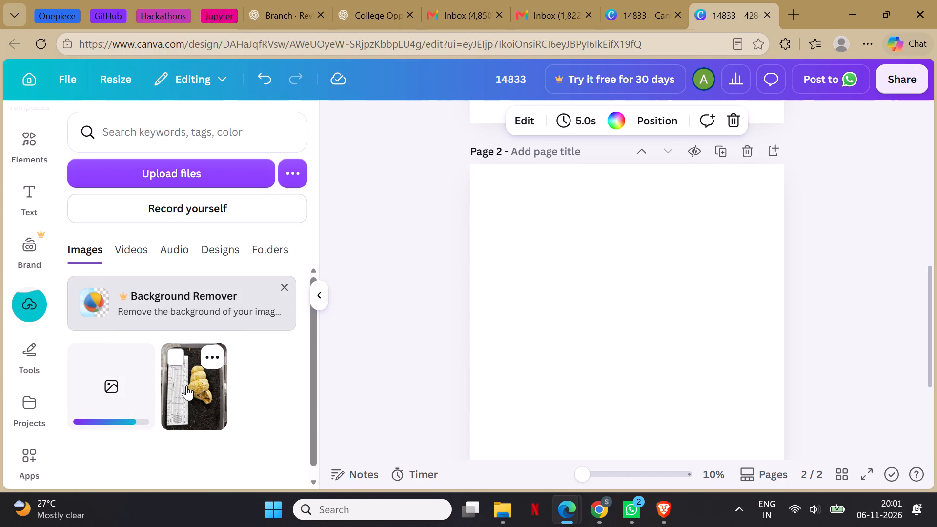
Place the uploaded photo with the shell opening showing on page 2 and the other shell photo on page 1.
left_click(185, 387)
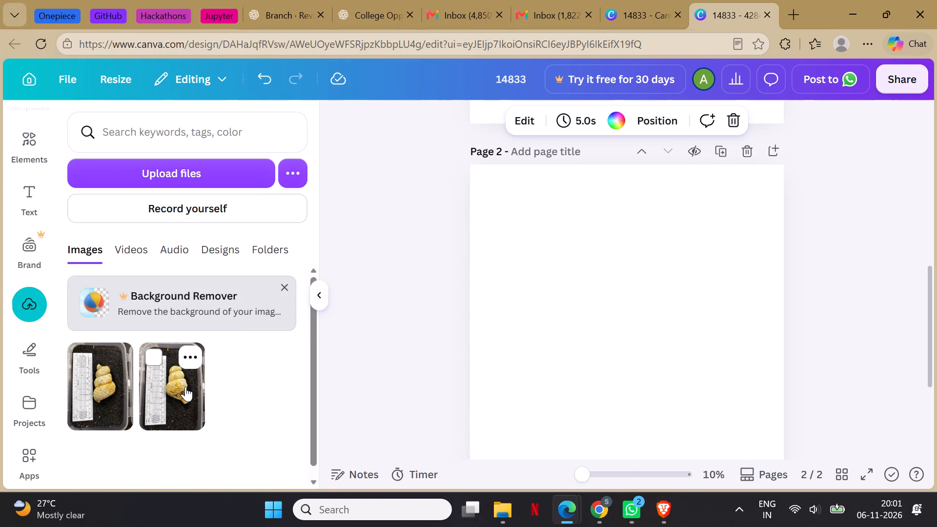
scroll(457, 298, "up", 3)
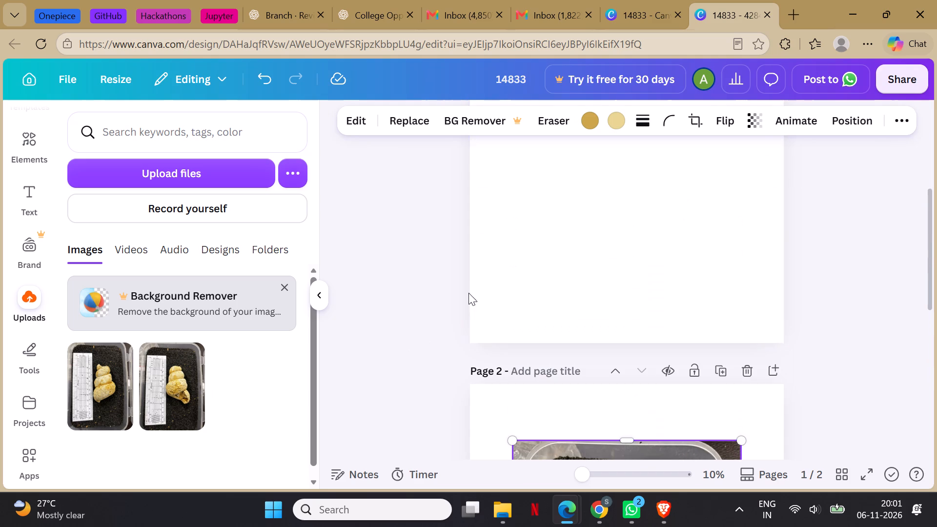
left_click(483, 292)
left_click(82, 393)
Reposition and enlarge the shell photo on page 1 so it fills the whole page.
scroll(346, 387, "up", 3)
left_click_drag(741, 200, 760, 144)
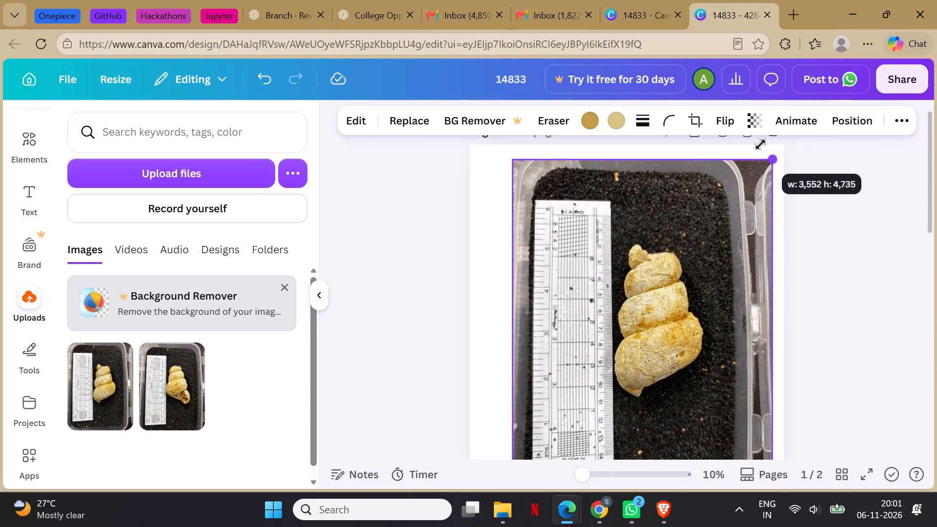
left_click_drag(760, 144, 761, 142)
left_click_drag(687, 257, 673, 271)
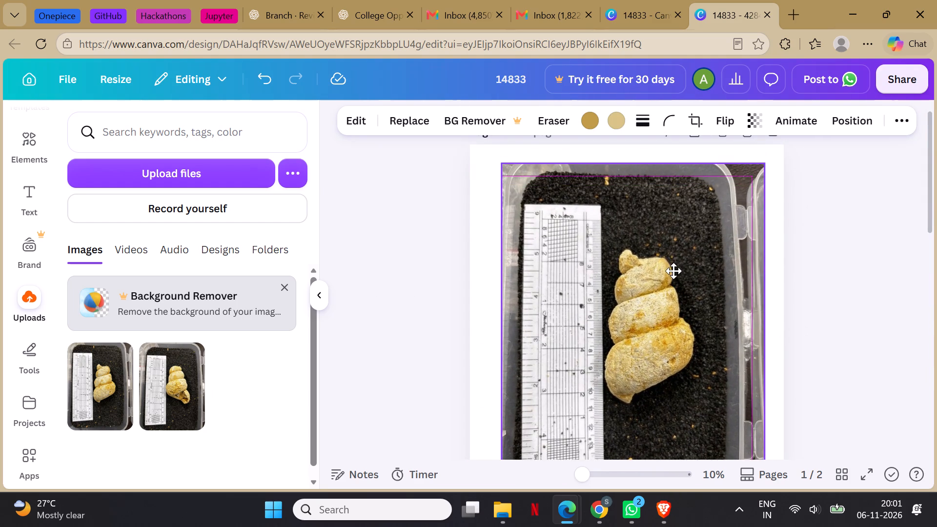
left_click_drag(673, 271, 667, 281)
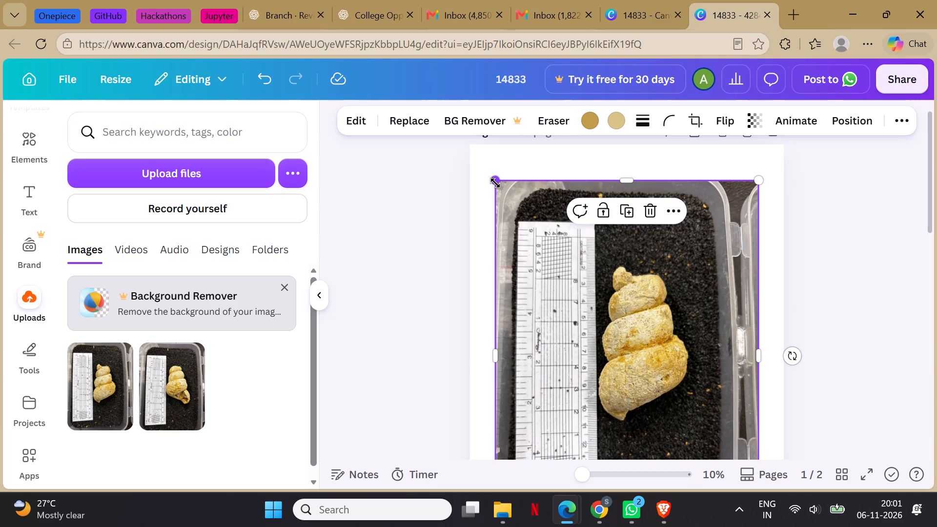
left_click_drag(495, 183, 476, 148)
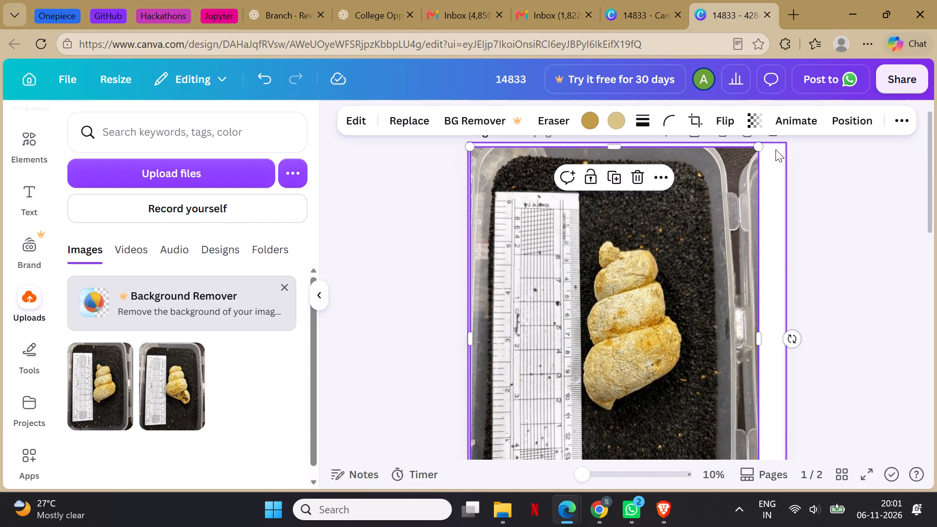
scroll(683, 262, "down", 3)
left_click_drag(760, 313, 768, 319)
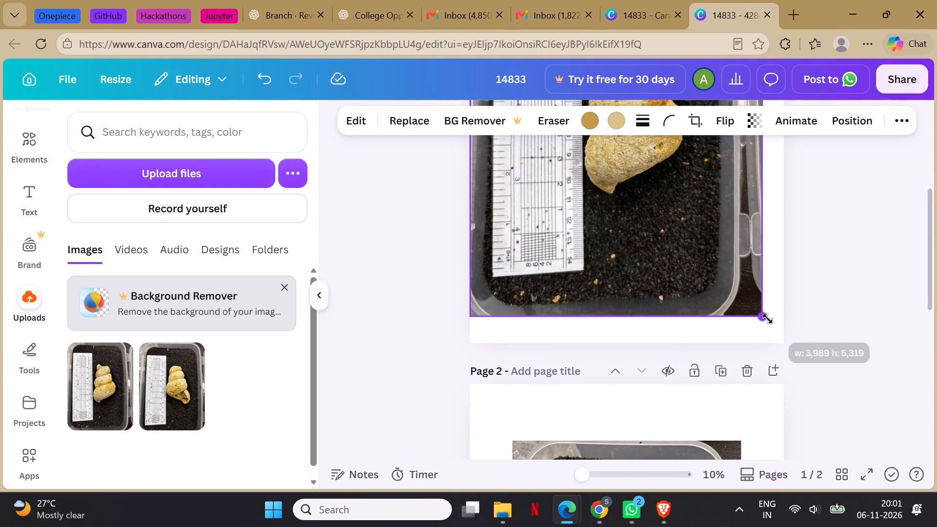
left_click_drag(768, 319, 794, 338)
scroll(725, 337, "up", 5)
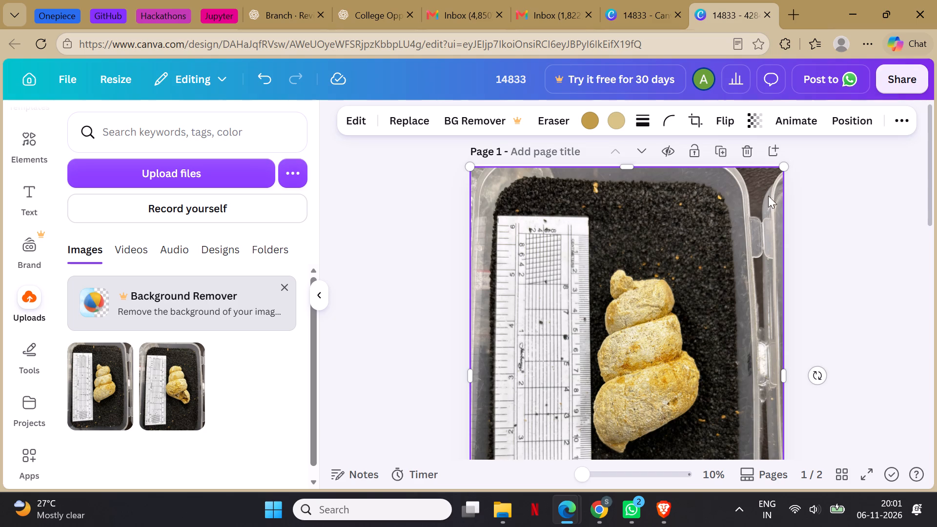
left_click(784, 168)
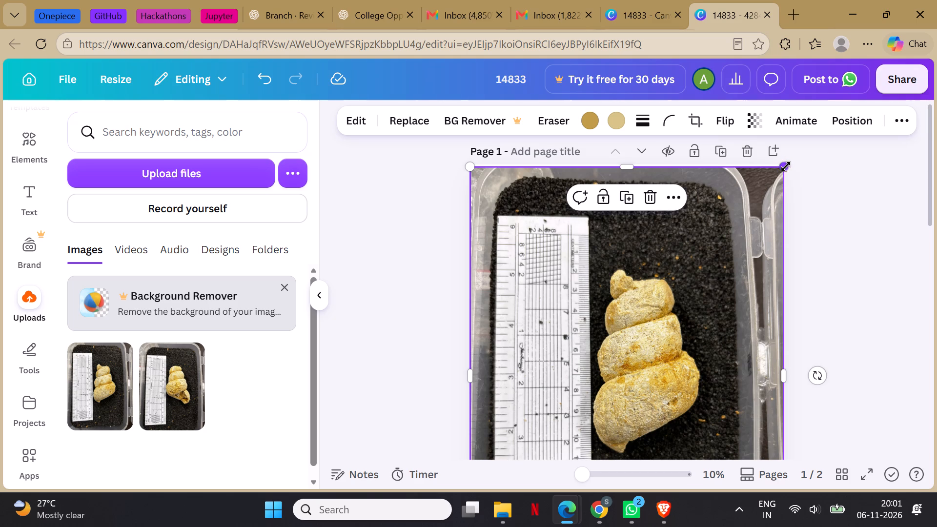
Enlarge the shell photo on page 2 so it fills the whole page.
scroll(732, 251, "down", 6)
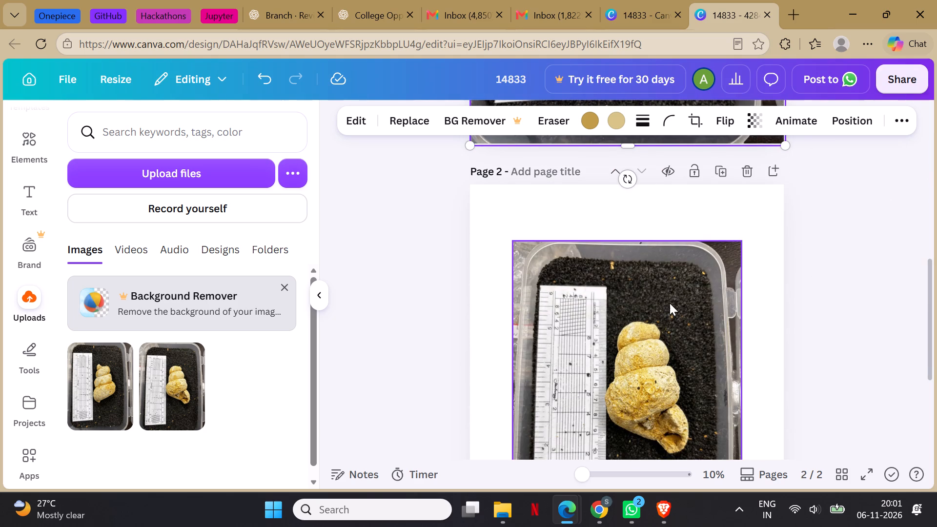
left_click(663, 281)
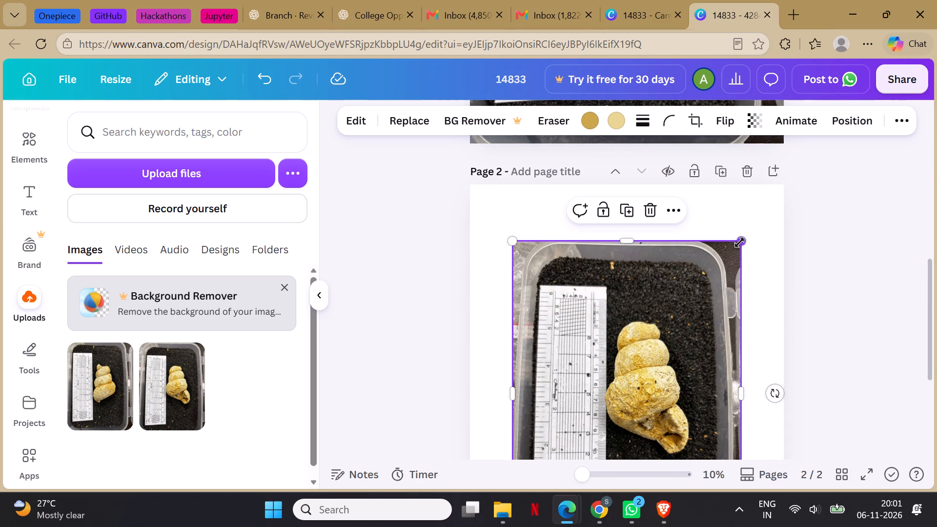
left_click_drag(739, 242, 777, 185)
scroll(688, 288, "down", 3)
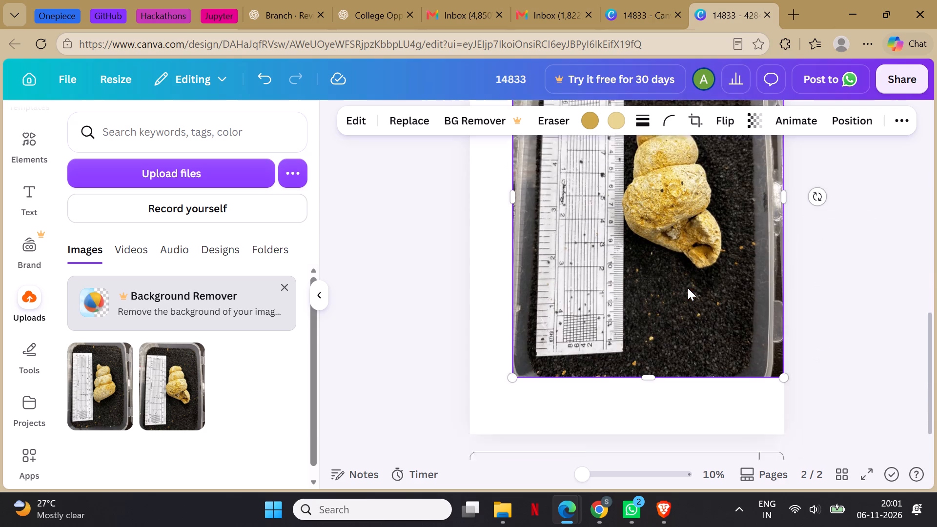
left_click_drag(510, 346, 477, 379)
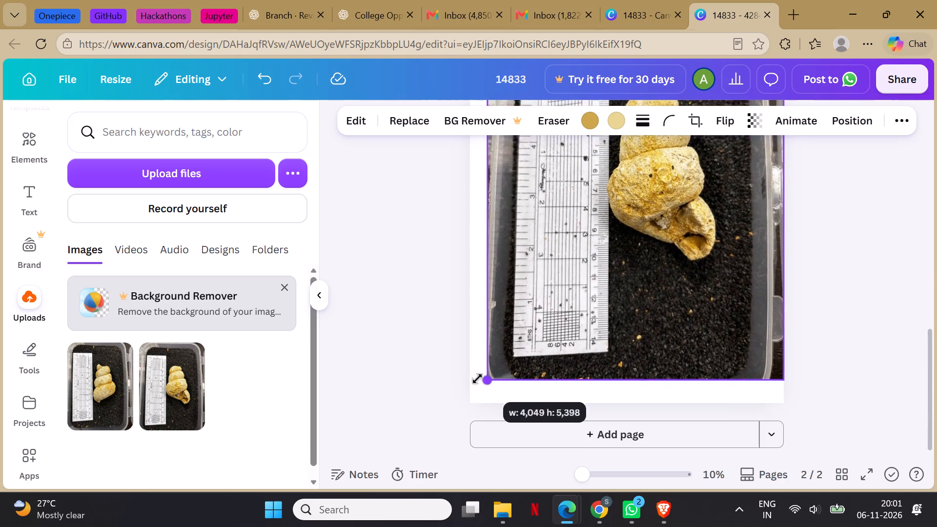
left_click_drag(477, 379, 470, 399)
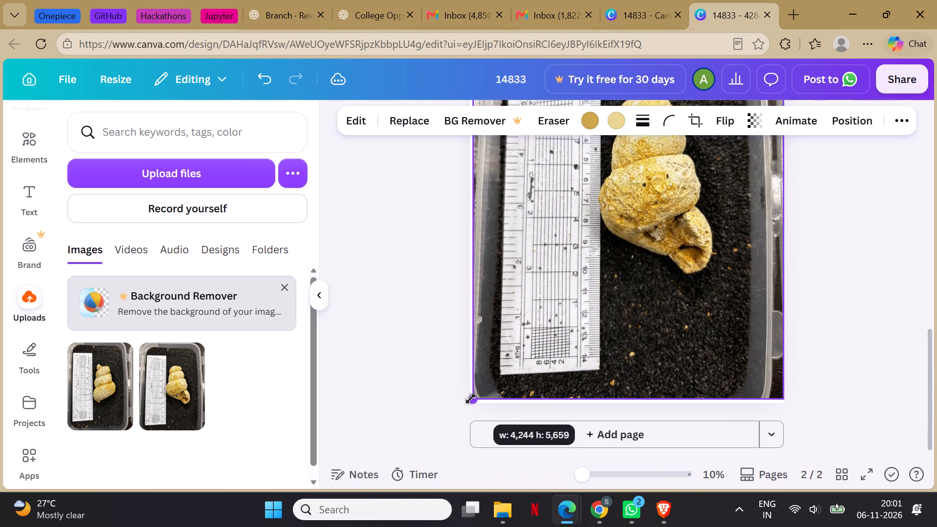
left_click_drag(470, 399, 470, 401)
scroll(571, 345, "up", 3)
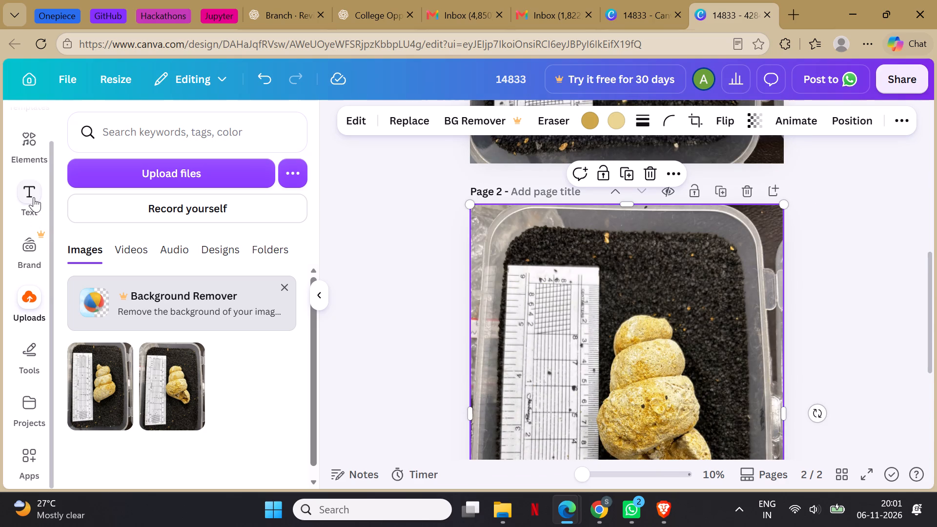
Switch to File Explorer, move the 14769 folder from Downloads to Documents, and minimize the window.
left_click(511, 524)
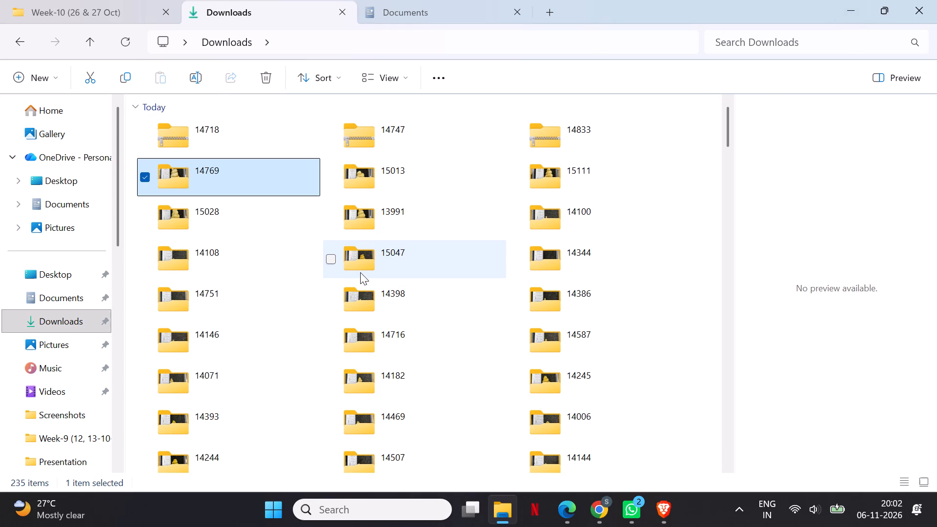
key("ctrl+x")
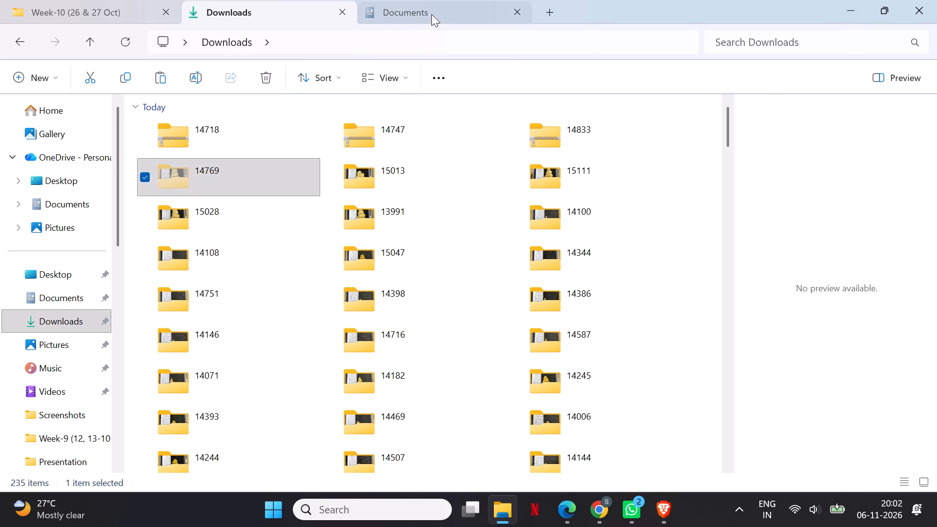
left_click(431, 15)
key("ctrl+v")
left_click(240, 7)
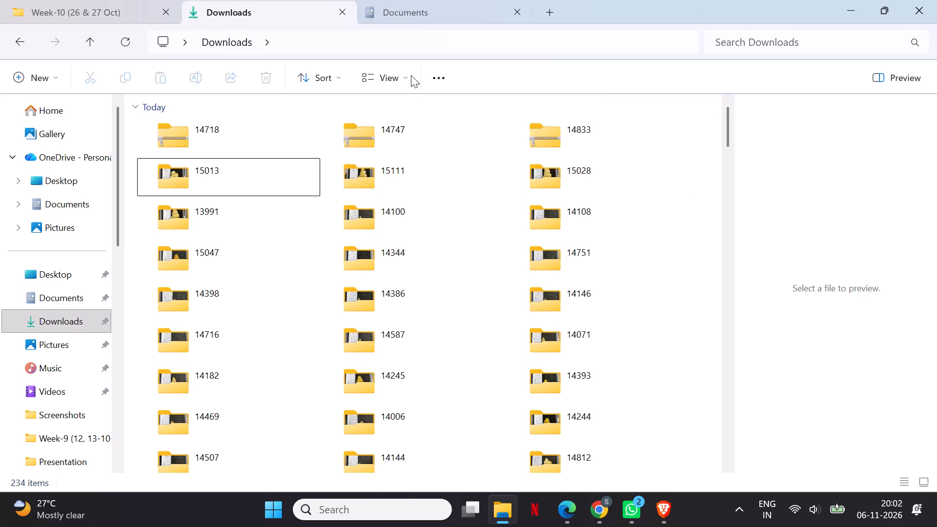
double_click(840, 7)
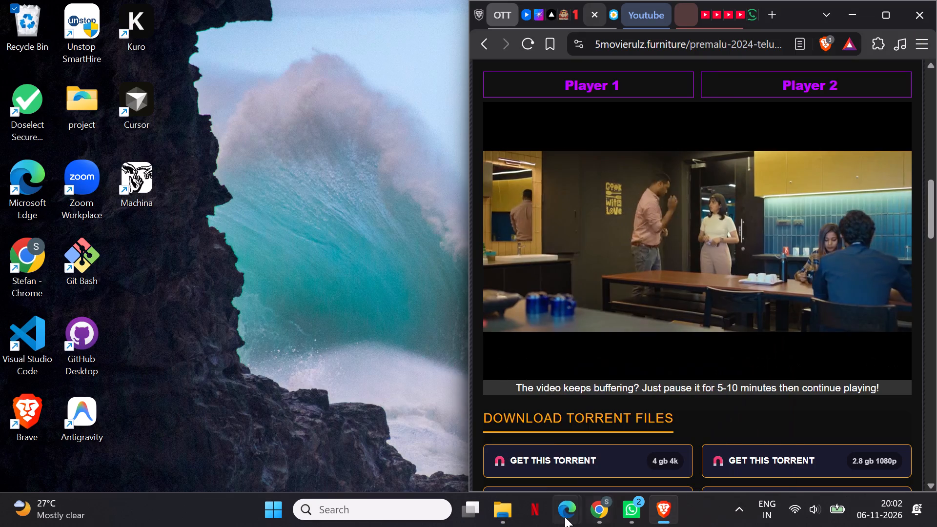
Switch to the Canva design in Edge and add a subheading reading 14769 on page 2.
left_click(501, 452)
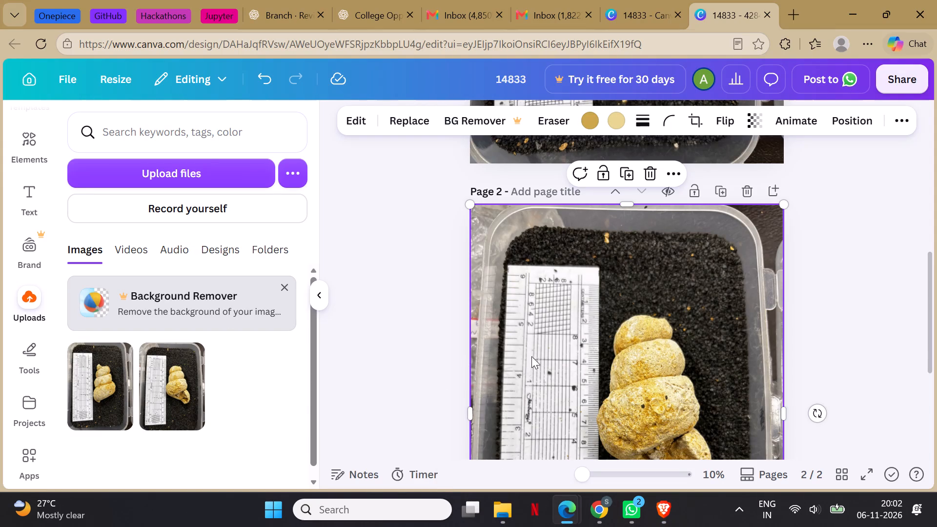
scroll(581, 342, "up", 5)
scroll(581, 342, "down", 4)
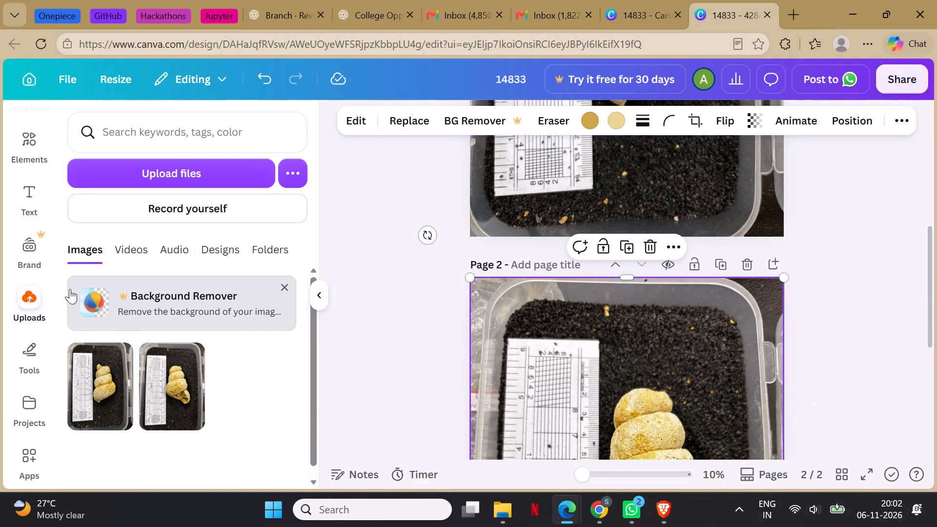
left_click(32, 194)
scroll(125, 310, "down", 2)
scroll(178, 263, "up", 1)
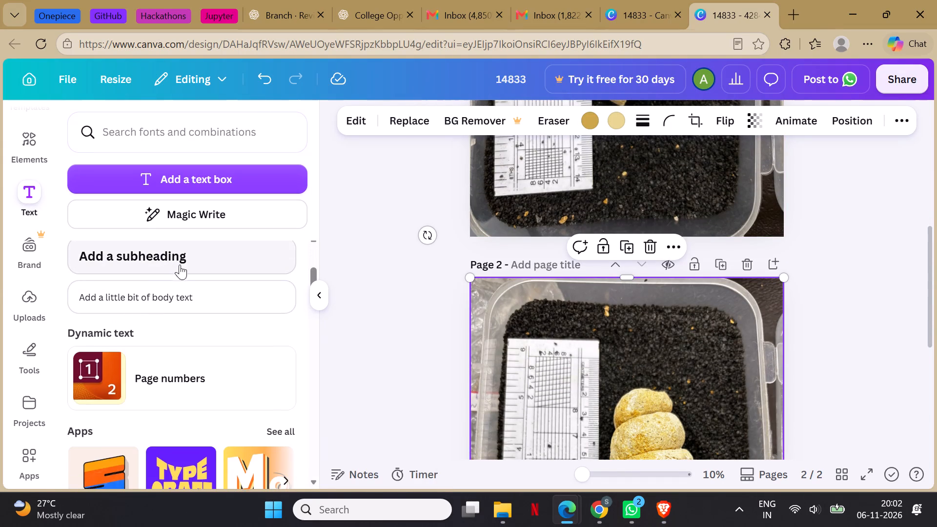
left_click(200, 327)
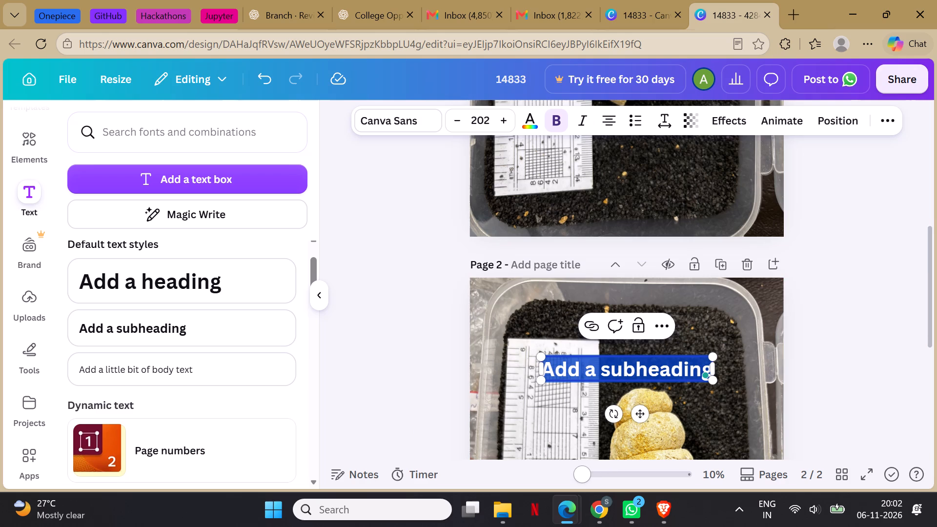
key("BackSpace")
key("1")
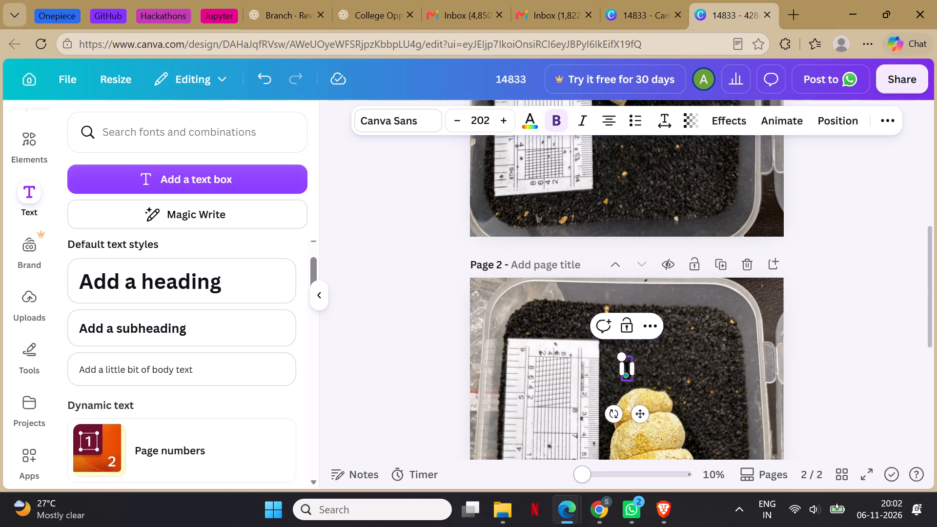
type("4769")
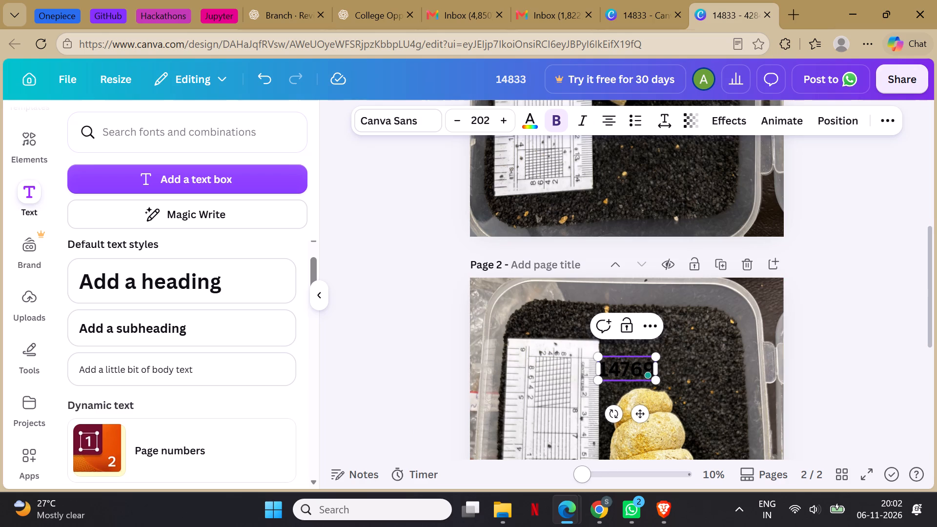
Colour the 14769 label white and move it onto the dark gravel near the page 2 photo's upper-right corner.
triple_click(628, 372)
left_click(628, 372)
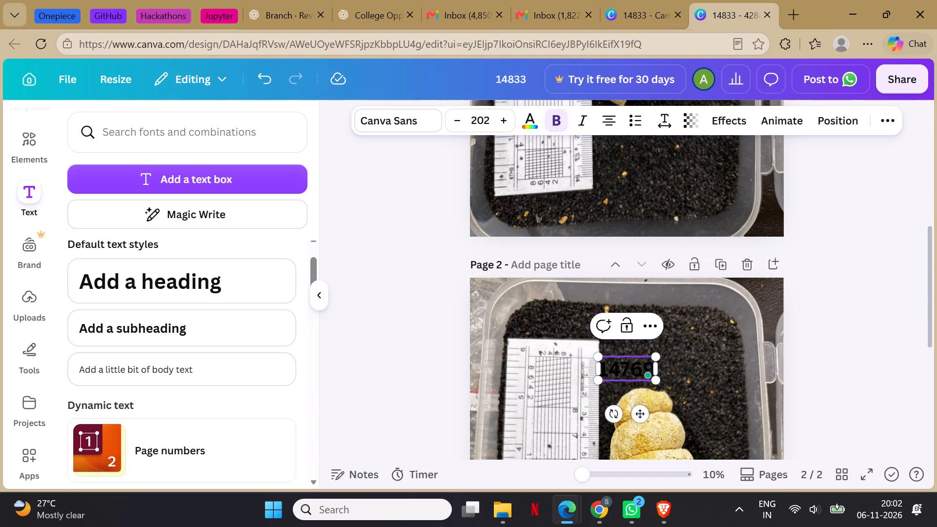
double_click(628, 371)
left_click(628, 371)
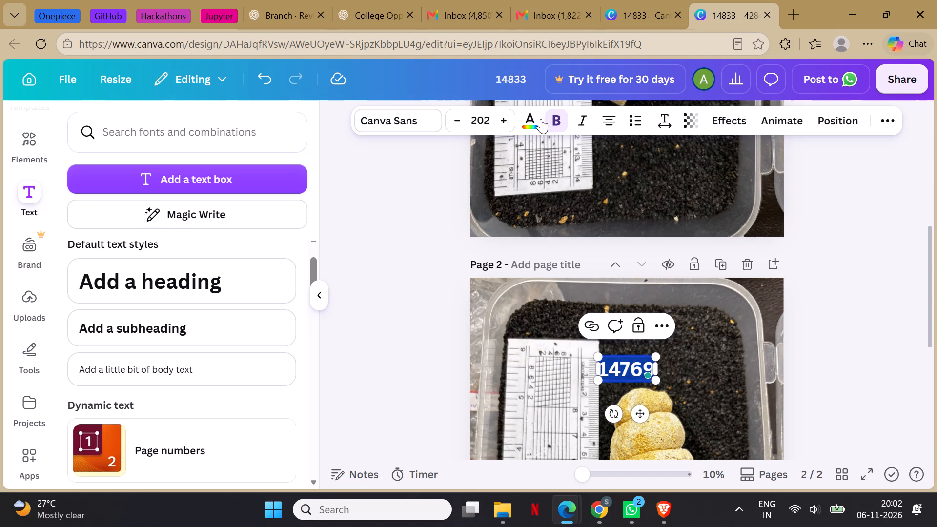
left_click(535, 120)
left_click(85, 283)
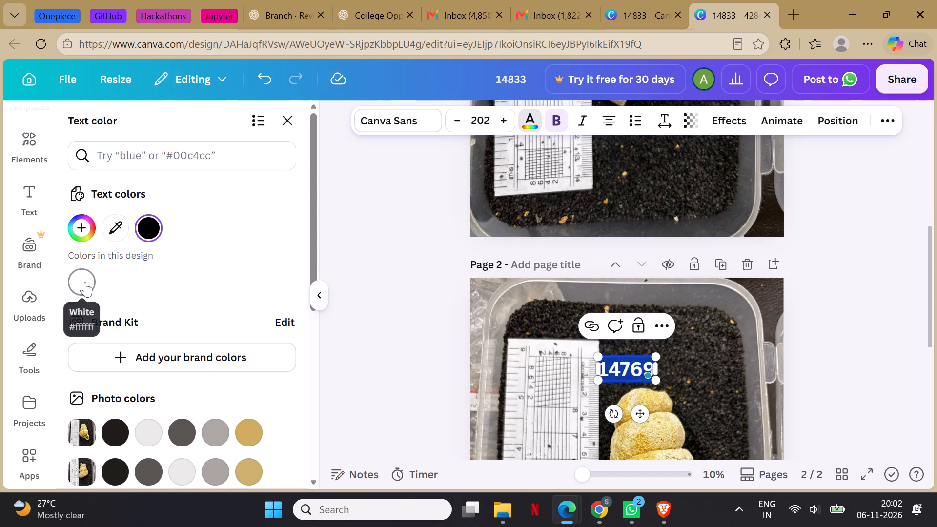
left_click_drag(640, 415, 711, 382)
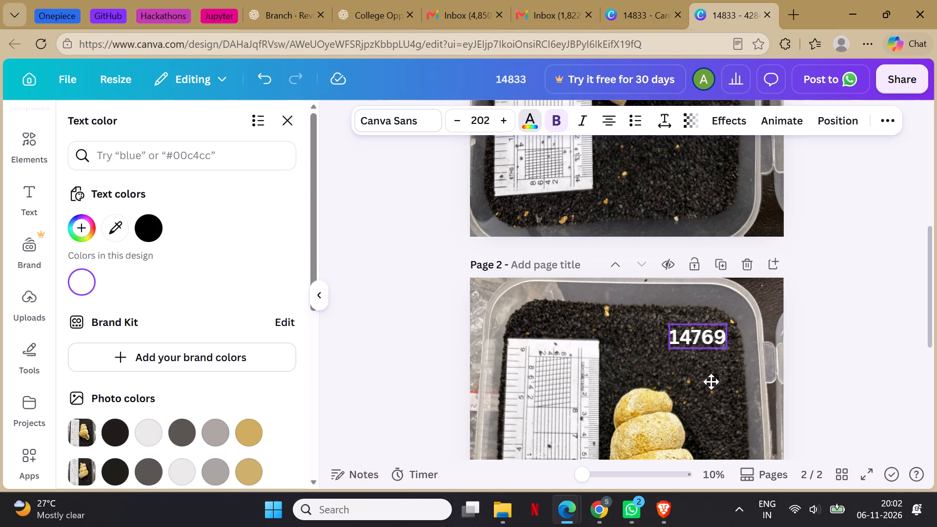
left_click_drag(711, 382, 712, 373)
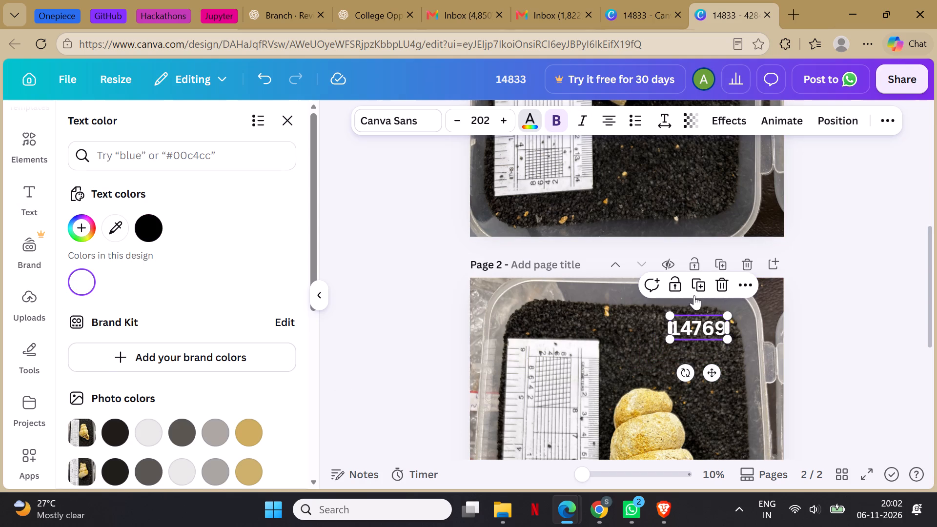
Duplicate the 14769 label, place the copy near page 1's lower-right corner, and shrink it slightly.
left_click(693, 289)
left_click_drag(712, 372, 715, 269)
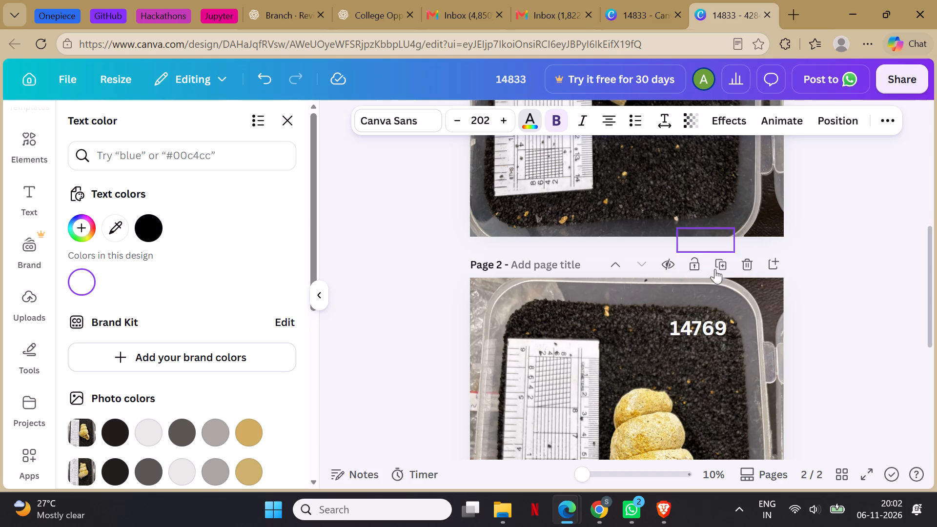
left_click_drag(715, 269, 707, 243)
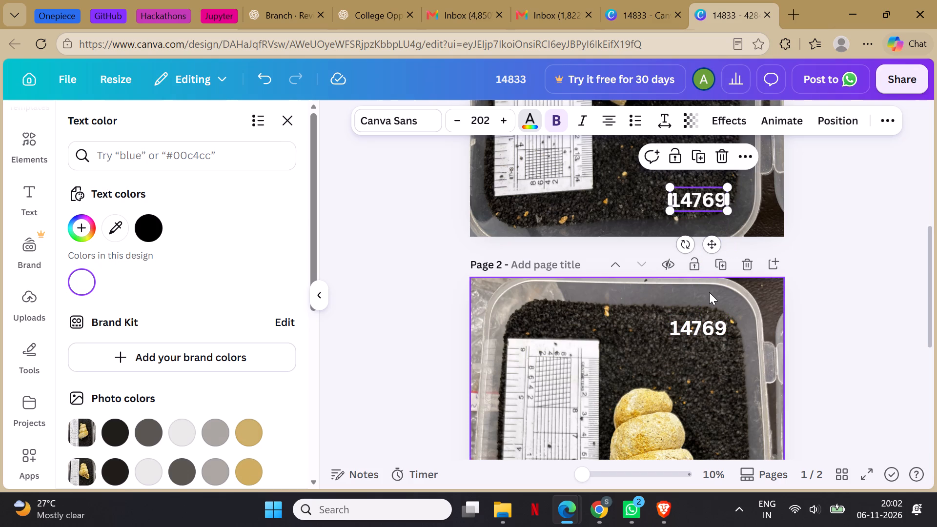
left_click_drag(668, 183, 674, 186)
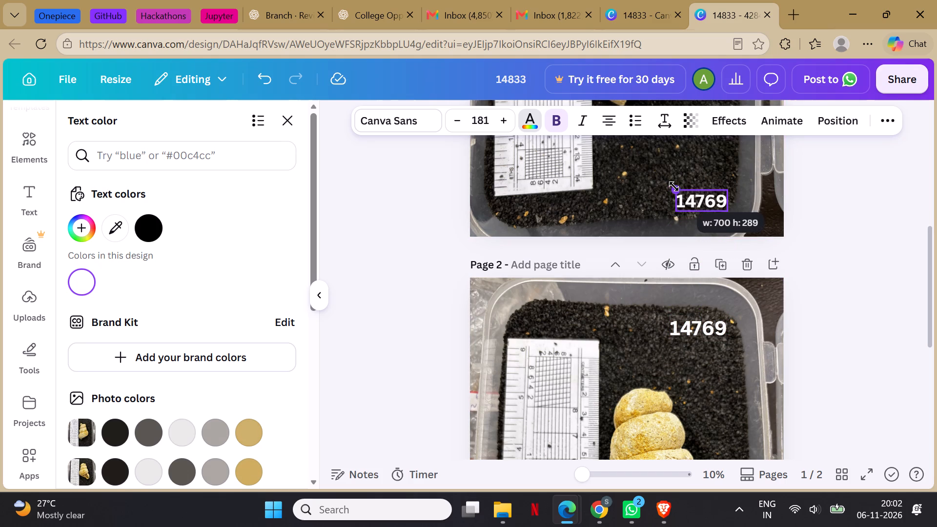
left_click_drag(674, 186, 677, 189)
Shrink the 14769 label on page 2 to about font size 165.
left_click(694, 322)
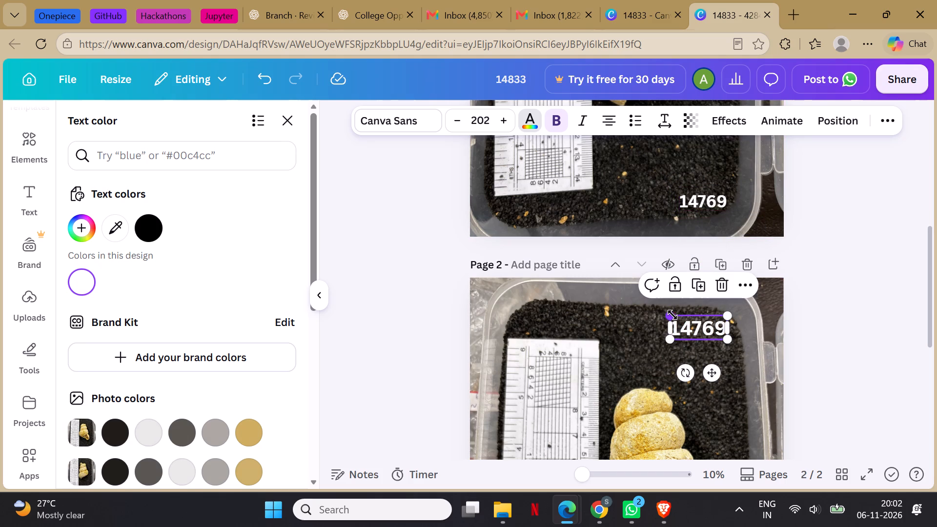
left_click_drag(672, 315, 682, 318)
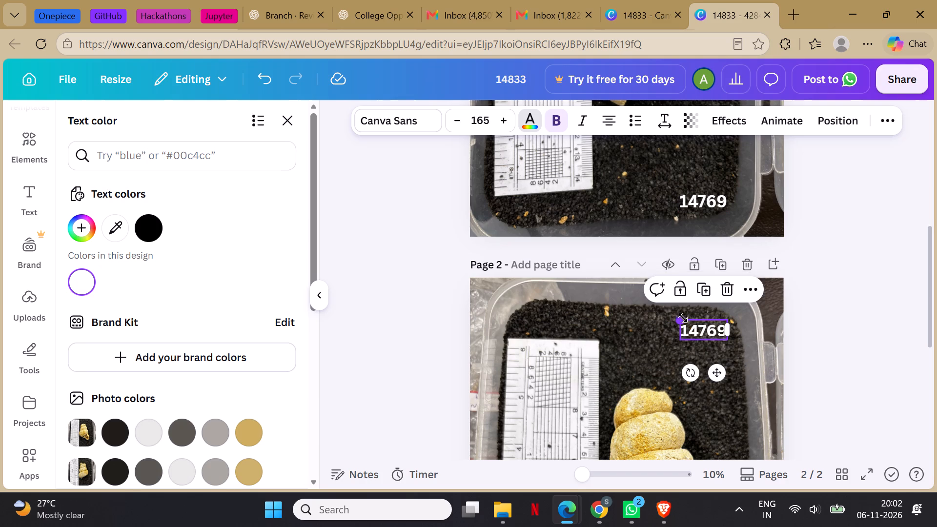
left_click(841, 299)
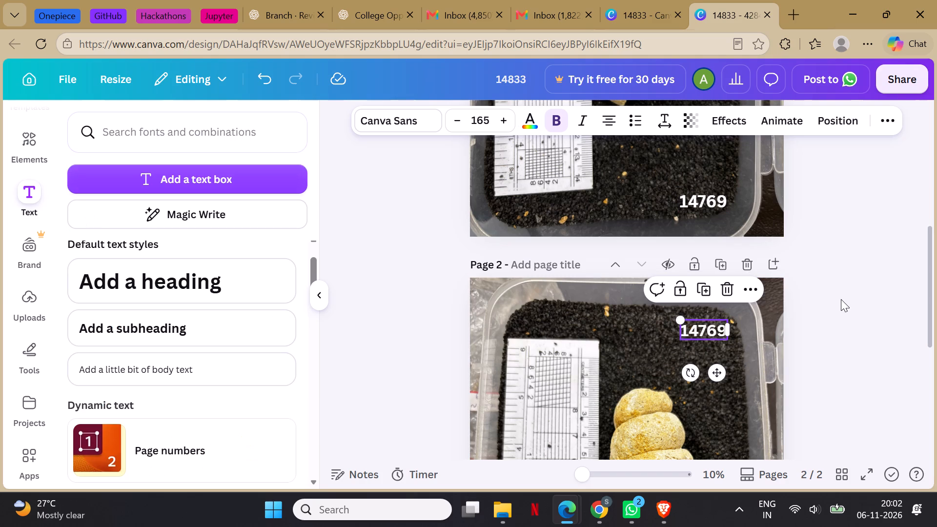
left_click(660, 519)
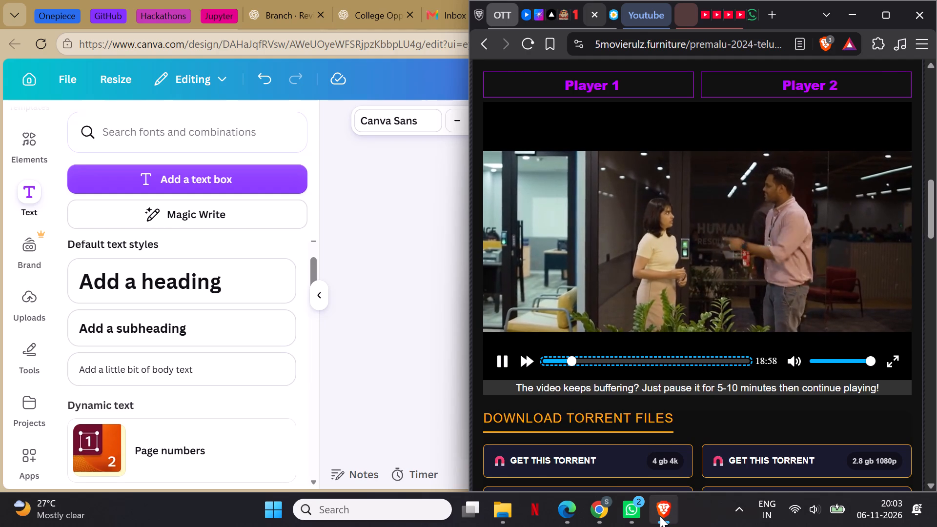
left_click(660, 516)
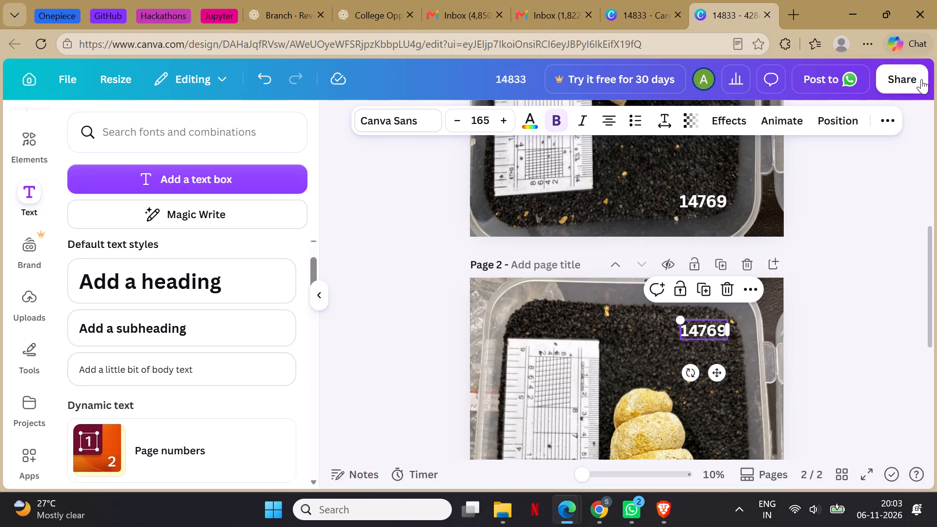
Rename the design as 14769.
left_click(903, 75)
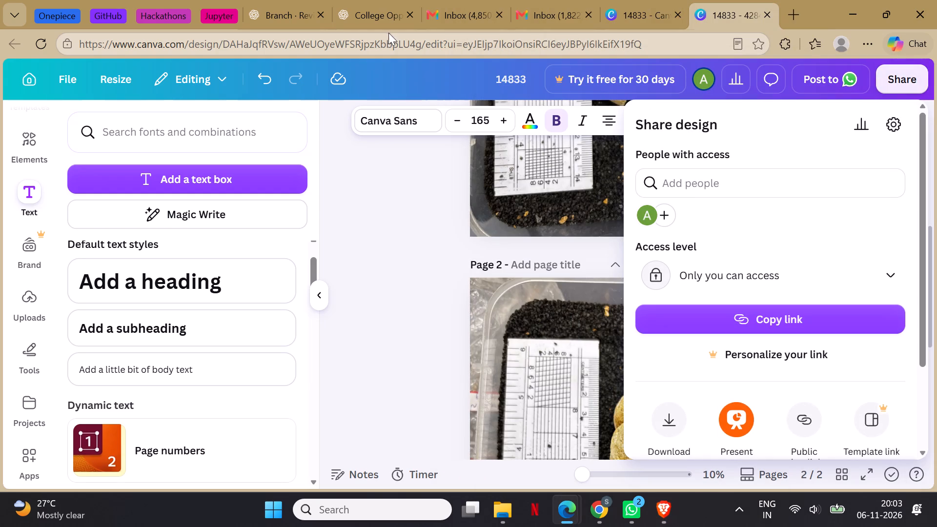
left_click(516, 77)
triple_click(519, 80)
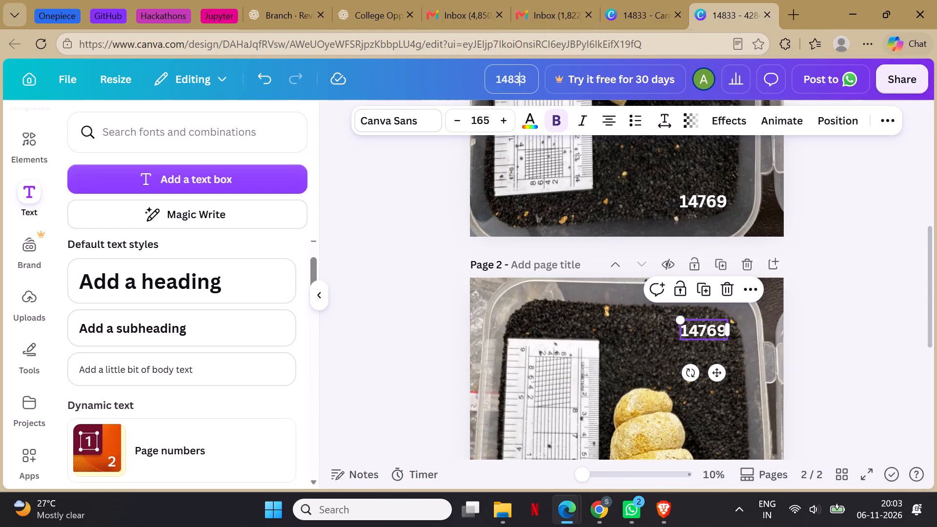
type("14")
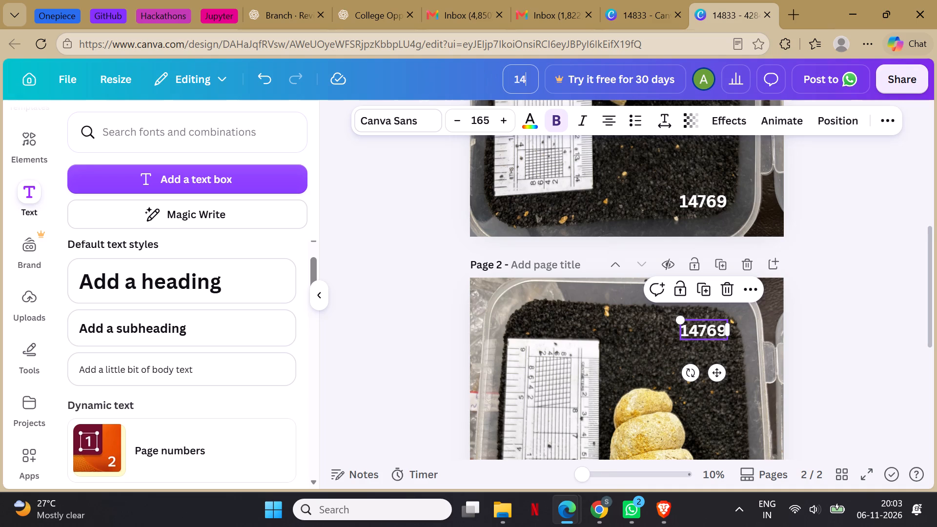
type("769")
key("Return")
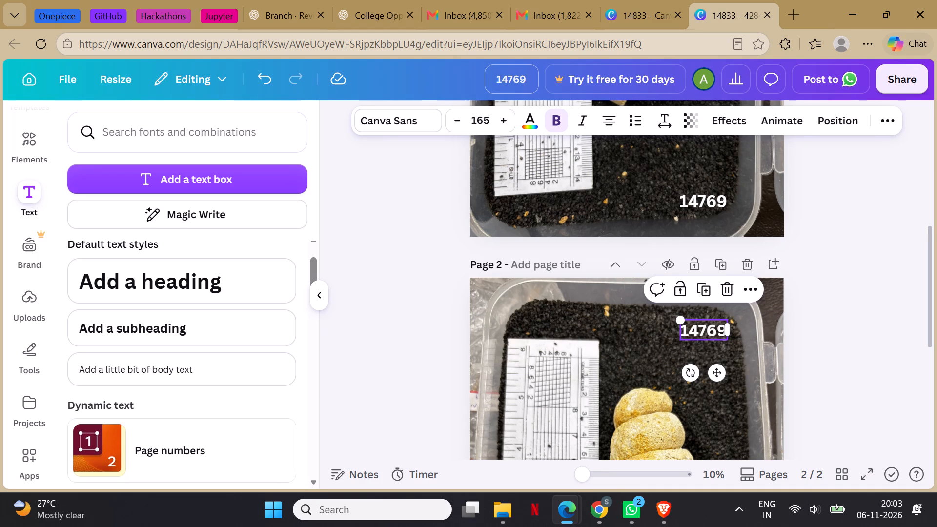
Download the design as a PNG with the preset page selection, and dismiss the old 14833 download notice.
left_click(901, 76)
left_click(667, 426)
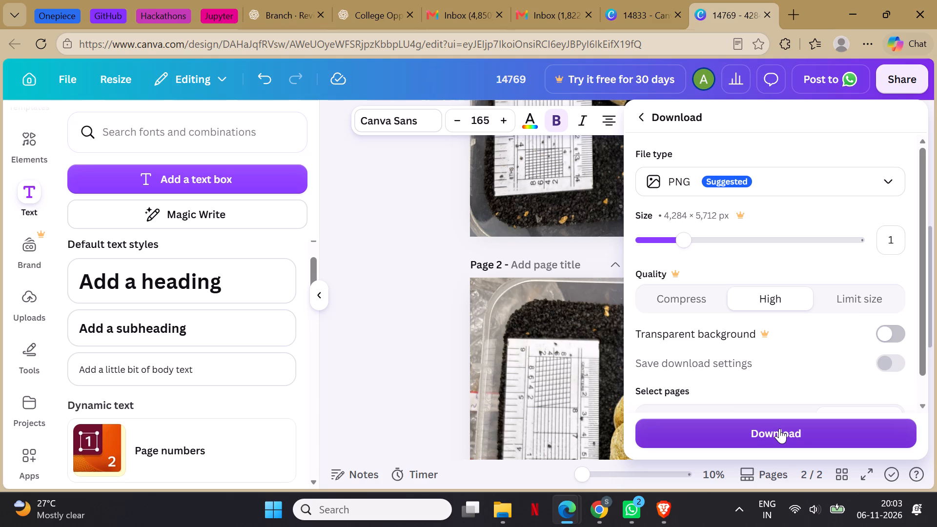
left_click(779, 428)
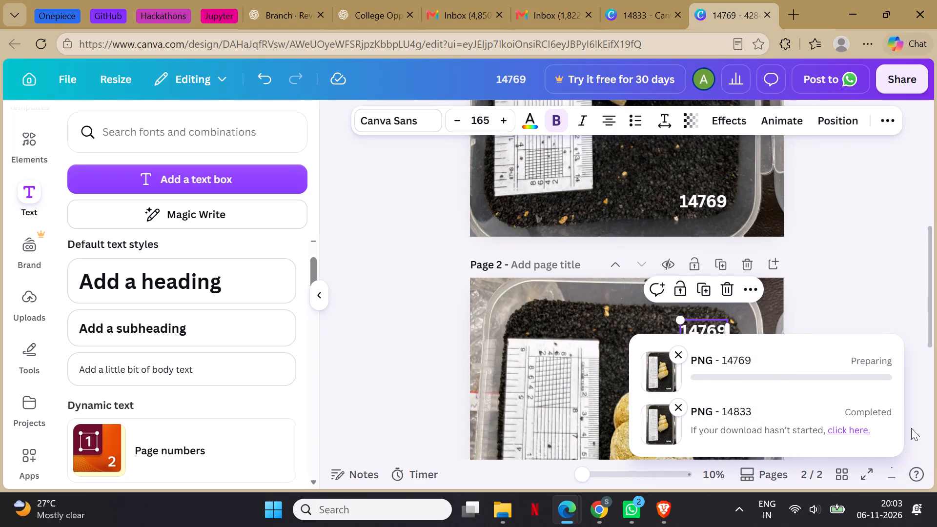
left_click(682, 406)
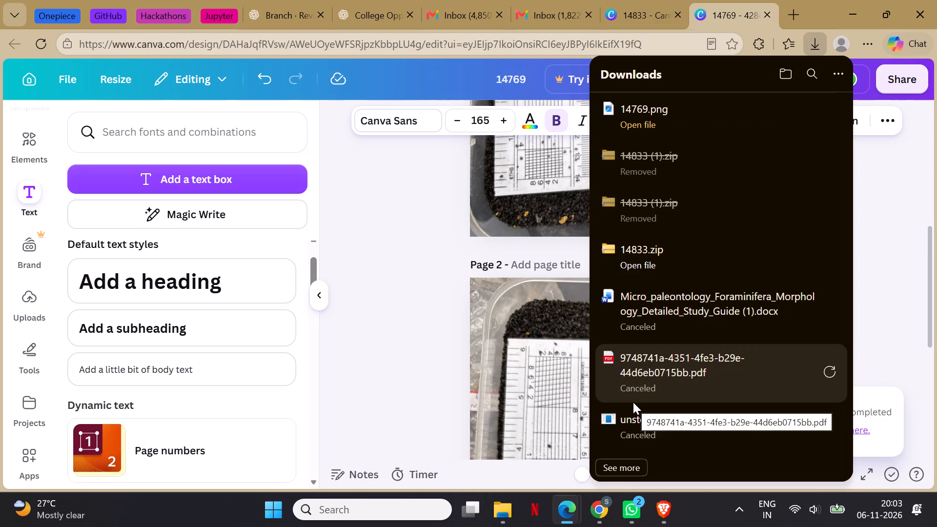
Switch to File Explorer, refresh the Downloads folder, and preview the downloaded 14769 PNG file.
left_click(511, 523)
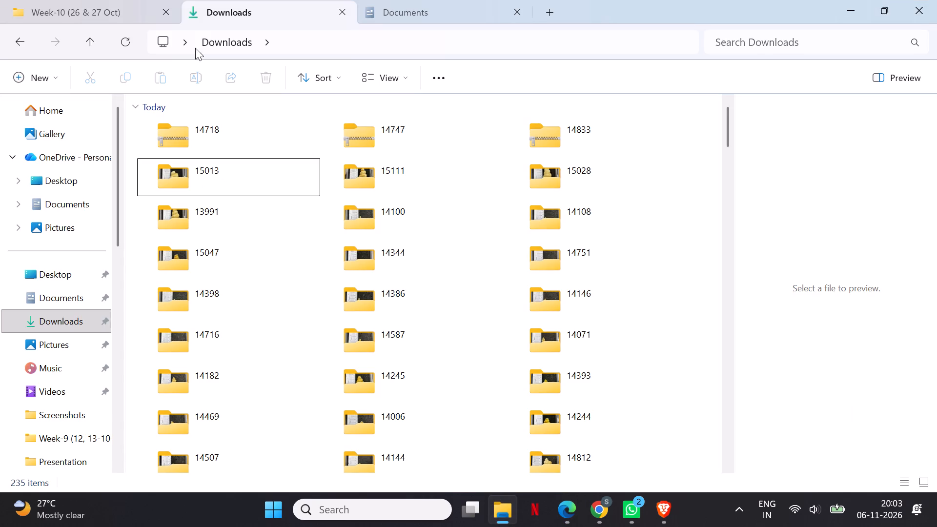
left_click(122, 38)
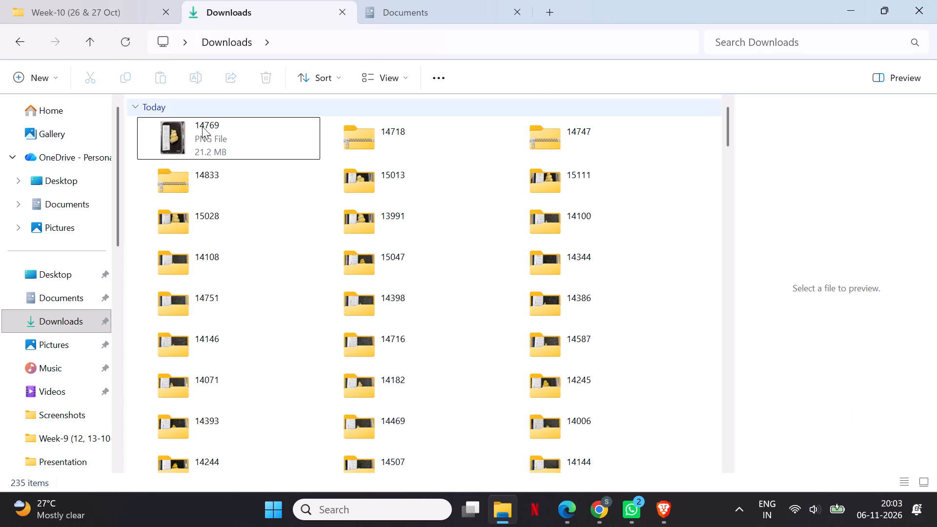
left_click(217, 148)
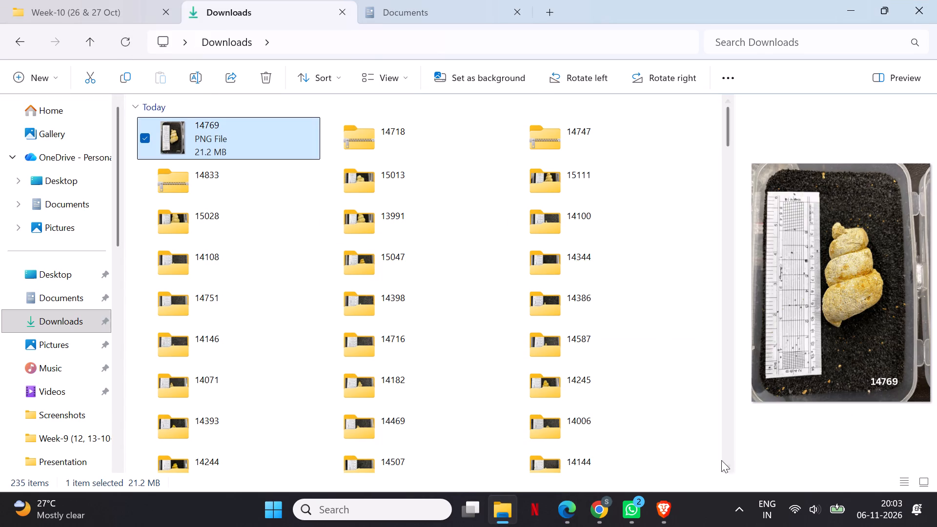
Return to the Canva design in Edge and download it as PNG with all pages selected.
left_click(570, 506)
left_click(510, 420)
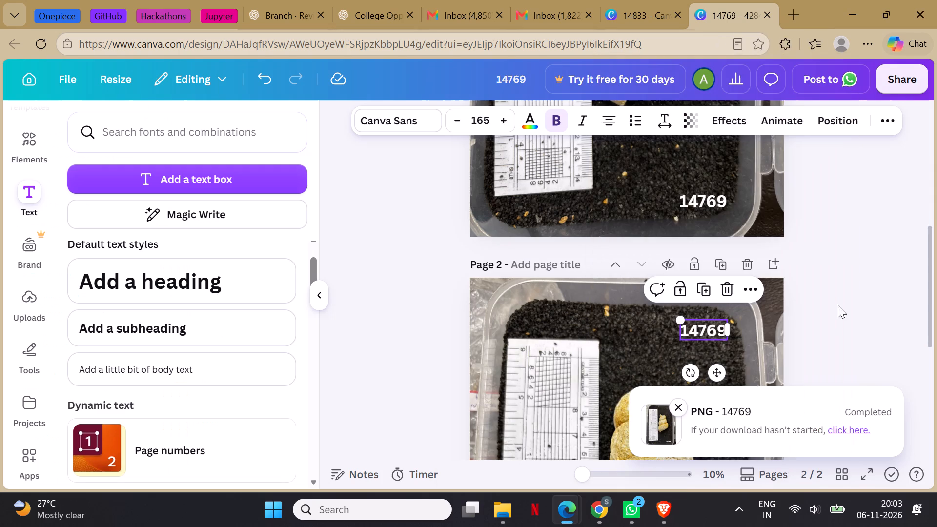
left_click(897, 77)
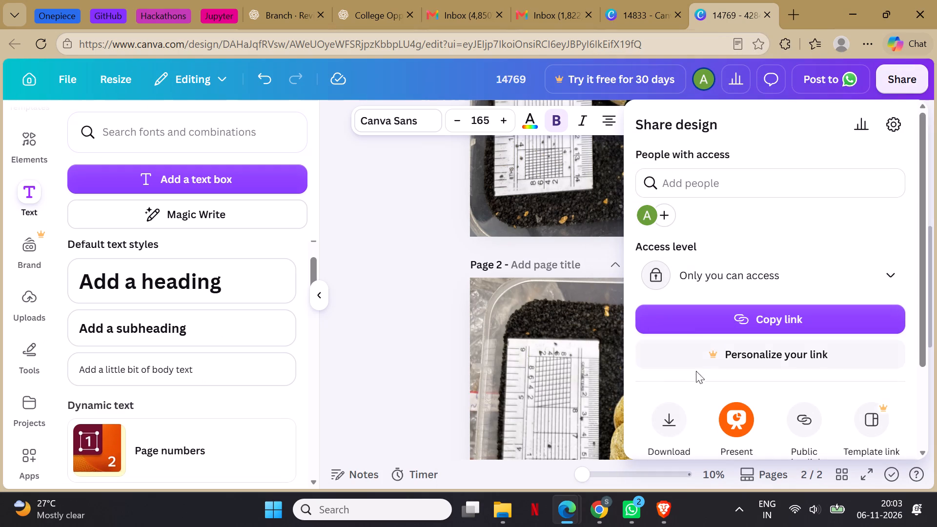
left_click(672, 420)
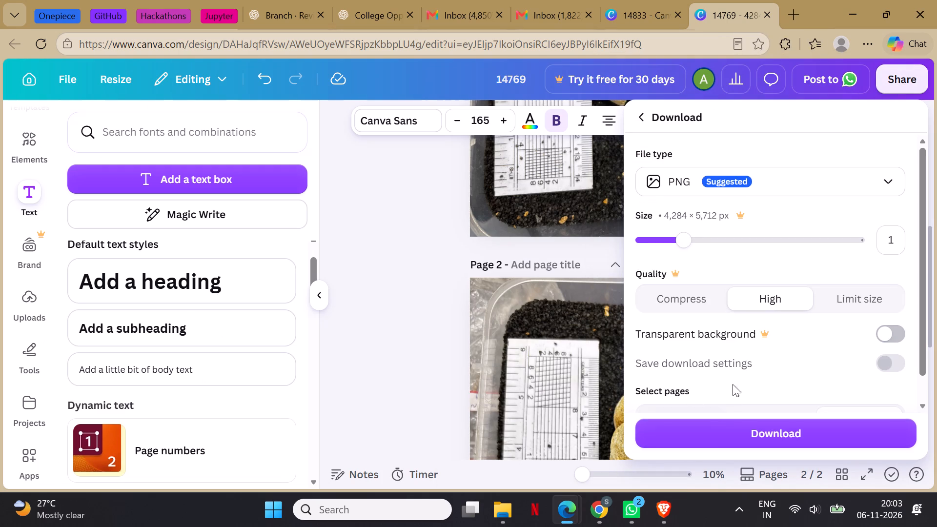
scroll(703, 338, "down", 7)
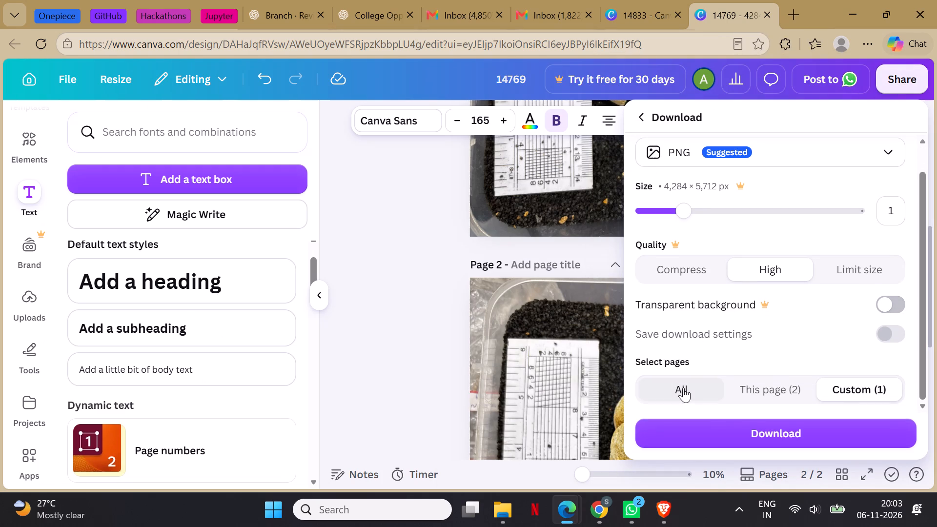
left_click(683, 387)
scroll(773, 377, "down", 3)
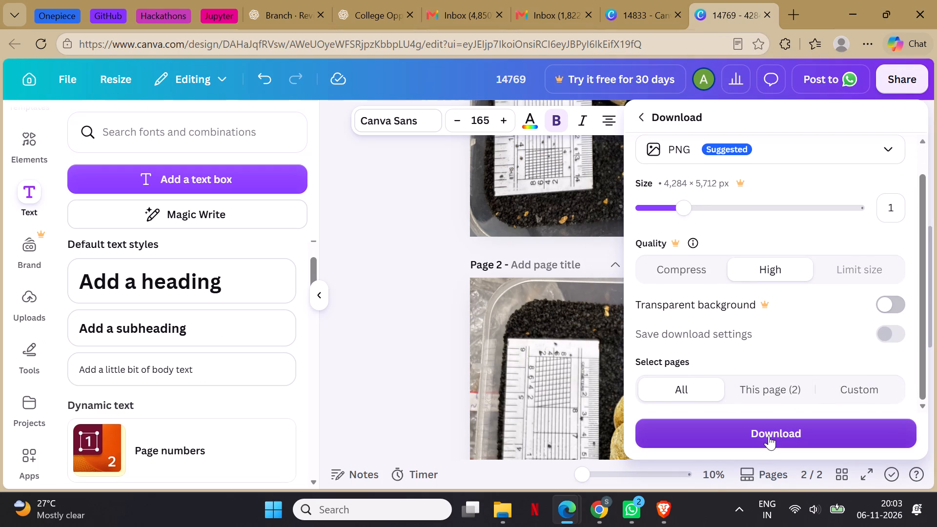
left_click(769, 435)
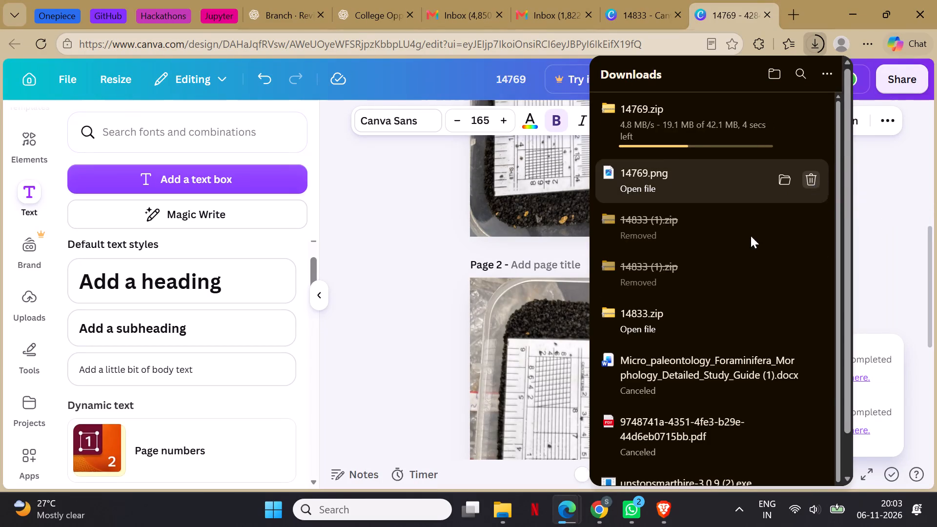
Switch to File Explorer and delete the 14769 PNG file from the Downloads folder.
left_click(505, 515)
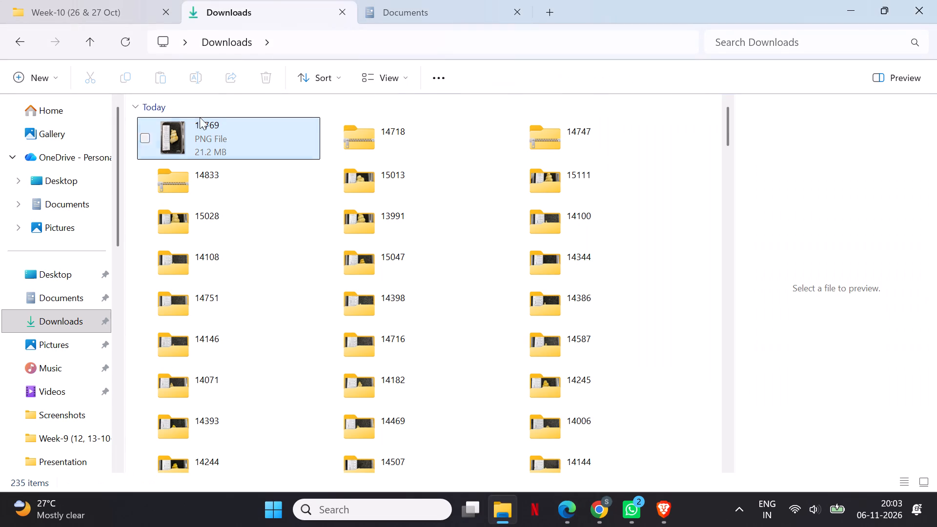
left_click(246, 131)
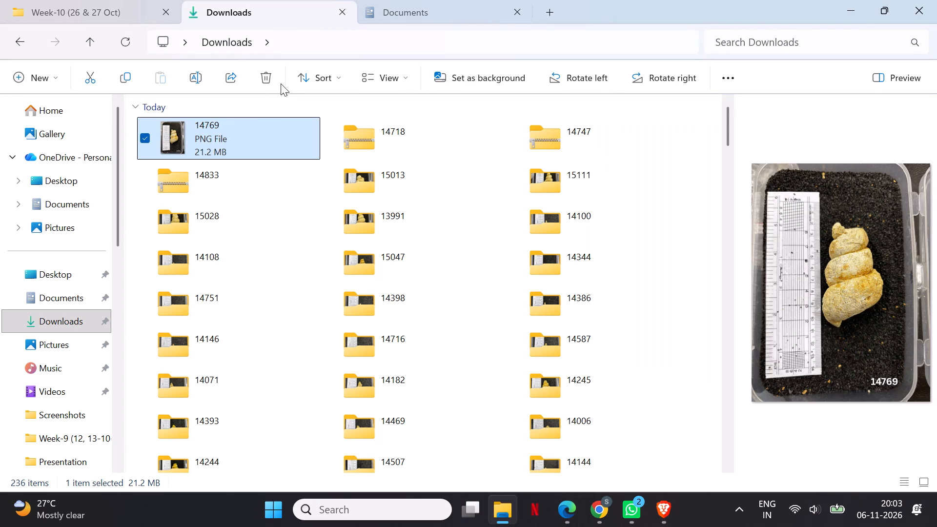
left_click(273, 77)
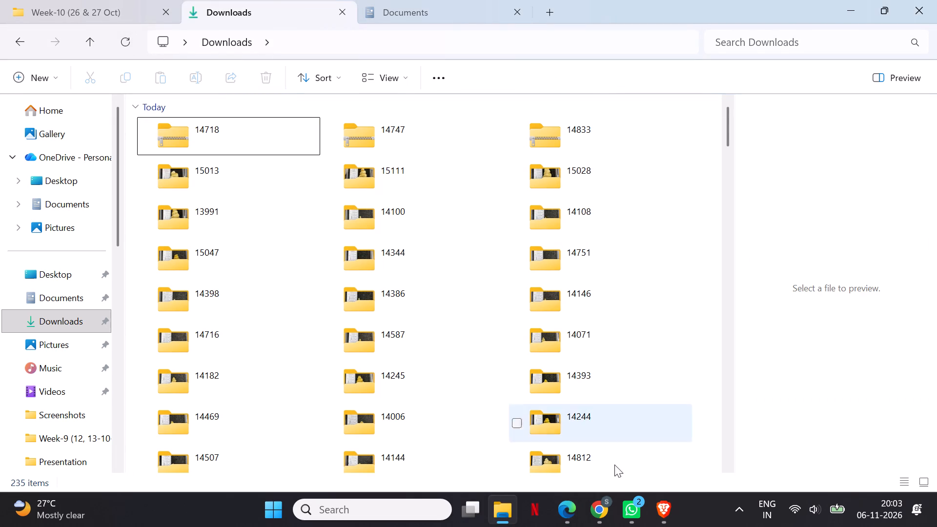
Check for the 14769 zip in Edge's download list and the refreshed Downloads folder in File Explorer, and locate folder 15013.
left_click(509, 507)
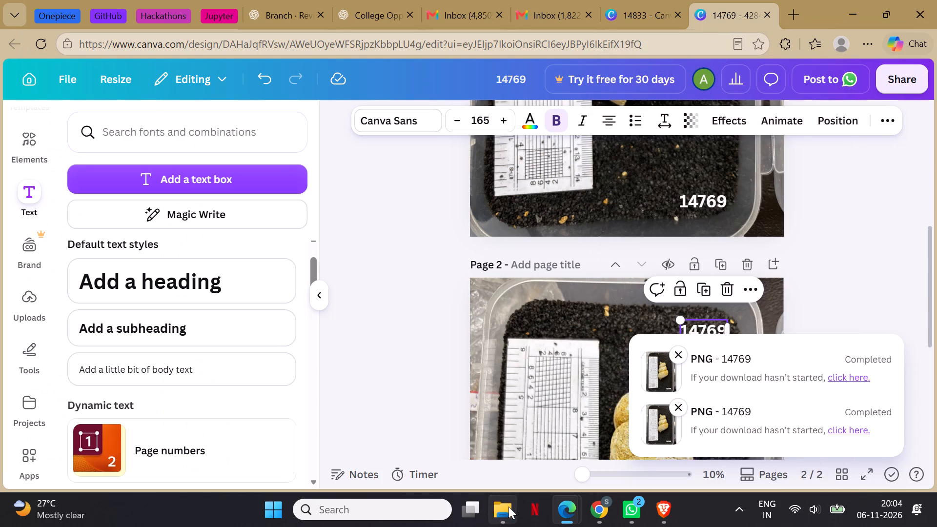
left_click(857, 43)
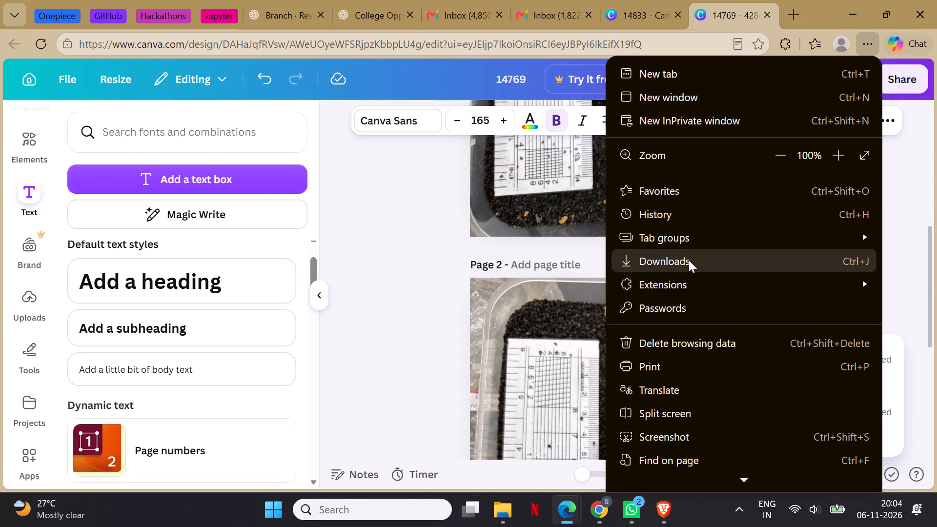
left_click(689, 260)
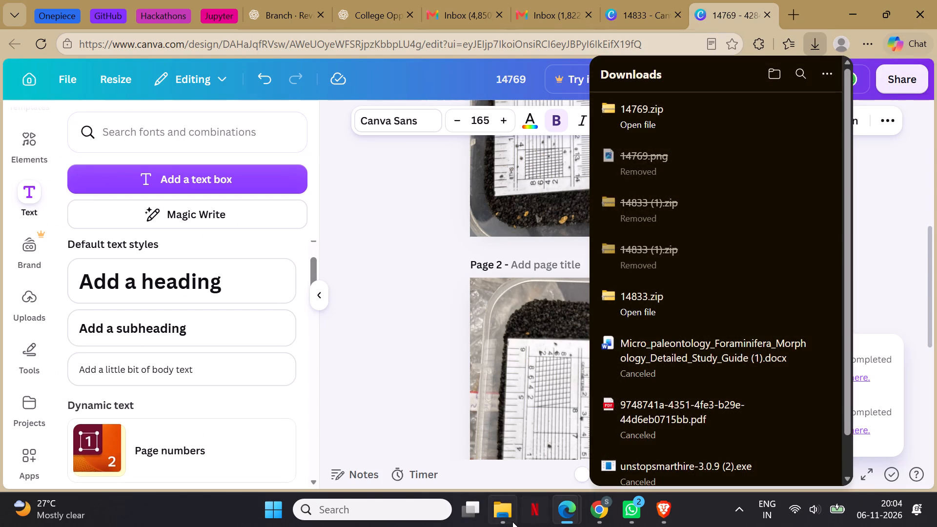
left_click(512, 522)
left_click(125, 39)
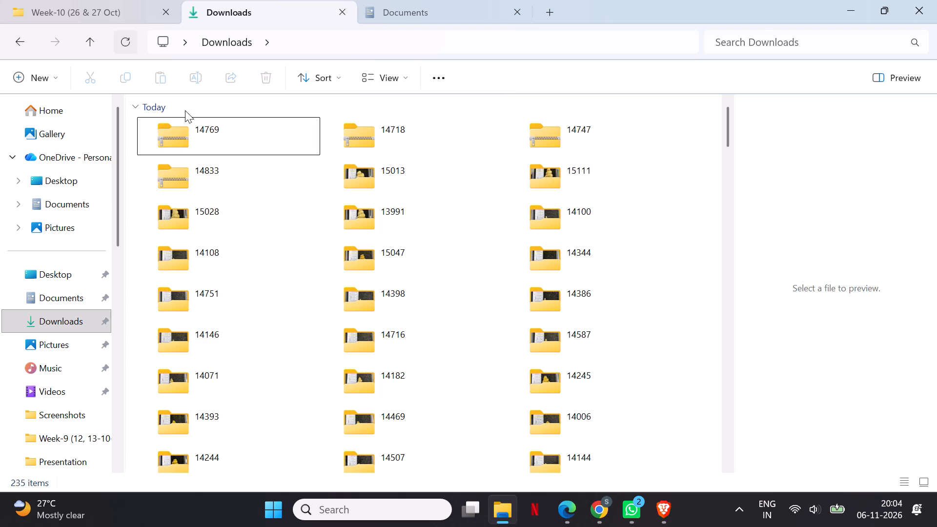
left_click(399, 171)
left_click(848, 12)
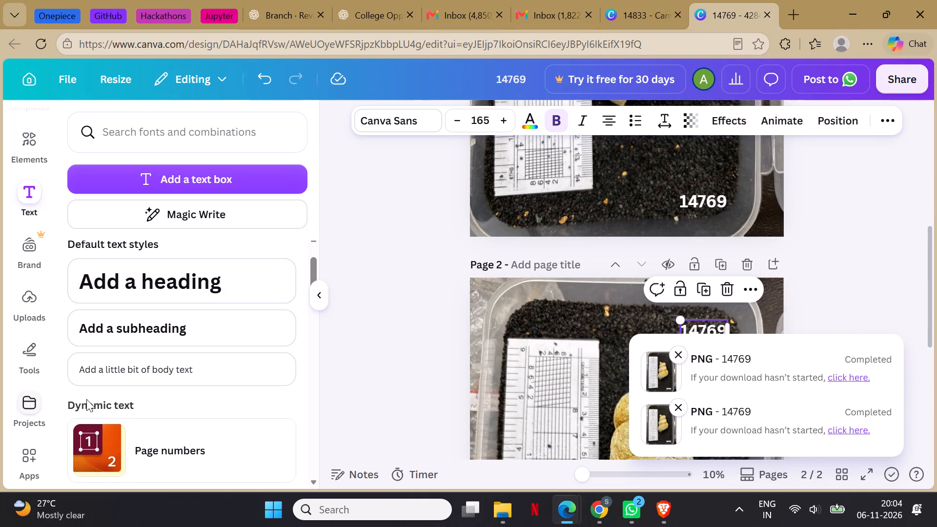
Move the two uploaded photos of specimen 14769 to the trash in the Canva uploads.
scroll(86, 399, "down", 2)
left_click(668, 515)
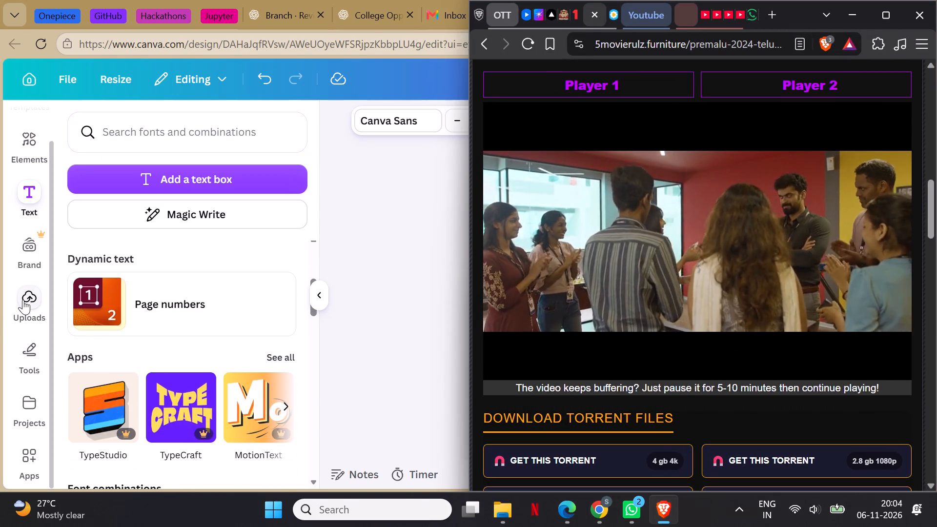
left_click(23, 300)
left_click(83, 349)
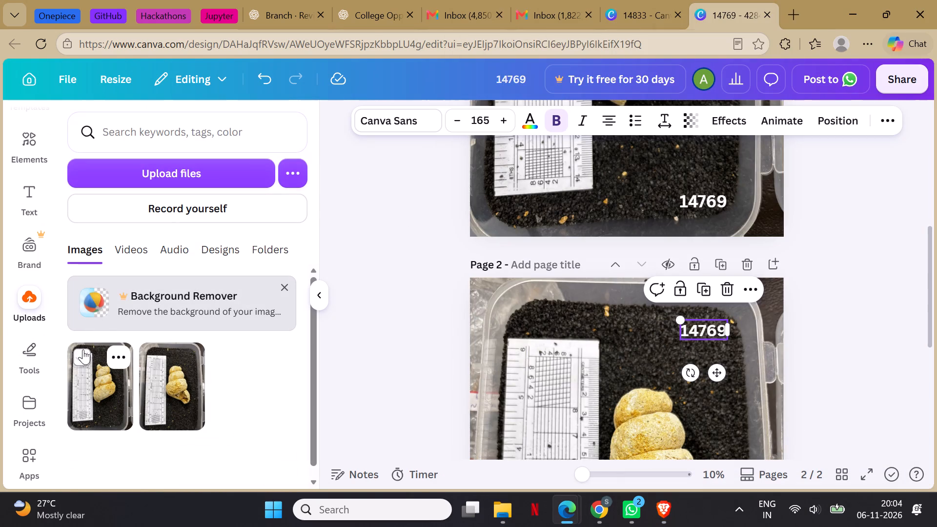
left_click(159, 358)
left_click(286, 443)
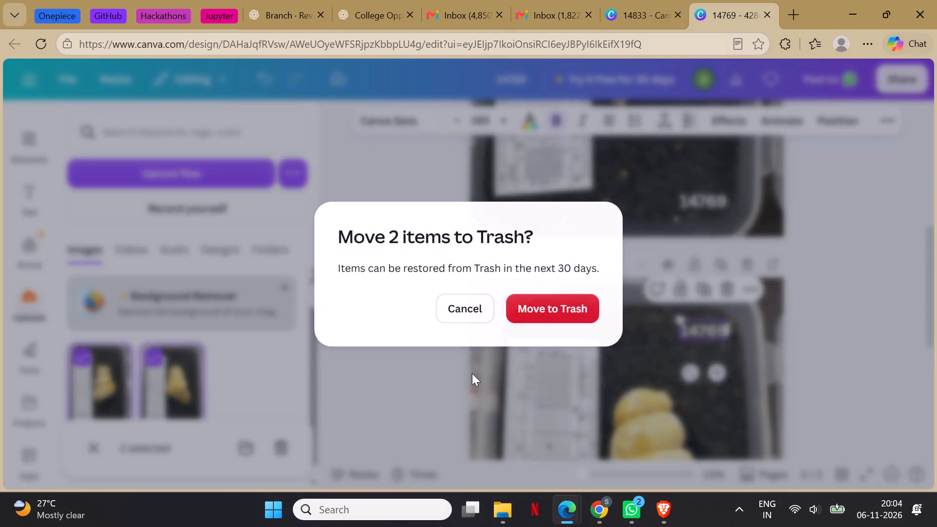
left_click(545, 306)
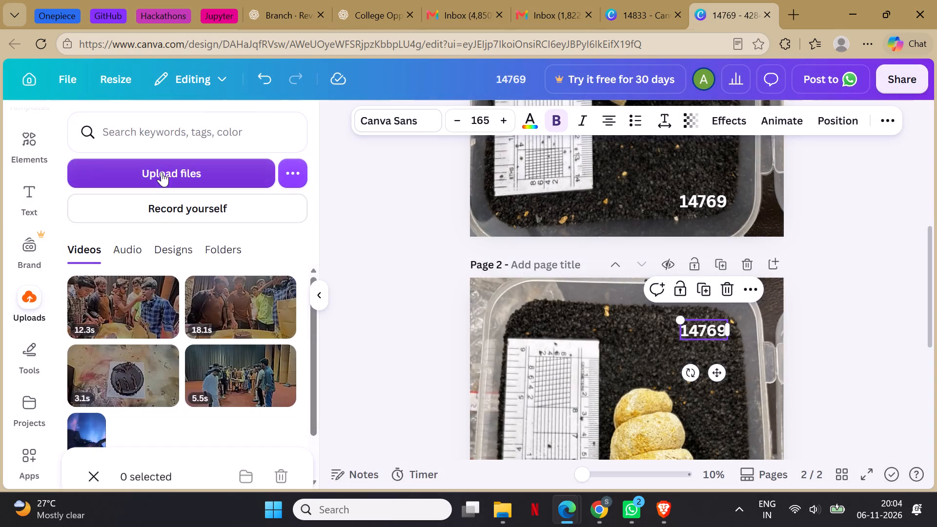
Upload IMG_8256 and IMG_8257 from the 15013 folder in Downloads.
left_click(162, 171)
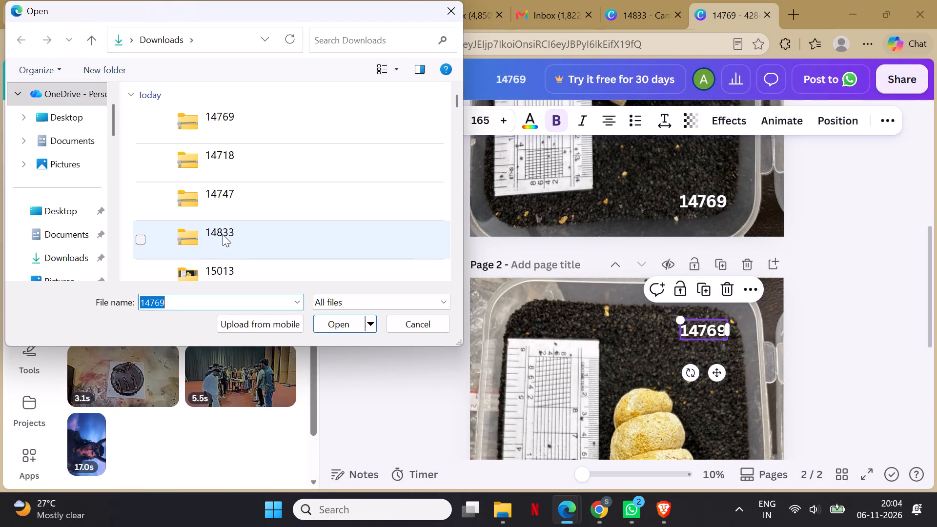
left_click(235, 269)
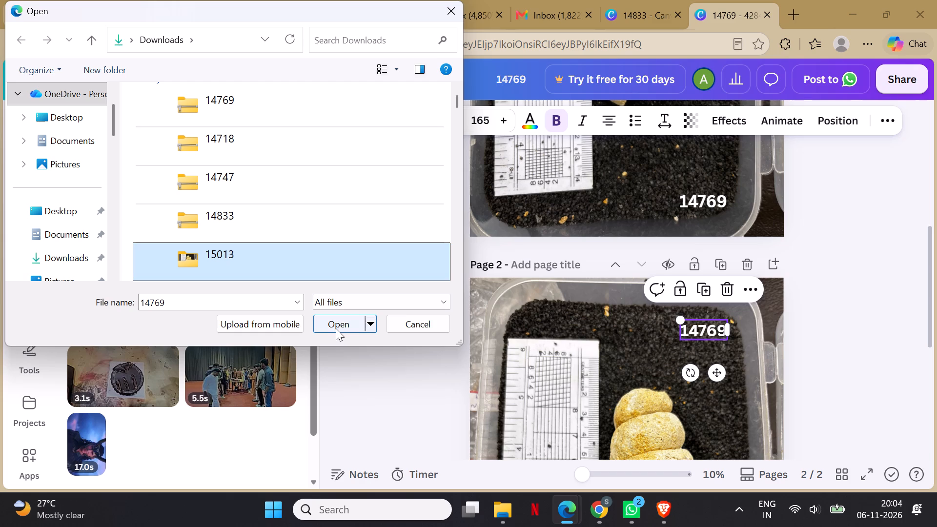
double_click(172, 299)
type("15")
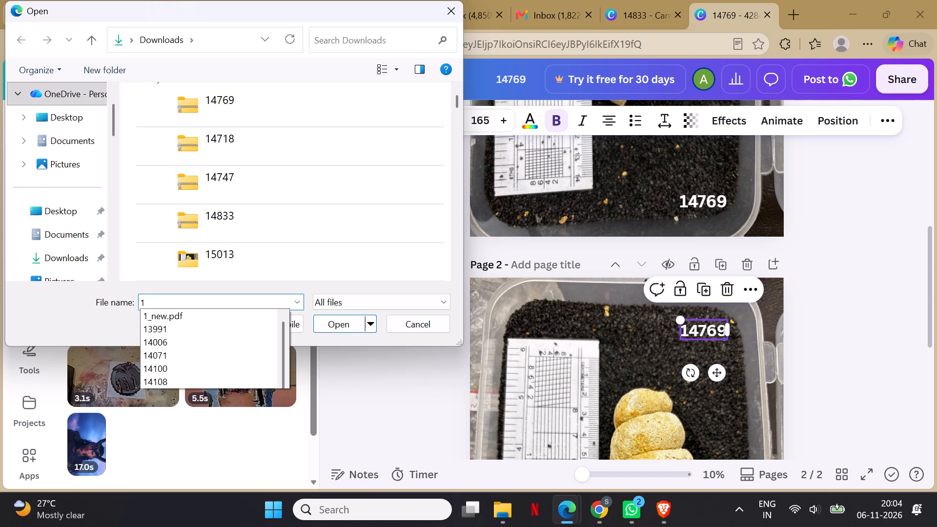
type("013")
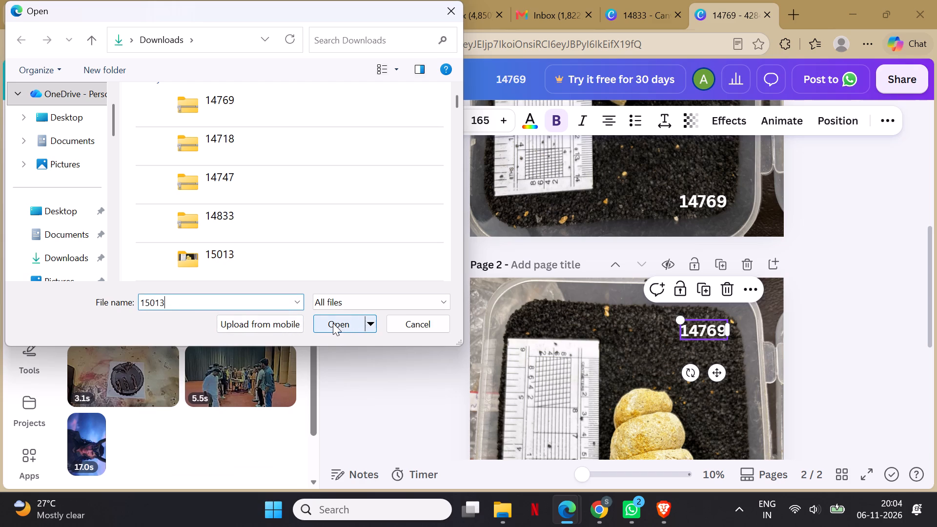
left_click(287, 263)
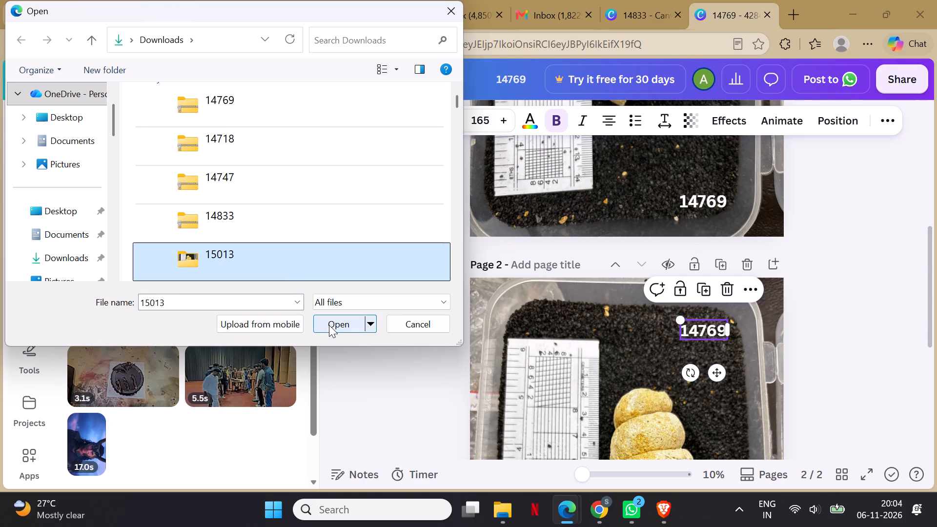
left_click(329, 325)
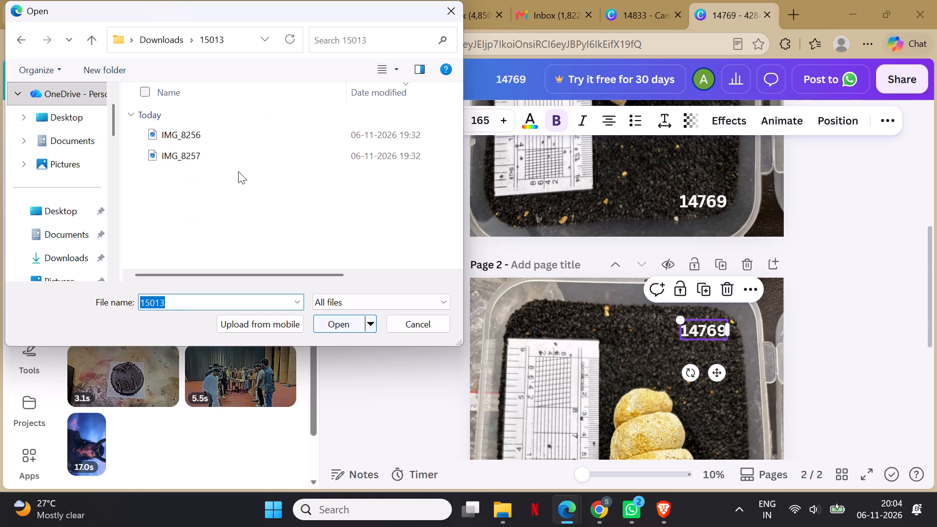
left_click(207, 160)
left_click(137, 134)
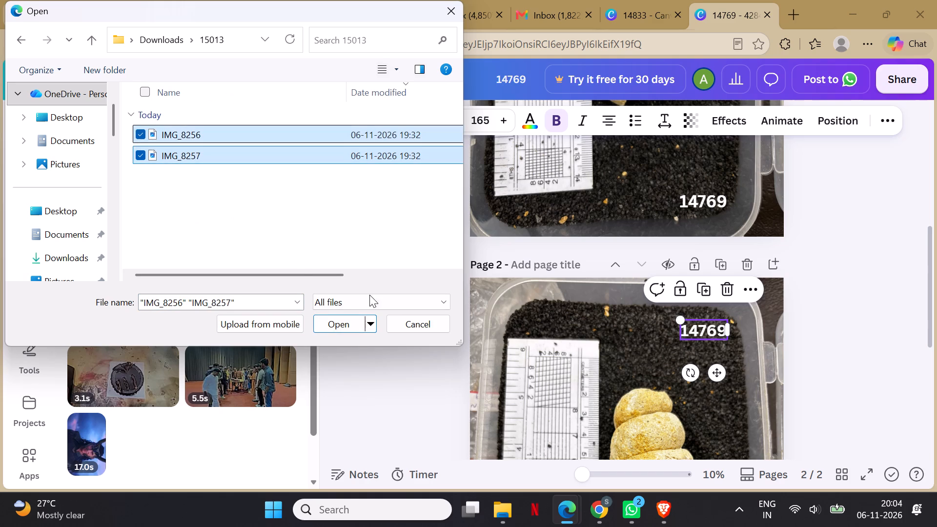
left_click(336, 324)
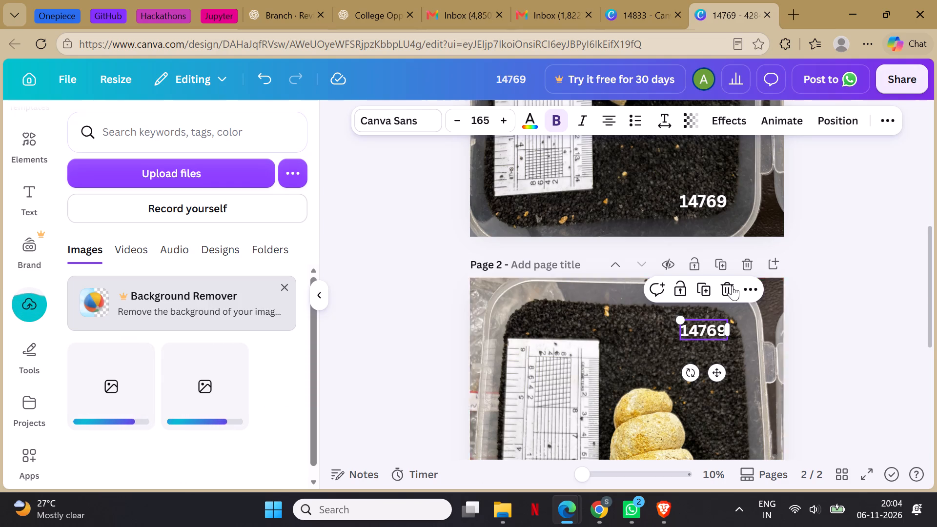
Clear the old 14769 content by deleting page 2 and the specimen photo on page 1.
left_click(741, 263)
scroll(741, 263, "up", 3)
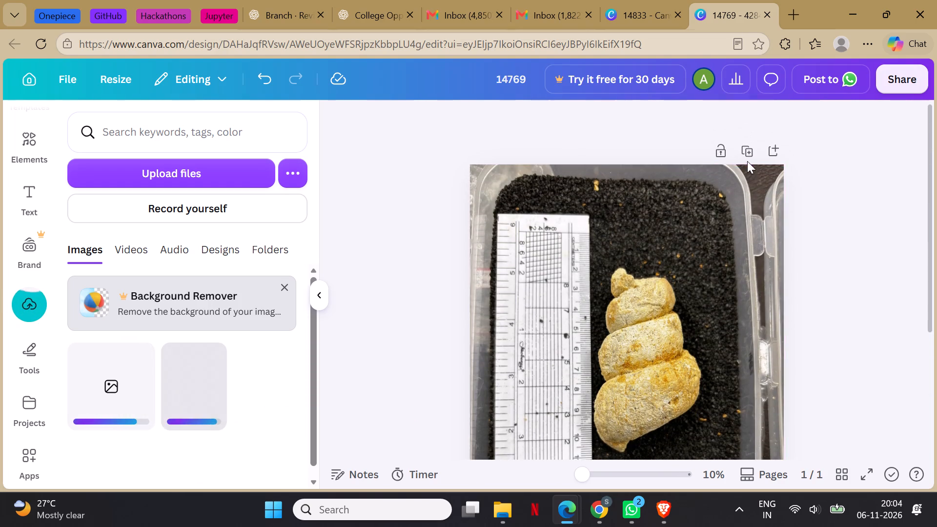
left_click(700, 206)
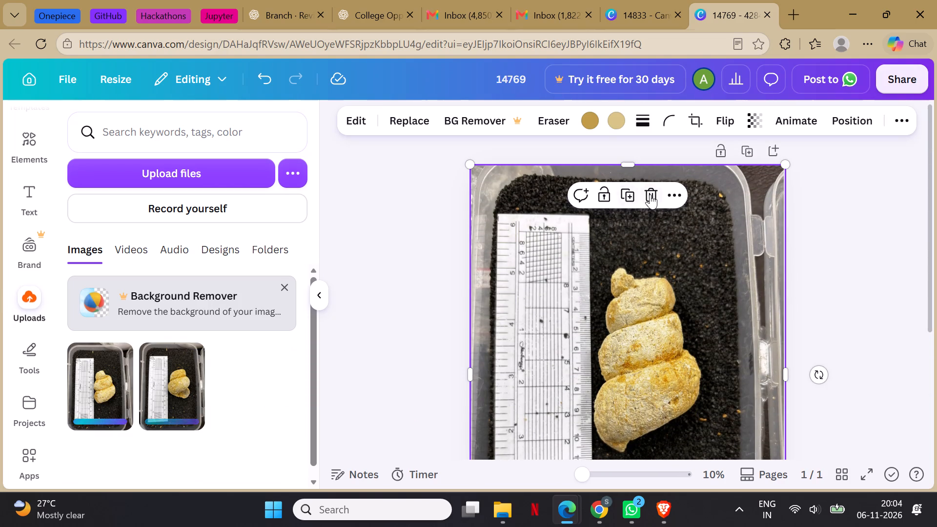
left_click(650, 193)
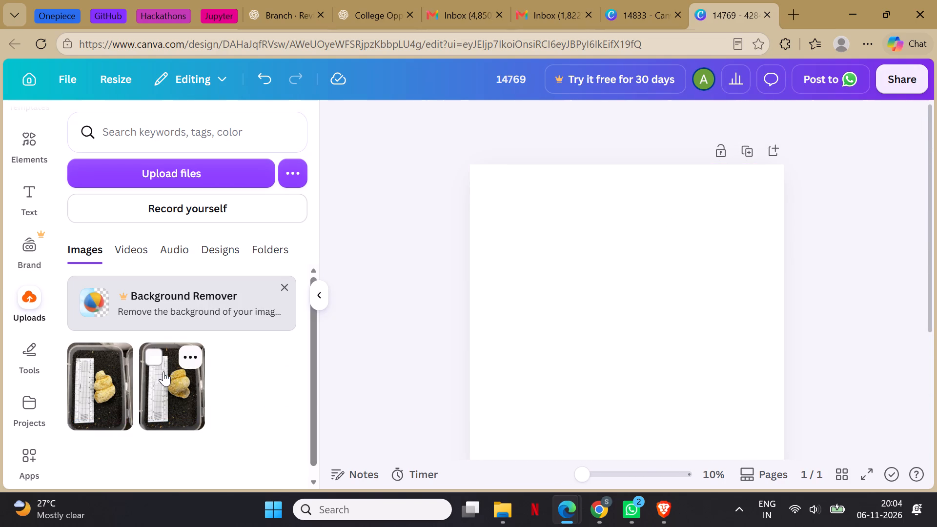
Place the second uploaded photo on page 1, add a new page, and place the first uploaded photo on it.
left_click(162, 371)
scroll(566, 363, "down", 2)
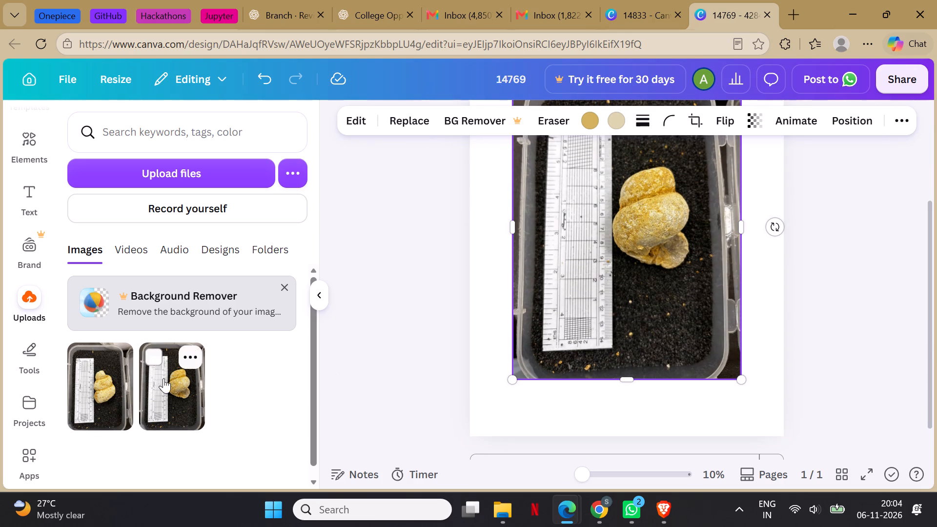
scroll(395, 364, "down", 2)
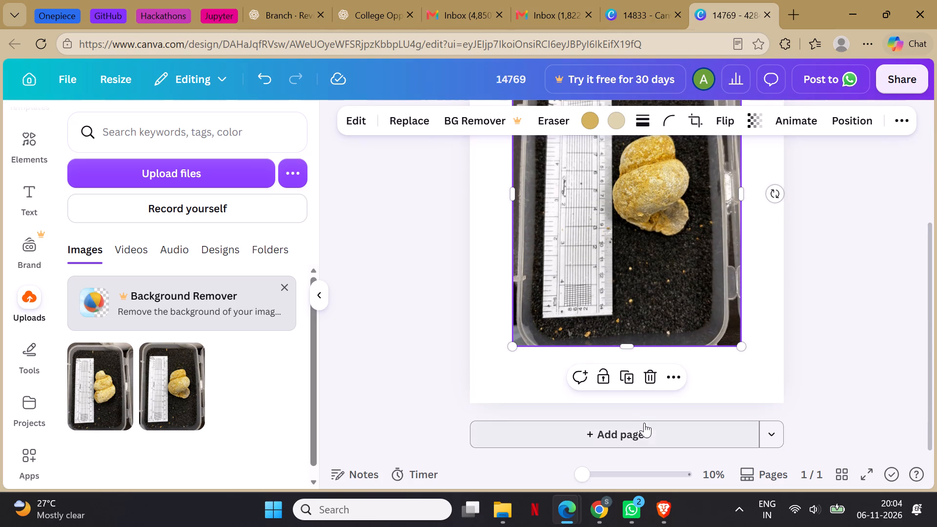
left_click(596, 436)
left_click(96, 382)
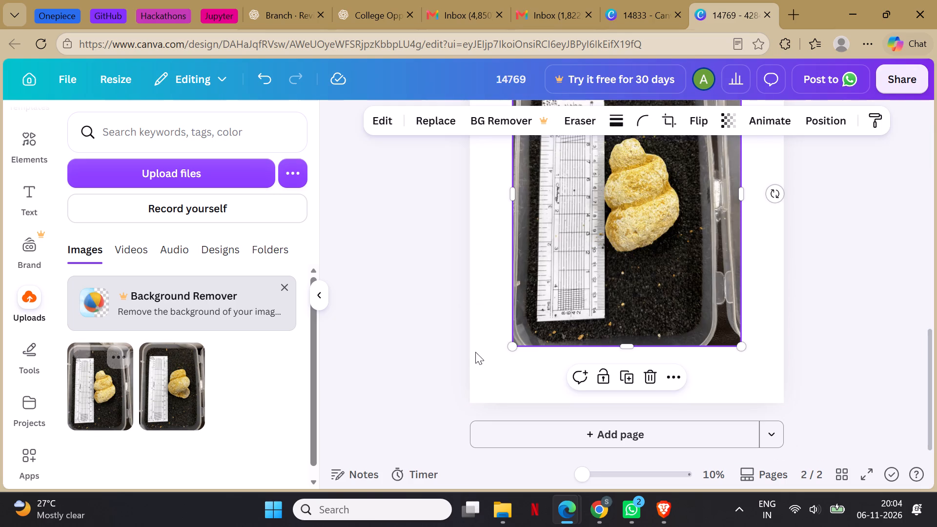
Enlarge the page 1 photo from its lower-right corner until it meets the page's lower-right corner.
scroll(495, 332, "up", 10)
scroll(718, 415, "down", 3)
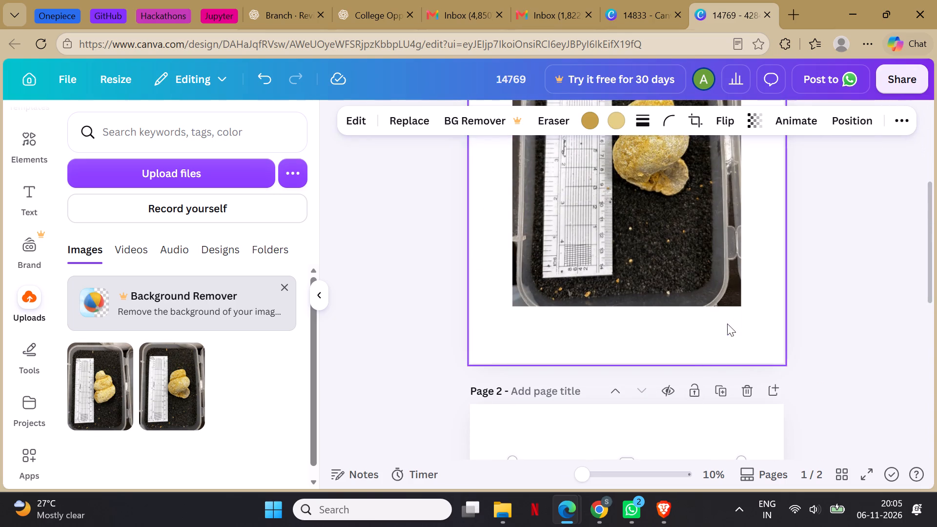
left_click(718, 286)
left_click_drag(740, 306, 782, 386)
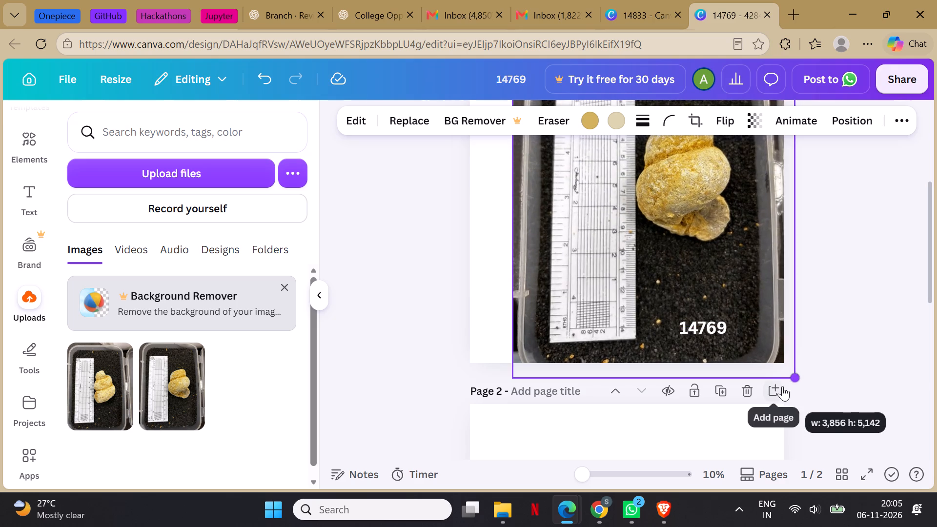
left_click_drag(782, 386, 767, 370)
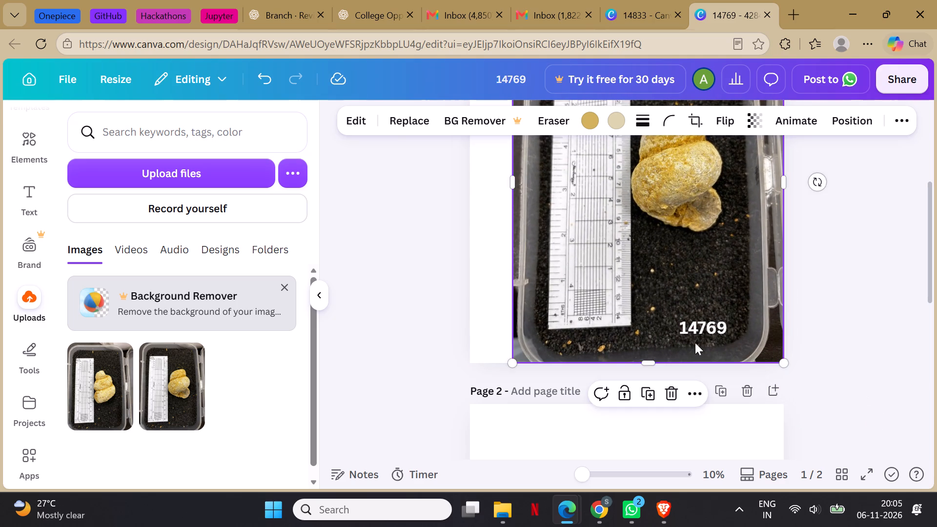
Delete the old 14769 text label from page 1.
left_click(701, 333)
left_click(720, 287)
Extend the page 1 photo from its upper-left corner to the page's upper-left corner so it fills the page.
scroll(706, 292, "up", 2)
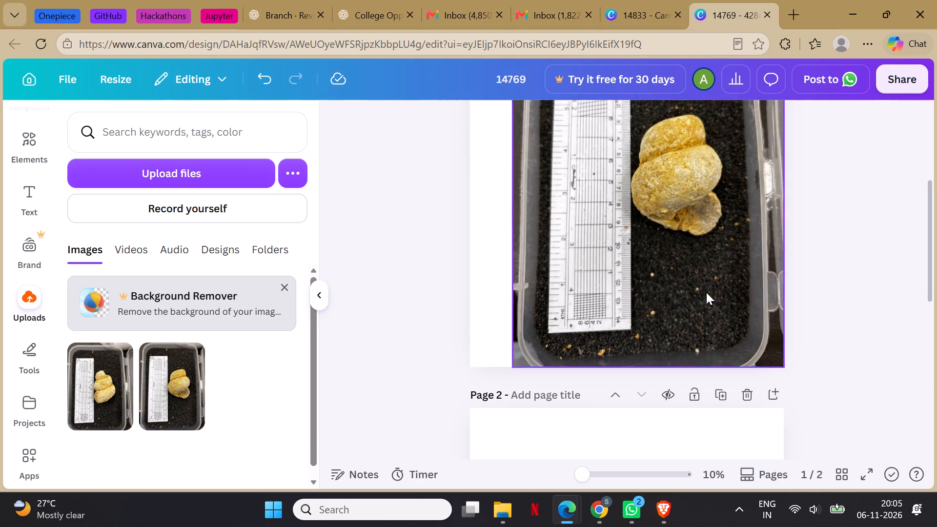
scroll(706, 292, "up", 1)
left_click(524, 235)
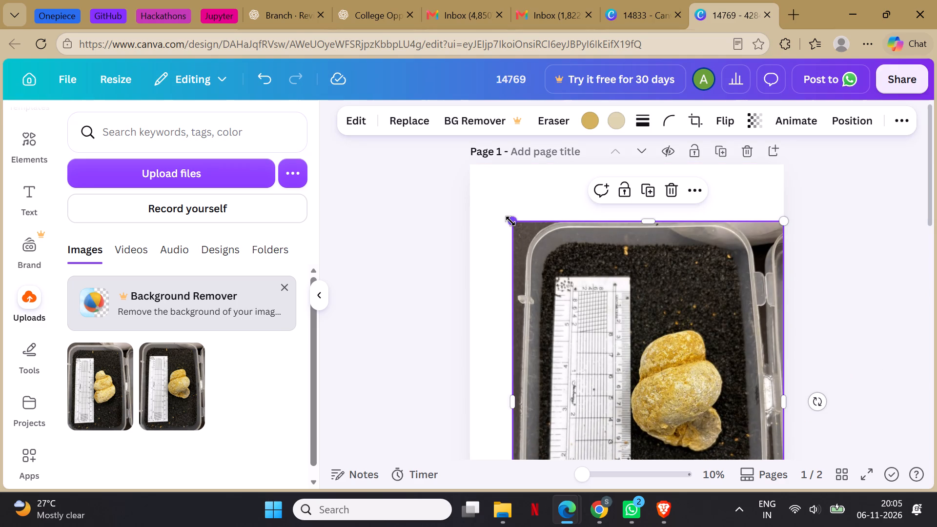
left_click_drag(514, 221, 483, 158)
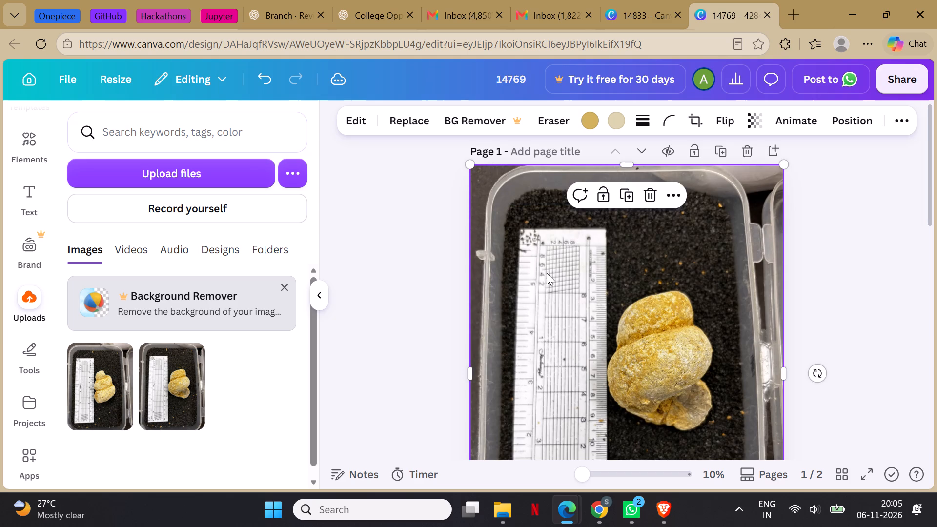
Enlarge the page 2 photo from its upper-left and lower-right corners until it fills the whole page.
scroll(548, 282, "down", 7)
left_click(548, 286)
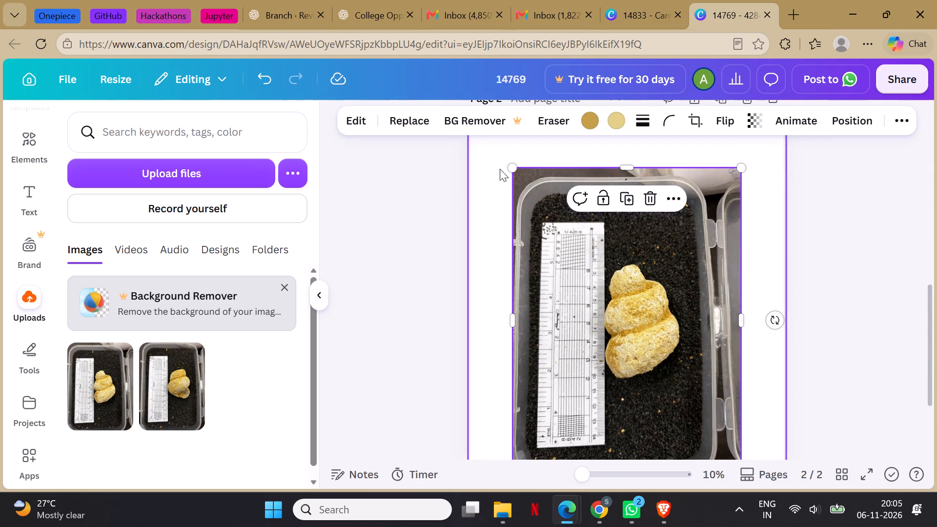
scroll(524, 204, "up", 1)
left_click_drag(513, 243, 496, 203)
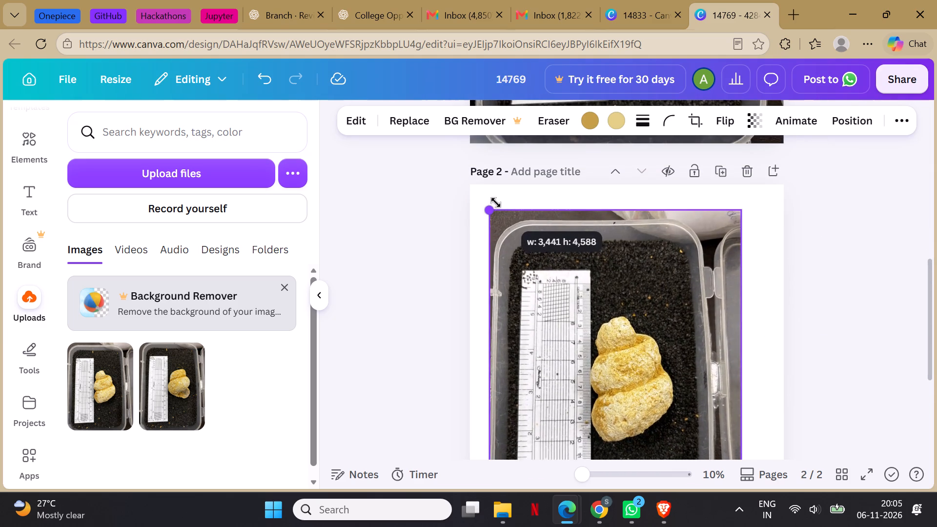
left_click_drag(496, 203, 479, 181)
scroll(606, 345, "down", 3)
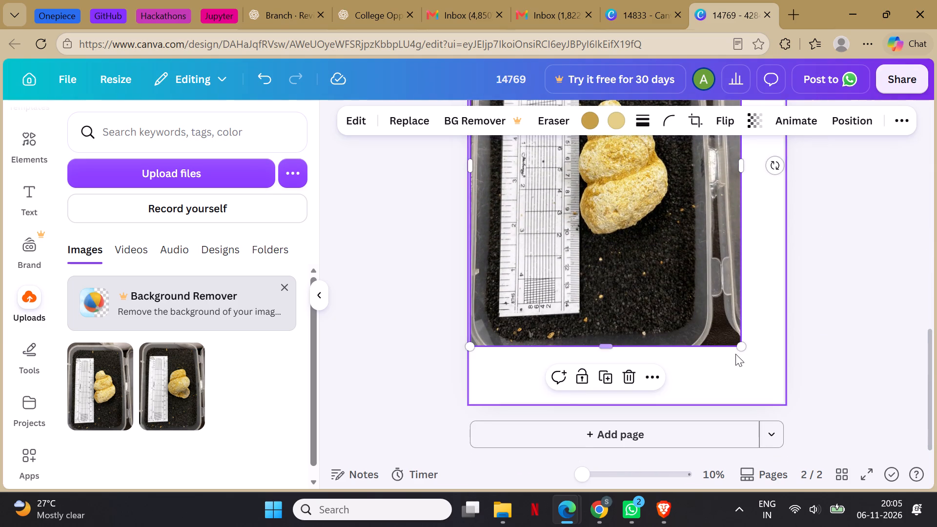
left_click_drag(739, 346, 767, 410)
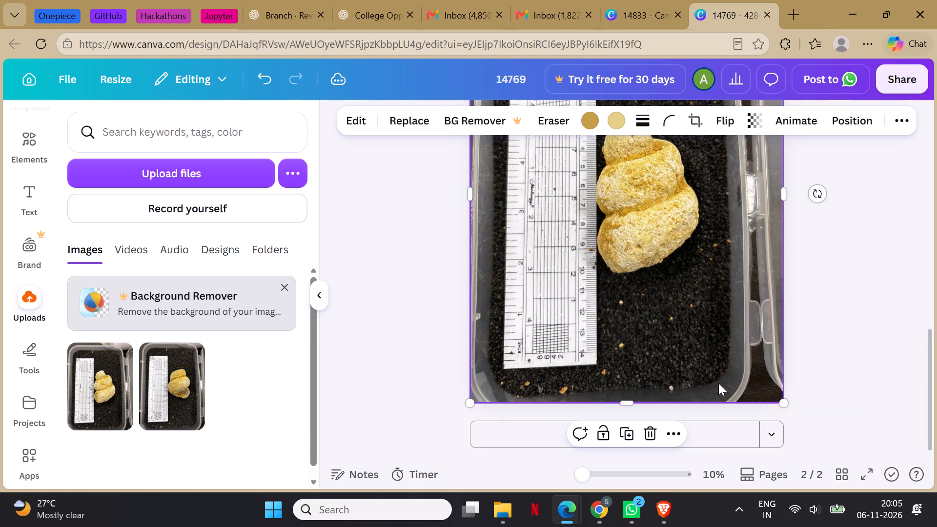
scroll(718, 383, "up", 4)
scroll(718, 383, "down", 2)
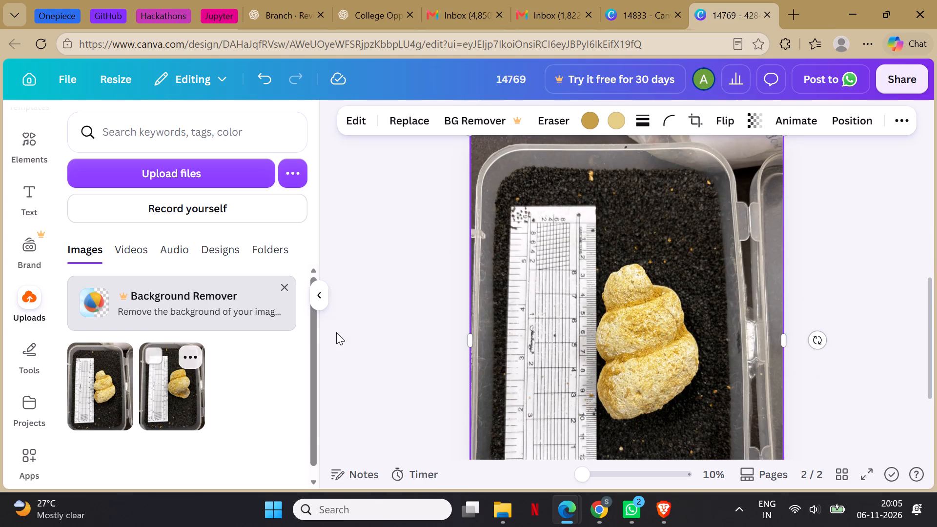
Check the specimen number in the file list, and add a subheading reading 15013 to page 2.
left_click(27, 196)
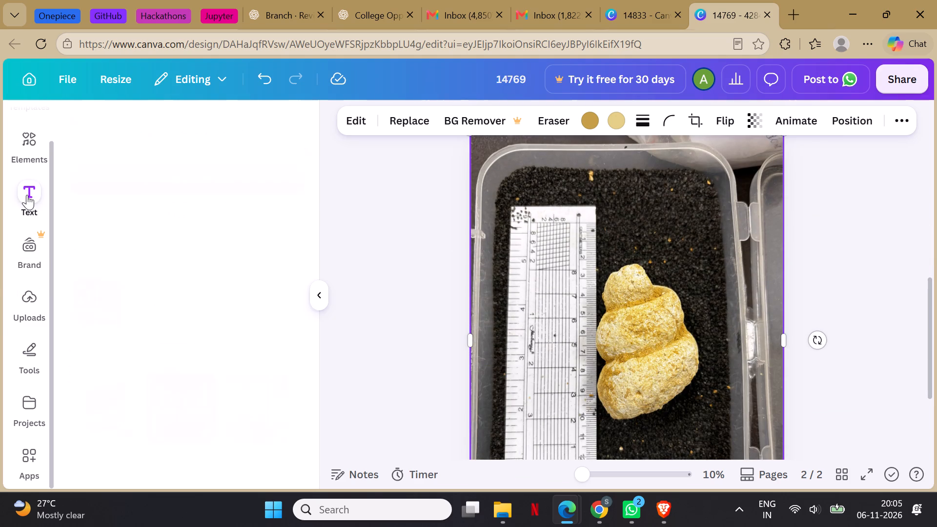
left_click(504, 513)
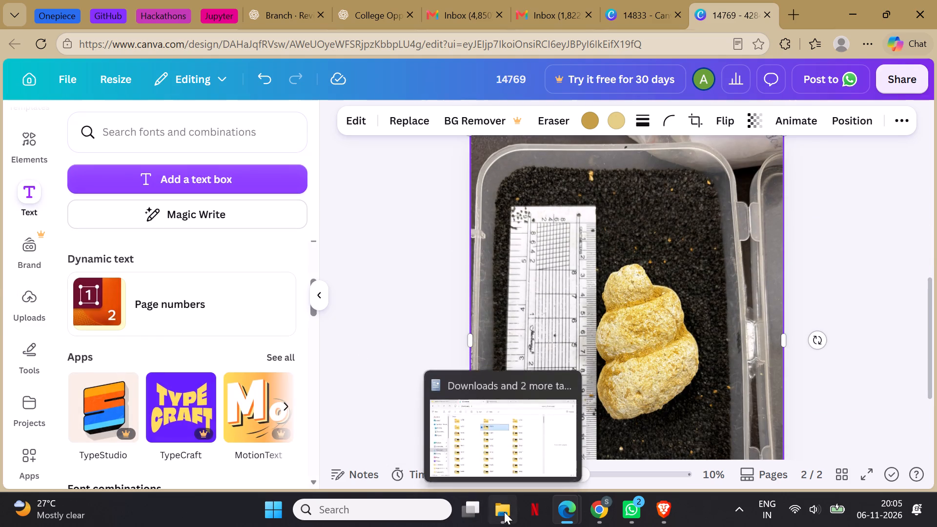
left_click(504, 512)
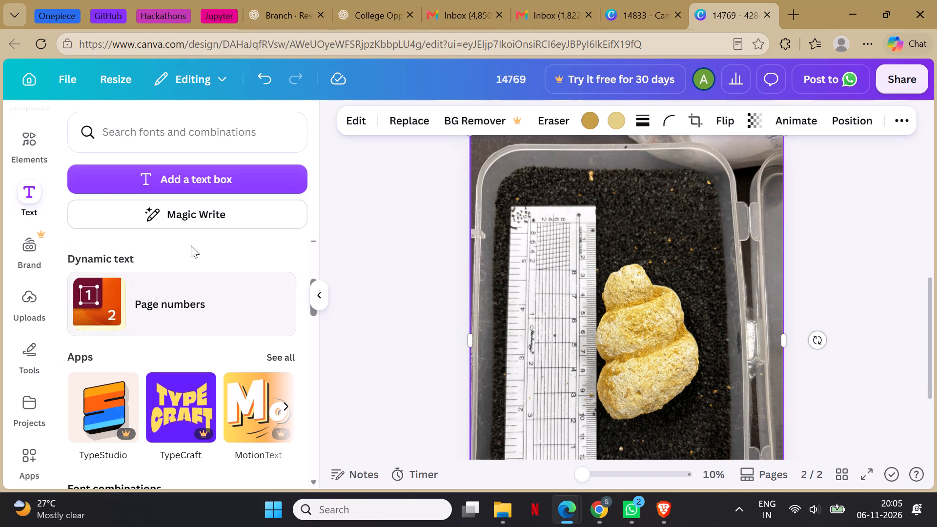
left_click(32, 185)
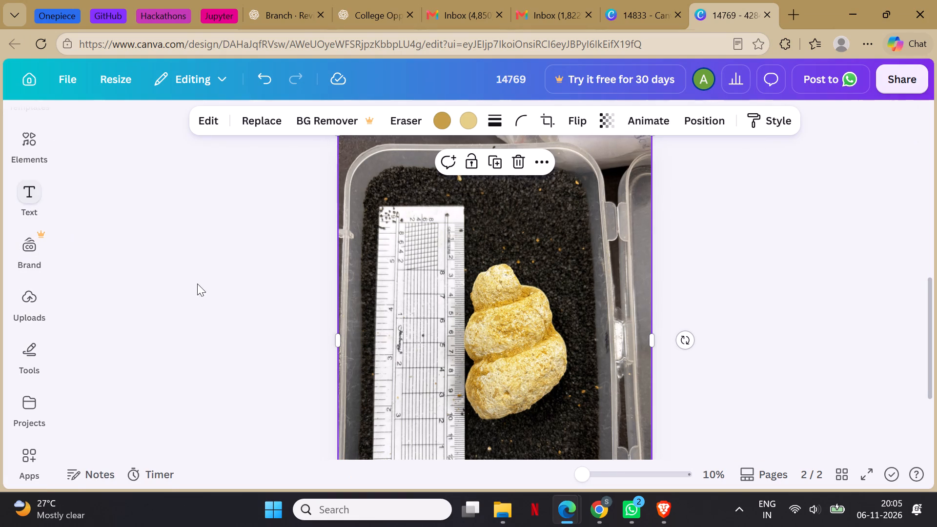
left_click(30, 191)
scroll(147, 259, "down", 3)
scroll(149, 264, "up", 7)
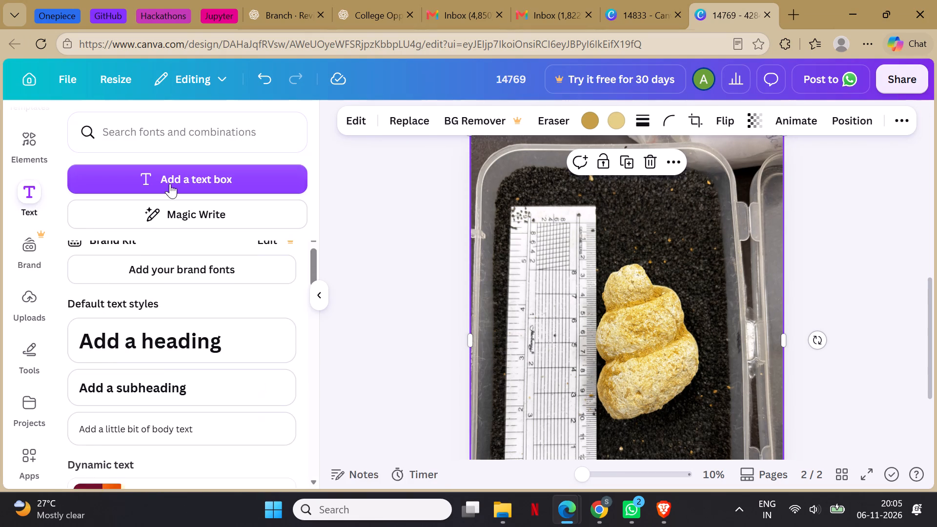
left_click(181, 401)
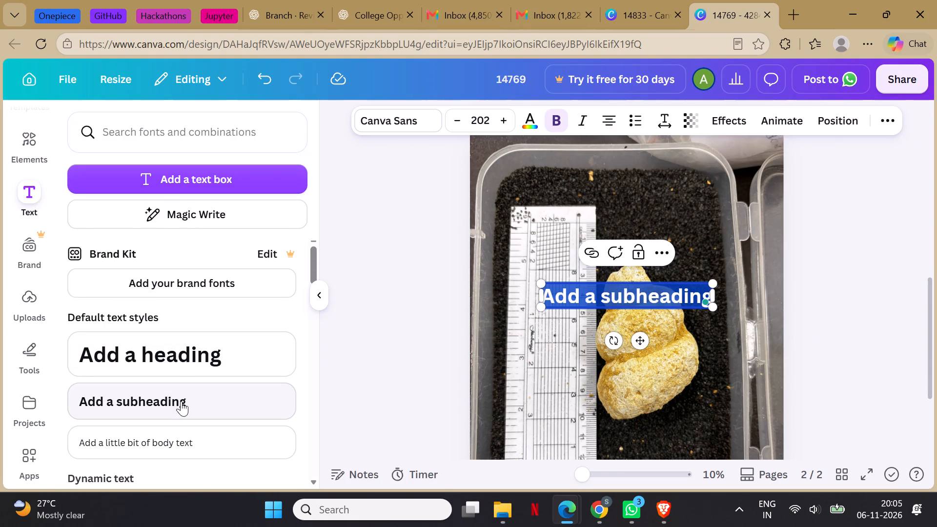
type("15")
type("013")
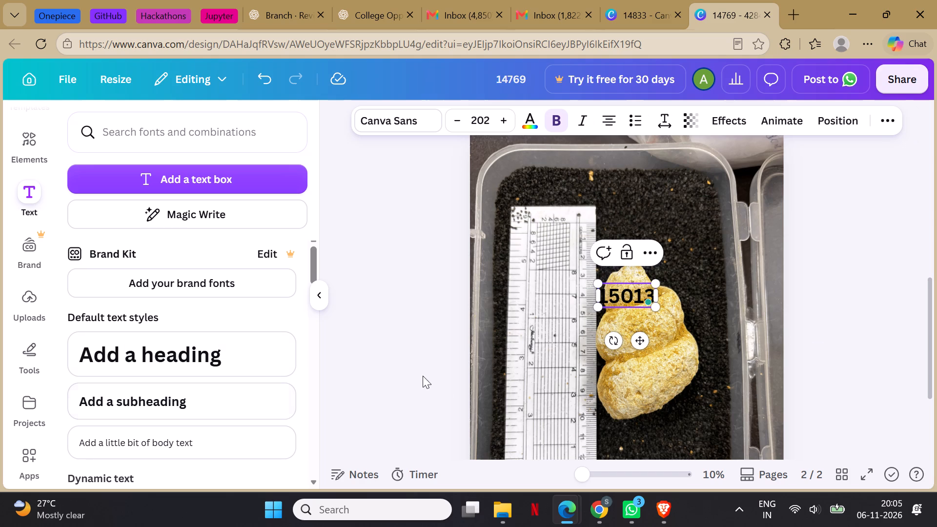
Change the 15013 label's text colour to white.
triple_click(632, 292)
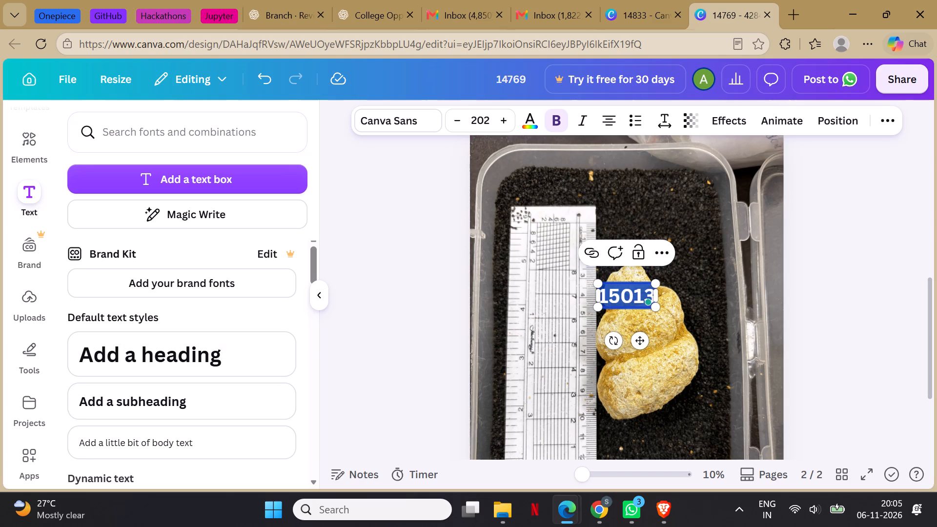
left_click(533, 119)
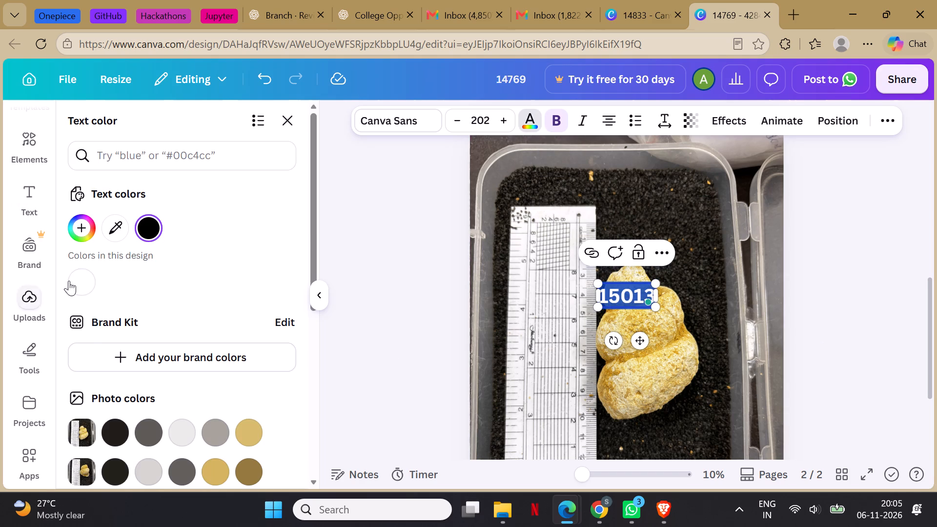
left_click(78, 281)
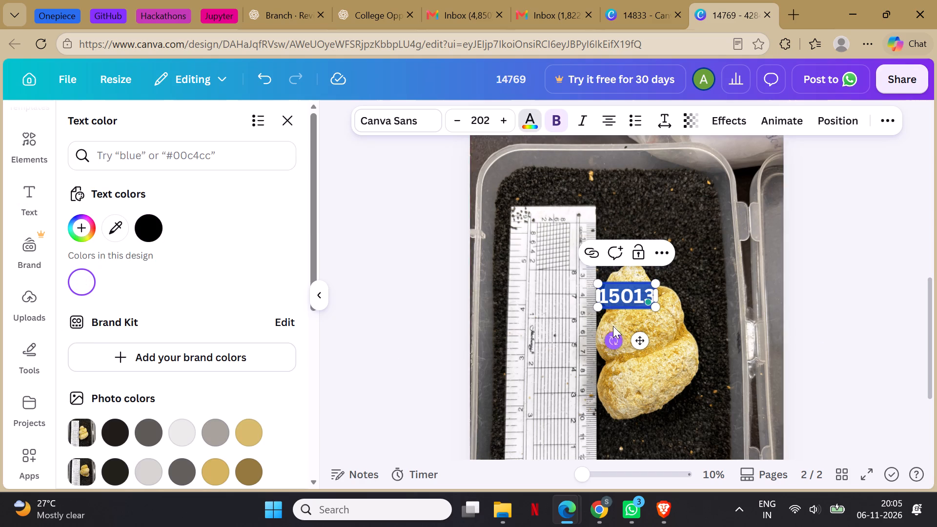
left_click(628, 337)
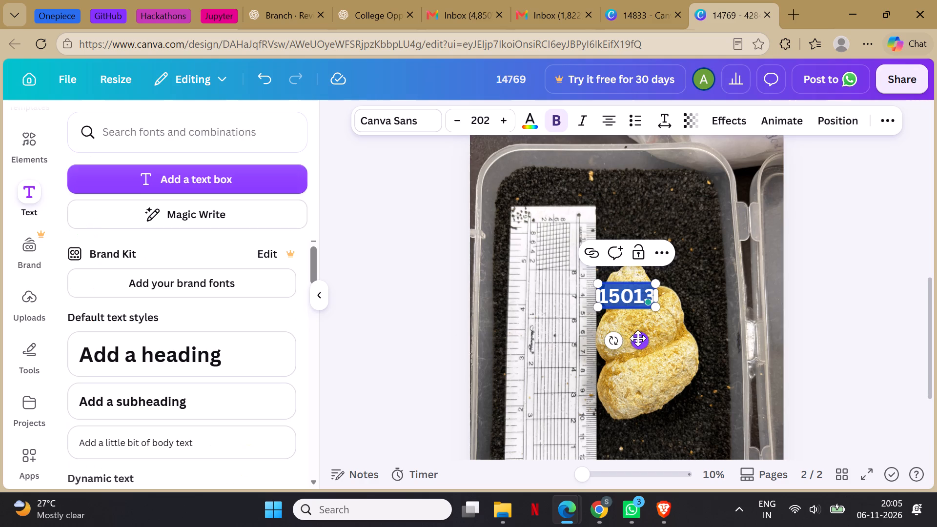
Move the 15013 label onto the dark sand above the specimen on page 2 and shrink it to font size 176.
left_click_drag(638, 338, 691, 243)
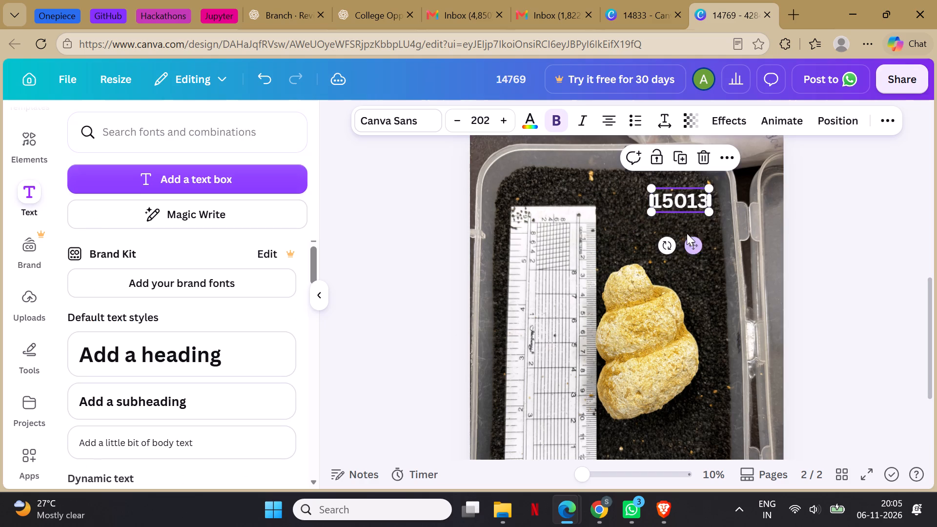
left_click_drag(652, 188, 659, 191)
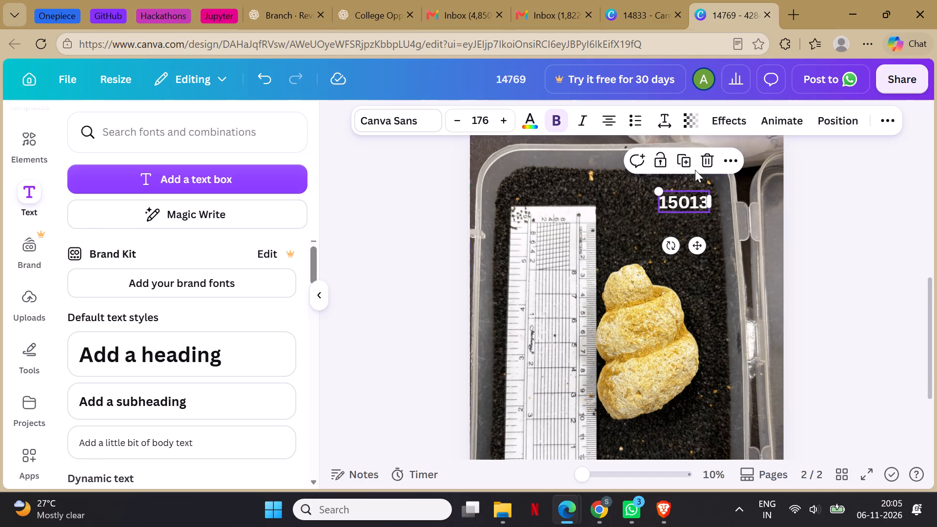
Duplicate the 15013 label and place one copy on the dark sand near page 2's lower-right corner.
left_click(683, 163)
left_click_drag(695, 241, 696, 243)
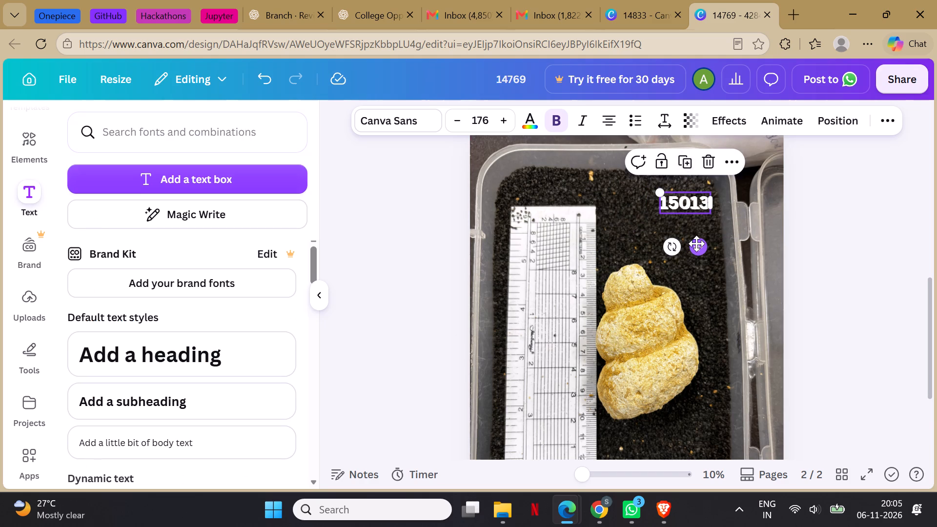
left_click_drag(696, 243, 699, 313)
scroll(697, 256, "down", 3)
scroll(700, 307, "down", 1)
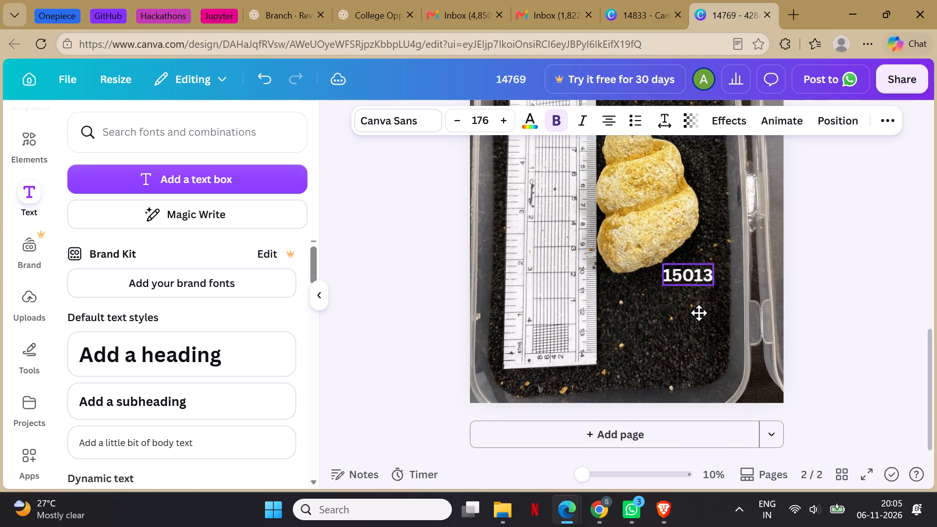
left_click_drag(699, 313, 692, 214)
scroll(699, 313, "up", 5)
middle_click(699, 313)
scroll(690, 236, "up", 1)
scroll(690, 236, "down", 8)
left_click(694, 266)
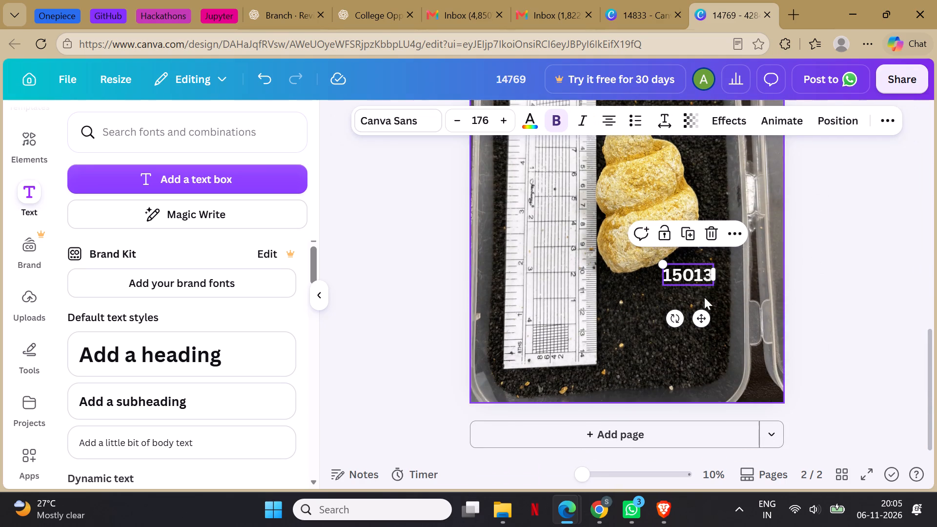
left_click_drag(701, 322, 714, 410)
Move the remaining upper 15013 label from page 2 onto the dark sand near page 1's lower-right corner.
scroll(691, 361, "up", 6)
scroll(691, 443, "down", 2)
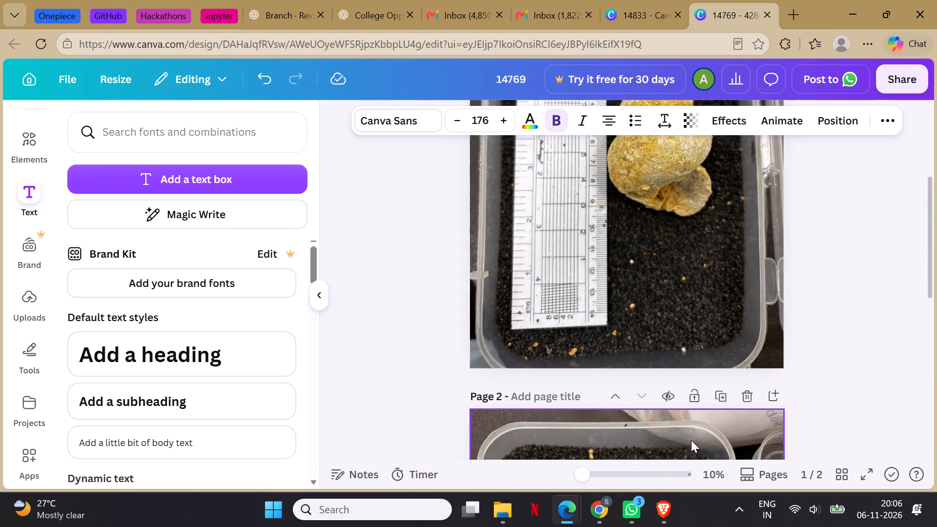
left_click(682, 355)
left_click_drag(702, 399, 718, 241)
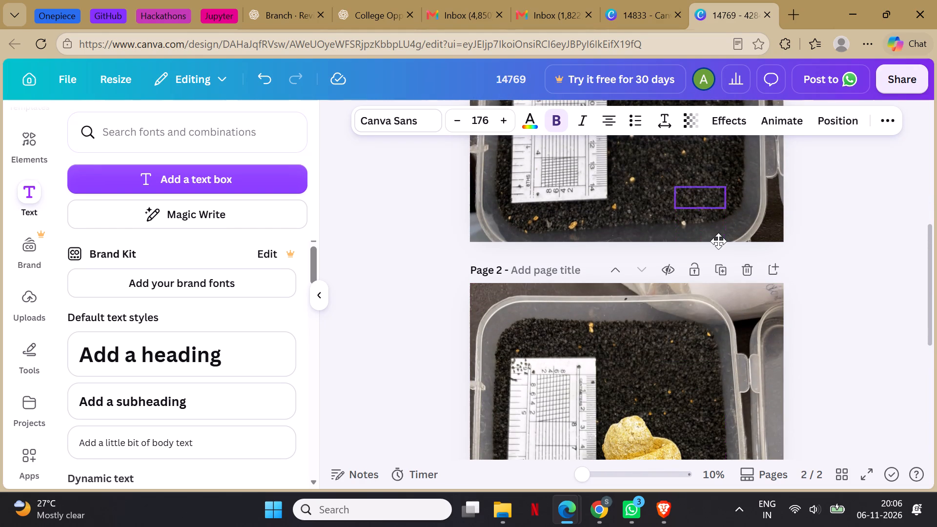
left_click_drag(718, 241, 720, 240)
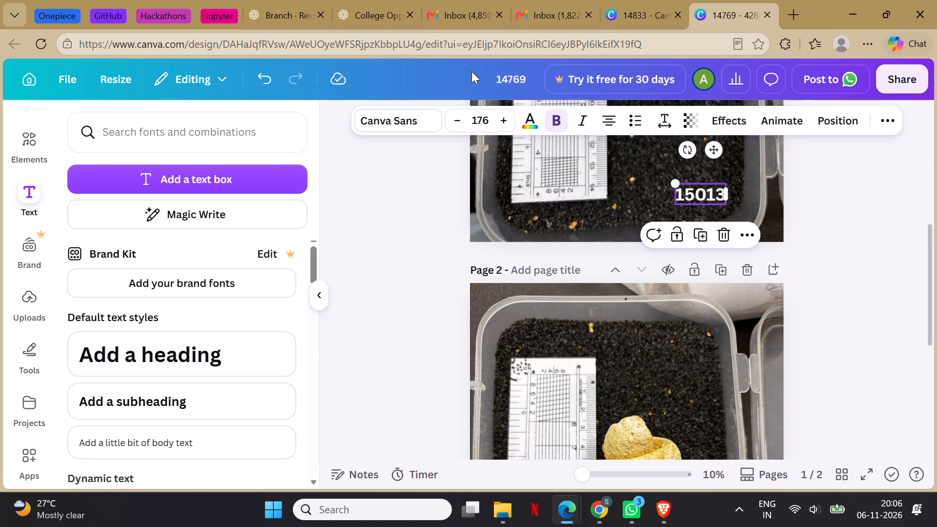
Rename the design as 15013.
left_click(525, 76)
double_click(525, 76)
type("15013")
key("Return")
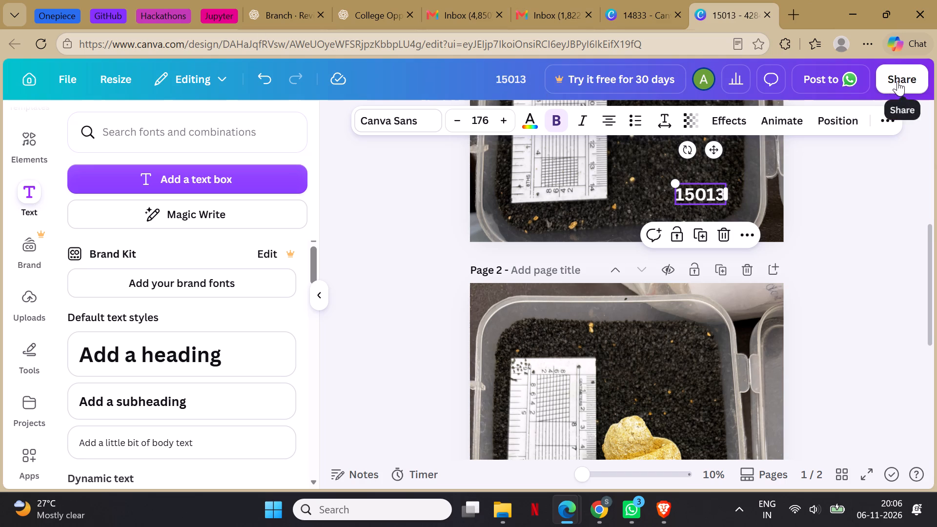
Download all pages of the design as PNG.
left_click(897, 81)
left_click(675, 416)
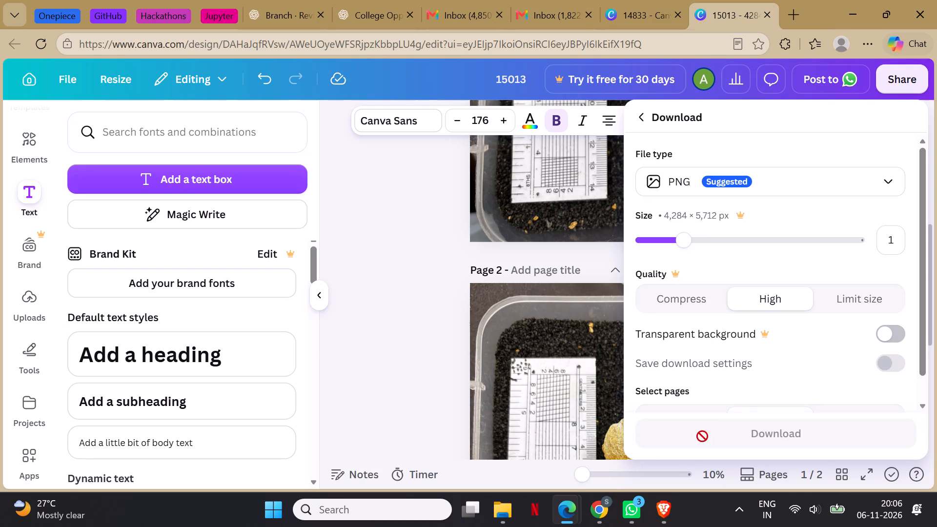
scroll(636, 409, "down", 2)
left_click(678, 387)
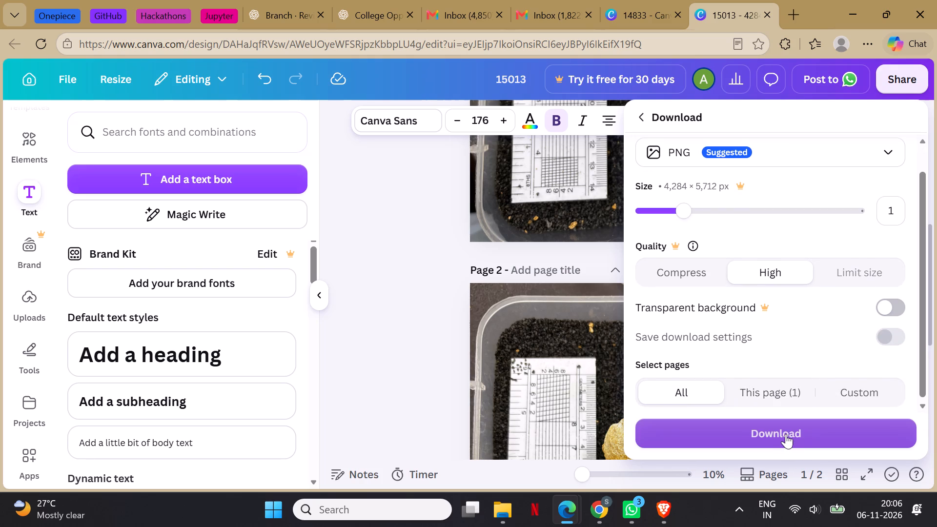
left_click(786, 433)
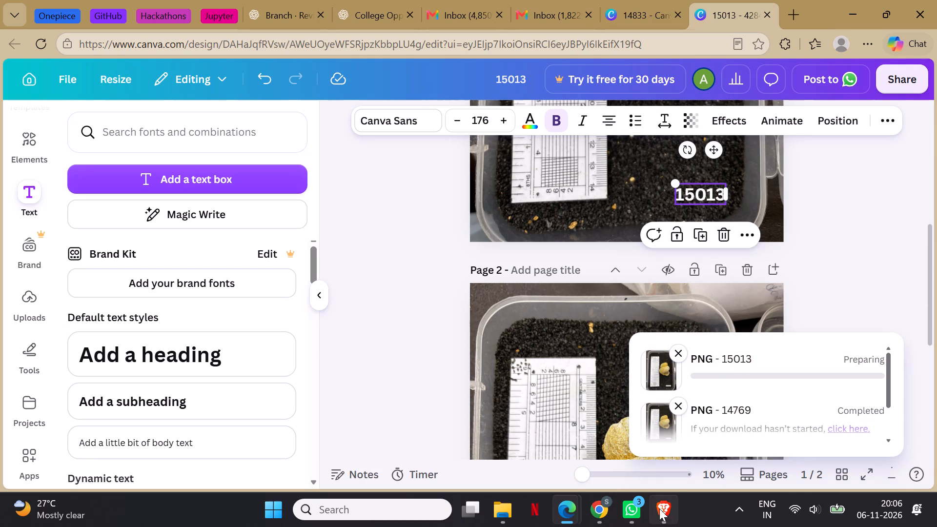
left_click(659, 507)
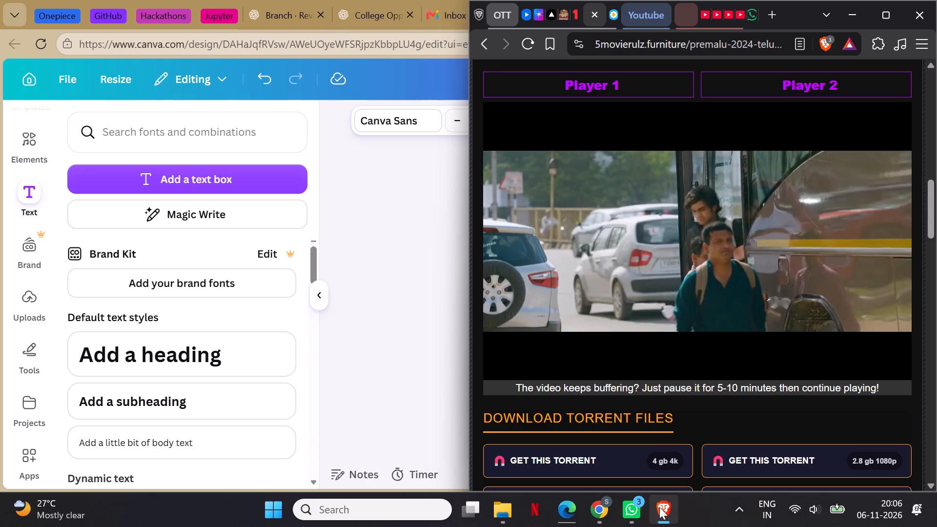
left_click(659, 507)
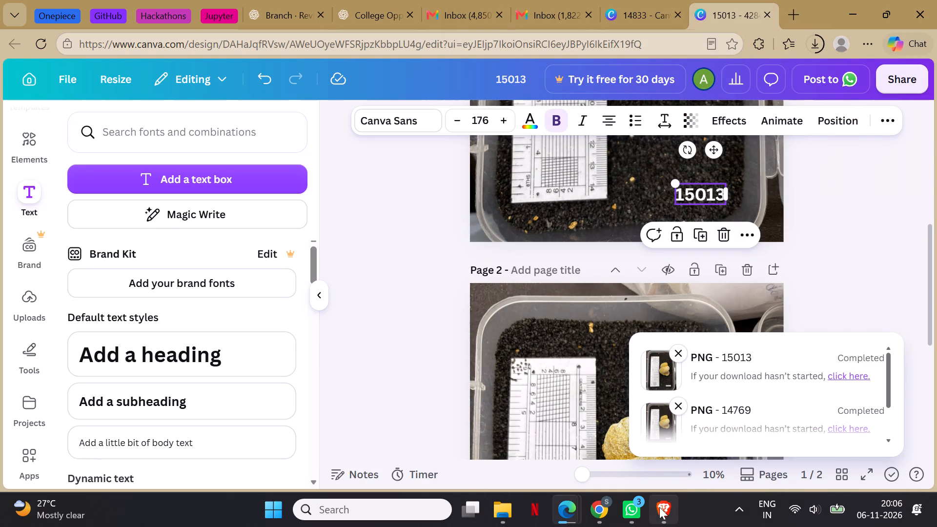
In File Explorer, move the 15013 photo folder from Downloads to Documents and return to Downloads.
left_click(490, 517)
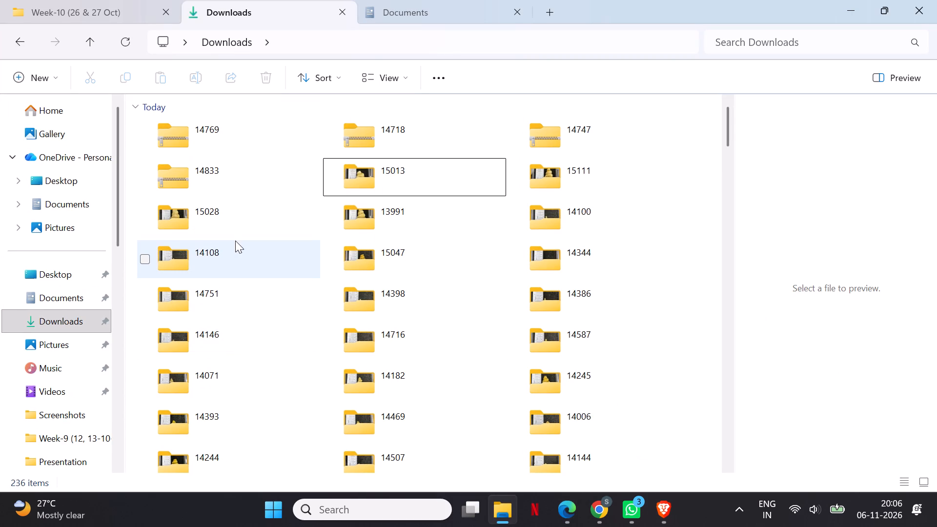
left_click(386, 194)
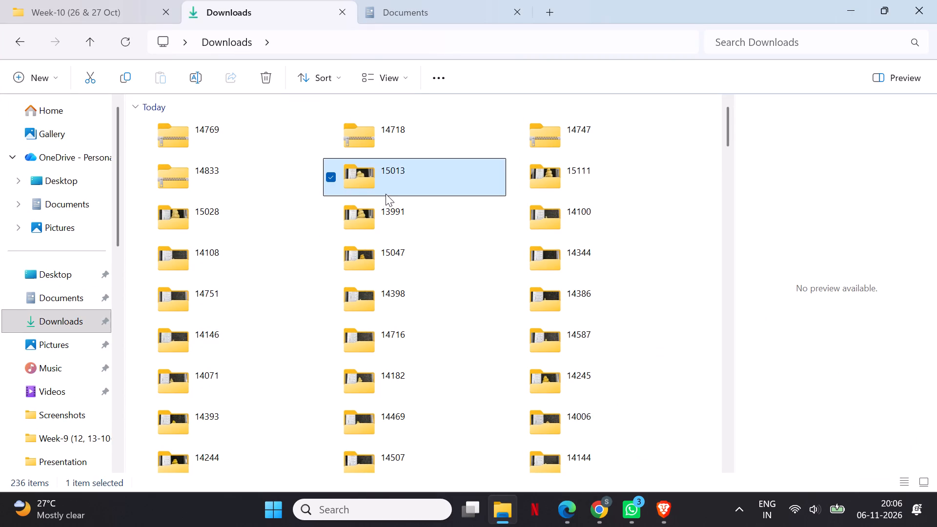
key("ctrl+x")
left_click(416, 5)
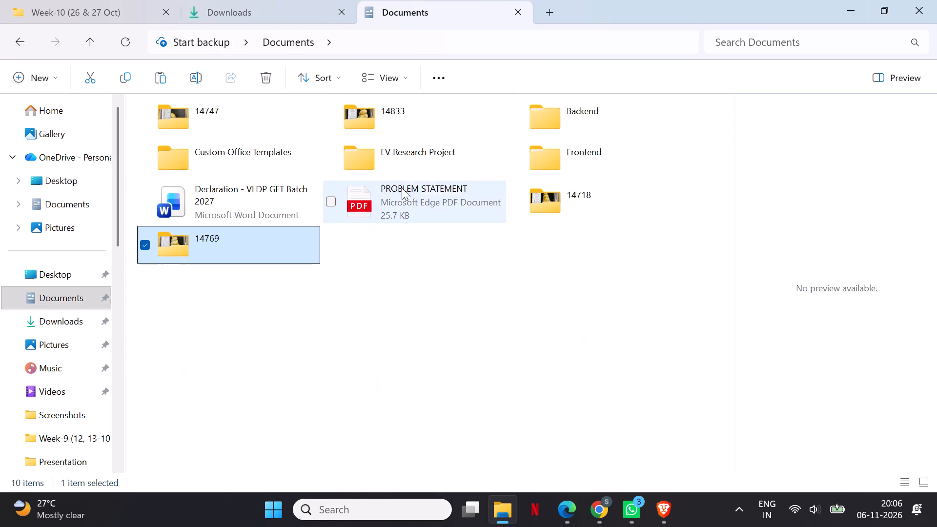
key("ctrl+v")
left_click(235, 14)
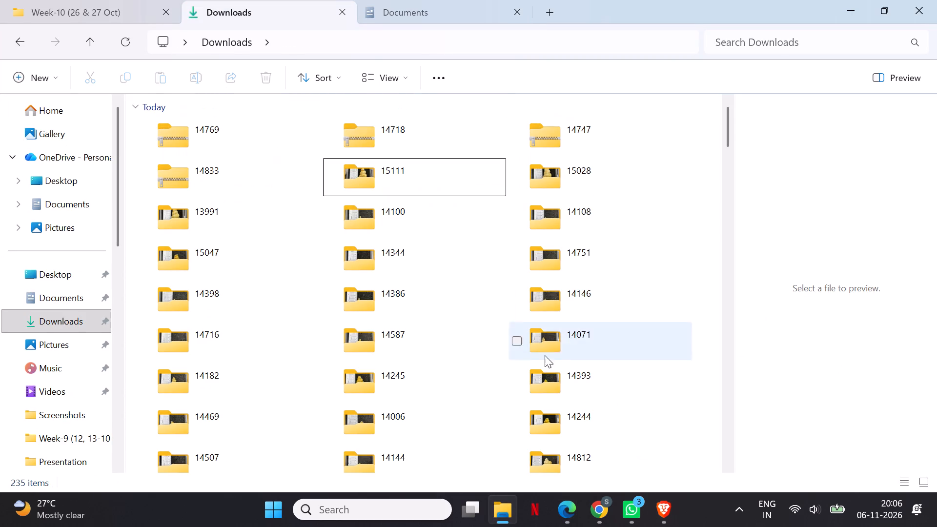
Refresh the Downloads folder in File Explorer.
left_click(127, 43)
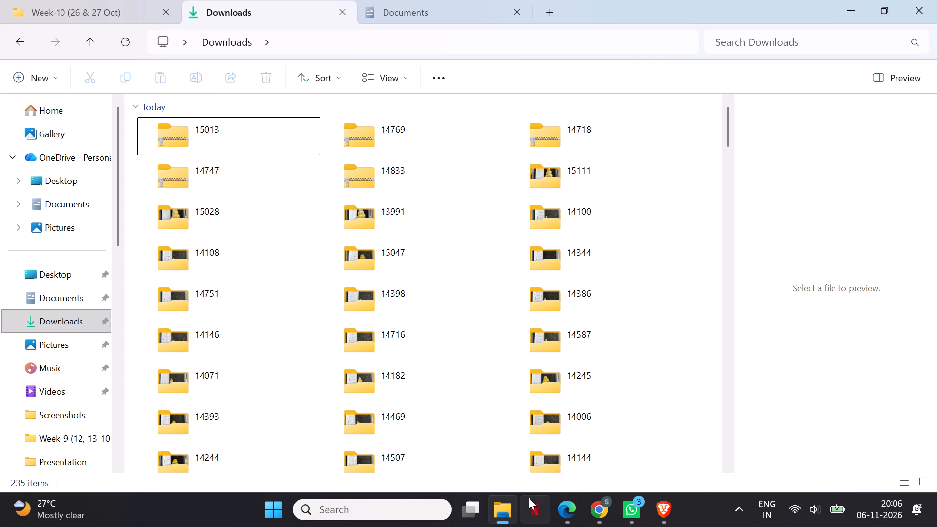
Switch back to the 15013 design in Canva and dismiss the 15013 and 14769 PNG download notices.
left_click(847, 11)
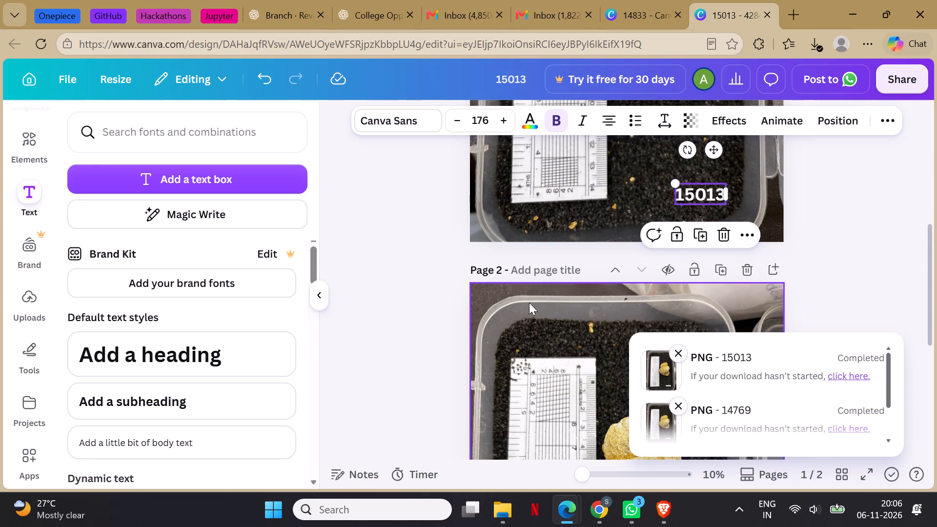
scroll(571, 308, "down", 4)
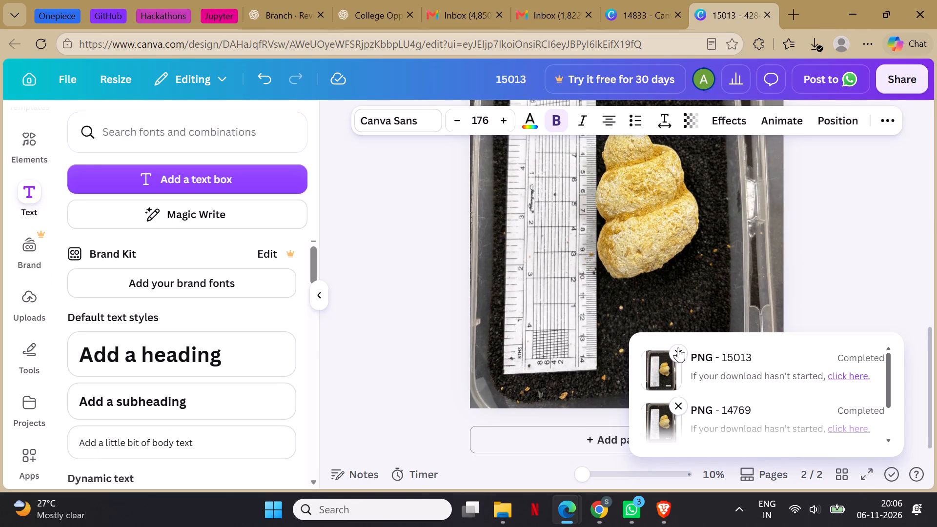
left_click(678, 349)
left_click(676, 355)
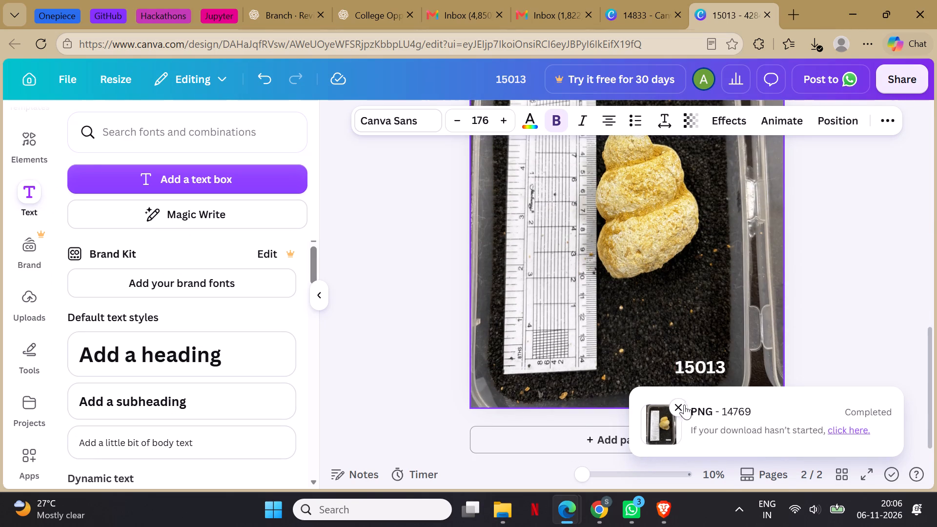
left_click(678, 408)
Delete page 2 from the design.
scroll(693, 352, "up", 3)
middle_click(693, 352)
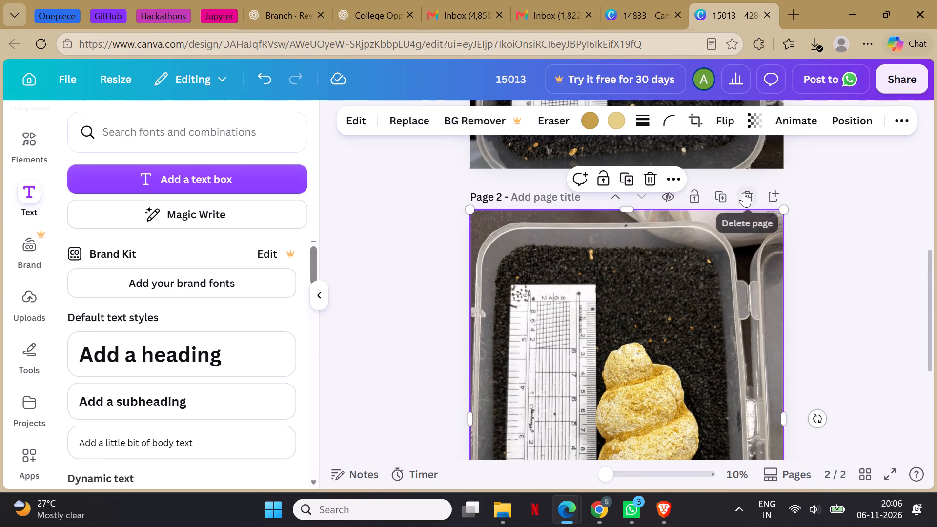
left_click(744, 192)
Delete the 15013 label and the specimen photo from the remaining page, leaving it blank.
scroll(699, 222, "up", 4)
scroll(683, 378, "down", 3)
left_click(699, 359)
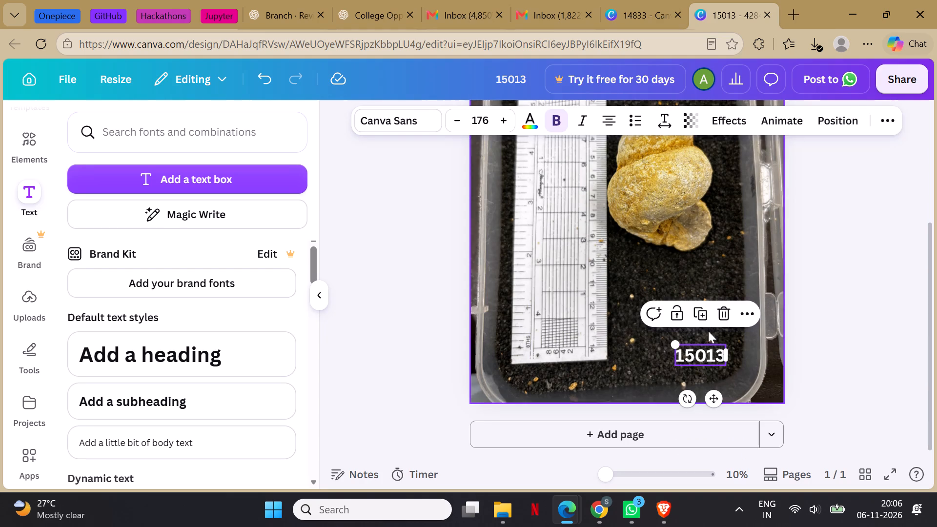
left_click(725, 318)
scroll(725, 314, "up", 3)
left_click(705, 215)
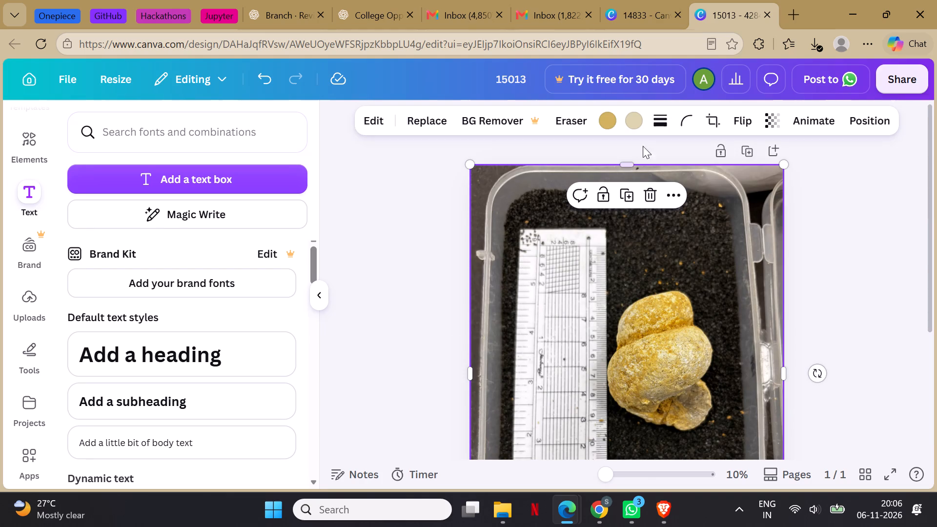
left_click(648, 192)
Move both 15013 specimen photos in the uploaded images to Trash.
left_click(43, 289)
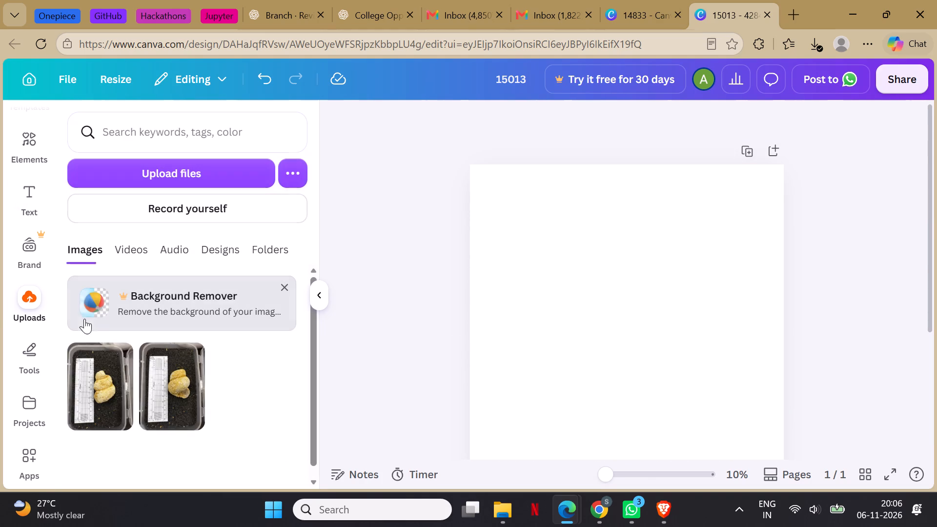
left_click(79, 354)
left_click(155, 356)
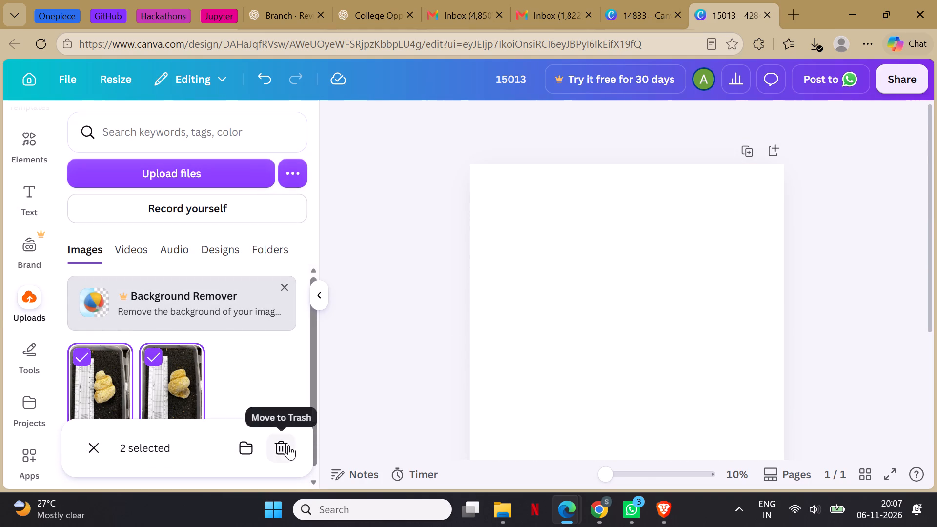
left_click(283, 447)
left_click(537, 312)
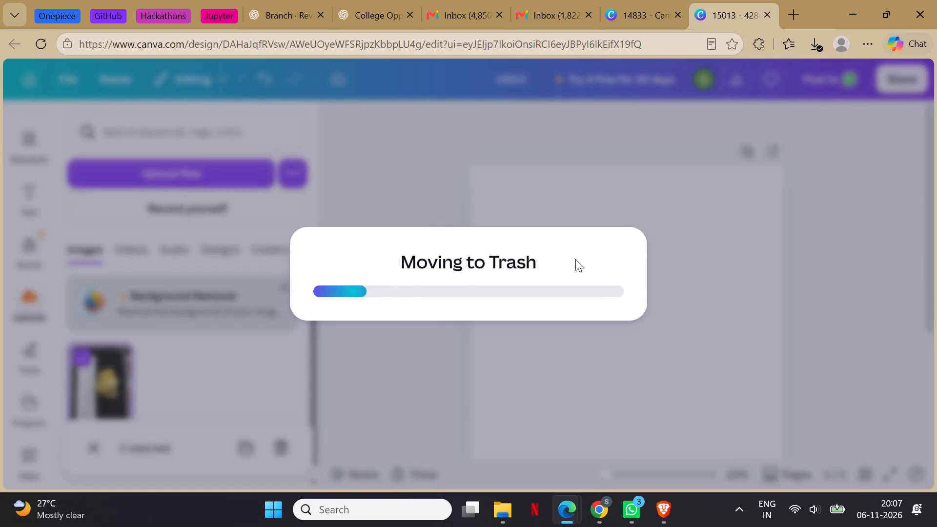
Upload IMG_8253 and IMG_8254 from the 15111 folder in Downloads.
left_click(154, 176)
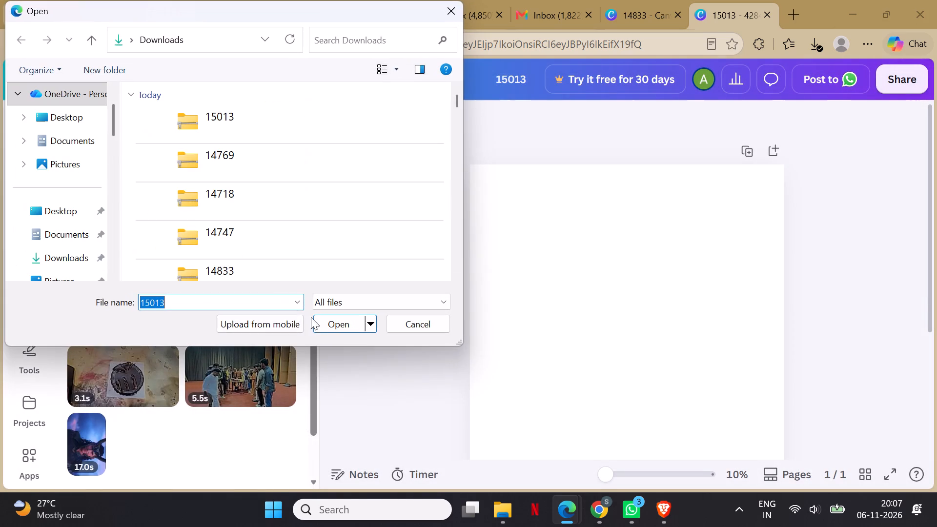
scroll(205, 212, "down", 1)
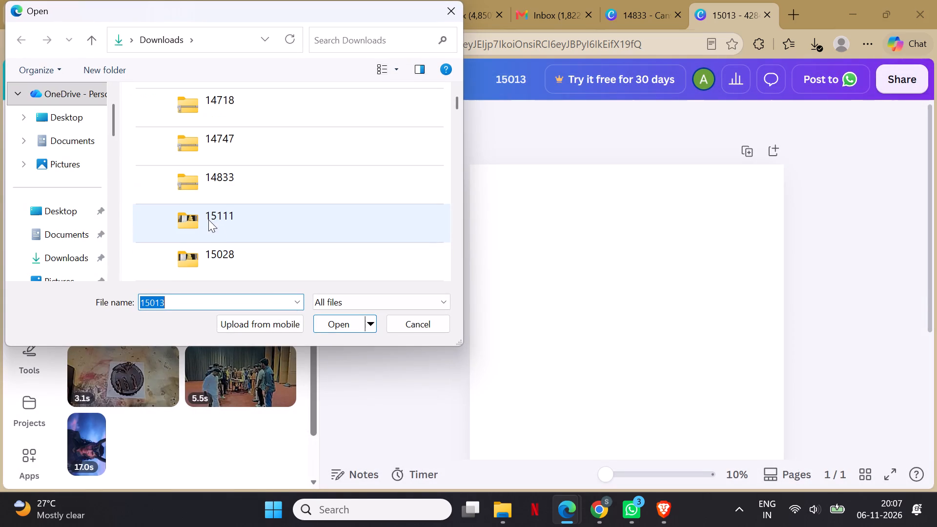
left_click(208, 219)
left_click(333, 326)
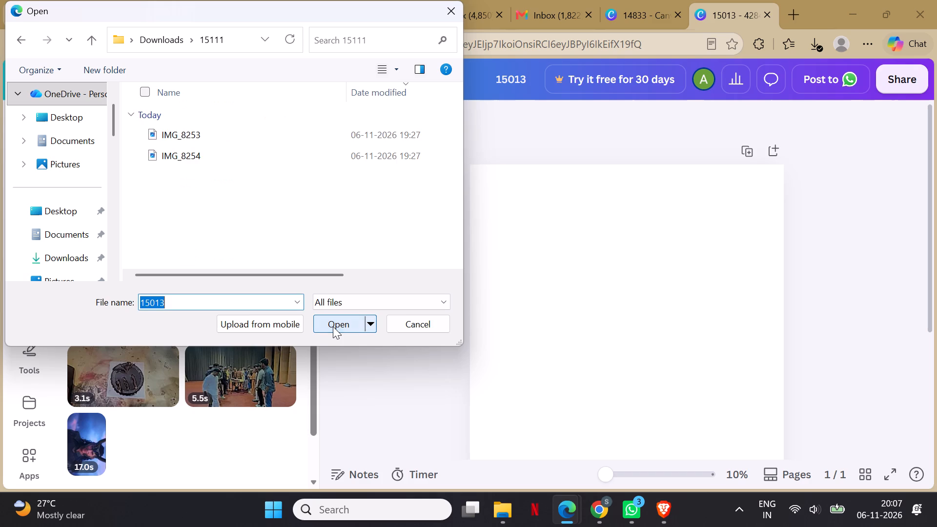
left_click(167, 156)
left_click(179, 135)
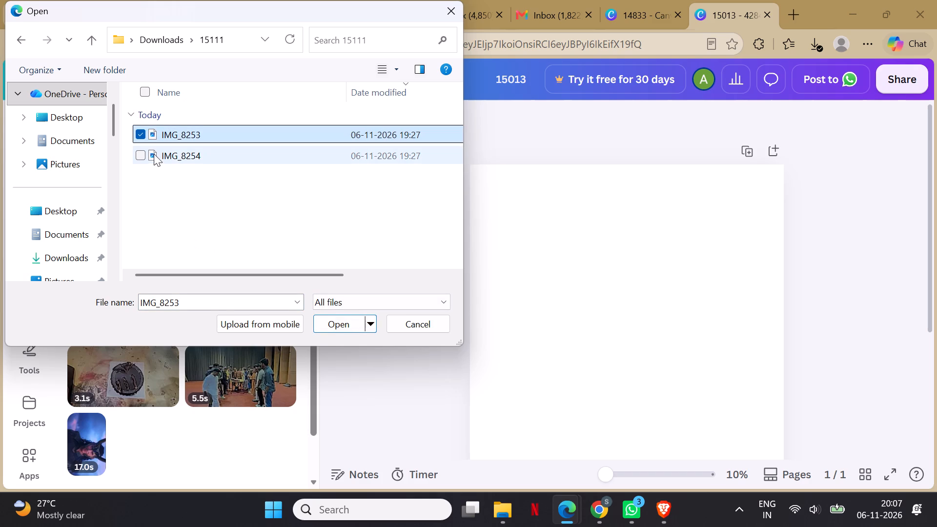
left_click(142, 157)
left_click(329, 327)
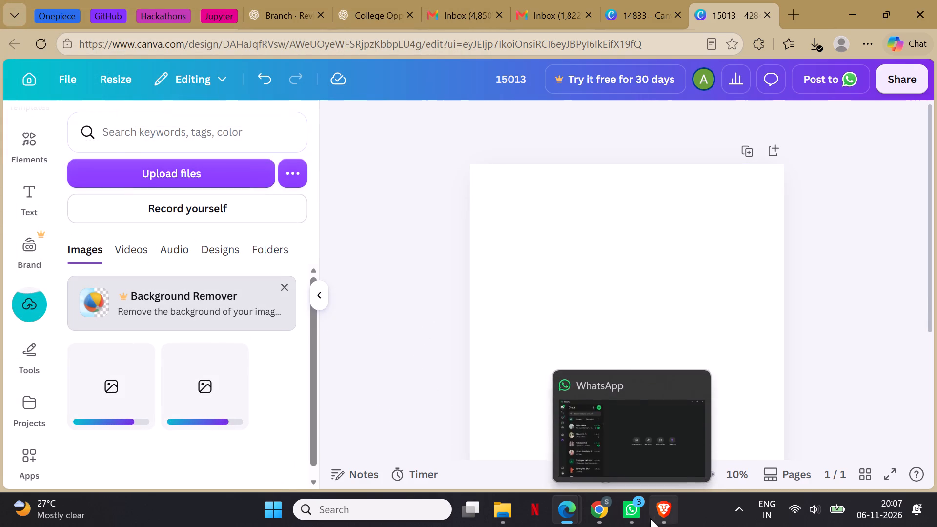
Add a second blank page to the design.
scroll(424, 309, "down", 3)
scroll(691, 262, "up", 2)
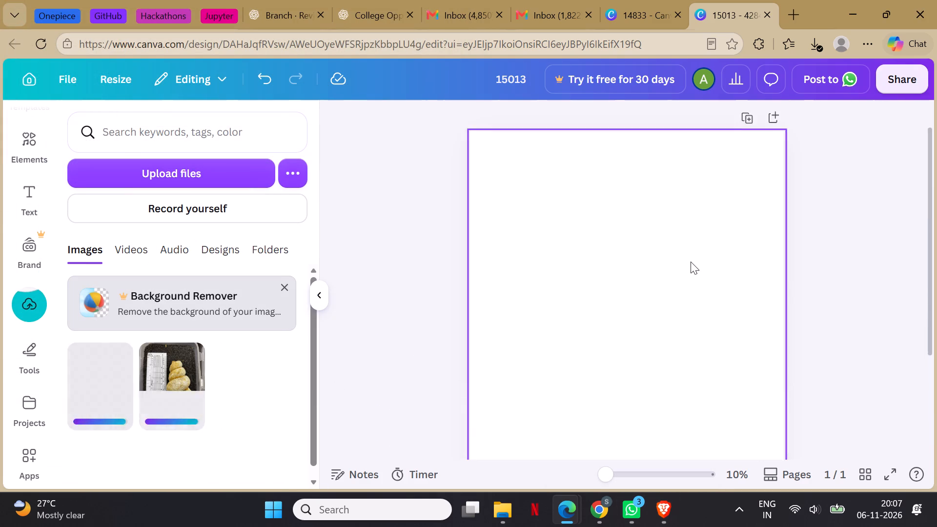
scroll(691, 262, "down", 3)
left_click(582, 434)
scroll(564, 404, "up", 3)
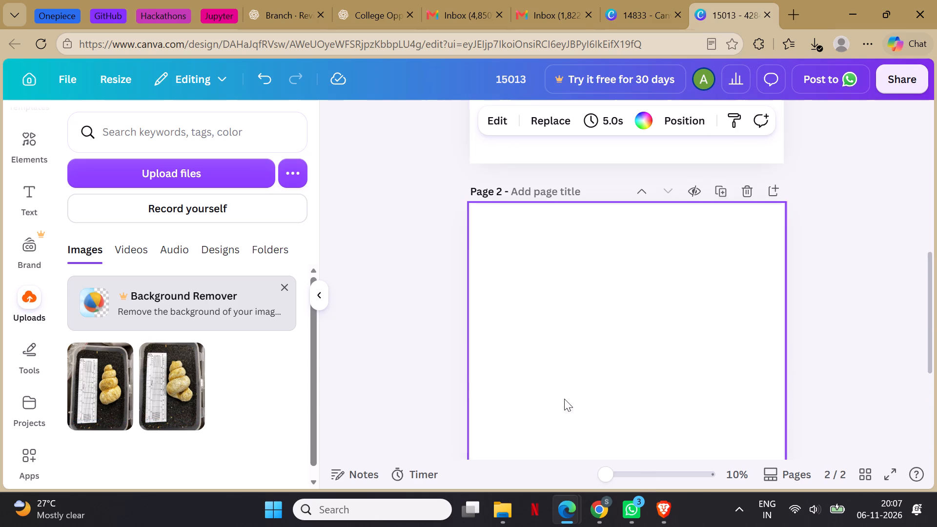
Place the first uploaded 15111 photo on page 1.
scroll(562, 359, "up", 4)
left_click(560, 301)
left_click(101, 392)
scroll(478, 438, "down", 2)
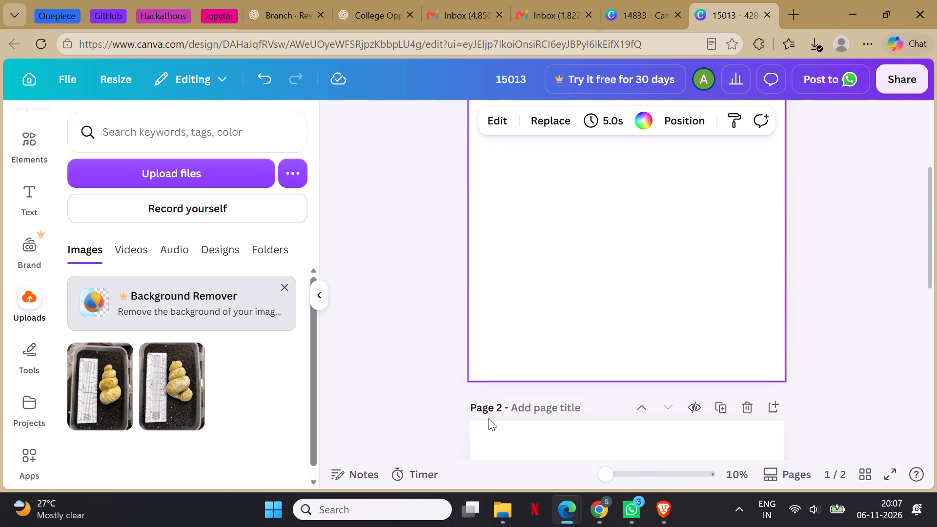
scroll(411, 369, "up", 3)
left_click(688, 334)
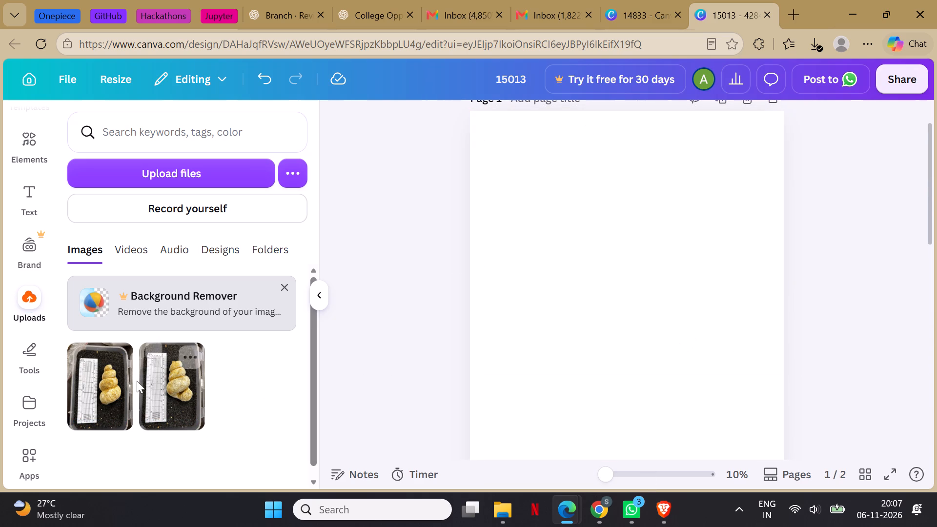
left_click(101, 384)
left_click(541, 319)
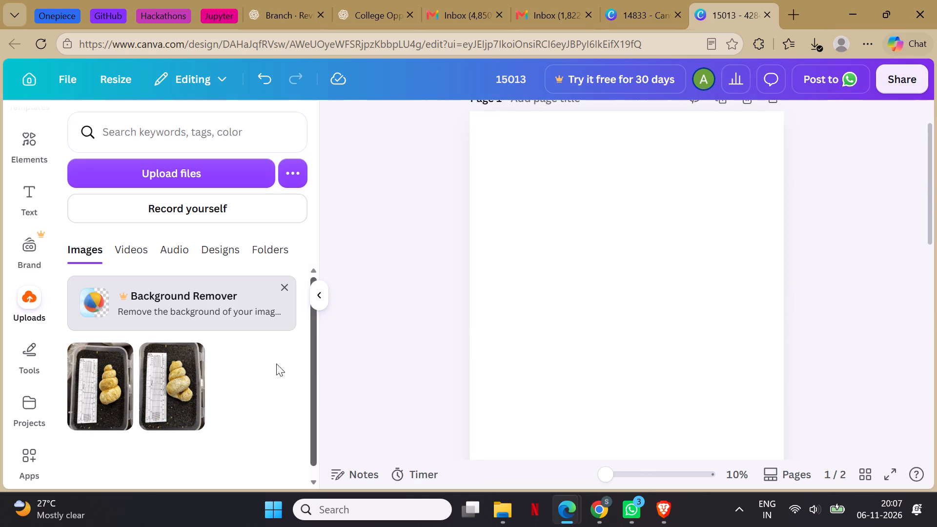
left_click(104, 389)
Place the second uploaded 15111 photo on the blank page 2.
scroll(507, 379, "down", 3)
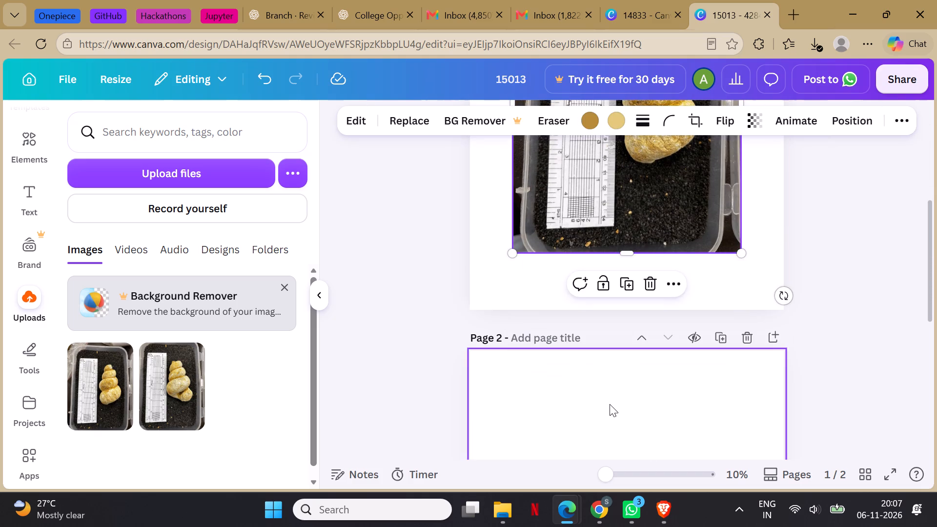
left_click(610, 404)
left_click(161, 385)
scroll(487, 382, "down", 3)
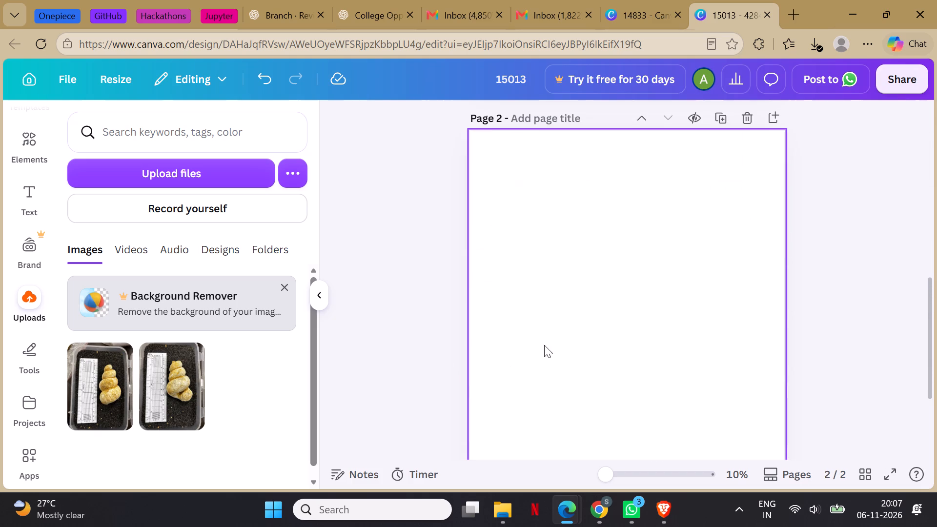
left_click(183, 383)
left_click(156, 357)
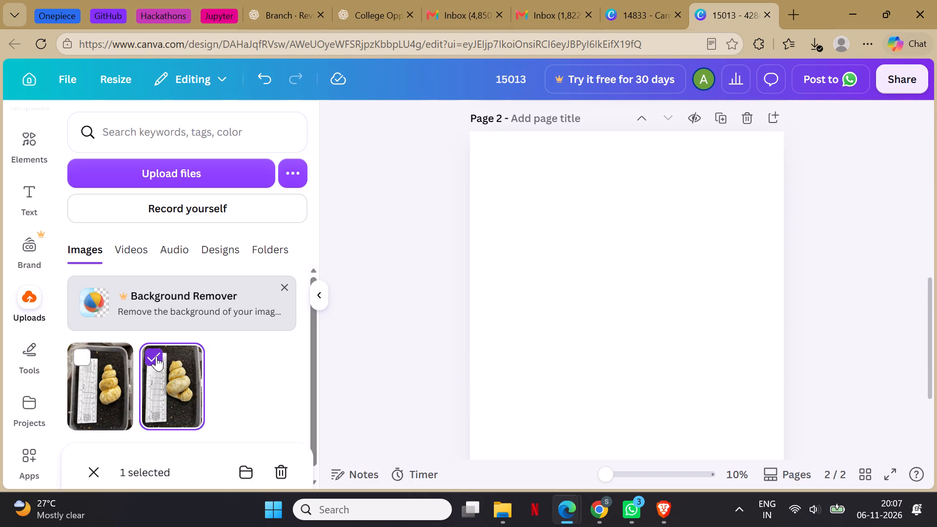
left_click(180, 387)
left_click_drag(180, 386, 572, 368)
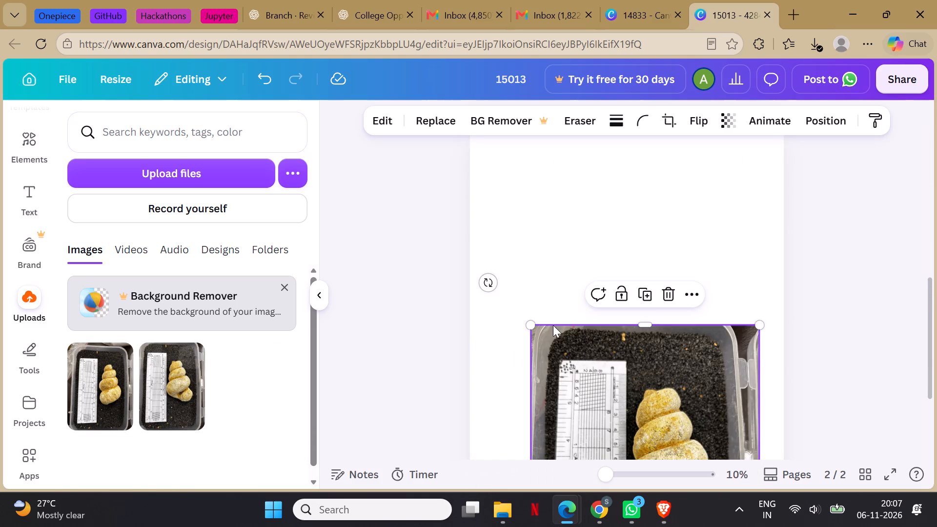
Reposition and enlarge the photo on page 2 until it fills the whole page.
scroll(412, 336, "up", 3)
scroll(486, 343, "down", 7)
left_click_drag(625, 279, 617, 189)
scroll(594, 295, "up", 3)
left_click_drag(635, 369, 633, 355)
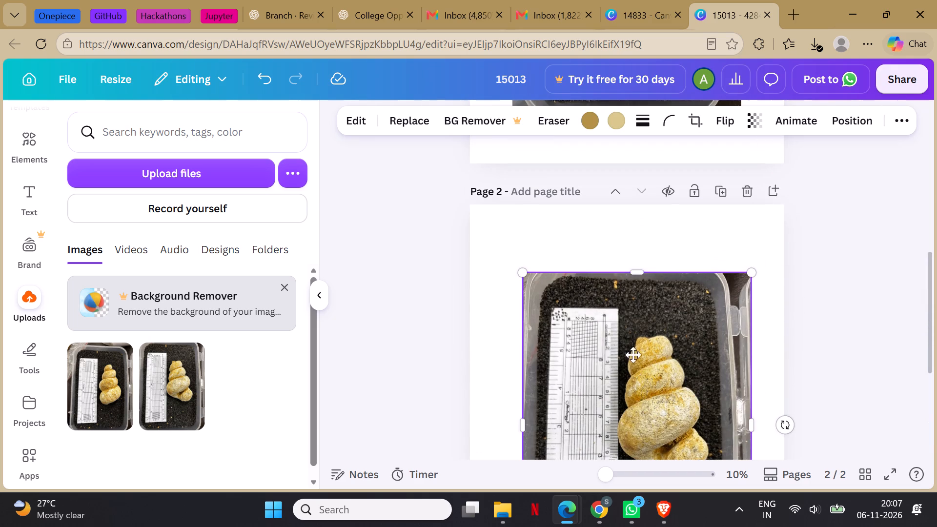
left_click_drag(633, 355, 628, 342)
scroll(637, 340, "down", 4)
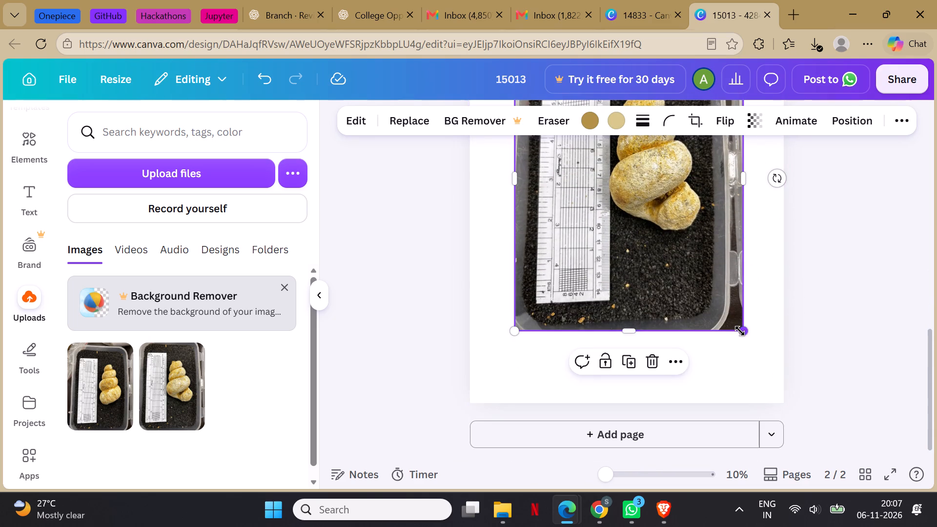
left_click_drag(740, 331, 738, 400)
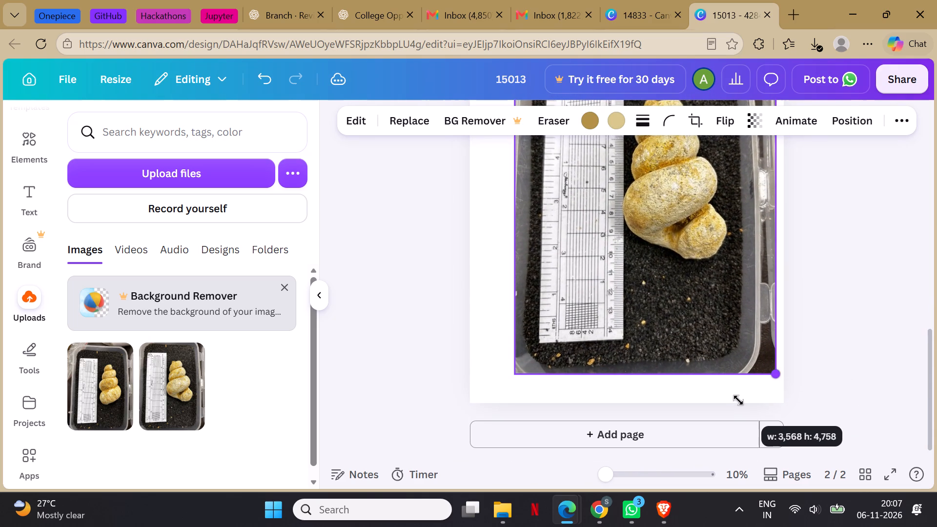
left_click_drag(738, 400, 745, 406)
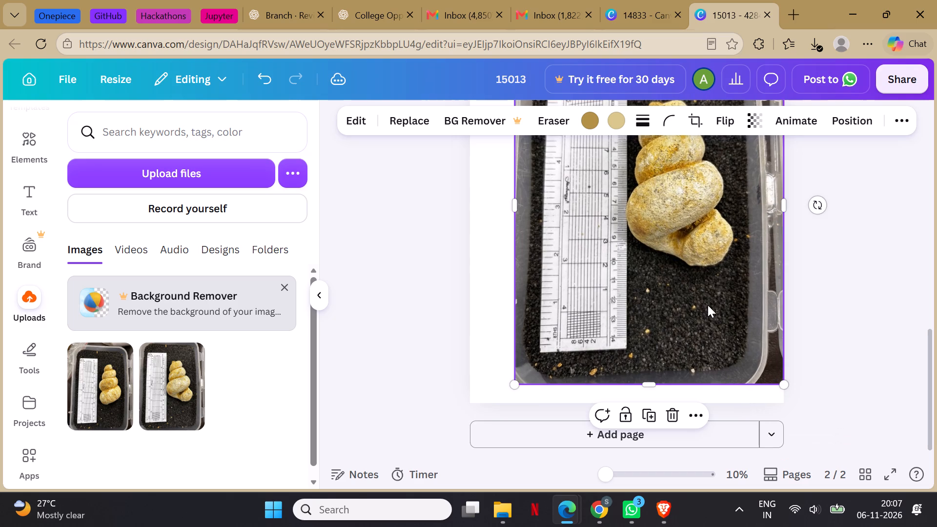
left_click_drag(708, 304, 691, 304)
left_click_drag(767, 387, 770, 387)
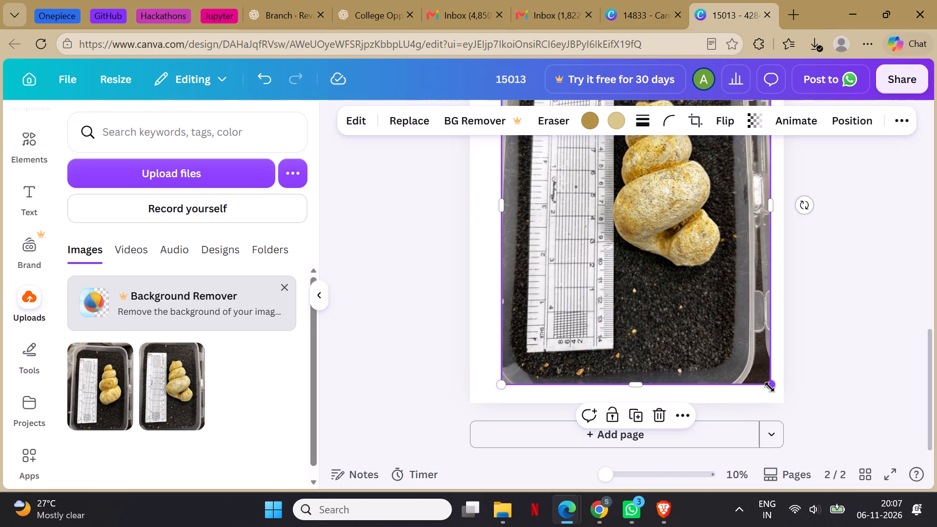
left_click_drag(770, 387, 774, 410)
scroll(716, 306, "up", 3)
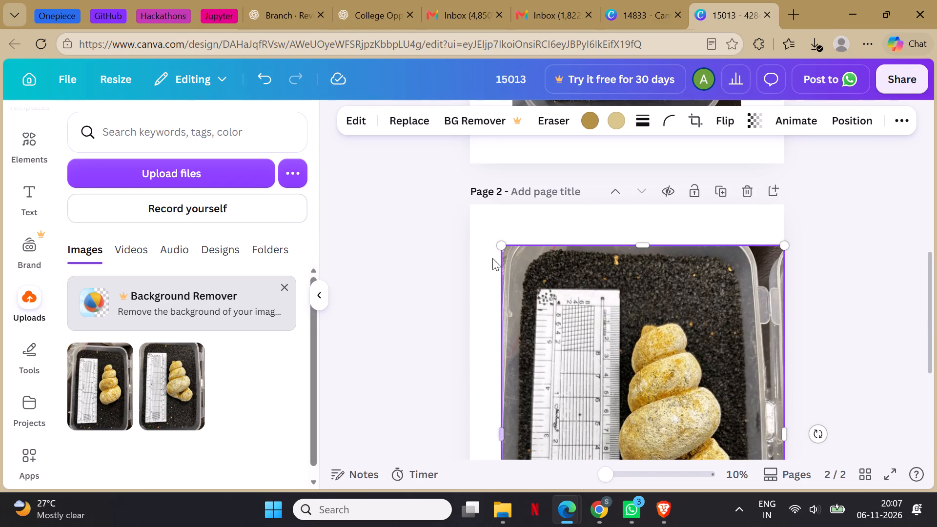
left_click_drag(500, 243, 478, 206)
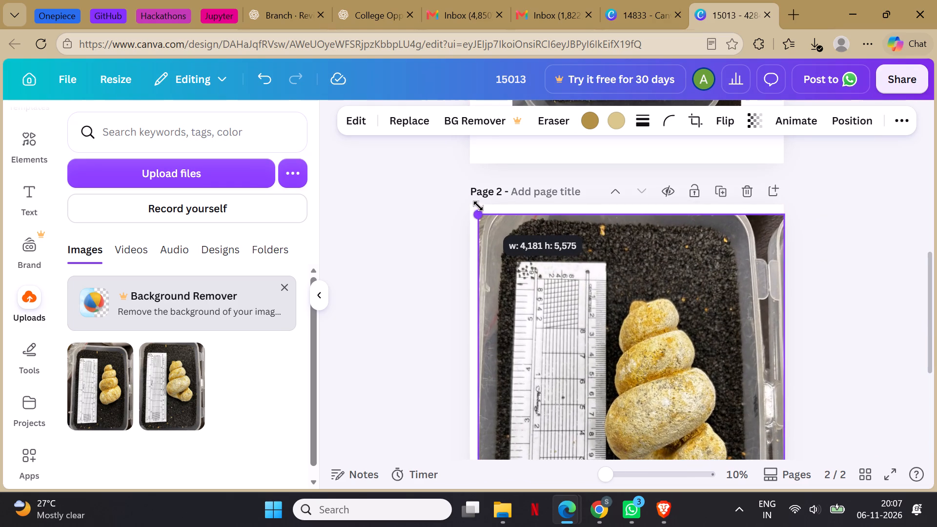
left_click_drag(478, 206, 474, 202)
Enlarge the specimen photo on page 1 until it fills the whole page.
scroll(540, 242, "up", 4)
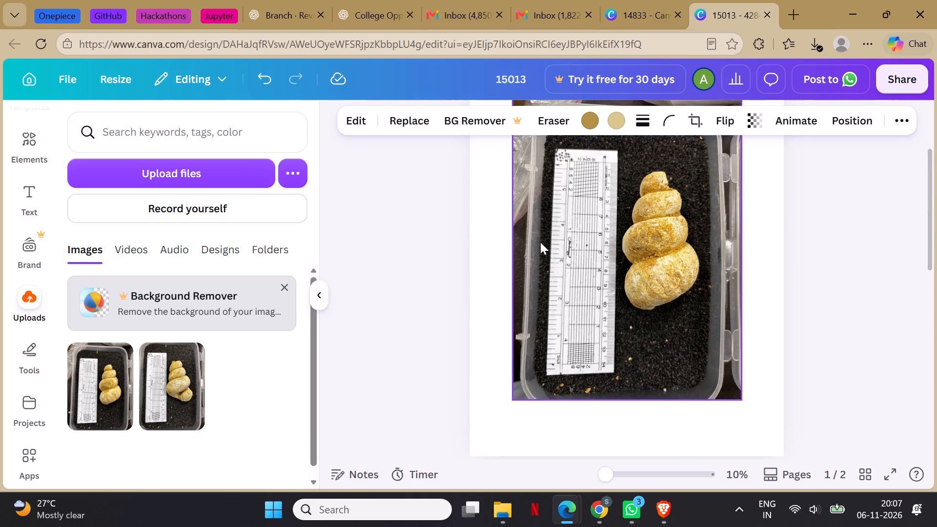
left_click(586, 259)
left_click_drag(741, 403, 762, 443)
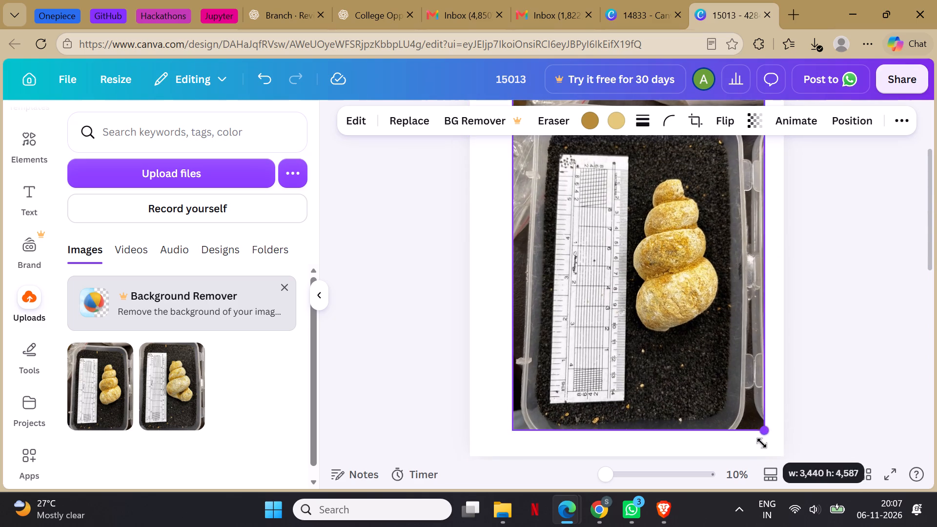
left_click_drag(762, 443, 773, 465)
scroll(693, 325, "up", 3)
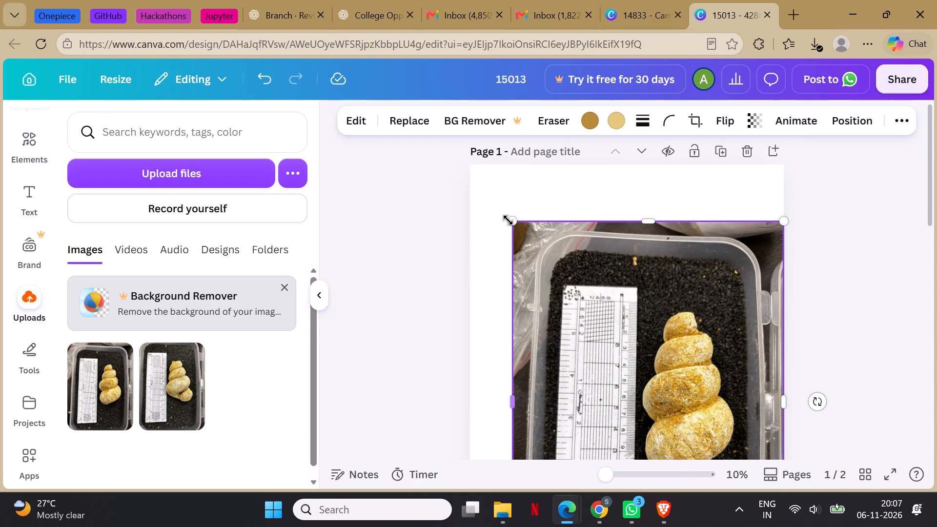
left_click_drag(512, 222, 475, 168)
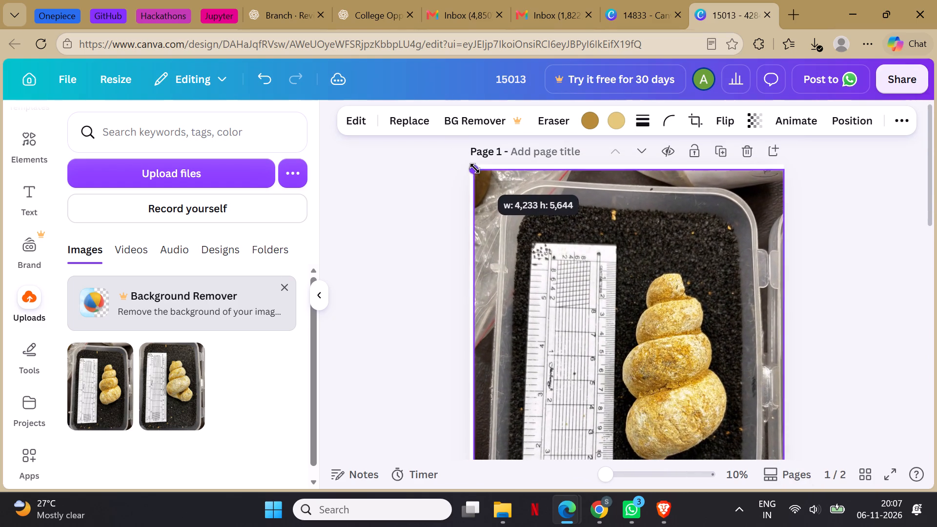
left_click_drag(475, 168, 471, 162)
scroll(589, 292, "down", 2)
scroll(589, 292, "up", 2)
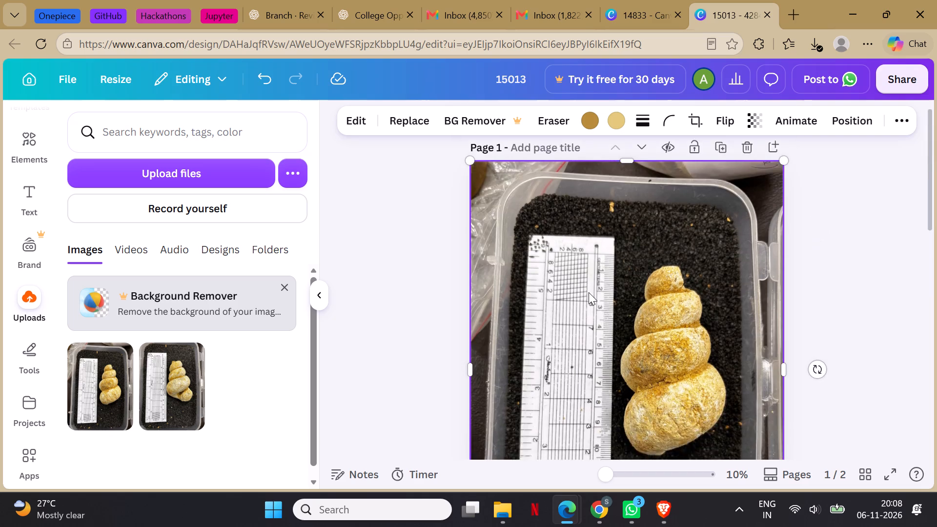
scroll(589, 292, "down", 1)
Check the specimen folder name in Downloads in File Explorer and rename the Canva design to 15111.
left_click(509, 509)
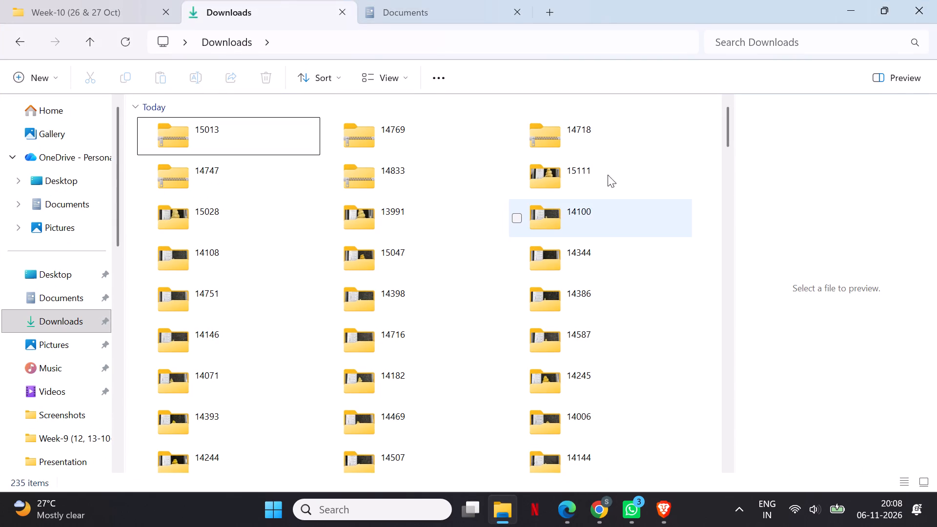
left_click(562, 170)
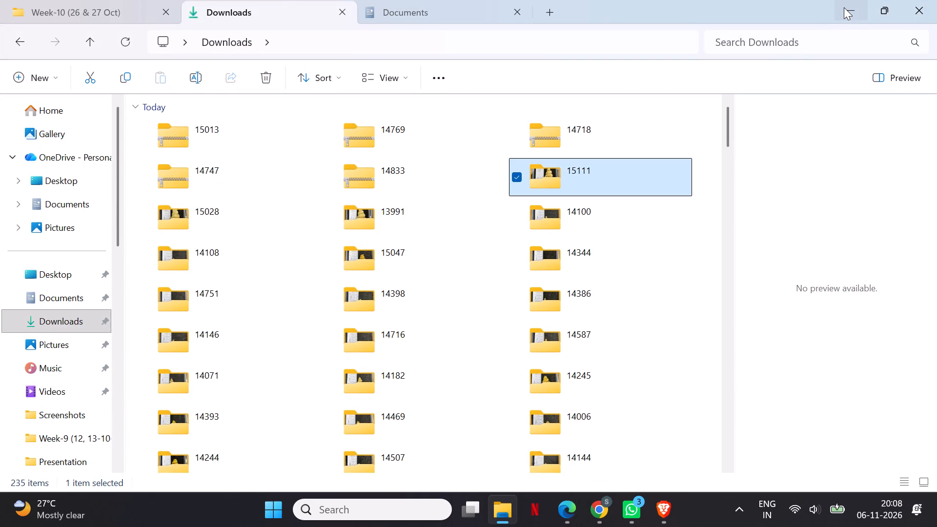
left_click(844, 7)
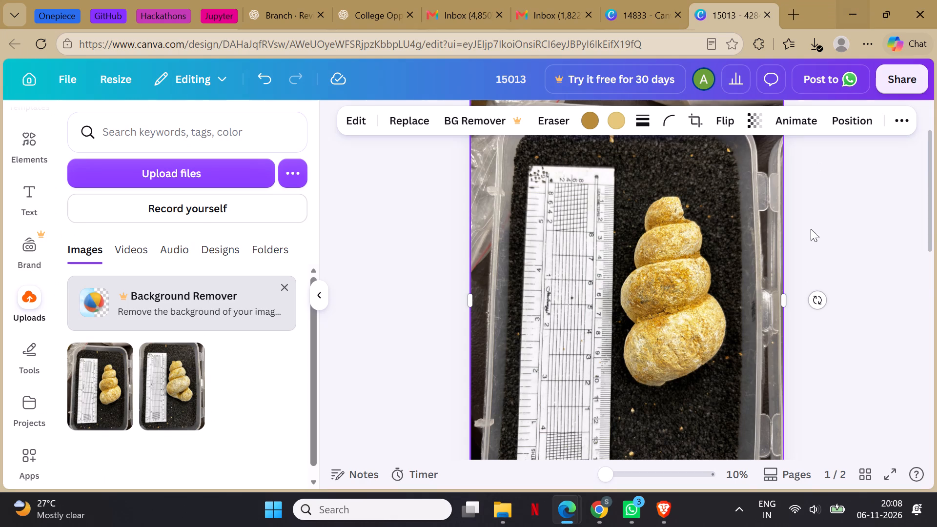
scroll(686, 368, "down", 5)
scroll(685, 368, "up", 8)
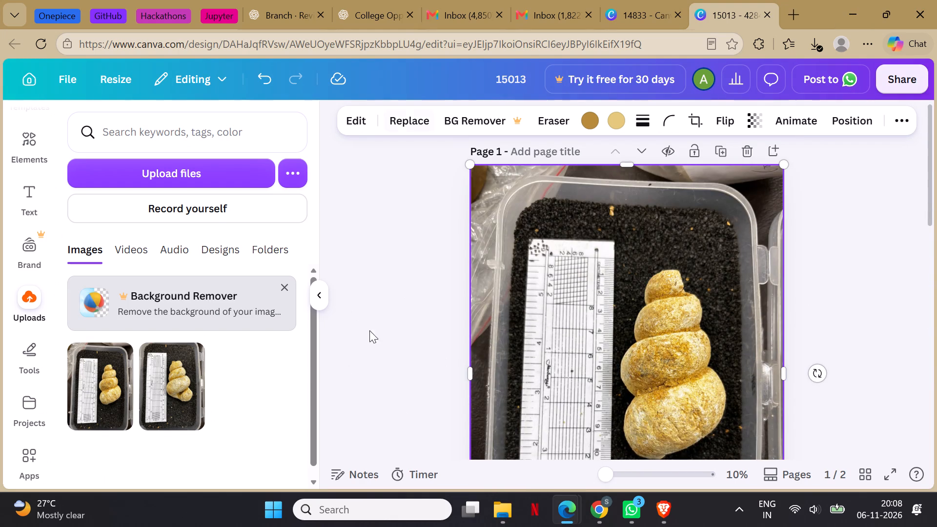
left_click(518, 84)
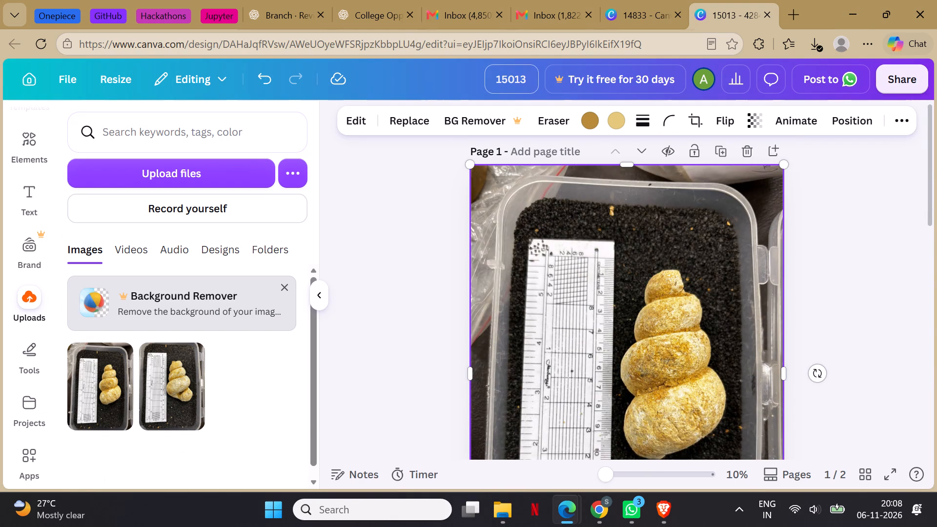
key("Right")
key("1")
key("BackSpace")
key("BackSpace")
key("BackSpace")
key("BackSpace")
type("111")
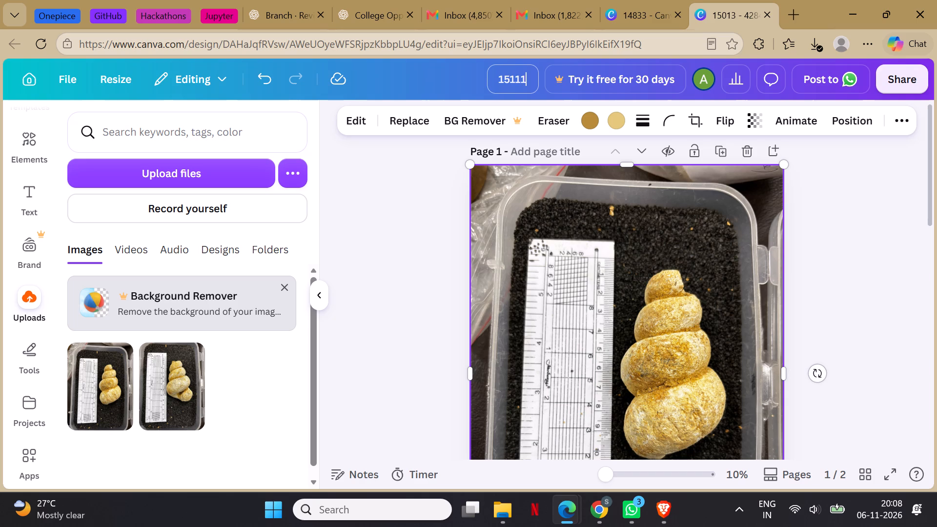
key("Return")
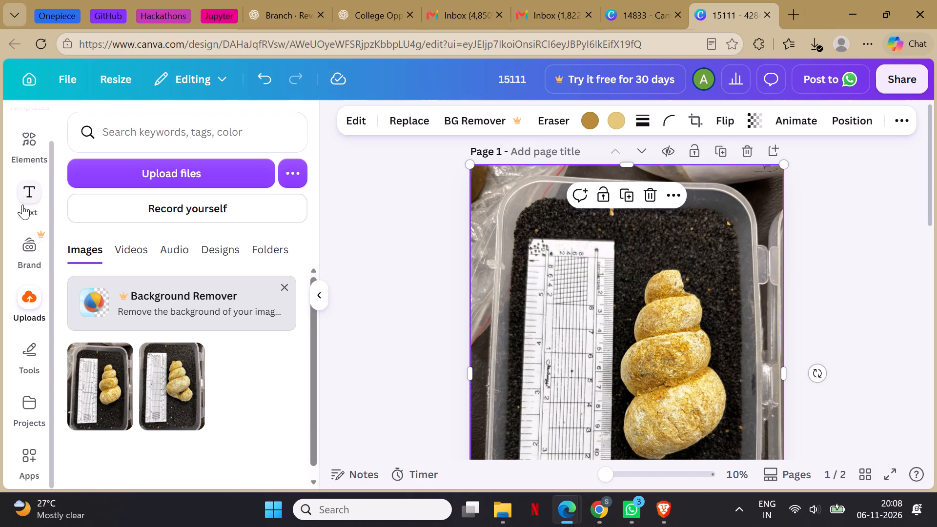
Add a subheading reading 15111 to page 1 and colour its text white.
left_click(26, 191)
left_click(166, 396)
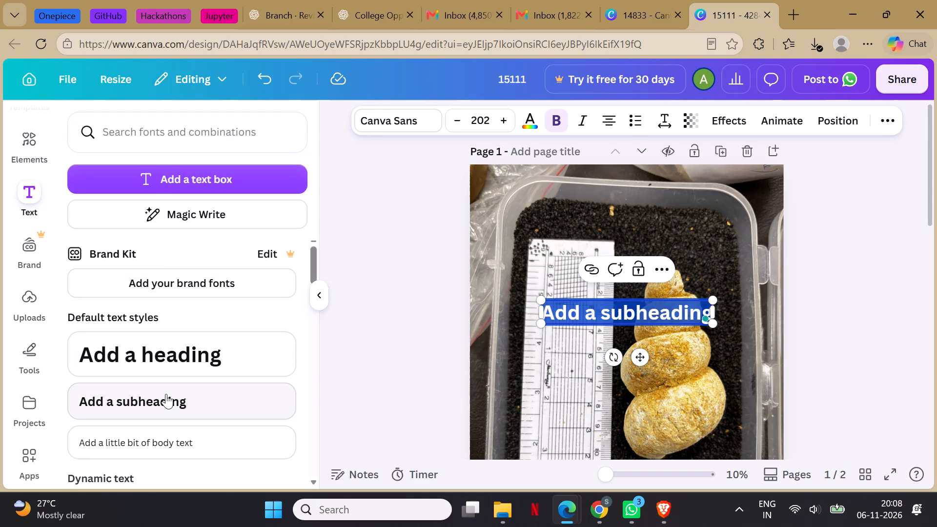
type("15111")
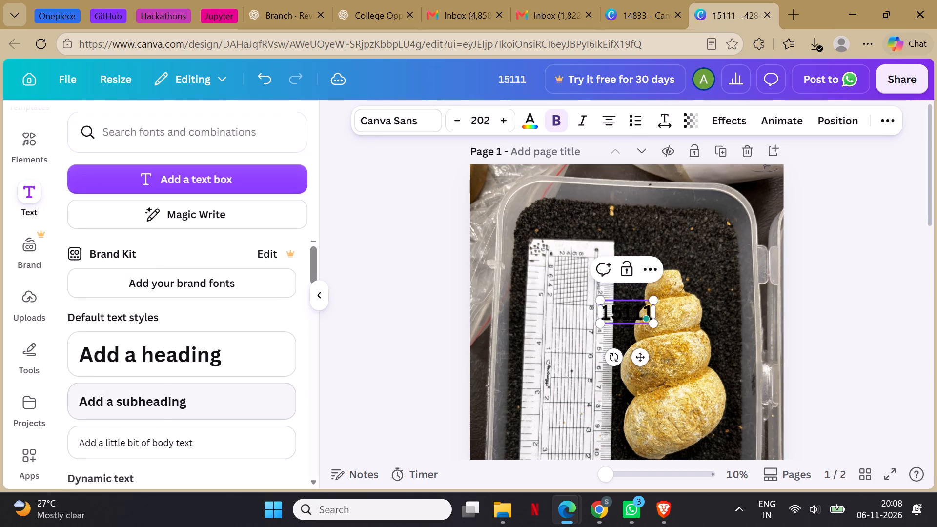
key("shift+Left")
key("shift+Left")
key("shift+Left")
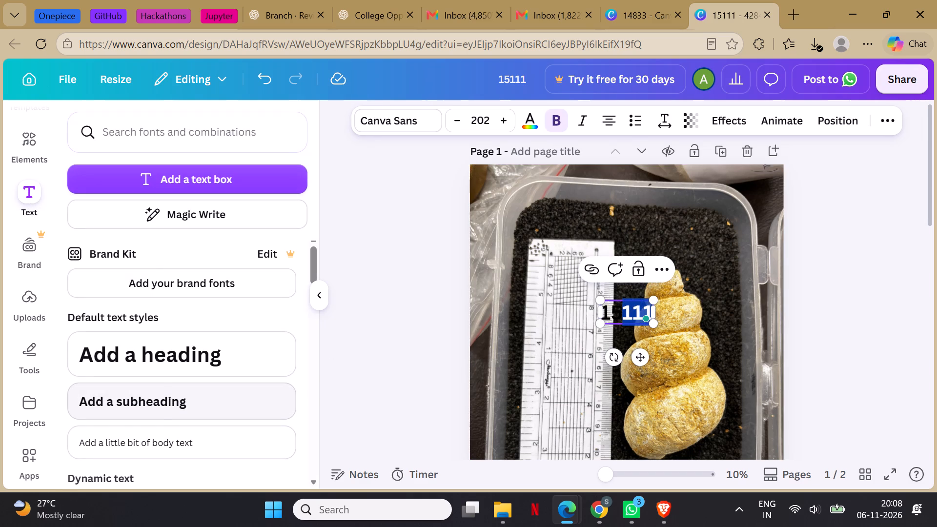
key("shift+Left")
key("shift+Left")
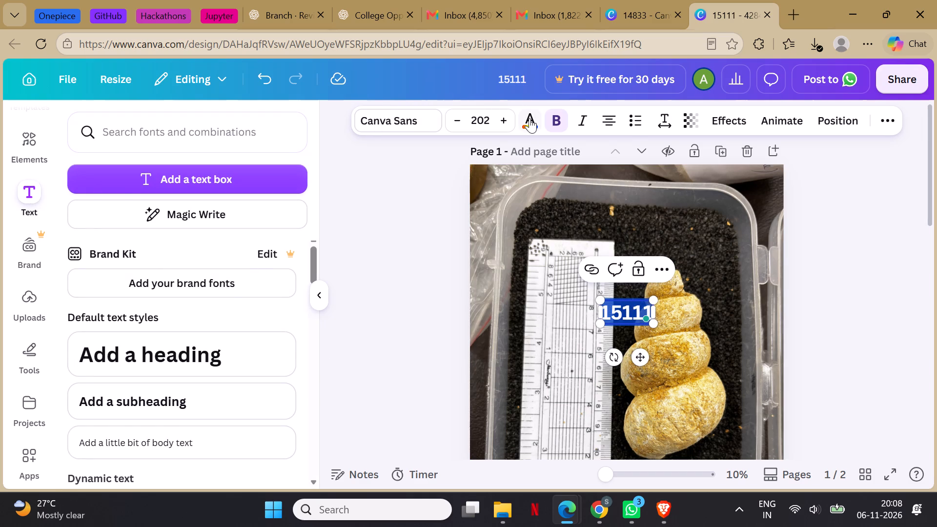
left_click(530, 118)
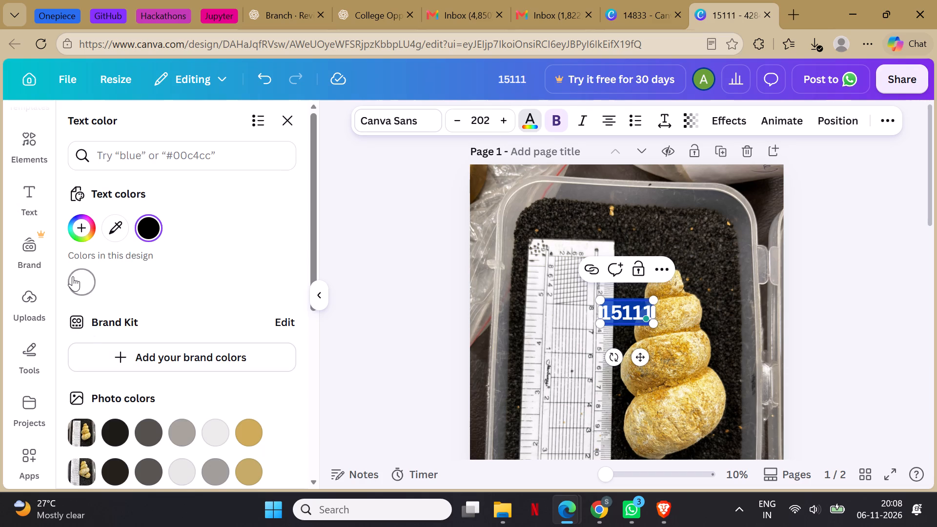
left_click(73, 276)
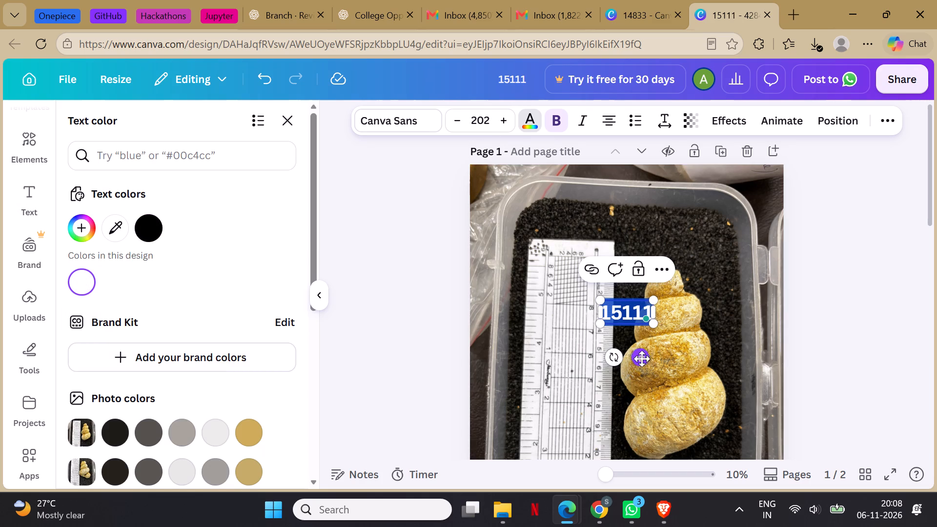
Move the page 1 label onto the dark sand above the shell and shrink it to font size 168.
left_click_drag(641, 359, 716, 273)
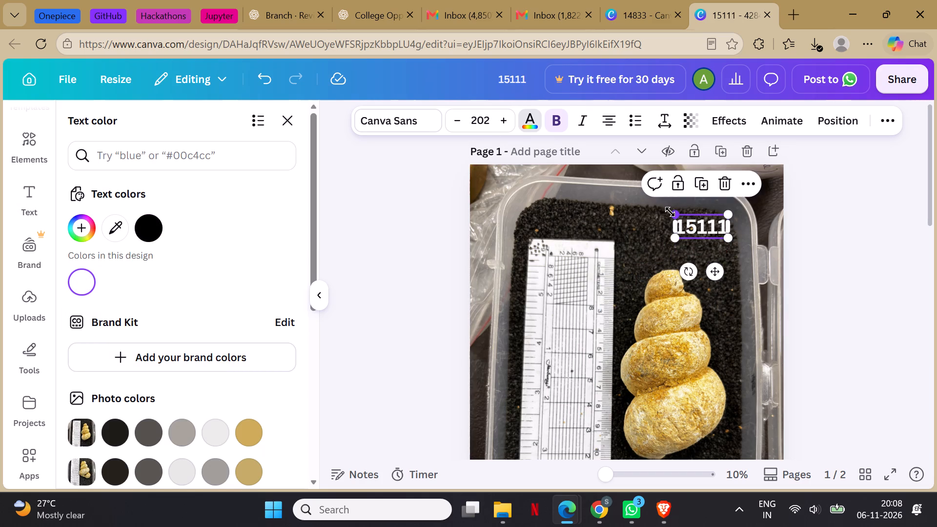
left_click_drag(672, 213, 680, 220)
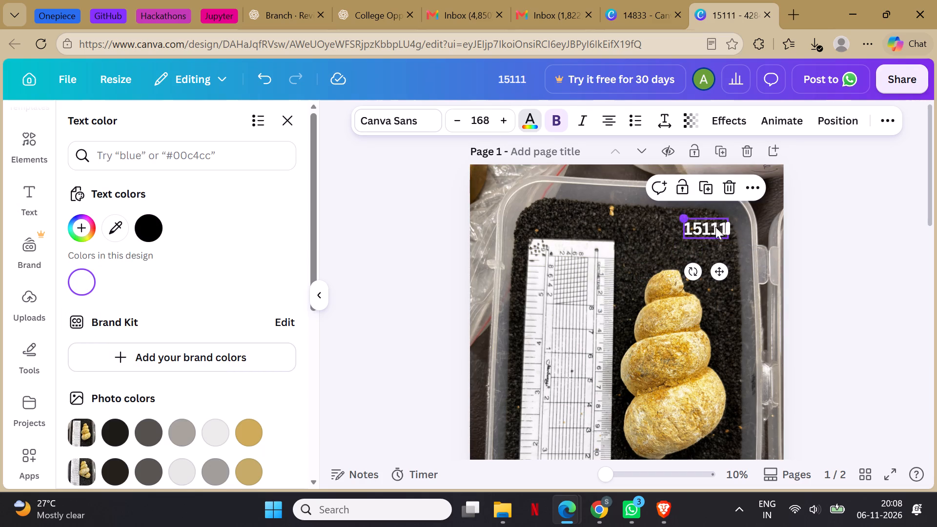
Duplicate the 15111 label and place the copy on page 2, on the dark sand above the shell.
left_click(706, 188)
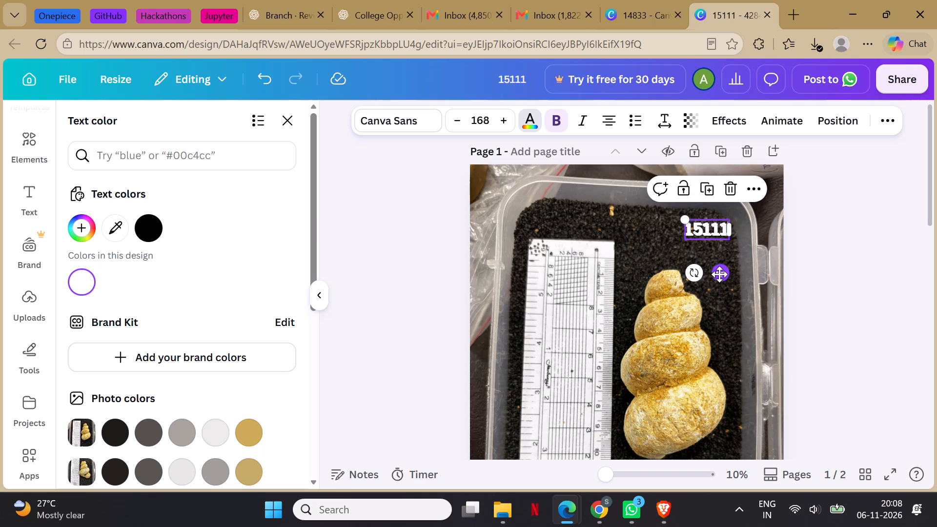
left_click_drag(719, 274, 704, 404)
scroll(718, 446, "down", 2)
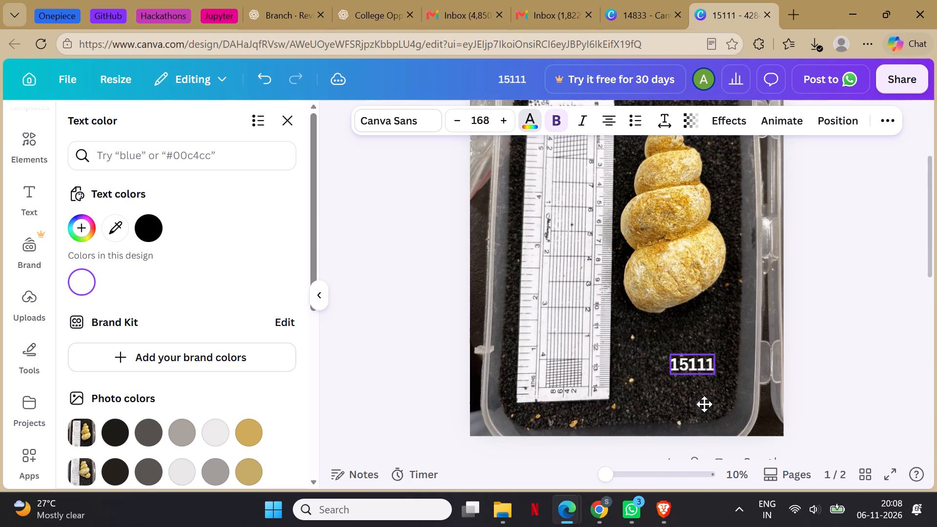
left_click_drag(704, 404, 702, 301)
scroll(708, 417, "down", 3)
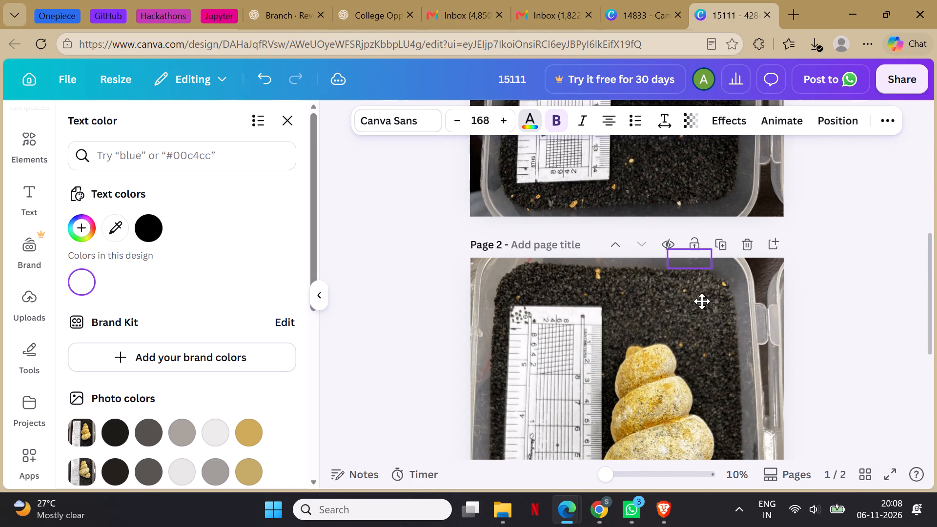
left_click_drag(702, 301, 713, 334)
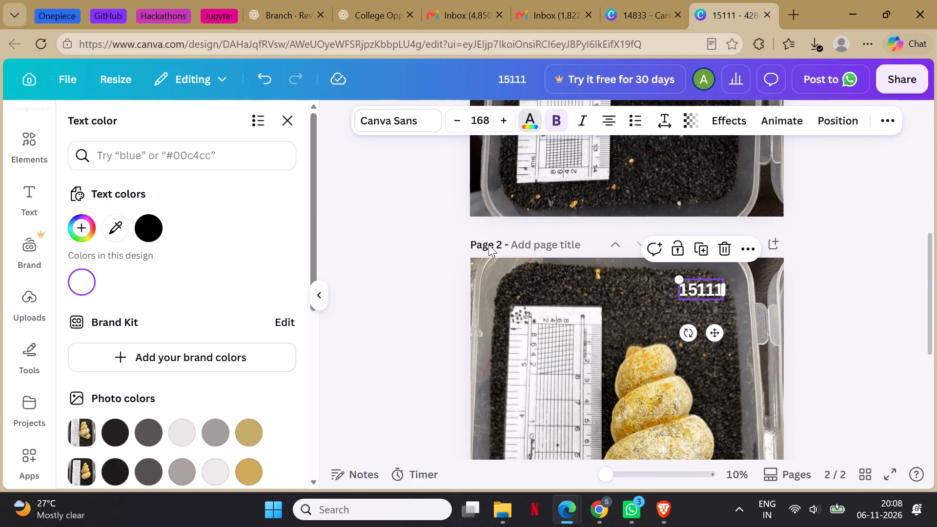
left_click(323, 289)
scroll(595, 341, "up", 2)
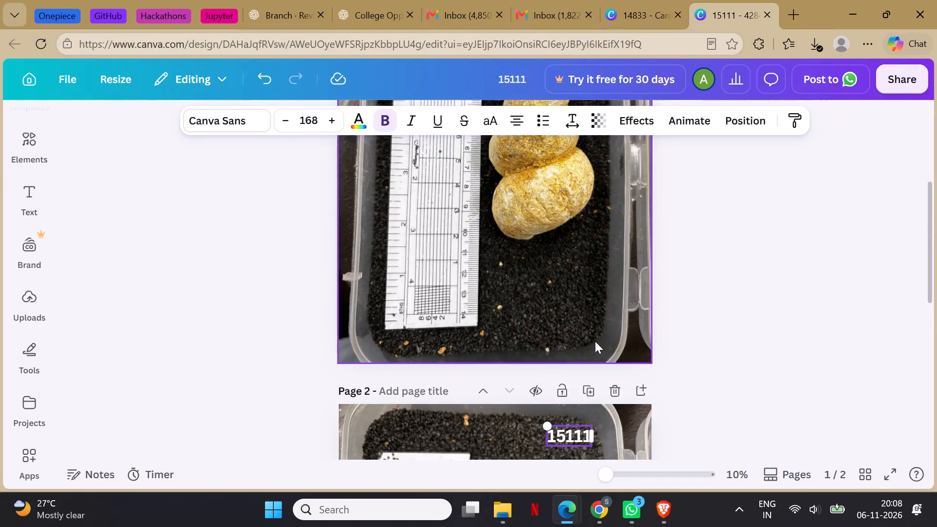
scroll(595, 341, "up", 3)
scroll(595, 341, "down", 5)
left_click(586, 331)
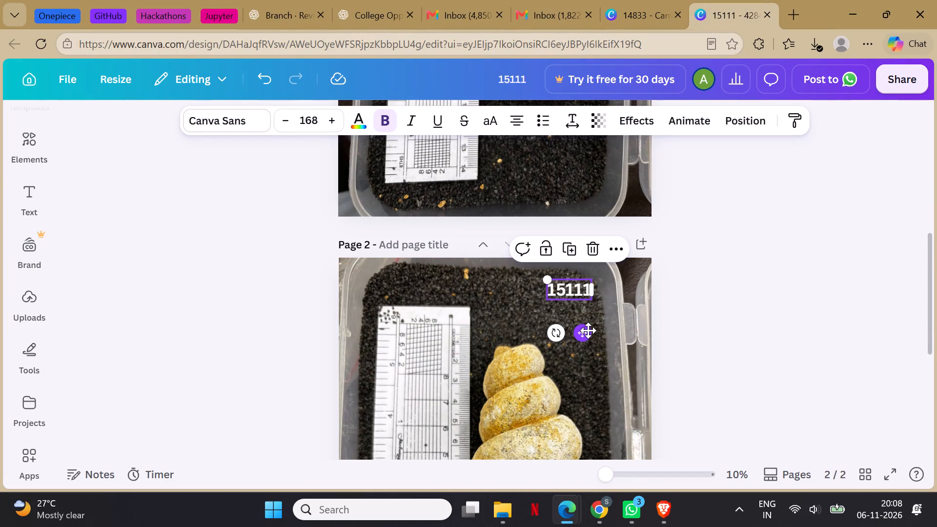
left_click(807, 274)
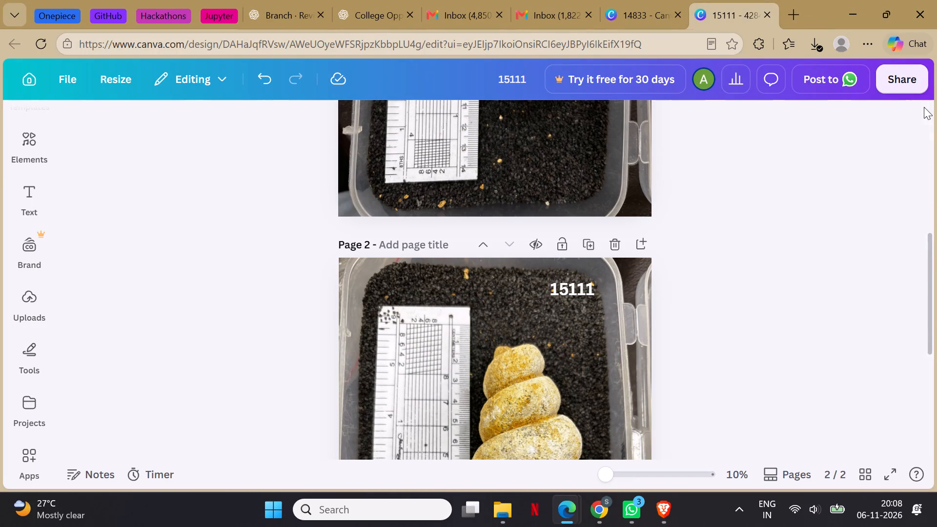
Download all pages of the 15111 design as PNG.
left_click(914, 84)
left_click(672, 417)
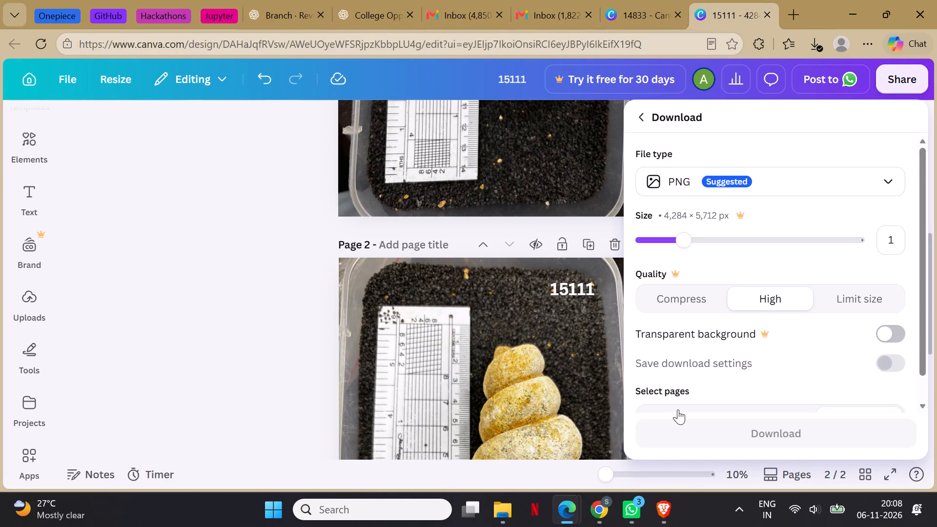
scroll(679, 408, "down", 2)
left_click(685, 393)
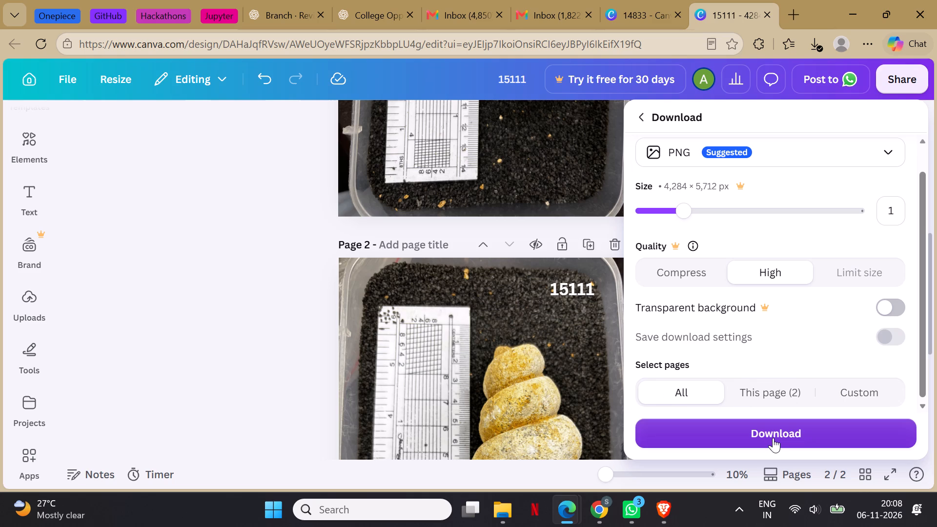
left_click(773, 438)
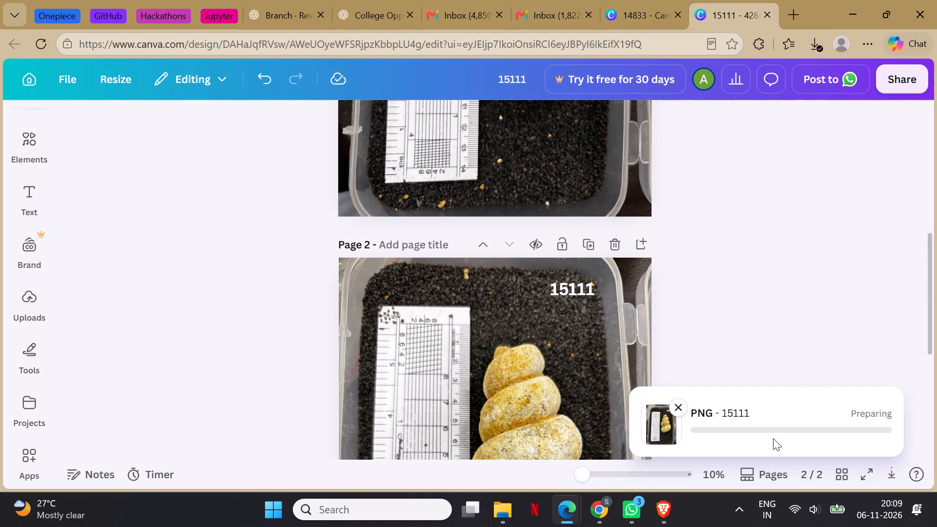
In File Explorer, move the 15111 folder from Downloads to Documents and return to Downloads.
left_click(503, 524)
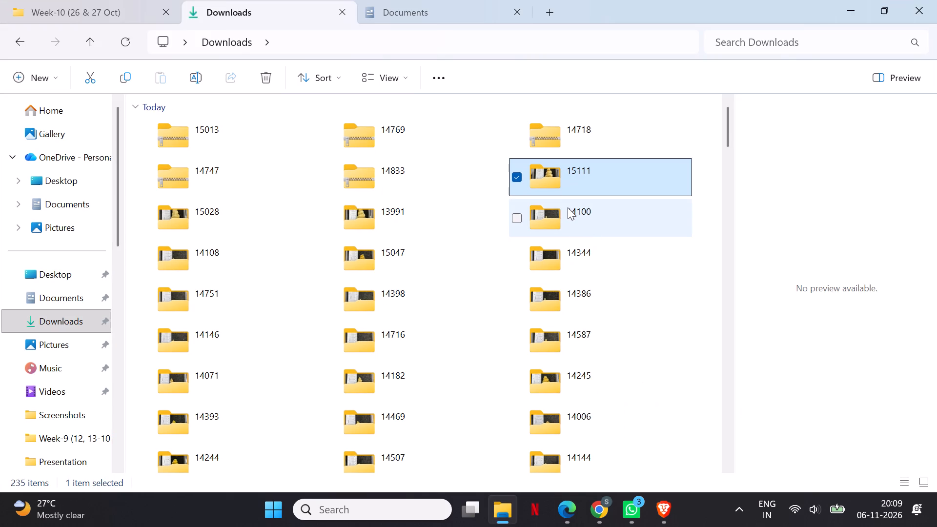
key("ctrl+x")
left_click(404, 8)
left_click(370, 374)
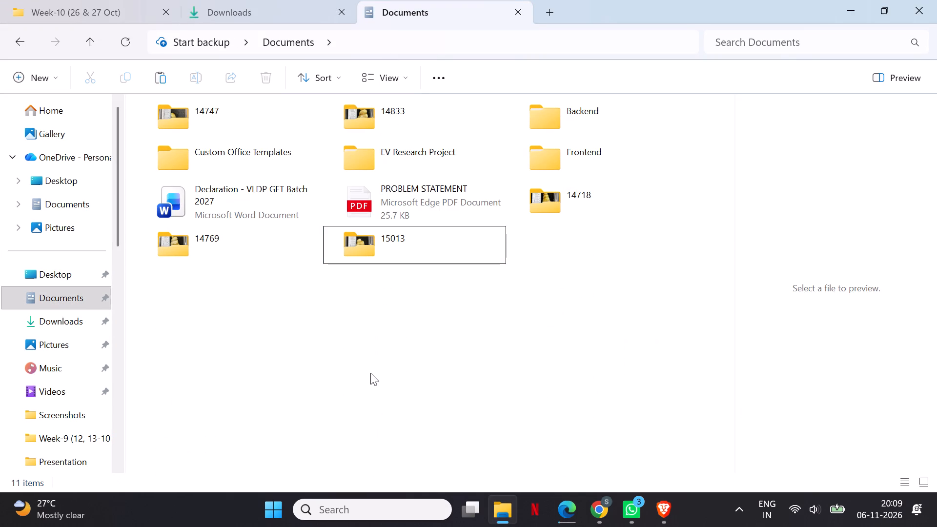
key("ctrl+v")
left_click(372, 391)
left_click(225, 14)
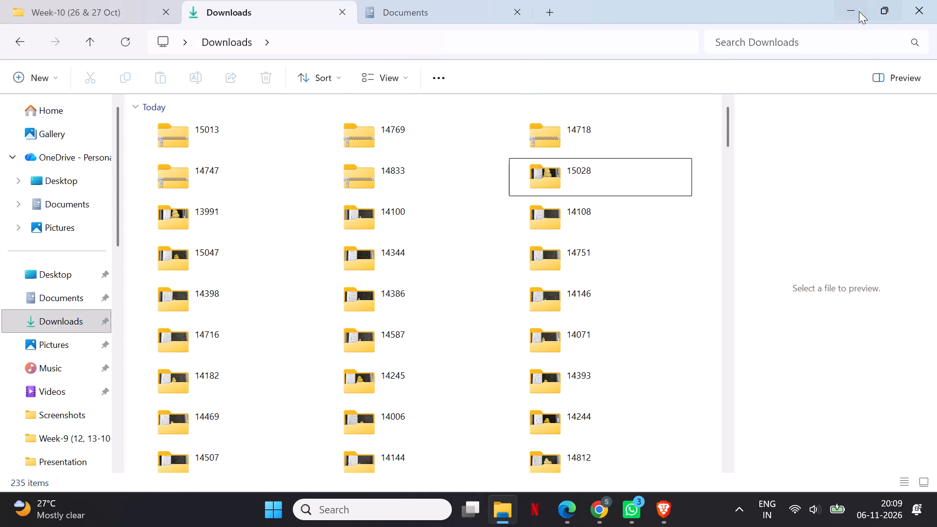
scroll(588, 311, "down", 3)
scroll(588, 311, "up", 5)
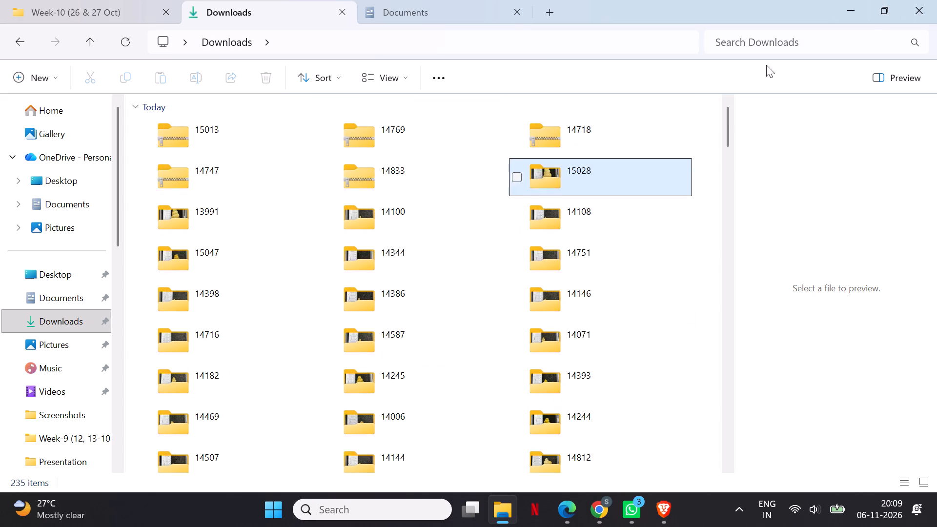
Back in Canva, delete page 2 of the 15111 design and clear the label and photo from page 1.
left_click(846, 12)
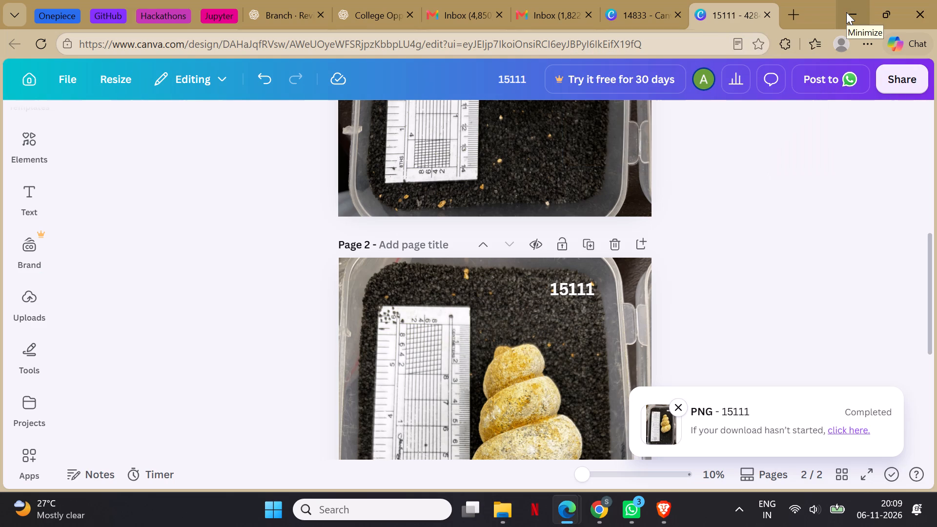
left_click(608, 247)
scroll(605, 246, "up", 3)
left_click(586, 223)
left_click(592, 194)
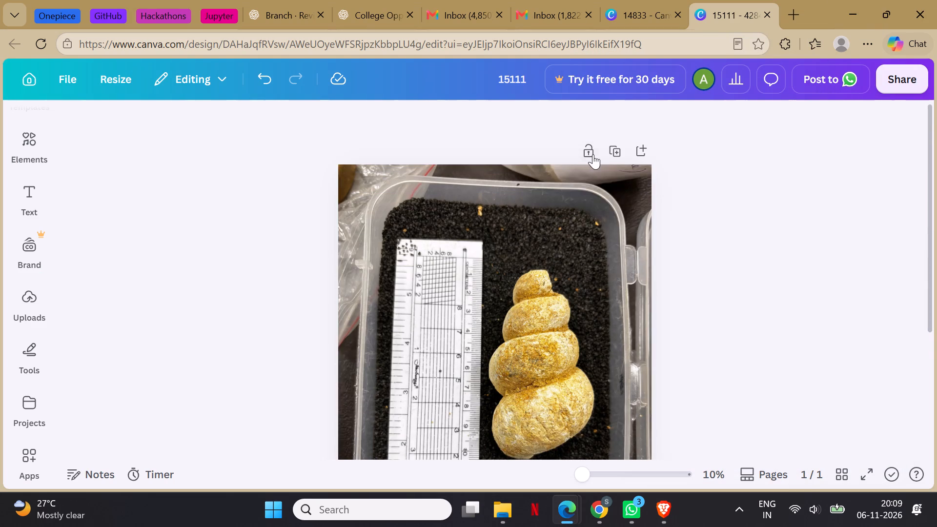
left_click(556, 209)
left_click(520, 194)
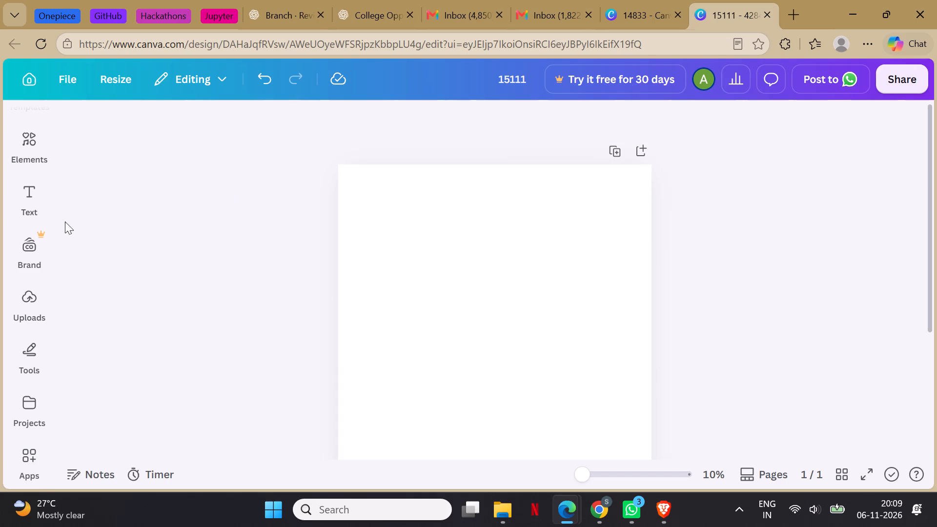
Move the two uploaded 15111 shell photos to the trash in Canva's uploads.
left_click(31, 295)
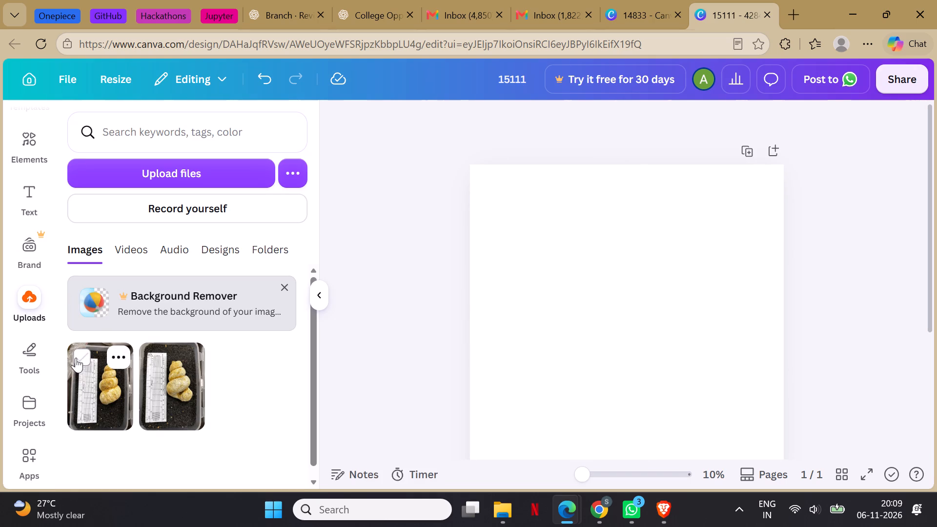
left_click(77, 358)
left_click(147, 357)
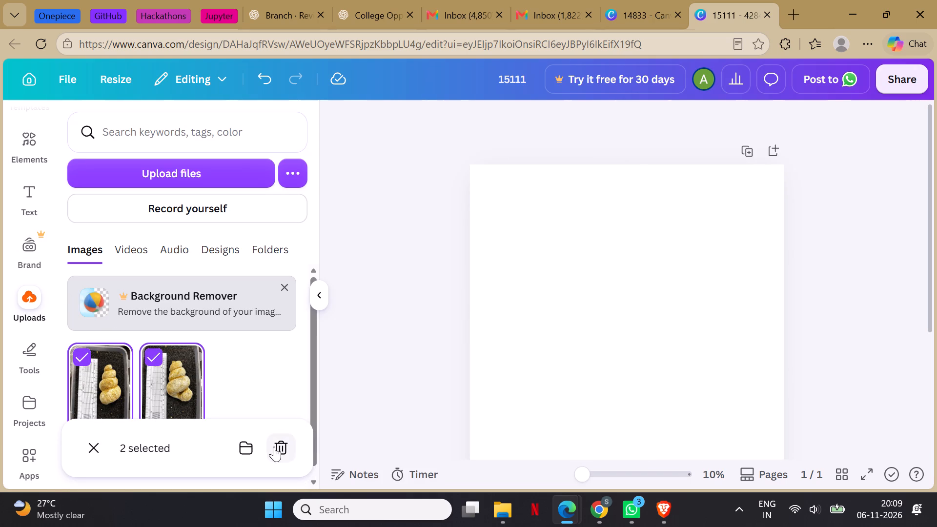
left_click(274, 446)
left_click(572, 317)
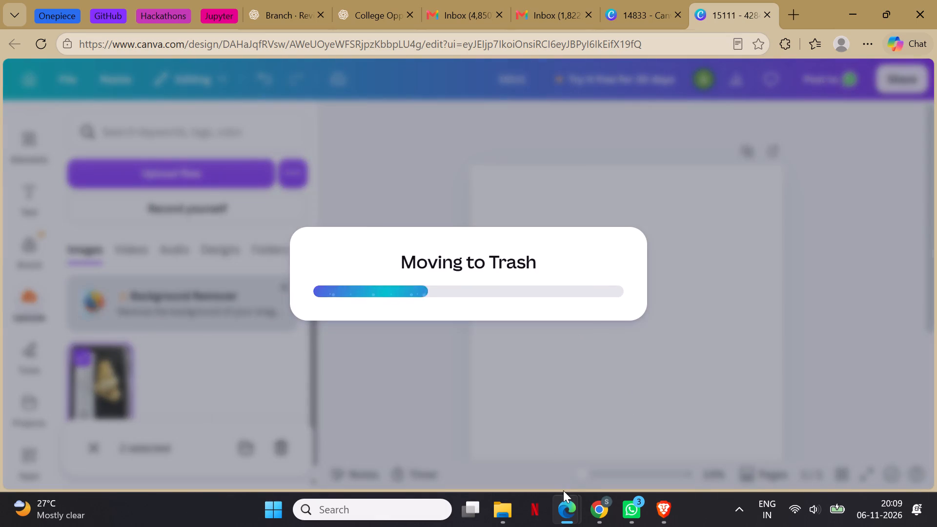
Upload IMG_8250 and IMG_8251 from the 15028 folder in Downloads.
left_click(165, 171)
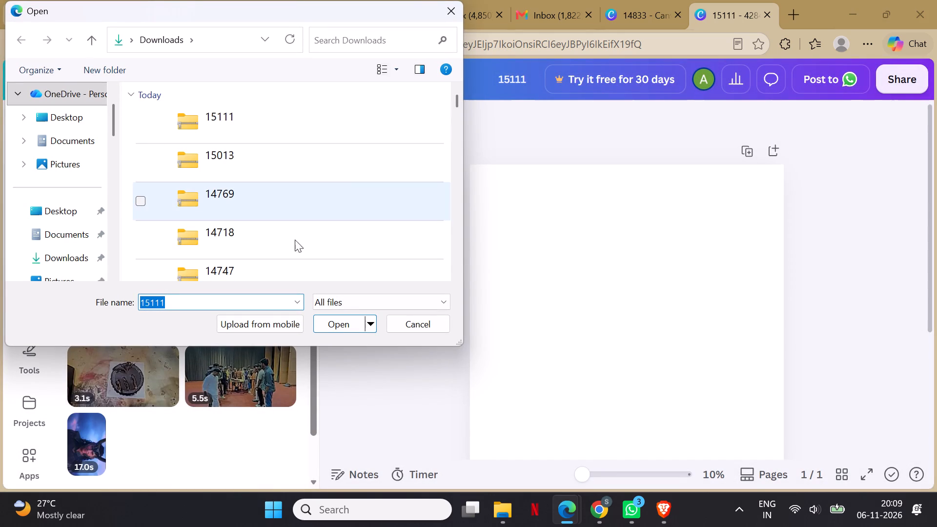
scroll(221, 259, "down", 1)
left_click(243, 271)
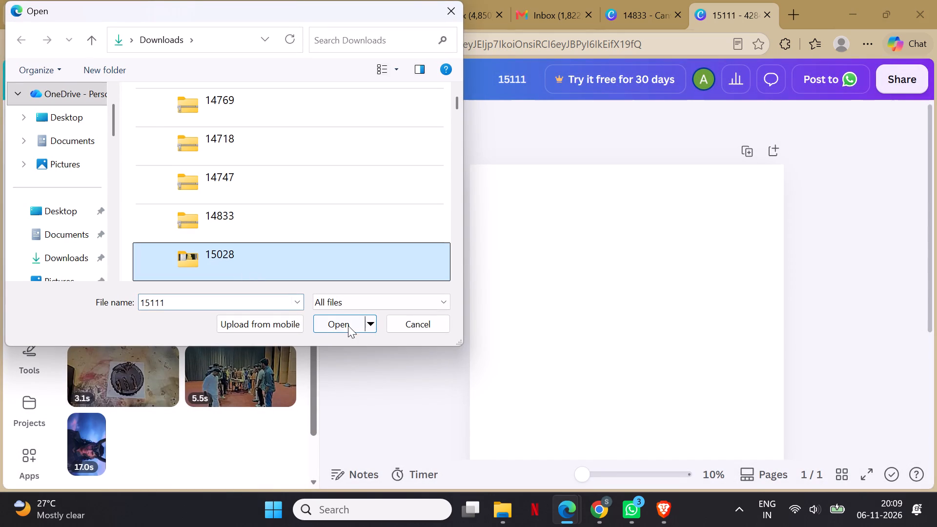
left_click(341, 327)
left_click(139, 154)
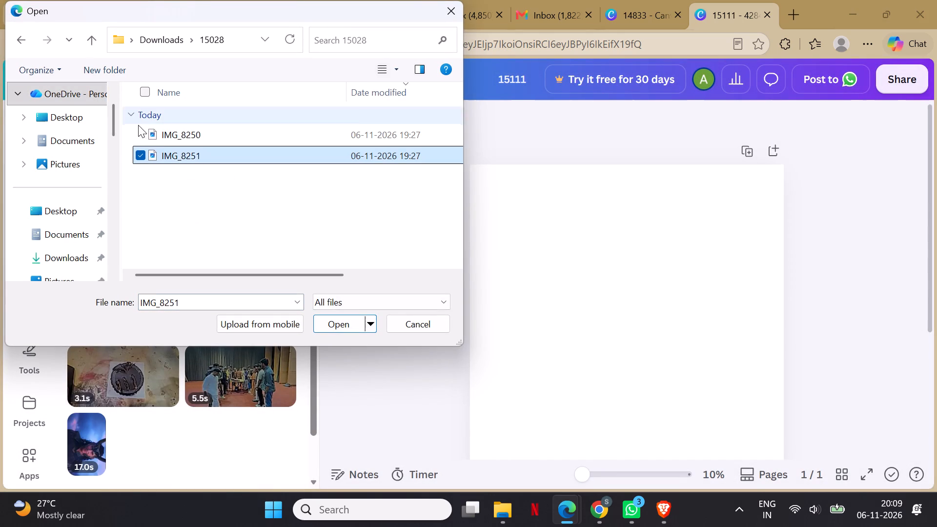
left_click(142, 131)
left_click(327, 322)
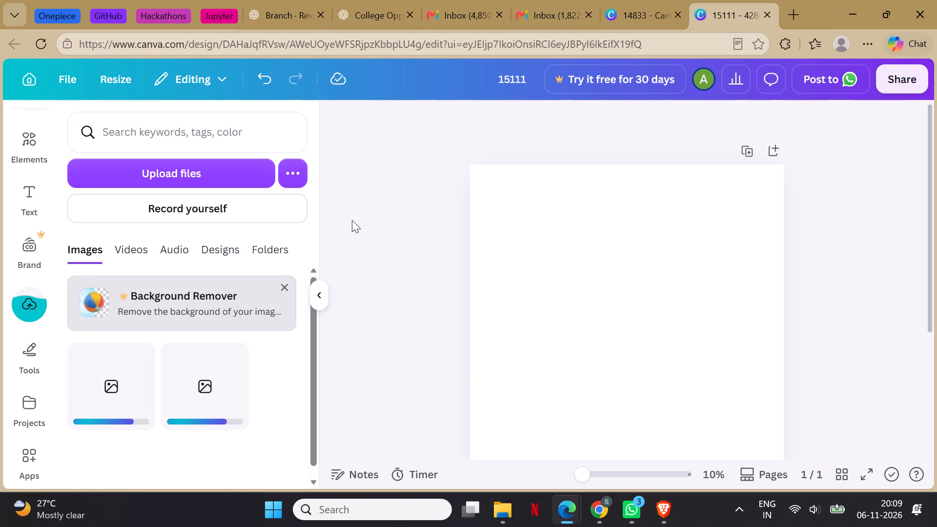
In File Explorer, move the 15028 folder from Downloads to Documents, then return to Downloads and refresh it.
left_click(515, 512)
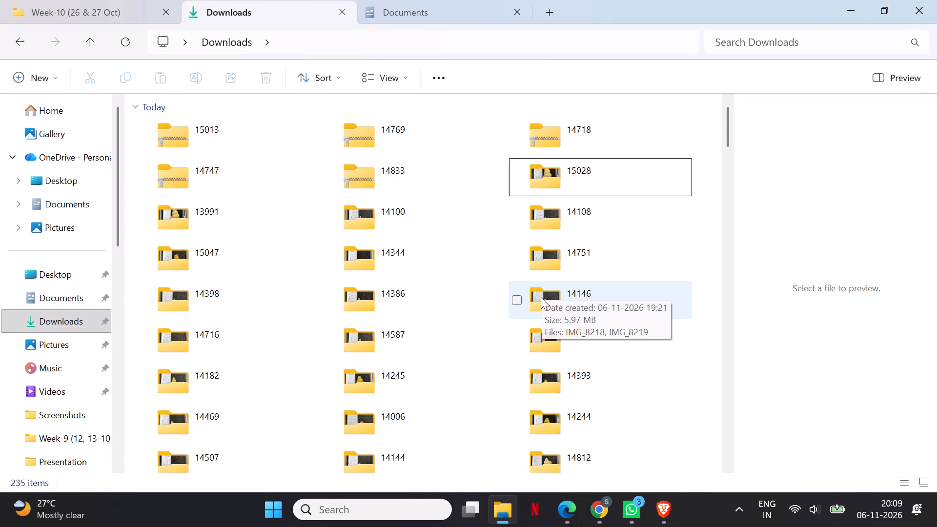
left_click(602, 171)
key("ctrl+x")
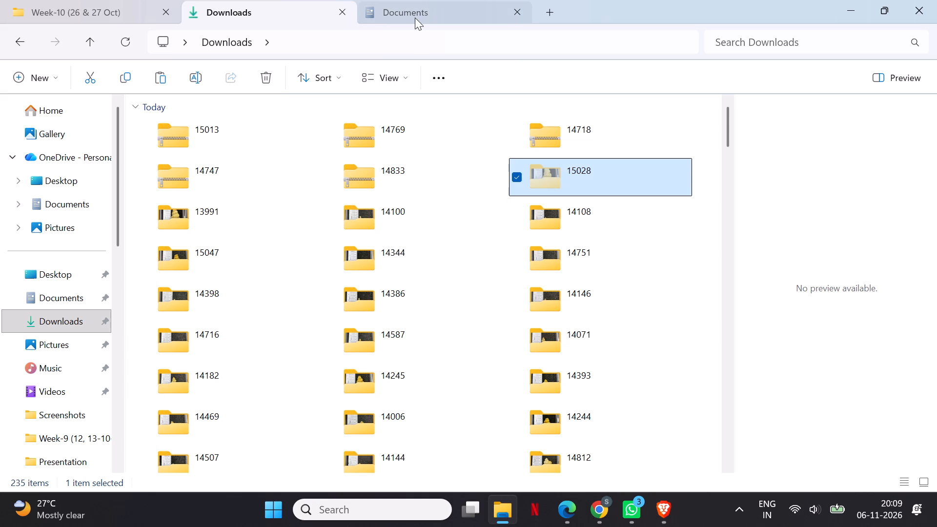
left_click(415, 17)
left_click(433, 373)
key("ctrl+v")
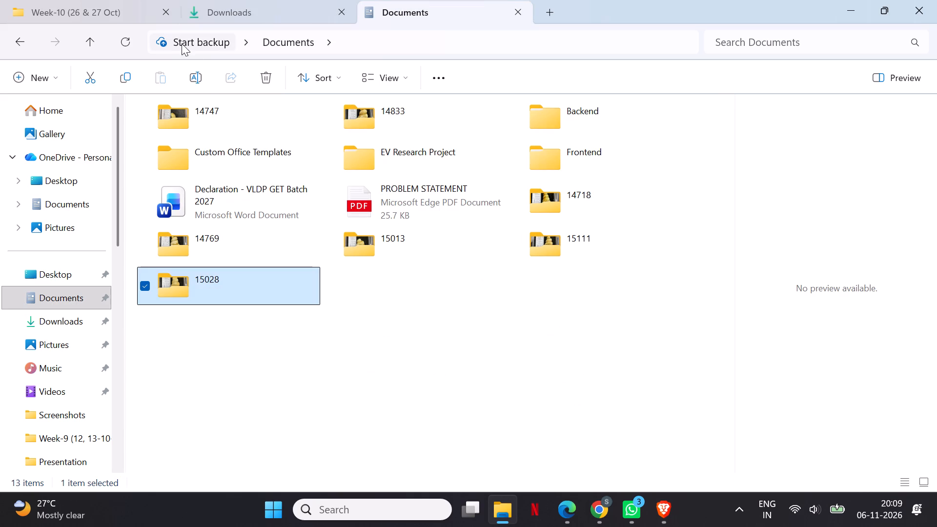
left_click(121, 42)
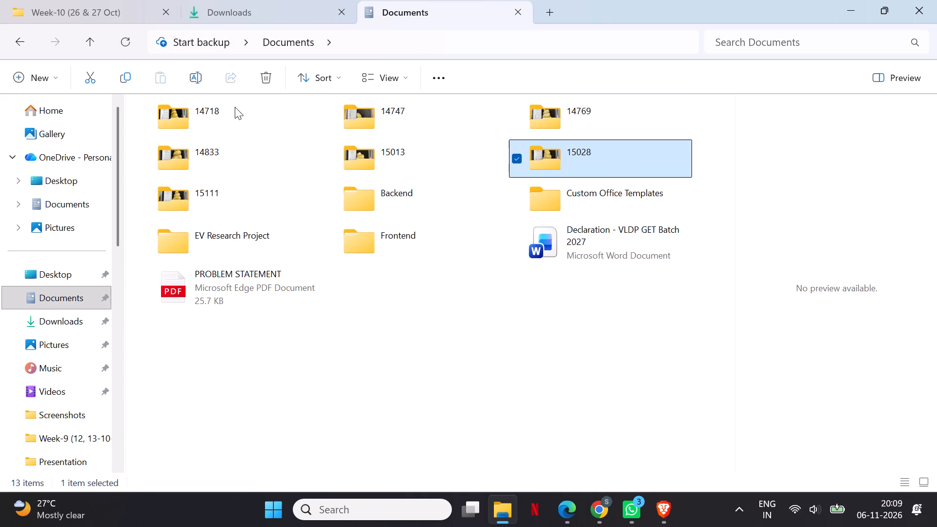
left_click(286, 8)
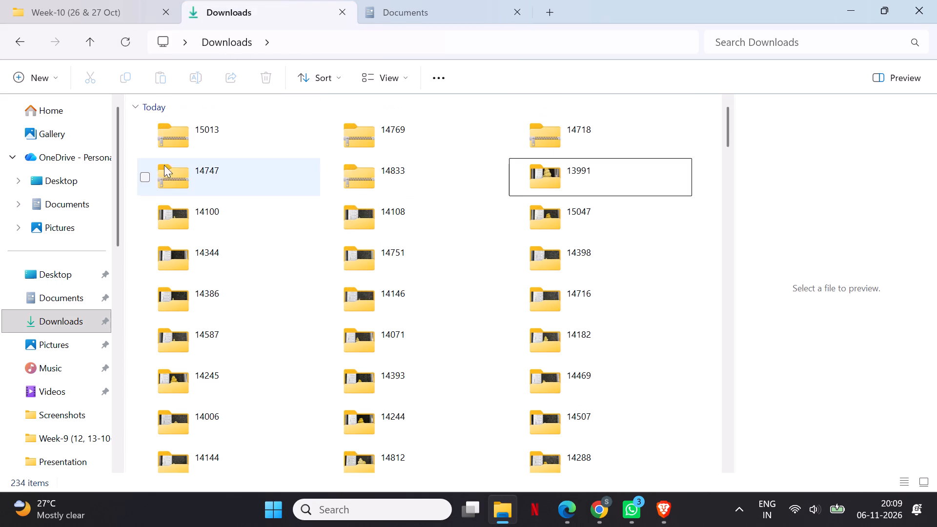
left_click(127, 45)
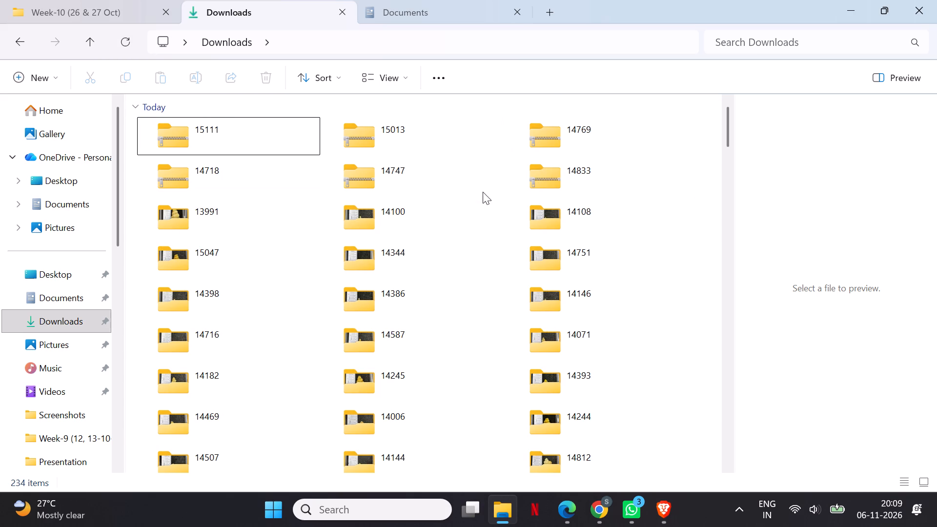
Back in Canva, place the first uploaded shell photo on page 1 and the second on a newly added page 2.
left_click(509, 513)
scroll(214, 275, "down", 1)
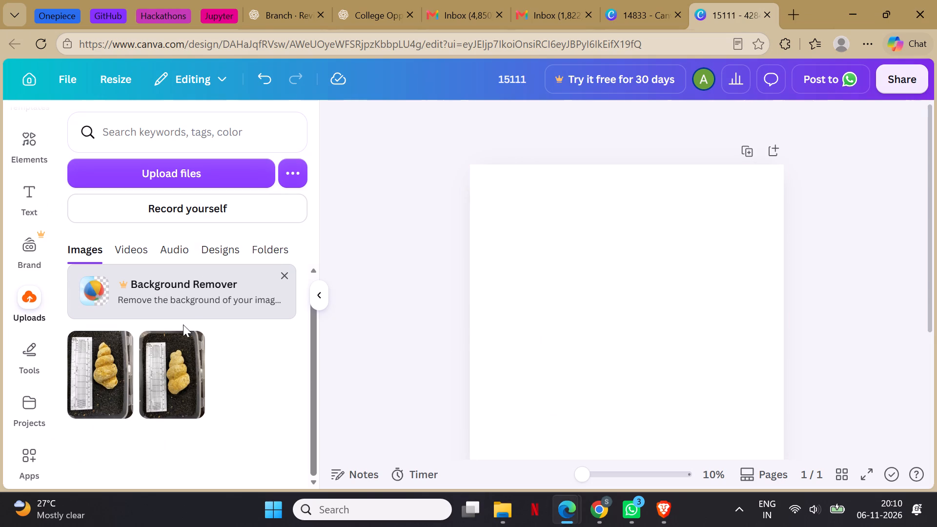
scroll(171, 339, "down", 1)
left_click(87, 380)
scroll(387, 378, "down", 4)
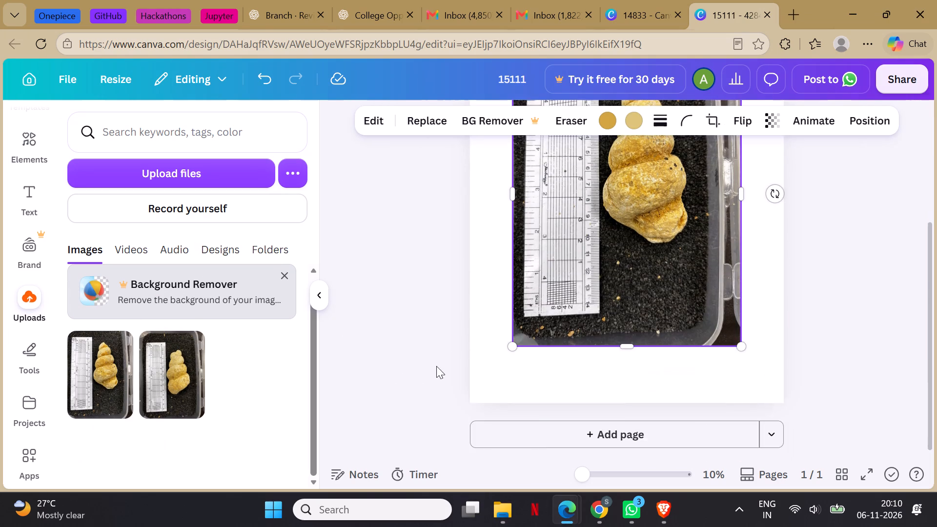
scroll(534, 345, "up", 4)
scroll(534, 345, "down", 4)
left_click(562, 437)
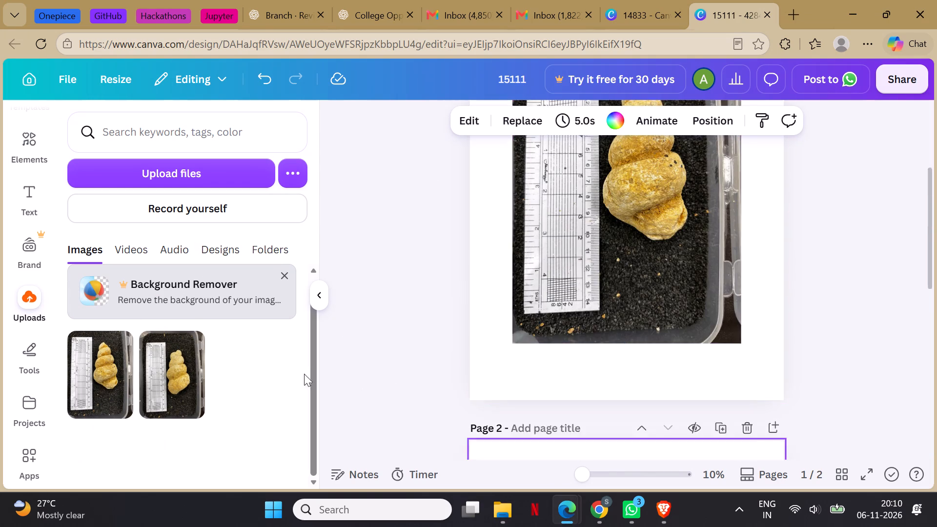
left_click(184, 380)
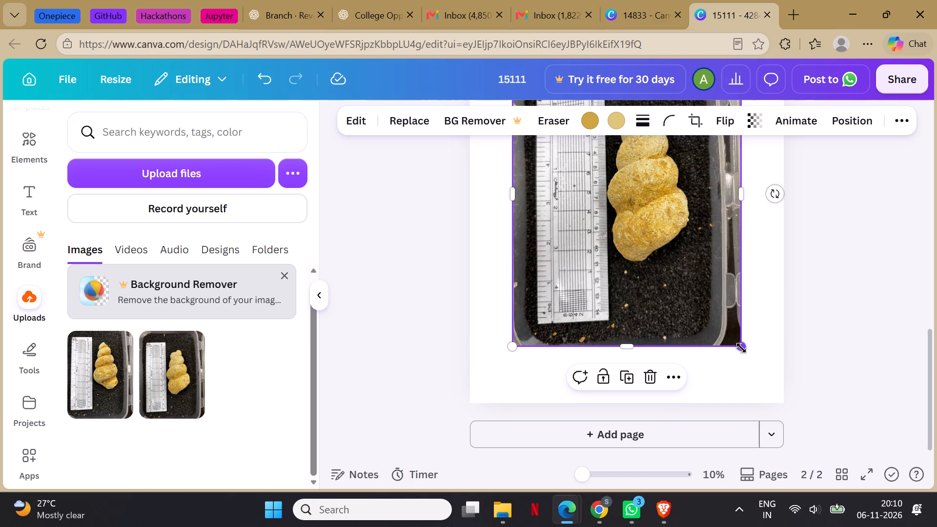
Enlarge the page 2 photo from opposite corners until it fills the whole page.
left_click_drag(741, 348, 769, 413)
scroll(728, 365, "up", 1)
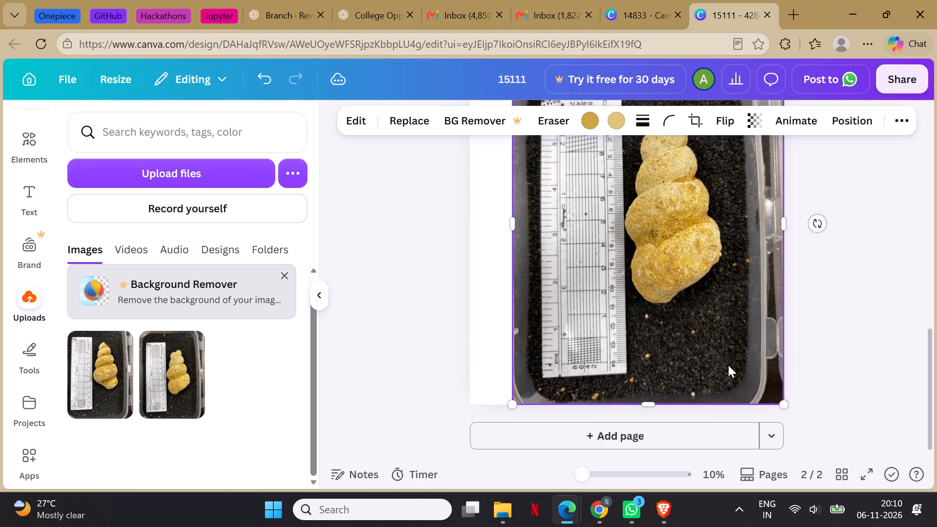
scroll(728, 365, "up", 2)
left_click_drag(514, 263, 477, 213)
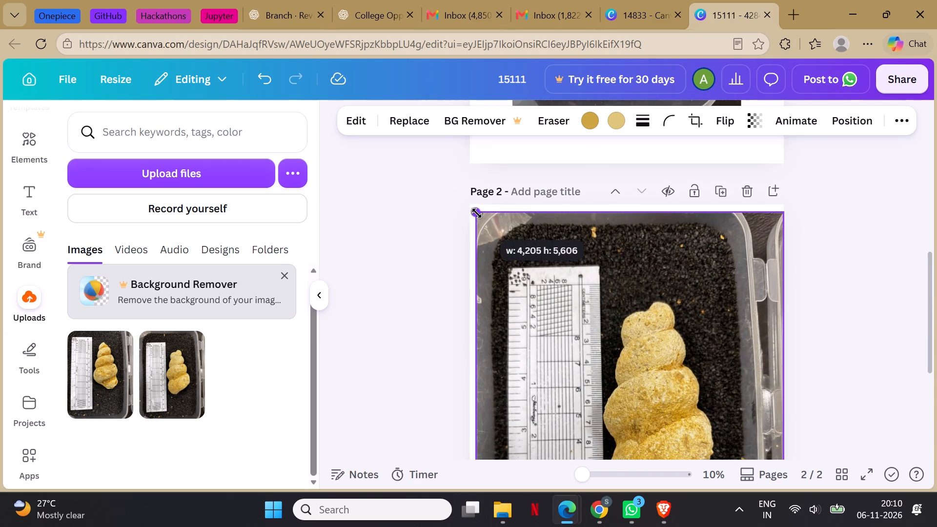
left_click_drag(477, 213, 472, 209)
Enlarge the page 1 photo from opposite corners until it fills the whole page.
scroll(472, 209, "up", 5)
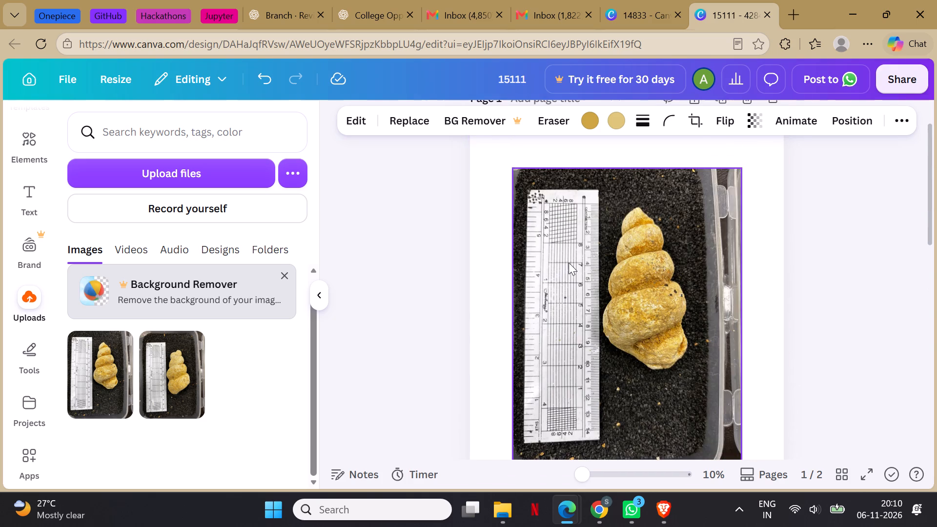
left_click(569, 263)
scroll(686, 415, "down", 2)
left_click_drag(743, 327, 783, 379)
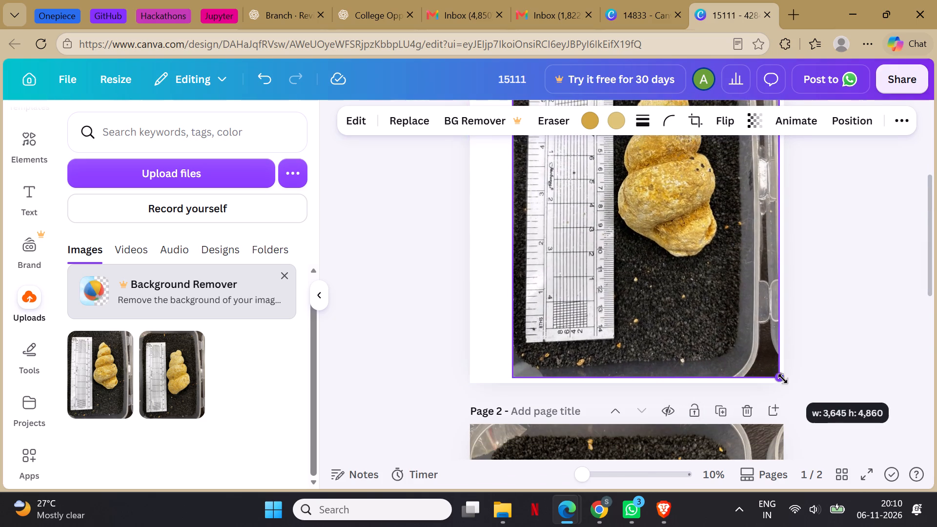
left_click_drag(783, 379, 782, 385)
scroll(563, 274, "up", 3)
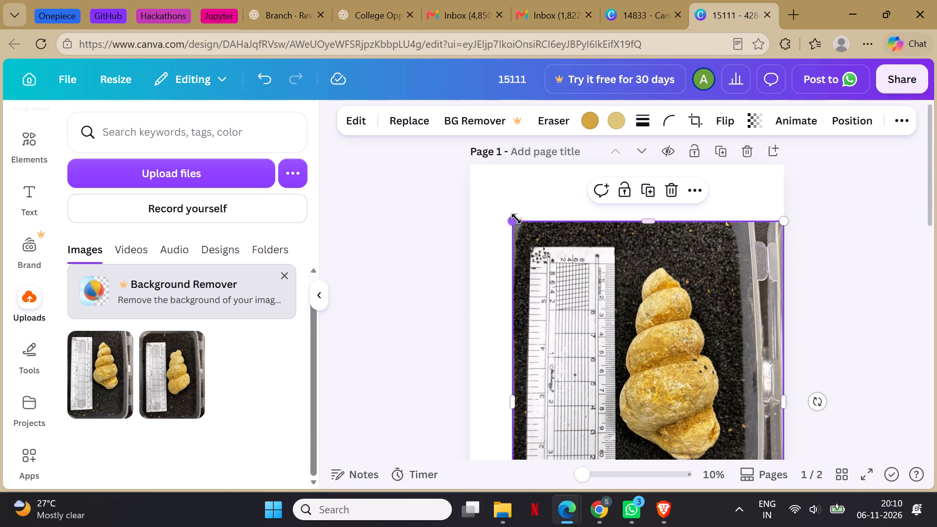
left_click_drag(514, 220, 477, 160)
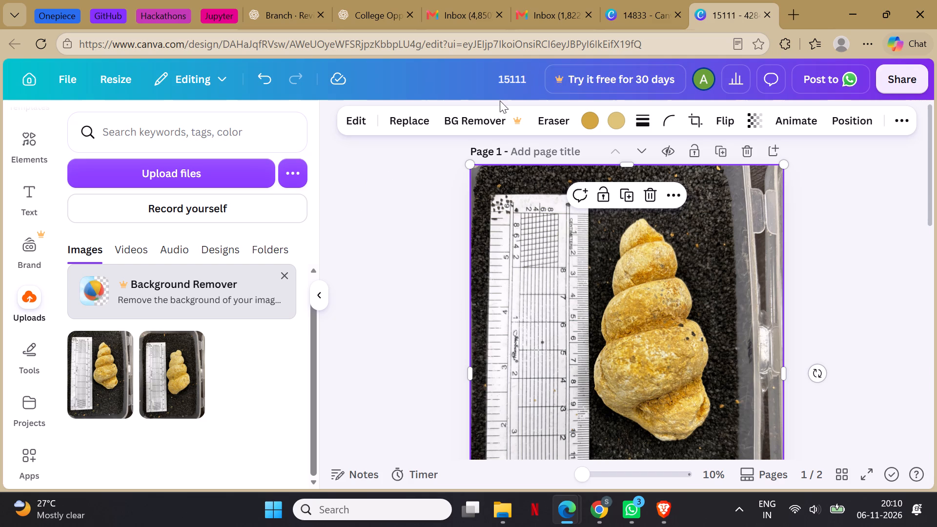
Rename the design as 15028.
left_click(520, 82)
key("BackSpace")
key("BackSpace")
key("0")
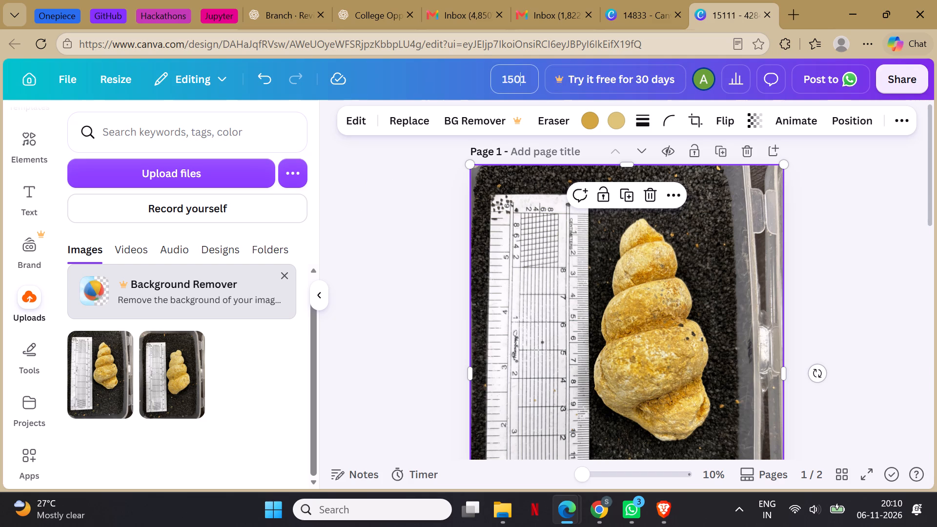
key("Delete")
type("28")
key("Return")
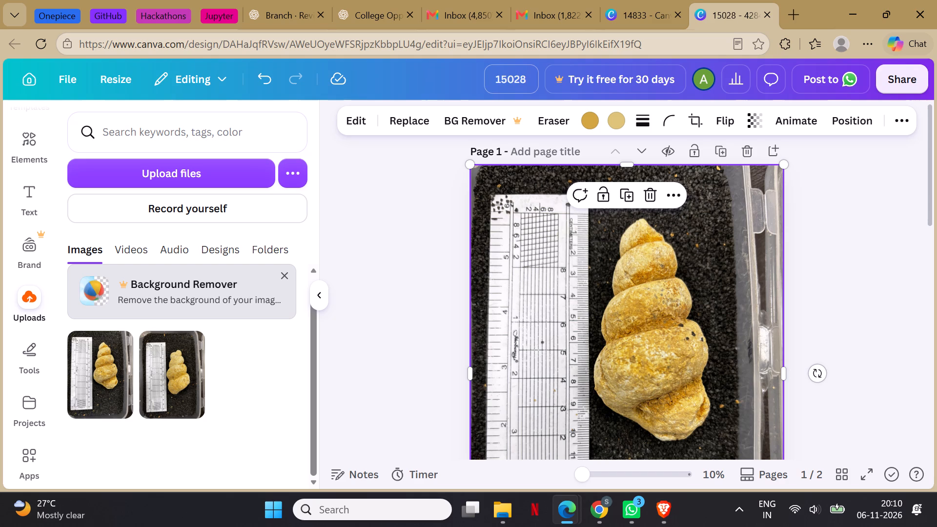
Add a subheading text box reading 15028 to page 1.
left_click(32, 199)
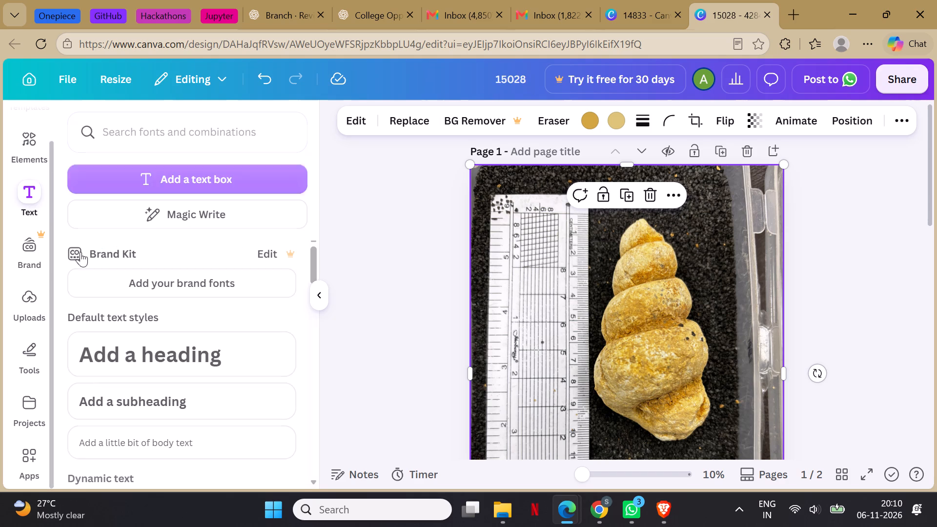
left_click(161, 393)
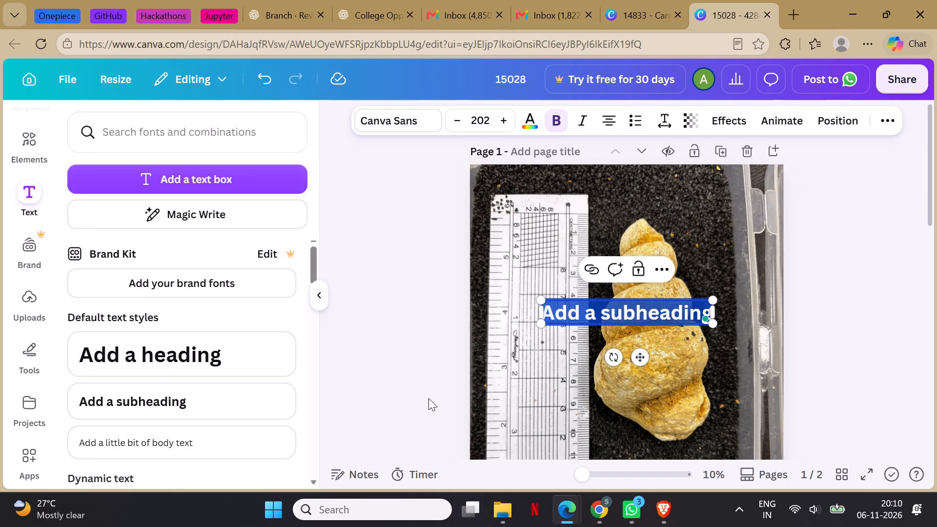
type("15")
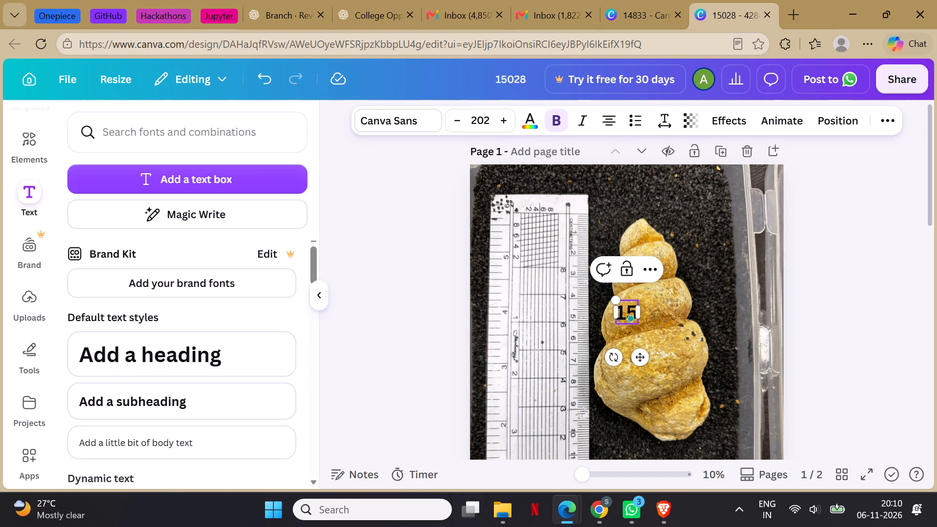
type("028")
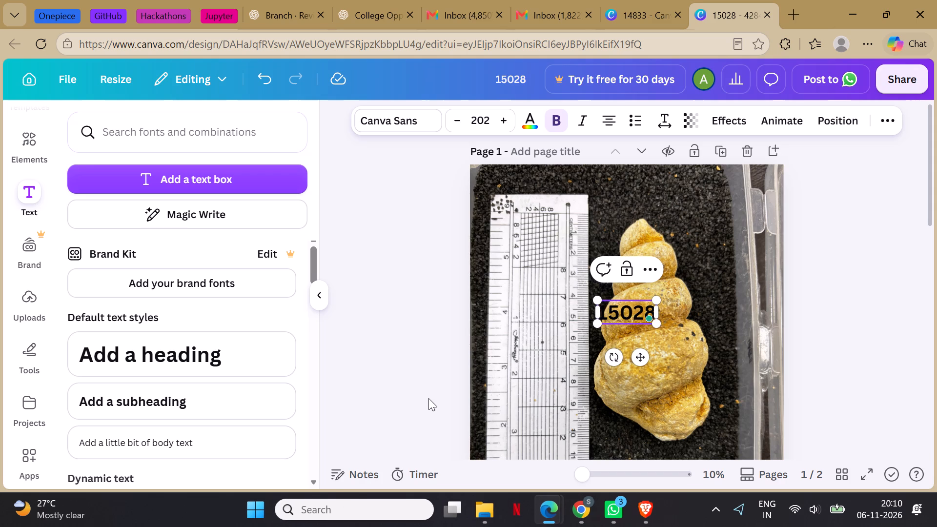
Change the colour of the 15028 text on page 1 to white.
triple_click(631, 314)
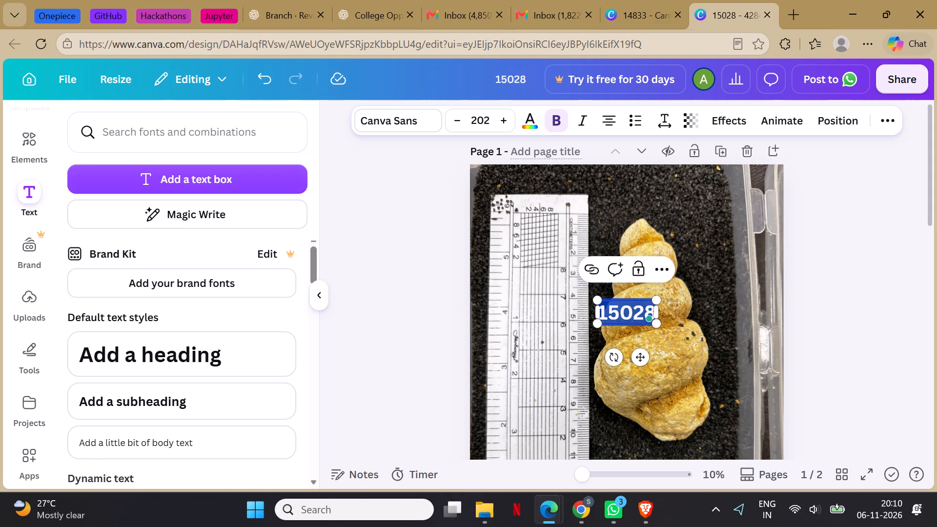
left_click(537, 122)
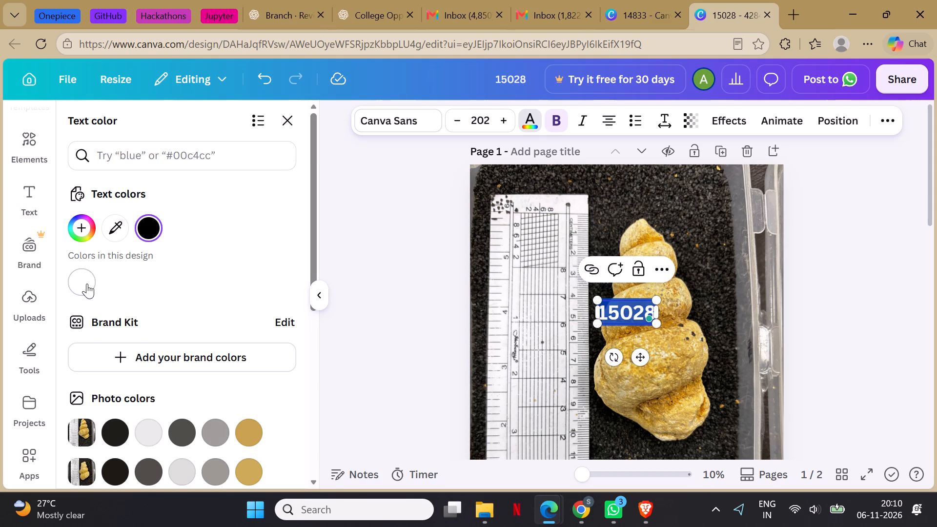
left_click(85, 282)
Move the 15028 label above the shell's tip near the top edge of page 1 and shrink it to font size 167.
left_click_drag(641, 359, 695, 253)
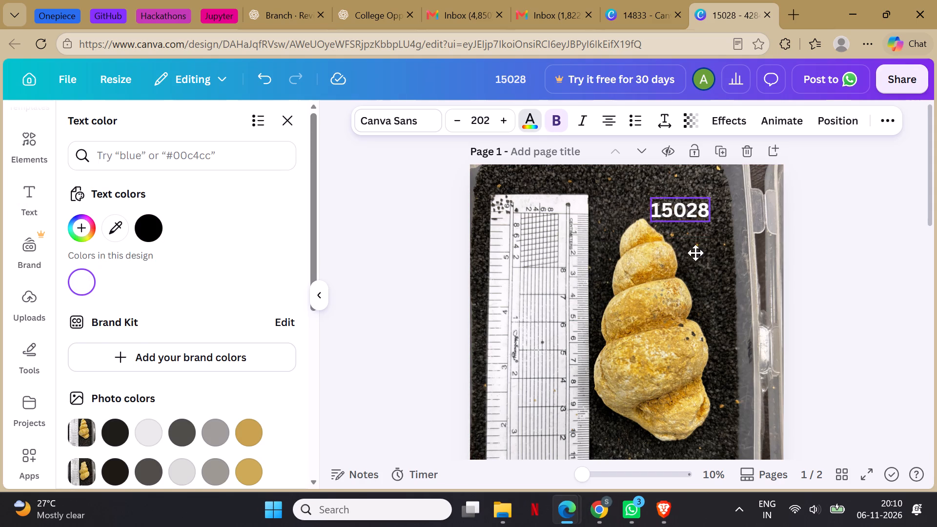
left_click_drag(695, 253, 707, 224)
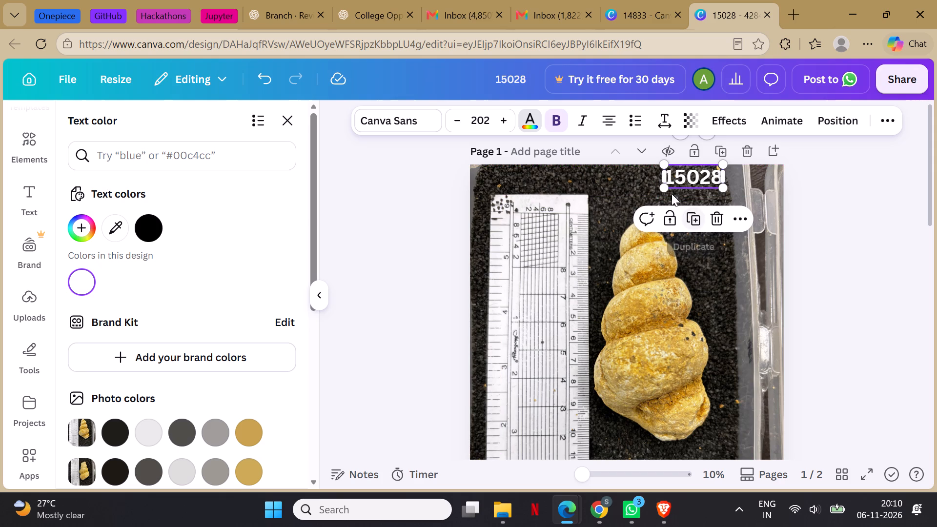
scroll(657, 191, "up", 1)
left_click_drag(664, 162, 664, 169)
left_click_drag(664, 165, 672, 173)
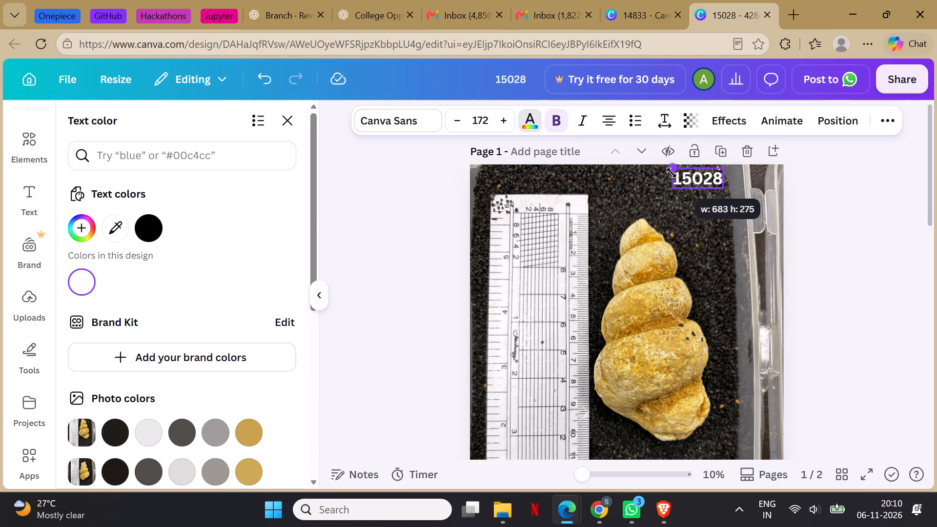
left_click_drag(672, 173, 672, 174)
Duplicate the page 1 label 15028 and place the copy on page 2, above the shell near the photo's top edge.
left_click(708, 175)
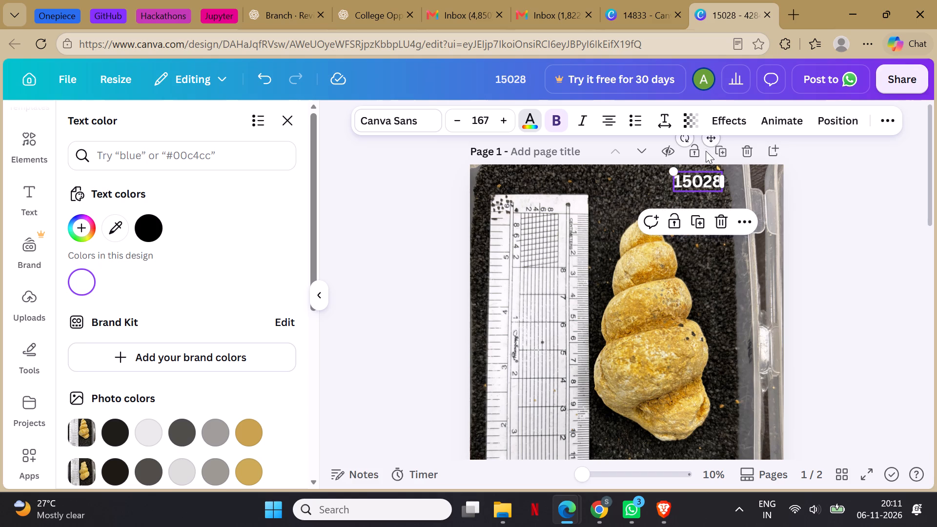
left_click(702, 217)
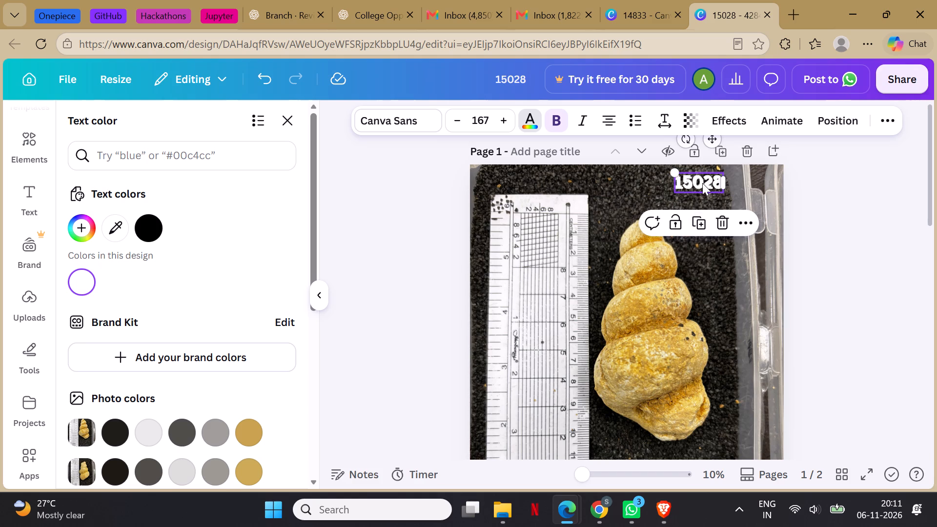
left_click_drag(702, 183, 704, 248)
scroll(708, 214, "down", 4)
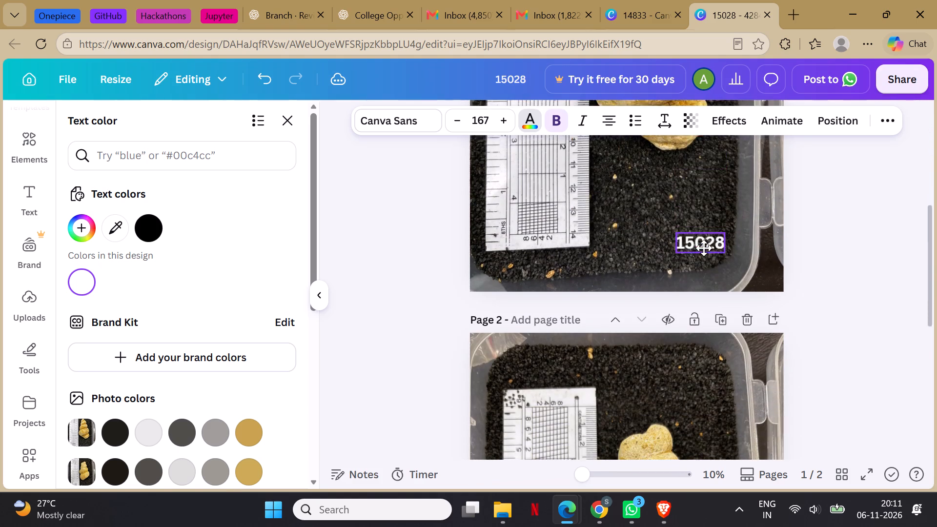
left_click_drag(704, 248, 705, 292)
scroll(704, 258, "down", 1)
Shrink the 15028 label on page 2 to font size 145.
left_click_drag(672, 279, 677, 283)
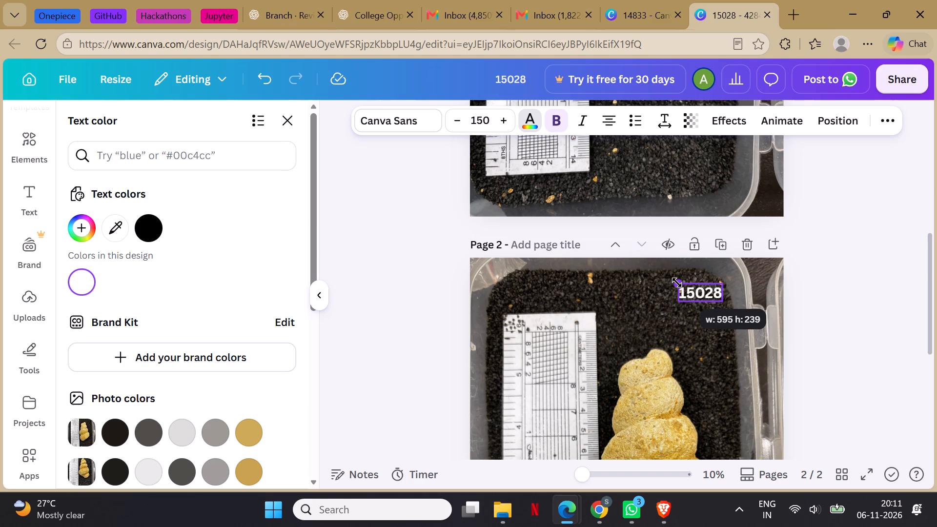
left_click_drag(677, 283, 678, 283)
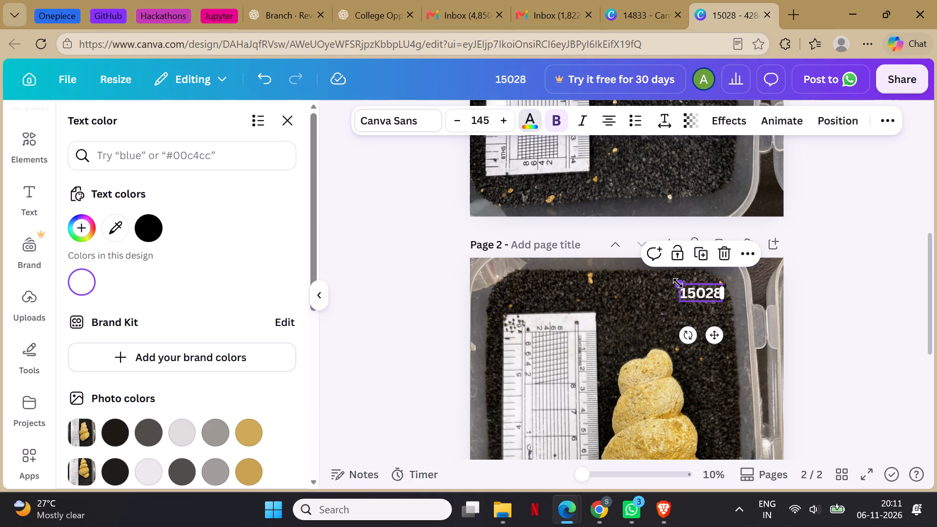
left_click(896, 261)
Download all pages of the design 15028 as PNG and dismiss the completed 15111 download entry.
left_click(917, 77)
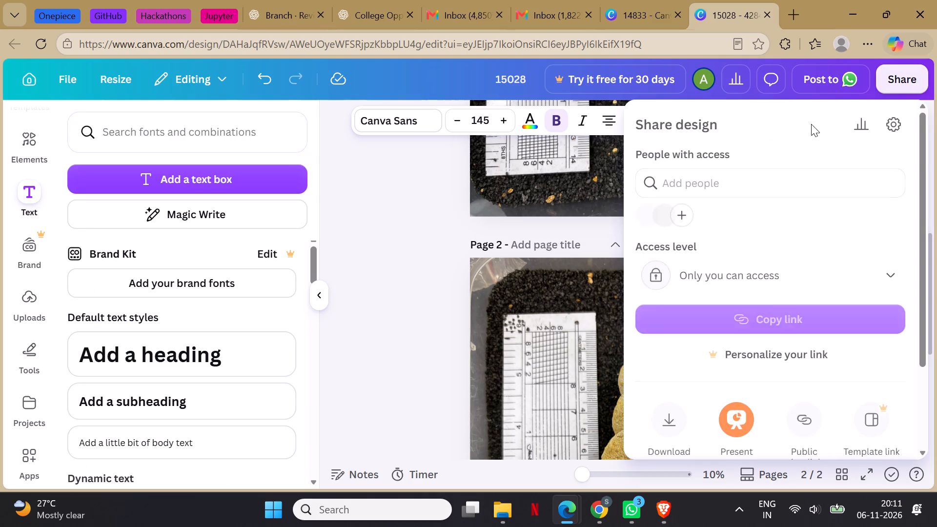
left_click(675, 416)
scroll(688, 373, "down", 3)
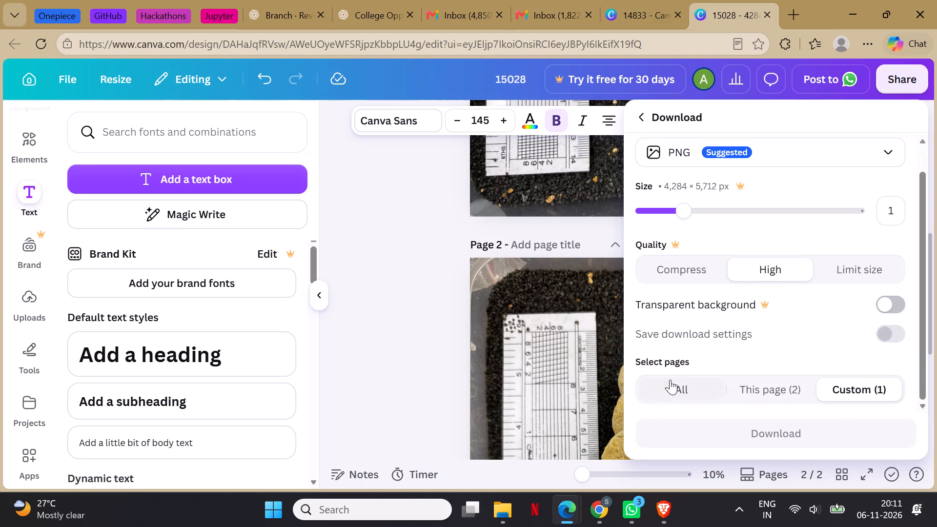
left_click(670, 381)
left_click(764, 430)
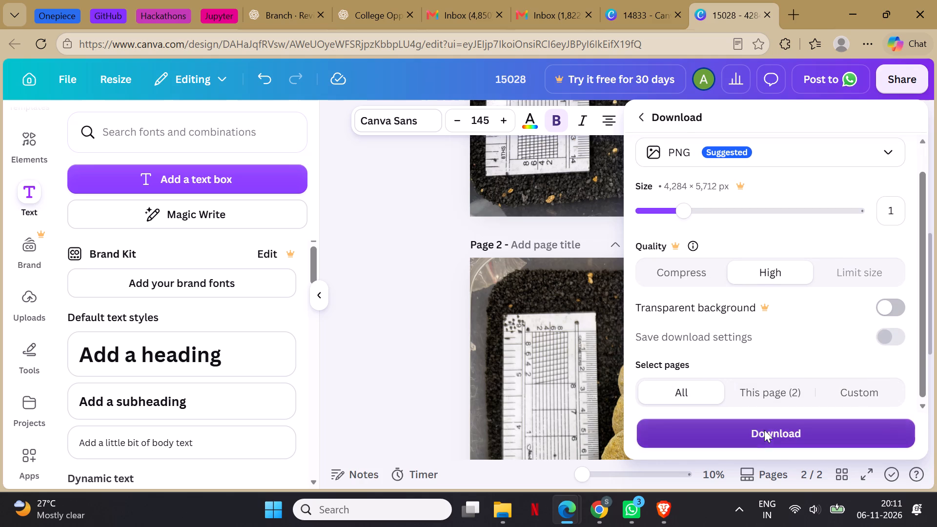
scroll(739, 404, "down", 1)
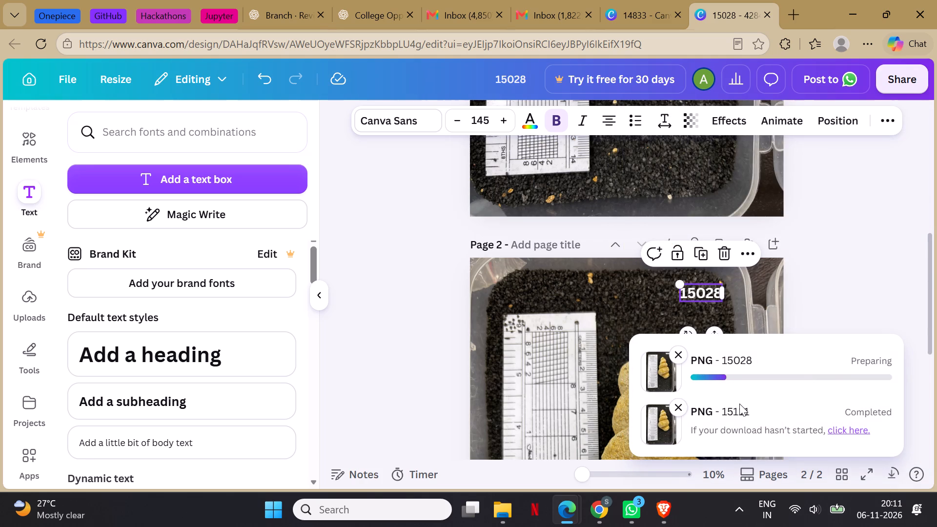
scroll(739, 404, "down", 2)
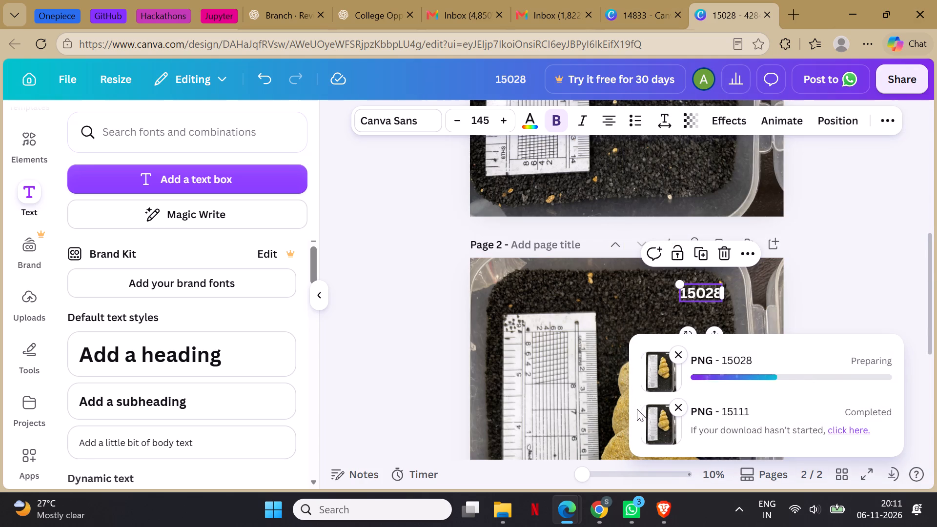
left_click(680, 409)
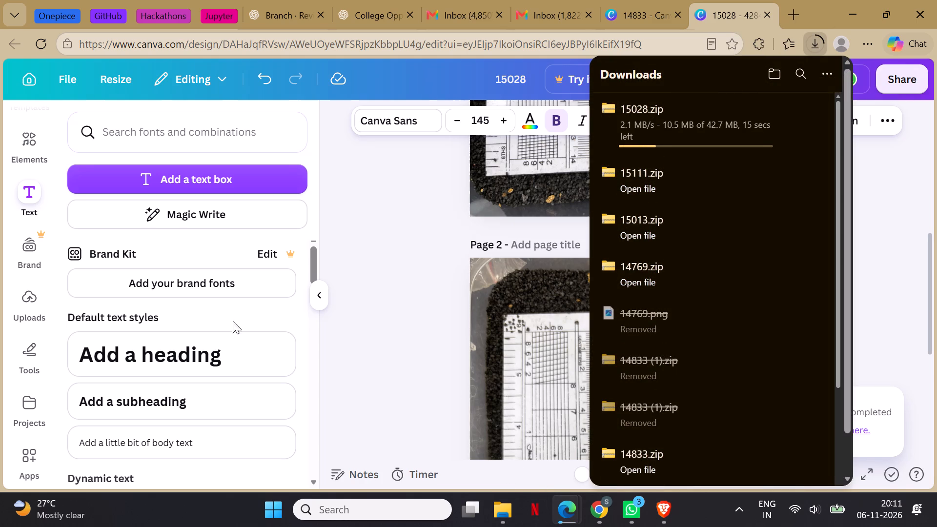
Move both uploaded 15028 shell photos to Trash.
left_click(28, 308)
left_click(83, 345)
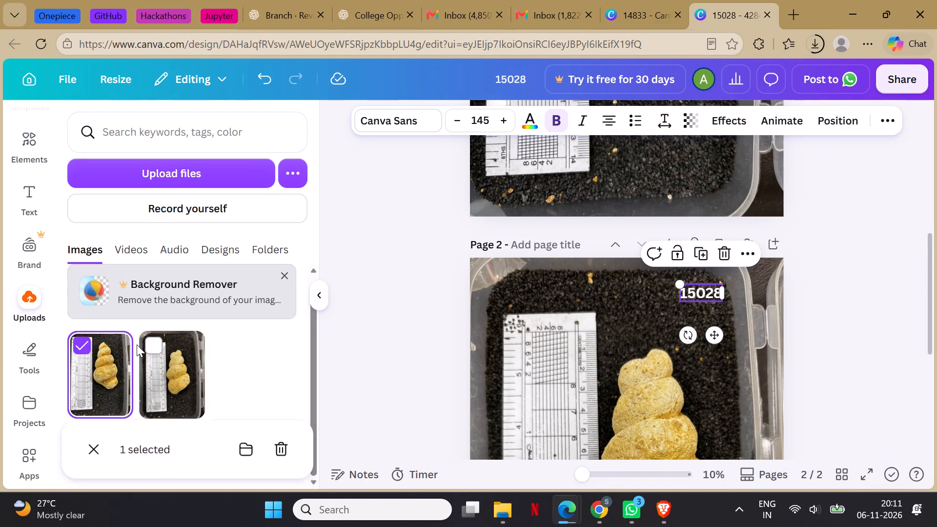
left_click(150, 347)
left_click(274, 454)
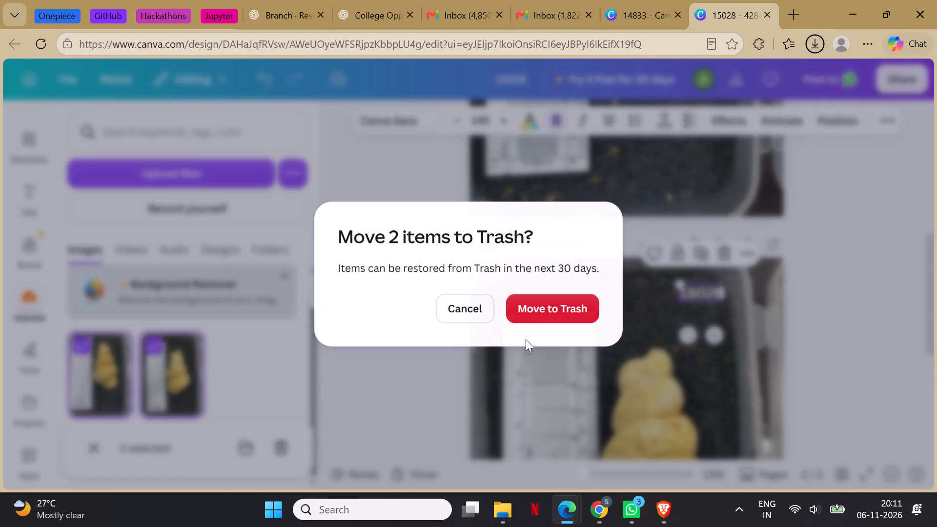
left_click(555, 309)
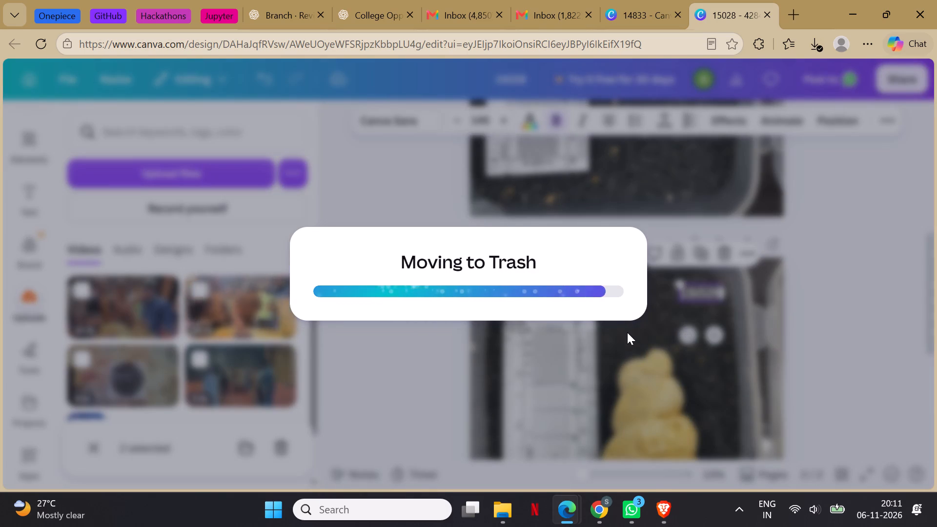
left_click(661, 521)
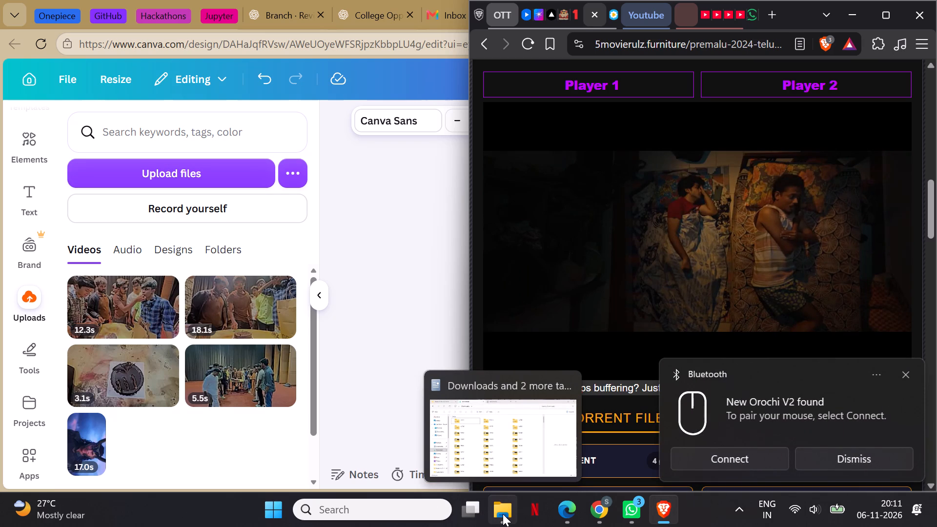
Upload the photos IMG_8247 and IMG_8248 from the 13991 folder in Downloads to Canva.
left_click(503, 514)
left_click(127, 42)
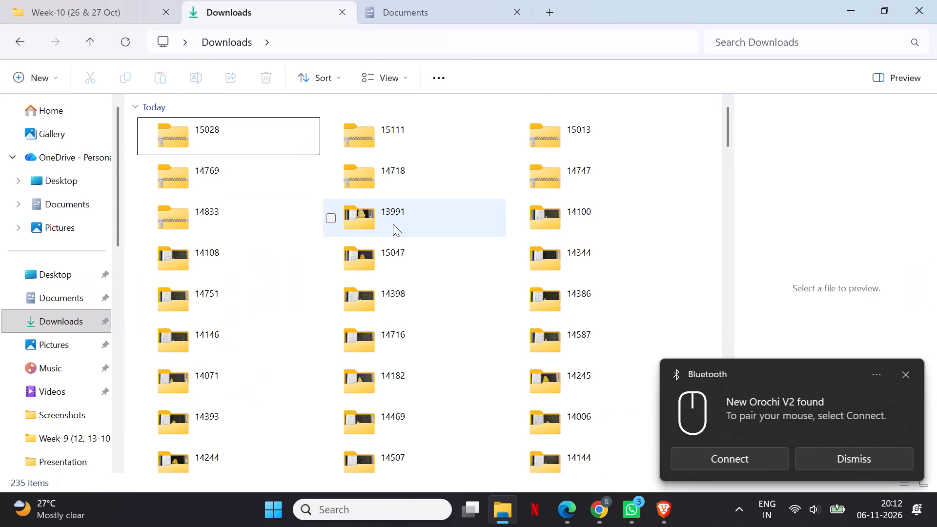
left_click(856, 7)
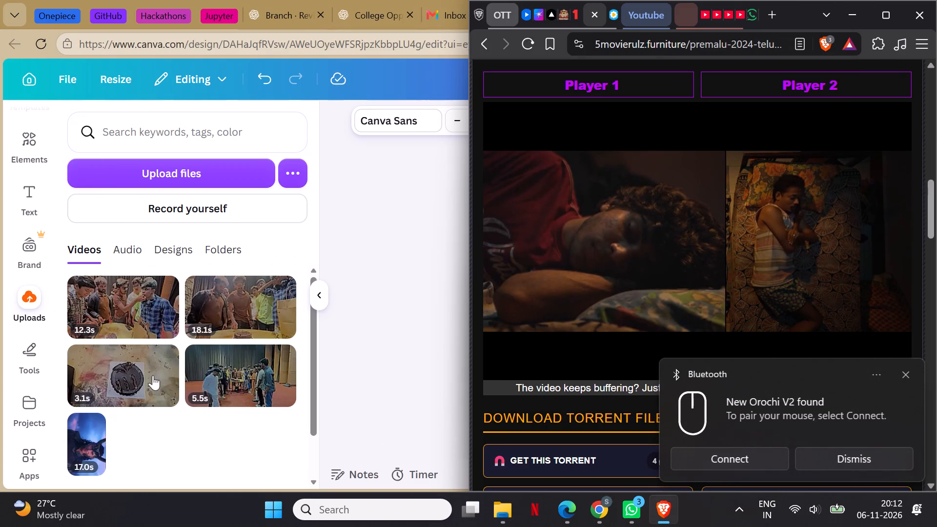
left_click(157, 175)
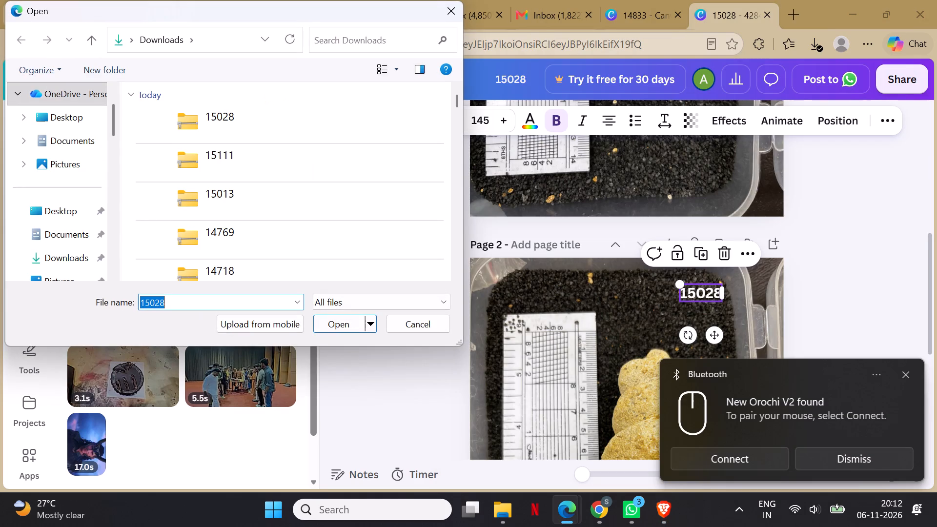
scroll(239, 230, "down", 1)
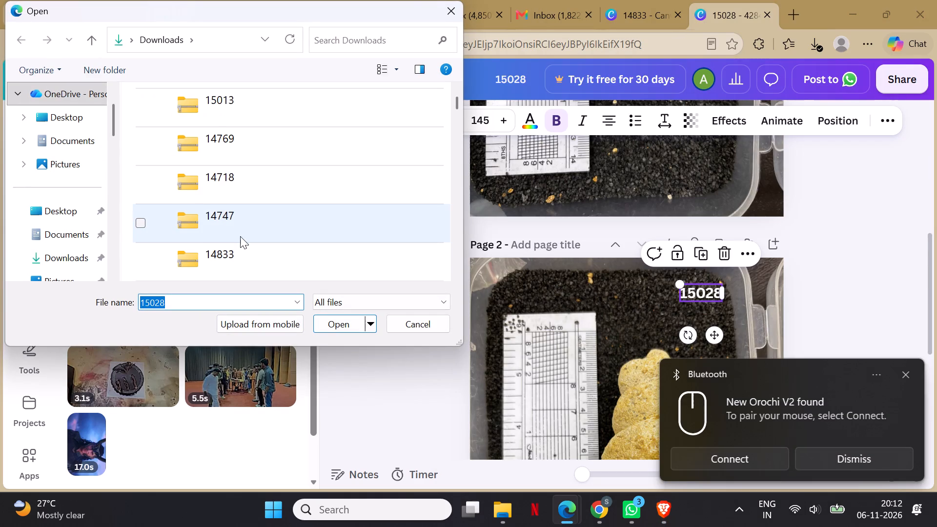
scroll(240, 236, "down", 1)
left_click(230, 176)
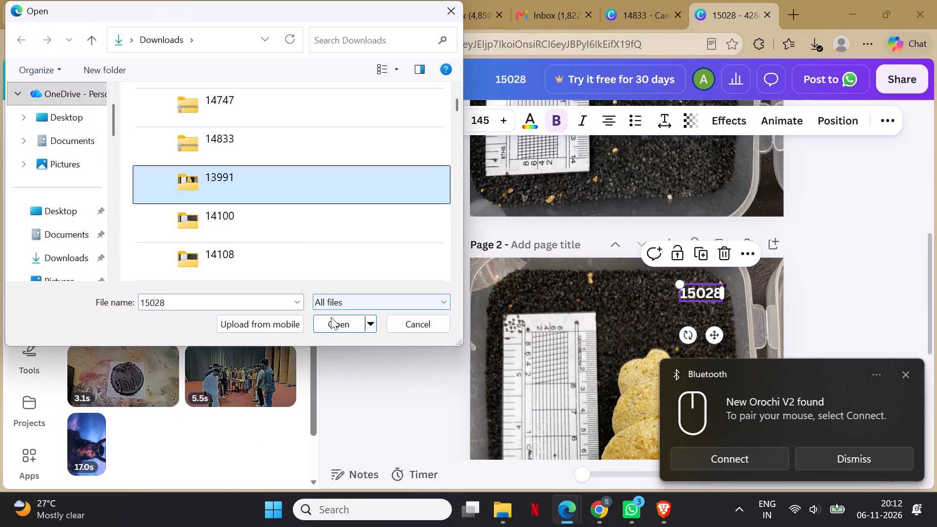
left_click(334, 321)
left_click(142, 152)
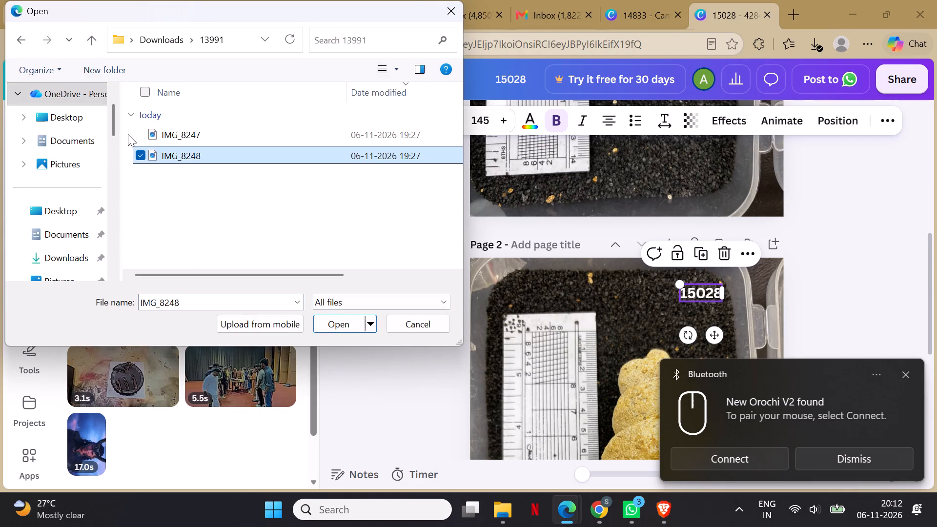
left_click(138, 134)
left_click(335, 320)
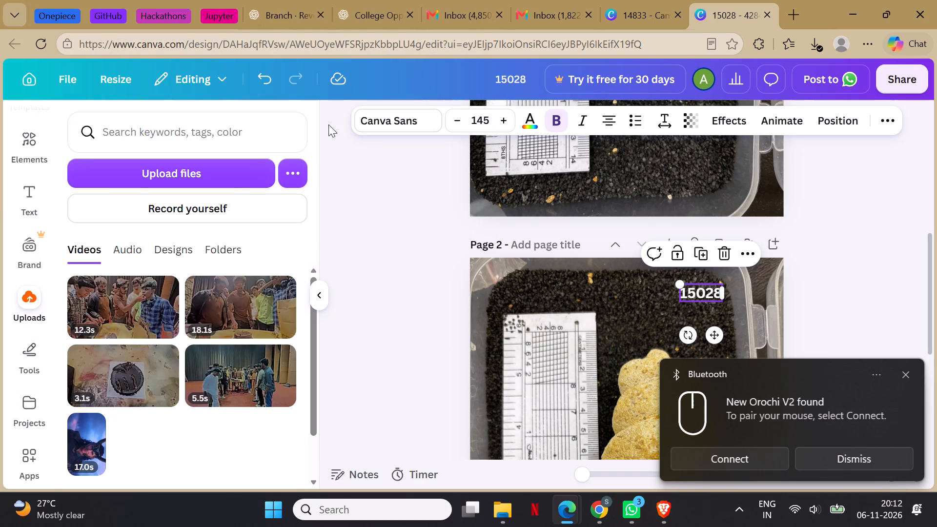
Move the 13991 folder from Downloads to Documents in File Explorer, then return to Canva.
left_click(509, 511)
left_click(131, 43)
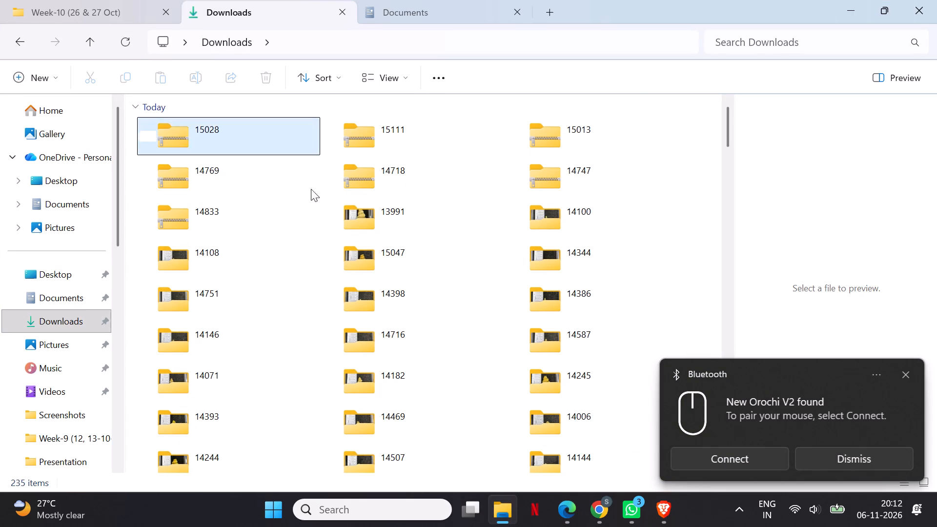
left_click(383, 212)
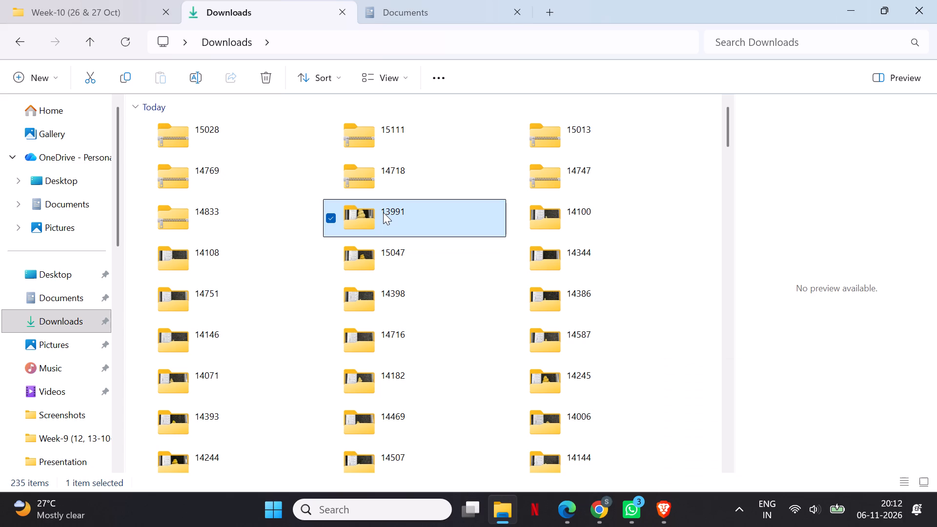
key("ctrl+x")
left_click(408, 15)
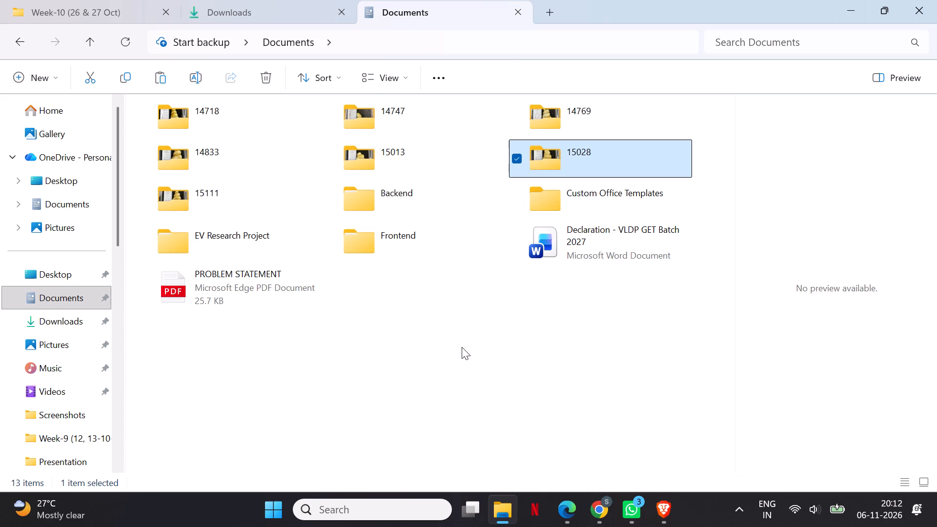
key("ctrl+v")
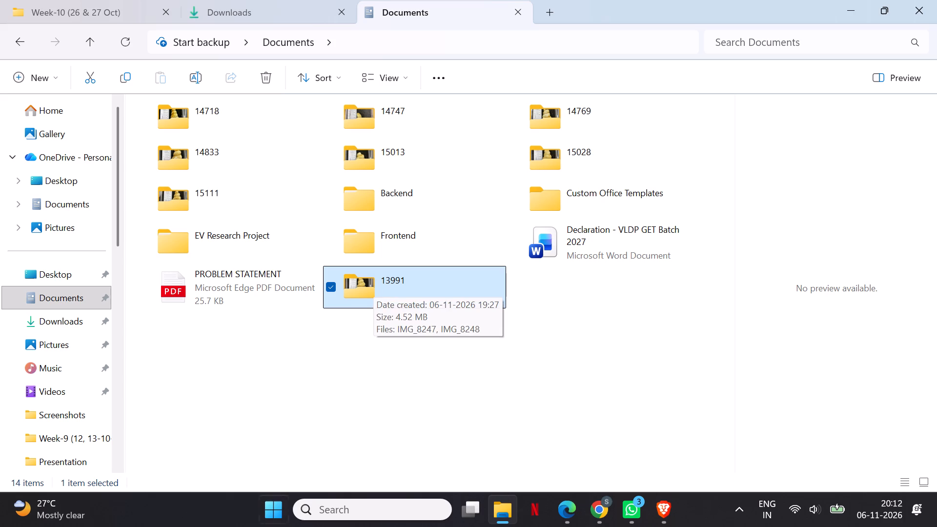
left_click(267, 8)
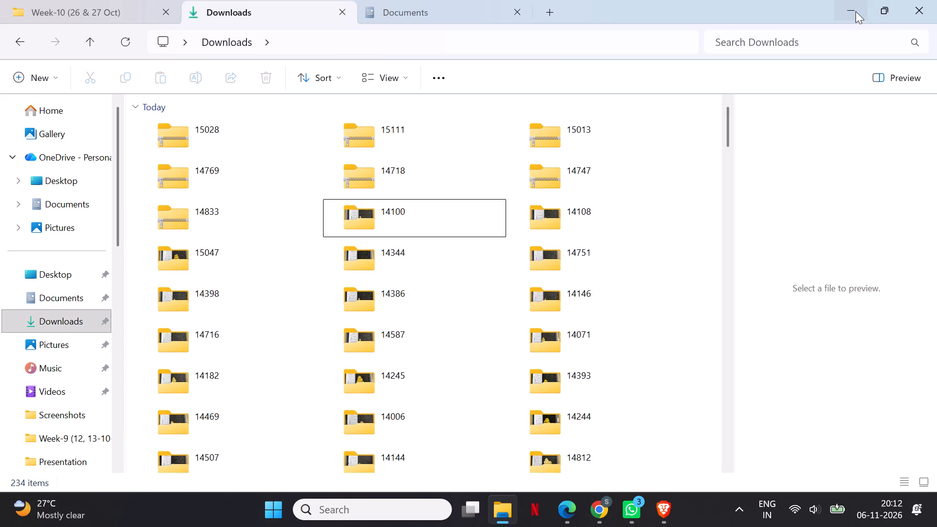
left_click(129, 41)
left_click(835, 2)
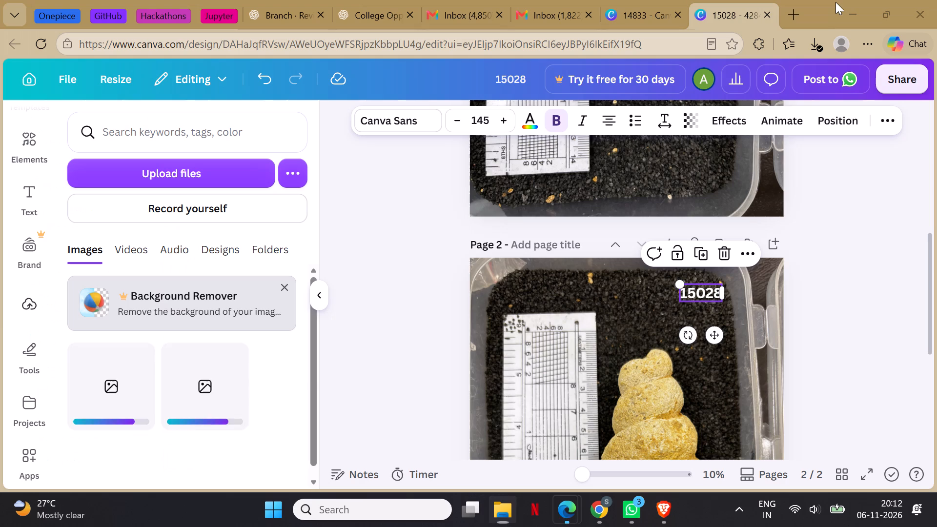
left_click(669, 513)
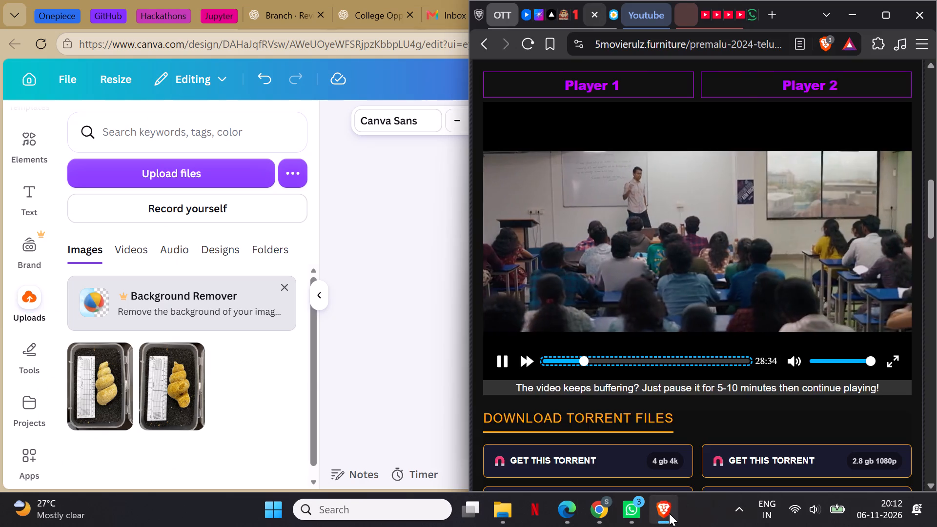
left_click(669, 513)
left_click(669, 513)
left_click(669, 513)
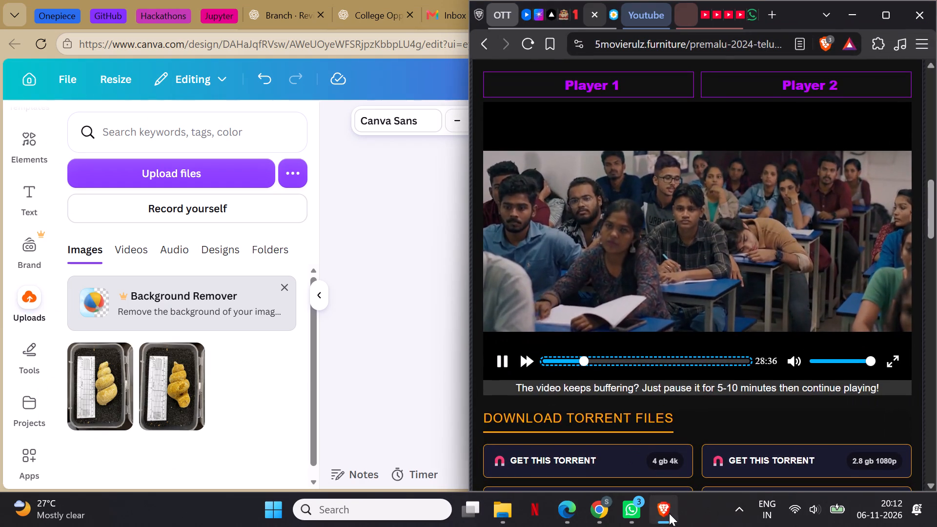
Delete the 15028 photos from page 2 and page 1 of the Canva design.
left_click(578, 355)
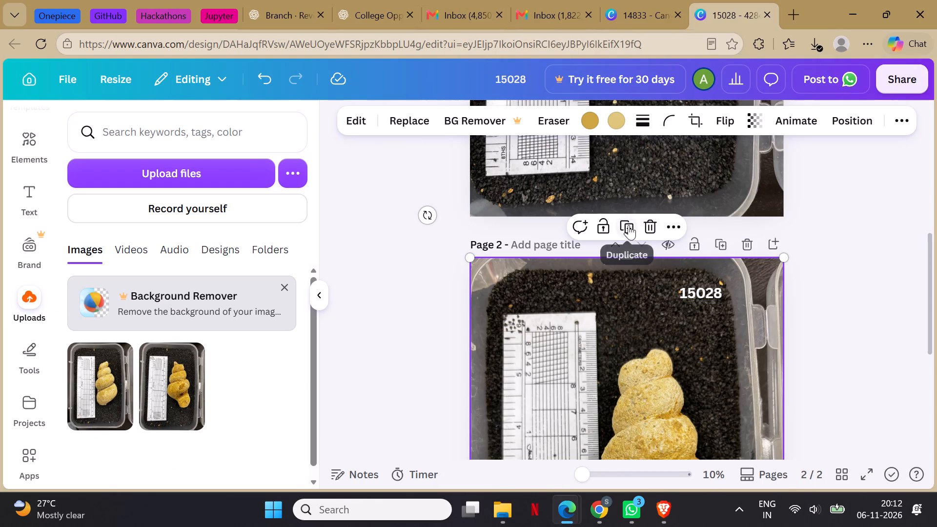
left_click(651, 226)
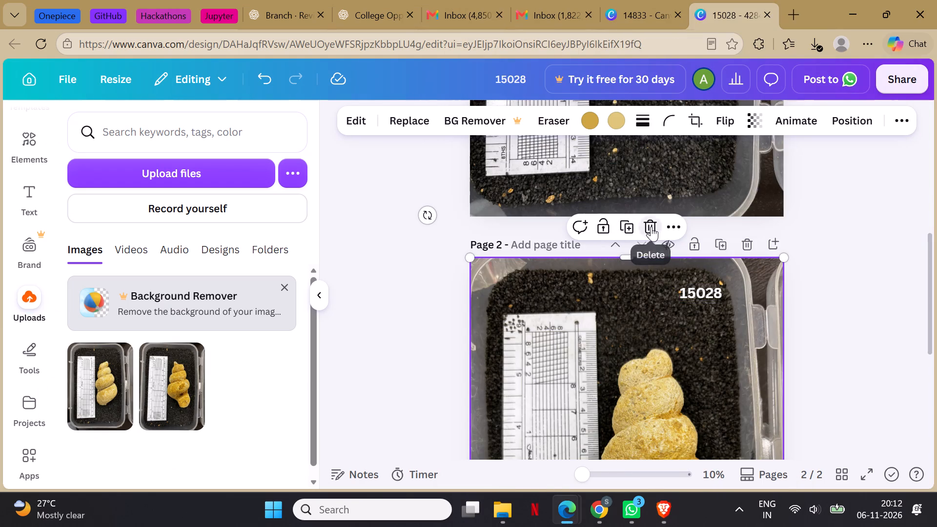
left_click(655, 188)
left_click(651, 245)
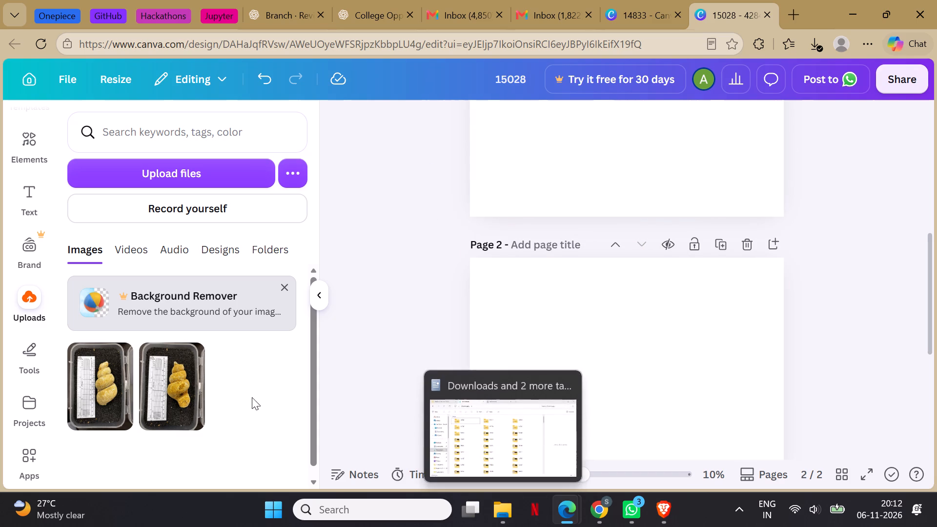
Place the second uploaded photo on page 2 and the first uploaded photo on page 1.
left_click(168, 391)
left_click(489, 201)
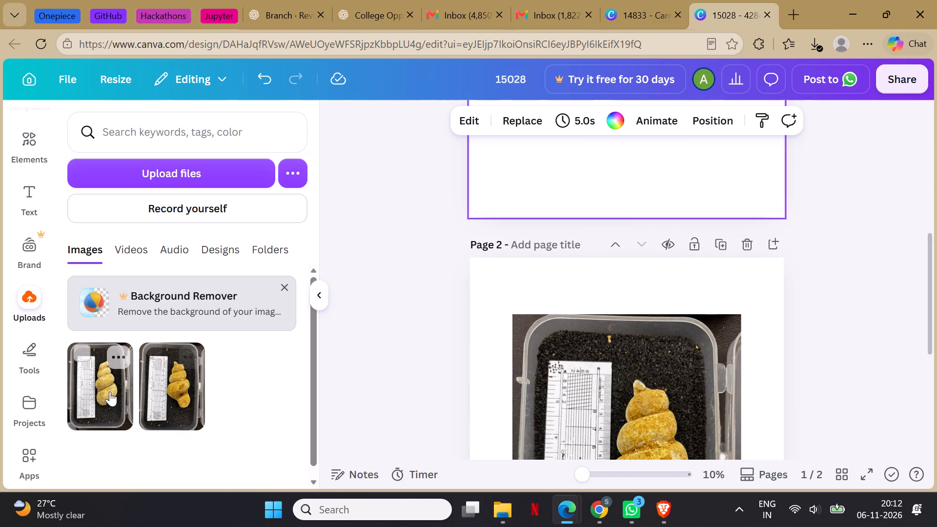
left_click(110, 391)
Switch to File Explorer, refresh Documents, open the 13991 folder to check its photos, and return to Canva.
left_click(498, 516)
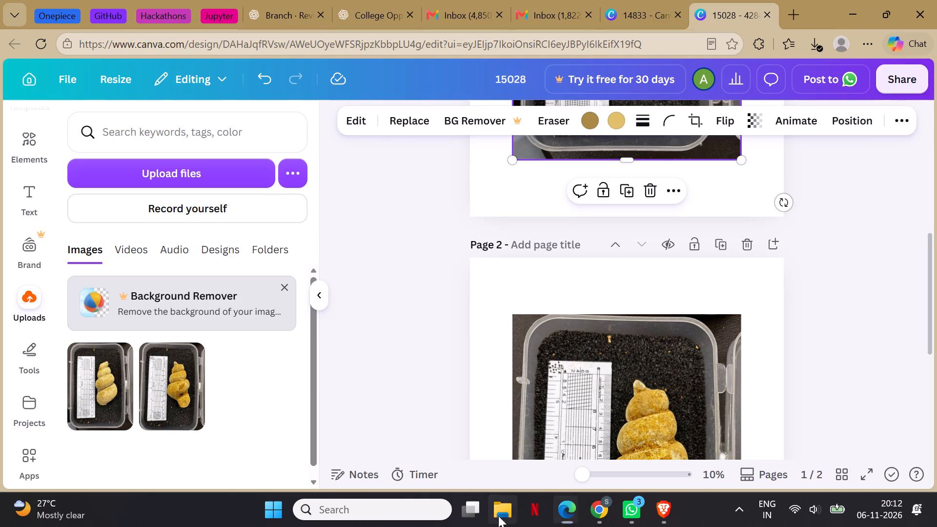
left_click(427, 14)
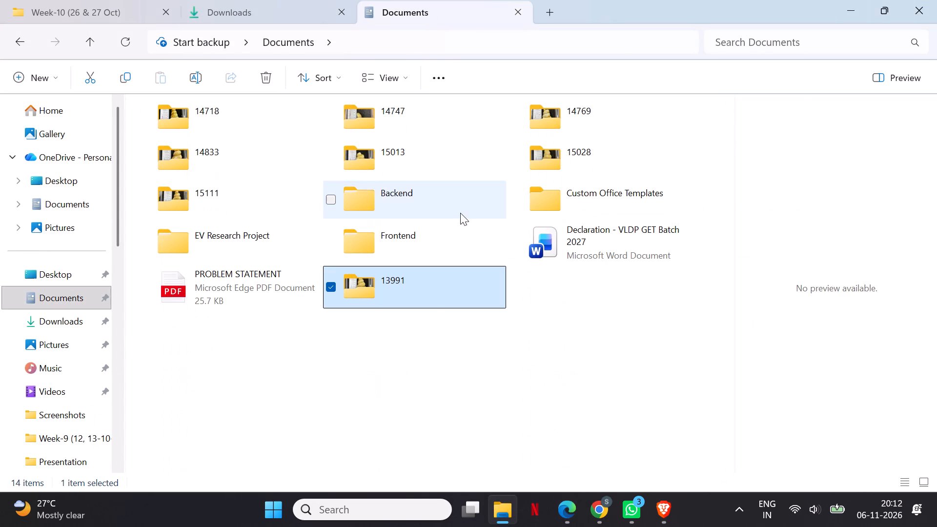
left_click(124, 44)
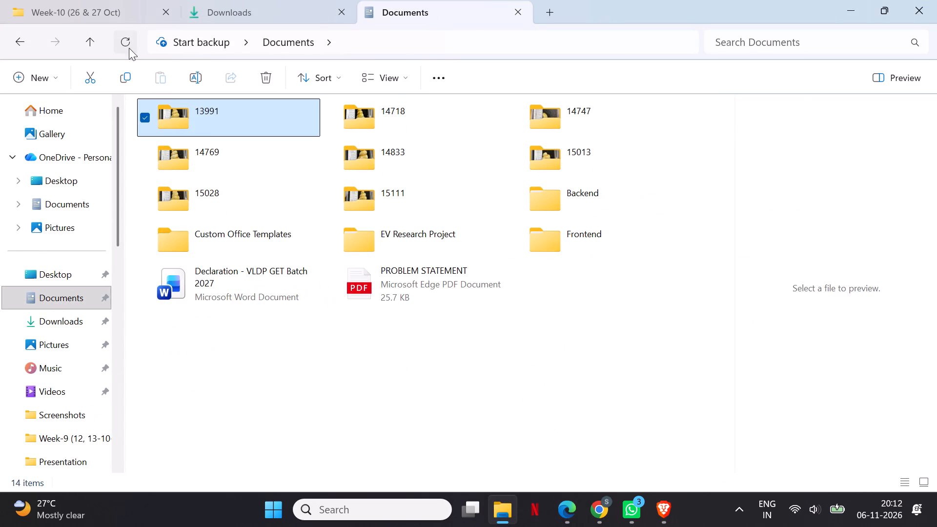
double_click(206, 122)
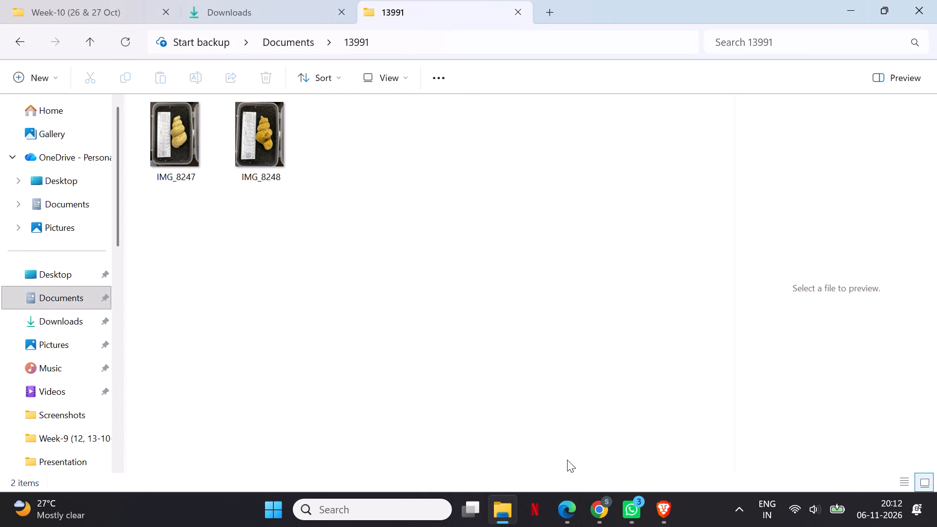
left_click(502, 508)
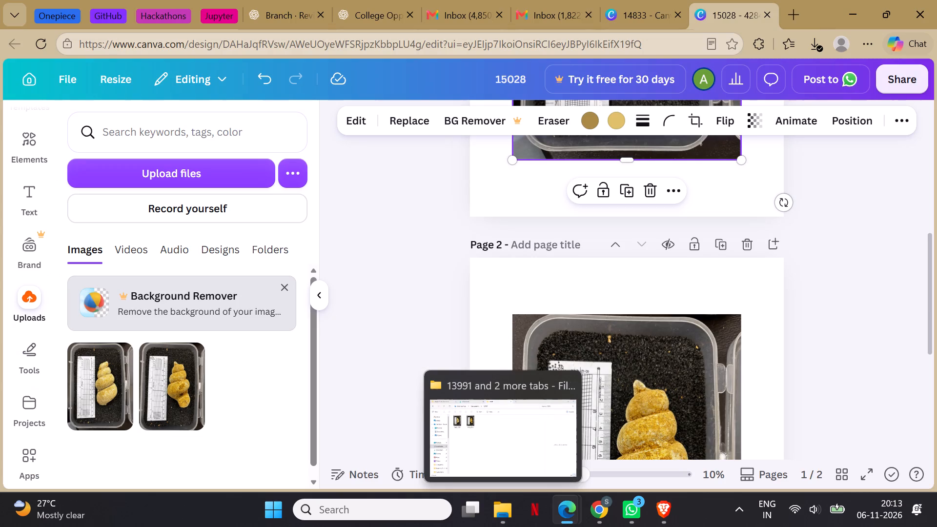
Enlarge the photo on page 2 from opposite corners until it fills the page.
scroll(535, 251, "up", 5)
scroll(535, 251, "down", 7)
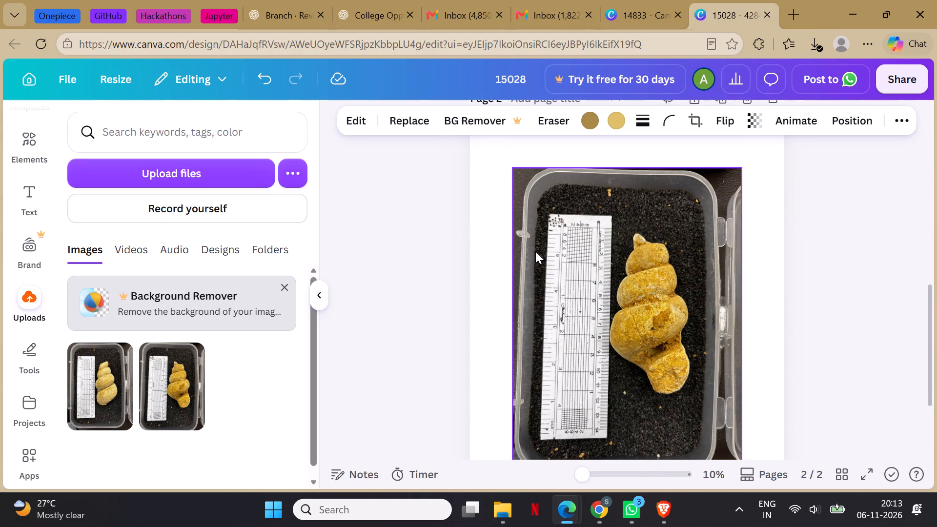
scroll(544, 232, "down", 1)
left_click(588, 280)
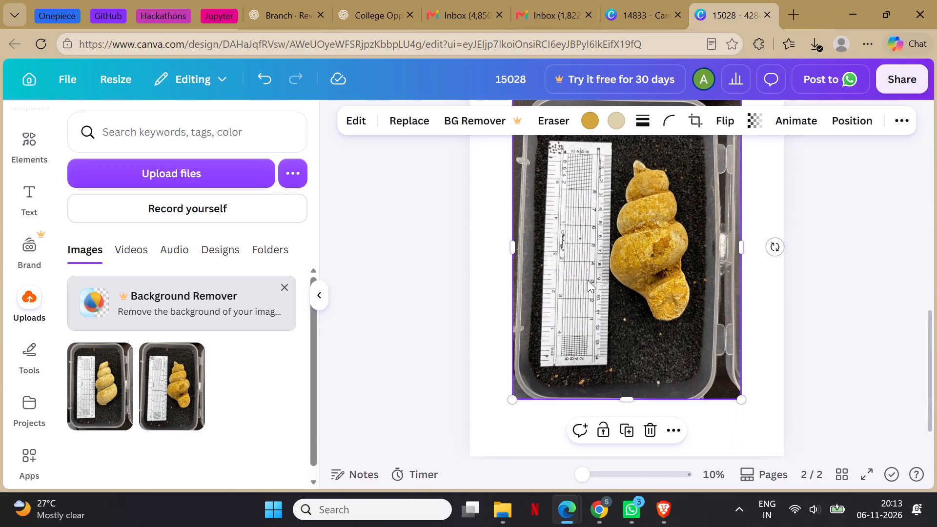
left_click_drag(740, 403, 770, 453)
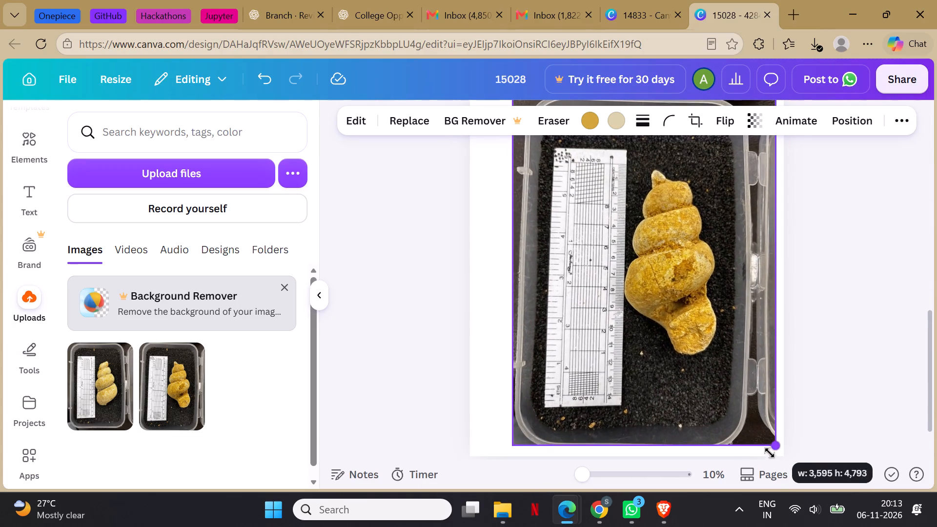
left_click_drag(770, 453, 775, 465)
scroll(498, 264, "up", 1)
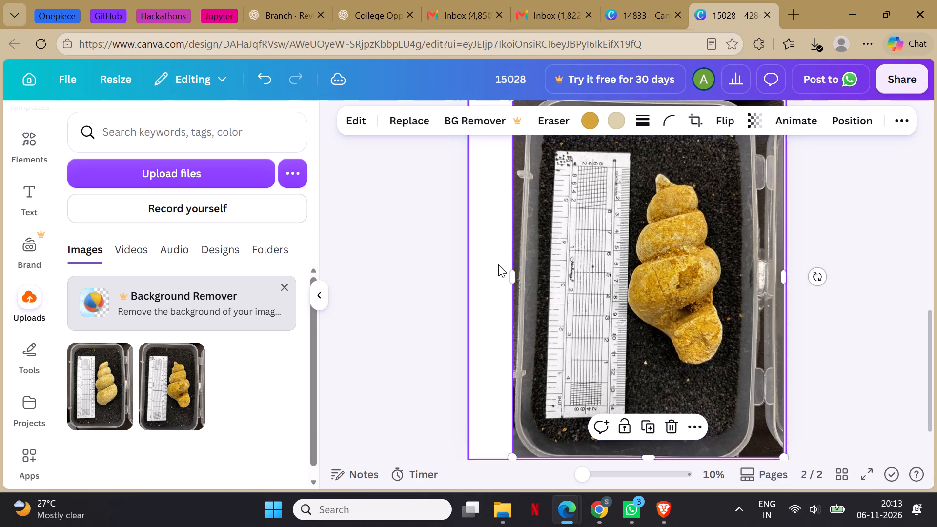
scroll(498, 264, "up", 1)
left_click_drag(513, 242, 484, 183)
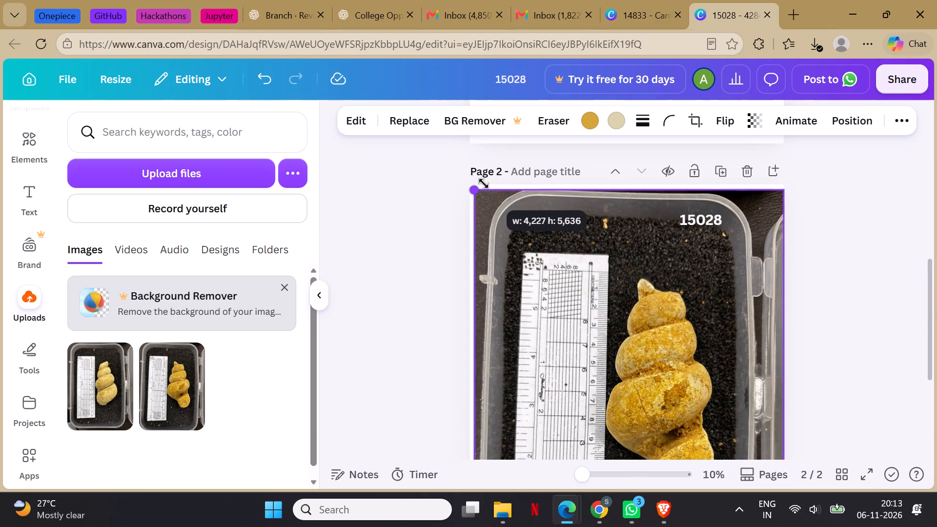
left_click_drag(484, 183, 480, 181)
Enlarge the photo on page 1 from opposite corners until it fills the page.
scroll(490, 188, "up", 3)
left_click(692, 275)
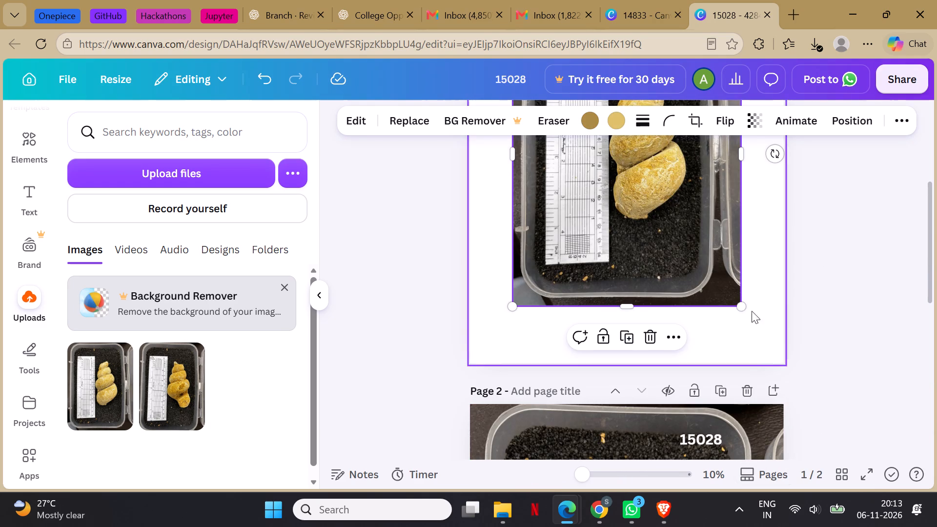
left_click_drag(740, 306, 768, 371)
scroll(732, 292, "up", 4)
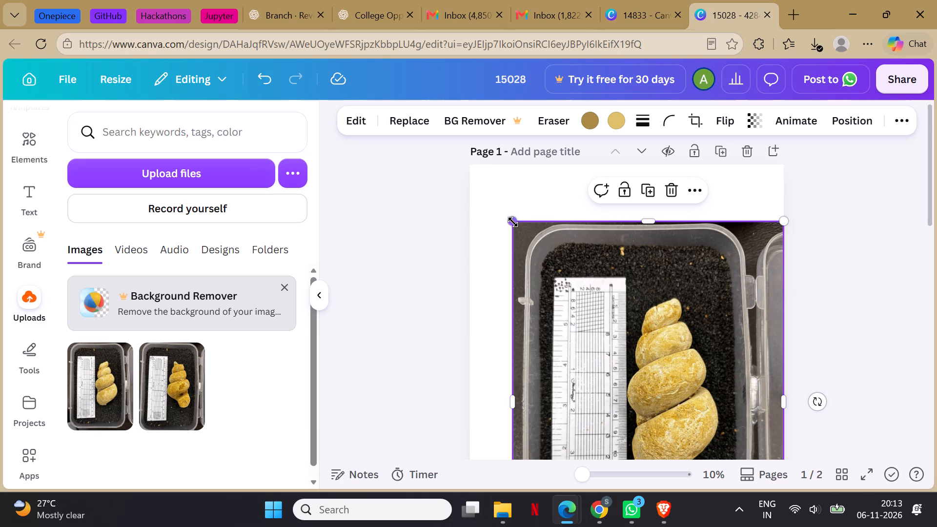
left_click_drag(513, 222, 482, 160)
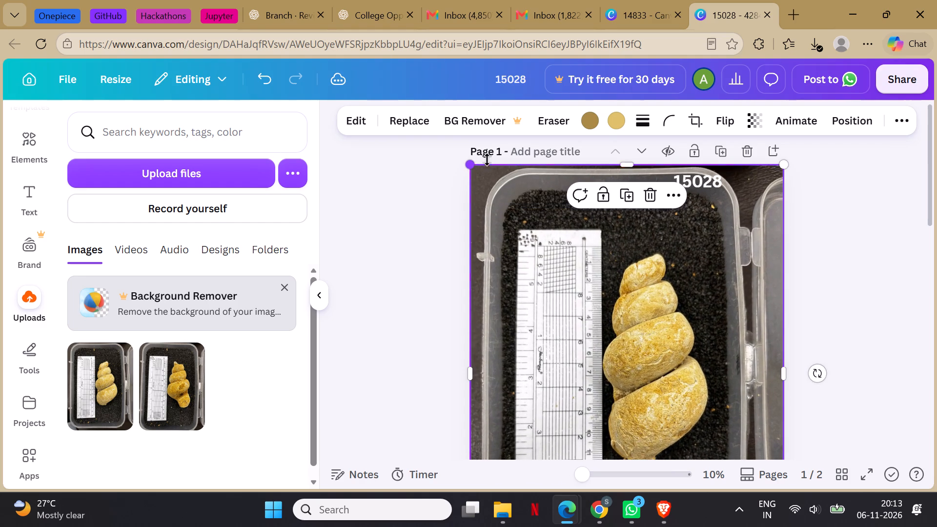
Change the specimen label on page 1 to 13991.
left_click(702, 182)
double_click(702, 182)
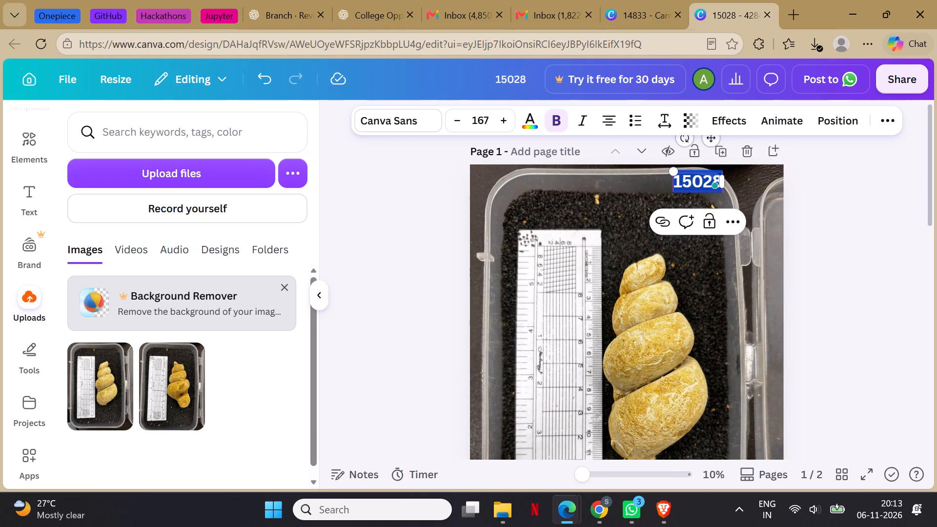
type("13")
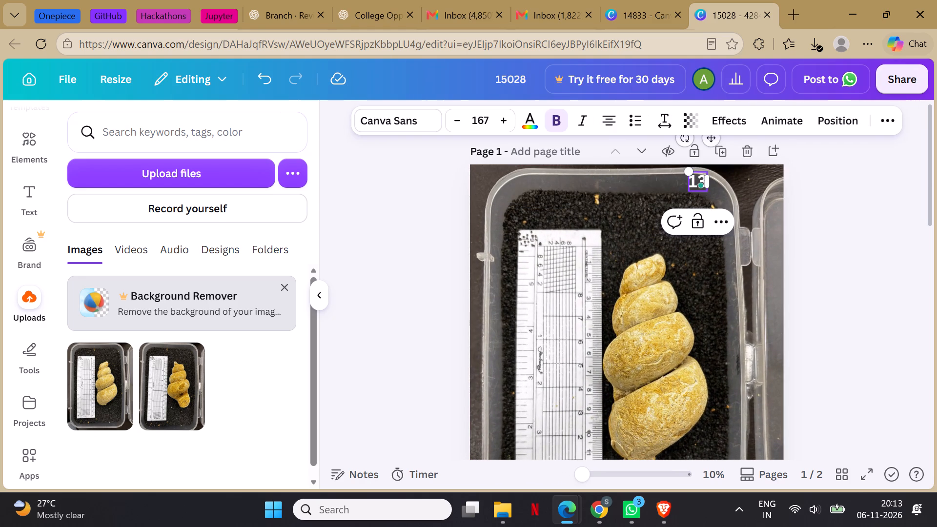
type("991")
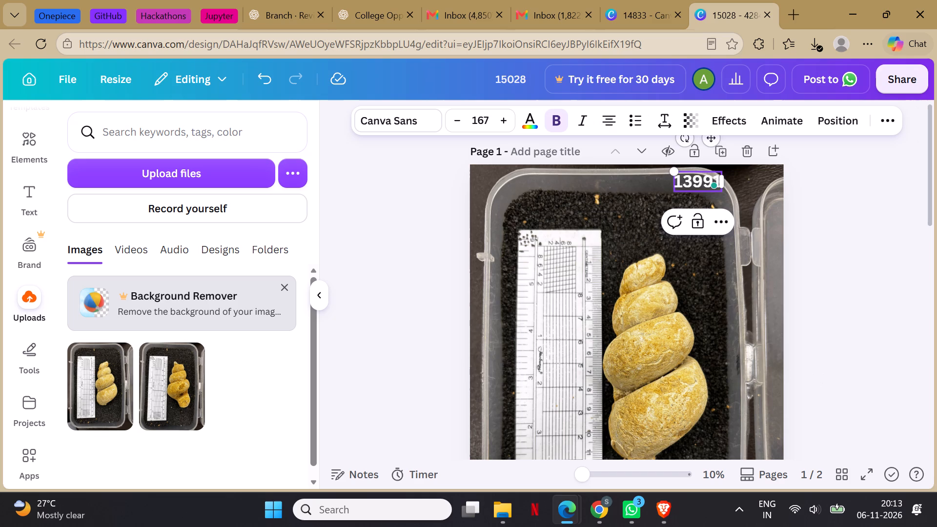
key("Return")
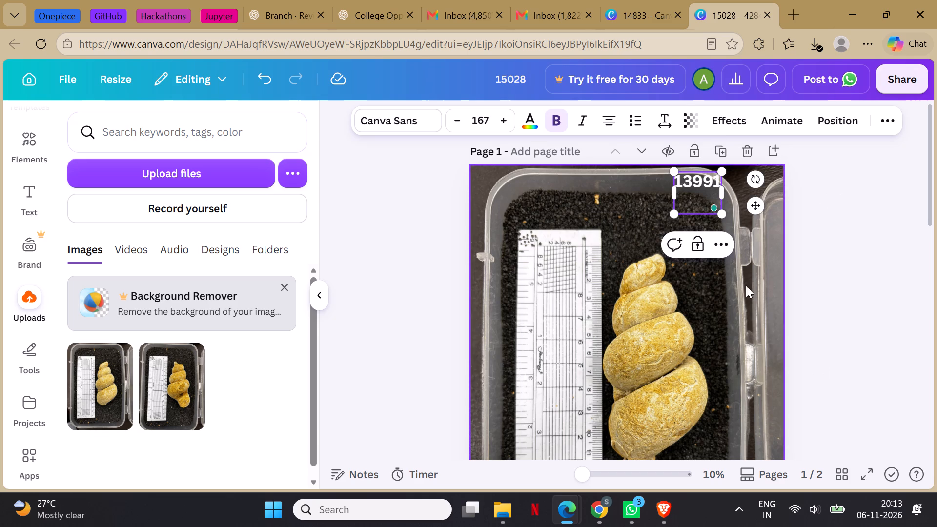
left_click(746, 285)
Shrink the 13991 label to font size 145, move it down onto the black gravel, and remove its trailing blank line.
left_click(707, 180)
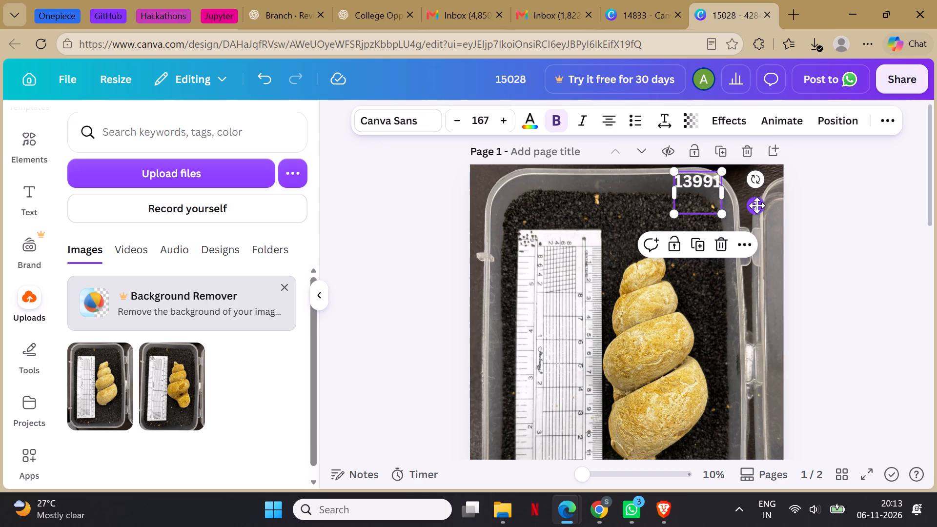
left_click_drag(755, 204, 750, 212)
left_click_drag(715, 222, 711, 218)
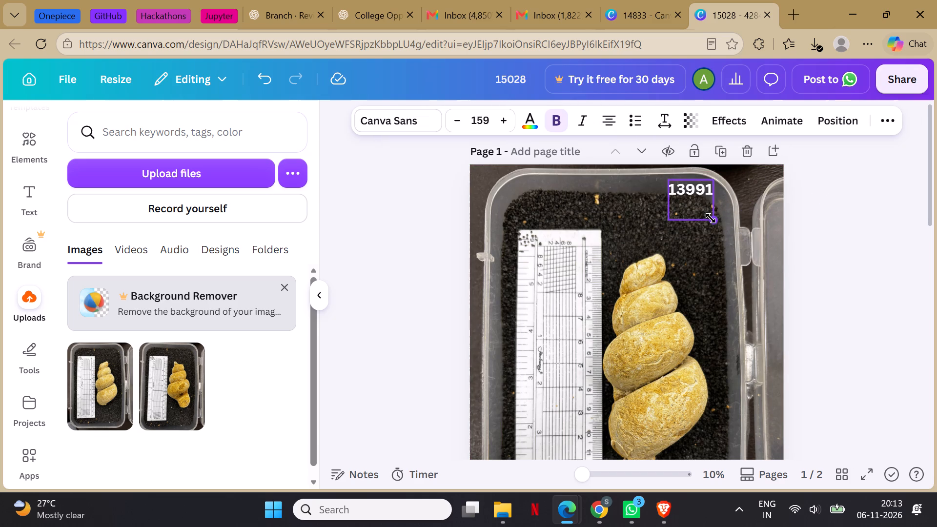
left_click_drag(711, 218, 710, 216)
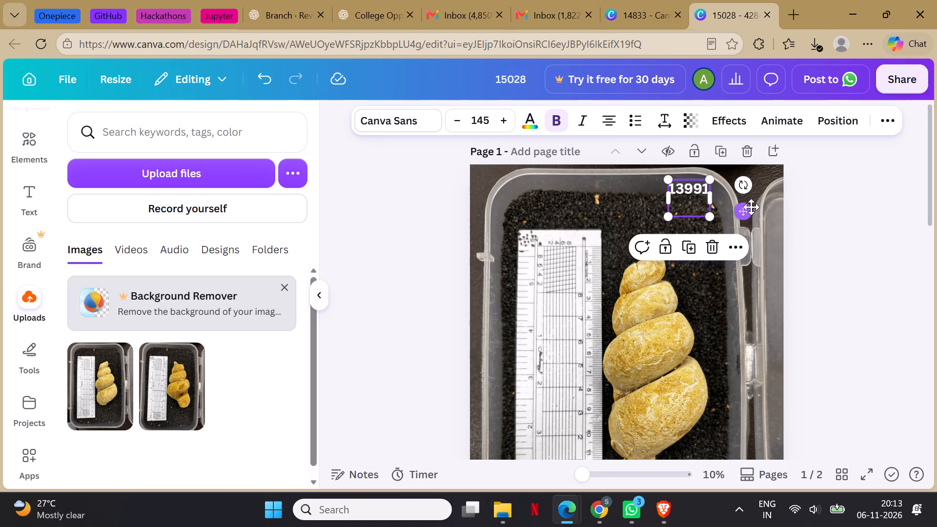
left_click_drag(745, 211, 747, 230)
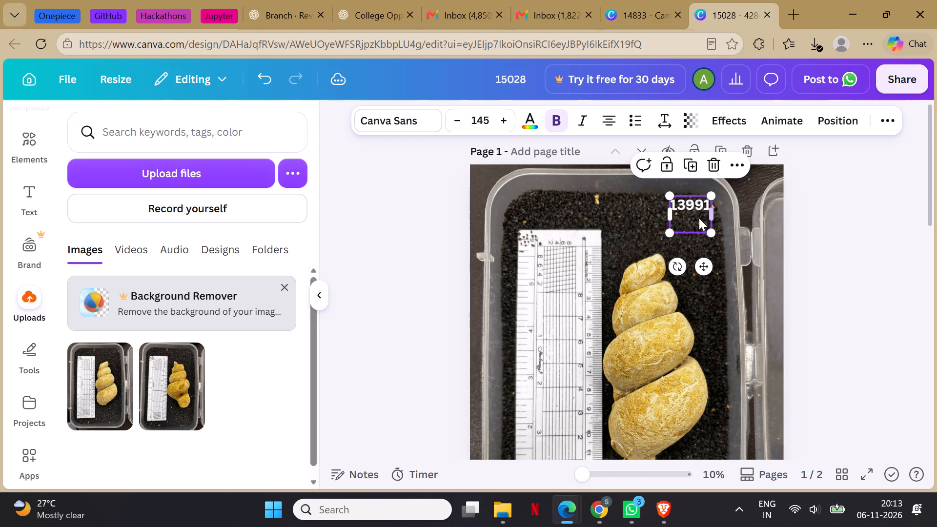
left_click(699, 218)
key("BackSpace")
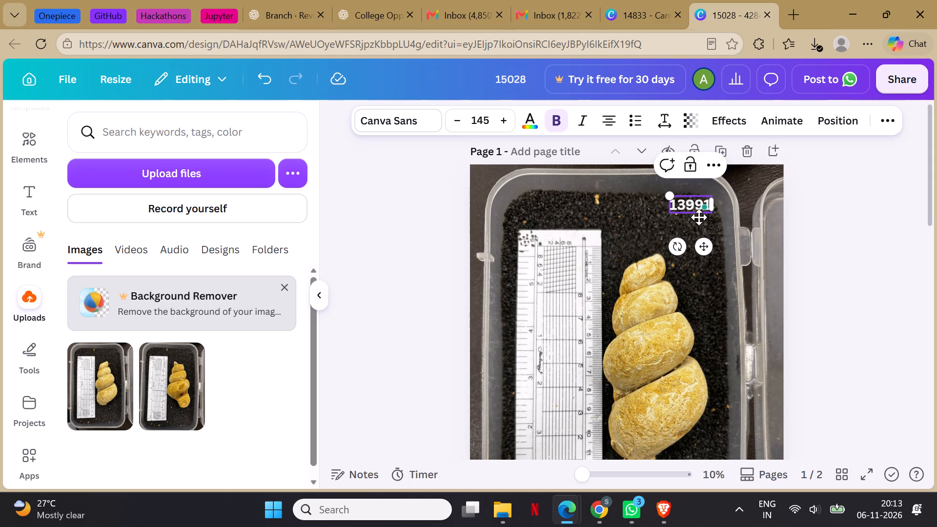
left_click(620, 225)
Delete the old 15028 label from page 2.
scroll(662, 249, "down", 4)
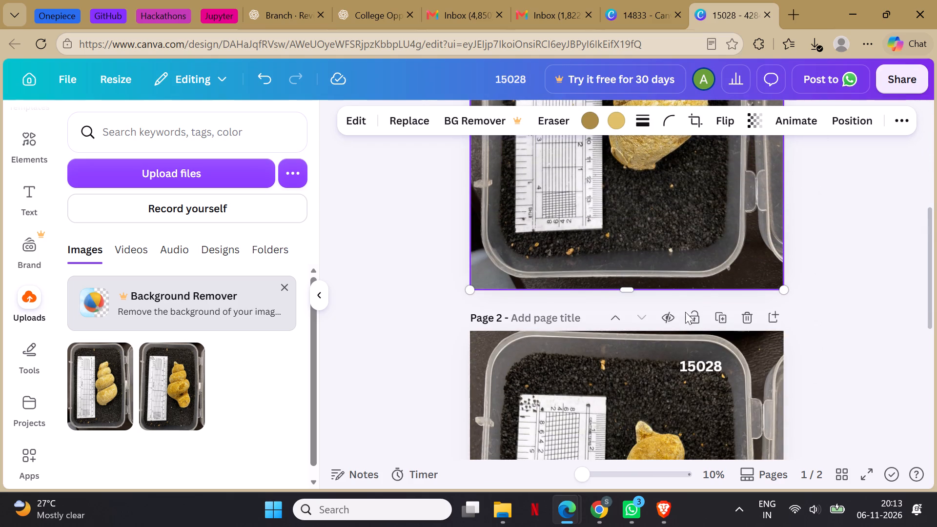
left_click(701, 365)
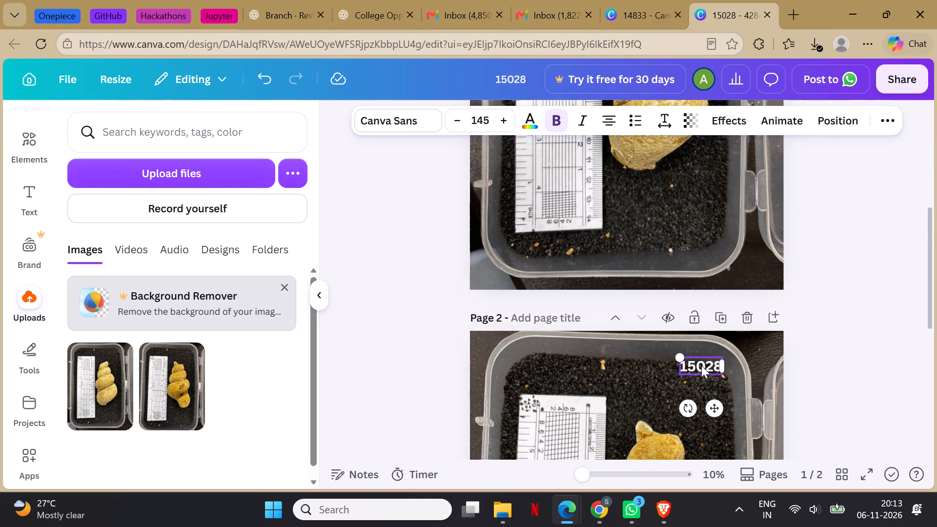
key("BackSpace")
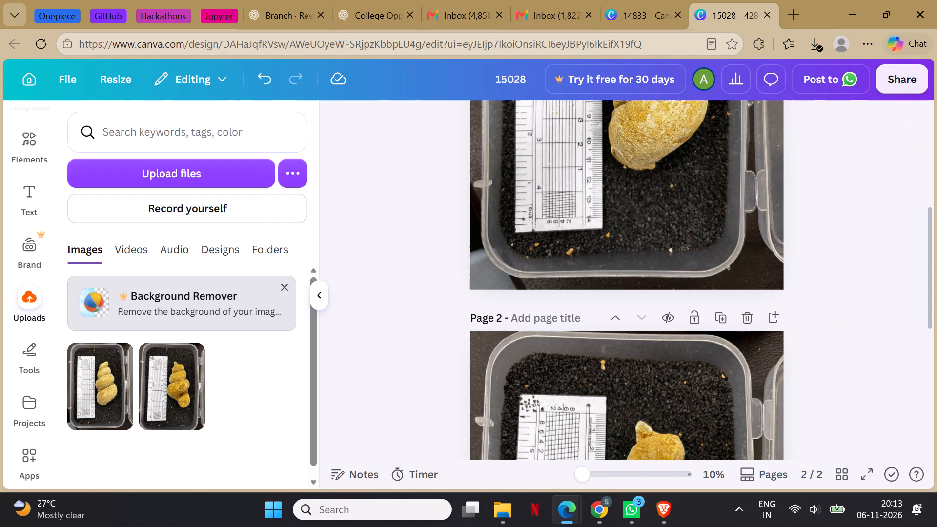
Duplicate the 13991 label on page 1.
scroll(701, 365, "up", 2)
scroll(705, 273, "up", 1)
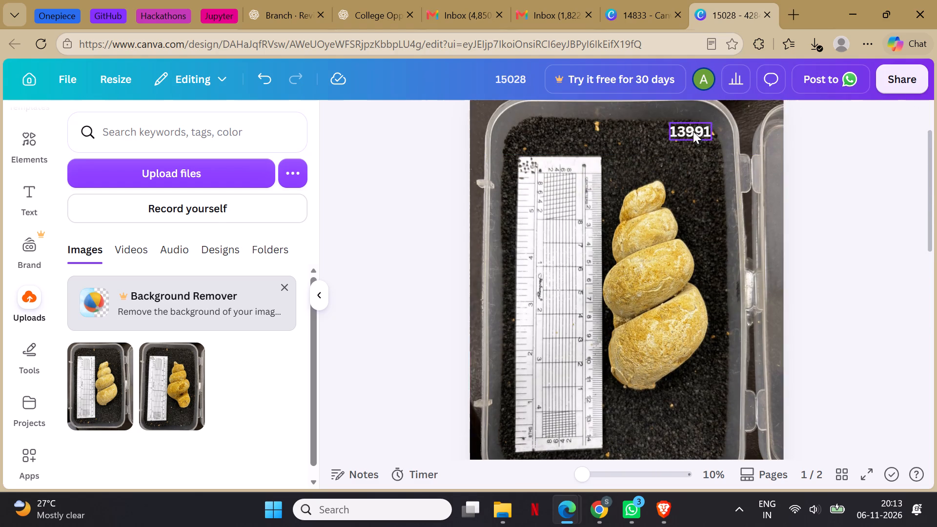
left_click(693, 131)
scroll(703, 170, "up", 2)
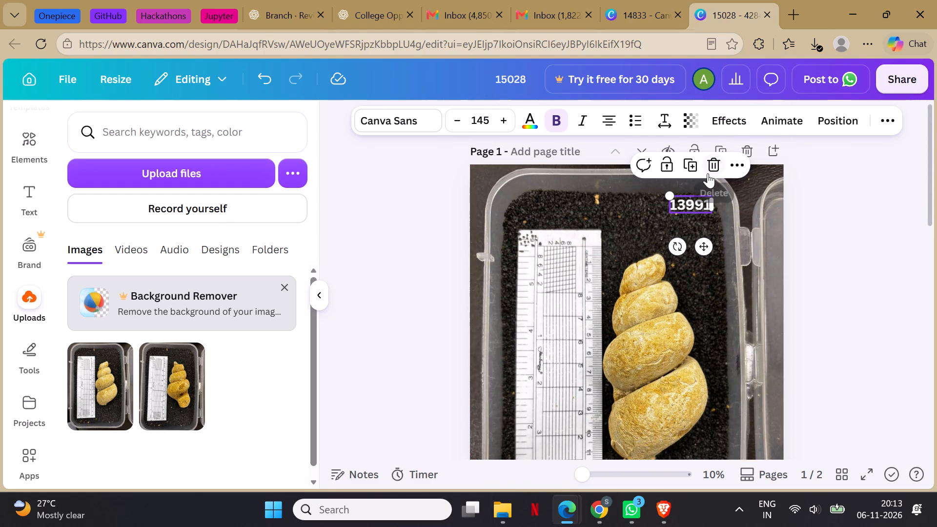
left_click(692, 165)
Move the duplicated 13991 label from page 1 onto the black gravel above the shell on page 2, and deselect it.
left_click_drag(702, 249, 707, 351)
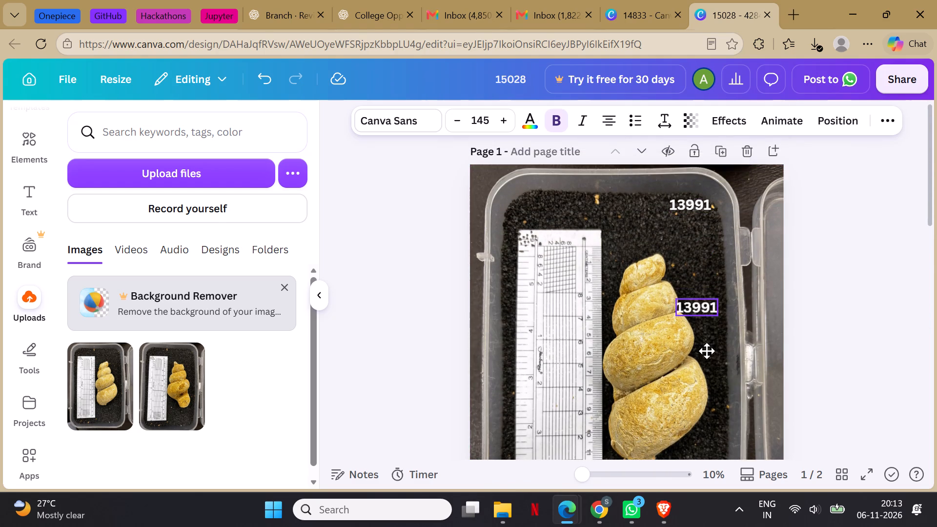
left_click_drag(707, 351, 697, 403)
scroll(707, 351, "down", 3)
middle_click(707, 351)
scroll(707, 351, "down", 1)
scroll(695, 304, "up", 3)
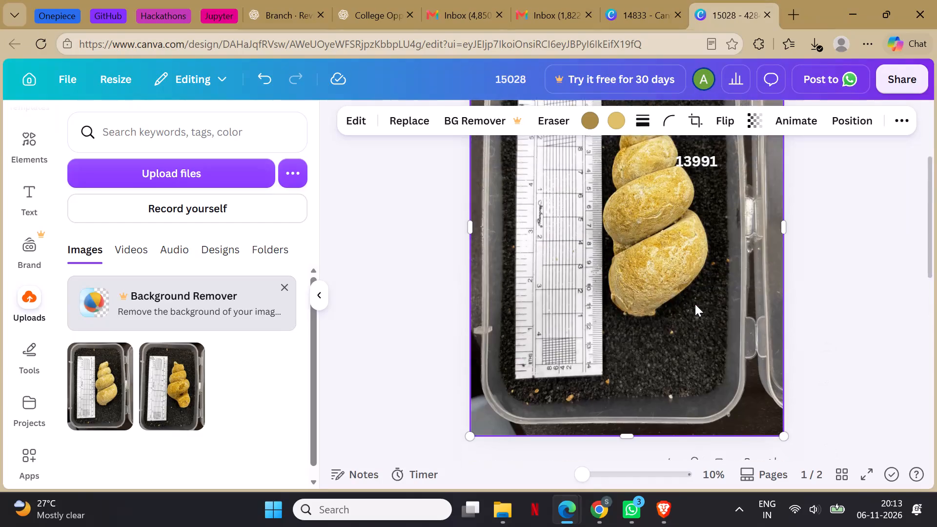
scroll(695, 304, "up", 1)
left_click(700, 301)
scroll(700, 307, "down", 2)
scroll(699, 228, "up", 1)
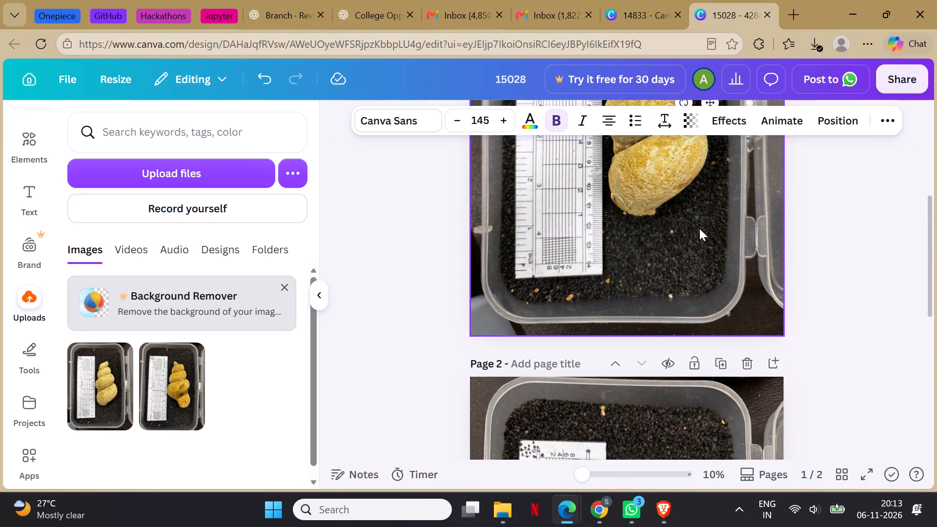
scroll(708, 146, "up", 1)
left_click_drag(709, 205, 706, 286)
left_click_drag(687, 161, 681, 378)
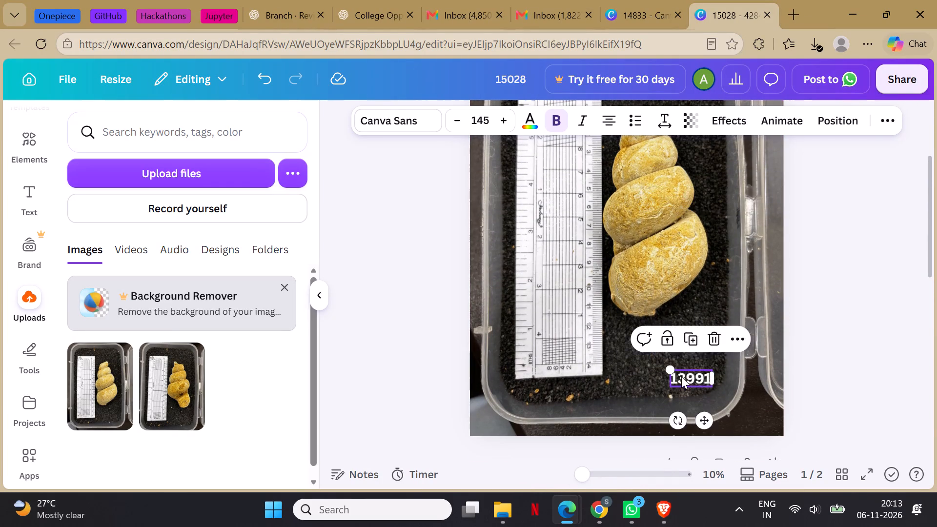
scroll(681, 375, "down", 3)
scroll(689, 297, "up", 2)
scroll(695, 187, "up", 1)
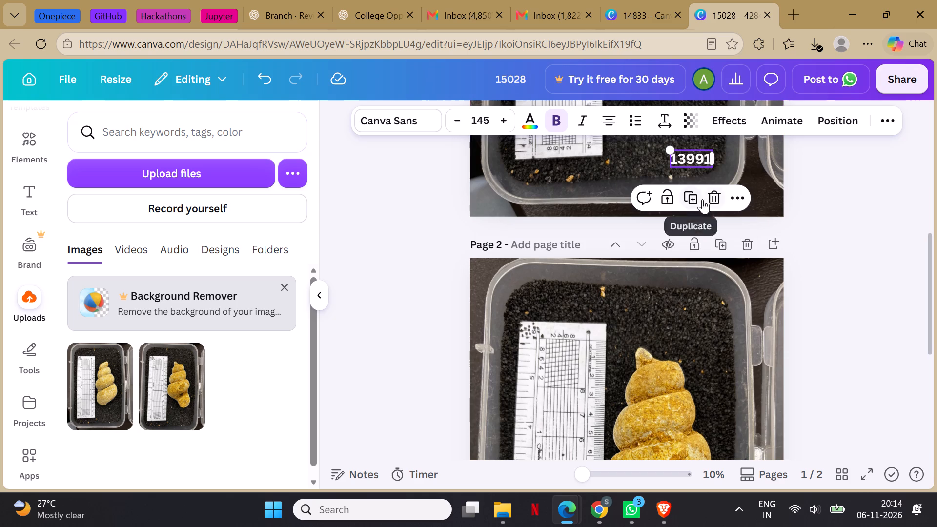
left_click_drag(690, 156, 694, 311)
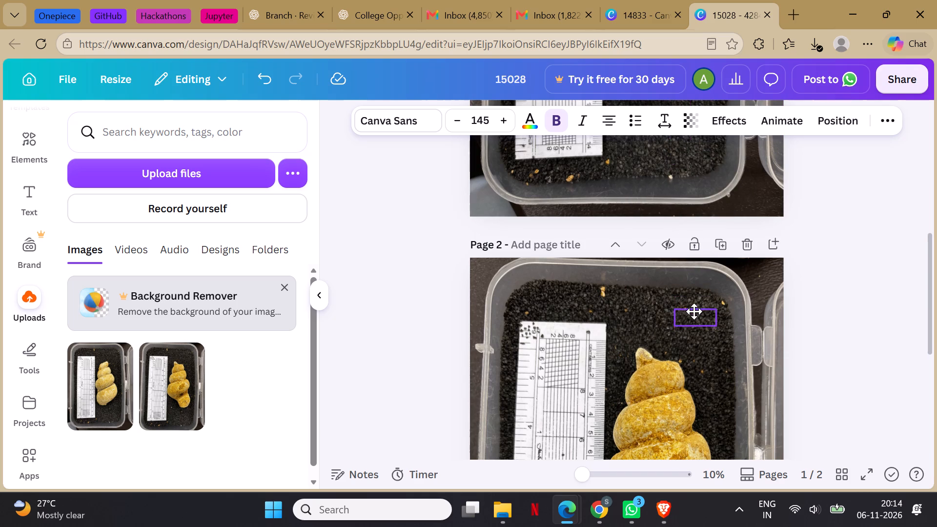
left_click_drag(694, 311, 696, 301)
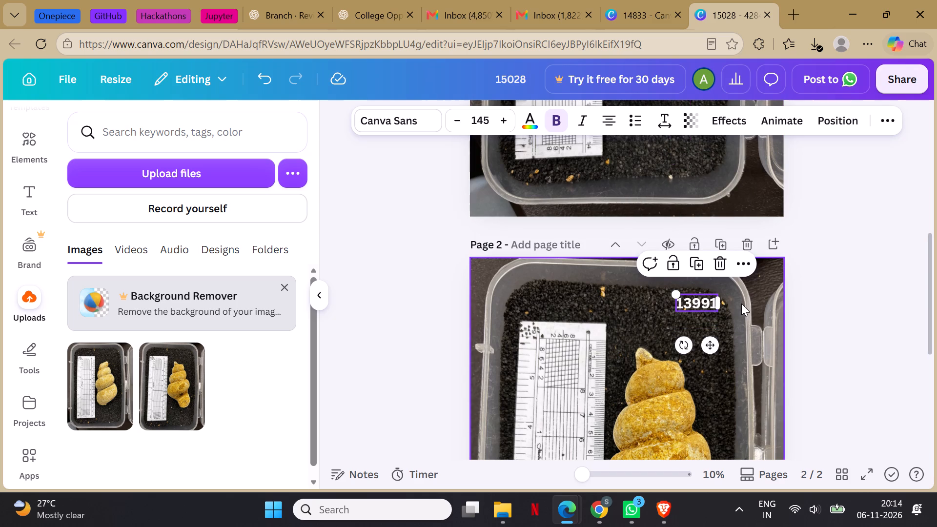
left_click(804, 306)
Rename the design from 15028 to 13991.
scroll(808, 316, "down", 4)
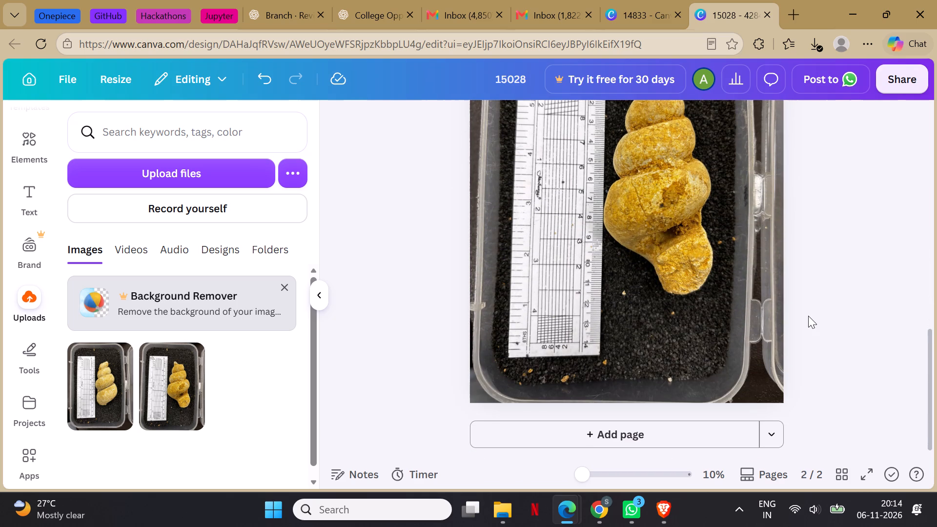
triple_click(518, 81)
type("13")
type("991")
key("Return")
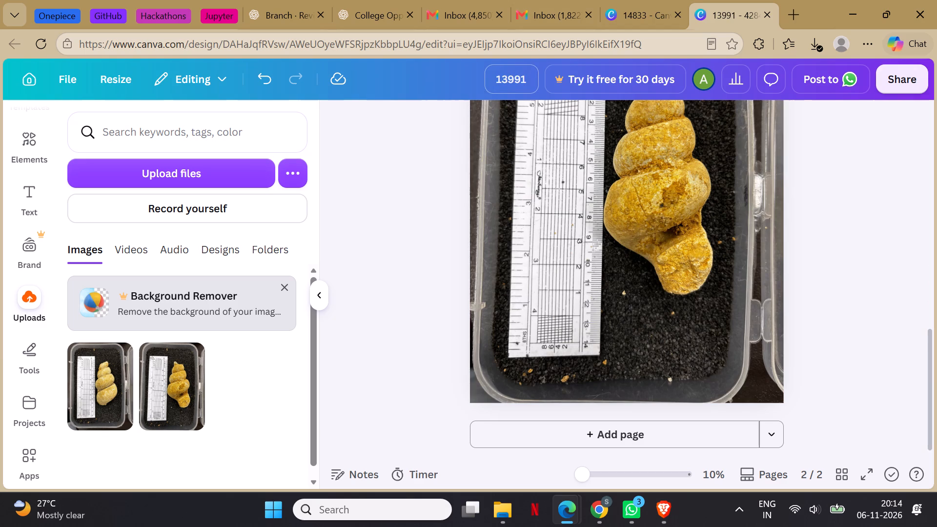
Download all pages of the design as PNG, and dismiss the finished 15028 download notice.
left_click(905, 88)
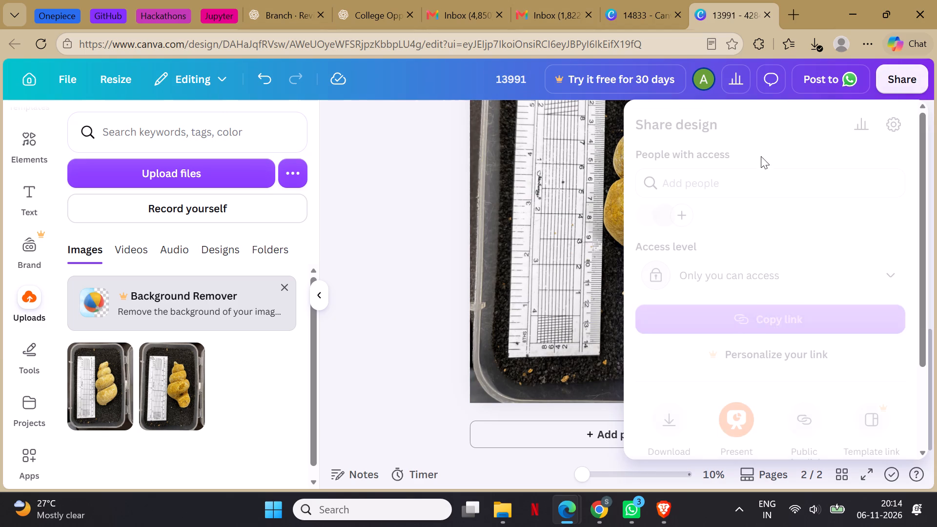
left_click(671, 417)
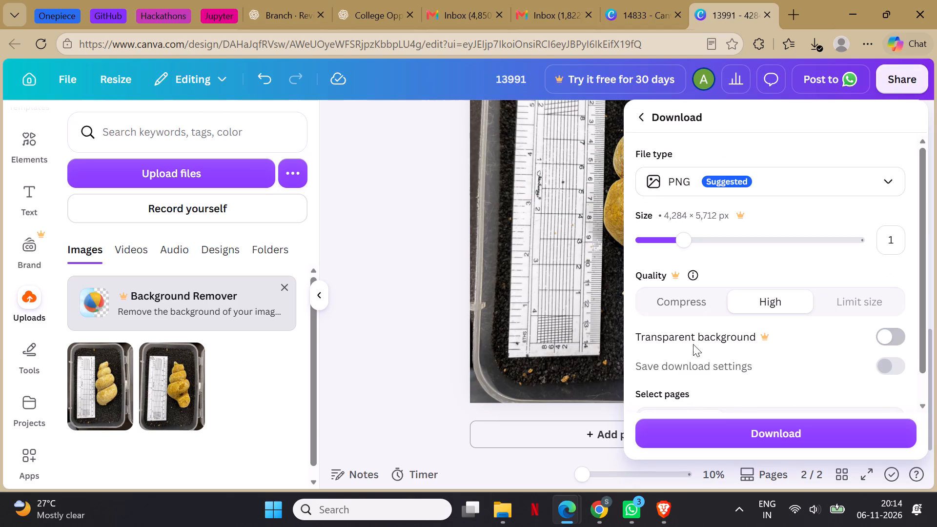
scroll(705, 394, "down", 2)
left_click(686, 387)
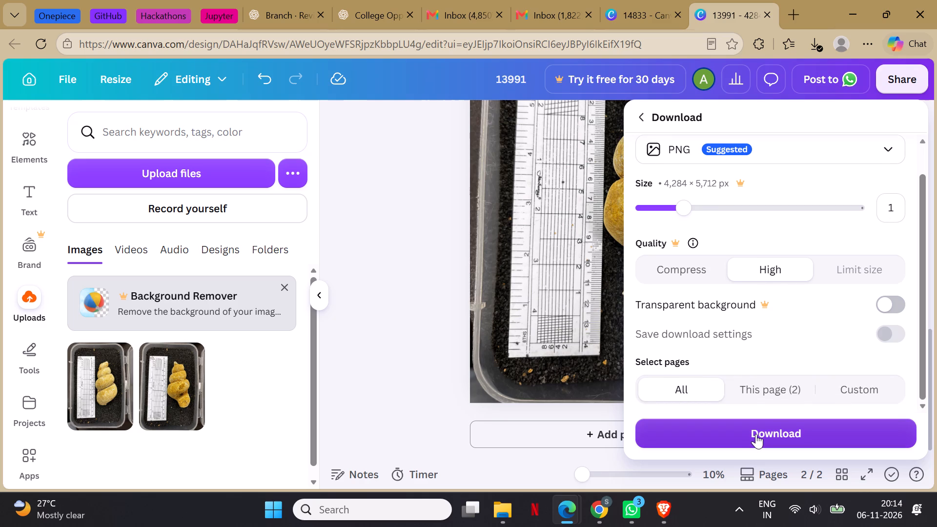
left_click(756, 434)
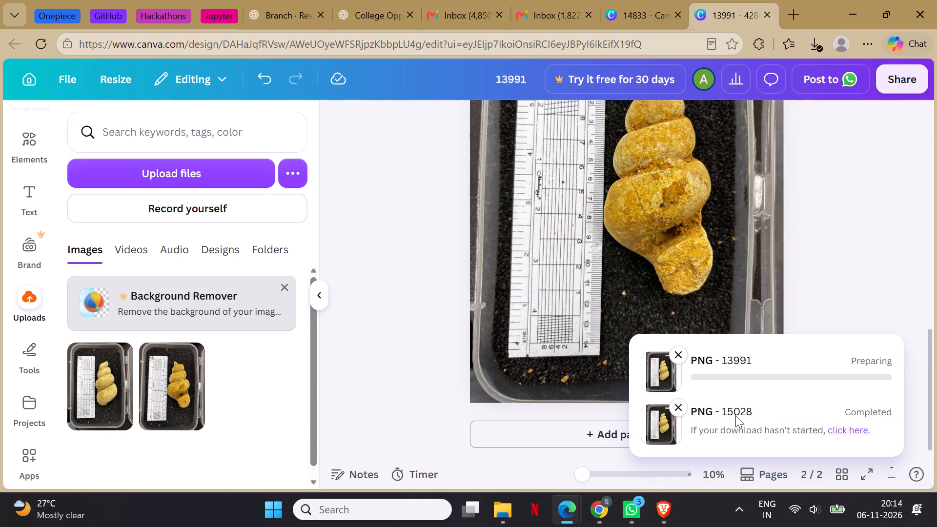
left_click(678, 405)
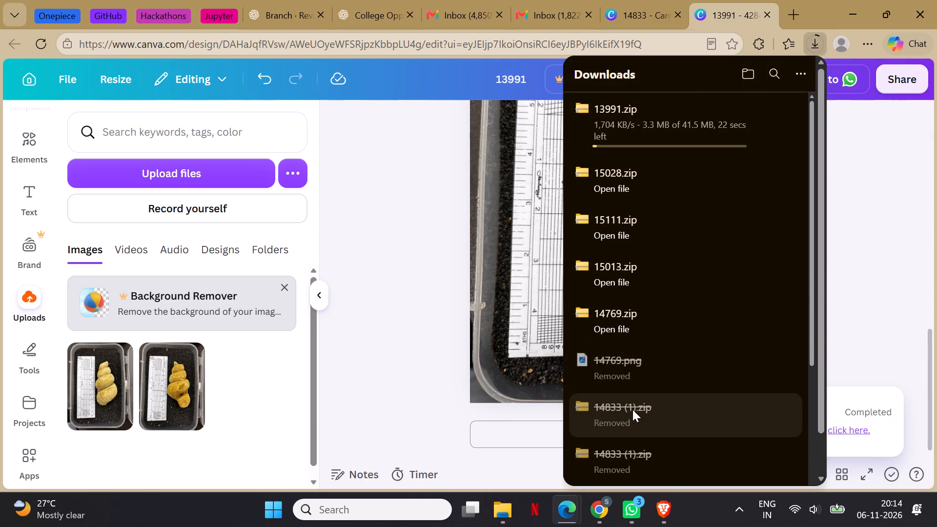
Switch to File Explorer, refresh Downloads, move its 14100 folder into Documents, and refresh the Documents listing.
left_click(496, 517)
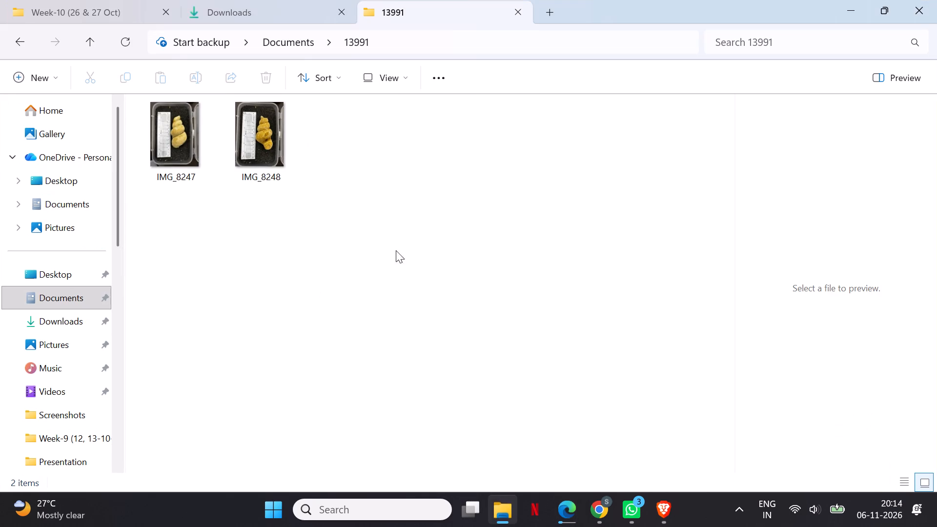
left_click(294, 39)
left_click(264, 9)
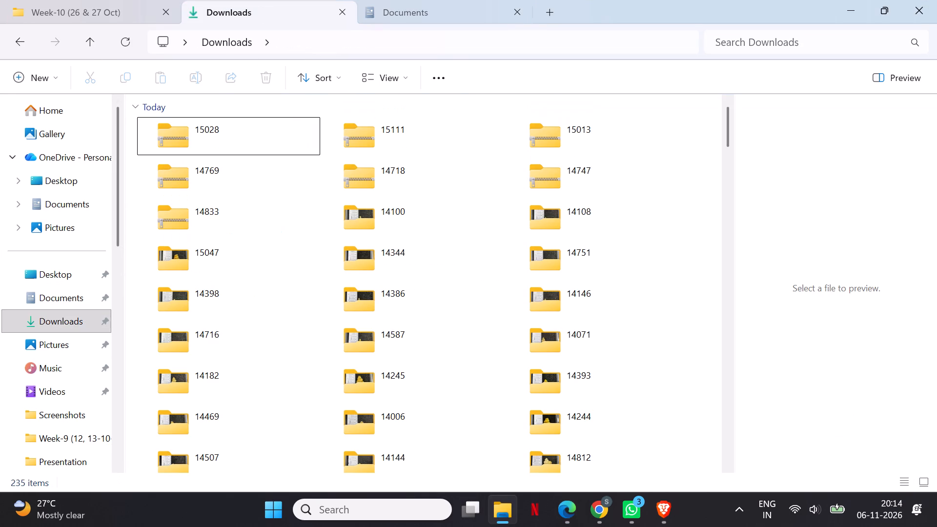
left_click(126, 37)
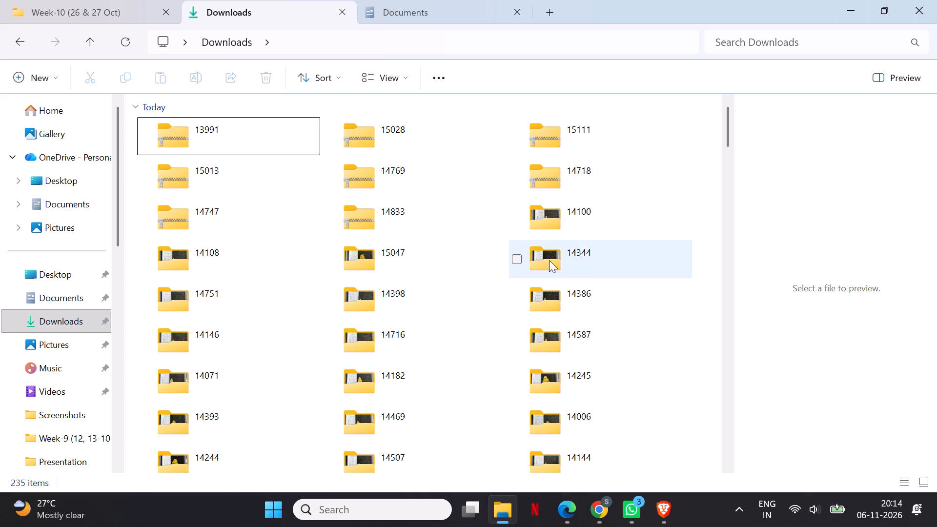
left_click(572, 219)
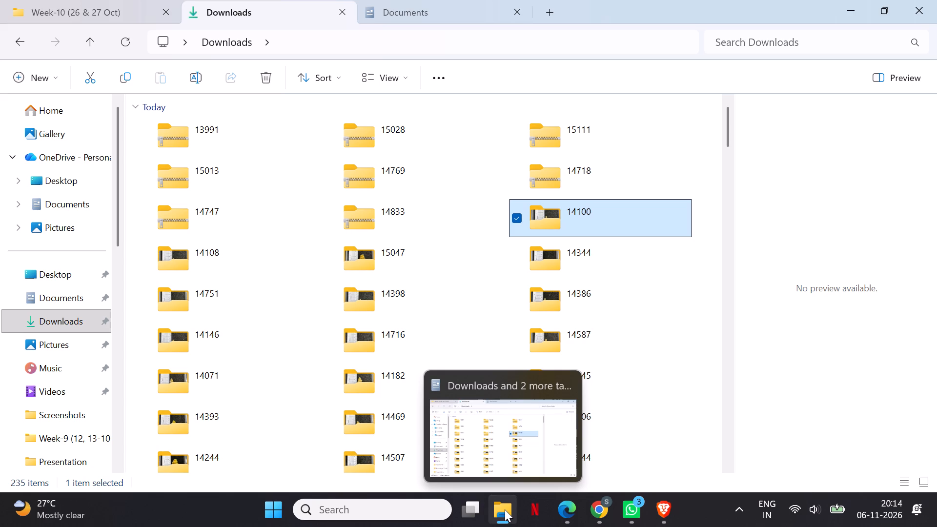
key("ctrl+x")
left_click(443, 1)
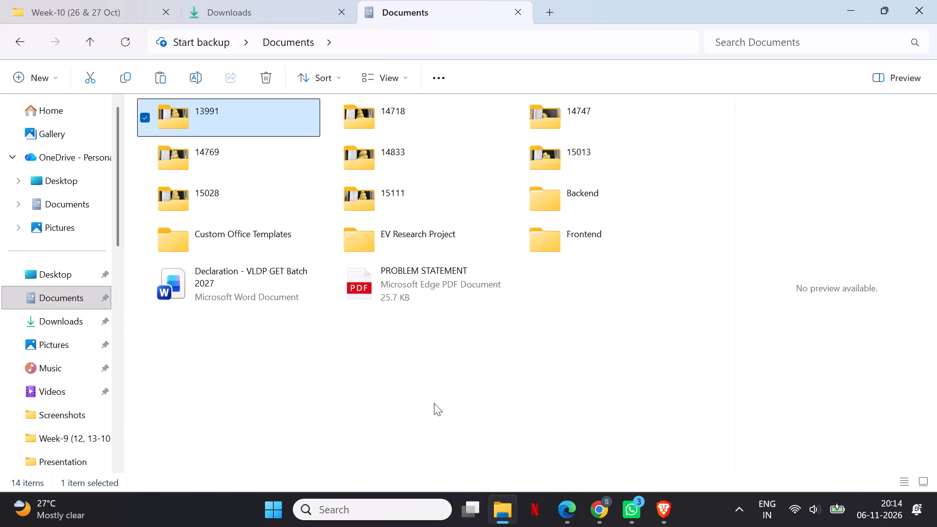
left_click(336, 448)
key("ctrl+v")
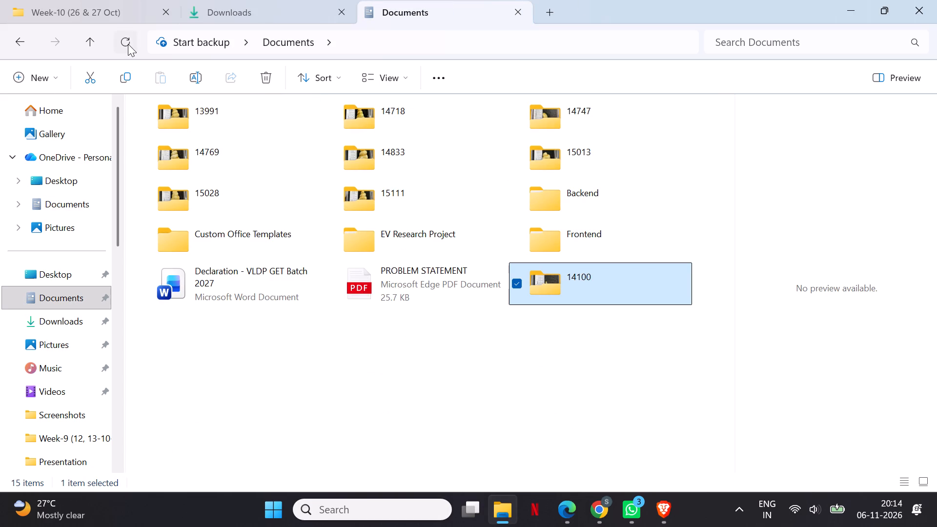
left_click(128, 44)
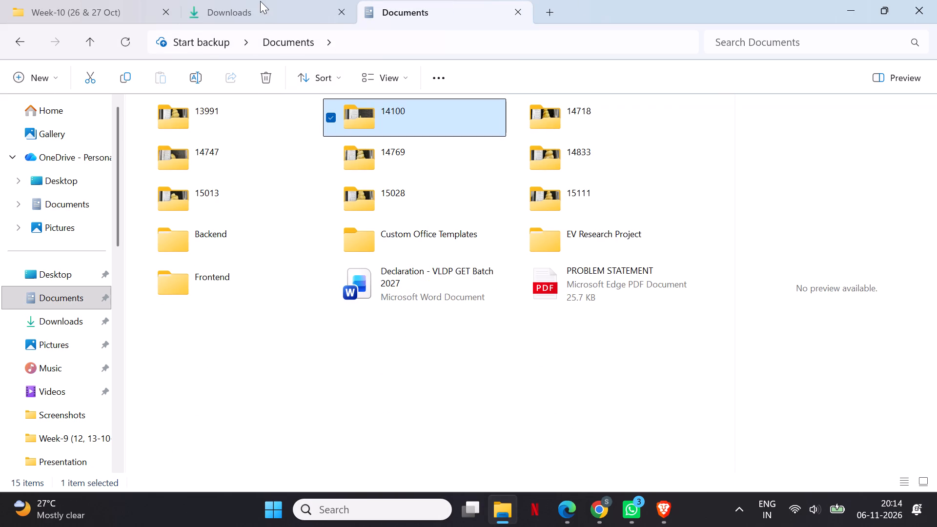
left_click(260, 1)
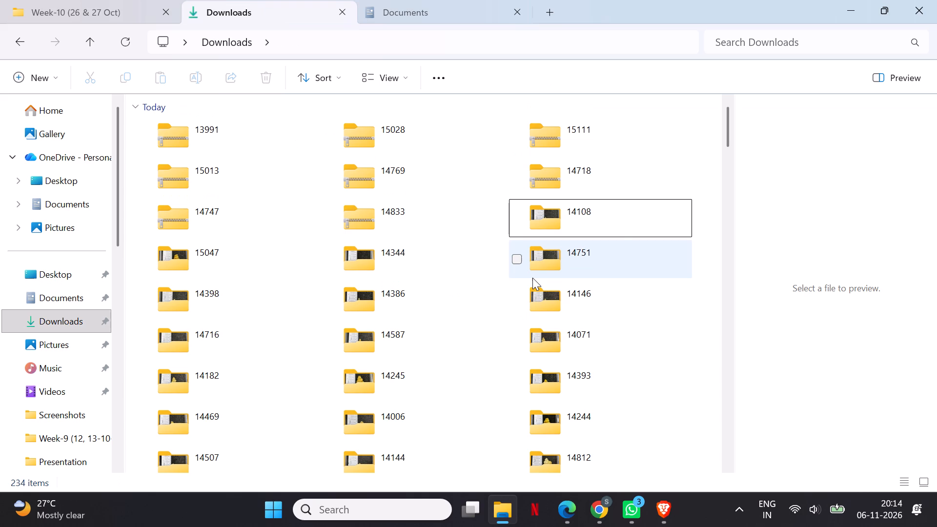
left_click(859, 8)
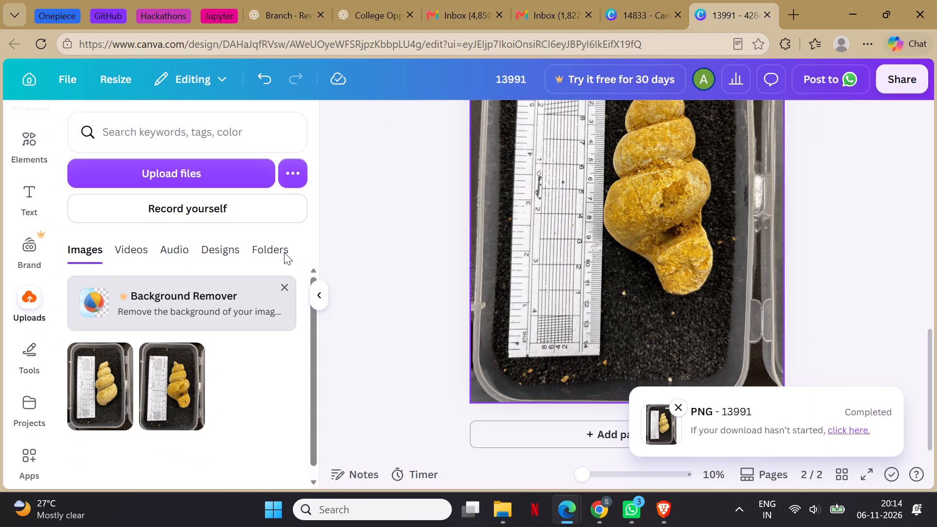
Back in Canva, delete the shell photos from page 2 and page 1.
scroll(624, 315, "up", 2)
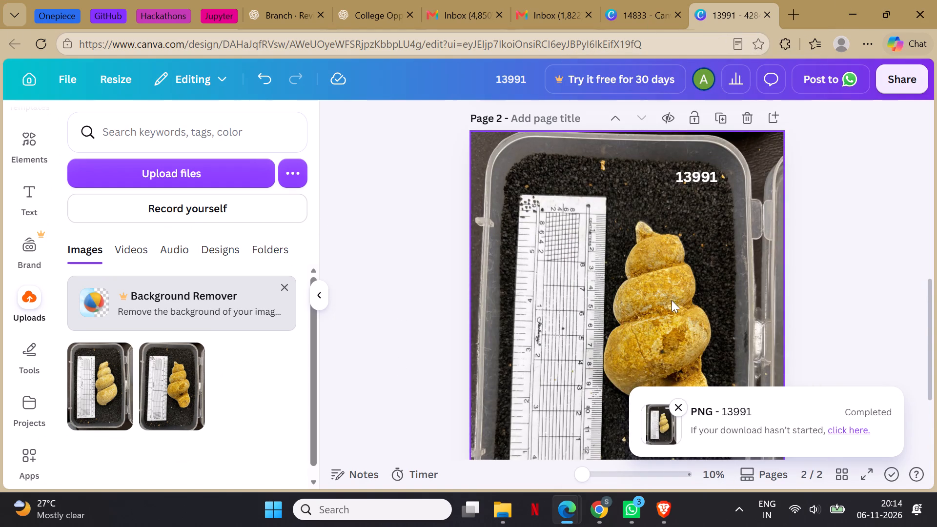
scroll(672, 300, "up", 1)
left_click(580, 228)
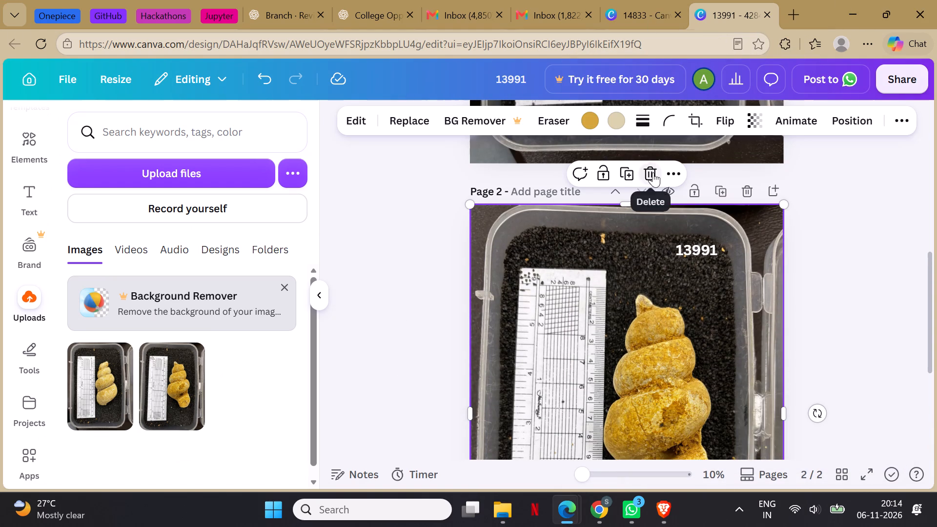
left_click(653, 172)
scroll(644, 246, "up", 3)
left_click(624, 299)
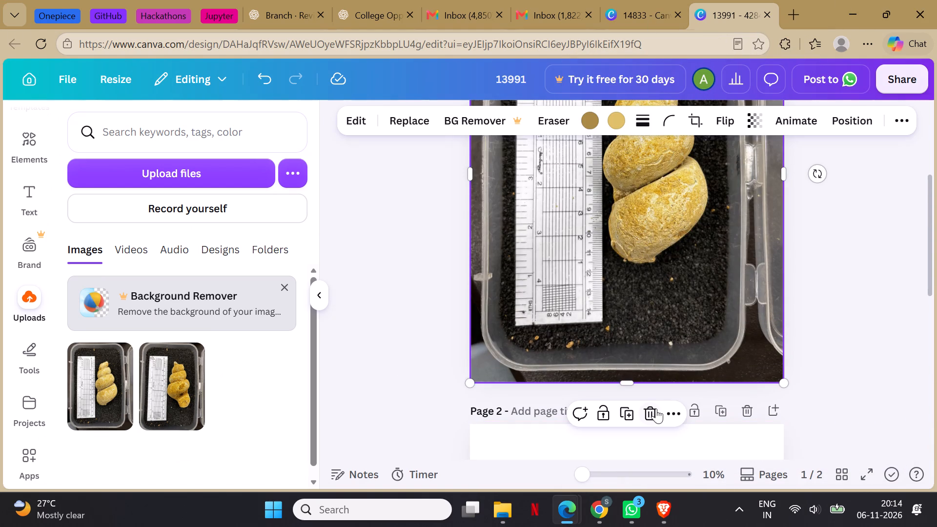
left_click(656, 408)
Move both uploaded 13991 shell images to Trash.
left_click(156, 360)
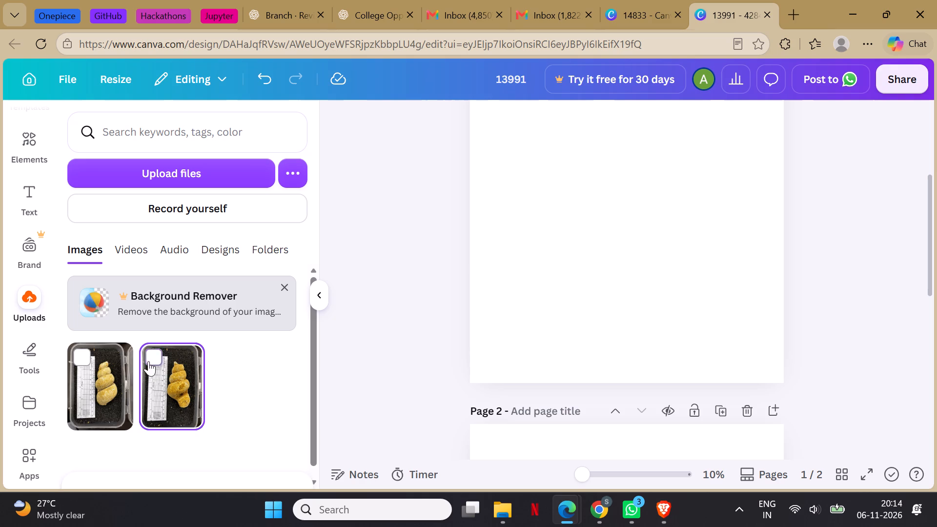
left_click(83, 354)
left_click(289, 441)
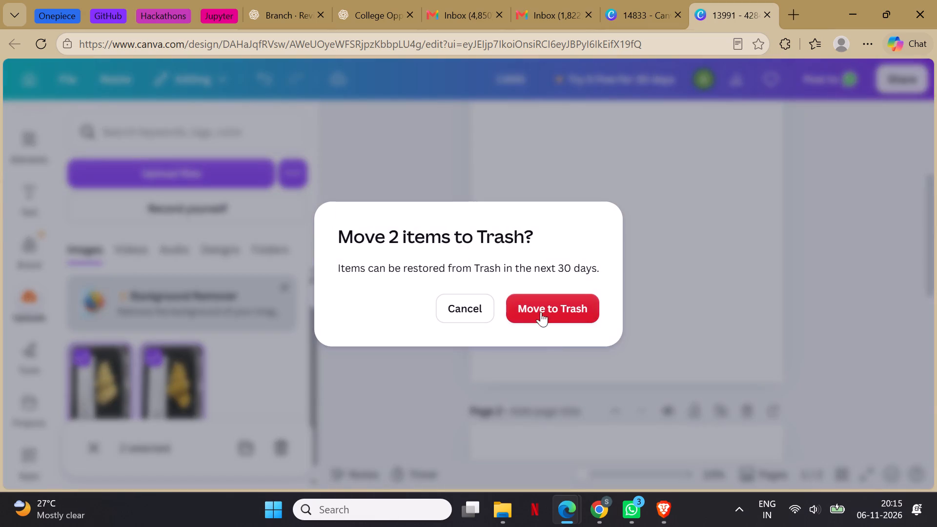
left_click(539, 308)
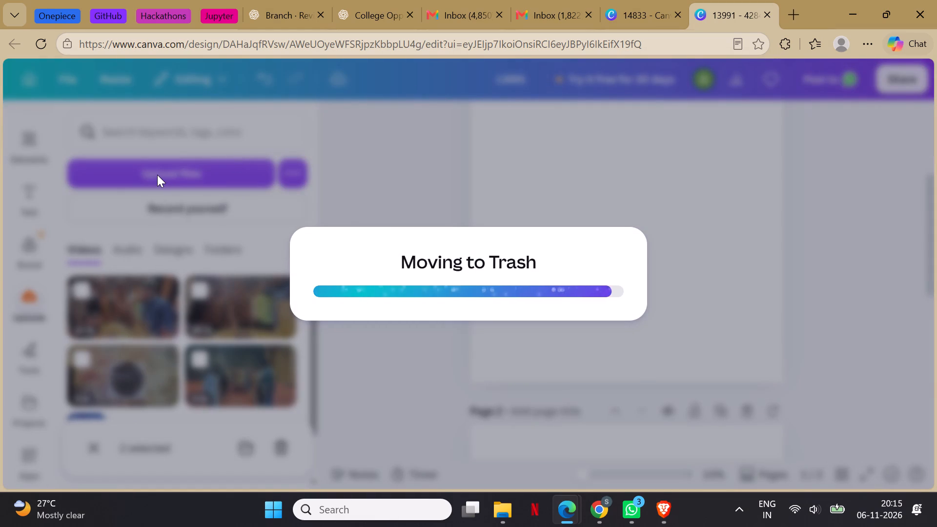
Upload both photos, IMG_8243 and IMG_8244, from the 14100 folder in Documents.
left_click(157, 175)
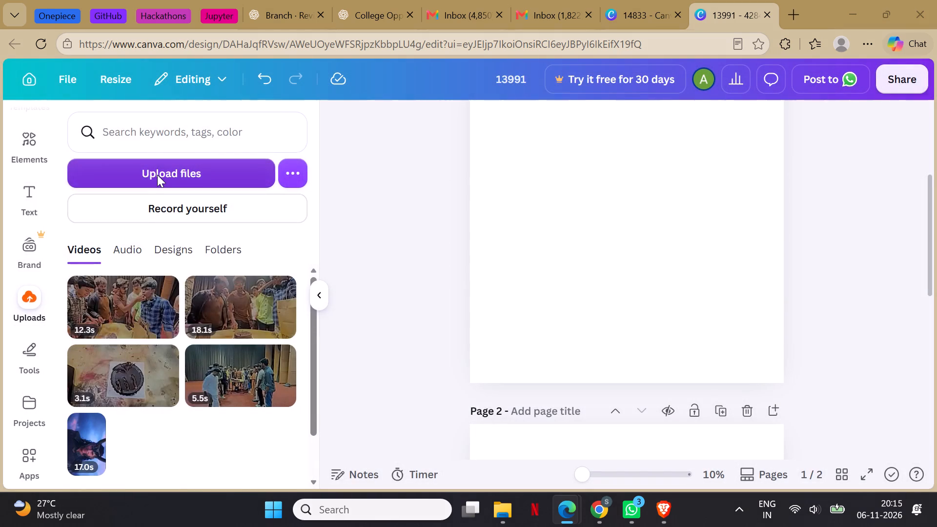
scroll(210, 207, "down", 2)
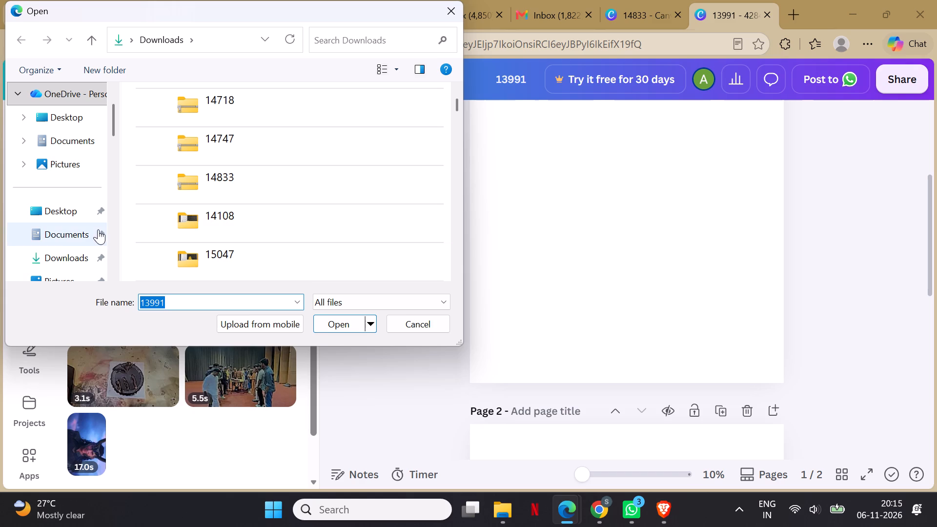
left_click(71, 229)
left_click(243, 150)
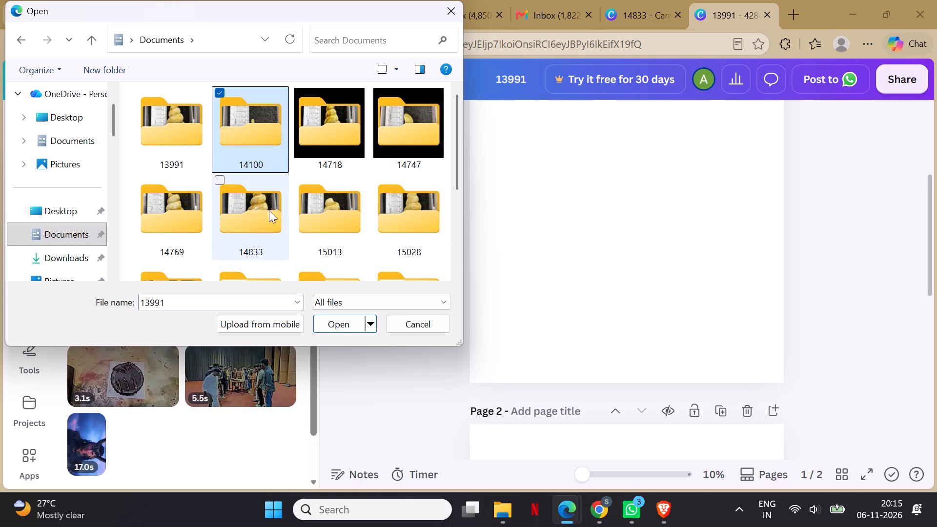
left_click(331, 328)
left_click(165, 142)
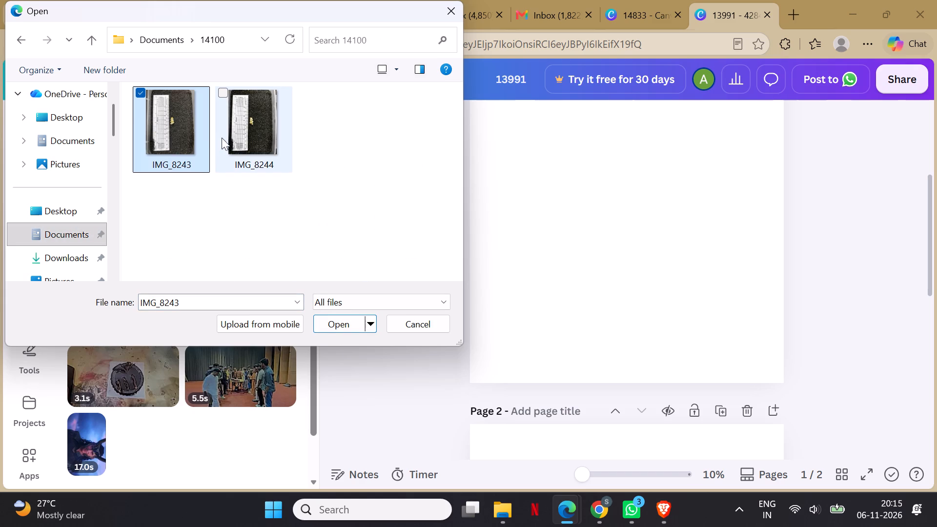
left_click(223, 93)
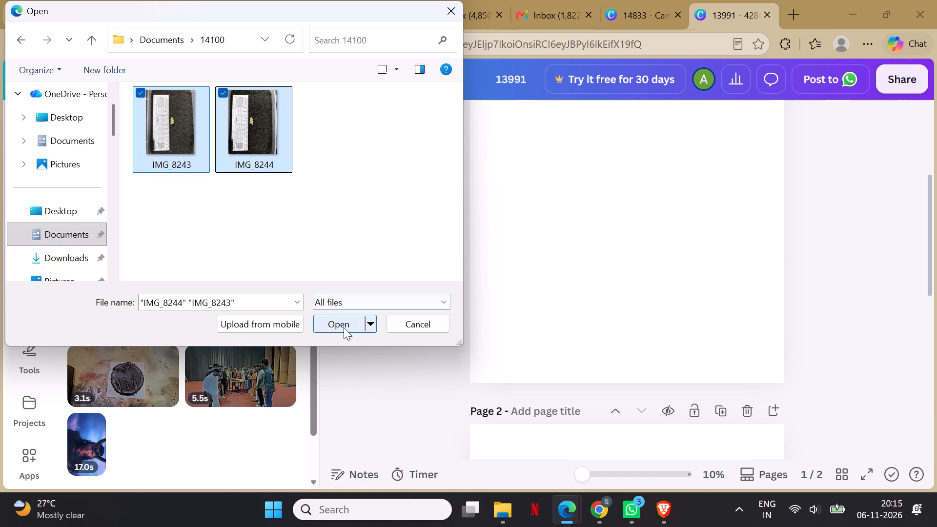
left_click(344, 327)
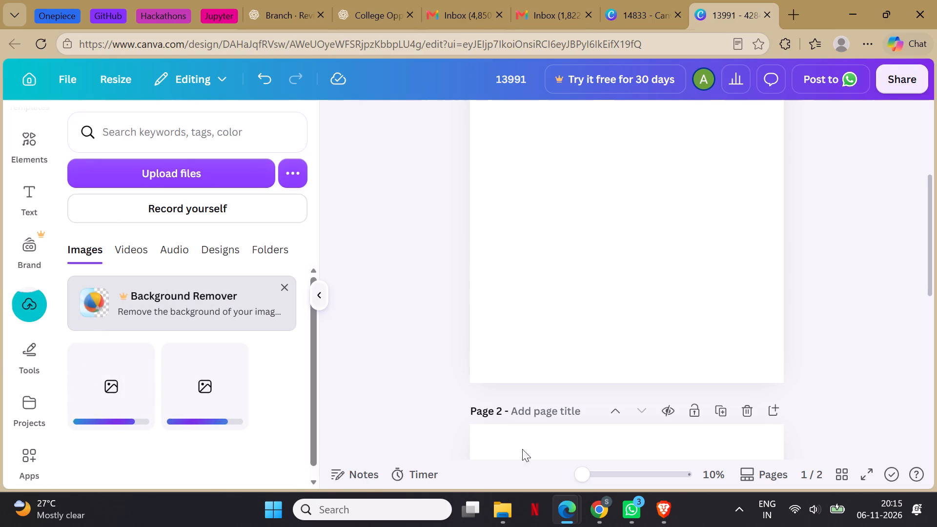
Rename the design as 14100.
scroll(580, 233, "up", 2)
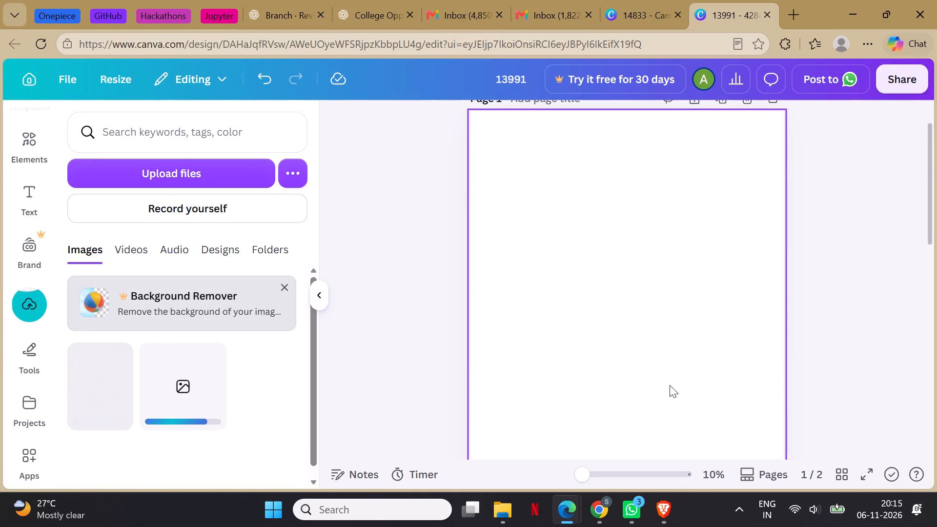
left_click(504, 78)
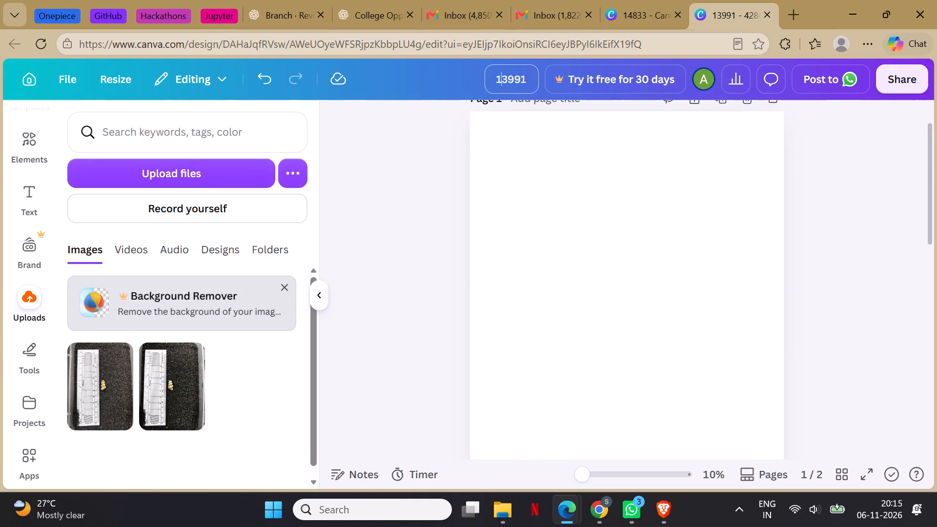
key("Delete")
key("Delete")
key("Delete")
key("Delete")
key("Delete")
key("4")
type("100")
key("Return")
Place the second uploaded shell photo on page 1 and the first uploaded one on page 2.
left_click(161, 382)
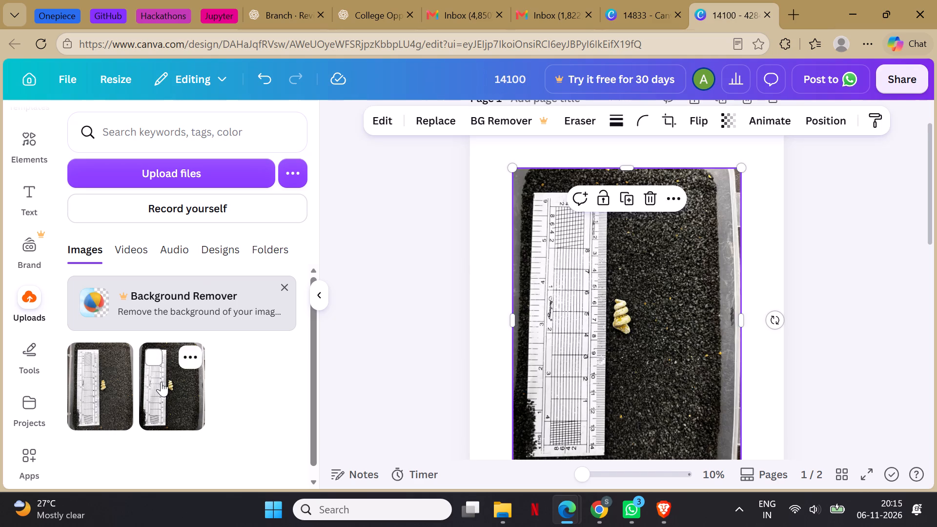
scroll(371, 346, "down", 3)
left_click(546, 391)
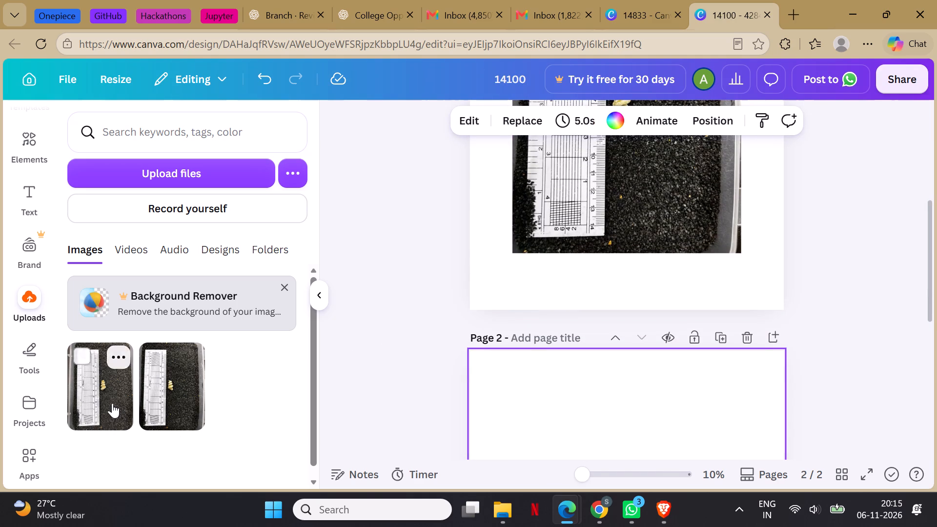
left_click(112, 403)
Enlarge the shell photo on page 1 from opposite corners until it covers the whole page.
scroll(573, 343, "up", 4)
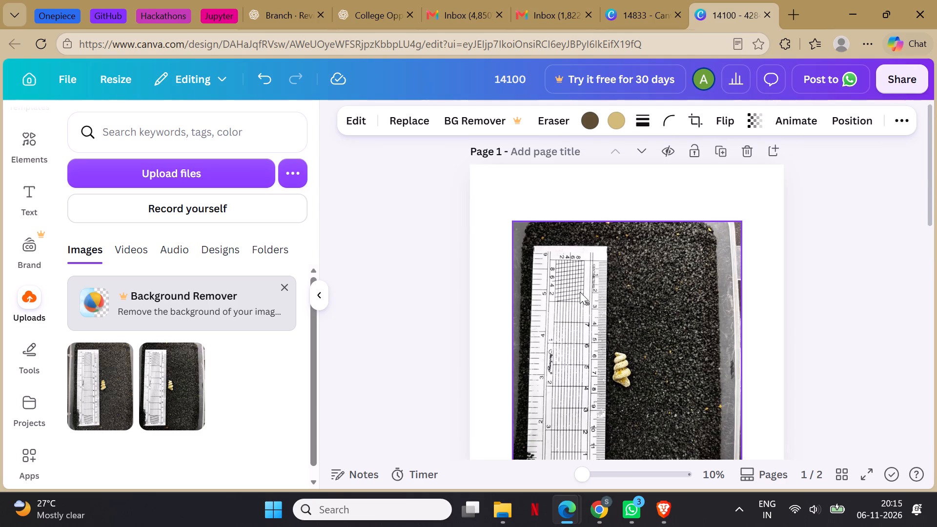
left_click(531, 254)
left_click(515, 224)
left_click_drag(515, 224, 475, 179)
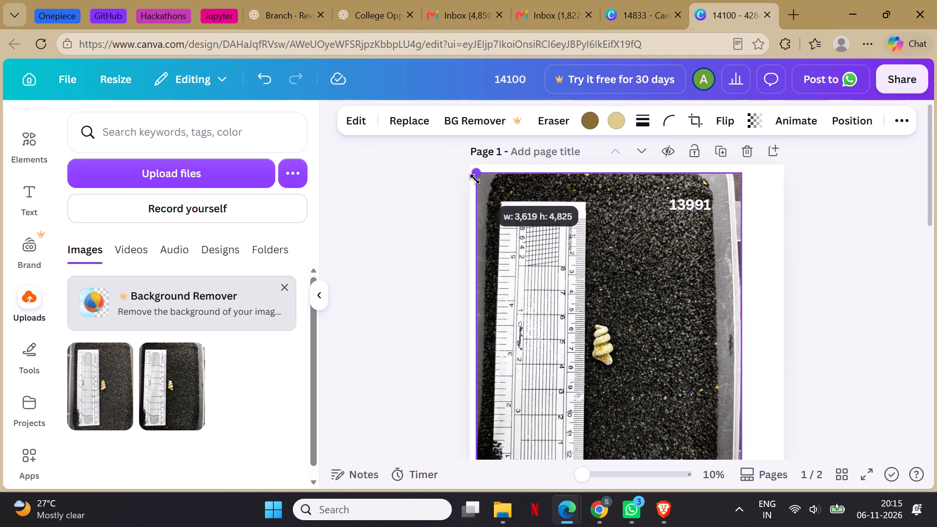
left_click_drag(475, 179, 472, 172)
scroll(612, 243, "down", 2)
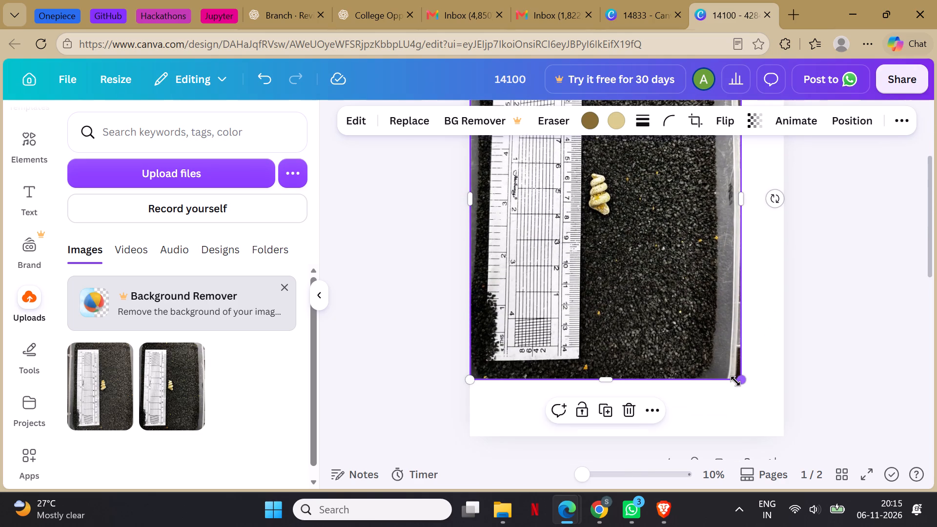
left_click_drag(742, 383, 779, 444)
Enlarge the shell photo on page 2 from opposite corners until it covers the whole page.
scroll(736, 390, "down", 4)
left_click(664, 390)
scroll(654, 344, "down", 3)
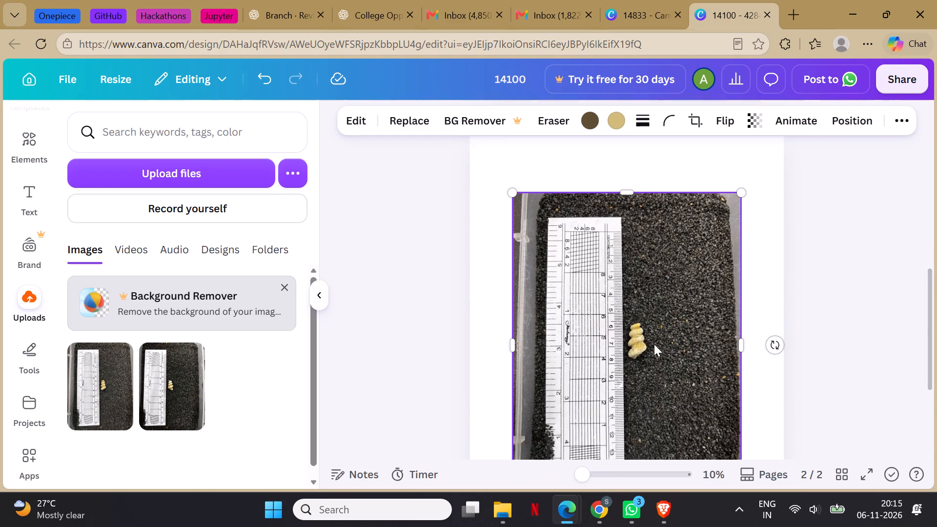
left_click_drag(739, 346, 772, 407)
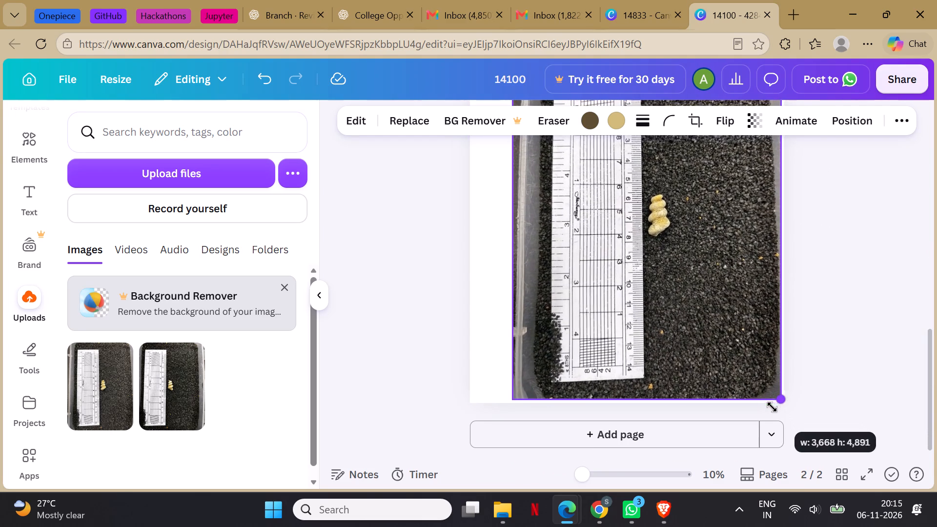
left_click_drag(772, 407, 774, 411)
scroll(708, 369, "up", 3)
left_click_drag(515, 262, 477, 205)
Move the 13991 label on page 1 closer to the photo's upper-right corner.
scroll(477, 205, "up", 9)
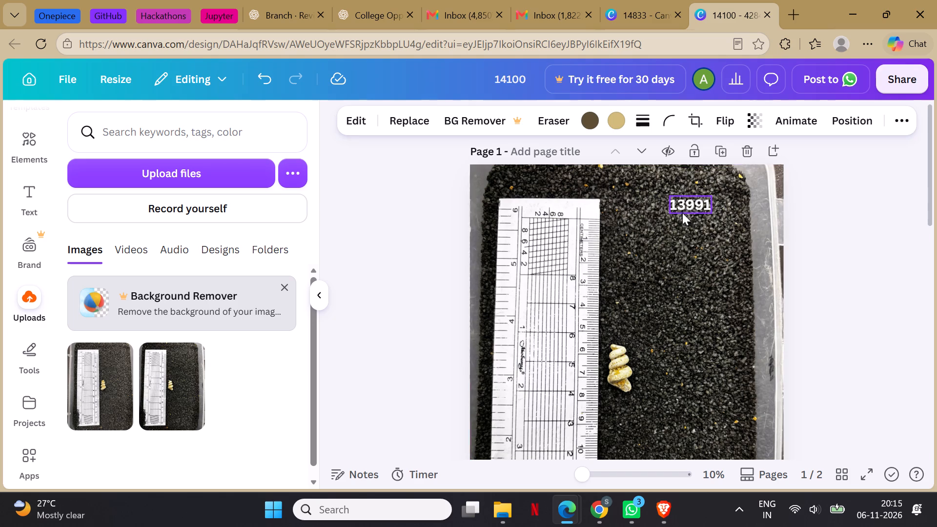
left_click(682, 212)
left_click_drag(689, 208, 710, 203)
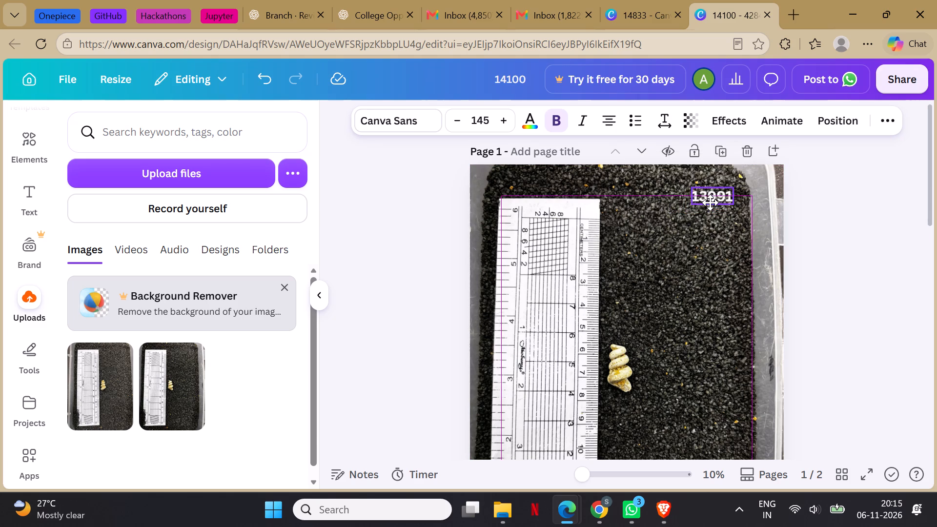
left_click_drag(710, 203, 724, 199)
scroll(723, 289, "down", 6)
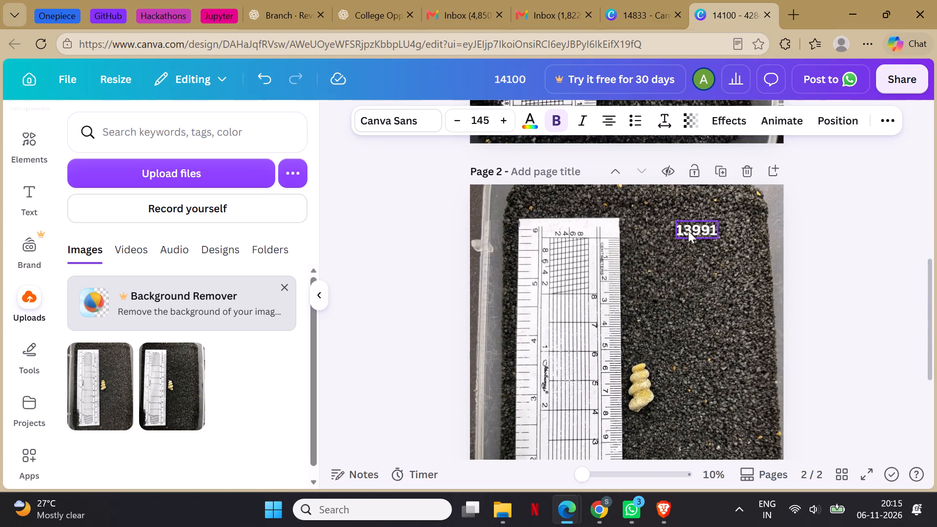
Move the 13991 label on page 2 closer to the photo's upper-right corner.
left_click_drag(688, 231, 735, 218)
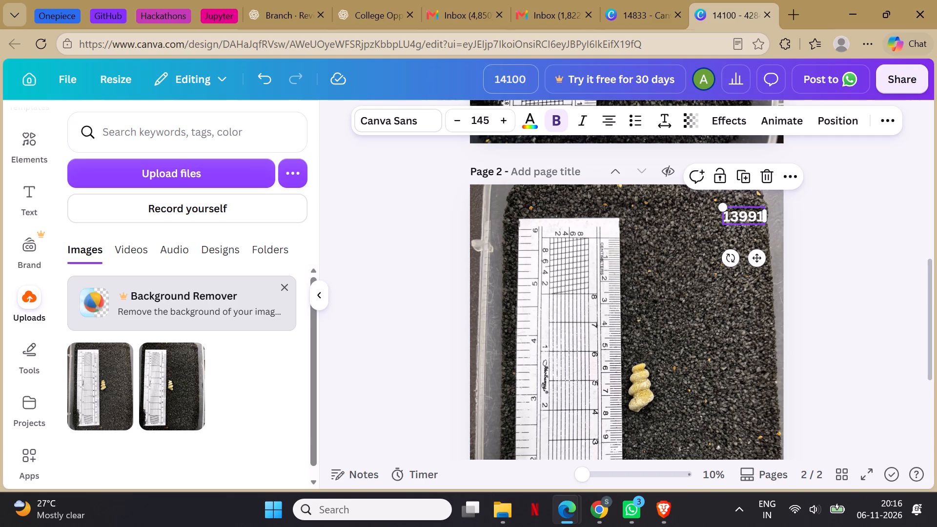
Rename the design as 13991.
left_click(527, 79)
key("BackSpace")
key("BackSpace")
key("BackSpace")
key("BackSpace")
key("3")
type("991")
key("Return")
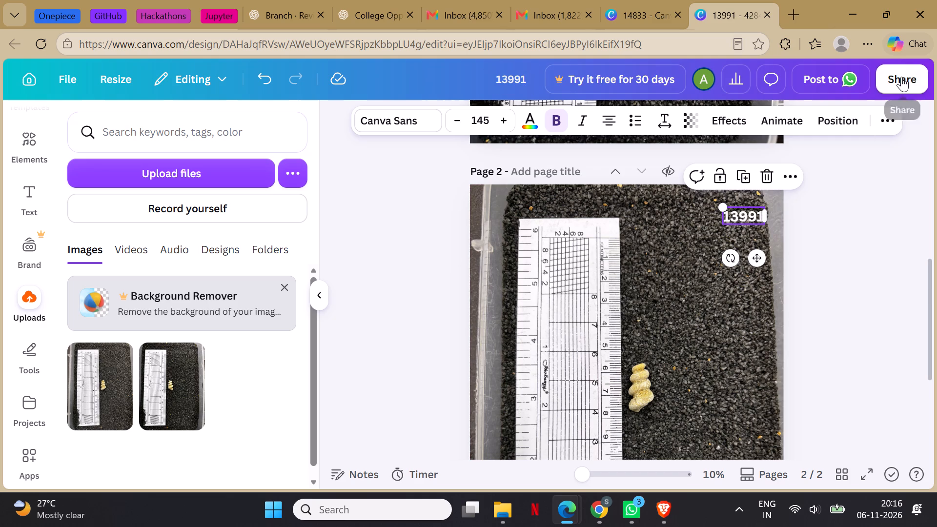
Download all pages of the design as PNG.
left_click(901, 77)
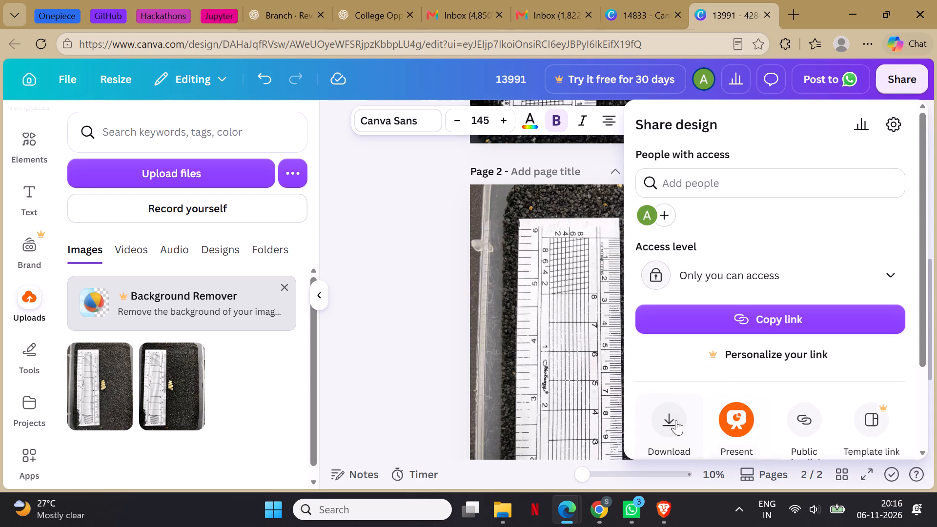
left_click(671, 420)
scroll(710, 333, "down", 4)
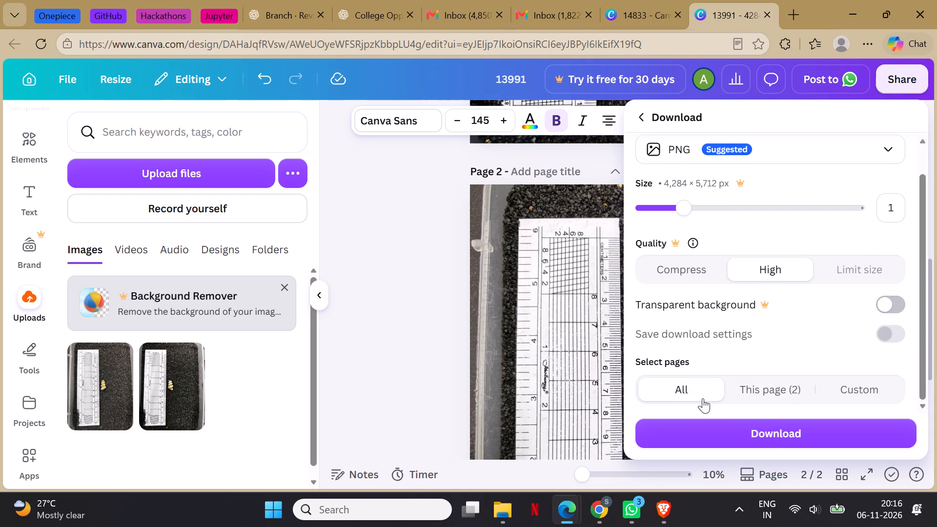
left_click(695, 387)
left_click(769, 439)
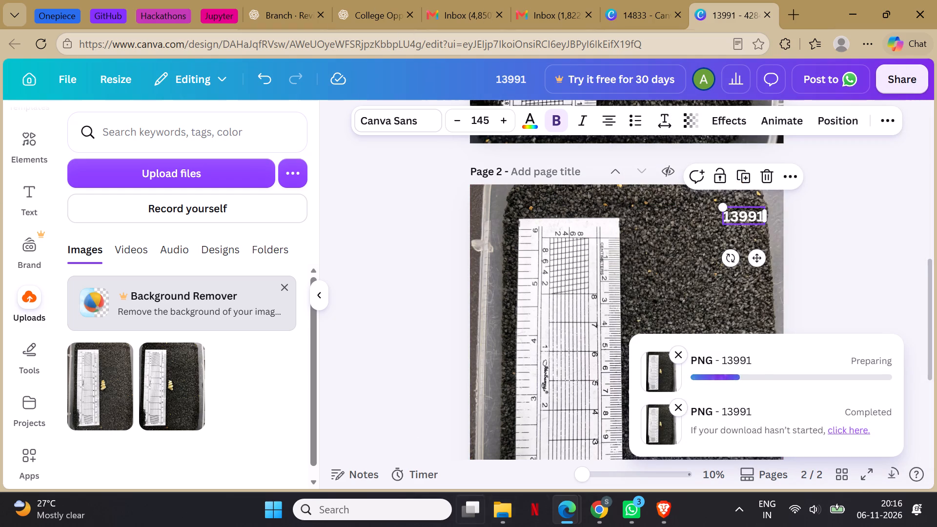
Switch to Brave to look at the movie, and return to the Canva design.
left_click(667, 508)
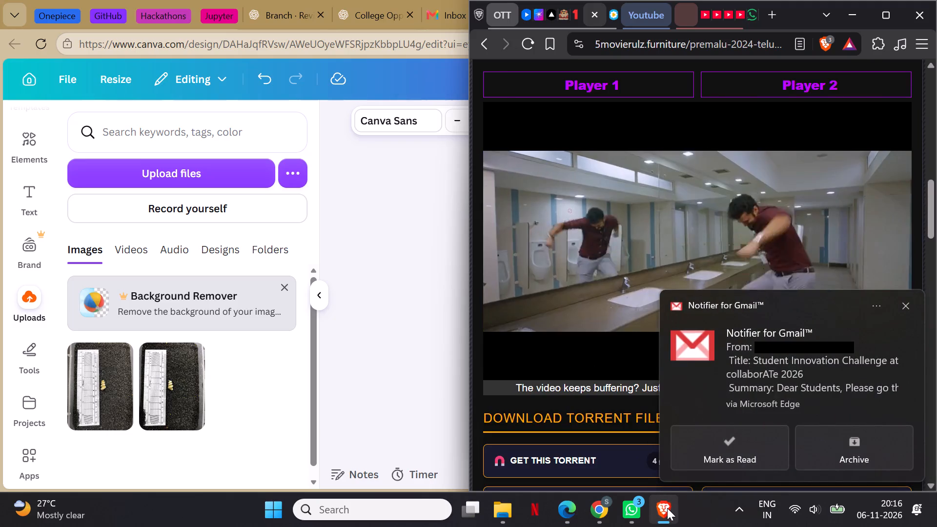
left_click(667, 508)
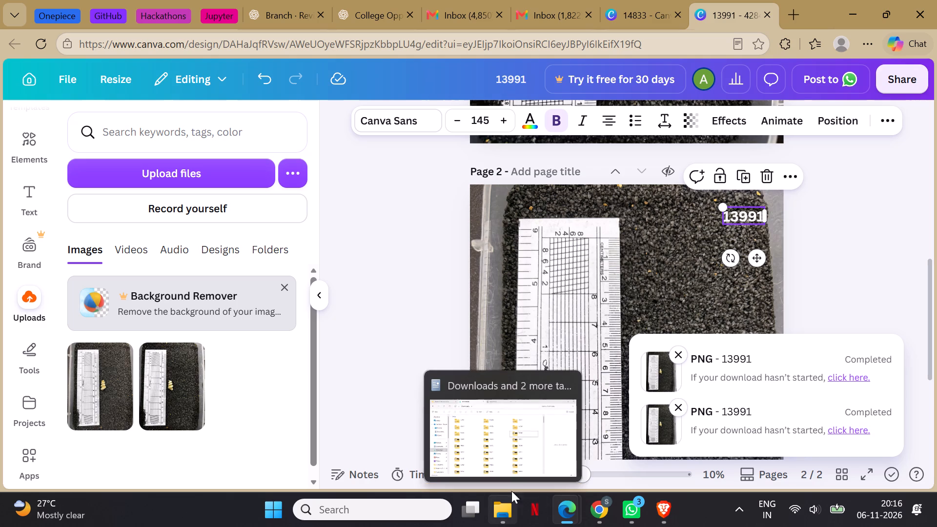
Try to replace the page 2 label text with 14100, and erase the label.
left_click(749, 215)
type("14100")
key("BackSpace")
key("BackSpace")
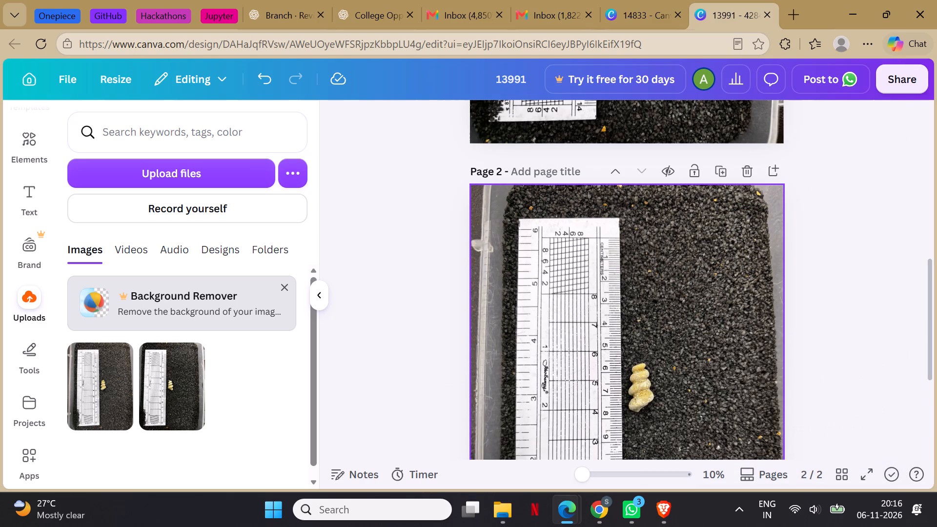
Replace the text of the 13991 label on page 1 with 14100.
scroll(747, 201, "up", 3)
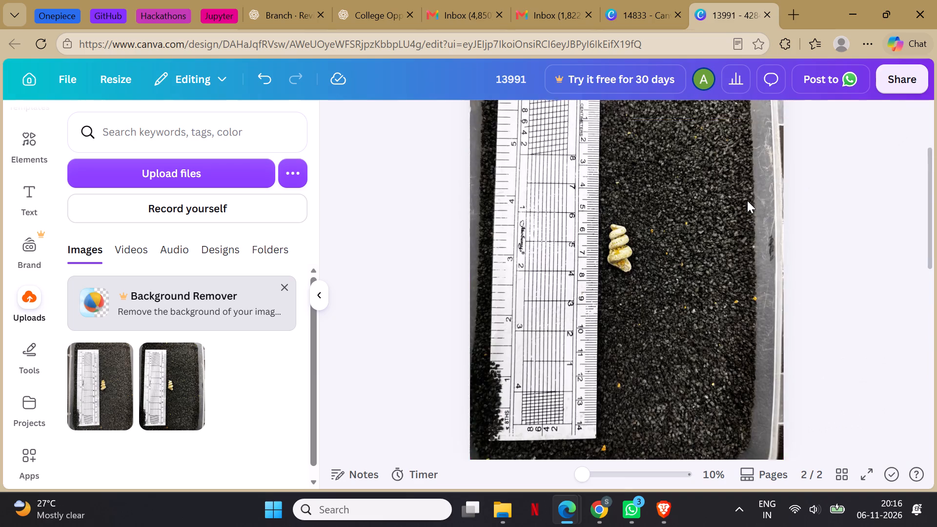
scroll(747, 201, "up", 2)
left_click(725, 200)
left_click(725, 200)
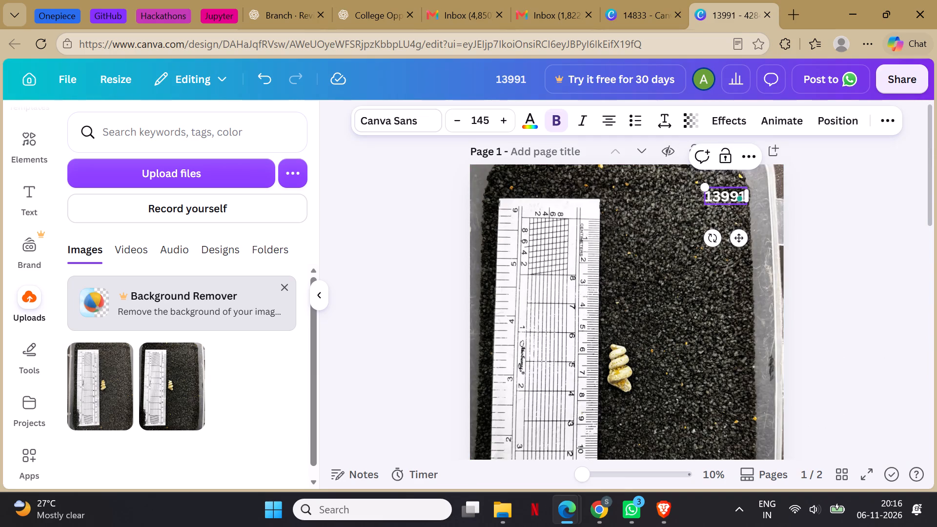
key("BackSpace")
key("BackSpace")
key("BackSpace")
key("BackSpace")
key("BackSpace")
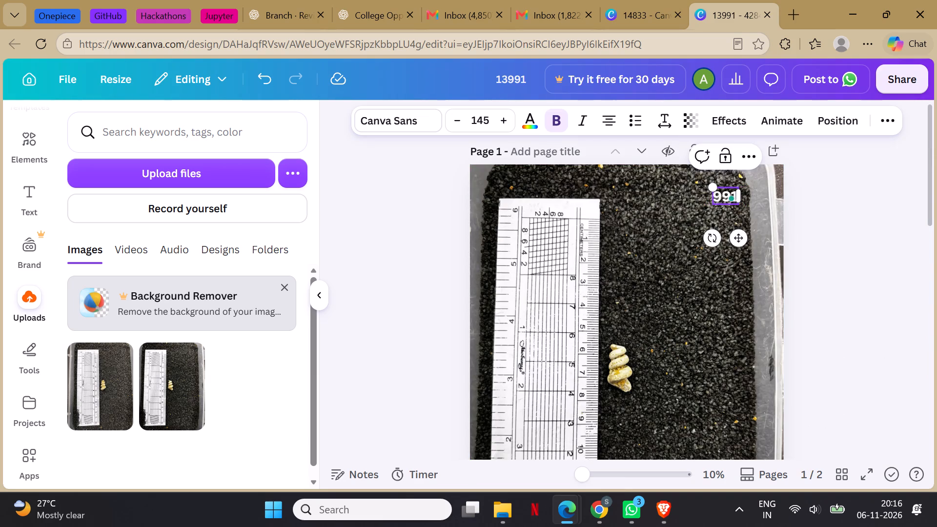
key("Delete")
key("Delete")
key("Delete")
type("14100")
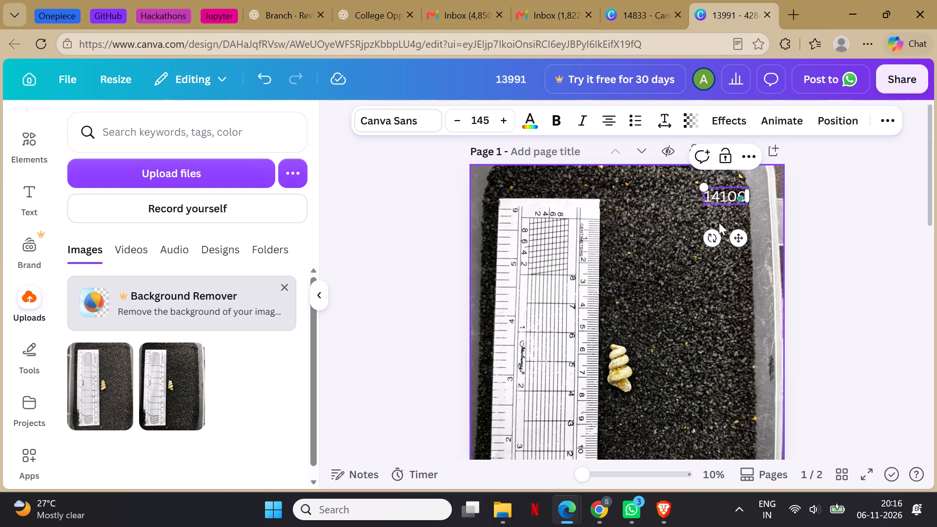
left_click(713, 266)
Delete the existing number label from page 1.
left_click(722, 198)
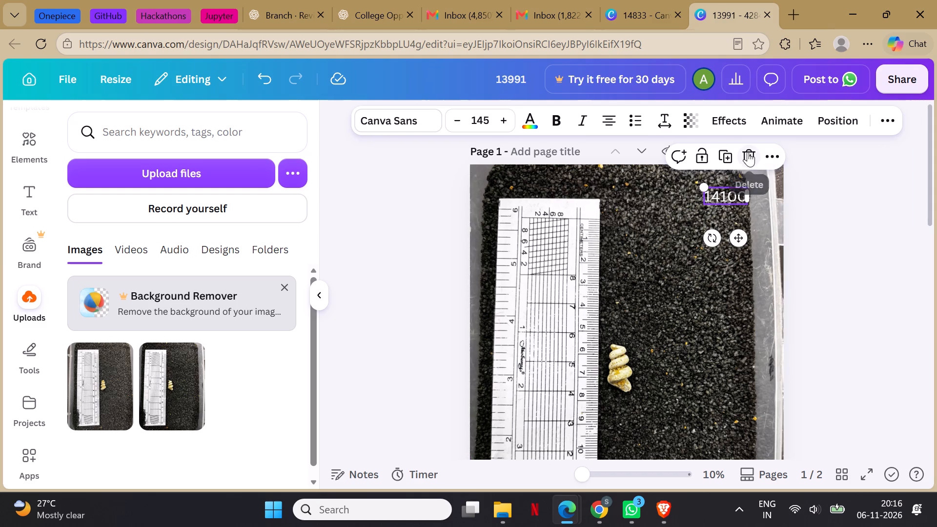
left_click(748, 152)
Add a subheading reading 14100 to page 1 and set its text colour to white.
left_click(25, 185)
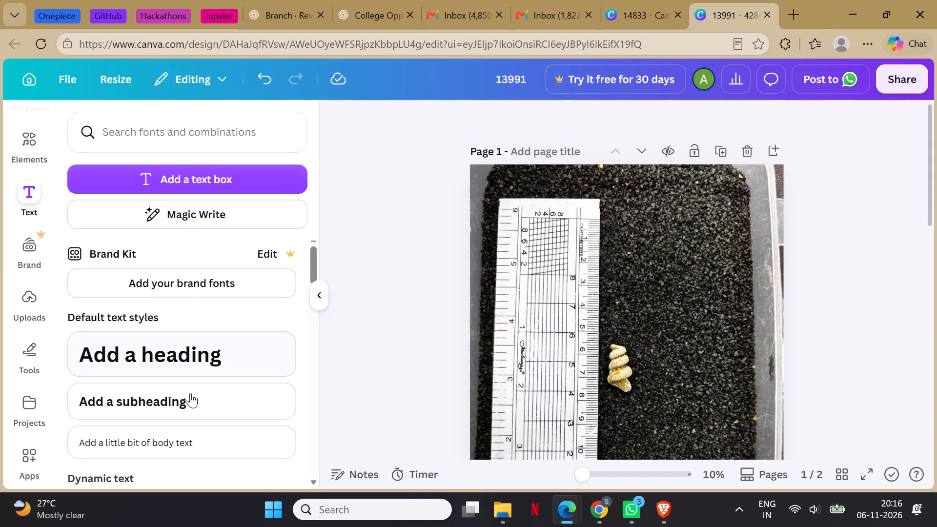
left_click(190, 398)
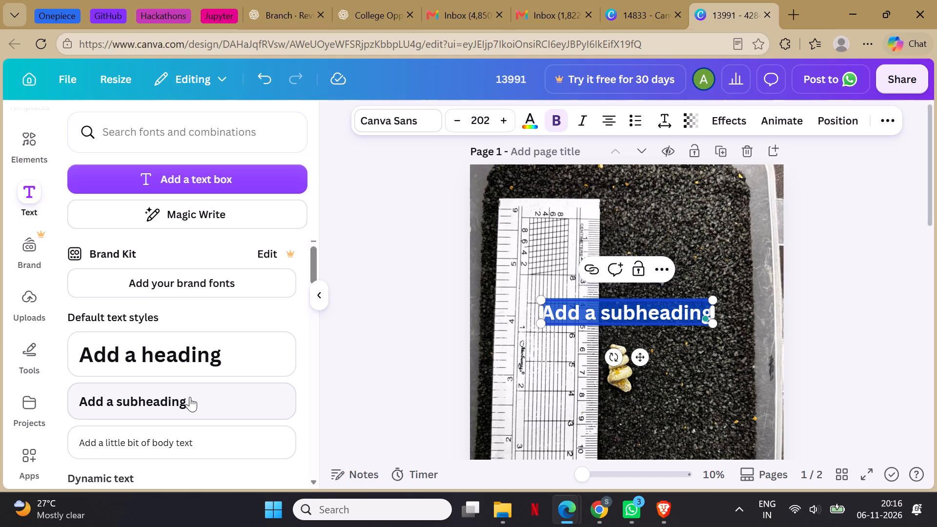
type("141")
type("00")
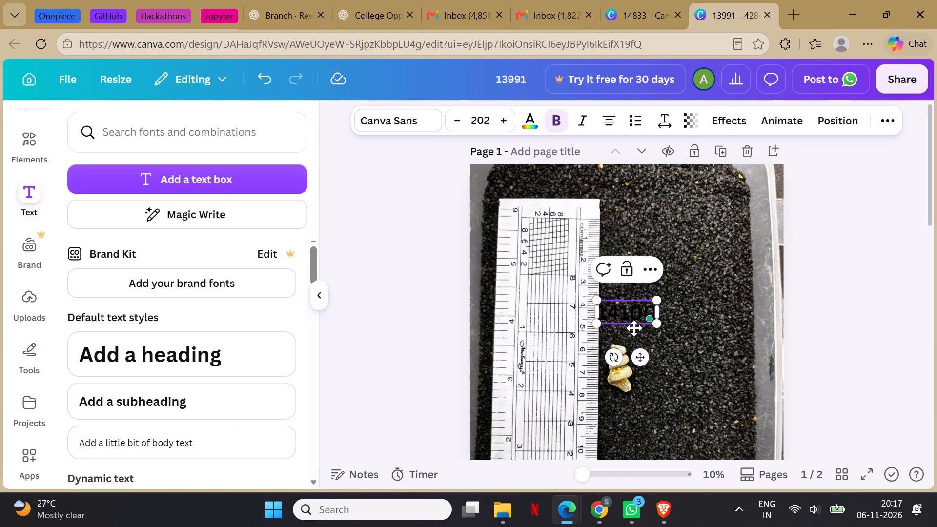
double_click(633, 310)
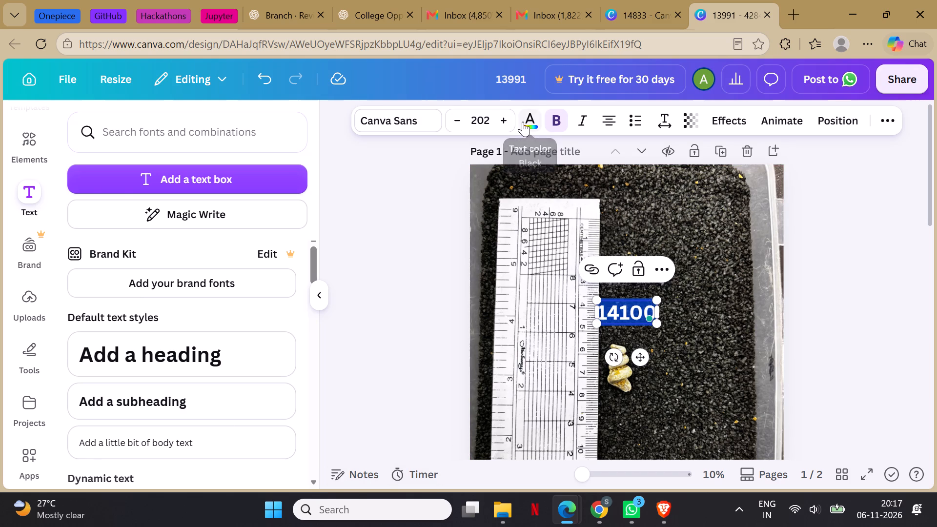
left_click(523, 122)
left_click(80, 280)
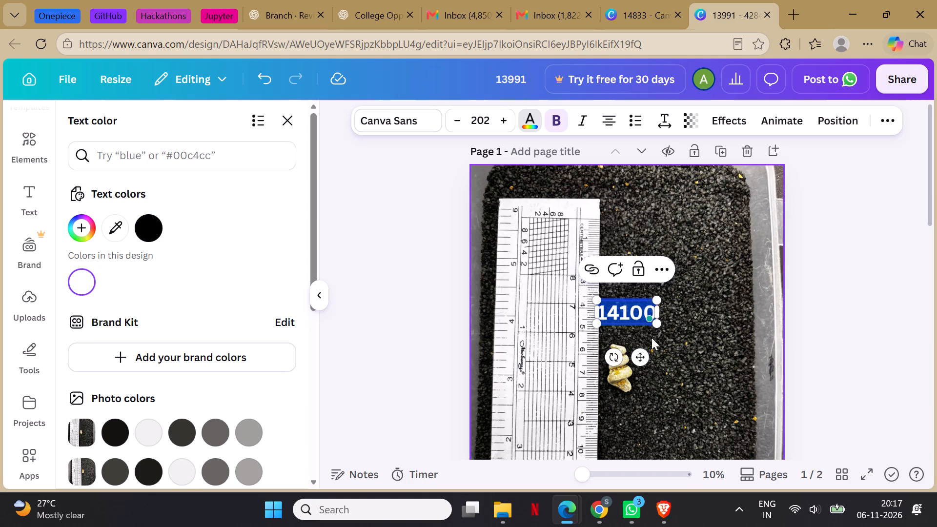
Move the 14100 label to the photo's upper-right corner and shrink it to about font size 166.
left_click_drag(636, 358, 723, 234)
left_click_drag(686, 173, 693, 180)
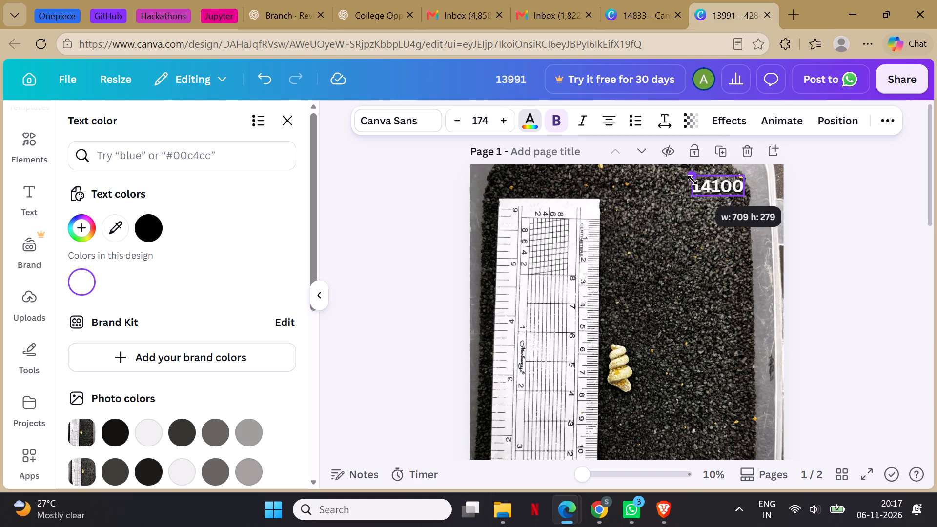
left_click_drag(693, 180, 694, 182)
Duplicate the 14100 label and move the copy onto the upper-right area of page 2.
left_click(721, 221)
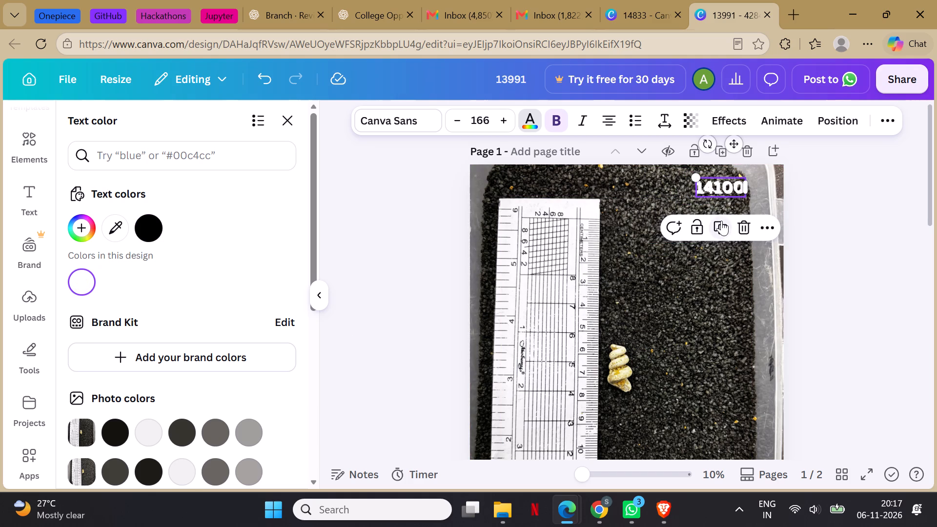
left_click_drag(725, 186, 722, 237)
scroll(722, 236, "down", 1)
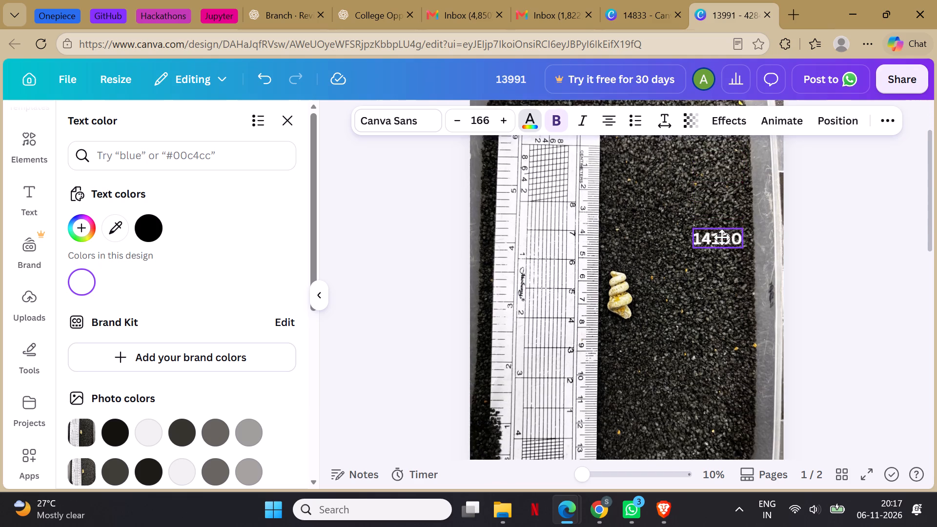
left_click_drag(722, 237, 716, 300)
scroll(722, 253, "down", 3)
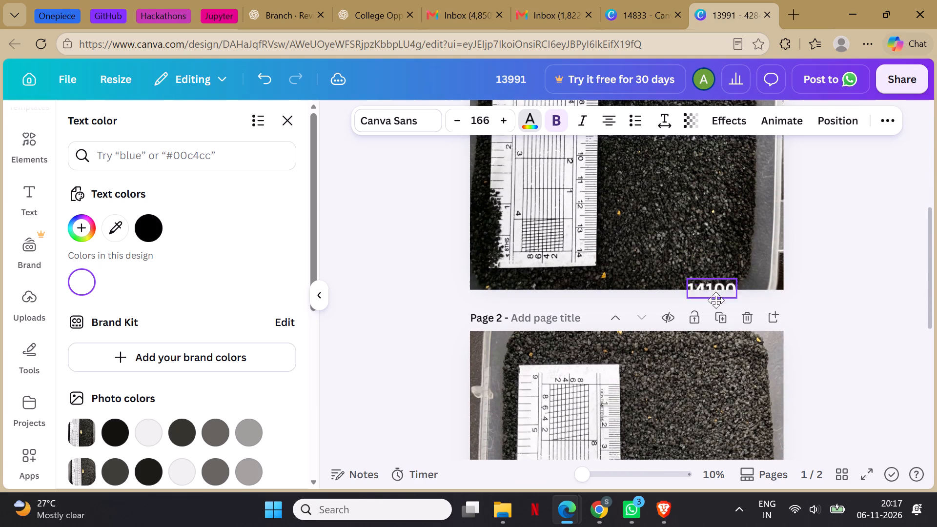
left_click_drag(716, 300, 737, 353)
scroll(732, 356, "down", 2)
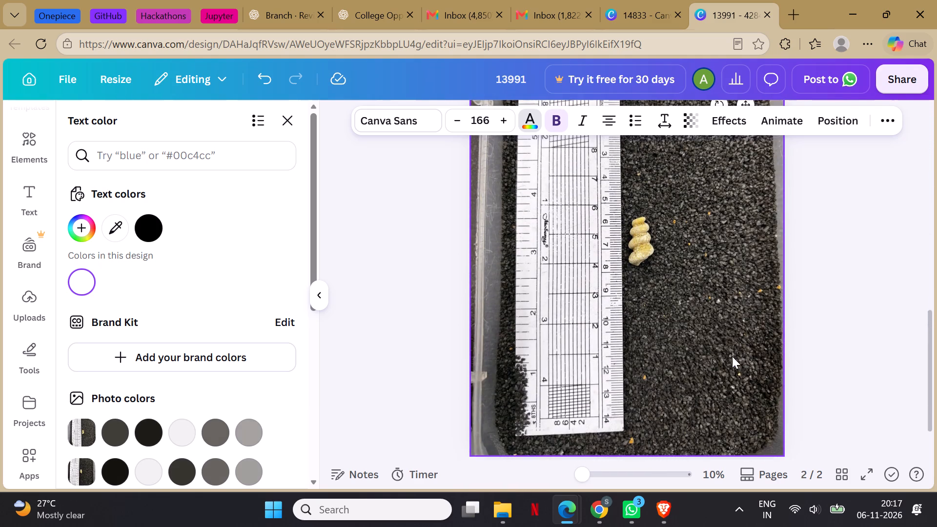
Rename the design as 14100.
left_click(865, 254)
scroll(865, 254, "up", 2)
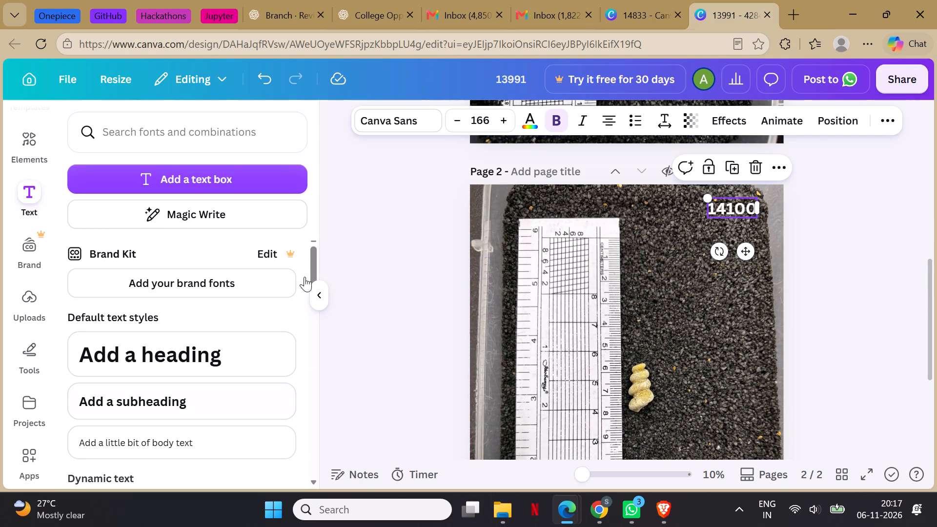
double_click(511, 75)
triple_click(510, 75)
key("1")
type("4100")
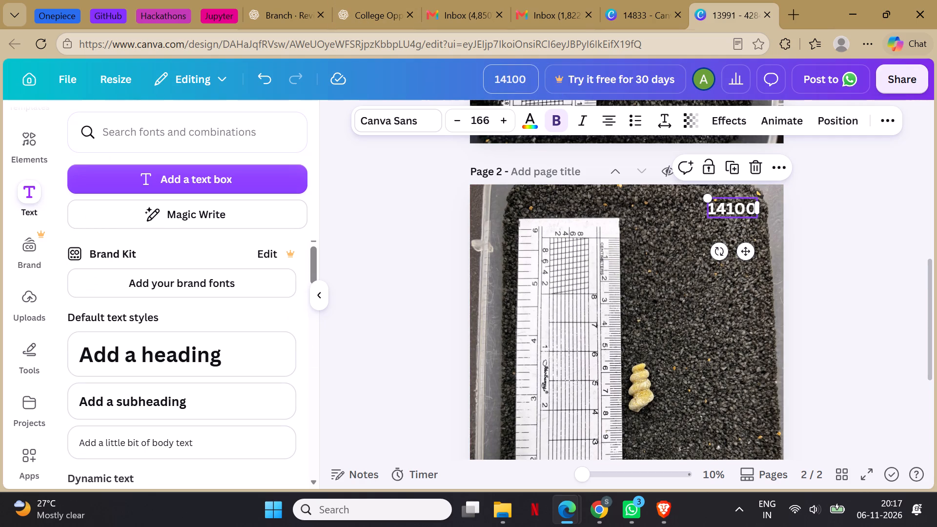
key("Return")
Download all pages of the 14100 design as PNG.
left_click(891, 80)
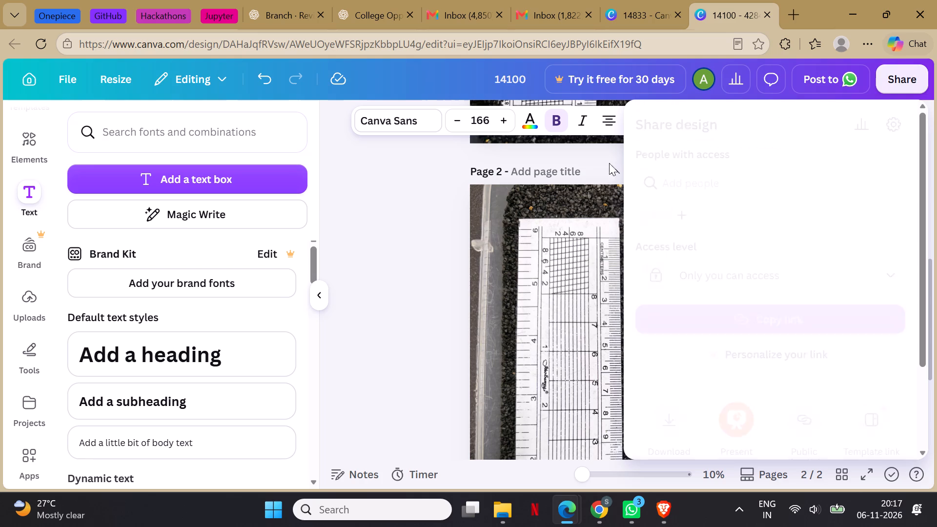
left_click(664, 421)
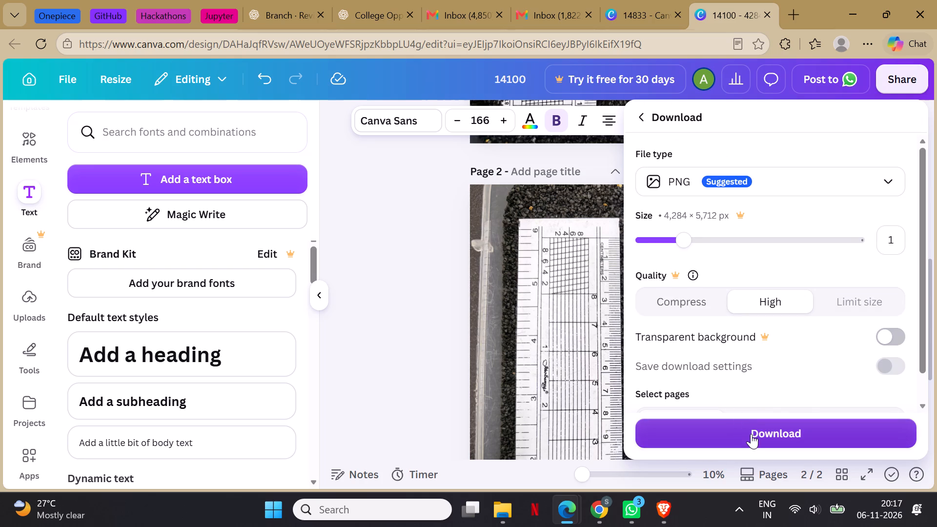
scroll(733, 359, "down", 6)
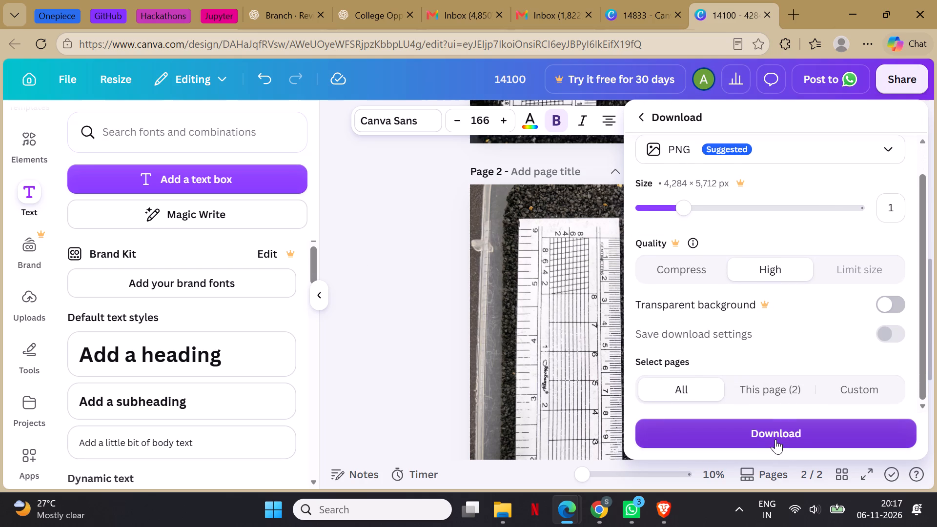
left_click(775, 439)
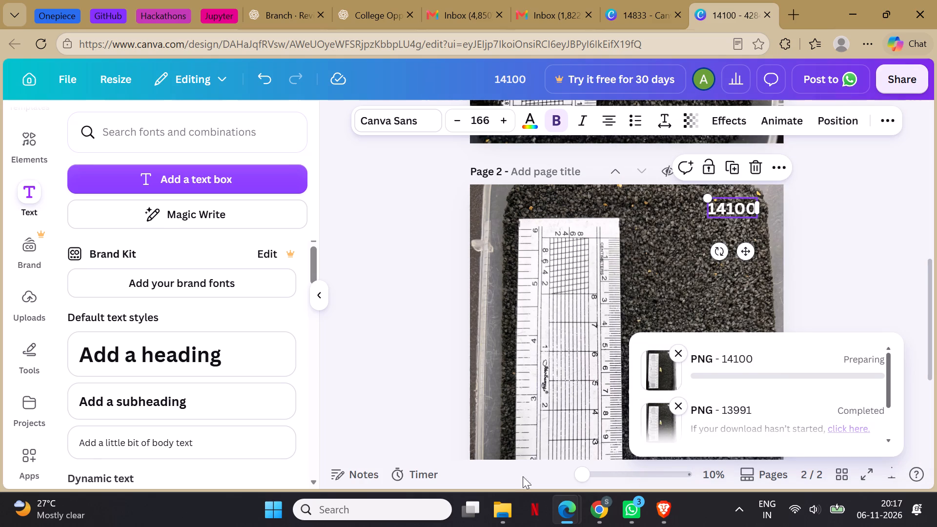
Switch to File Explorer, refresh Downloads and delete the duplicate 13991 (1) zip.
left_click(509, 502)
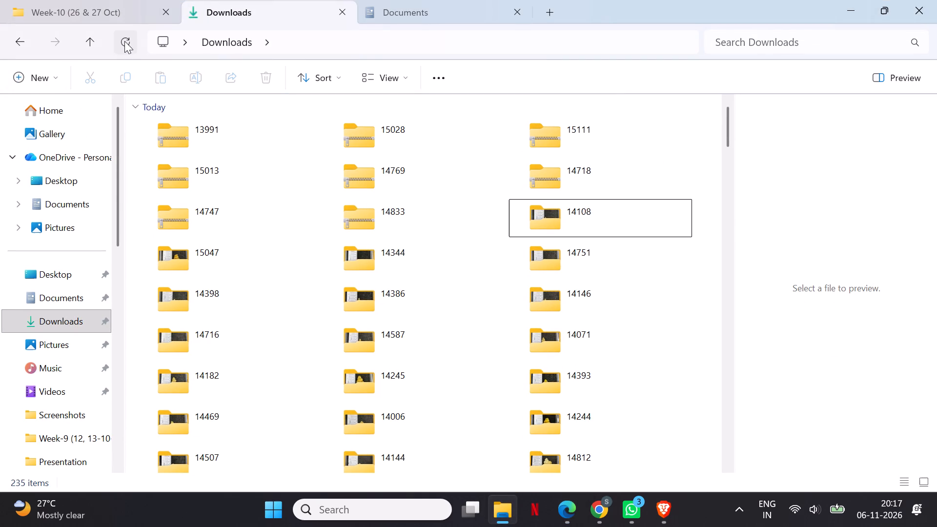
left_click(125, 39)
left_click(188, 111)
left_click(195, 130)
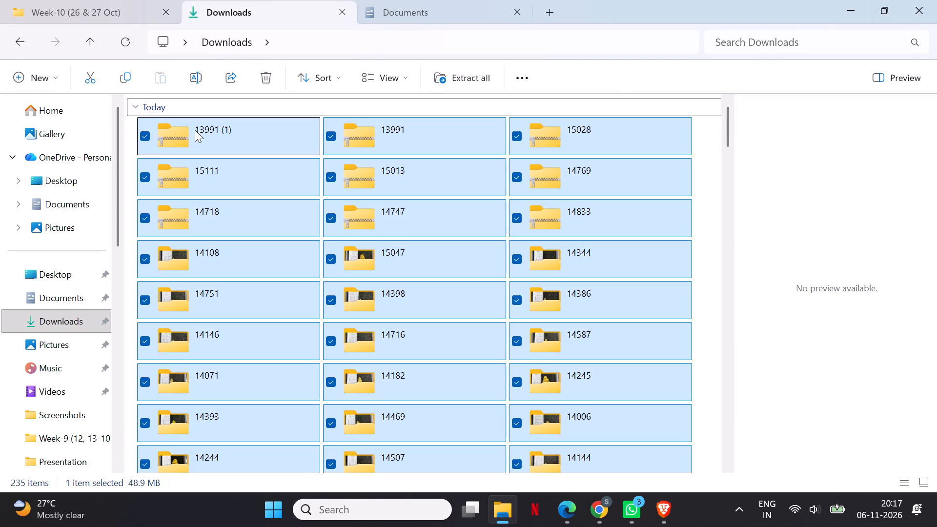
left_click(785, 149)
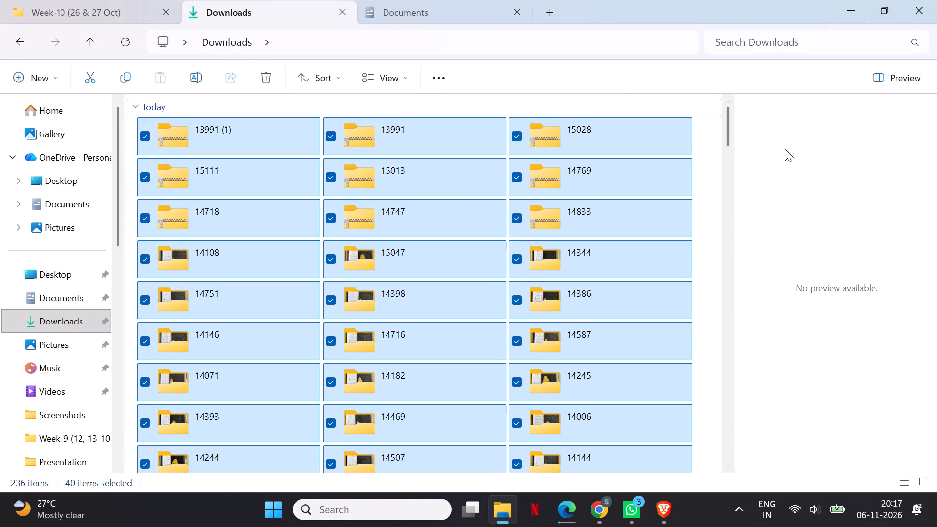
left_click(710, 151)
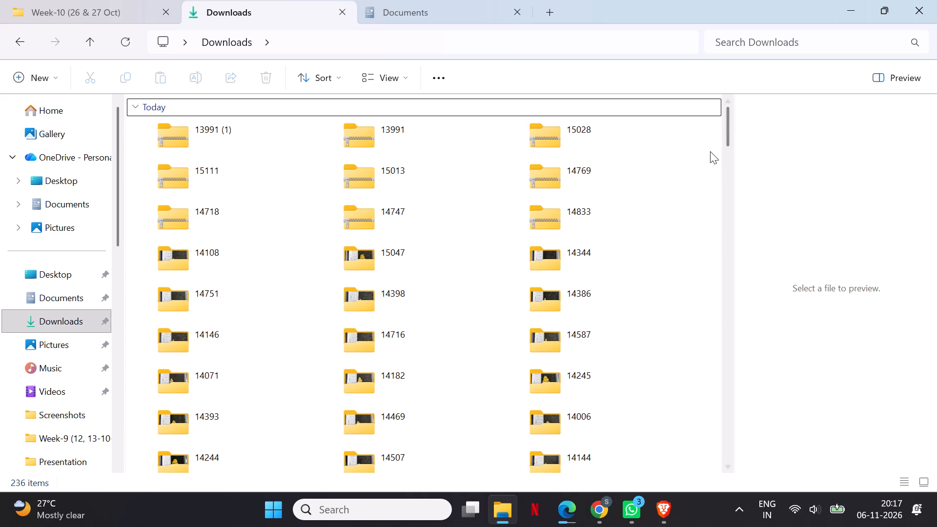
left_click(201, 130)
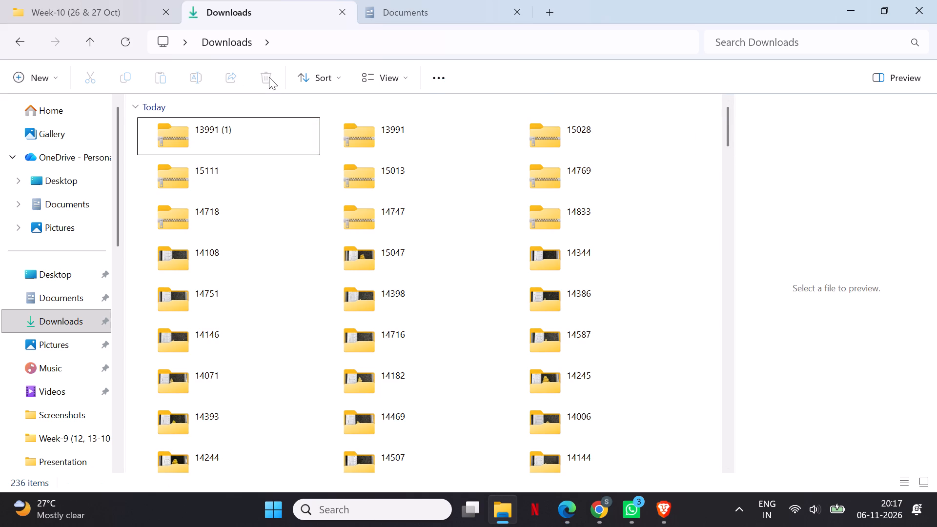
left_click(200, 133)
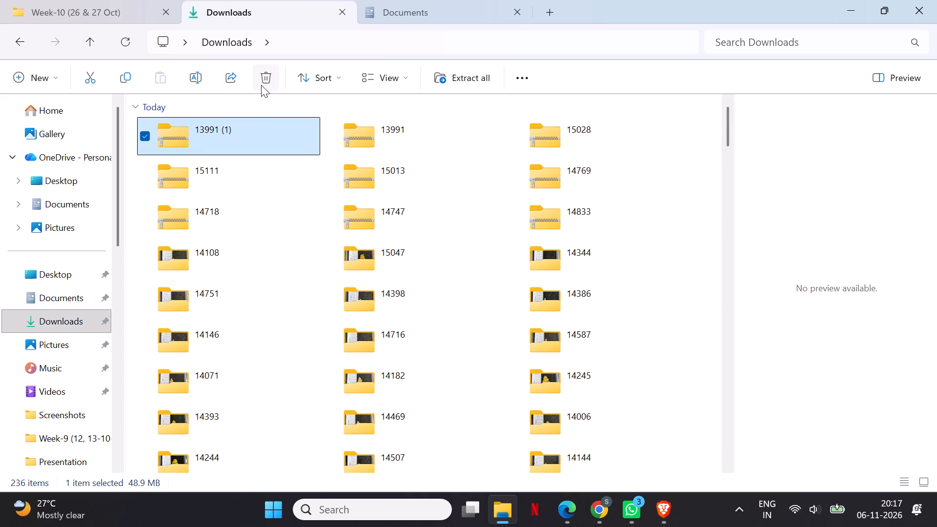
left_click(261, 85)
left_click(130, 50)
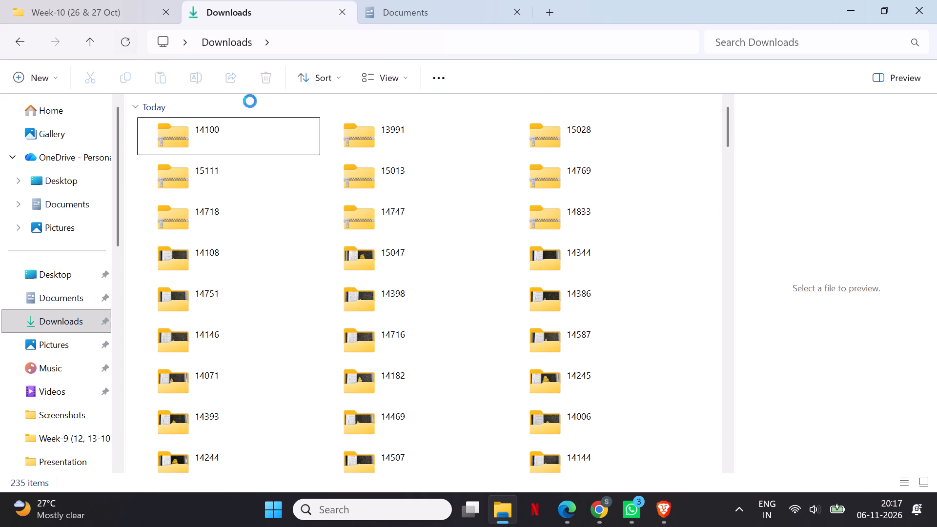
Return to Canva and delete the specimen photos from page 2 and page 1.
left_click(851, 5)
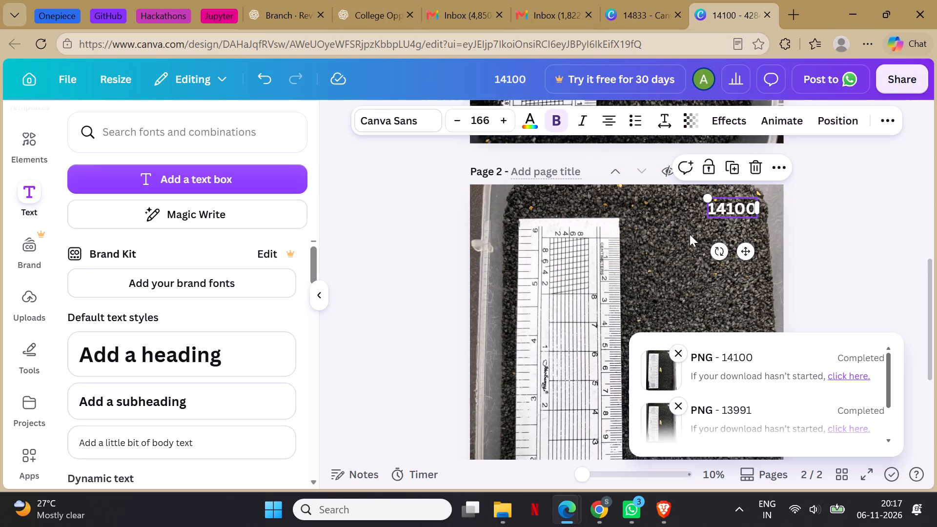
left_click(608, 236)
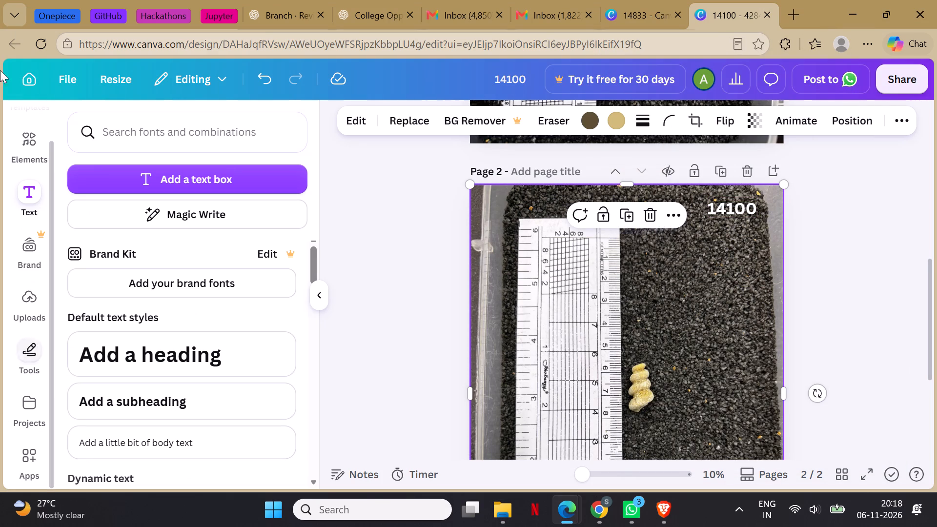
left_click(643, 209)
scroll(636, 300, "up", 3)
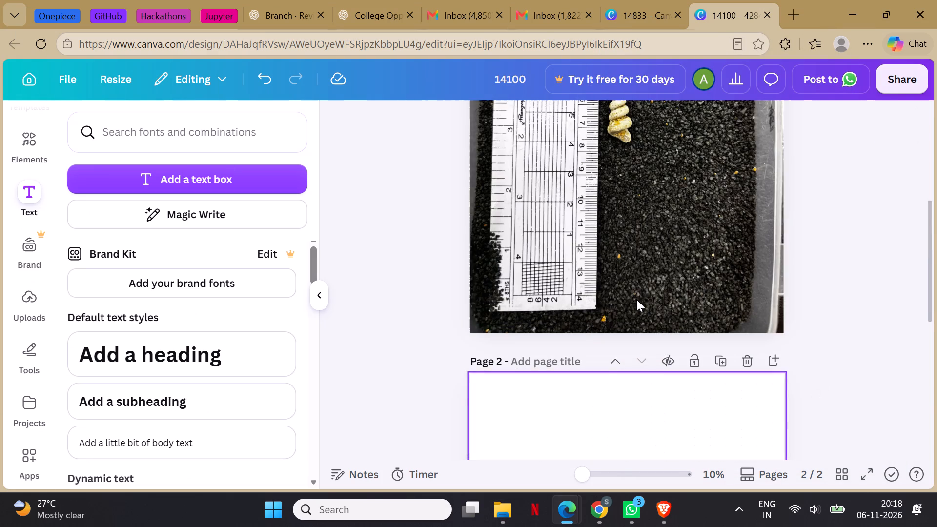
left_click(621, 274)
scroll(621, 274, "up", 3)
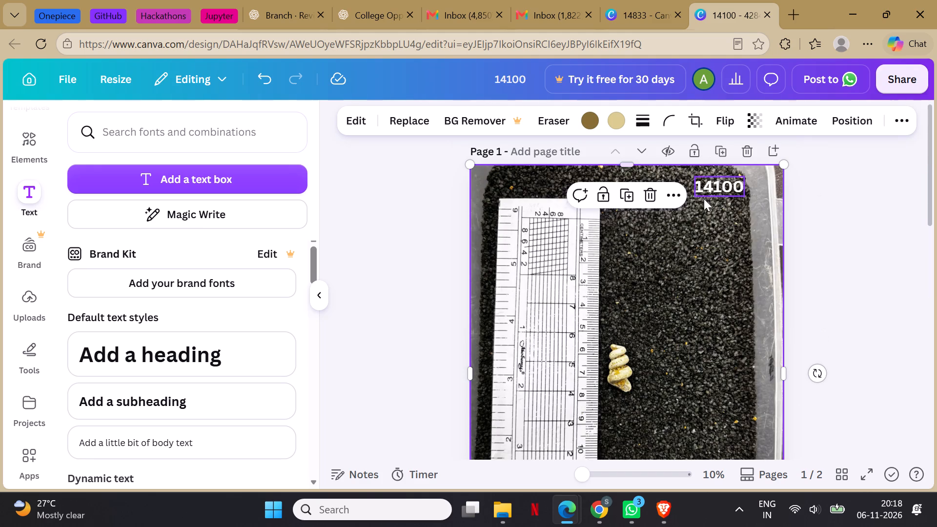
left_click(652, 197)
Move the two uploaded specimen photos to Trash and leave page 1 without any photo.
left_click(20, 300)
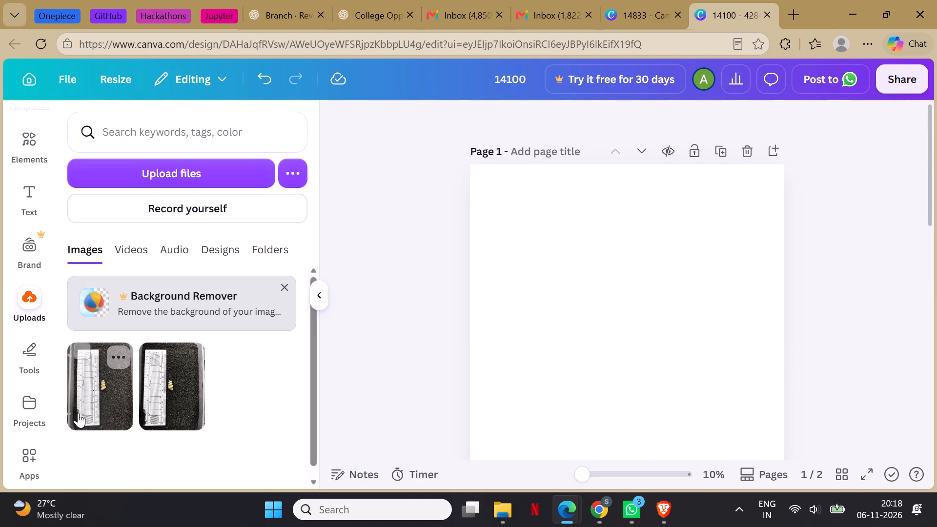
left_click(90, 390)
left_click(150, 356)
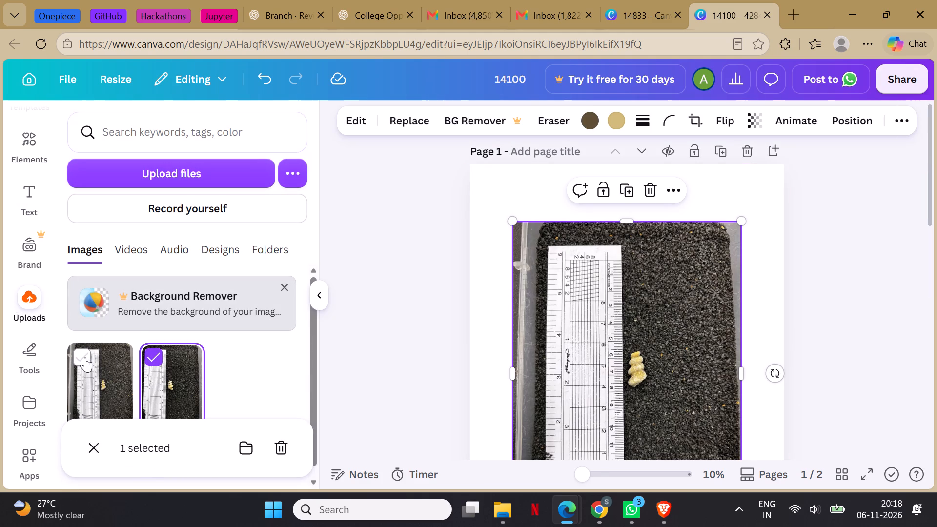
left_click(85, 357)
left_click(286, 448)
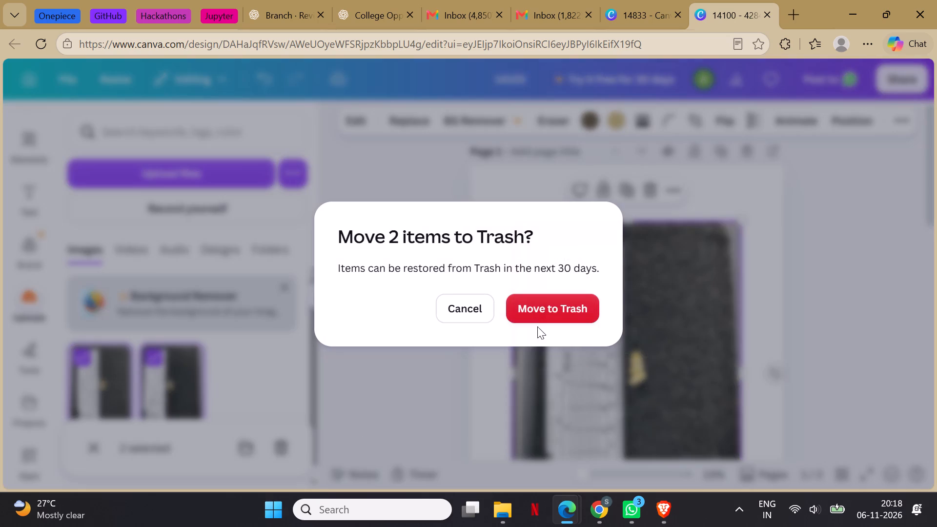
left_click(540, 308)
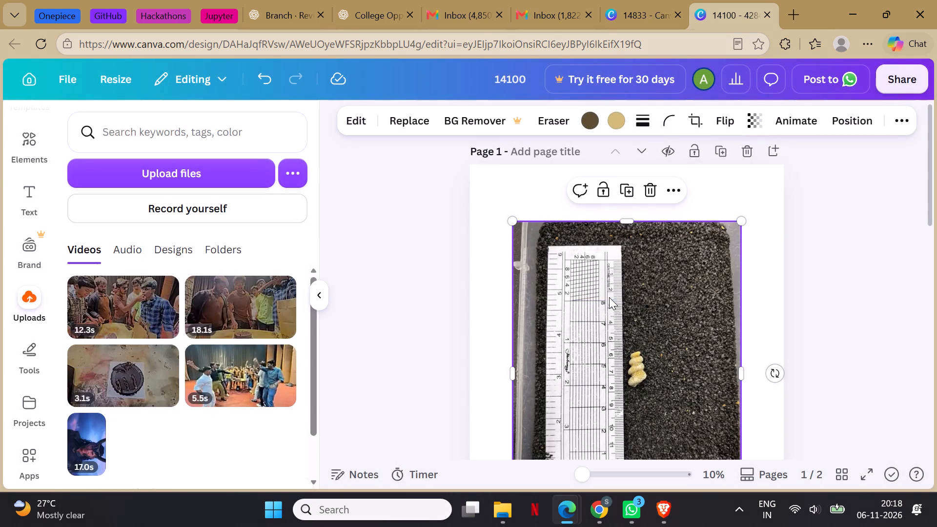
left_click(652, 197)
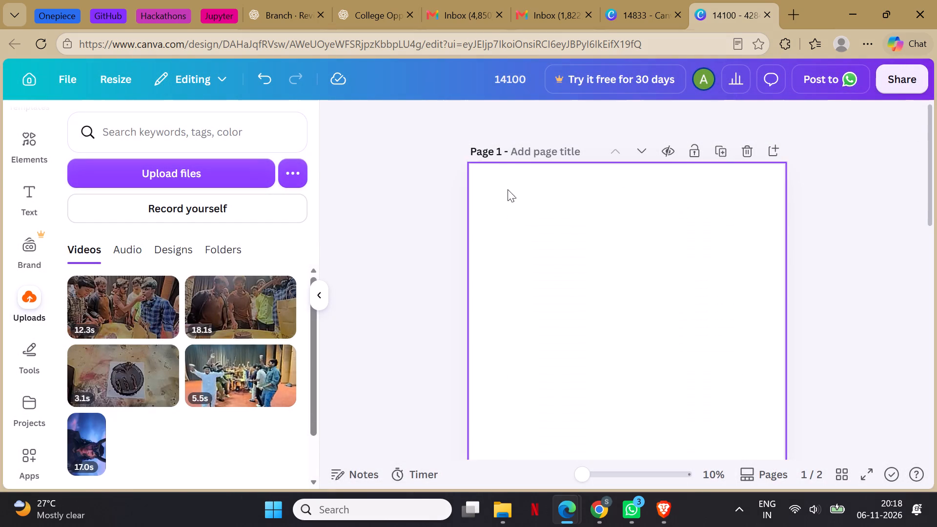
Upload IMG_8240 and IMG_8241 from the 14108 folder in Downloads.
left_click(193, 175)
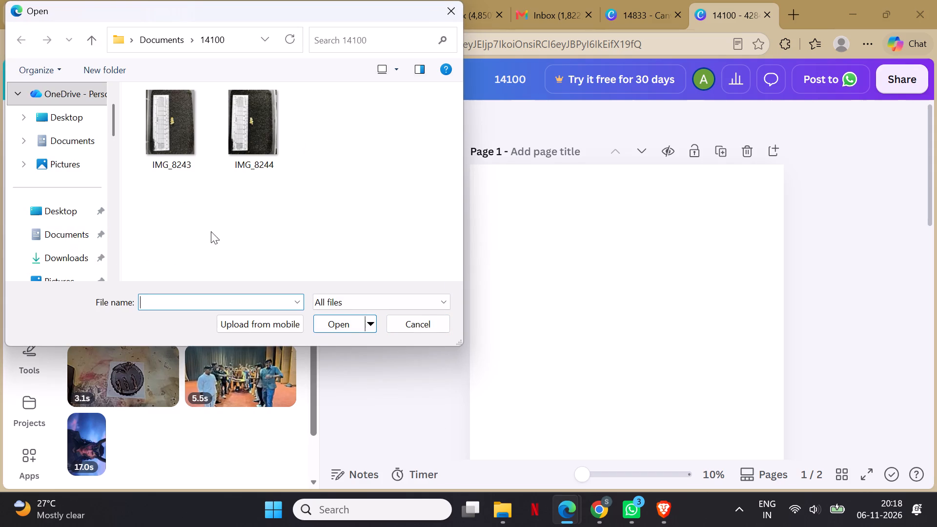
left_click(66, 256)
scroll(265, 221, "down", 2)
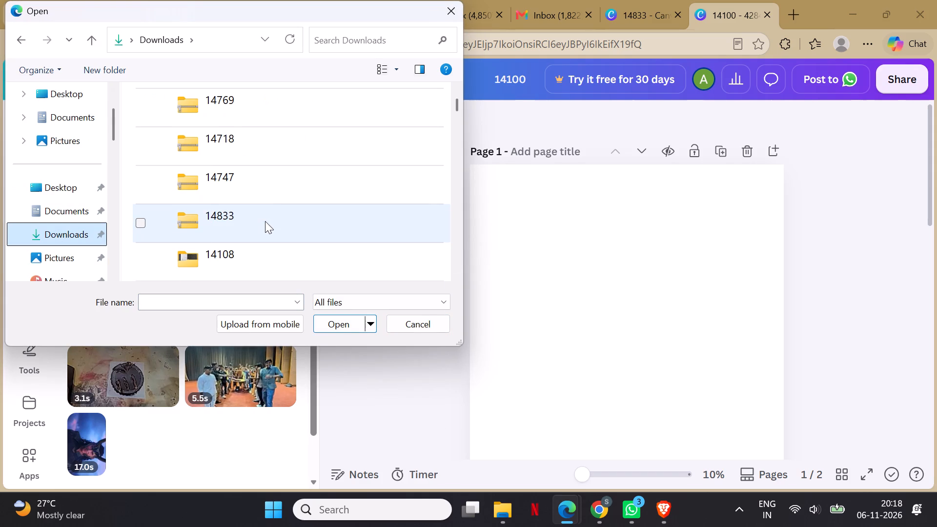
left_click(242, 258)
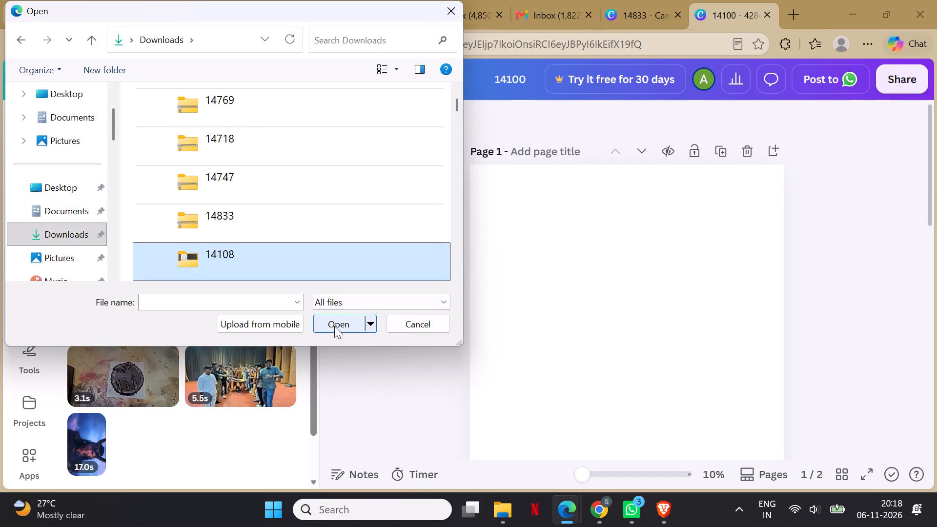
left_click(334, 326)
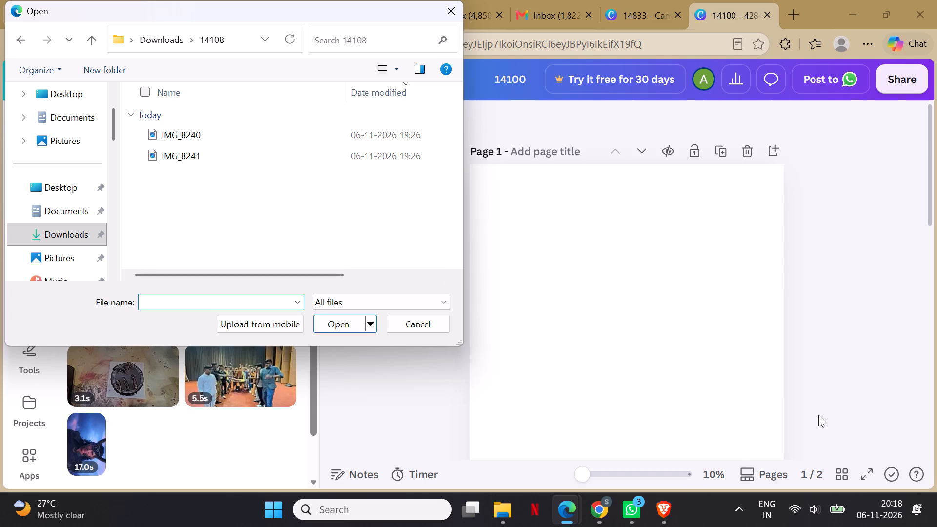
left_click(141, 133)
left_click(142, 156)
left_click(336, 329)
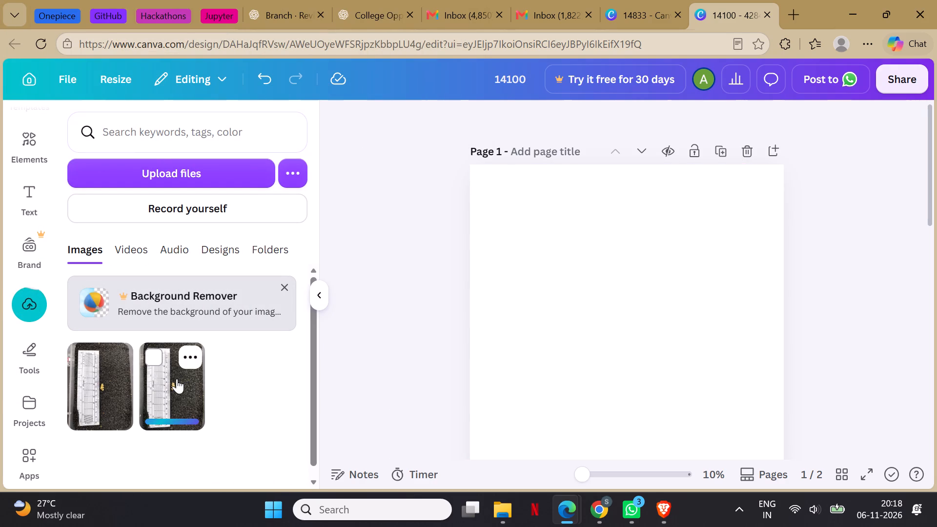
Add the second of the two newly uploaded 14108 photos to page 1.
left_click(175, 390)
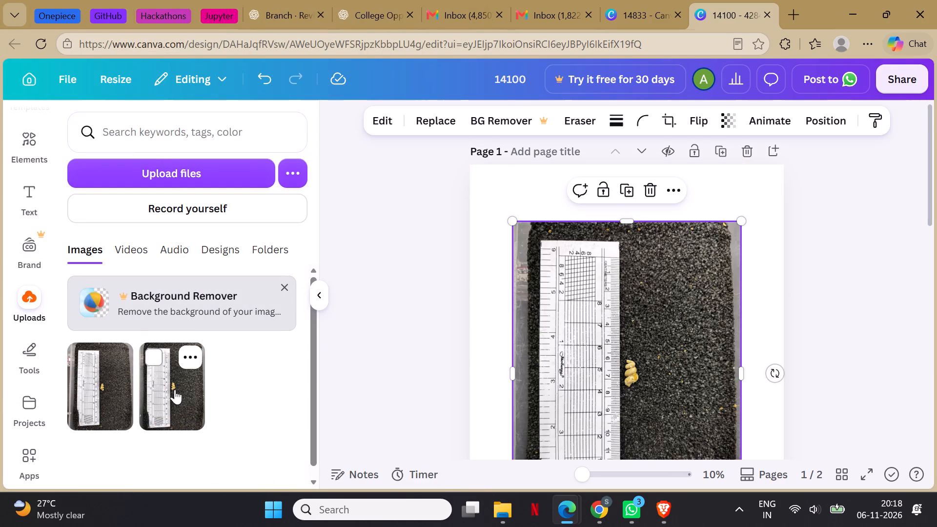
Add the first of the two newly uploaded 14108 photos to the blank page 2.
scroll(503, 280, "down", 3)
scroll(502, 397, "down", 2)
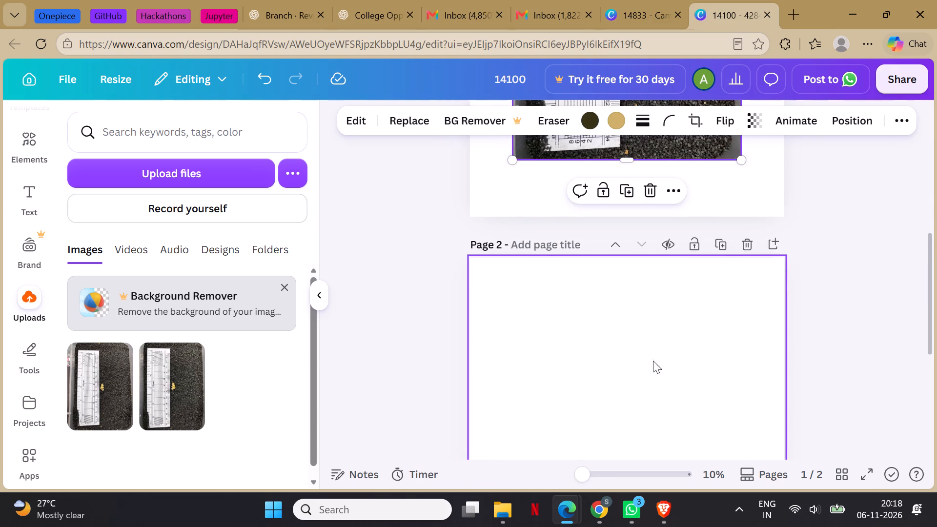
left_click(610, 354)
left_click(115, 392)
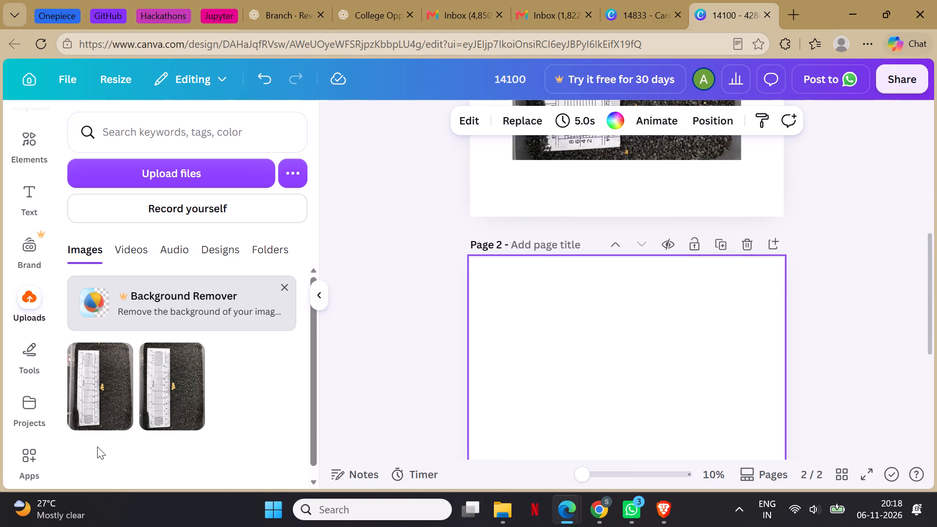
left_click(573, 342)
scroll(291, 390, "up", 2)
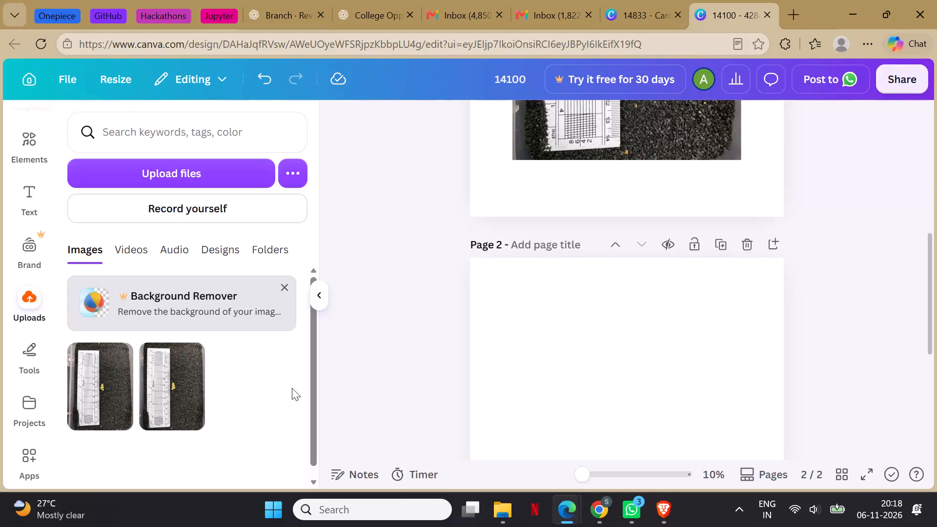
scroll(292, 388, "up", 4)
scroll(471, 335, "up", 4)
scroll(623, 332, "down", 4)
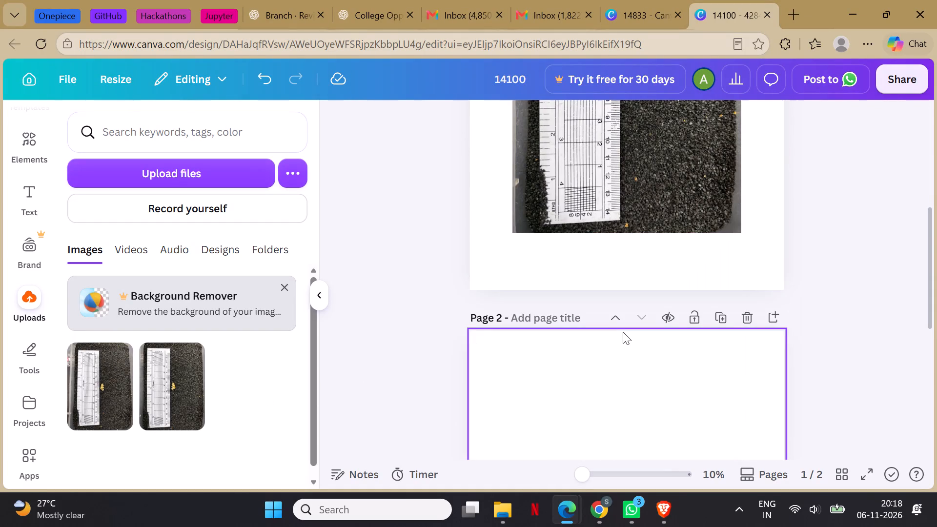
scroll(623, 332, "up", 3)
scroll(623, 332, "down", 4)
left_click(623, 332)
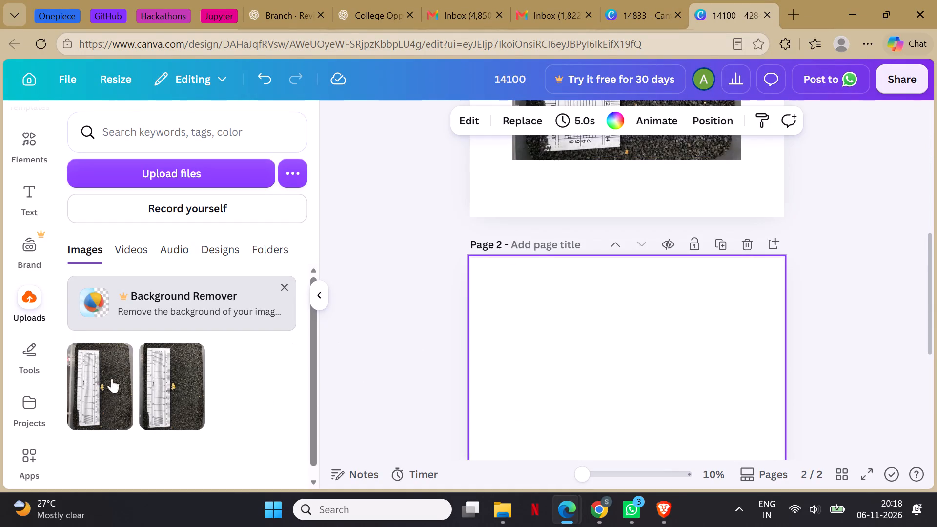
left_click(90, 380)
scroll(127, 387, "down", 2)
left_click(107, 364)
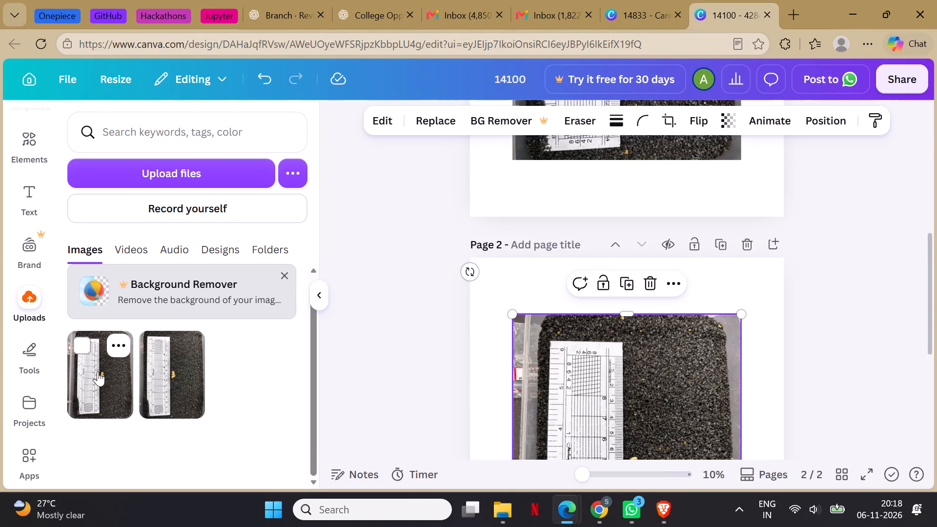
scroll(612, 399, "down", 4)
Switch to File Explorer and select the 14108 folder in Downloads.
left_click(489, 507)
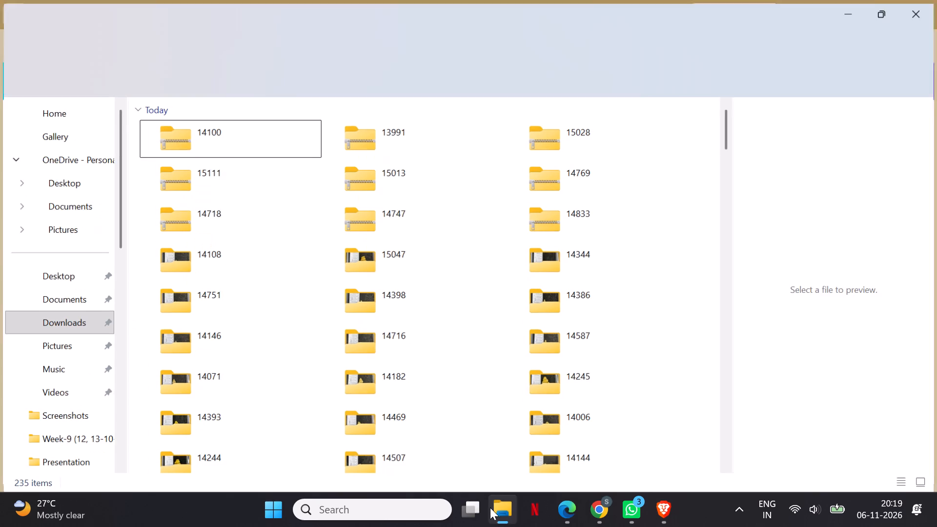
left_click(256, 264)
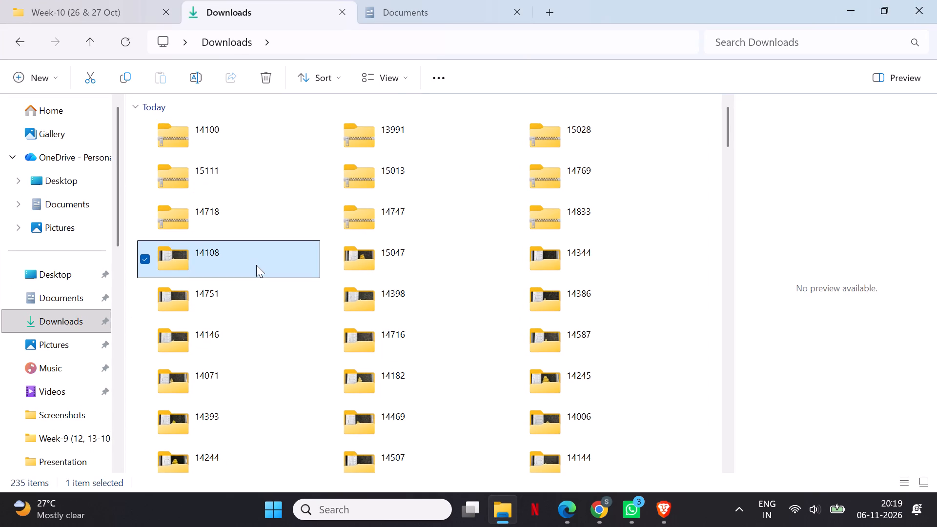
Move the 14108 folder from Downloads to Documents in File Explorer, and return to the Canva design.
key("ctrl+x")
left_click(388, 9)
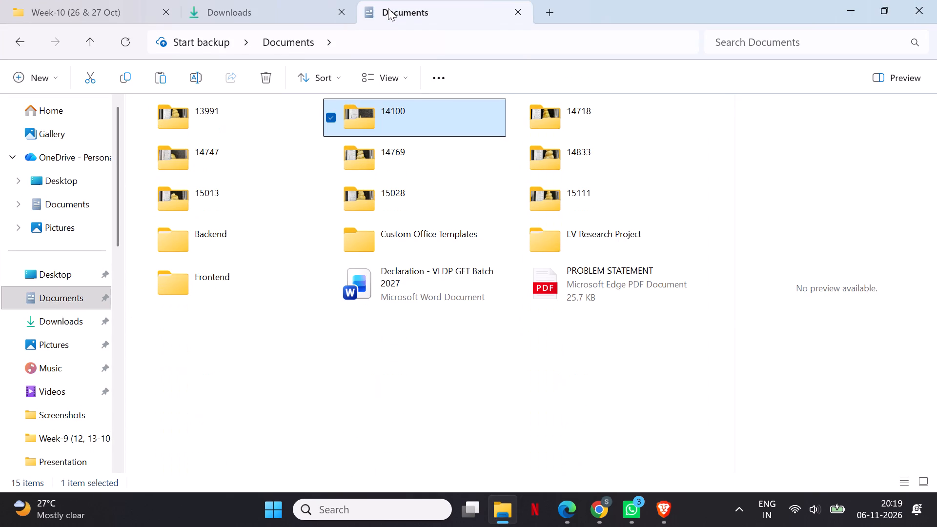
key("ctrl+v")
left_click(122, 47)
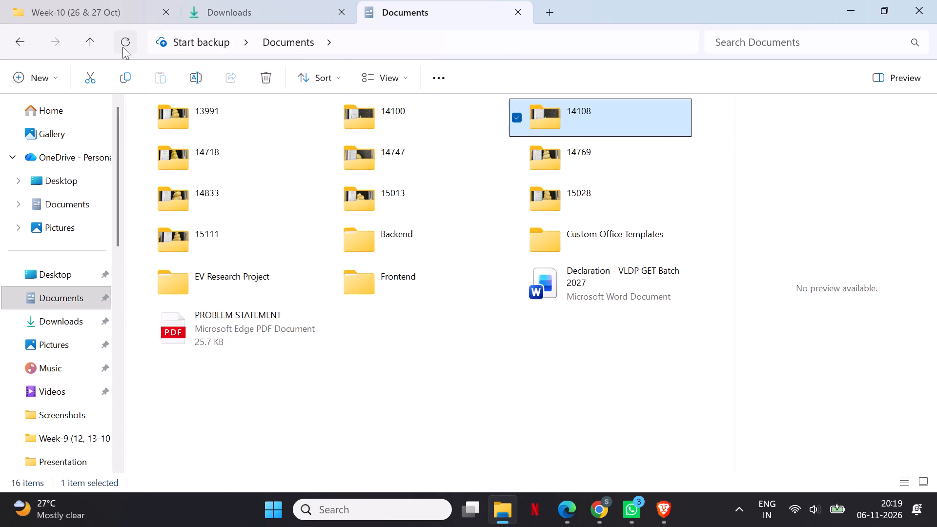
left_click(202, 4)
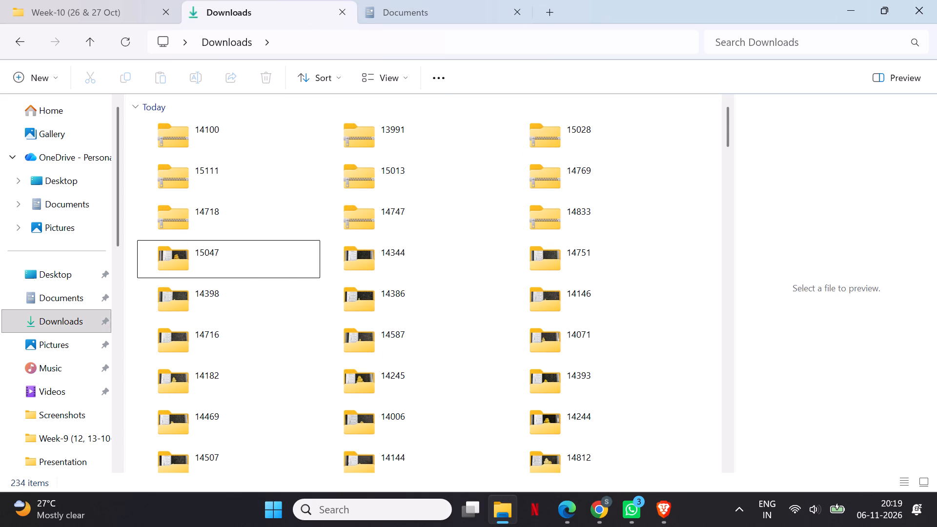
left_click(857, 18)
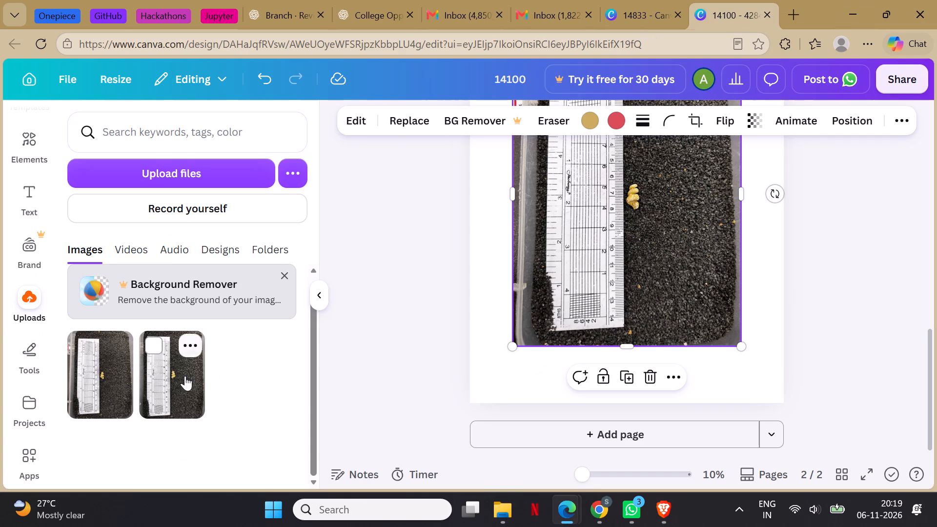
Enlarge the ruler photo on page 2 from two opposite corners so it fills the whole page.
scroll(468, 339, "up", 2)
scroll(473, 338, "down", 1)
scroll(569, 343, "down", 1)
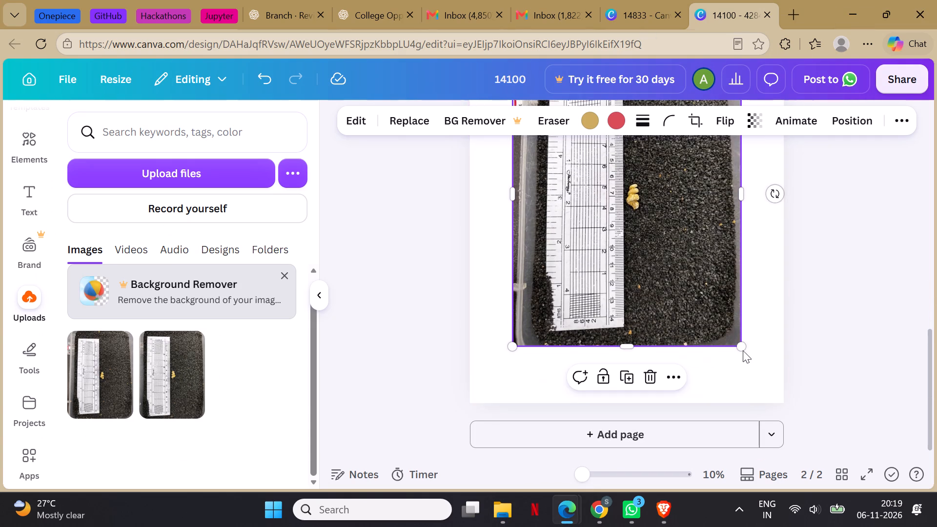
left_click_drag(739, 344, 776, 405)
scroll(714, 348, "up", 3)
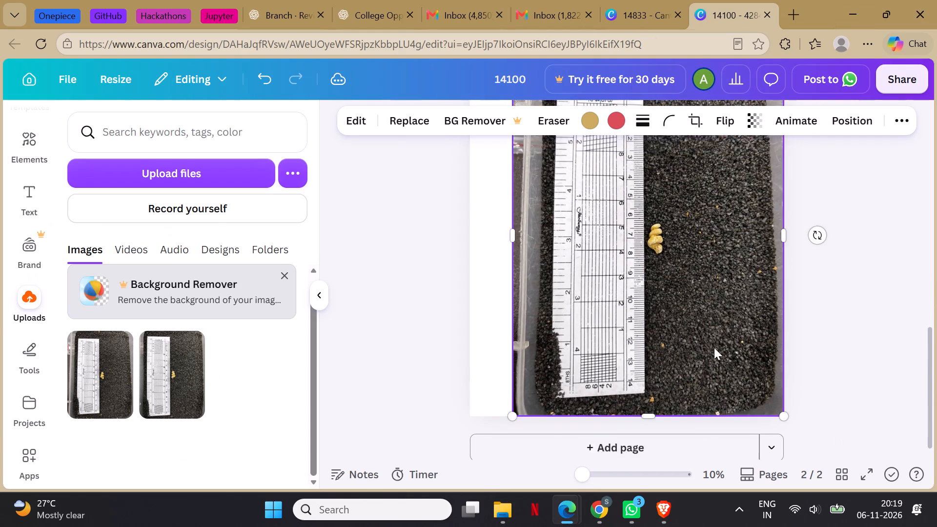
left_click_drag(513, 260, 480, 215)
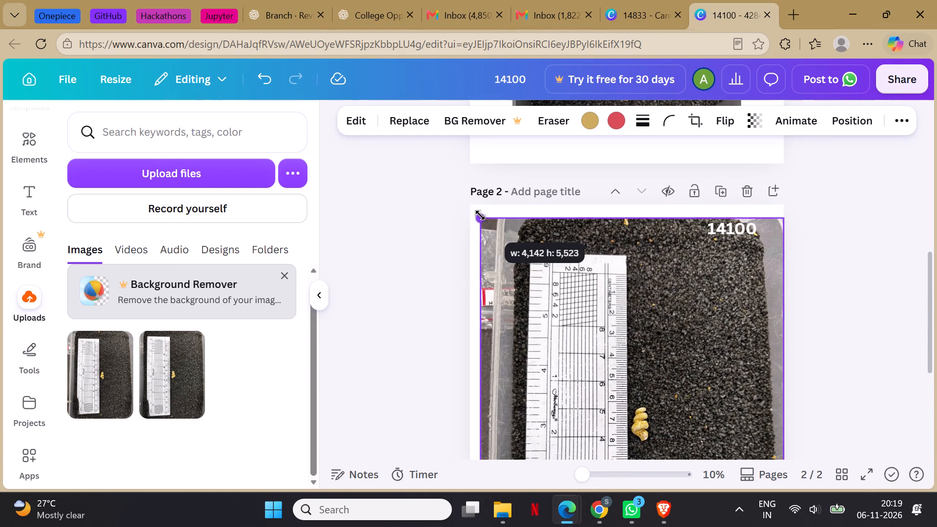
left_click_drag(480, 215, 472, 204)
Enlarge the ruler photo on page 1 from two opposite corners so it fills the whole page.
scroll(472, 205, "up", 2)
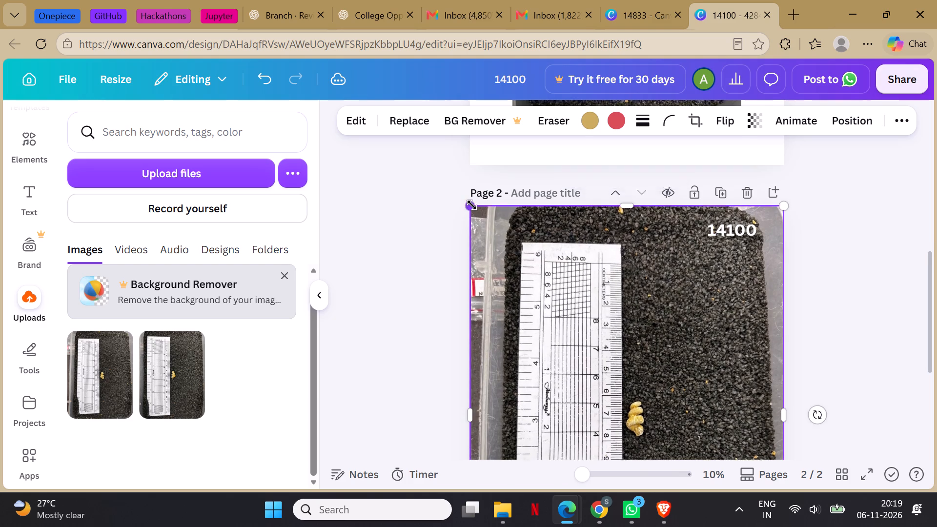
scroll(472, 205, "up", 1)
left_click(698, 307)
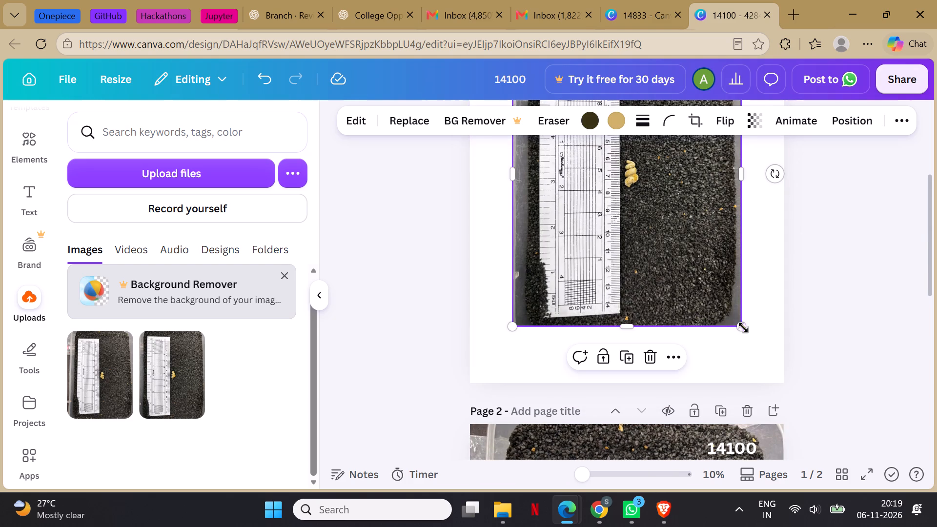
left_click_drag(742, 326, 774, 387)
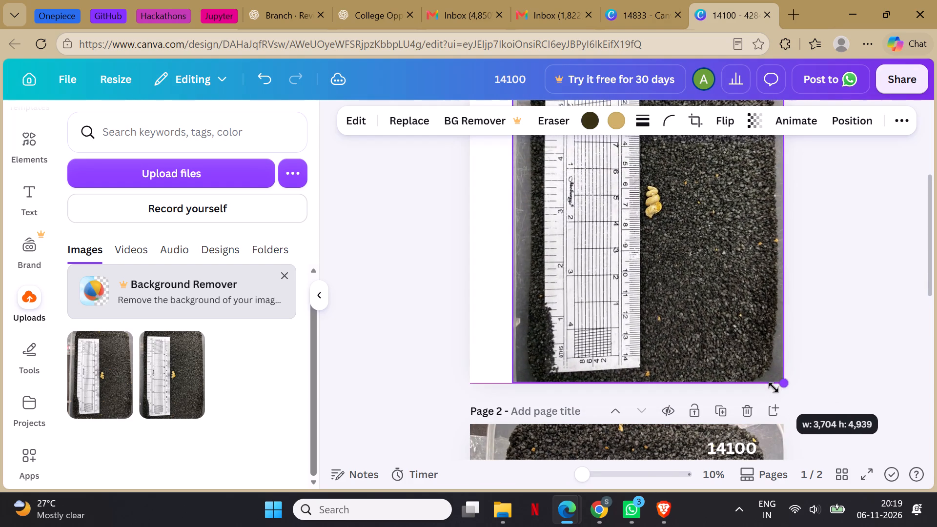
left_click_drag(774, 387, 774, 388)
scroll(707, 334, "up", 3)
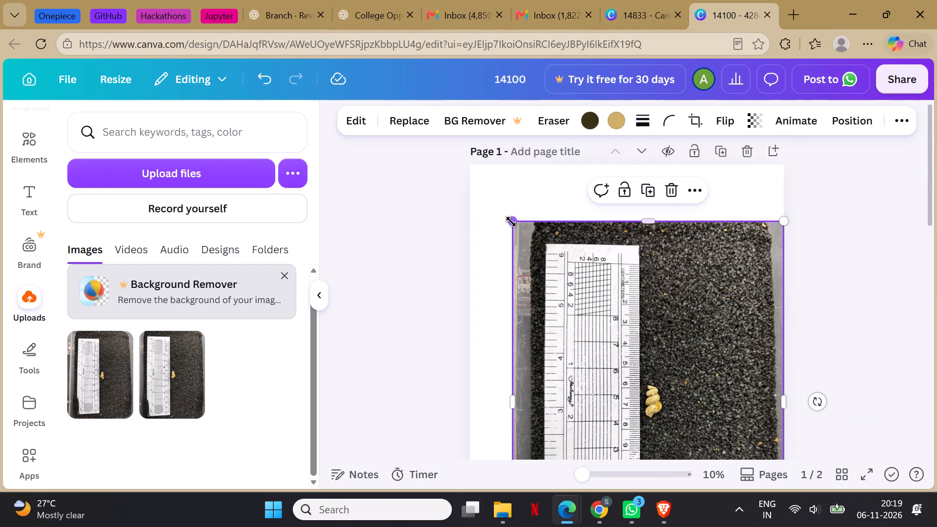
left_click_drag(511, 221, 474, 162)
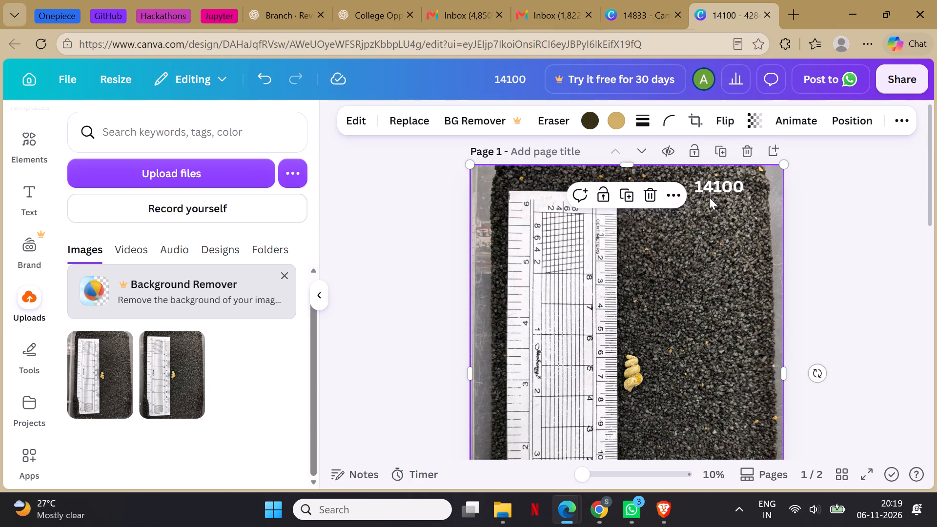
Replace the number label on page 1 with 14108.
left_click(731, 182)
left_click(729, 187)
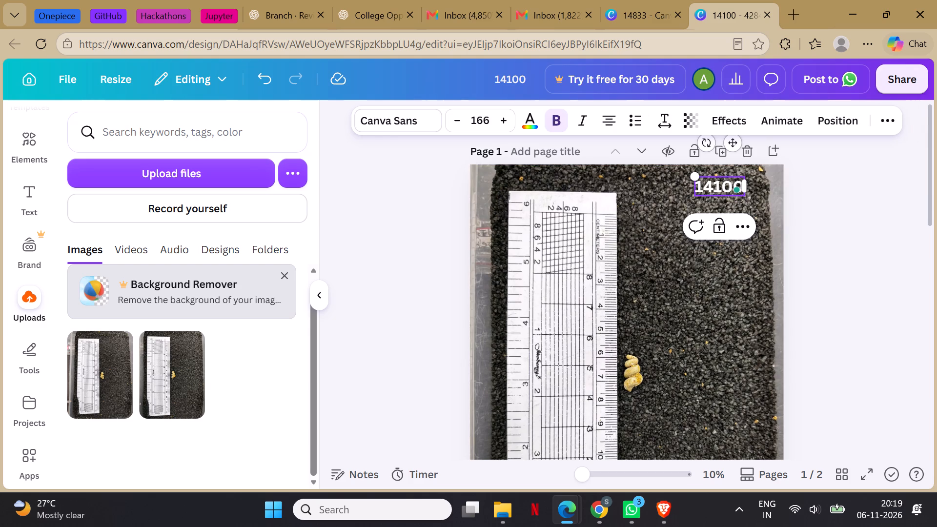
key("BackSpace")
key("BackSpace")
key("BackSpace")
key("BackSpace")
key("Delete")
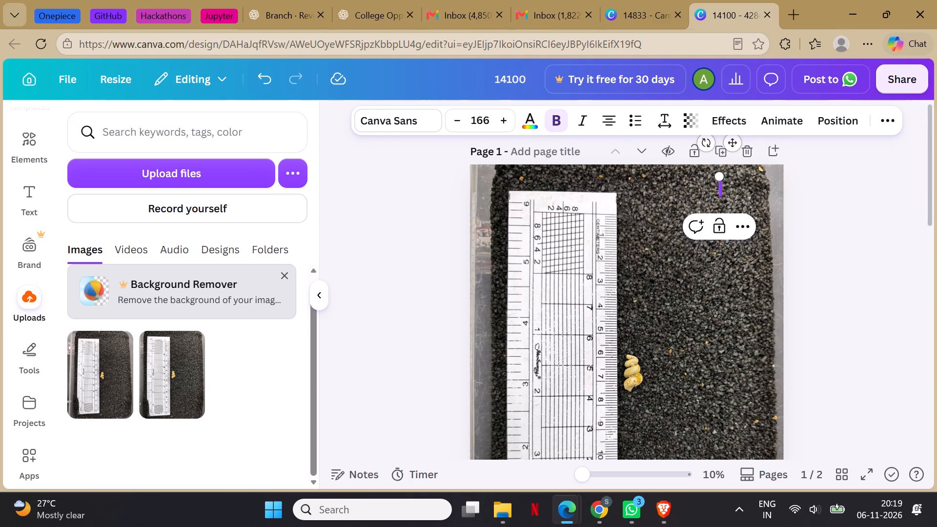
type("14108")
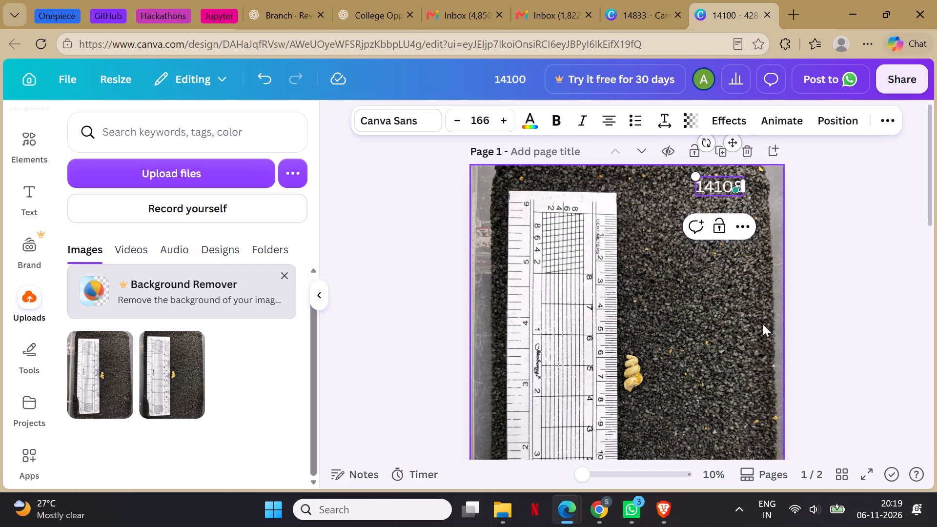
left_click(816, 311)
Change the number label on page 2 to 14108.
scroll(733, 240, "down", 4)
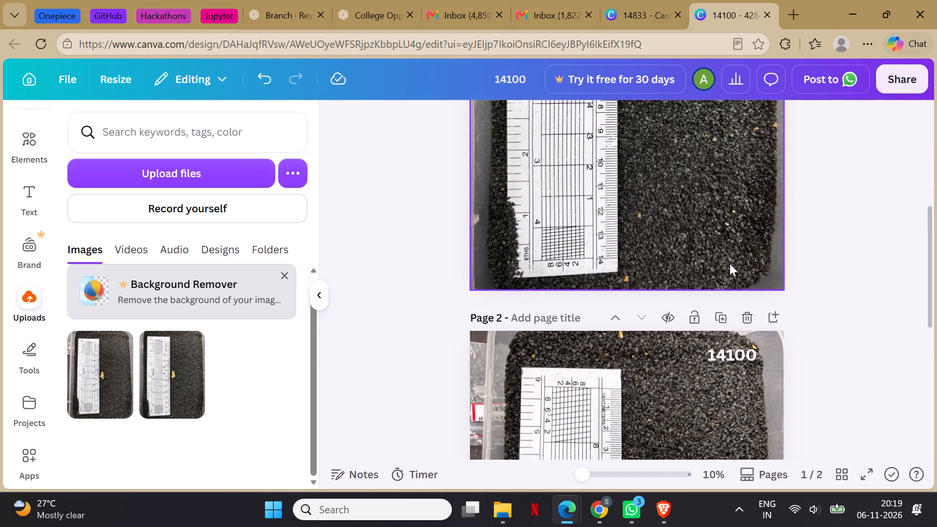
scroll(730, 263, "down", 1)
left_click(732, 279)
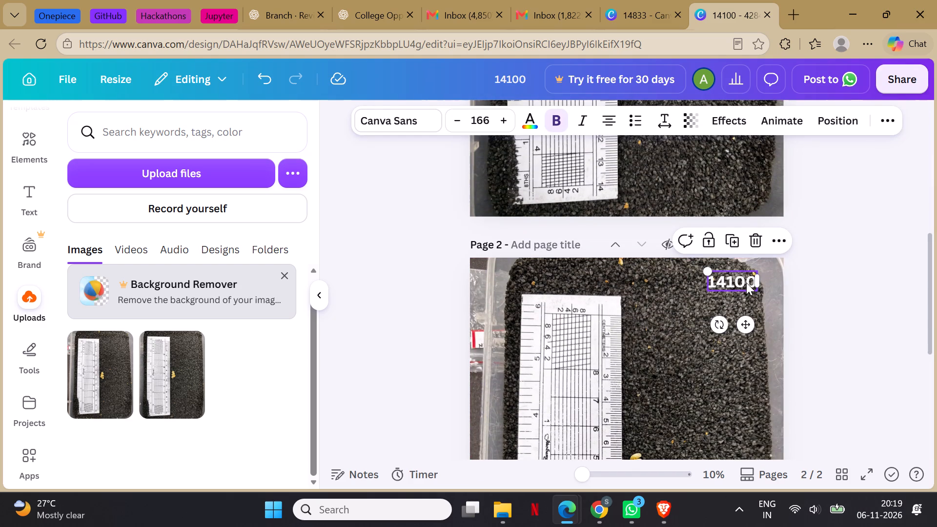
left_click(746, 283)
key("Right")
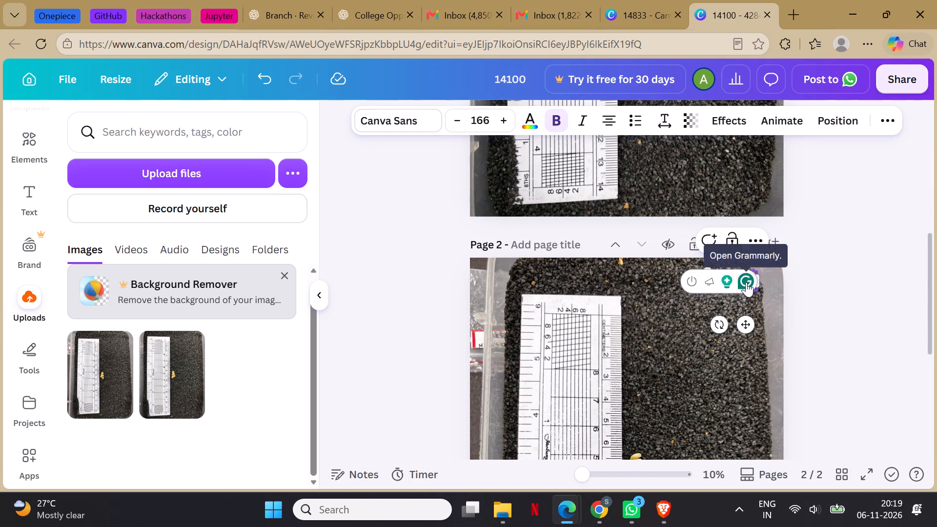
key("BackSpace")
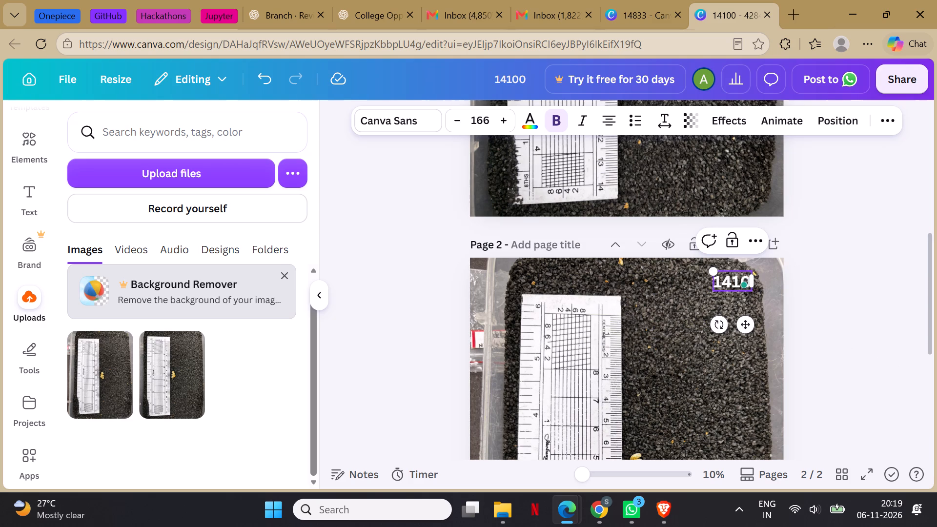
key("8")
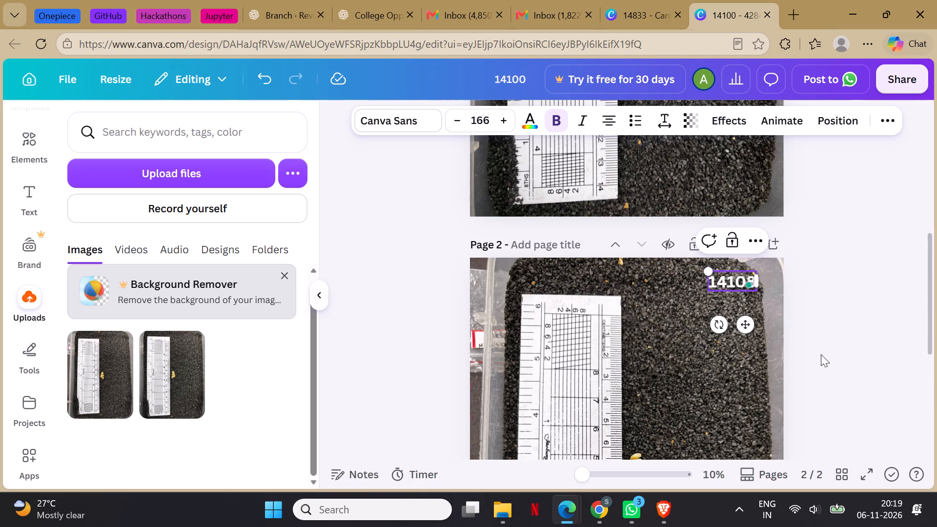
left_click(856, 350)
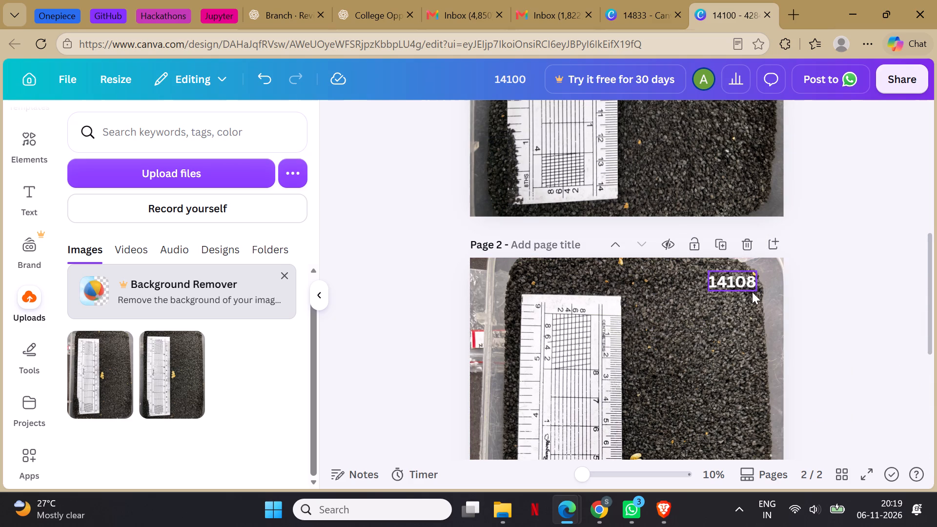
Rename the design as 14108.
left_click(526, 79)
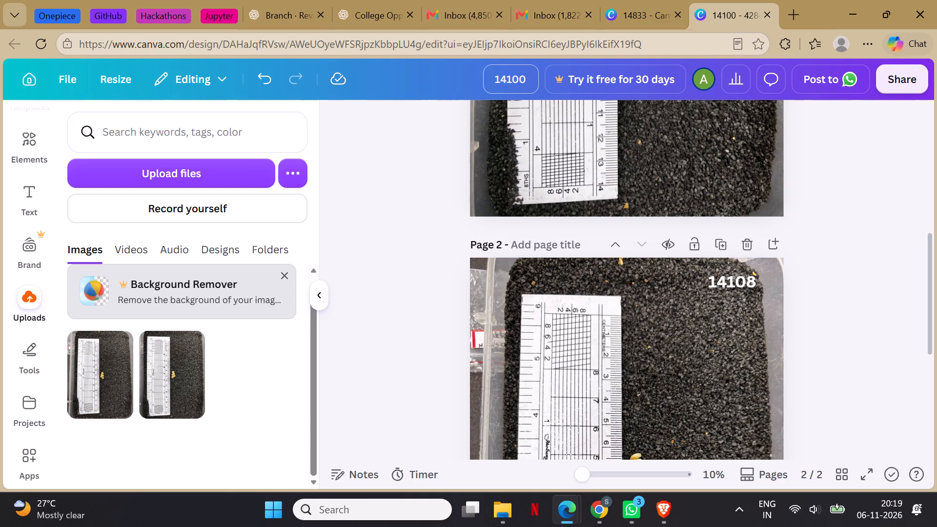
key("BackSpace")
key("8")
key("Return")
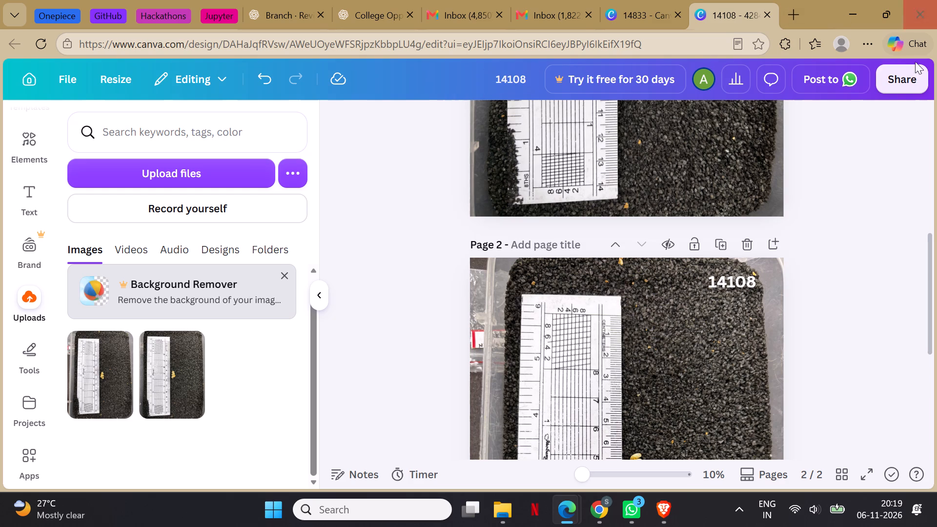
Download the renamed design as PNG.
left_click(903, 76)
left_click(666, 426)
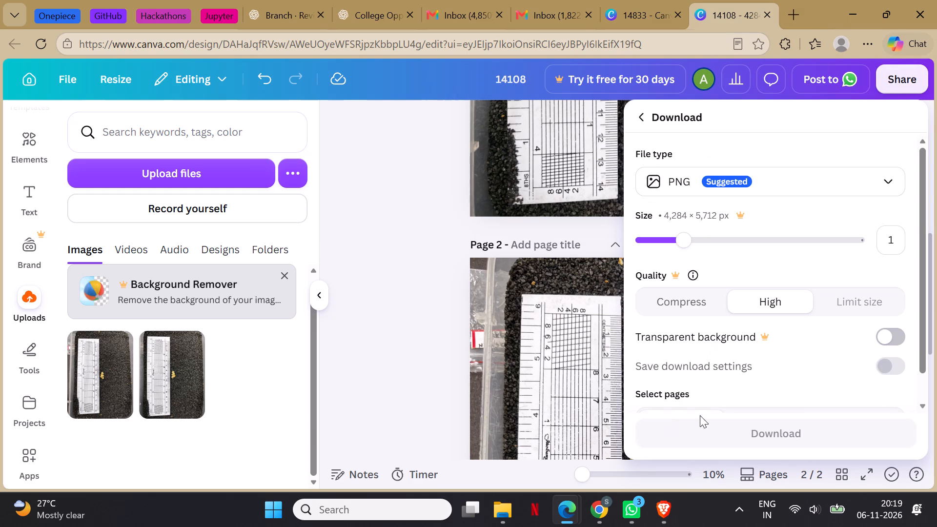
scroll(701, 415, "down", 7)
left_click(683, 395)
left_click(741, 424)
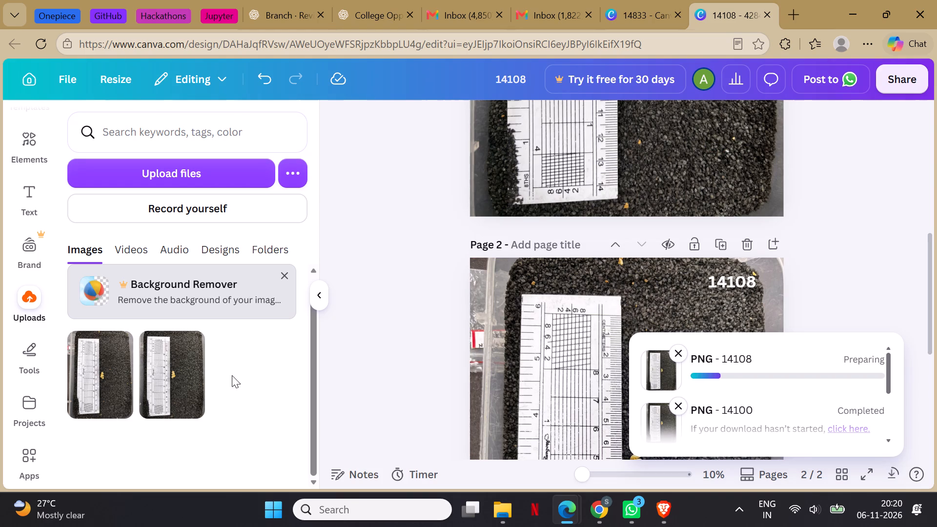
Move both uploaded ruler photos in the image uploads to Trash.
left_click(158, 345)
left_click(84, 345)
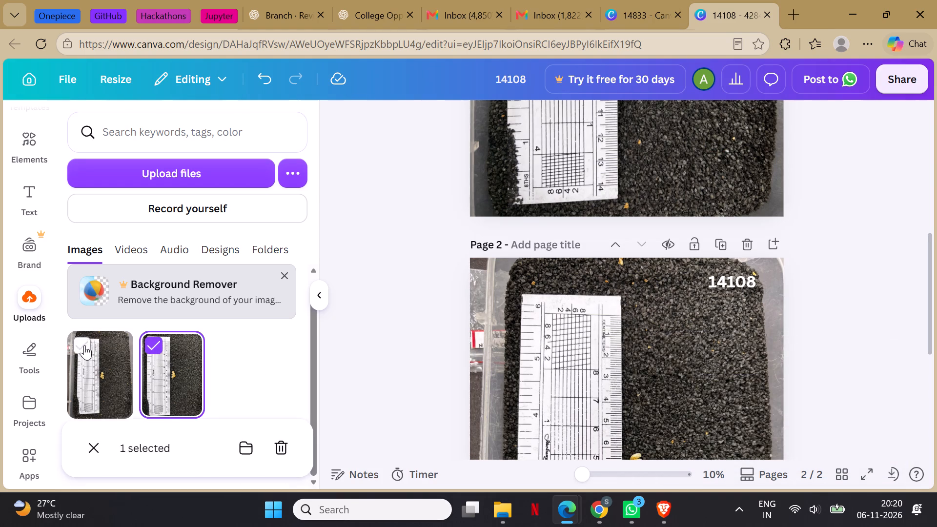
left_click(286, 452)
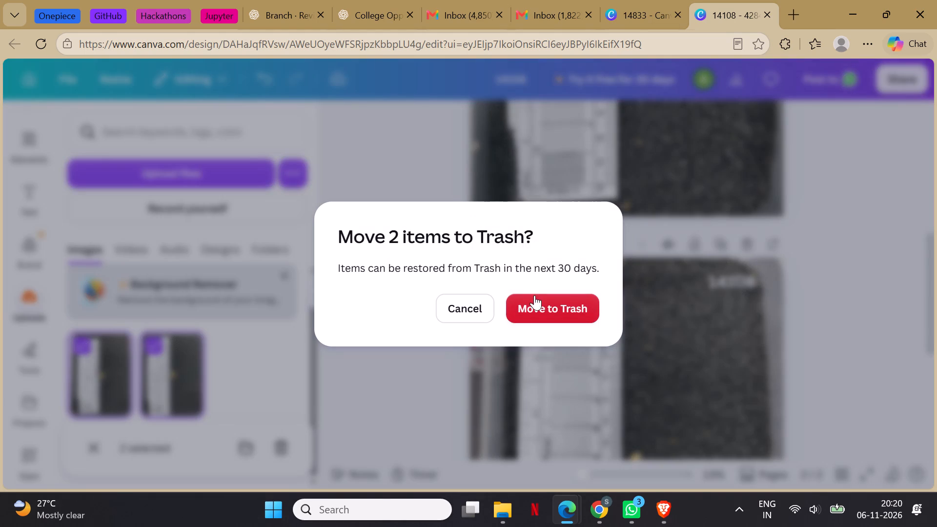
left_click(535, 309)
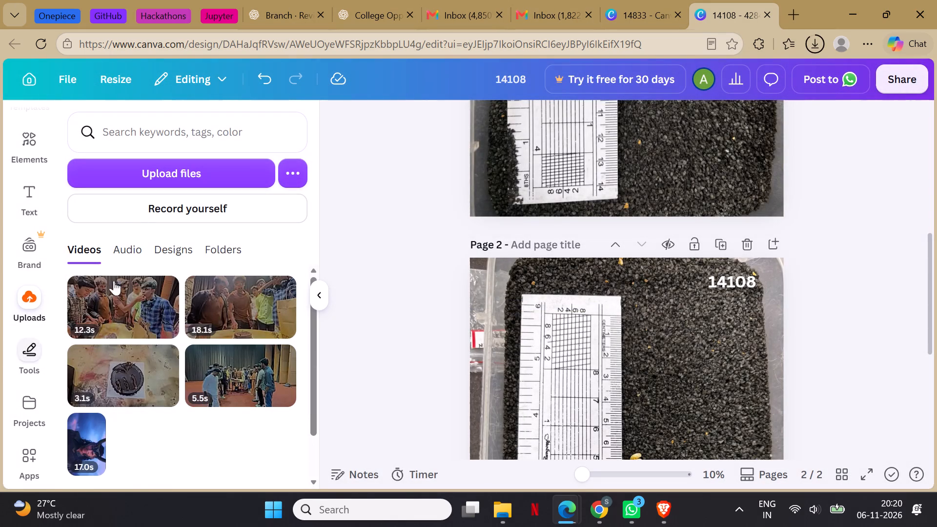
Upload the images IMG_8237 and IMG_8238 from the 15047 folder in Downloads.
left_click(181, 177)
scroll(202, 210, "down", 1)
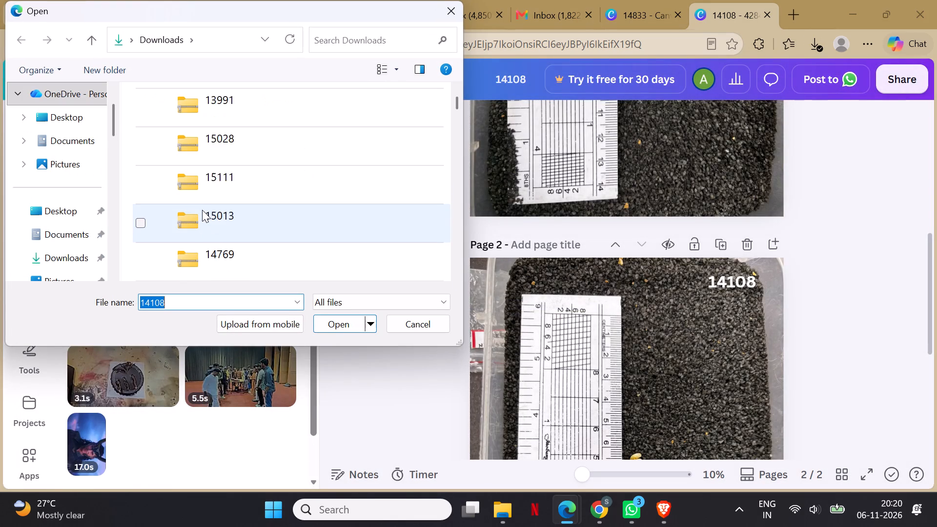
scroll(202, 210, "down", 2)
left_click(211, 186)
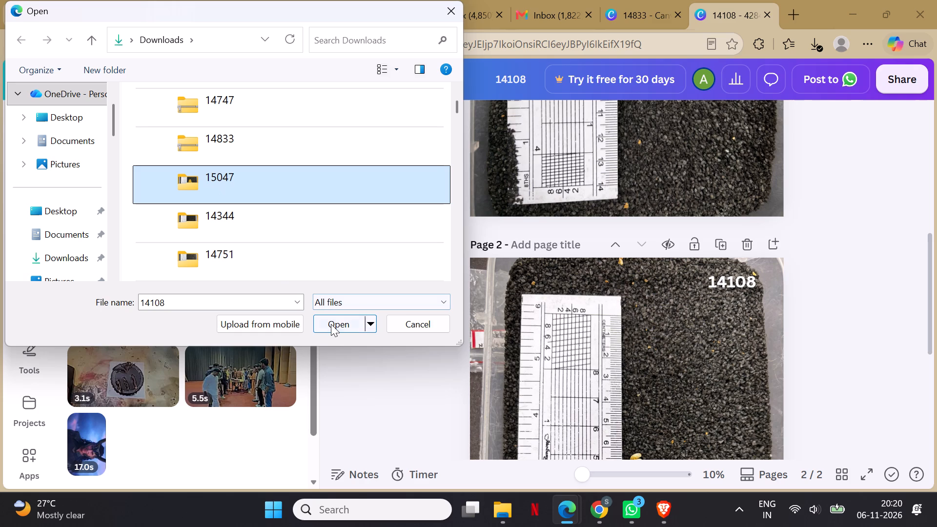
left_click(331, 324)
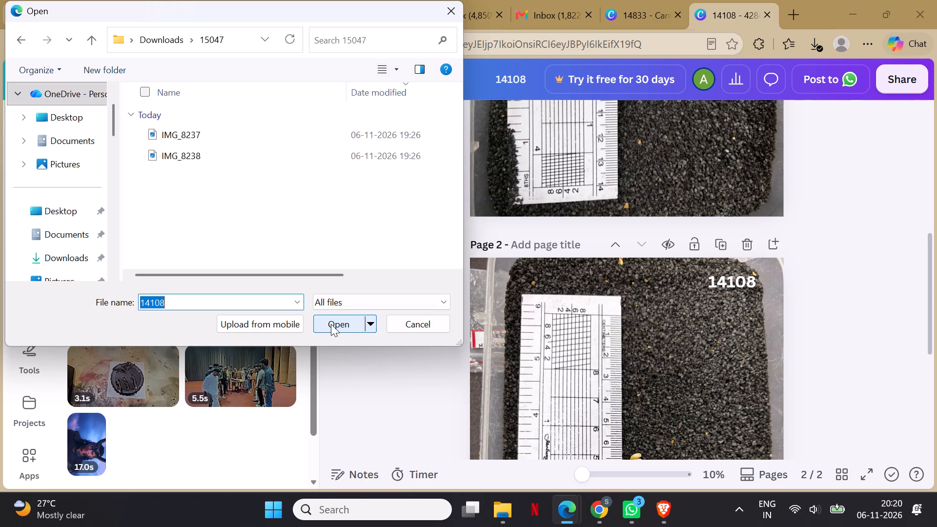
left_click(141, 158)
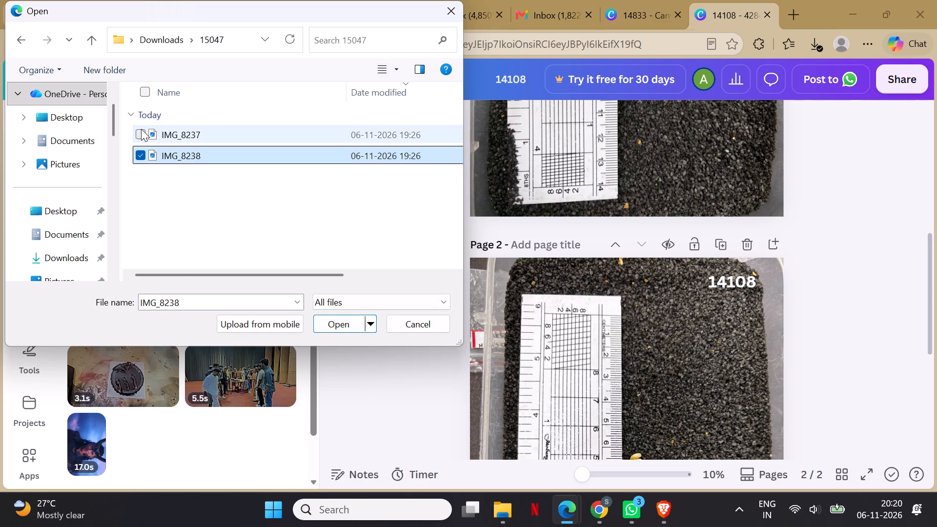
left_click(141, 129)
left_click(331, 325)
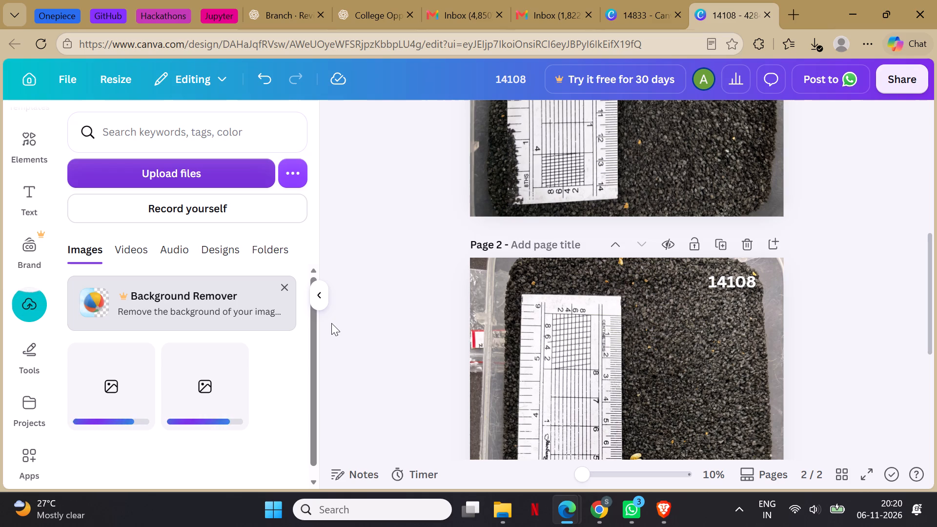
Move the 15047 folder from Downloads to Documents in File Explorer and return to the Canva design.
left_click(507, 514)
left_click(251, 266)
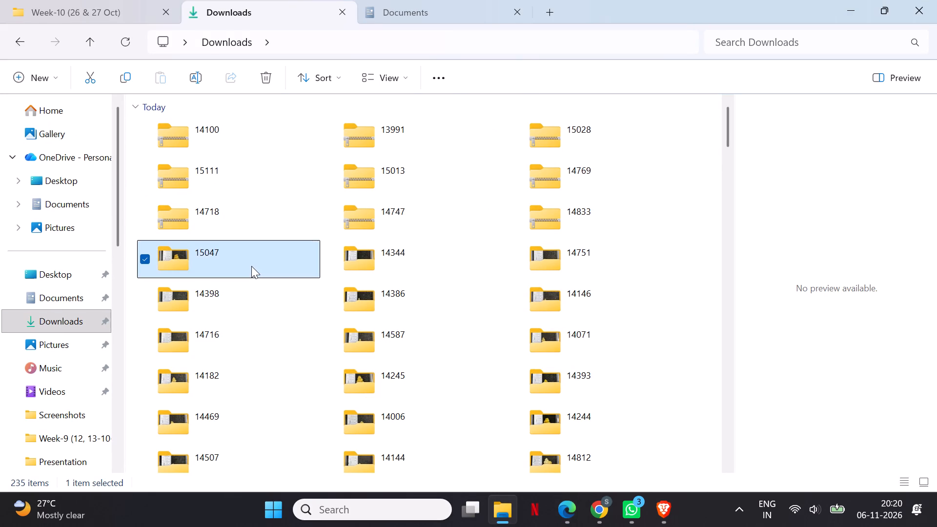
key("ctrl+x")
left_click(396, 7)
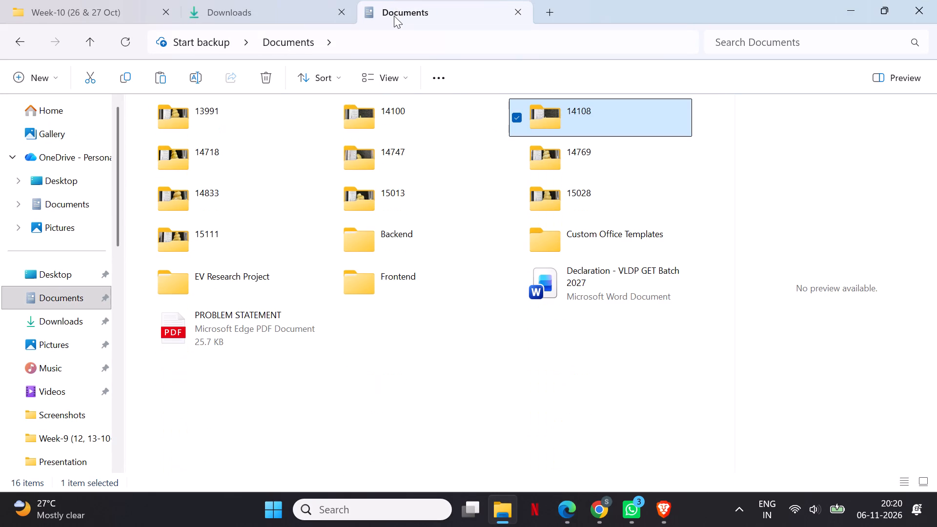
key("ctrl+v")
left_click(245, 13)
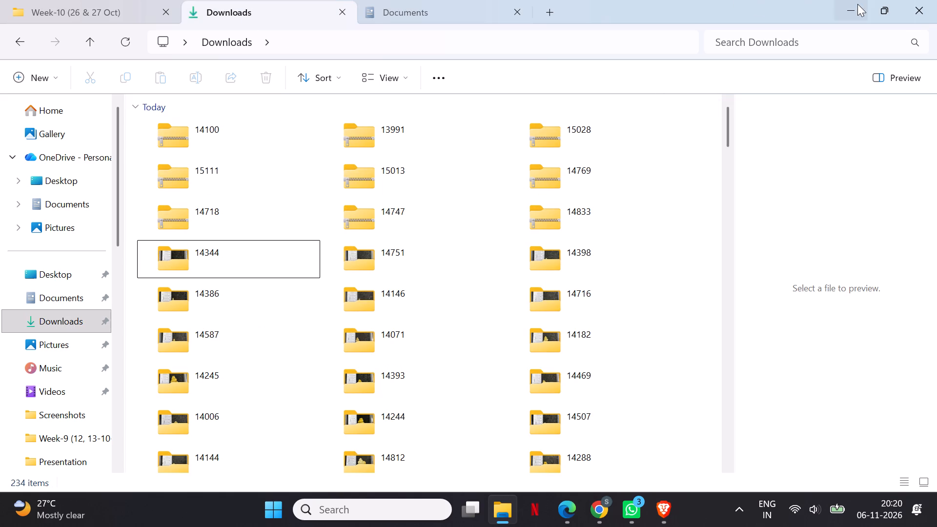
left_click(857, 4)
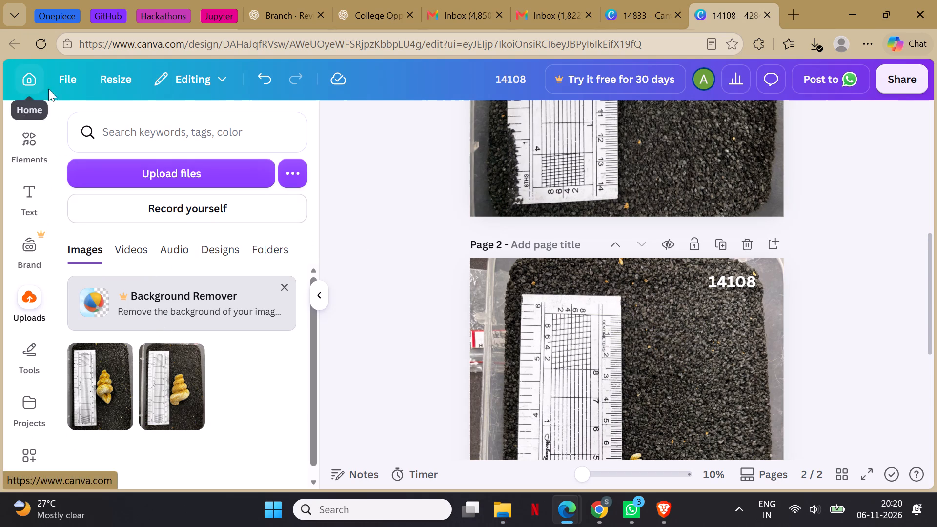
Delete the old specimen photos from page 2 and page 1, keeping the number labels.
left_click(559, 358)
left_click(644, 229)
scroll(644, 227, "up", 3)
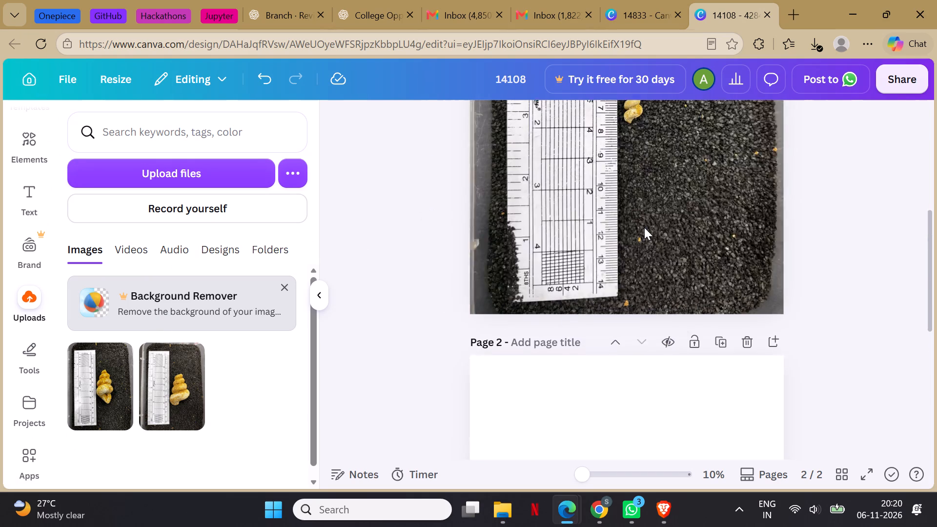
scroll(667, 317, "up", 3)
left_click(674, 306)
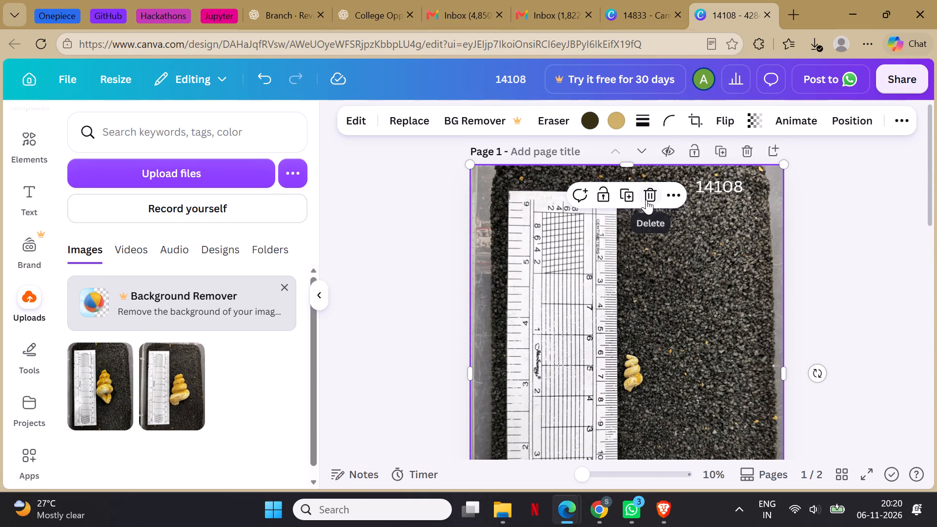
left_click(646, 200)
Place the first uploaded shell photo on page 1 and the second uploaded shell photo on page 2.
left_click(97, 396)
scroll(212, 426, "down", 3)
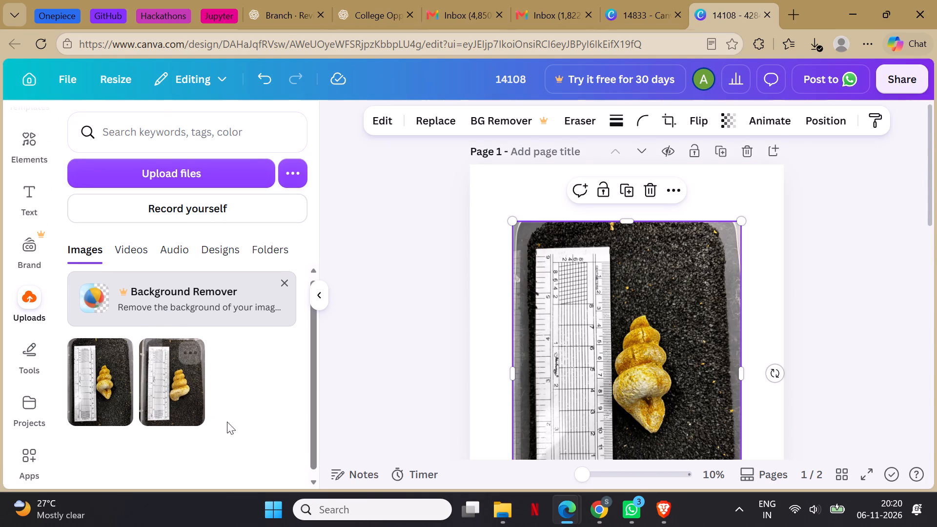
scroll(227, 422, "down", 4)
scroll(364, 411, "down", 3)
left_click(534, 384)
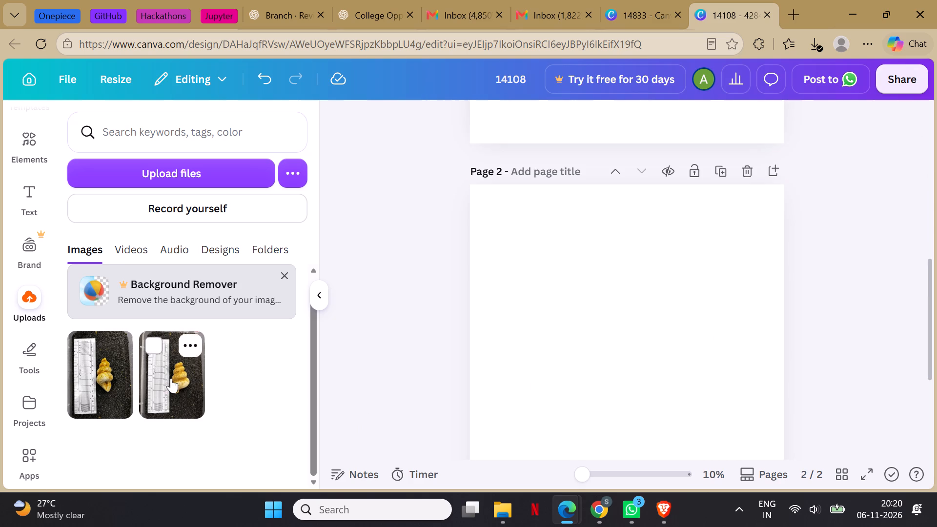
left_click(171, 378)
Enlarge the shell photo on page 2 from opposite corners so it fills the whole page.
scroll(314, 358, "down", 5)
scroll(434, 332, "down", 4)
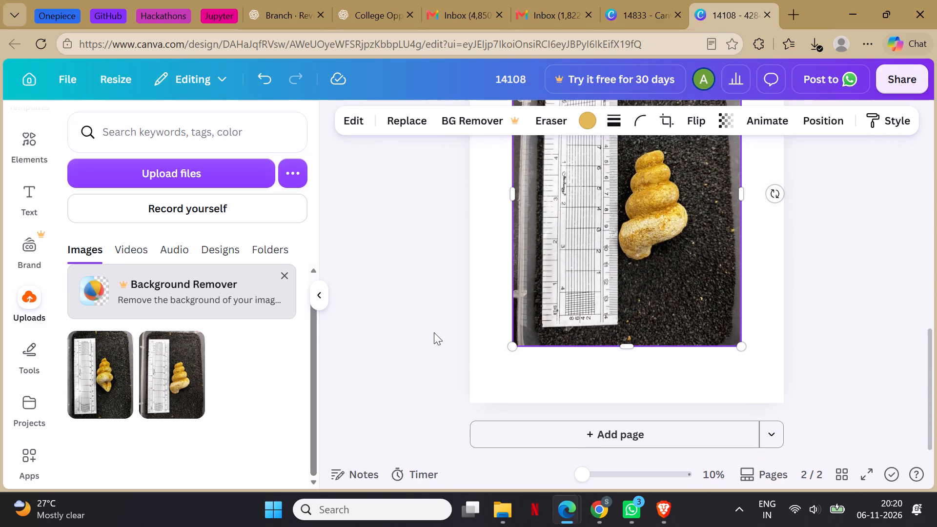
left_click_drag(742, 345, 766, 394)
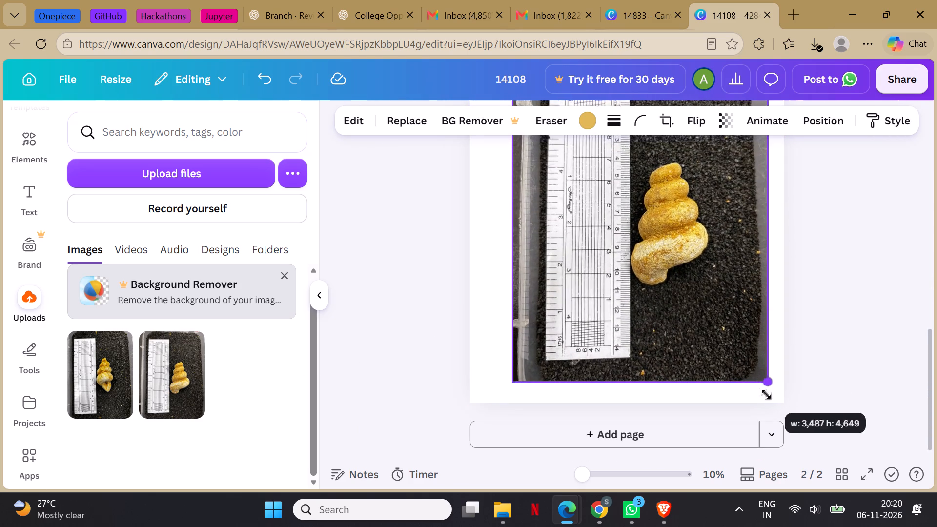
left_click_drag(766, 394, 773, 408)
scroll(699, 357, "up", 3)
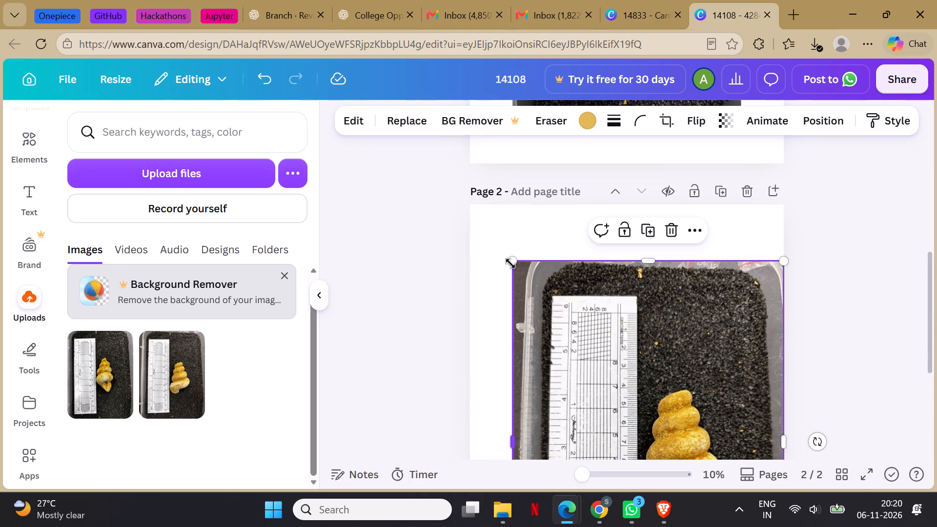
left_click_drag(510, 263, 470, 211)
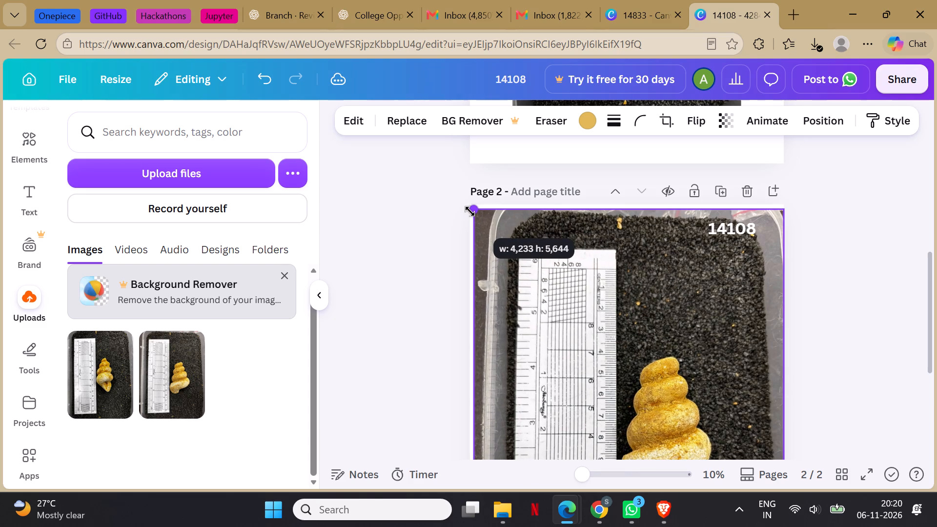
left_click_drag(470, 211, 468, 210)
Enlarge the shell photo on page 1 from opposite corners so it fills the whole page.
scroll(611, 228, "up", 3)
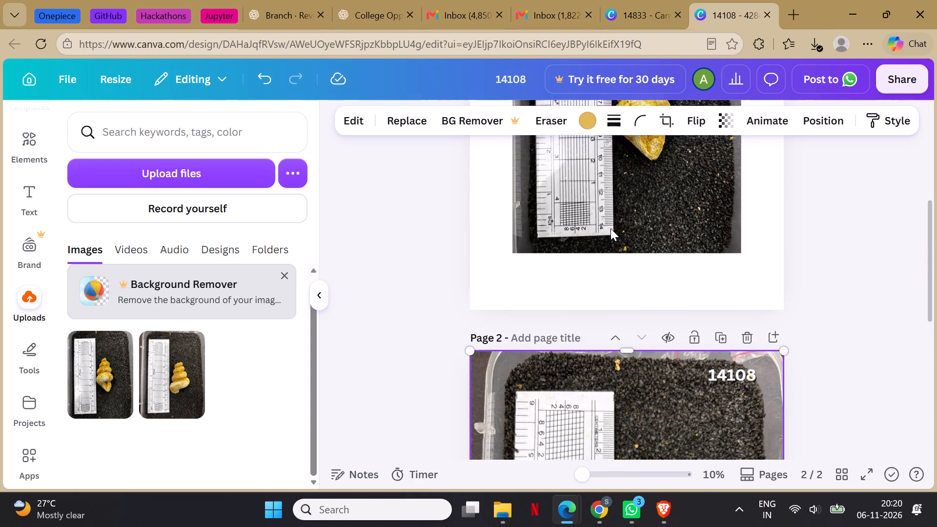
scroll(611, 228, "up", 1)
left_click(633, 312)
left_click_drag(741, 398, 755, 433)
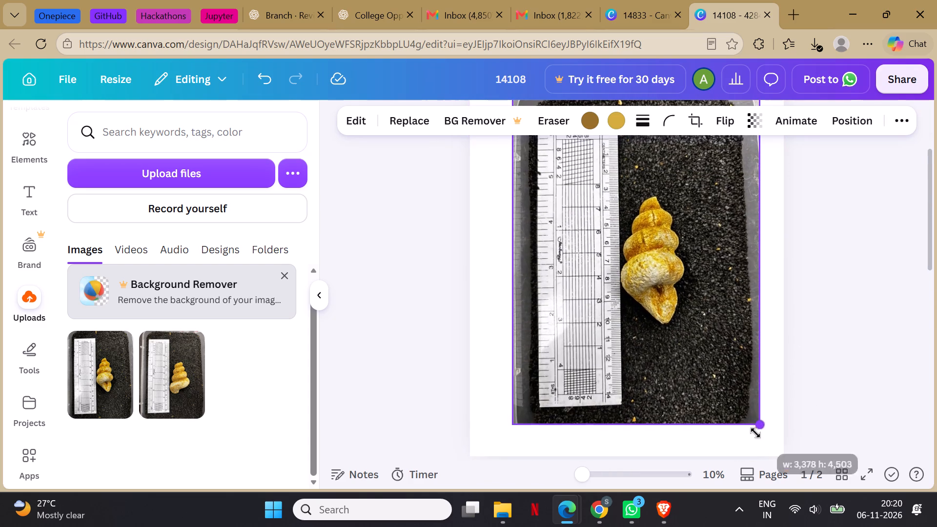
left_click_drag(755, 433, 773, 460)
scroll(727, 403, "up", 3)
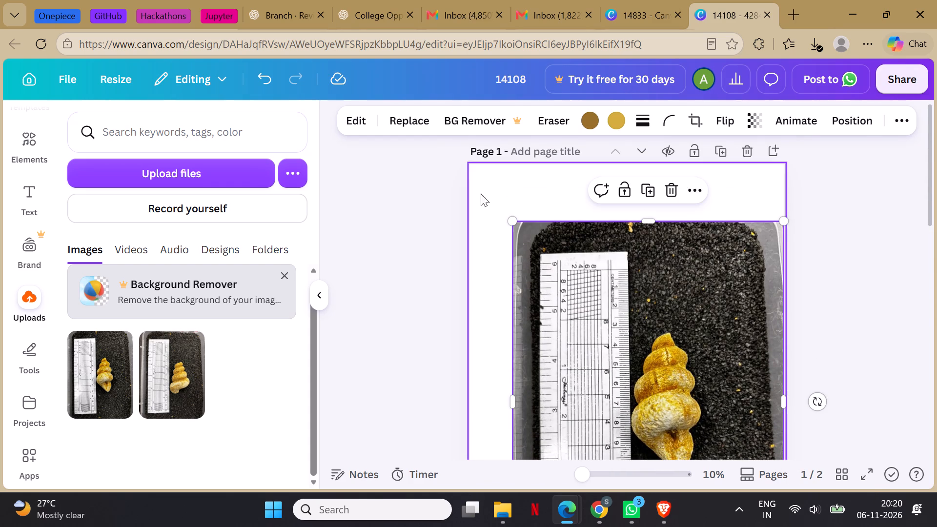
left_click_drag(514, 223, 479, 173)
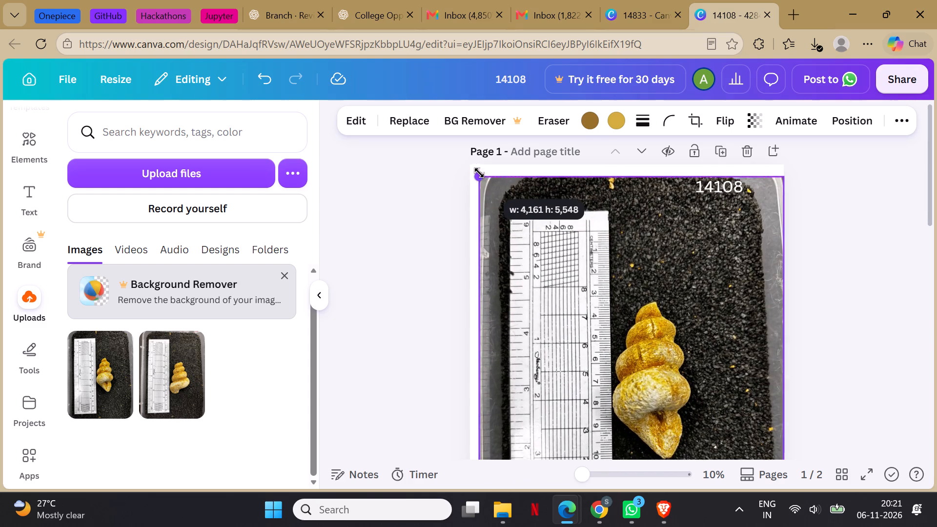
left_click_drag(479, 173, 475, 165)
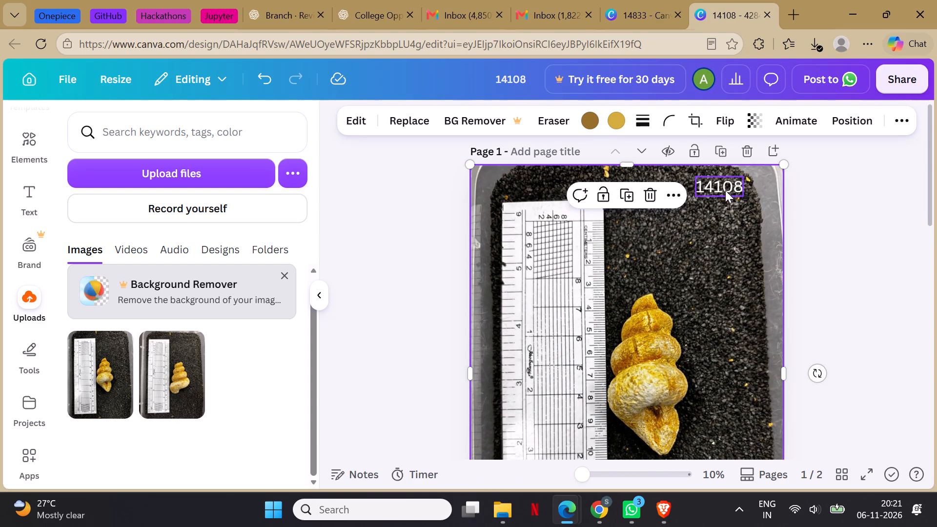
Change the number label on page 2 to 15047.
left_click(725, 187)
scroll(725, 186, "down", 4)
scroll(736, 211, "up", 2)
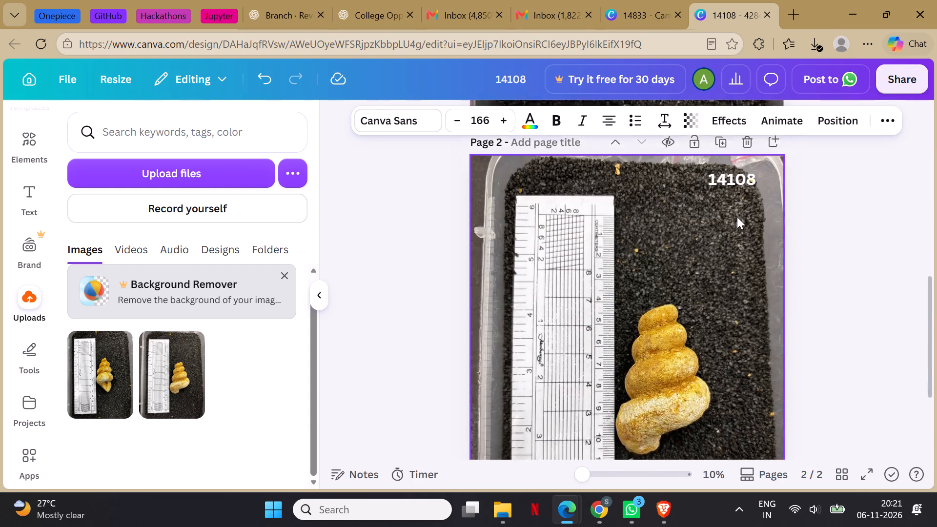
scroll(742, 226, "up", 1)
left_click(752, 282)
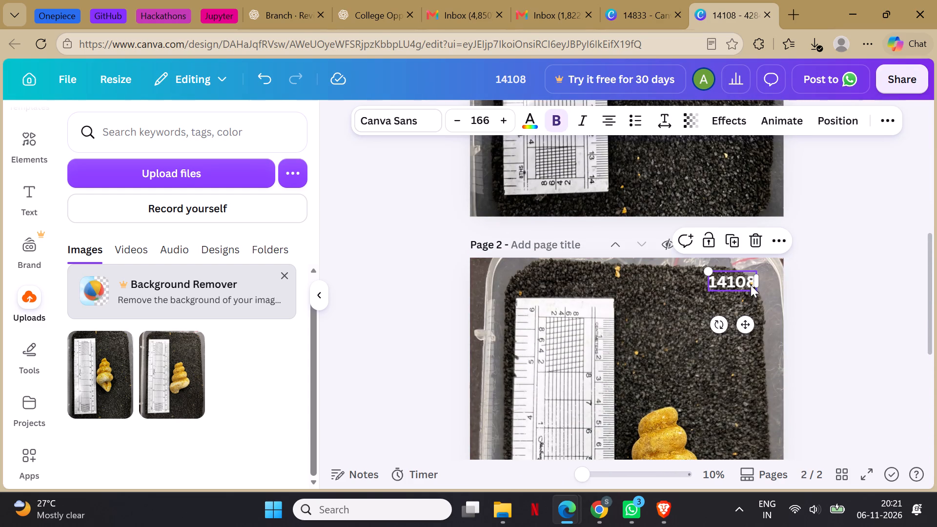
left_click(748, 281)
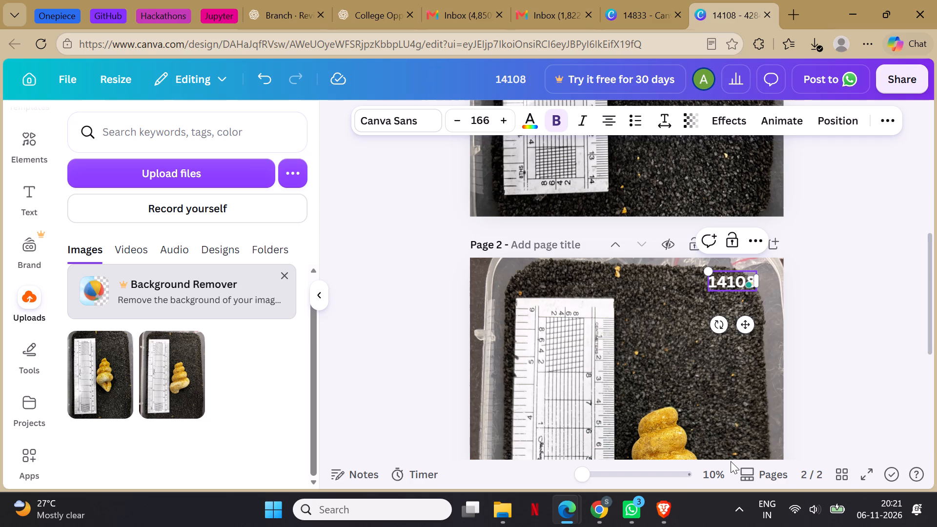
key("Delete")
key("BackSpace")
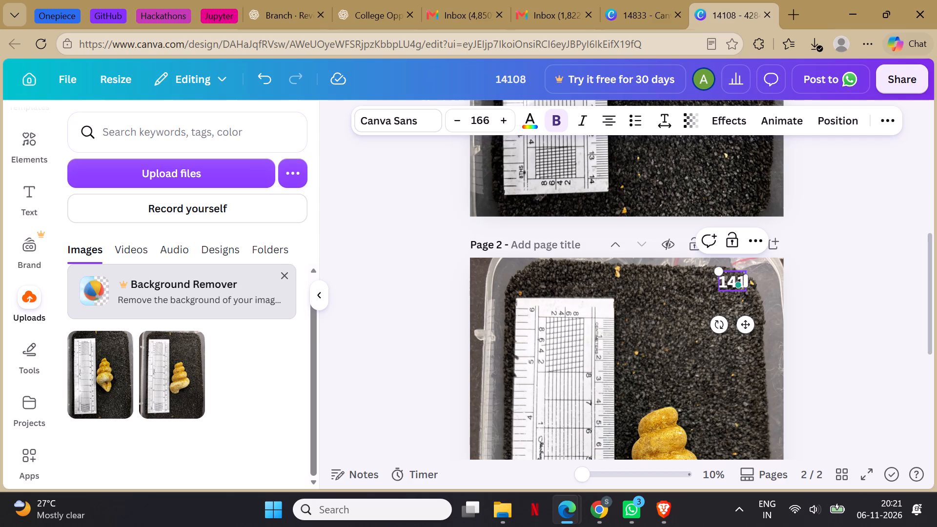
key("BackSpace")
key("BackSpace")
key("5")
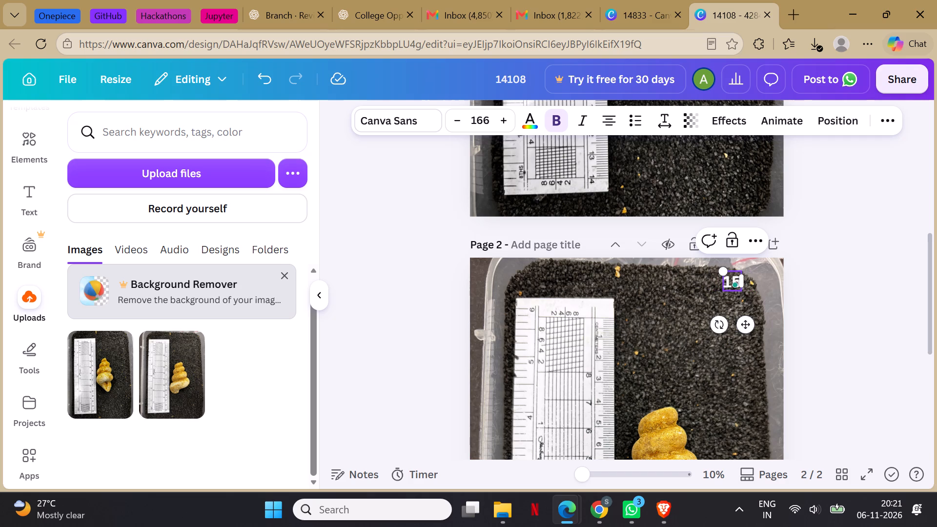
key("0")
type("47")
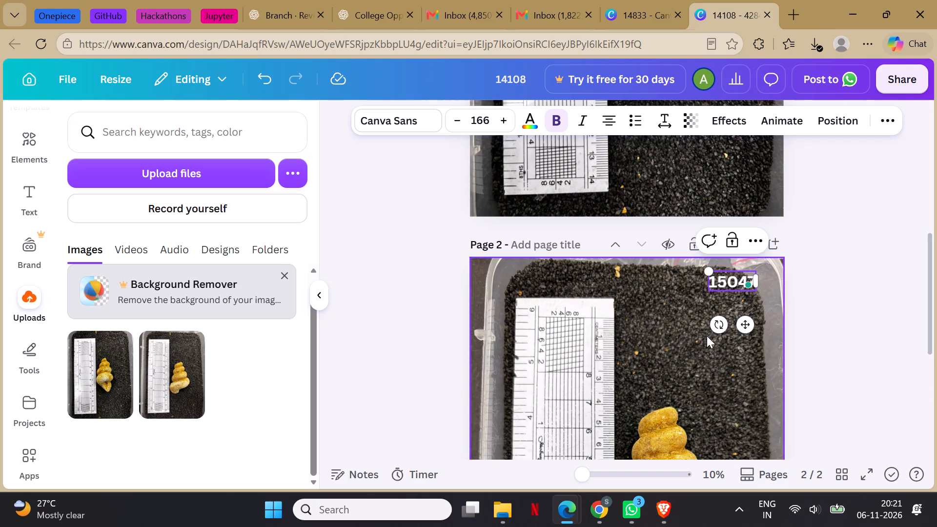
left_click(742, 367)
Duplicate page 2's 15047 label and move the copy to the lower-right corner of the page 1 photo.
left_click(731, 284)
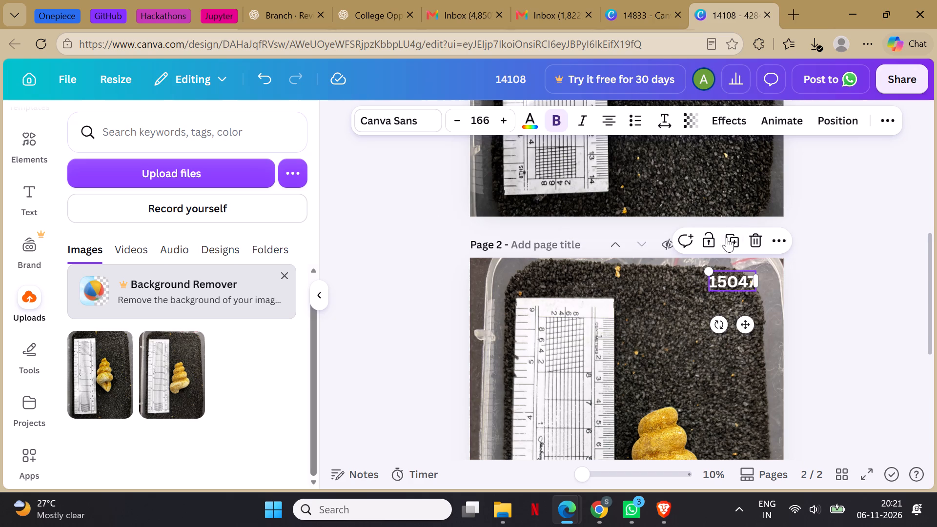
left_click(730, 243)
left_click_drag(744, 328, 737, 239)
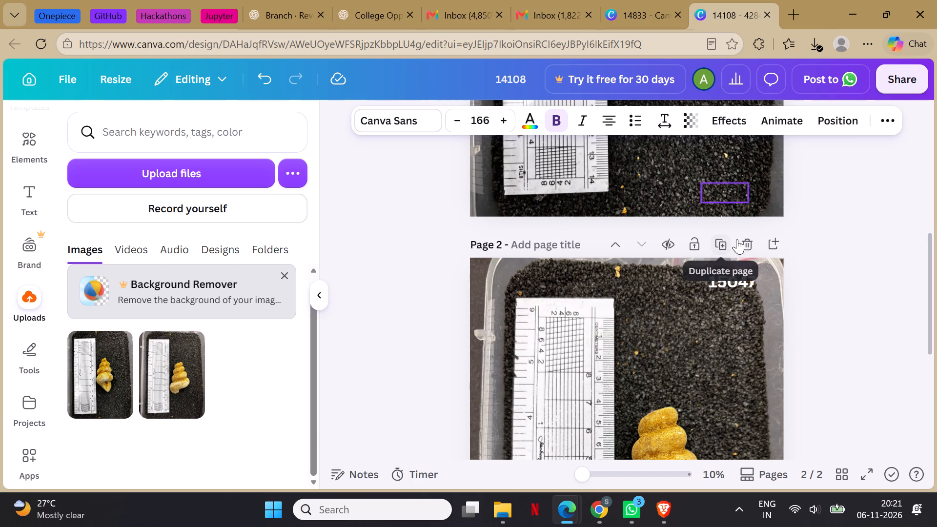
left_click_drag(737, 239, 742, 229)
Delete the old 14108 label from the top of page 1.
scroll(742, 229, "up", 7)
left_click(727, 186)
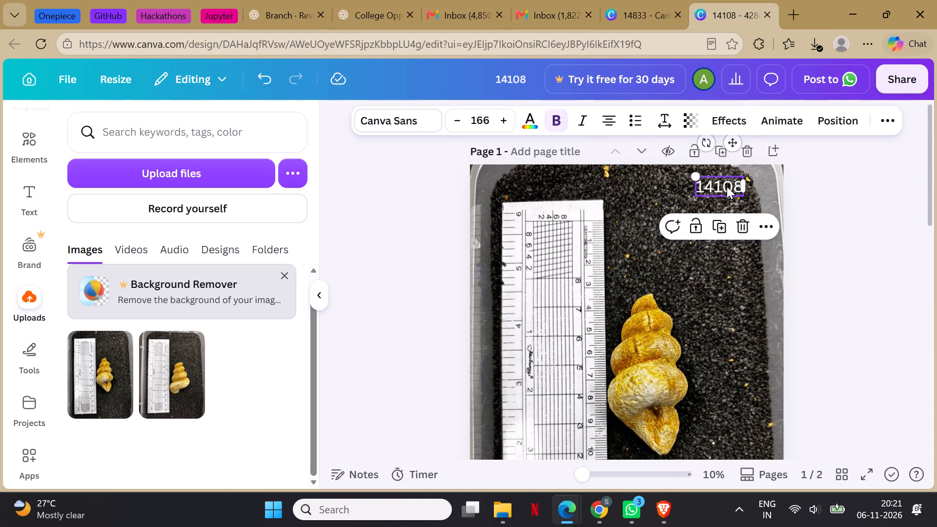
left_click(744, 225)
Rename the design as 15047.
scroll(783, 262, "down", 3)
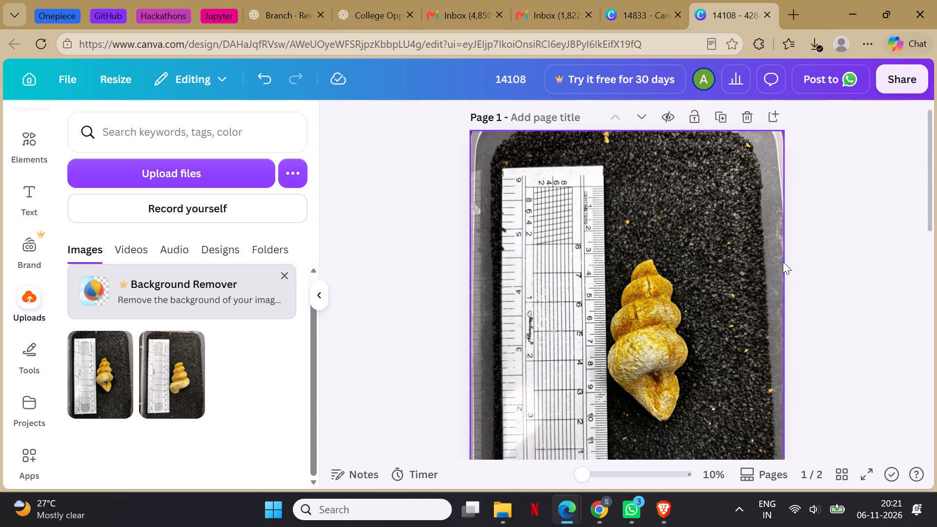
scroll(783, 262, "down", 4)
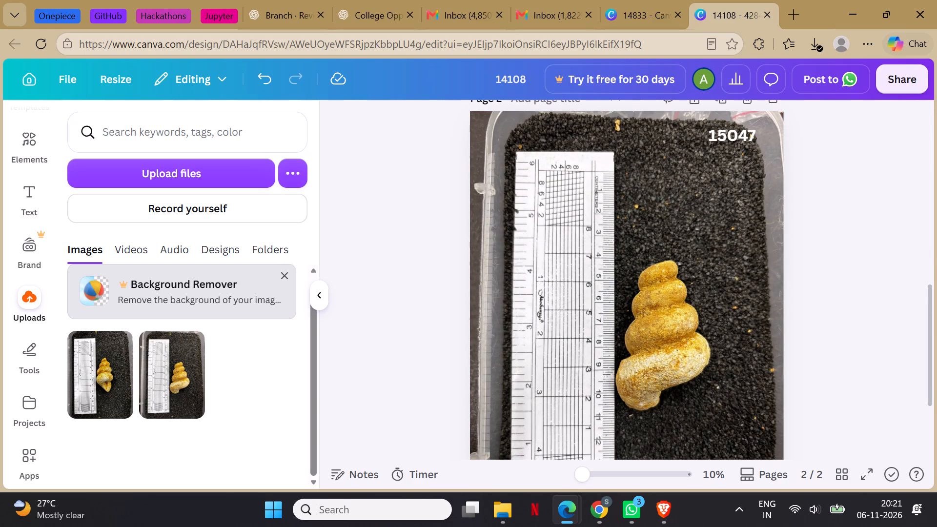
left_click(529, 81)
key("BackSpace")
key("BackSpace")
key("BackSpace")
key("BackSpace")
key("5")
type("047")
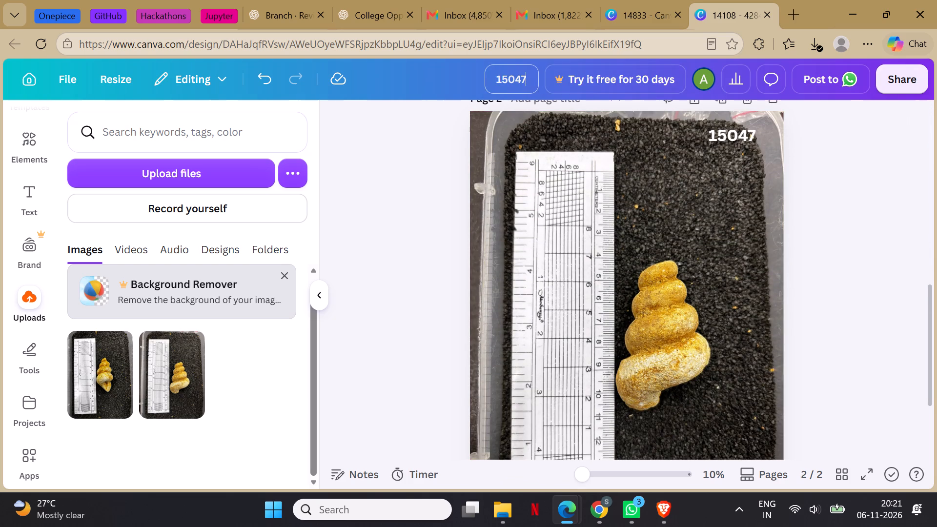
key("Return")
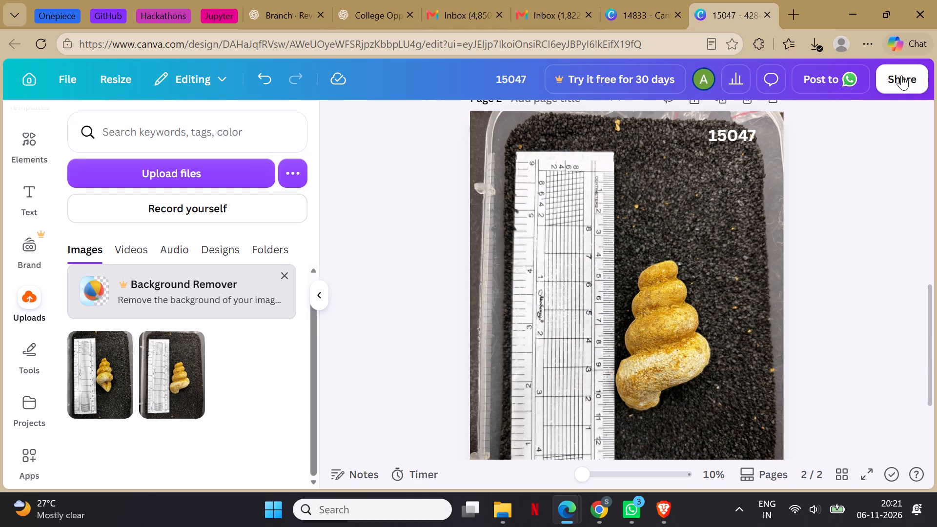
Download all pages of the renamed design as PNG.
left_click(901, 76)
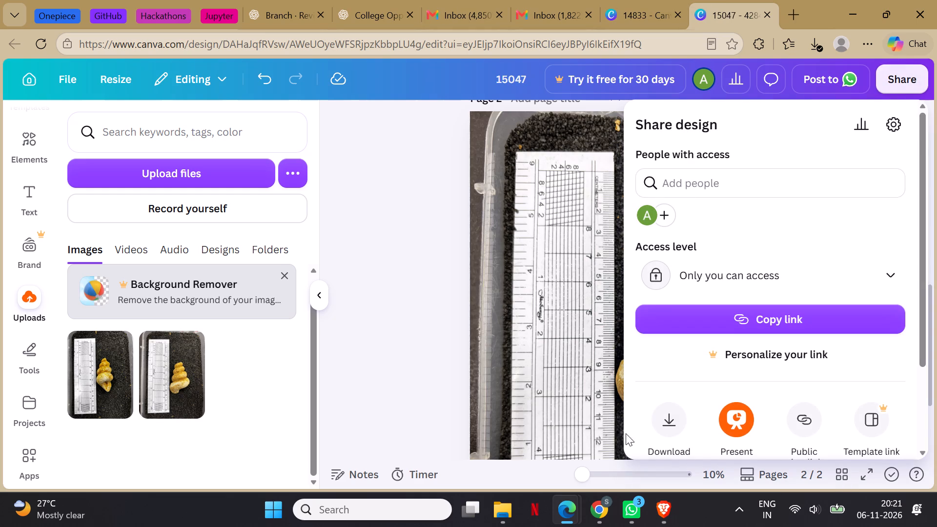
left_click(672, 420)
scroll(713, 349, "down", 3)
scroll(725, 392, "down", 1)
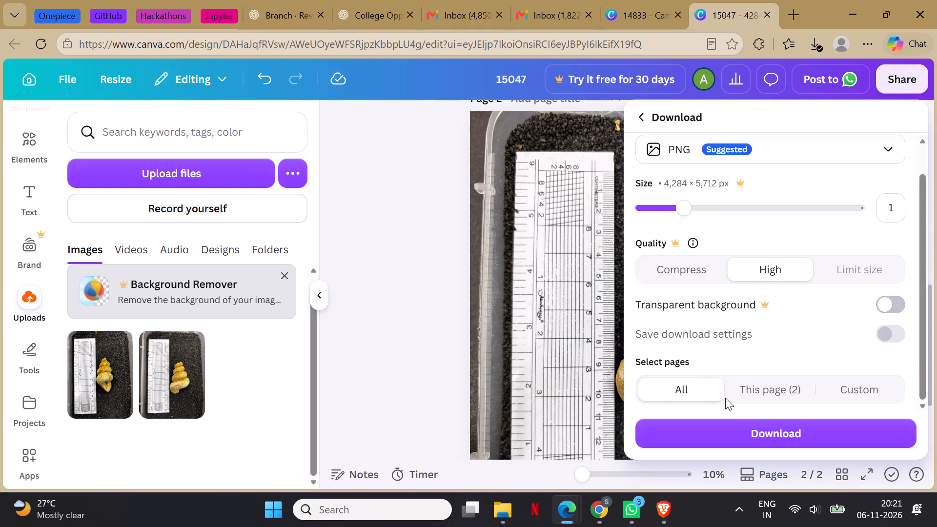
left_click(748, 434)
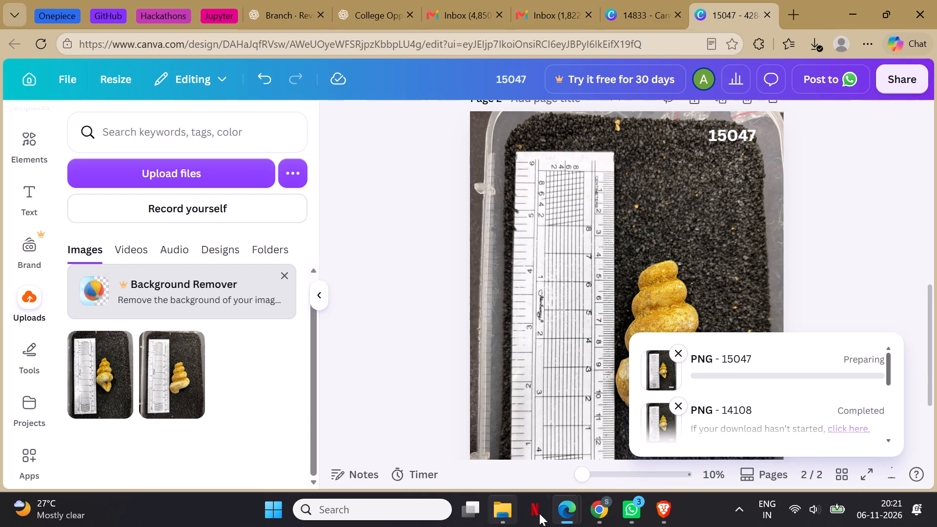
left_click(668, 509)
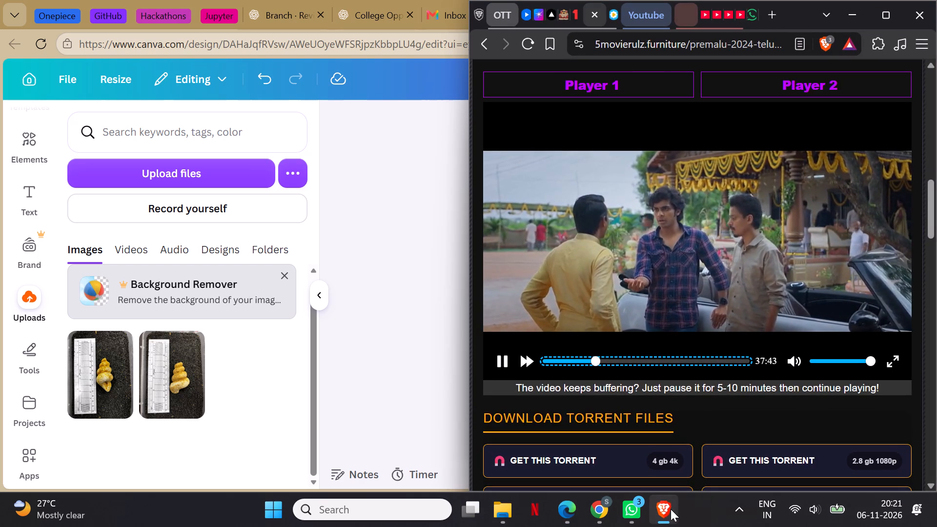
Put the video window away and check the Downloads folder for the next specimen folder.
left_click(671, 509)
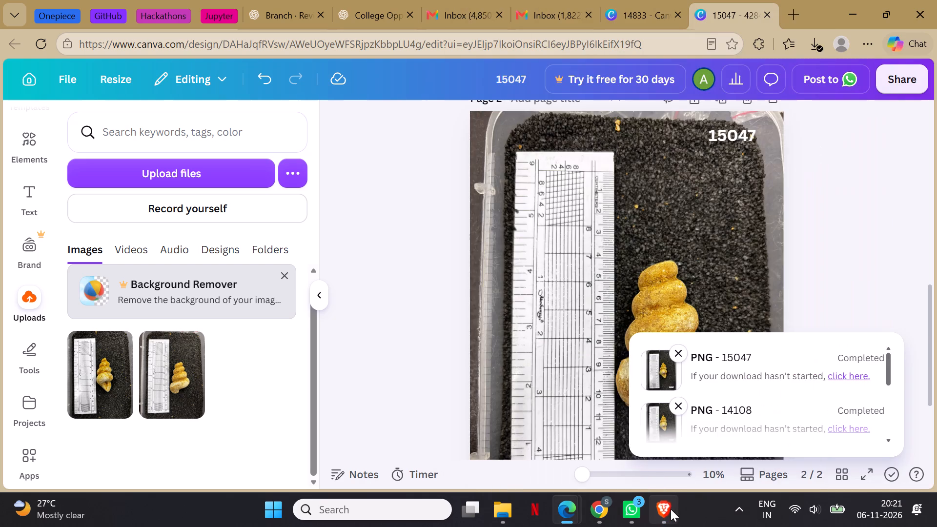
left_click(508, 506)
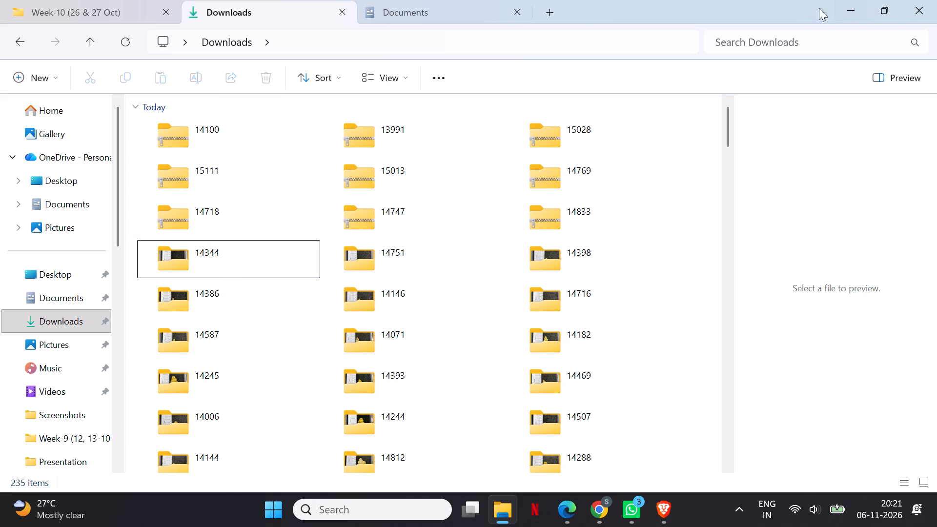
left_click(845, 8)
Move the two old specimen photos in the uploads to the trash.
left_click(83, 368)
left_click(152, 367)
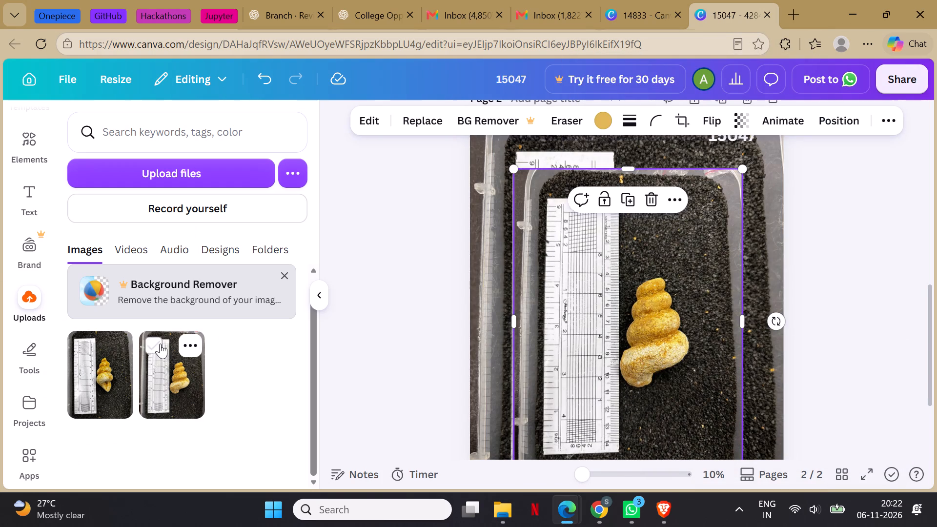
left_click(144, 344)
left_click(85, 346)
left_click(284, 446)
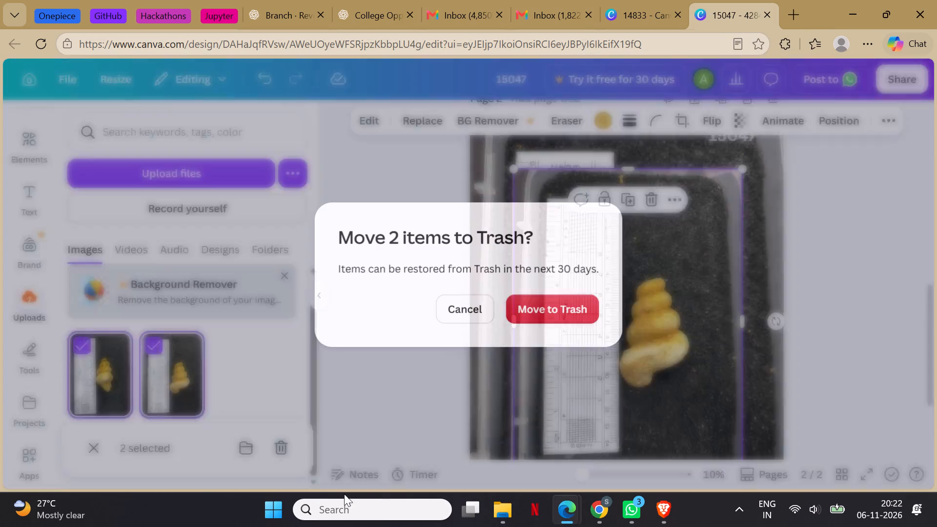
left_click(530, 312)
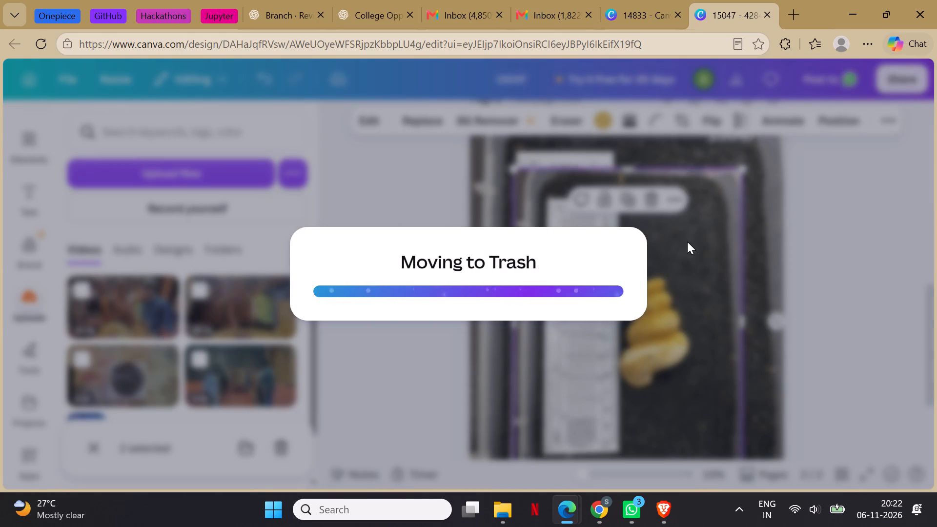
Delete page 2 of the 15047 design.
scroll(399, 340, "down", 10)
scroll(550, 361, "up", 8)
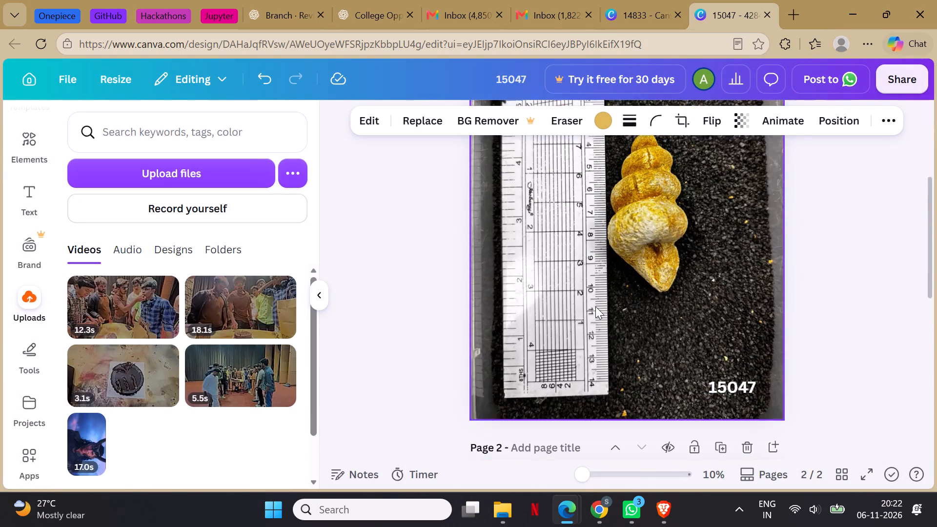
scroll(598, 306, "down", 4)
left_click(751, 262)
Delete the old specimen photo from page 1, keeping the number label.
scroll(751, 262, "up", 4)
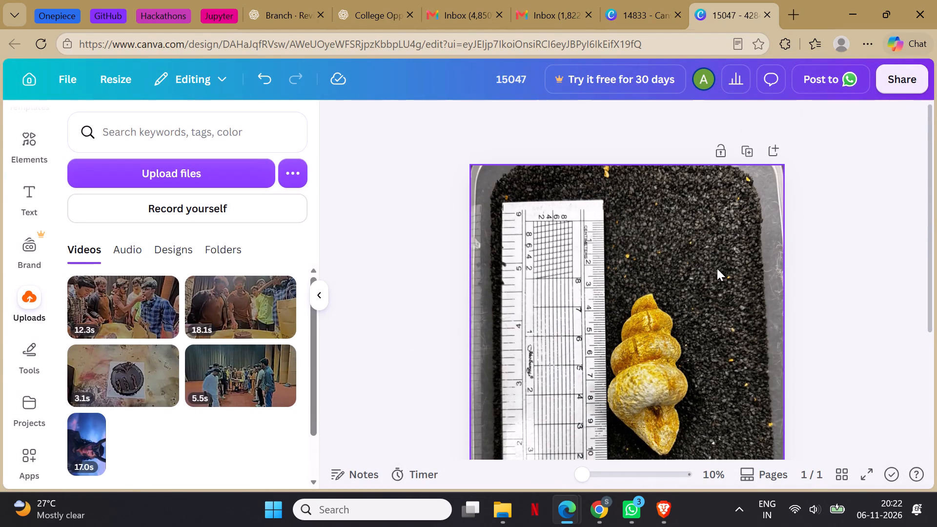
scroll(715, 269, "down", 1)
left_click(714, 270)
scroll(714, 269, "up", 2)
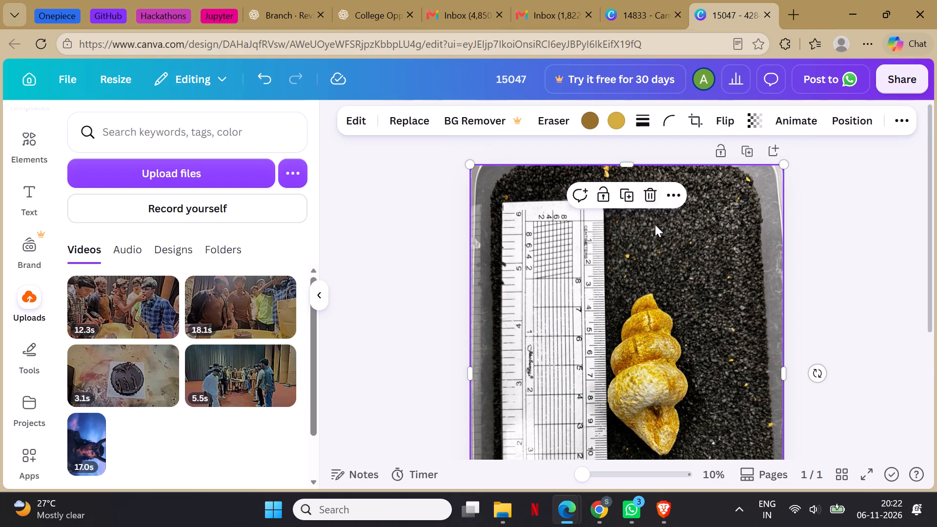
left_click(648, 196)
Duplicate the emptied page 1 to make a second page.
scroll(648, 196, "down", 8)
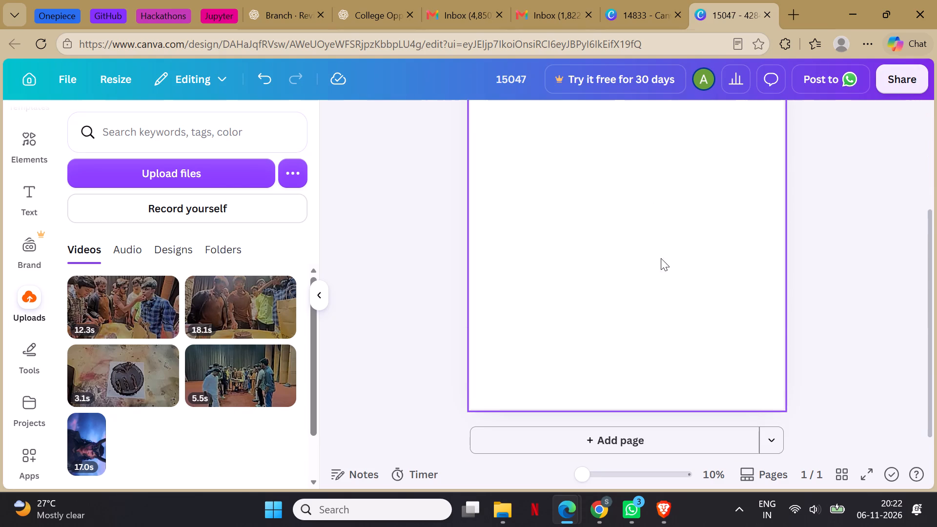
left_click(598, 310)
scroll(598, 310, "up", 7)
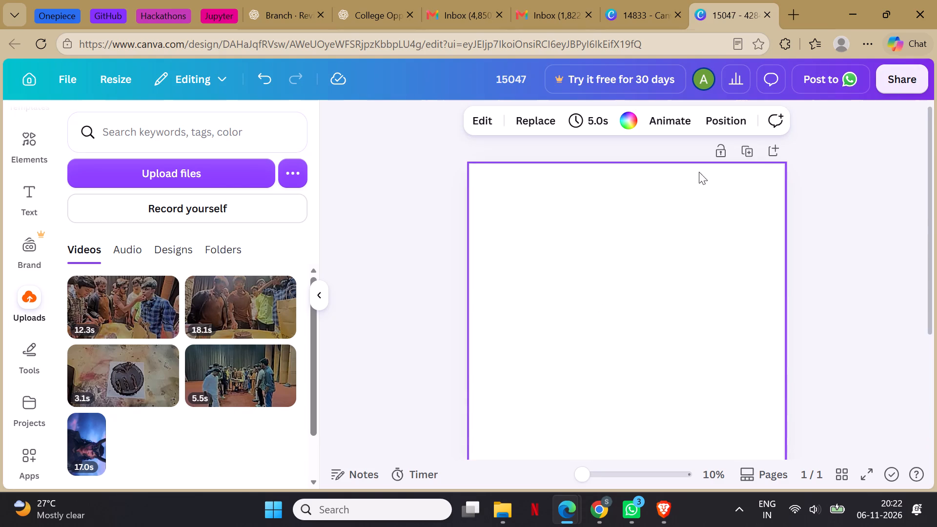
left_click(748, 148)
scroll(640, 265, "down", 2)
scroll(639, 267, "up", 9)
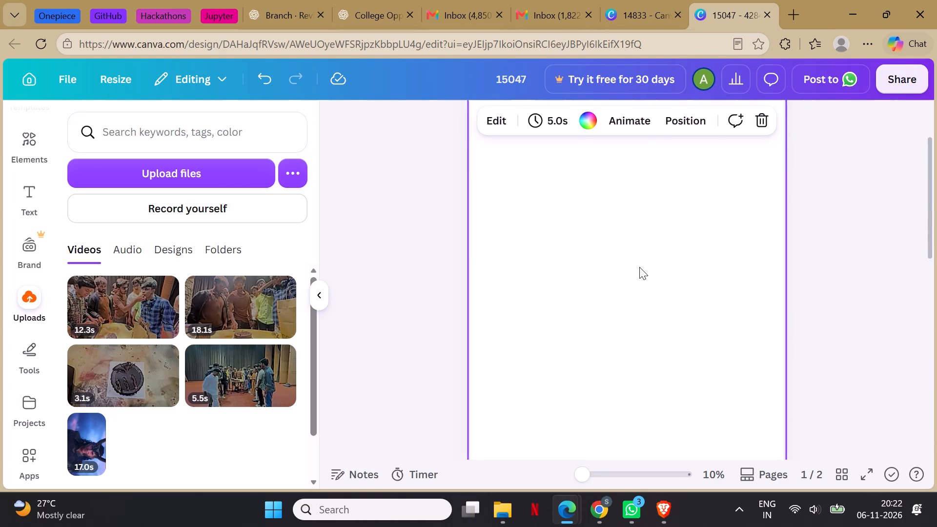
Upload the photos IMG_8232 and IMG_8233 from the 14344 folder in Downloads.
scroll(639, 267, "up", 2)
left_click(571, 275)
left_click(181, 174)
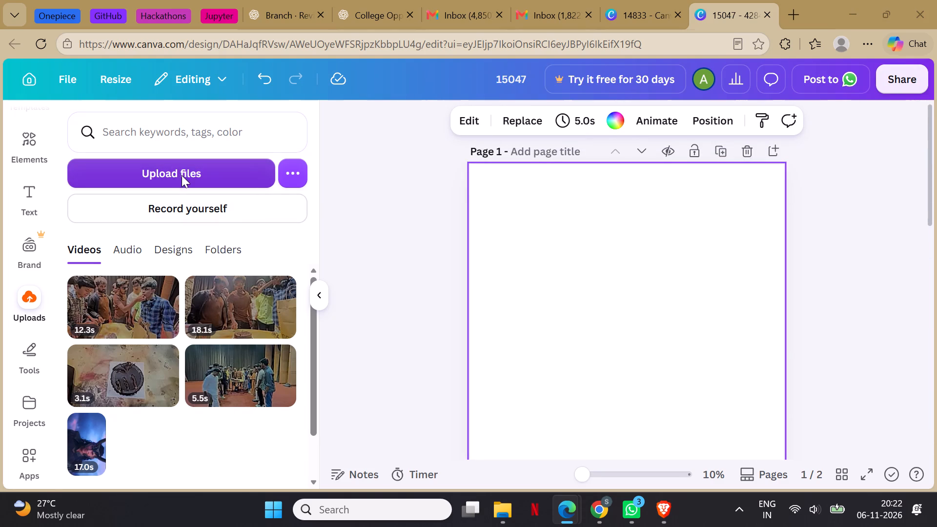
scroll(198, 234, "down", 3)
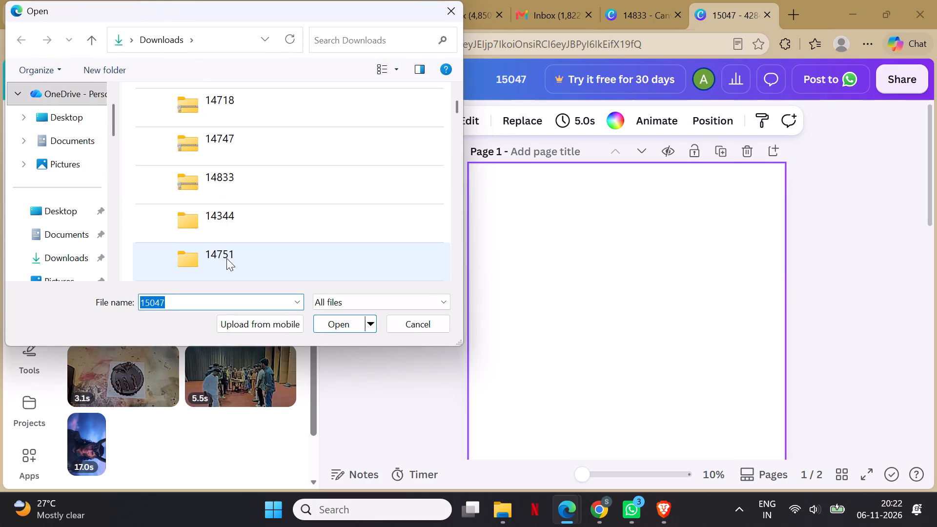
scroll(226, 258, "down", 1)
scroll(216, 165, "up", 1)
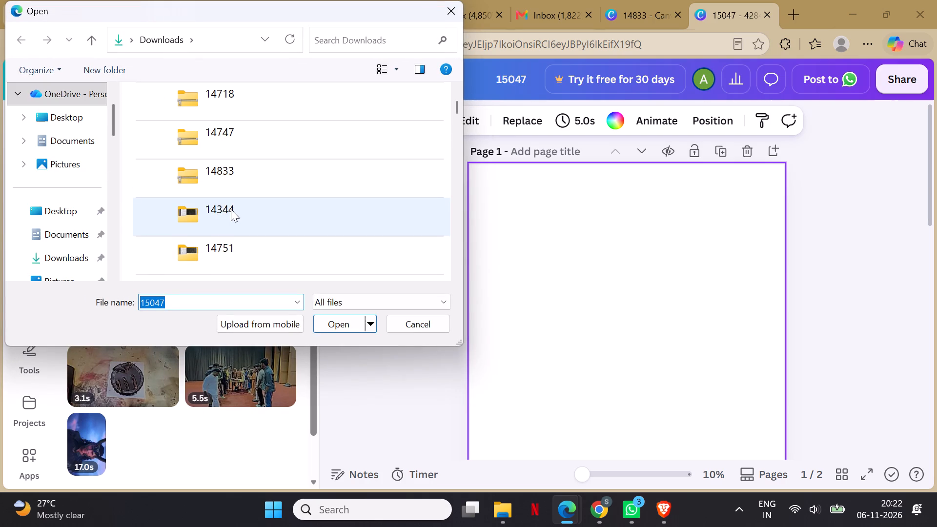
left_click(231, 209)
left_click(335, 321)
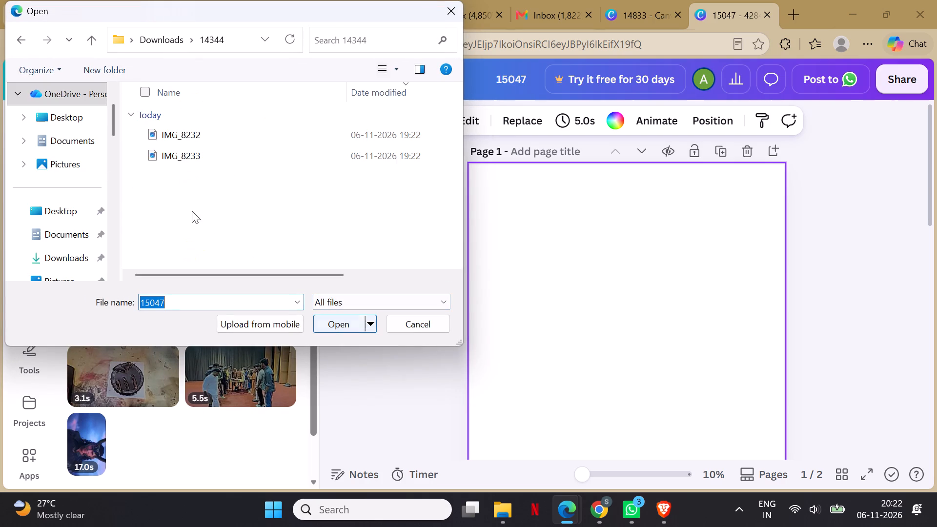
left_click(140, 131)
left_click(141, 156)
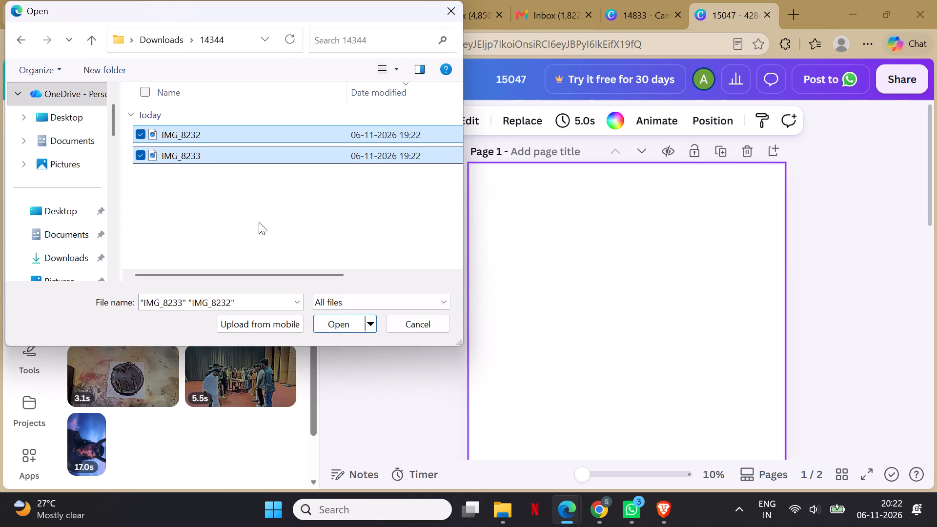
left_click(355, 324)
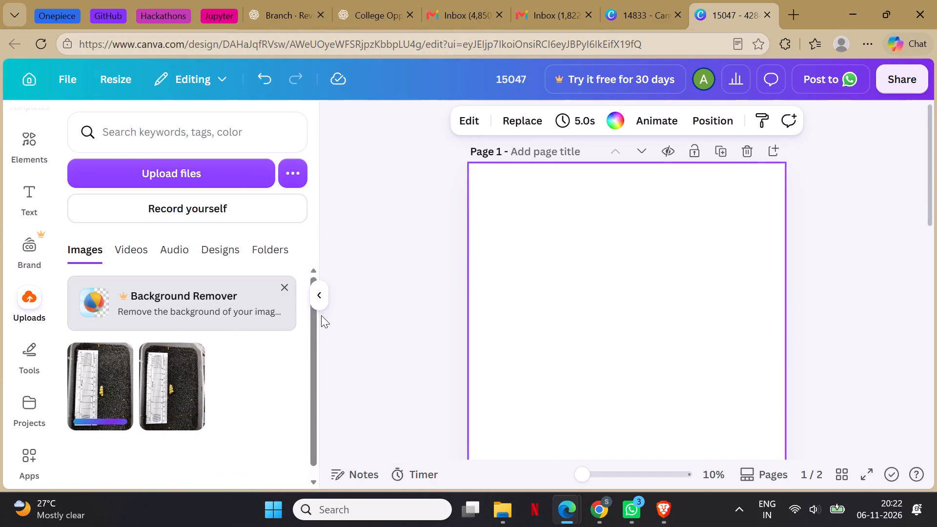
Place the first uploaded photo on page 1 and the second one on page 2.
left_click(104, 389)
scroll(338, 347, "down", 4)
left_click(530, 368)
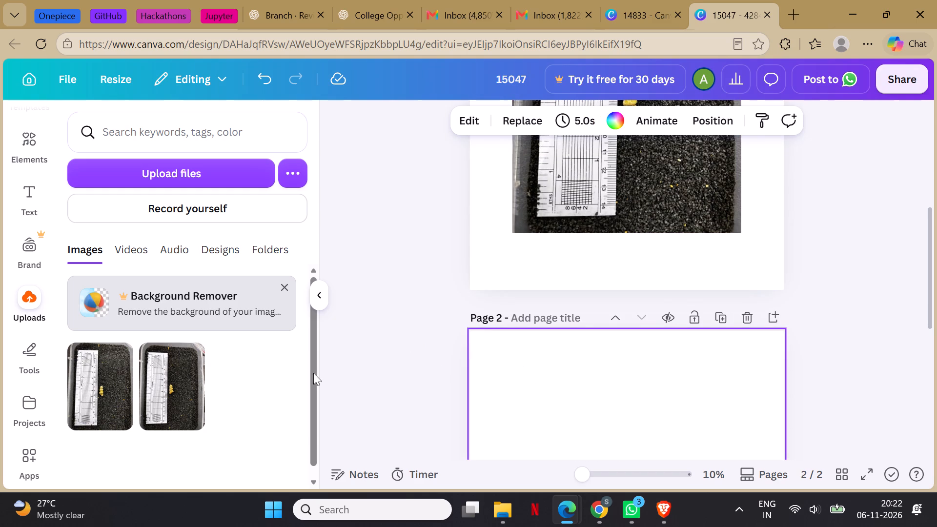
left_click(184, 396)
Enlarge the page 2 photo from its opposite corners so it fills the whole page.
scroll(431, 315, "down", 3)
scroll(561, 336, "down", 4)
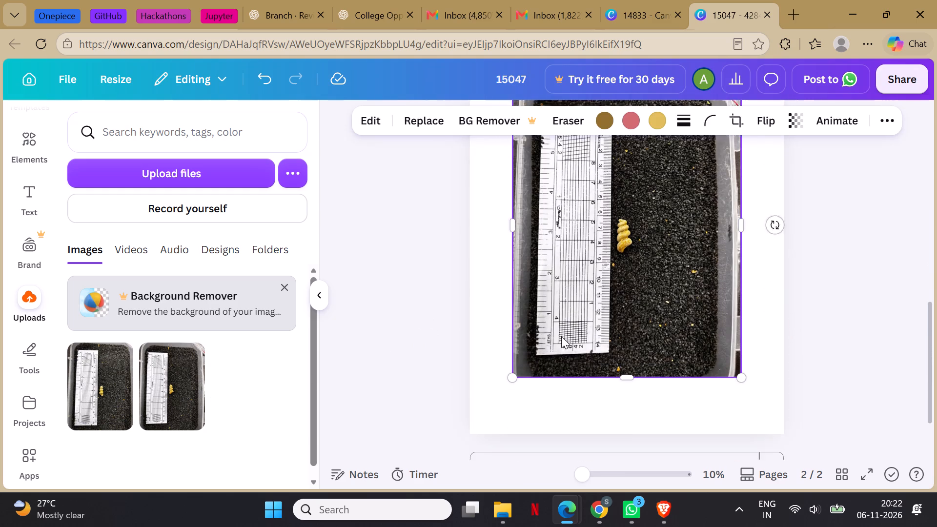
left_click_drag(741, 349, 782, 391)
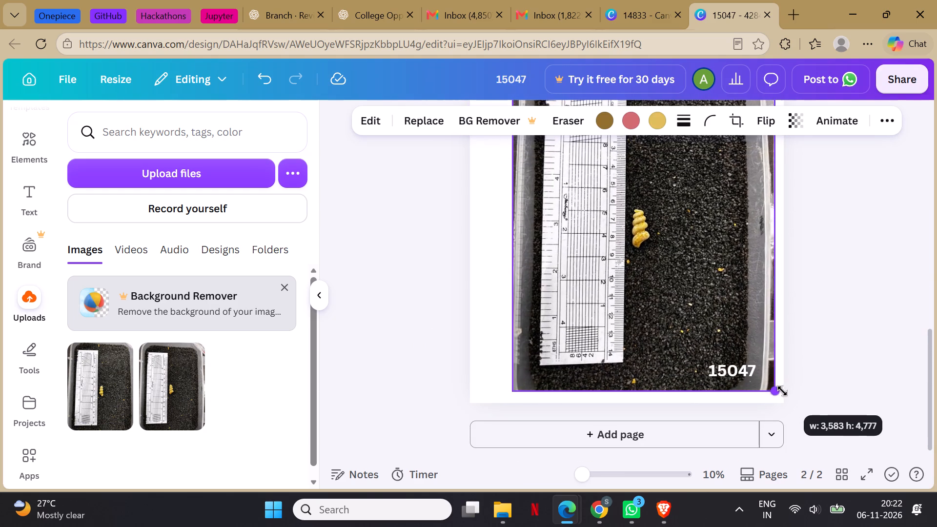
left_click_drag(782, 391, 787, 398)
scroll(601, 244, "up", 4)
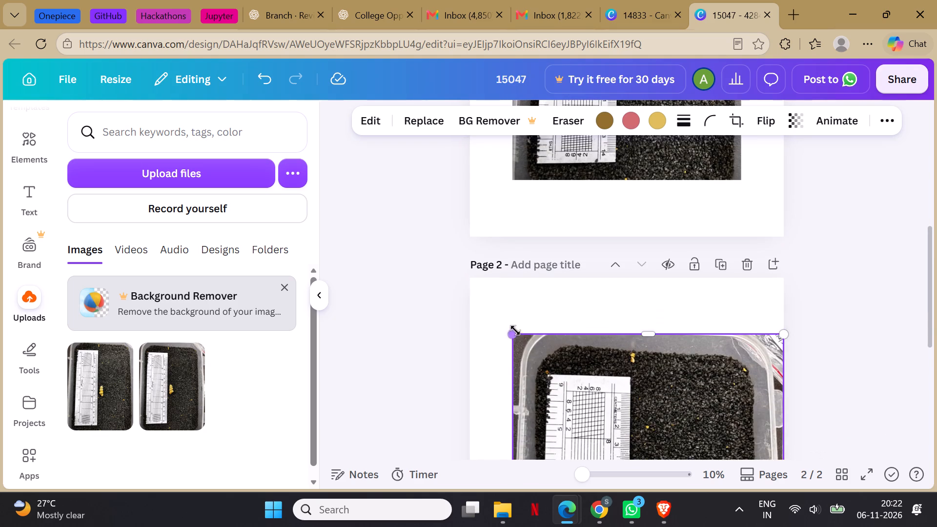
left_click_drag(513, 336, 478, 281)
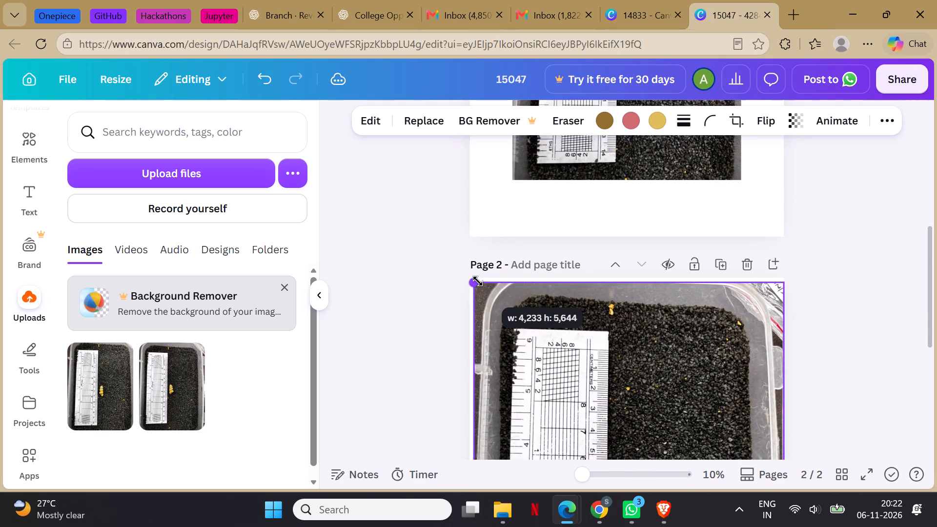
left_click_drag(478, 281, 476, 279)
Enlarge the page 1 photo to fill the whole page, 4,284 wide by 5,712 high.
scroll(514, 243, "up", 3)
left_click(693, 293)
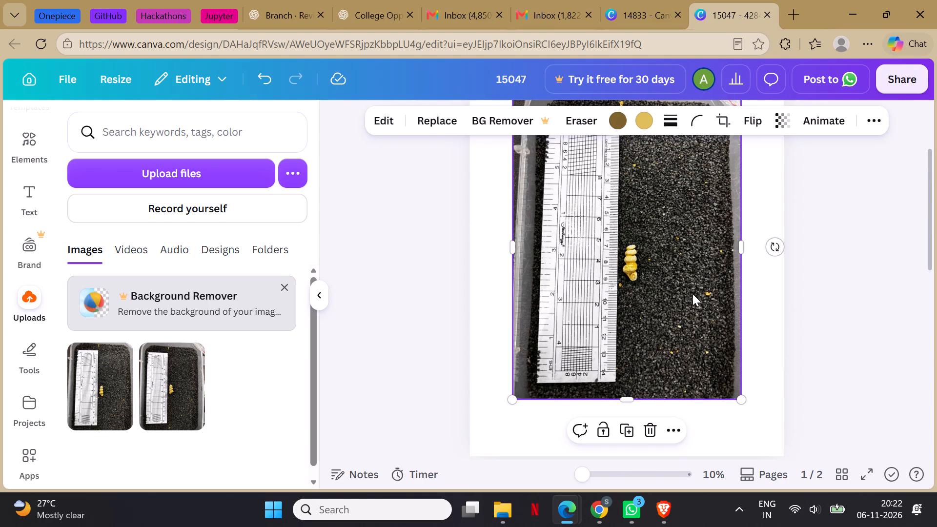
left_click_drag(739, 399, 786, 448)
scroll(669, 388, "up", 2)
left_click_drag(517, 221, 514, 215)
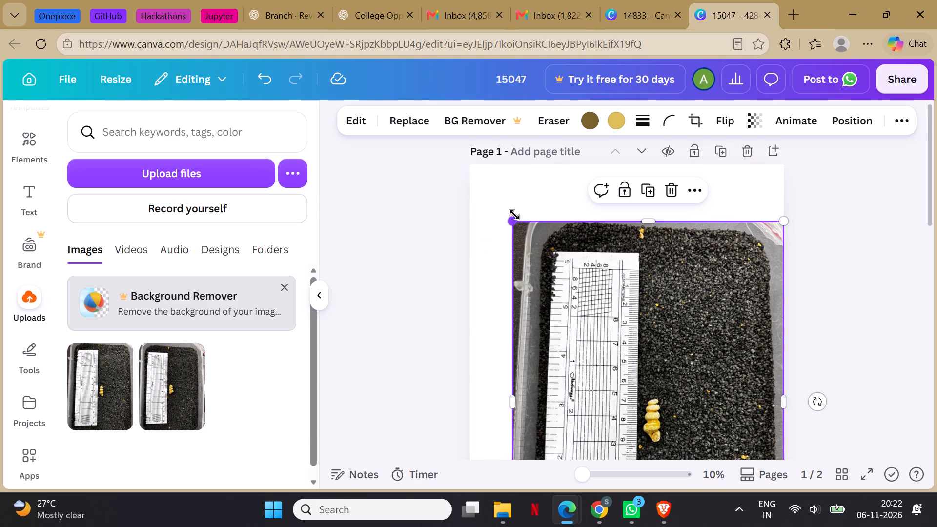
left_click_drag(514, 215, 476, 168)
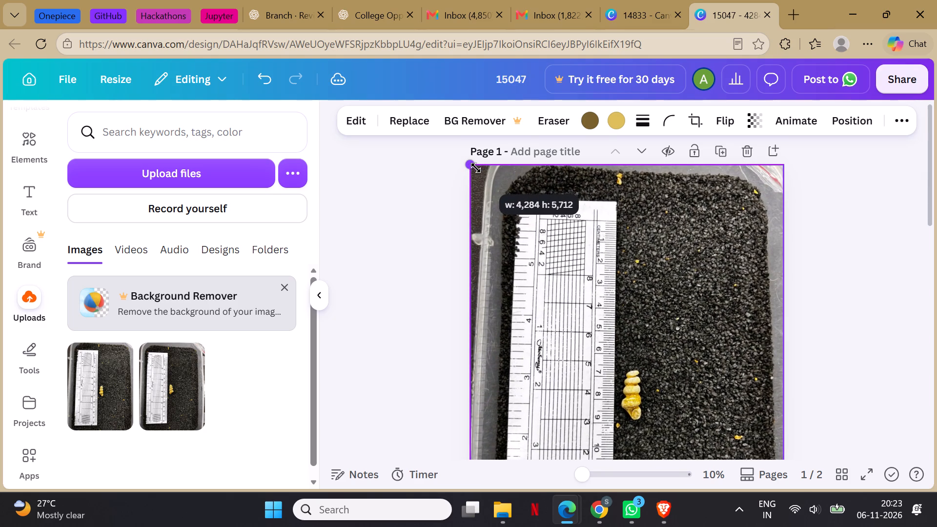
Change the number label in the lower-right corner of page 1 to 14344.
scroll(476, 168, "down", 3)
left_click(749, 330)
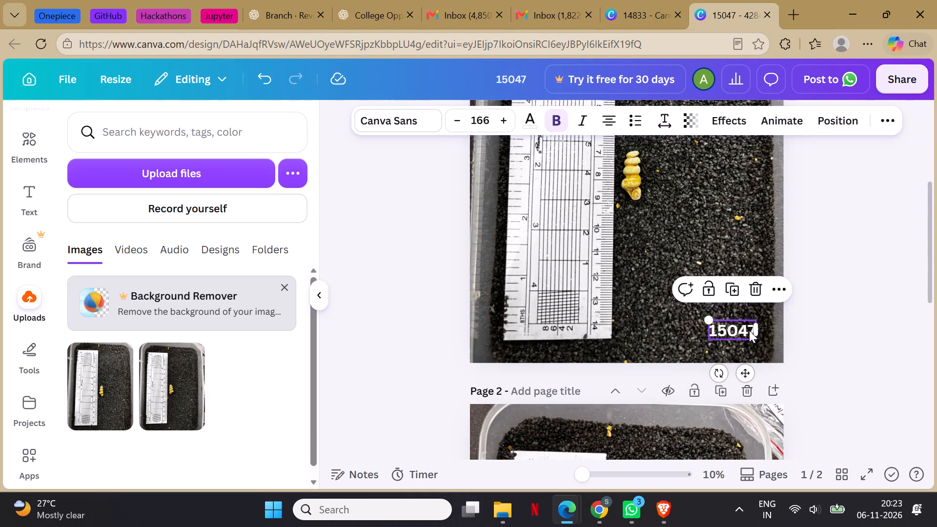
left_click(746, 330)
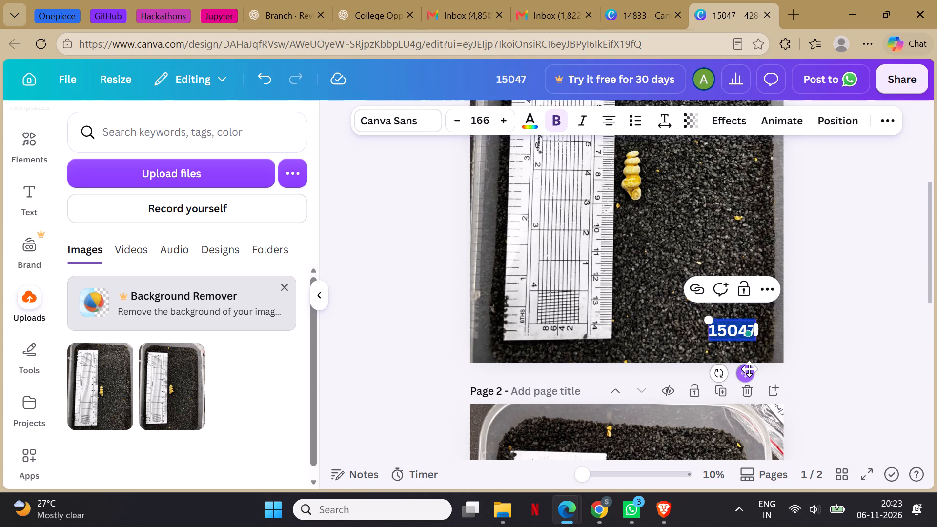
key("Right")
key("BackSpace")
key("BackSpace")
key("BackSpace")
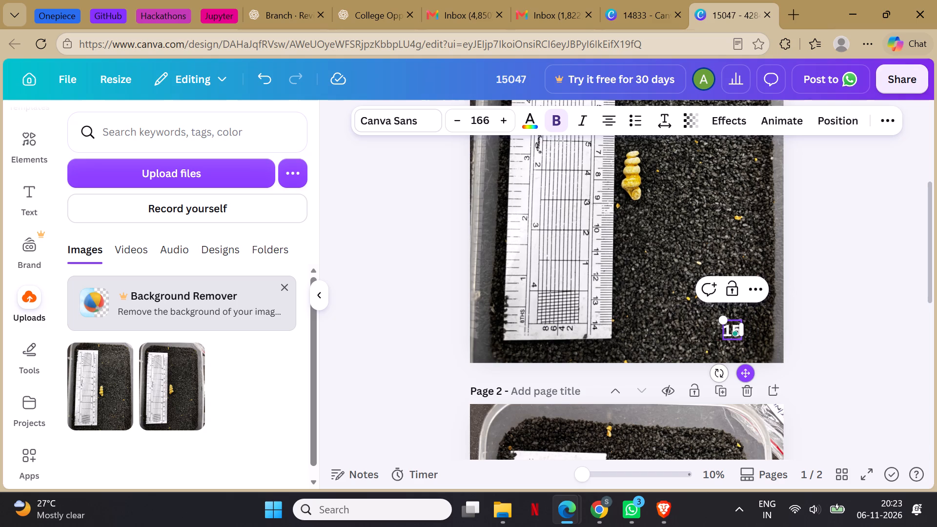
key("BackSpace")
key("4")
type("344")
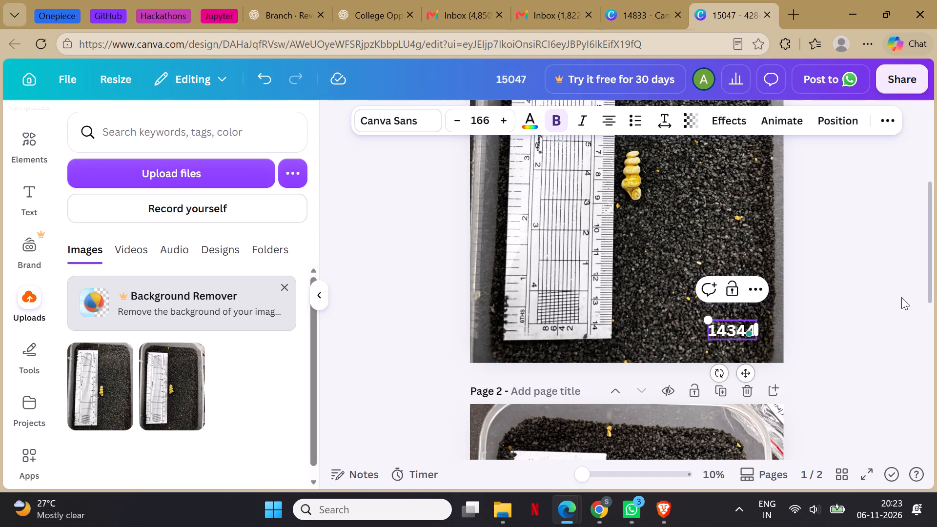
Move the number label on page 2 from the photo's lower-right corner to its upper-right area.
scroll(901, 297, "down", 1)
scroll(901, 297, "left", 1)
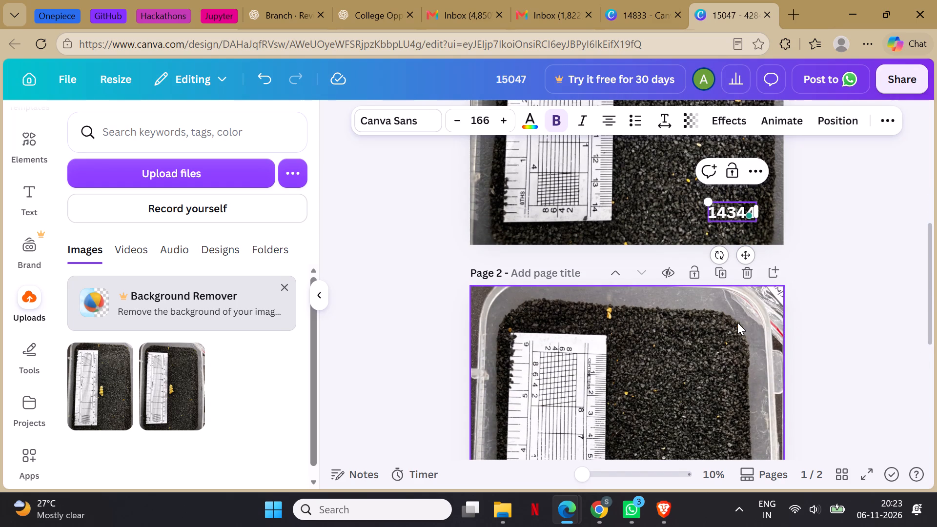
left_click(737, 323)
scroll(737, 323, "down", 4)
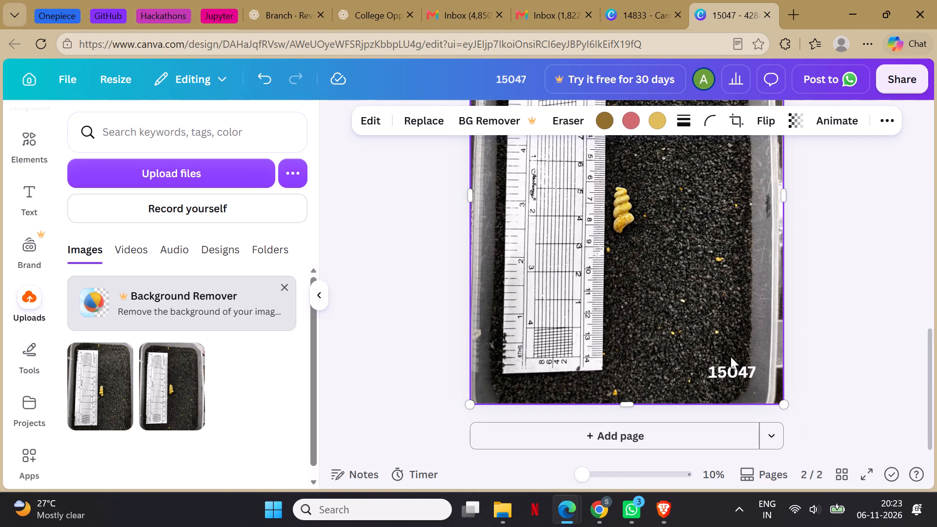
left_click(731, 367)
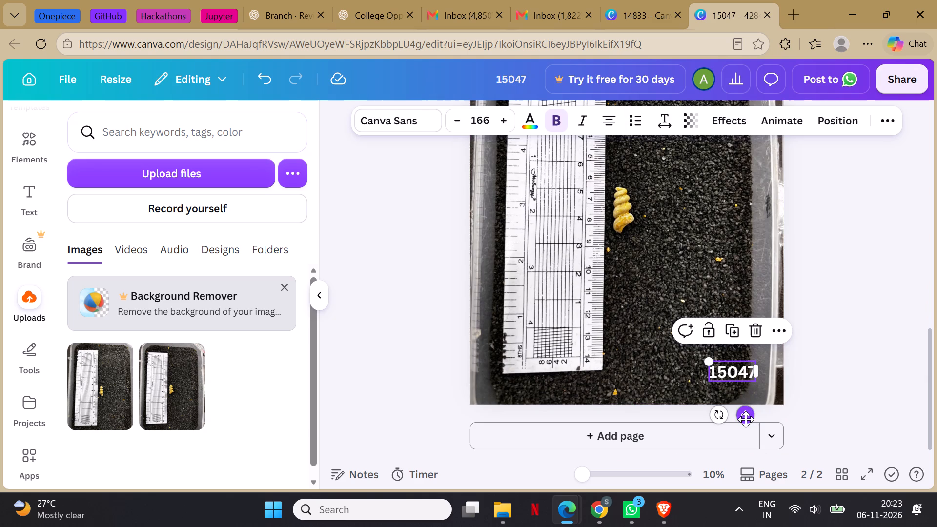
left_click_drag(746, 419, 735, 218)
scroll(735, 218, "up", 2)
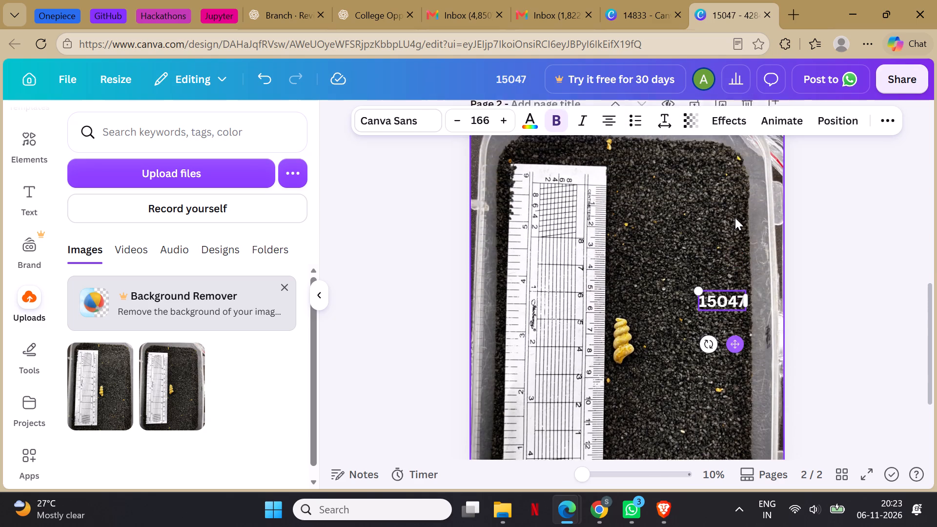
scroll(735, 218, "up", 1)
left_click_drag(733, 366, 722, 232)
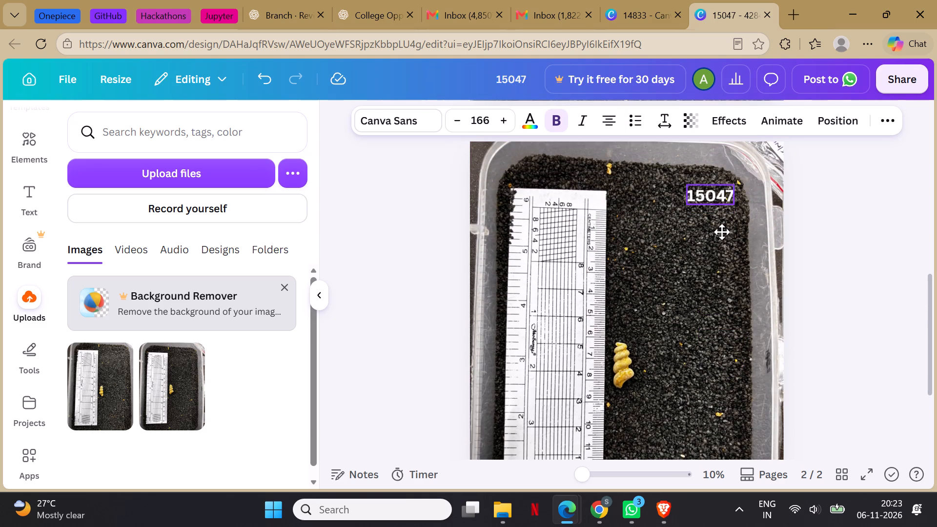
left_click_drag(722, 232, 724, 227)
Change the page 2 number label to 14344 and nudge it slightly towards the photo's right edge.
scroll(724, 227, "up", 2)
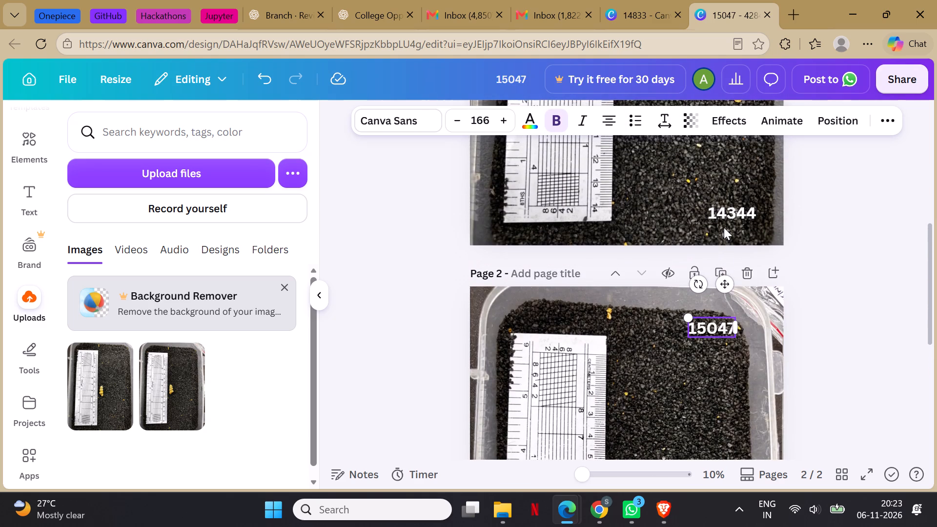
scroll(724, 227, "up", 1)
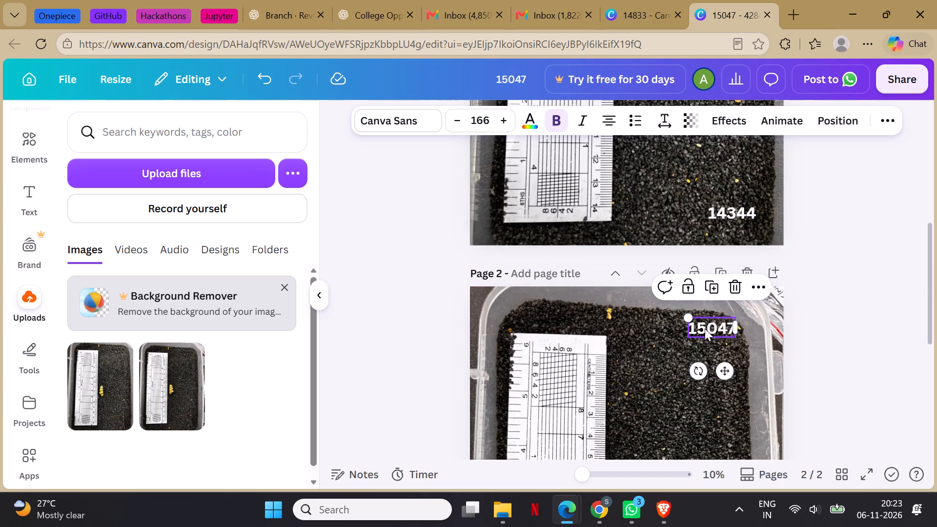
left_click(710, 324)
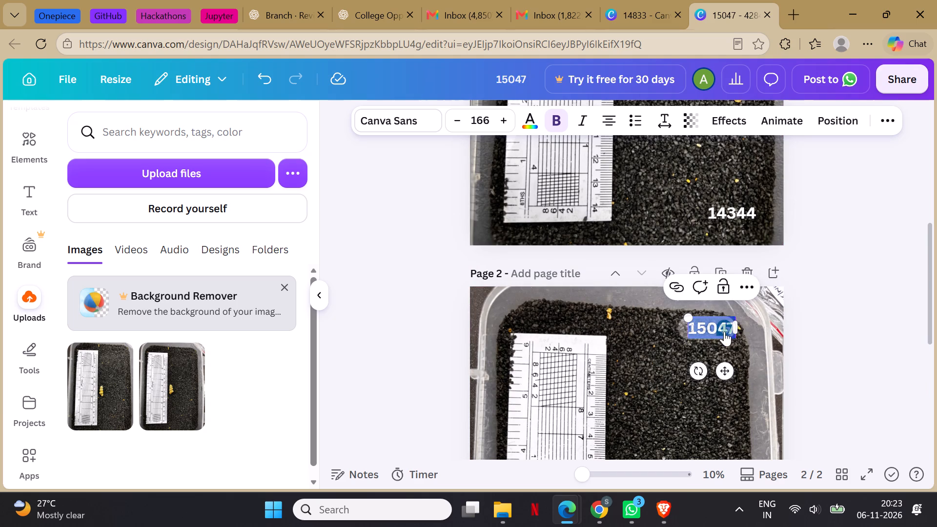
key("Right")
key("BackSpace")
key("BackSpace")
key("BackSpace")
key("BackSpace")
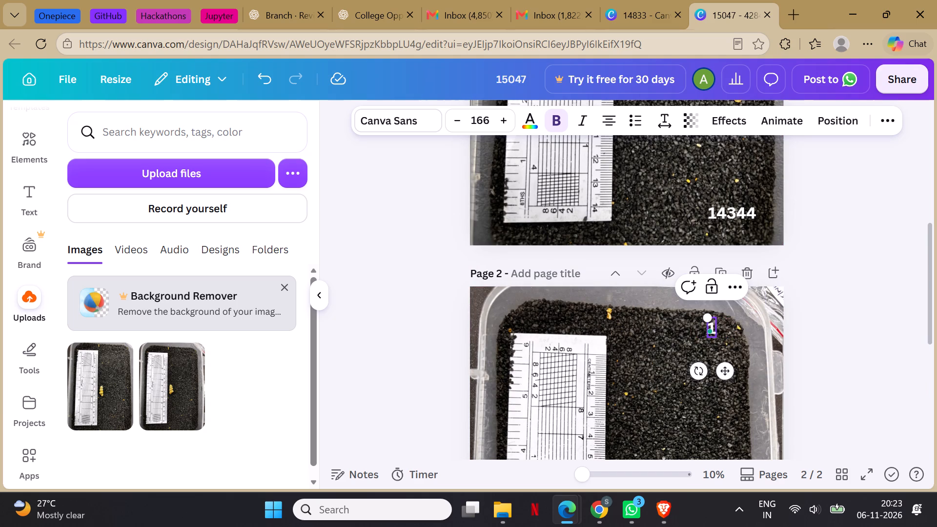
type("4344")
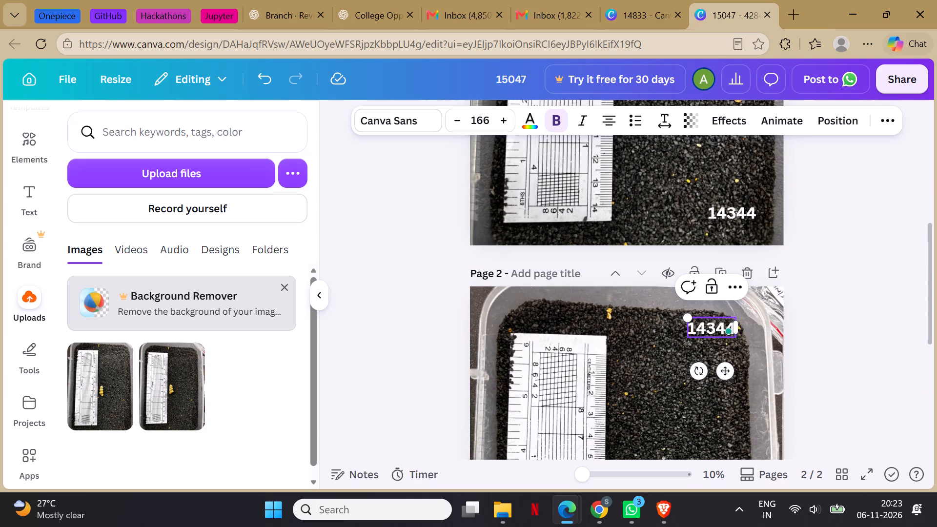
left_click_drag(727, 373, 732, 373)
left_click(822, 344)
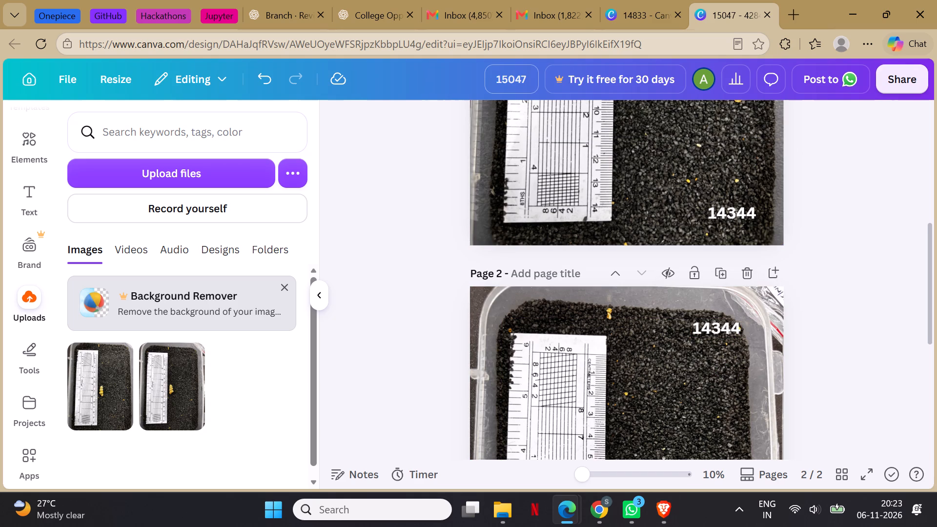
Rename the design as 14344.
left_click(527, 80)
key("BackSpace")
key("BackSpace")
key("BackSpace")
key("BackSpace")
type("4344")
key("Return")
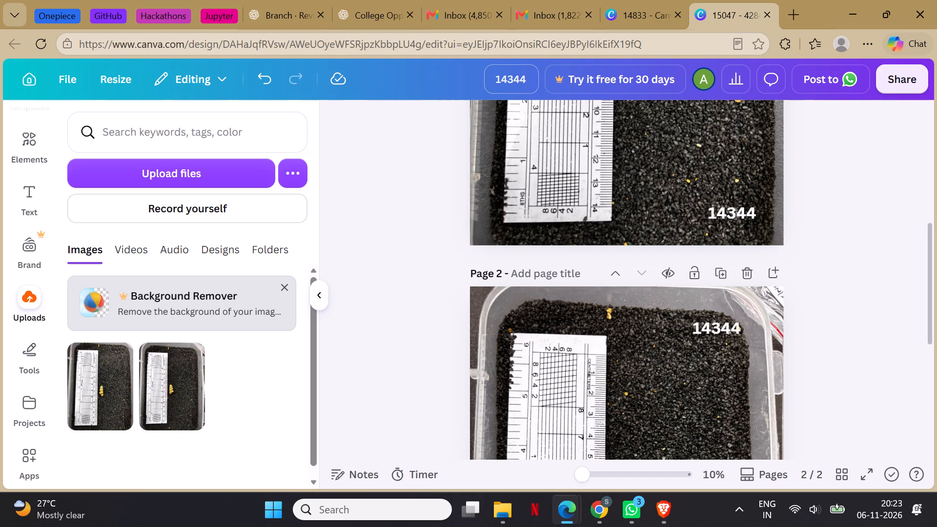
Download all pages of the design as PNG at high quality.
left_click(891, 83)
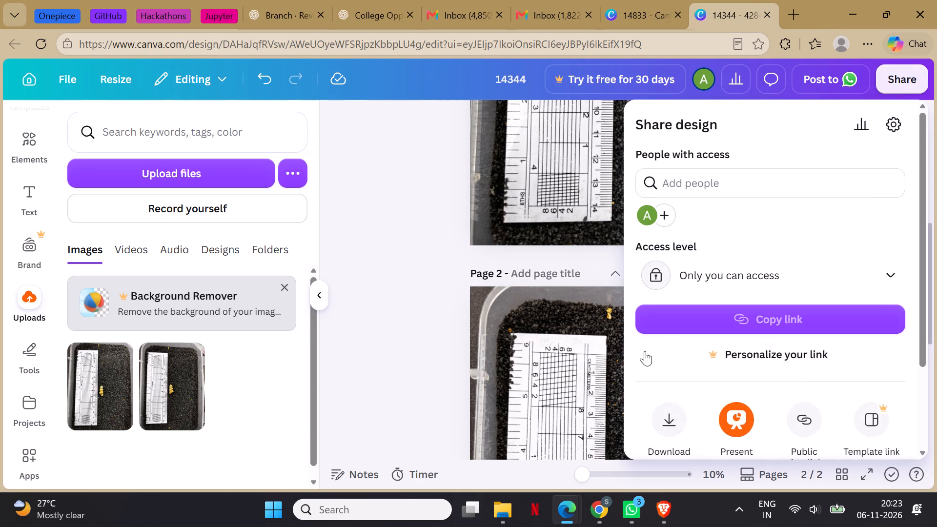
left_click(669, 414)
scroll(669, 413, "down", 2)
scroll(725, 372, "down", 5)
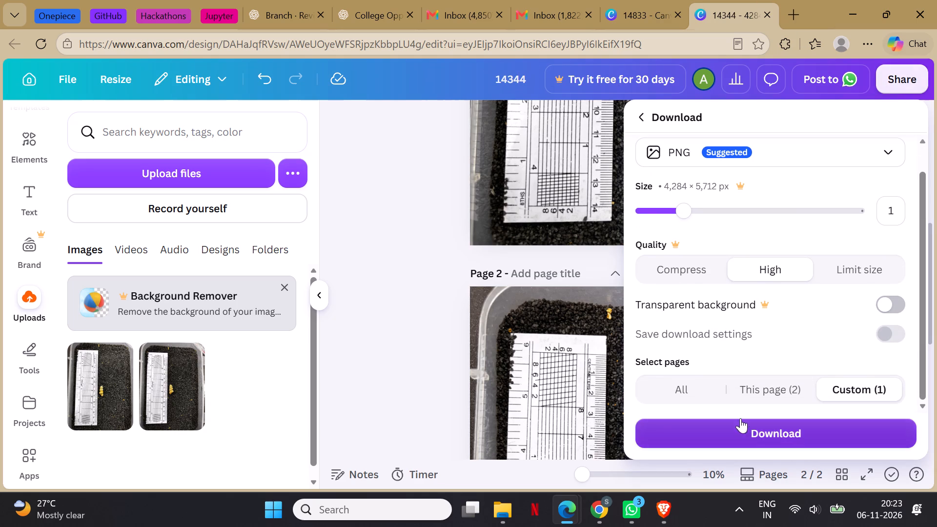
left_click(681, 391)
left_click(769, 436)
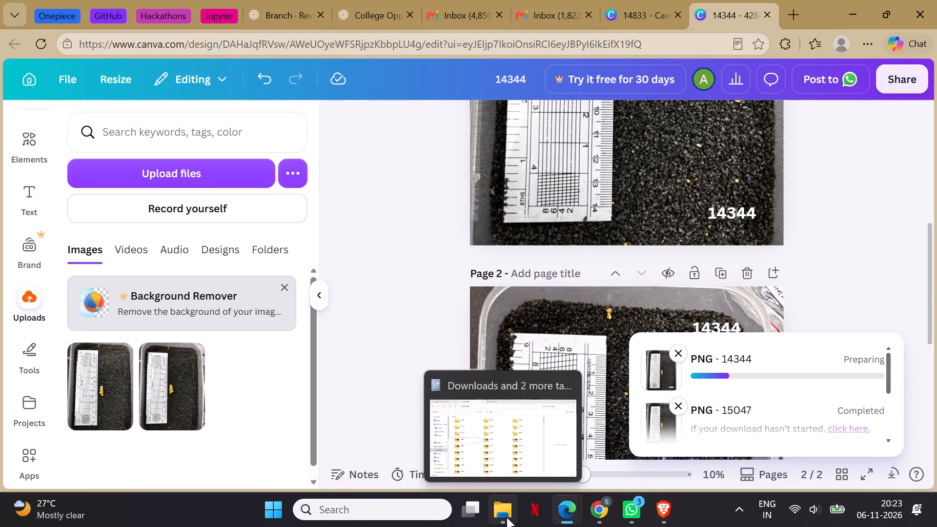
In File Explorer, move folder 14344 from Downloads to Documents, then return to the Canva design.
left_click(507, 517)
left_click(229, 261)
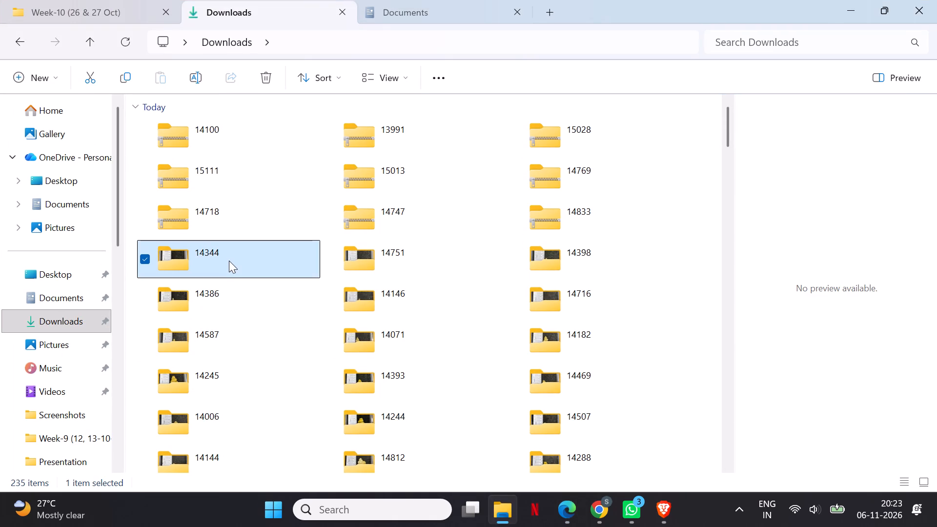
key("ctrl+x")
left_click(417, 16)
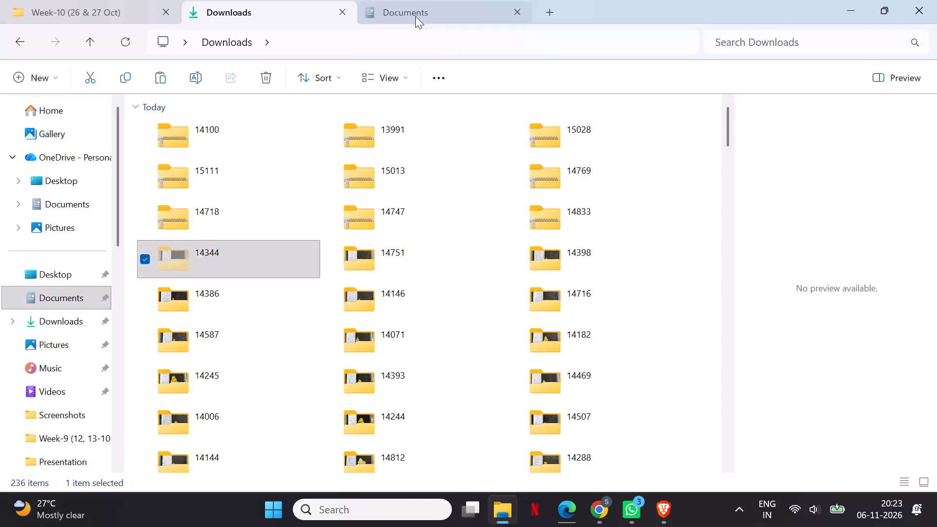
key("ctrl+v")
left_click(248, 13)
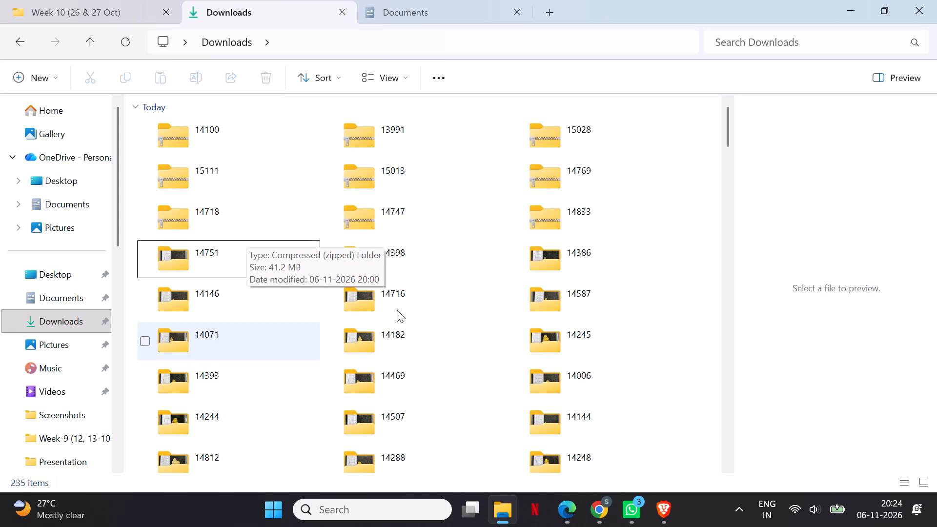
left_click(841, 11)
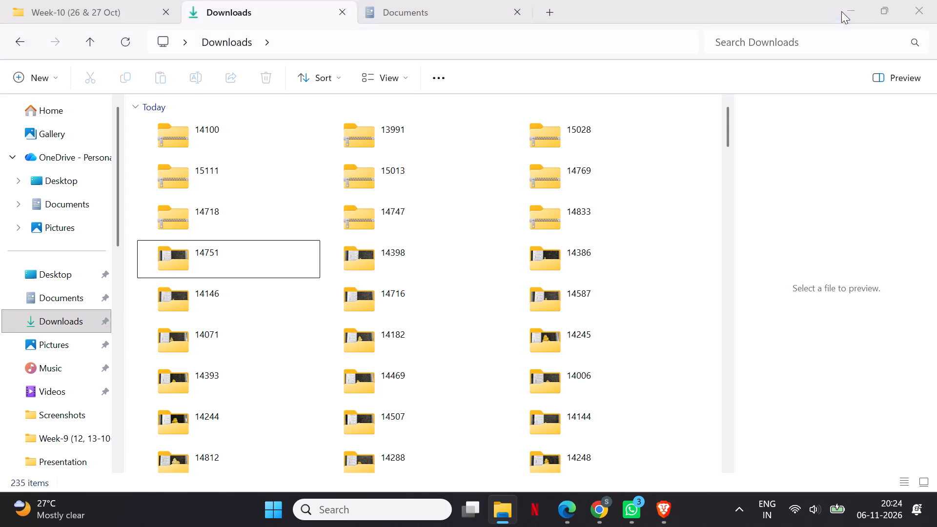
Delete the full-page photos from page 2 and page 1, keeping the number labels.
left_click(618, 312)
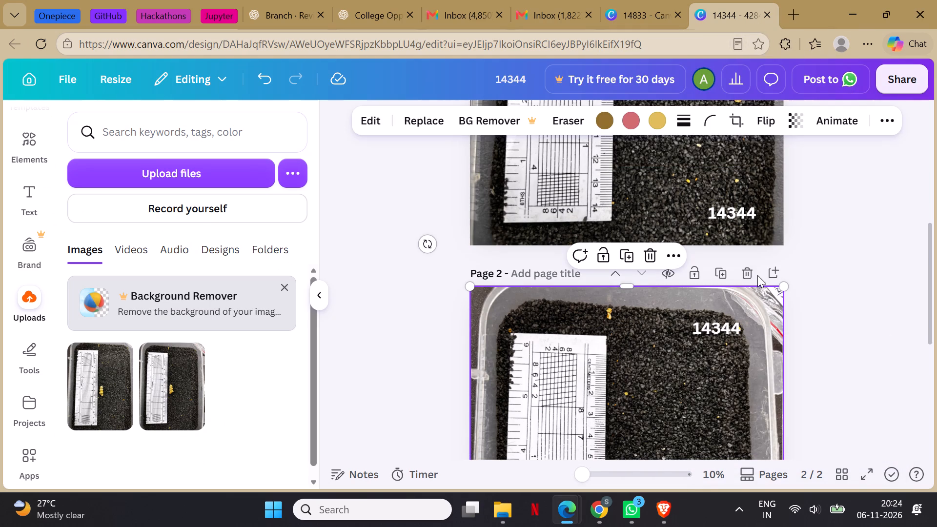
left_click(649, 258)
left_click(649, 217)
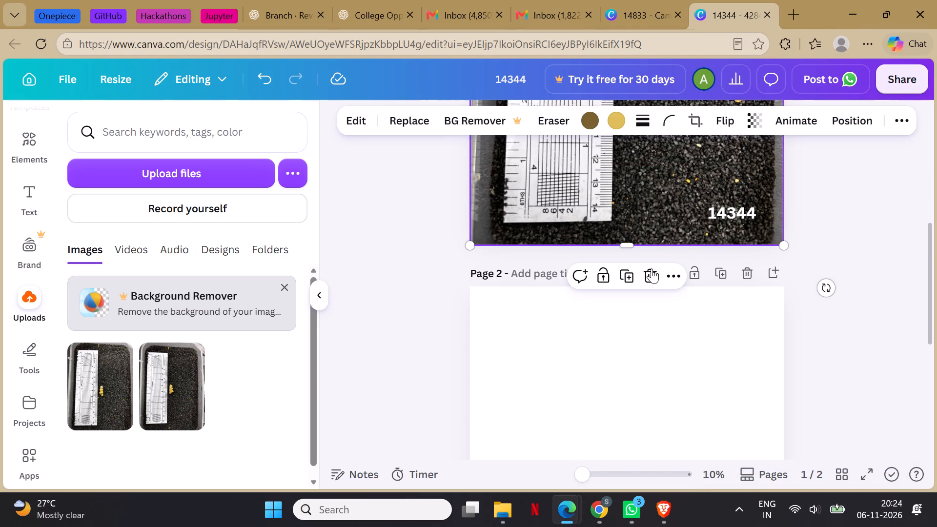
left_click(653, 280)
Move both previously uploaded photos from the uploads to Trash.
left_click(186, 368)
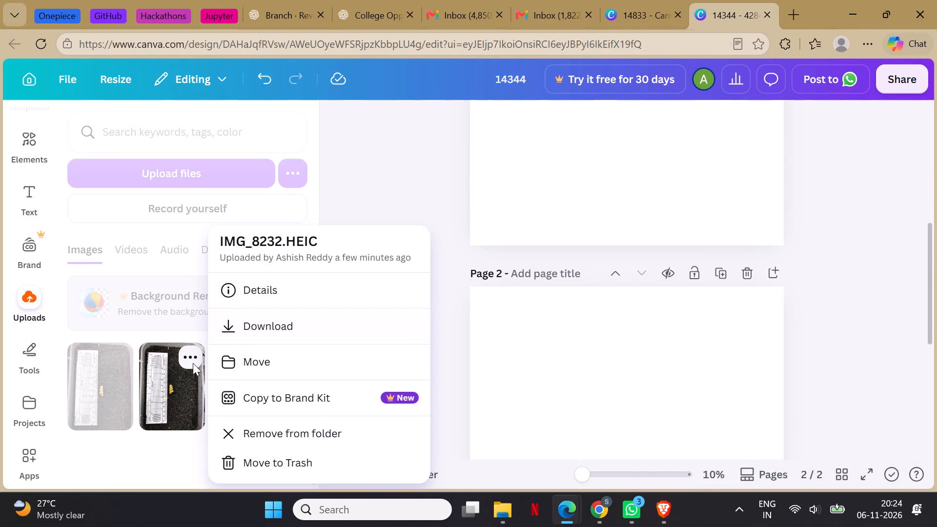
left_click(188, 357)
left_click(151, 354)
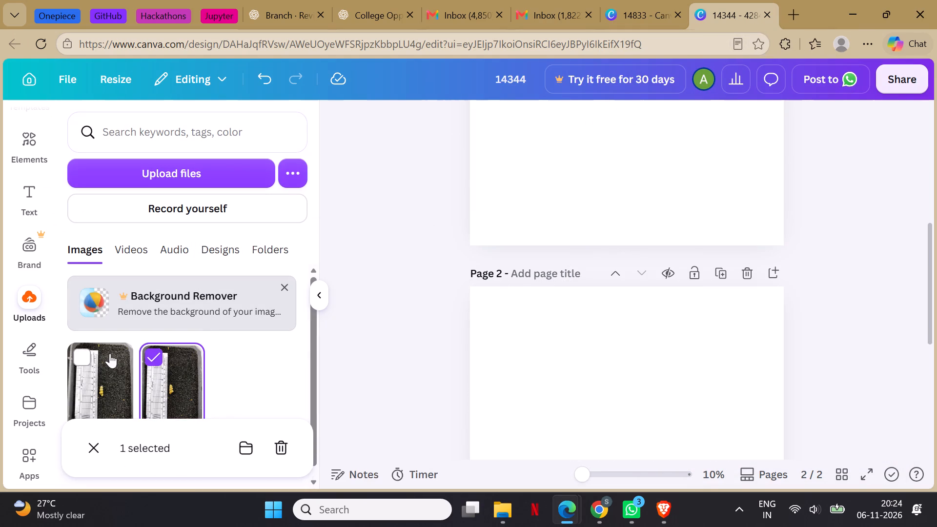
left_click(82, 356)
left_click(290, 446)
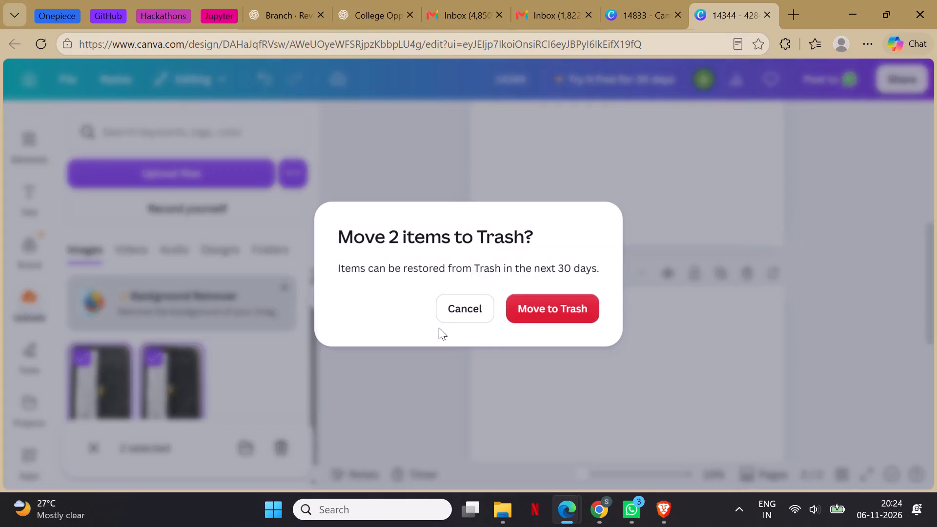
left_click(539, 308)
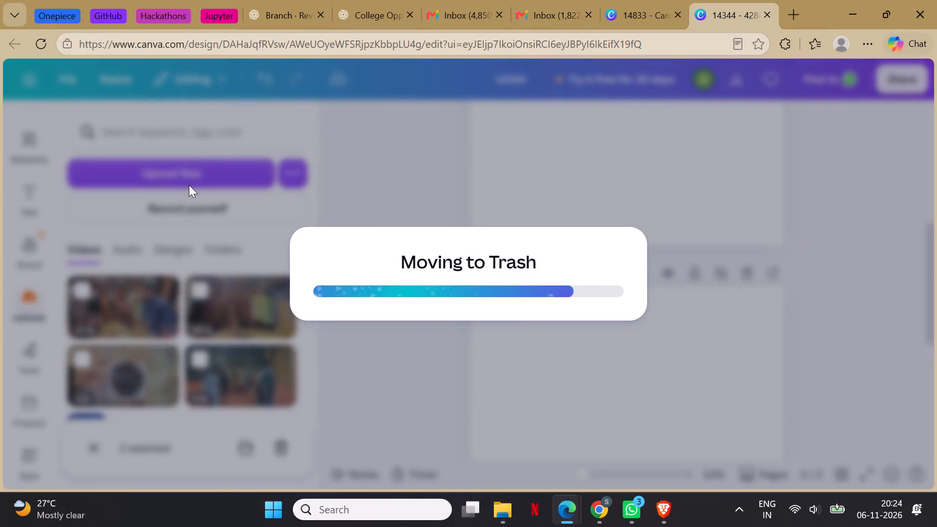
Upload IMG_8229 and IMG_8230 from folder 14751 in Downloads.
left_click(158, 170)
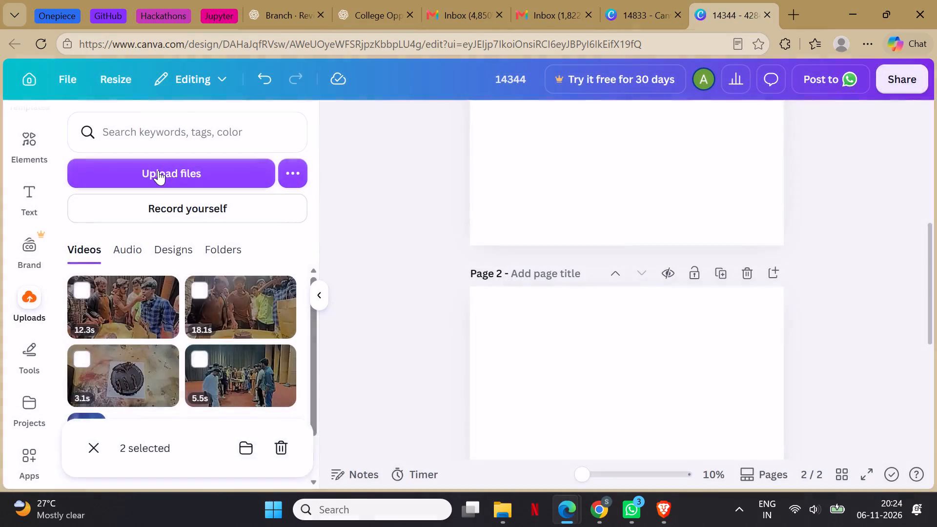
left_click(158, 170)
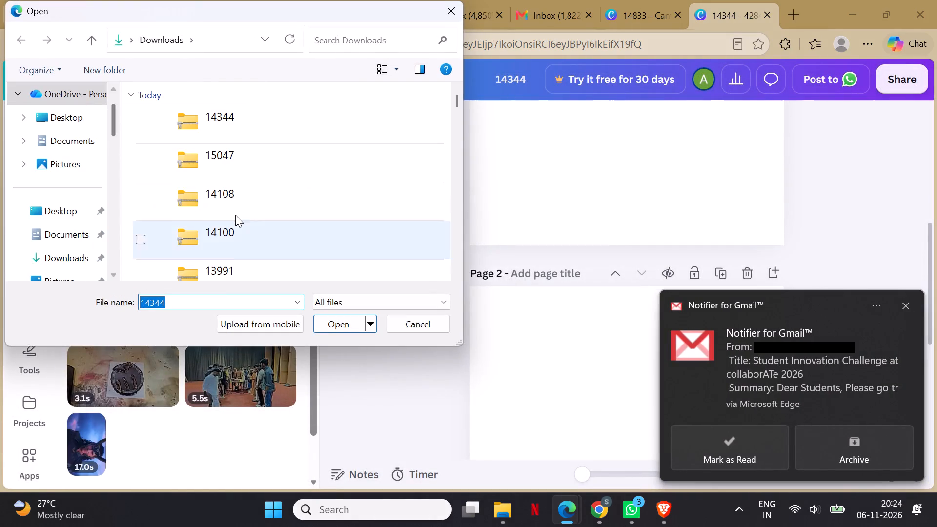
scroll(236, 214, "down", 3)
double_click(236, 249)
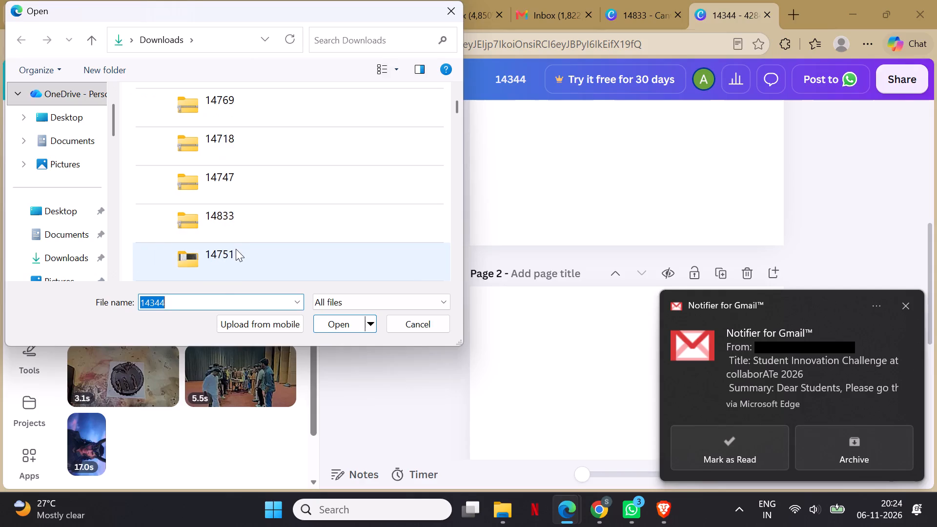
left_click_drag(158, 180, 194, 135)
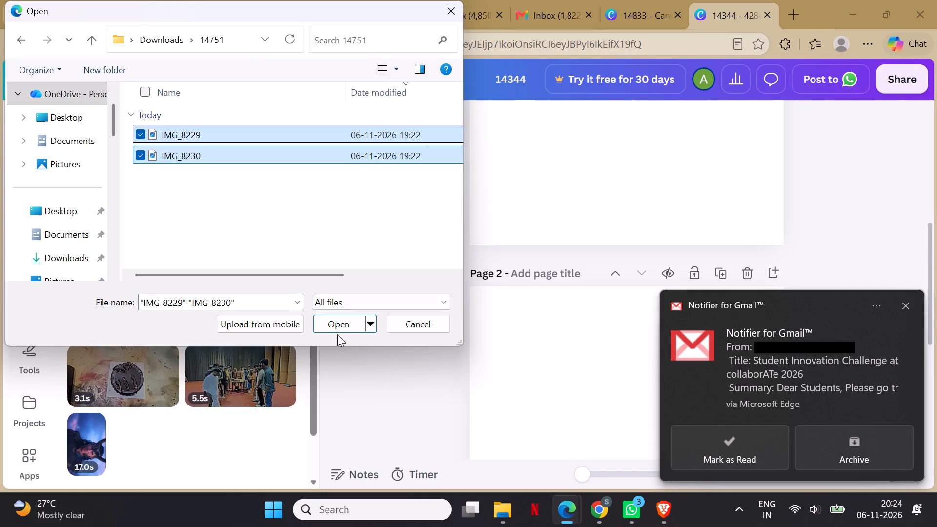
left_click(335, 330)
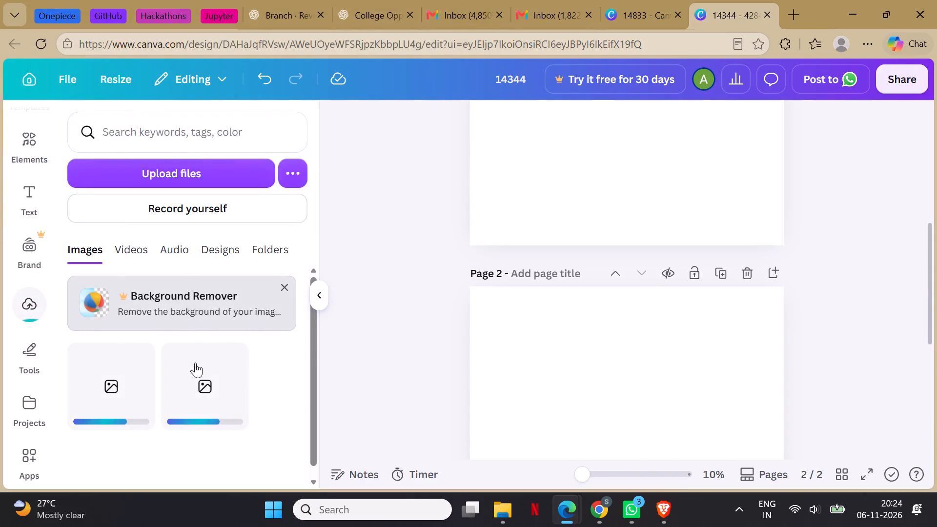
In File Explorer, move folder 14751 from Downloads to Documents, then return to the Canva design.
left_click(500, 511)
left_click(224, 249)
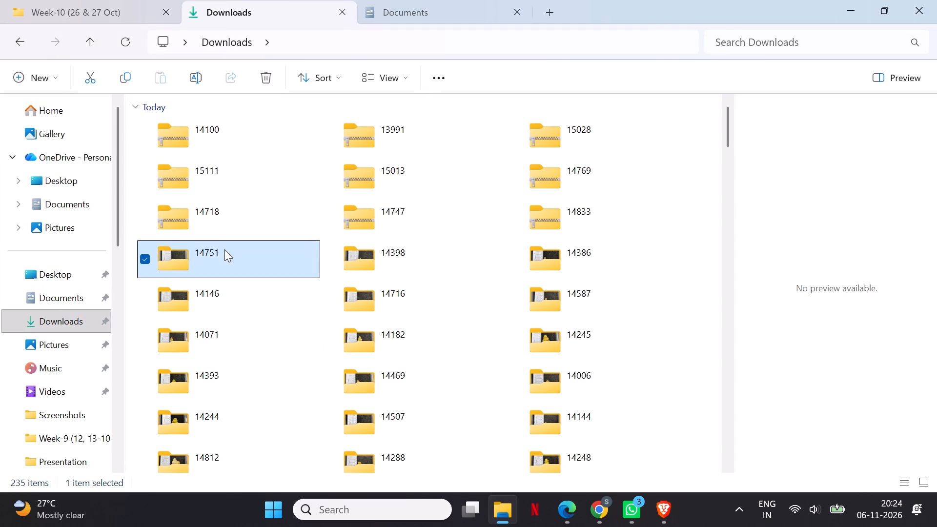
key("ctrl+x")
left_click(414, 11)
key("ctrl+v")
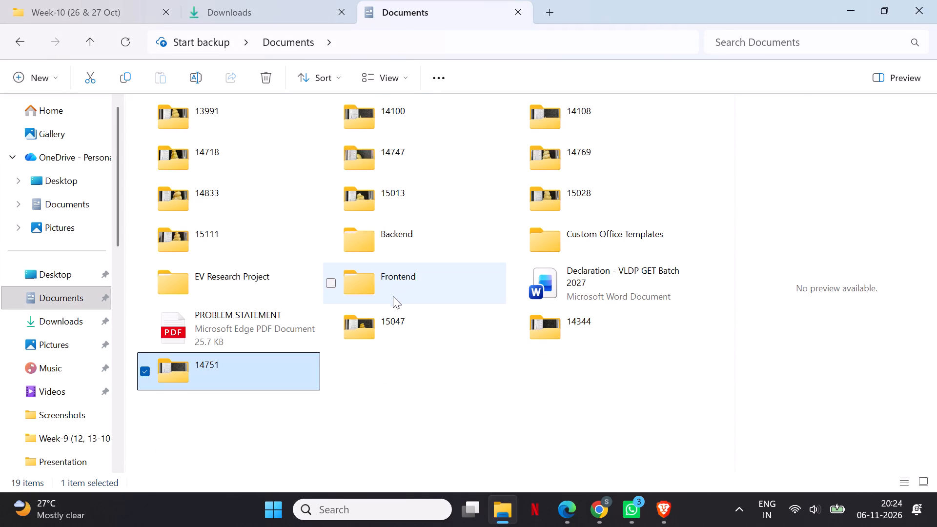
left_click(242, 5)
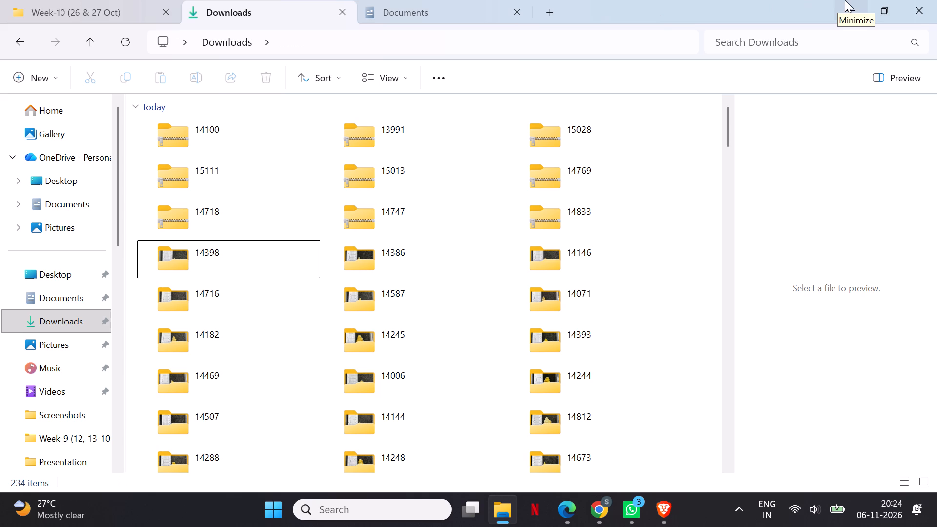
left_click(843, 10)
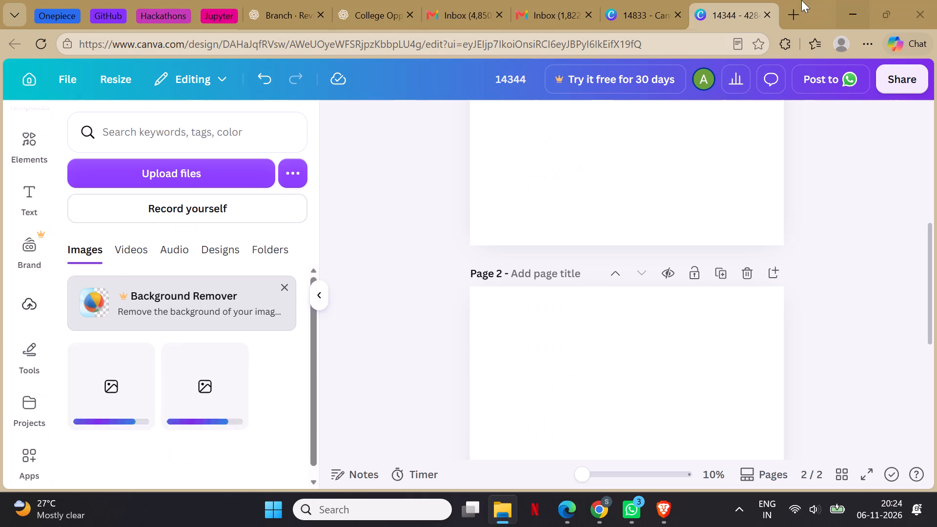
Insert the second uploaded photo on page 2 and the first uploaded photo on page 1.
left_click(164, 382)
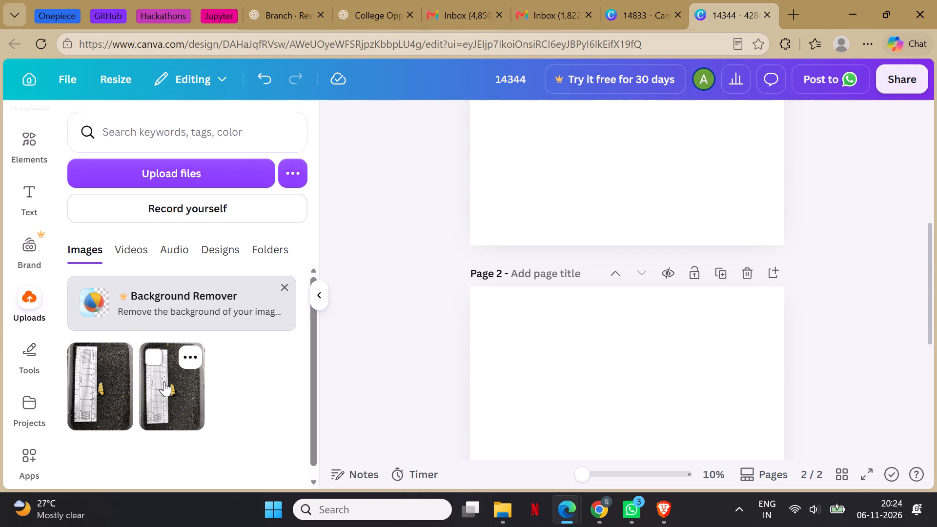
left_click(493, 199)
left_click(99, 390)
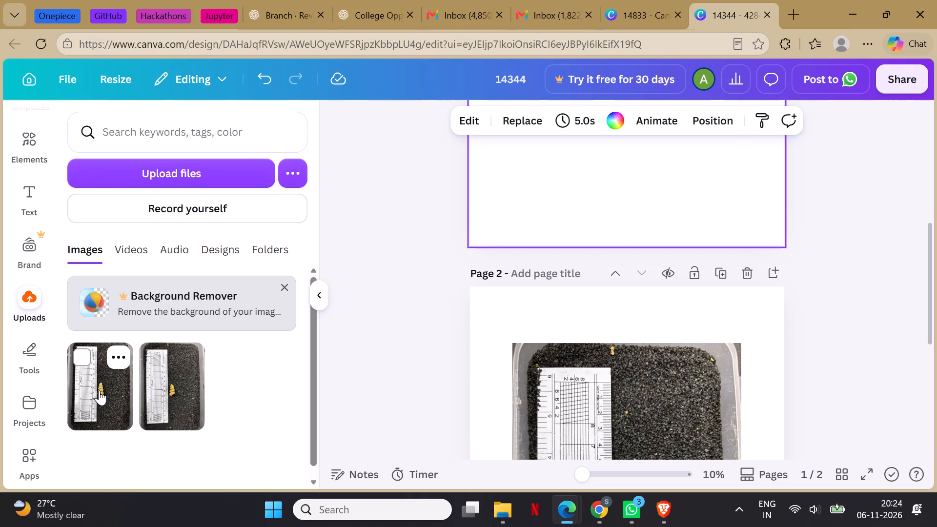
Enlarge the photo on page 1 from opposite corners until it fills the whole page.
scroll(628, 320, "up", 2)
left_click_drag(742, 340, 783, 396)
scroll(673, 297, "up", 3)
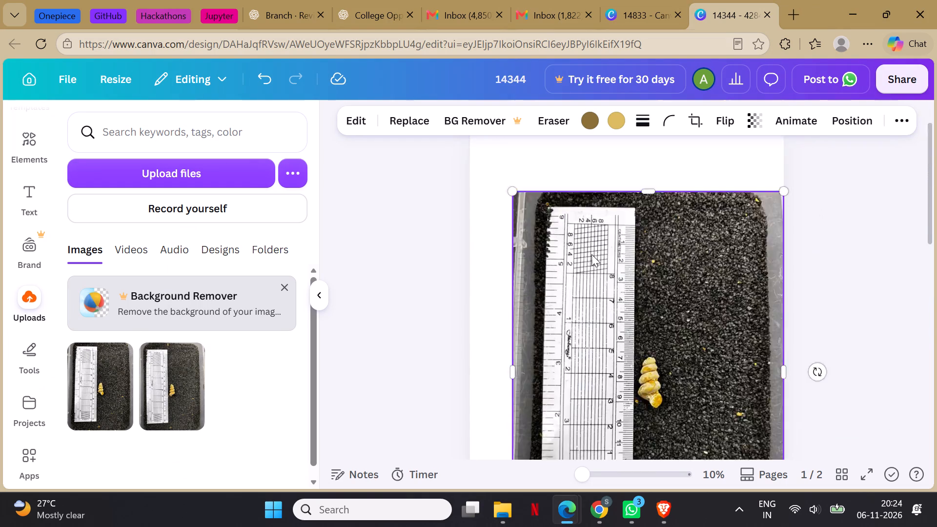
left_click_drag(512, 223, 473, 177)
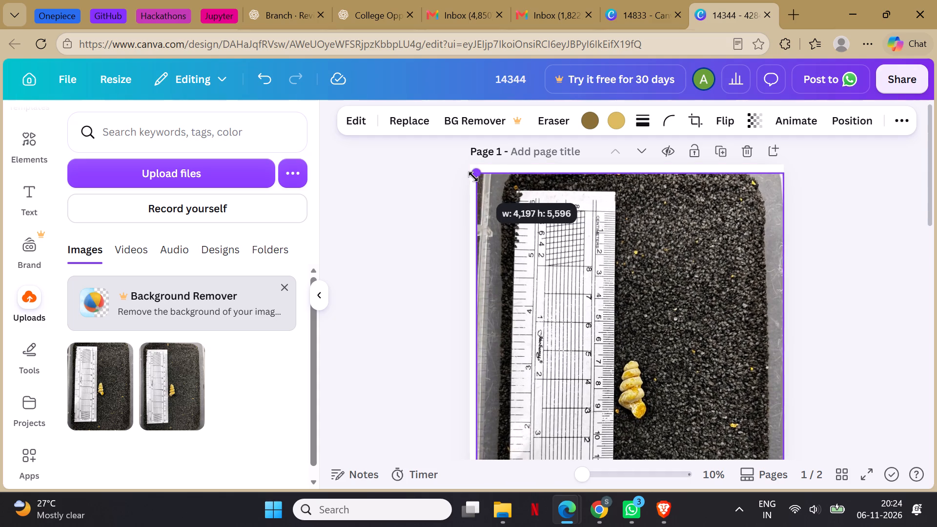
left_click_drag(473, 177, 472, 169)
Enlarge the photo on page 2 from opposite corners until it fills the whole page.
scroll(516, 222, "down", 6)
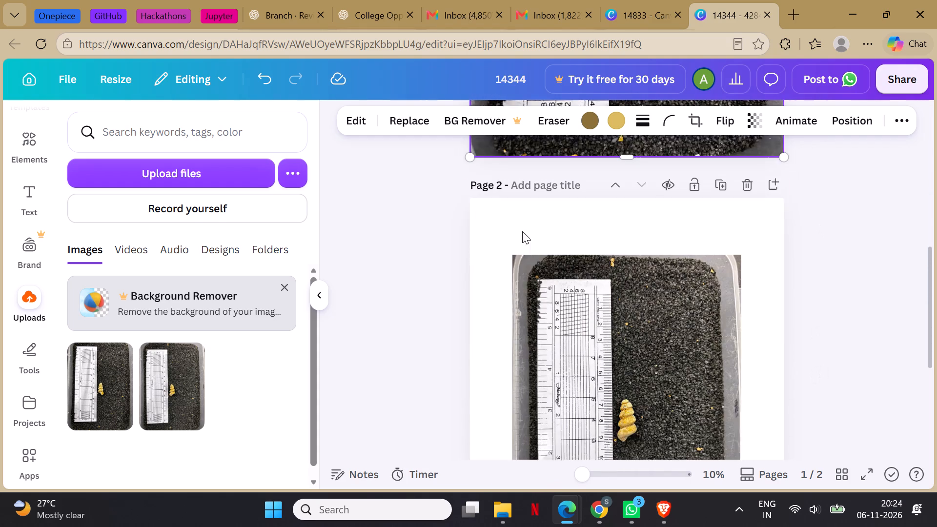
left_click(540, 261)
left_click_drag(510, 241, 481, 186)
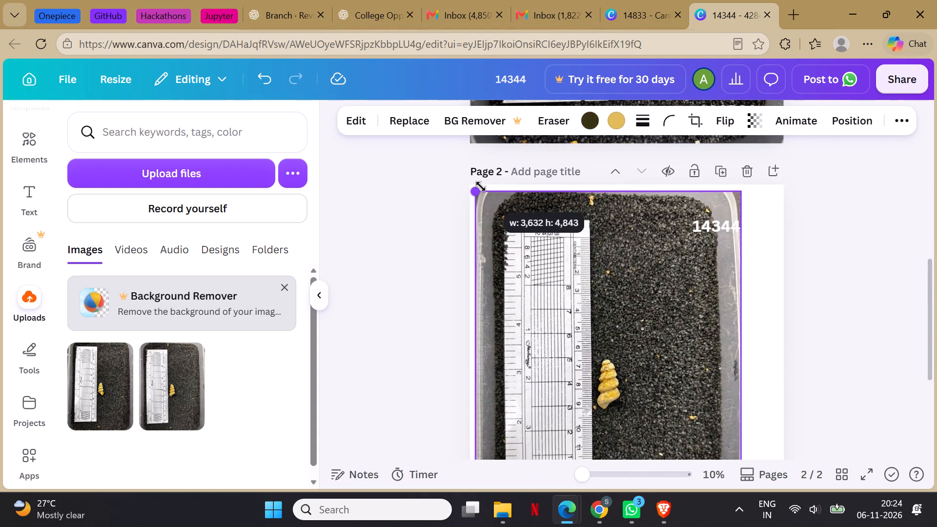
left_click_drag(481, 186, 478, 181)
scroll(608, 280, "down", 3)
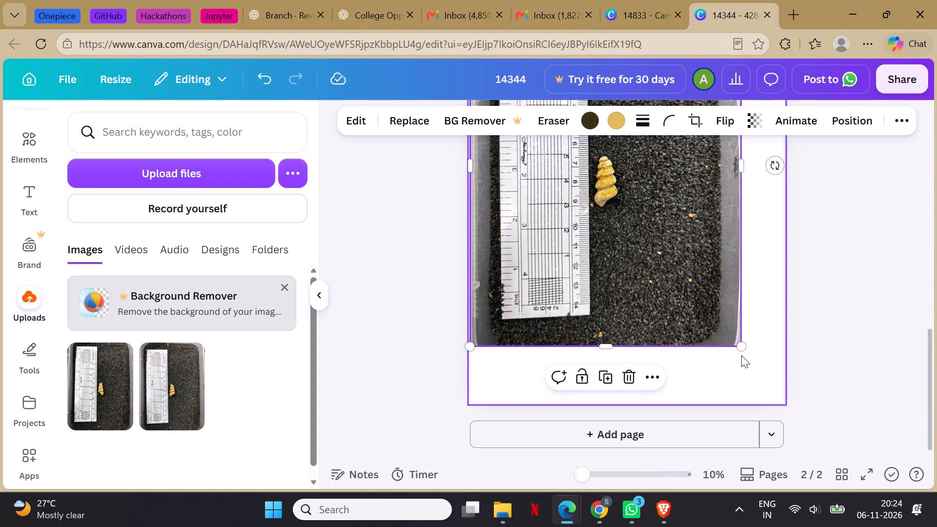
left_click_drag(741, 348, 793, 403)
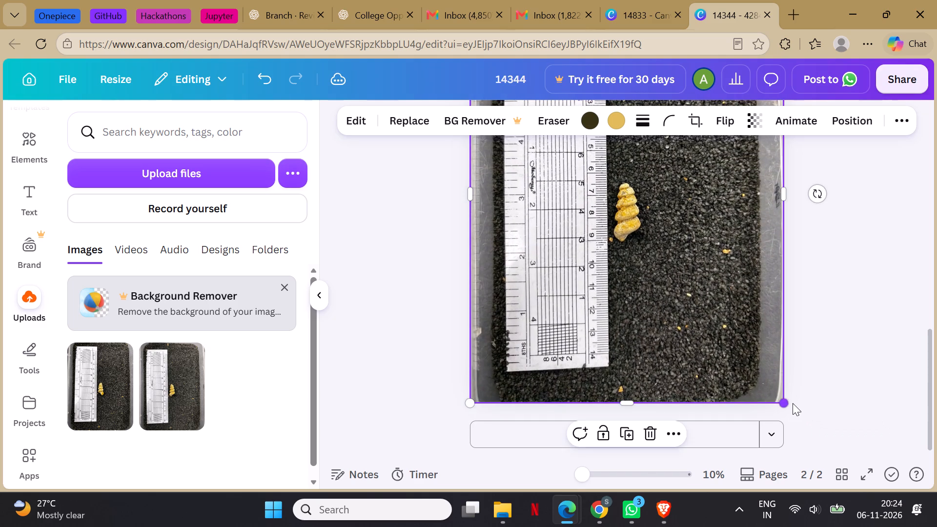
scroll(744, 365, "up", 2)
left_click(810, 291)
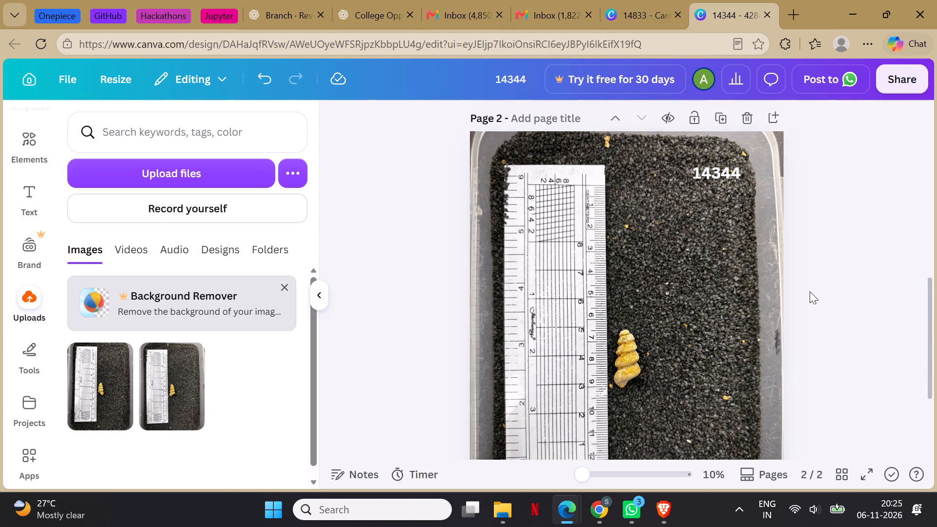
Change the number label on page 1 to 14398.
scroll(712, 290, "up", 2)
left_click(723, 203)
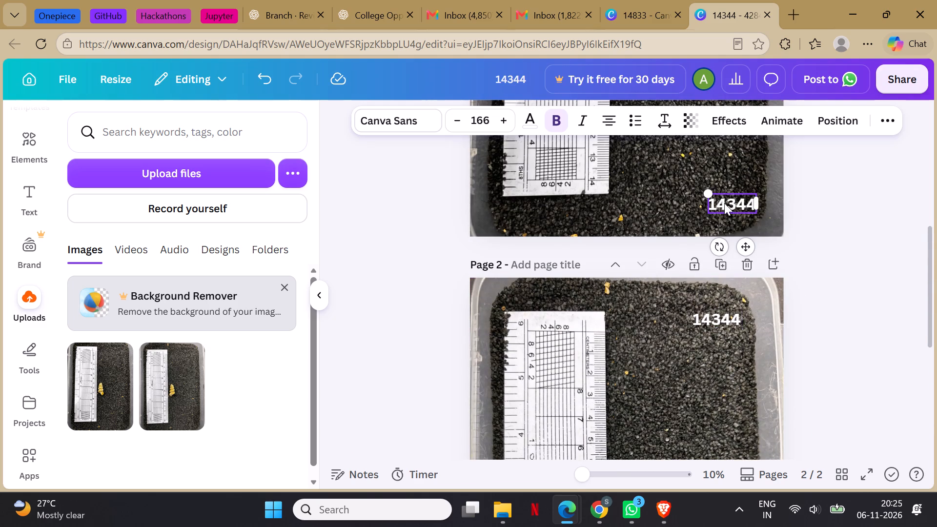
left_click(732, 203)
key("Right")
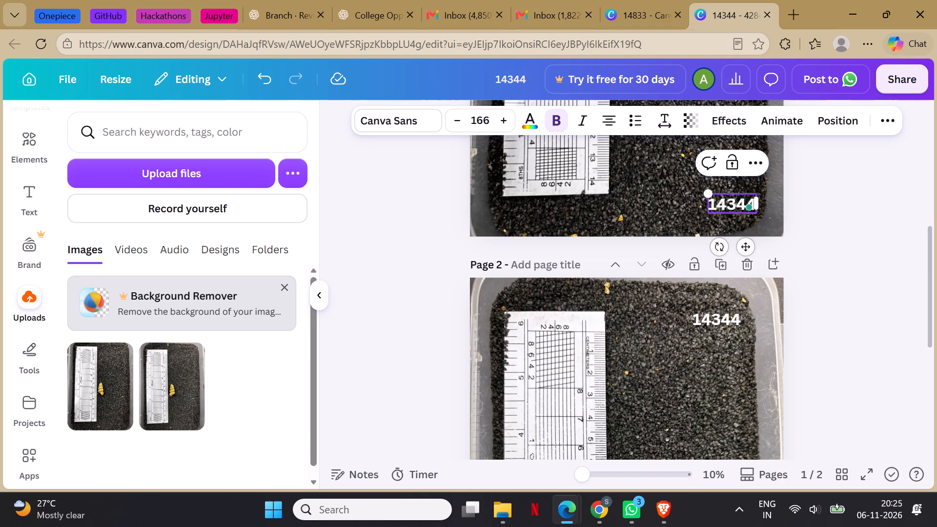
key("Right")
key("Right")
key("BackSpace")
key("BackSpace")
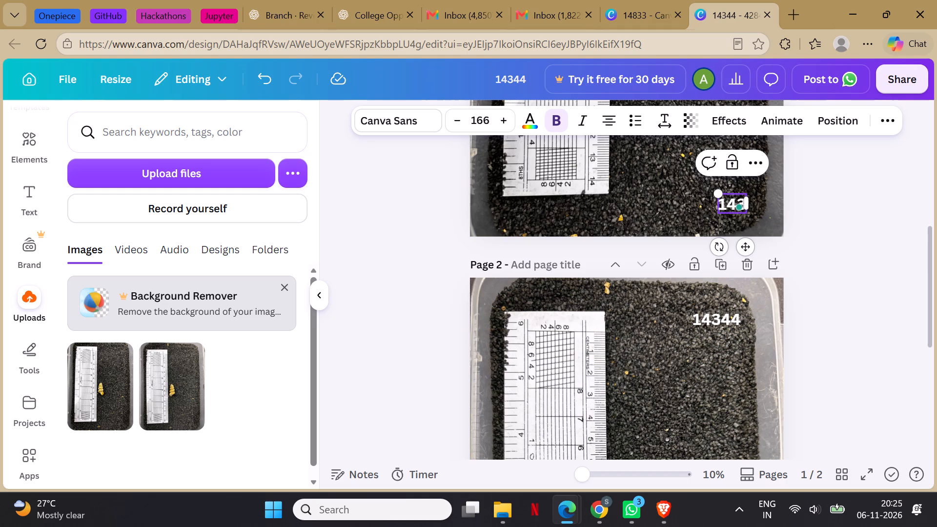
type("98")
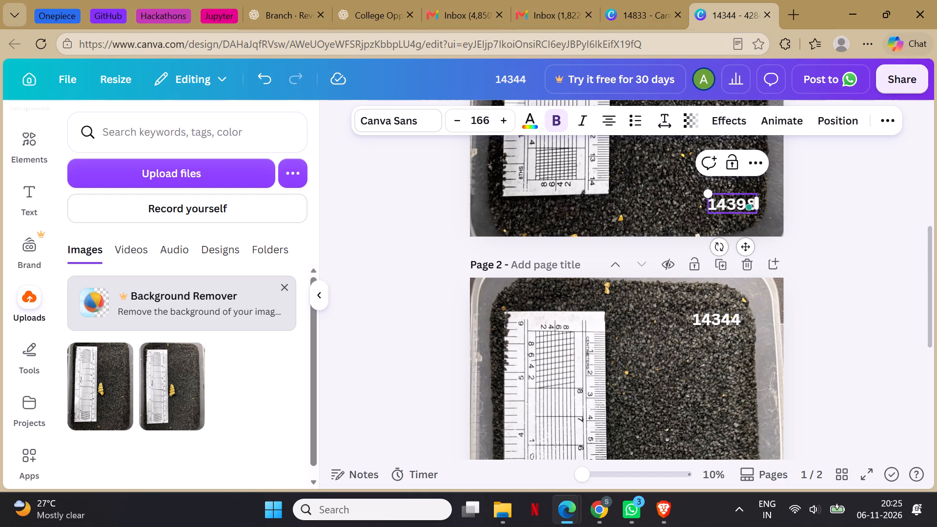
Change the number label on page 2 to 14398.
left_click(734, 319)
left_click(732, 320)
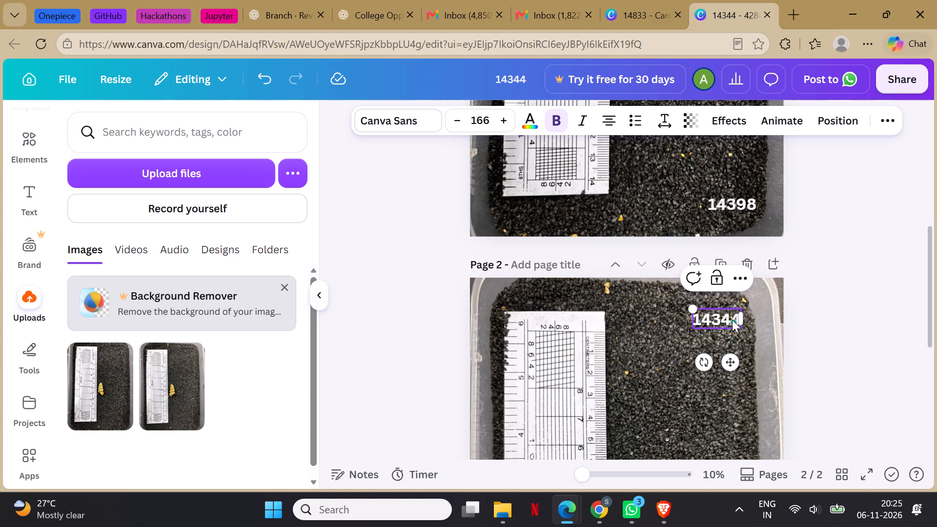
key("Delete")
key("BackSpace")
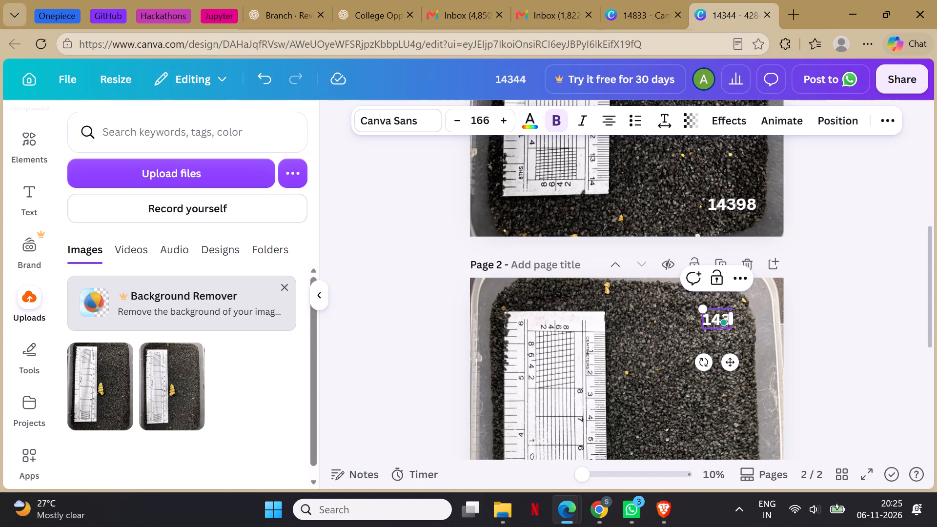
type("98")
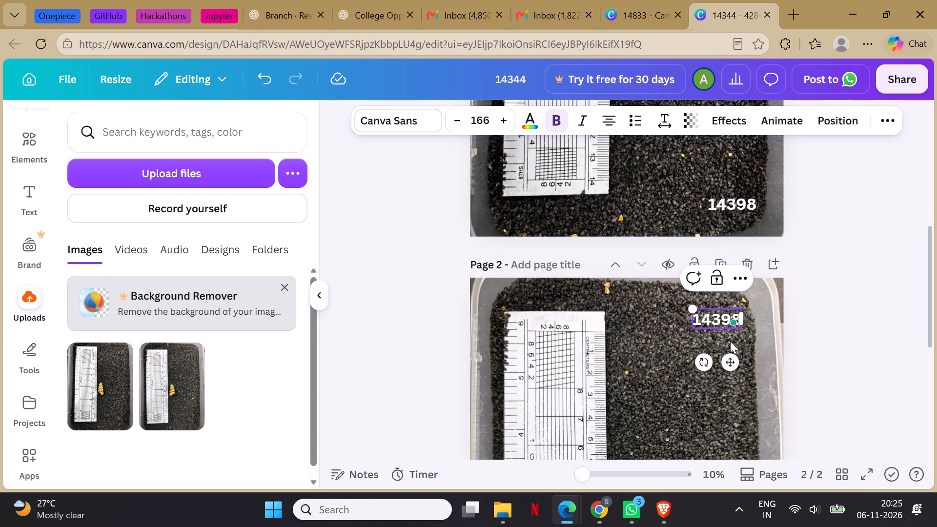
Move the number label on page 2 slightly up and closer to the page's right edge.
left_click_drag(729, 364, 736, 353)
left_click(808, 341)
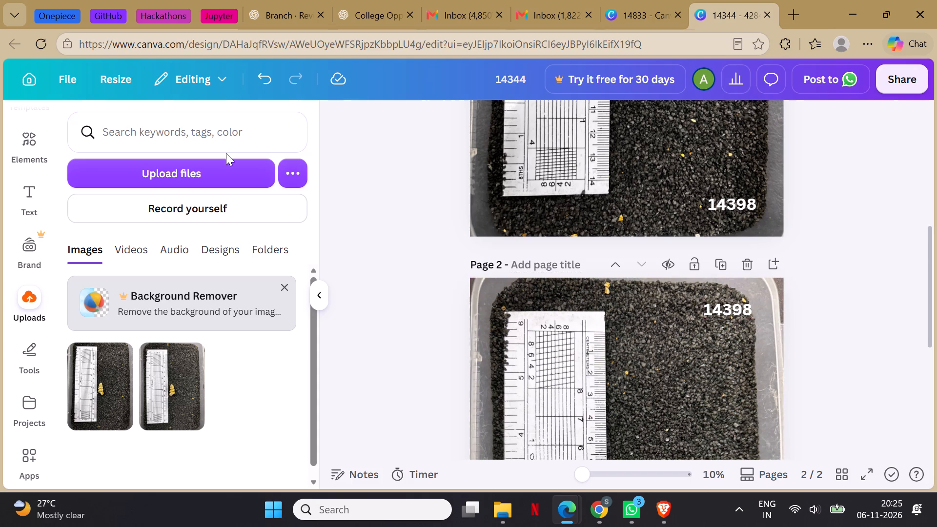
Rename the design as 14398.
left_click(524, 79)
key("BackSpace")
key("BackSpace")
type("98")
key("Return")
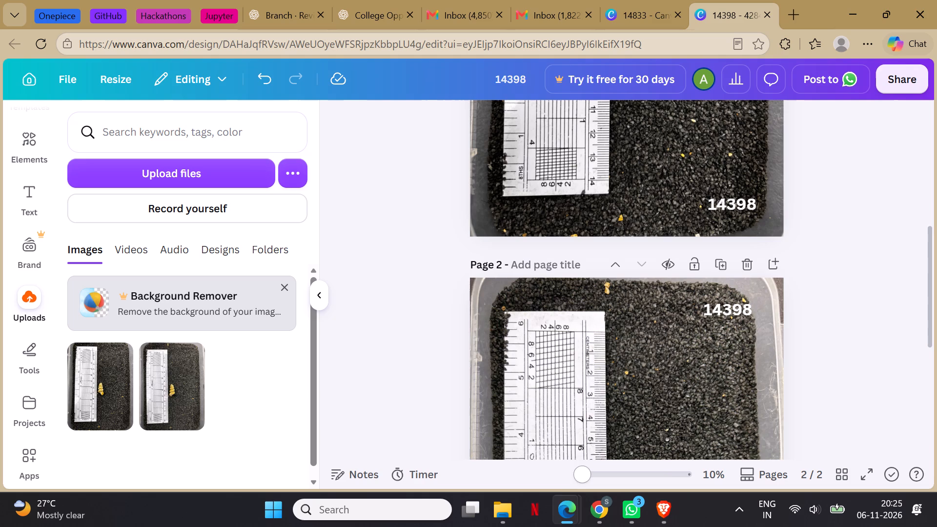
Check the specimen folders in File Explorer's Downloads, return to the Canva design, and change the page 2 number label to 14751.
left_click(509, 508)
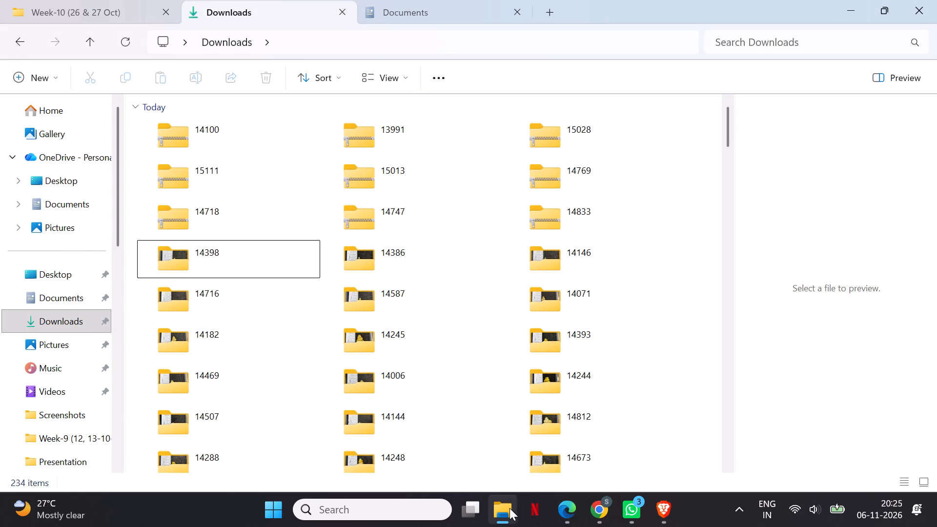
left_click(509, 508)
left_click(742, 308)
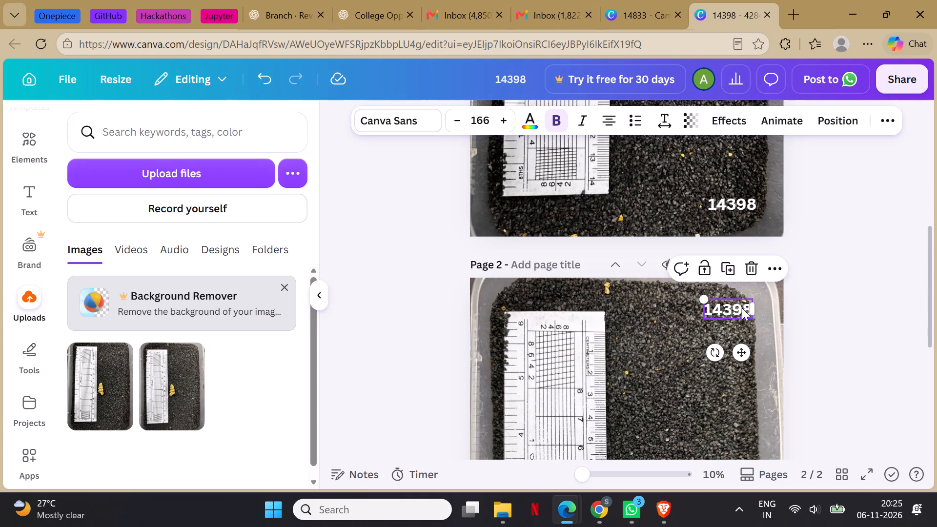
double_click(739, 308)
left_click(739, 308)
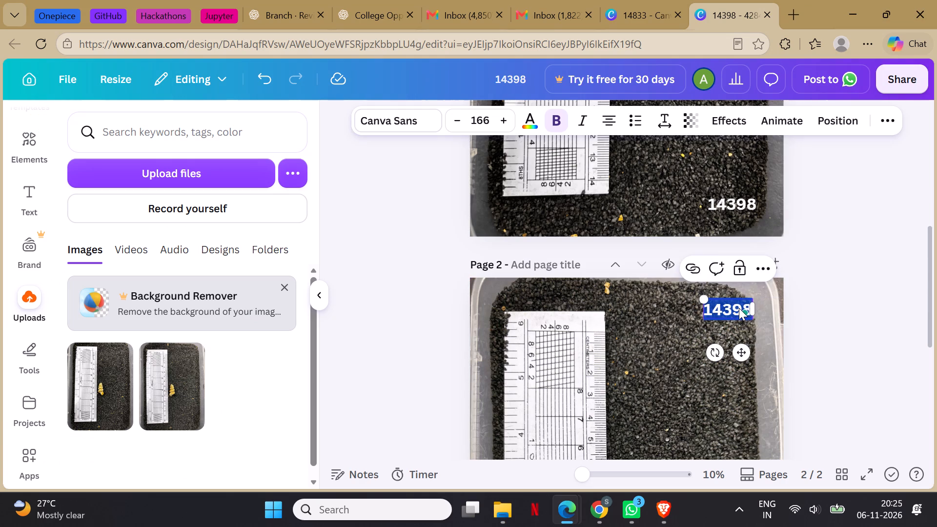
left_click(733, 309)
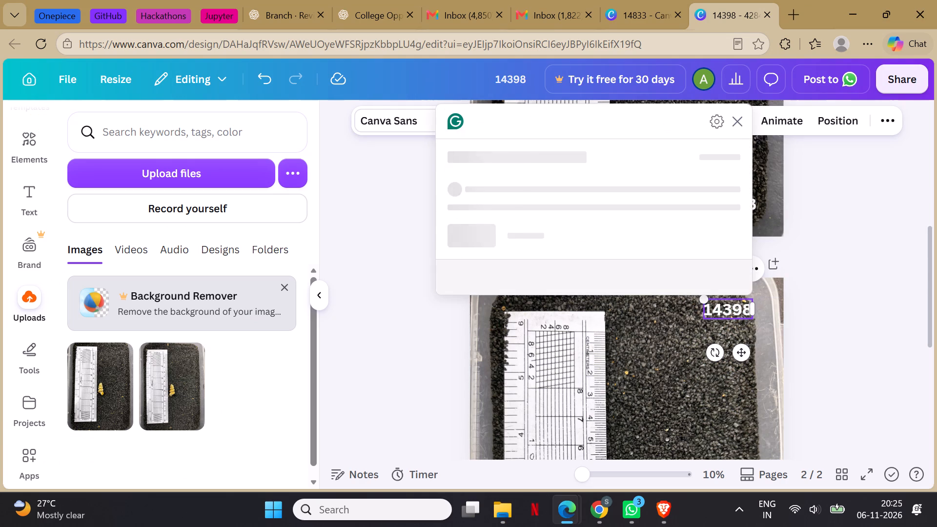
key("BackSpace")
key("Delete")
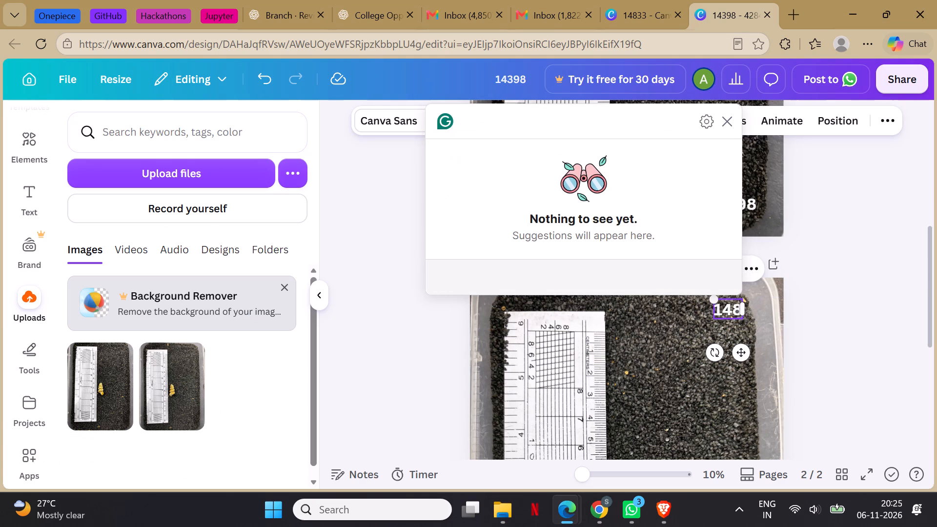
key("Delete")
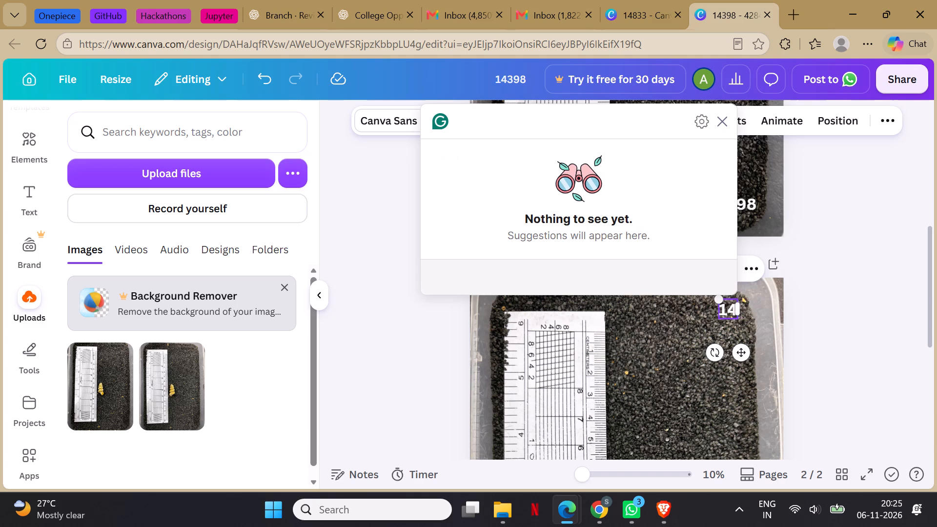
key("7")
type("51")
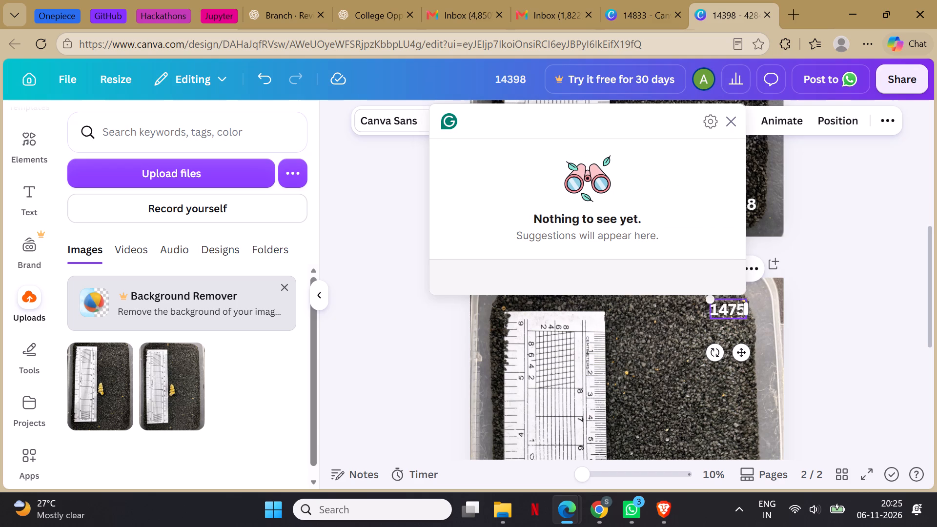
Change the number label on page 1 to 14751.
left_click(755, 203)
left_click(742, 203)
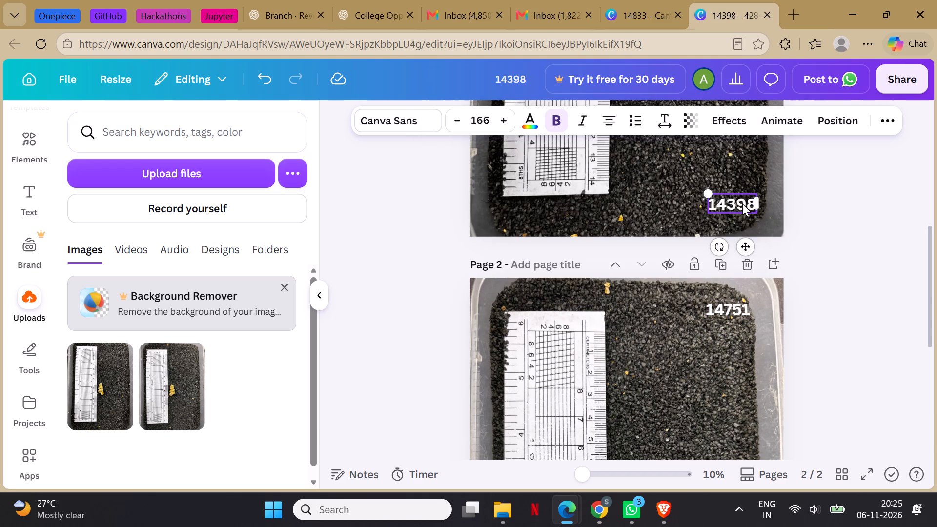
key("BackSpace")
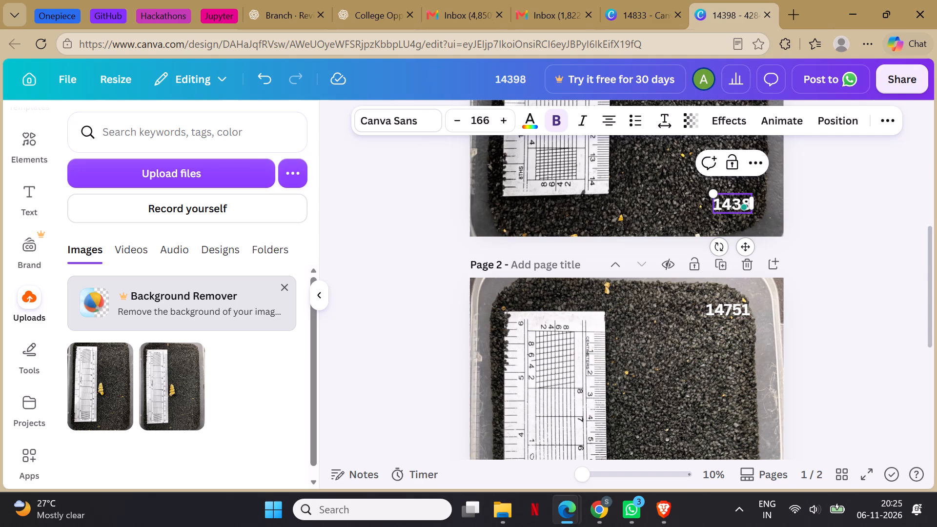
key("BackSpace")
key("Delete")
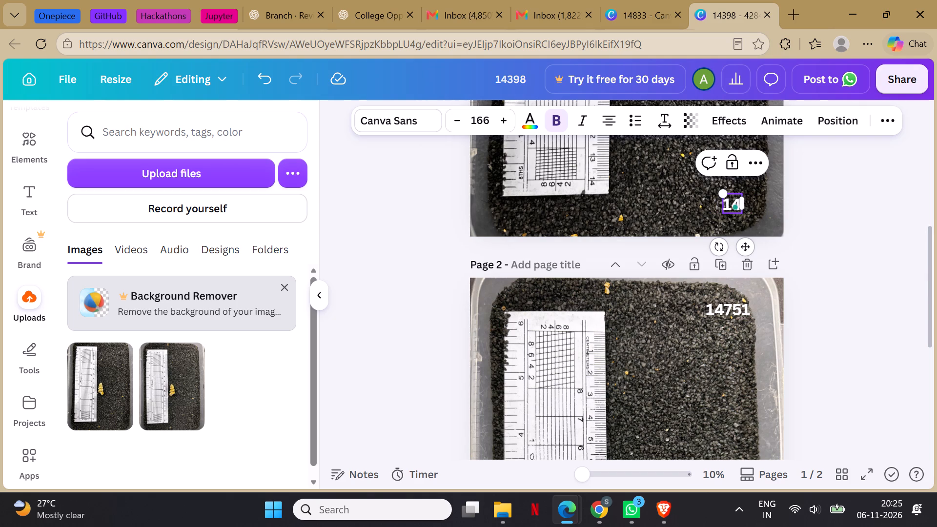
type("751")
left_click(844, 224)
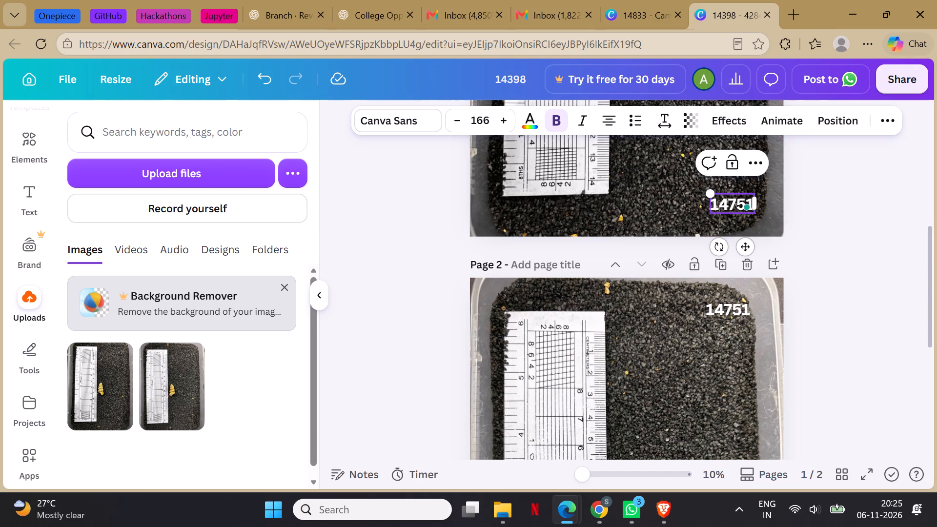
Rename the design as 14751.
left_click(524, 82)
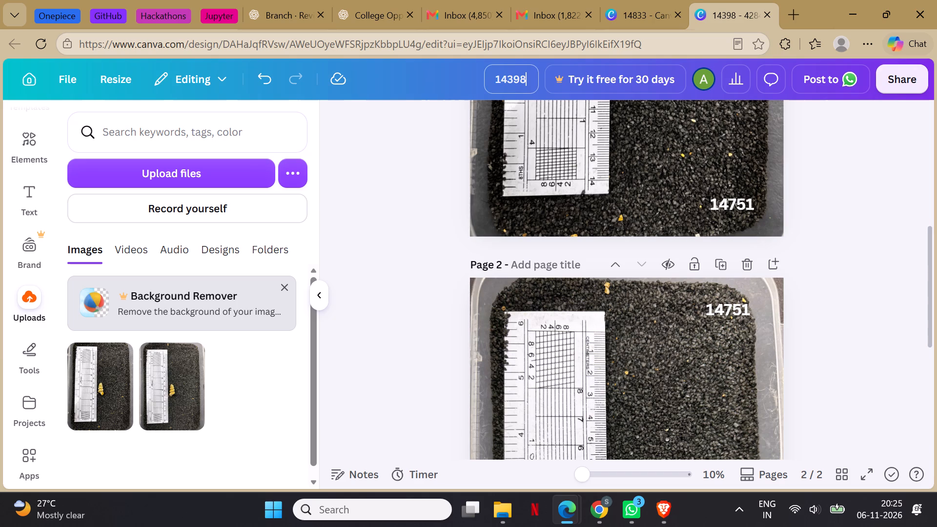
key("BackSpace")
key("BackSpace")
key("BackSpace")
type("751")
key("Return")
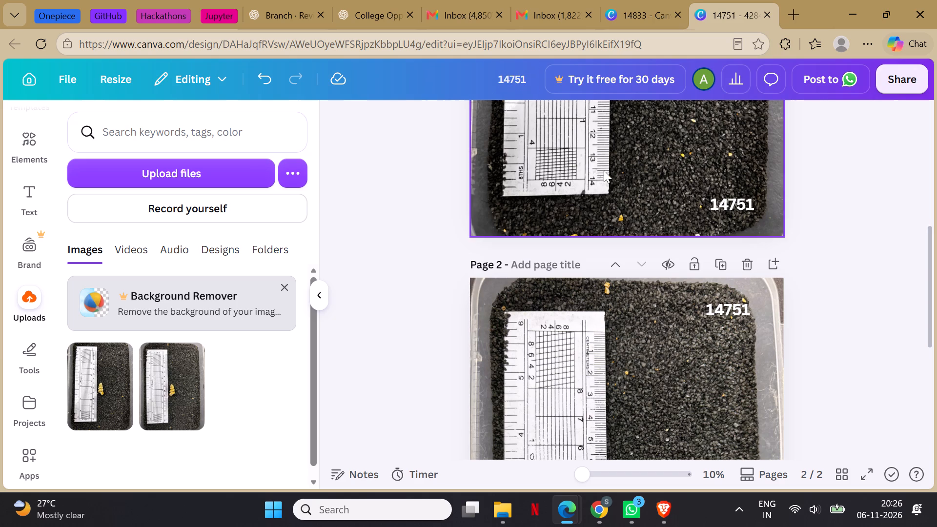
Download all pages of design 14751 as PNG at 4,284 × 5,712 px.
left_click(908, 74)
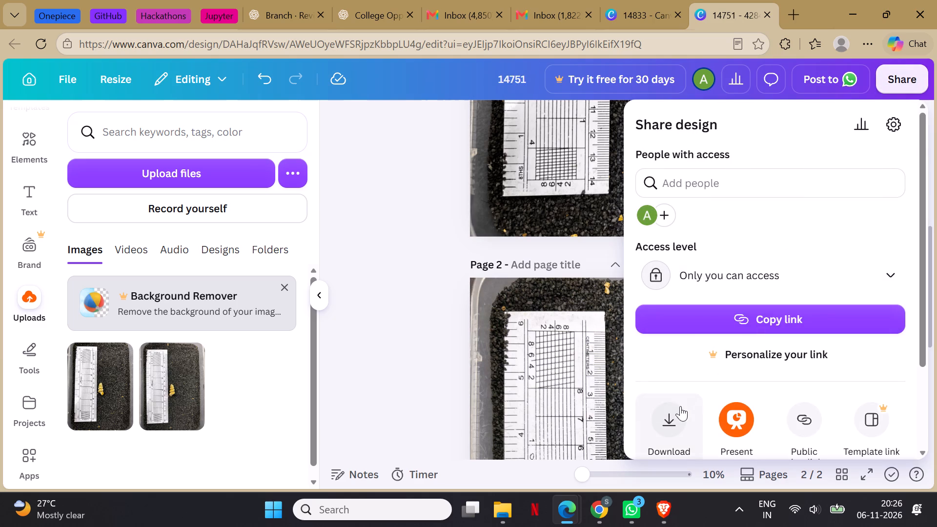
left_click(678, 417)
scroll(753, 332, "down", 4)
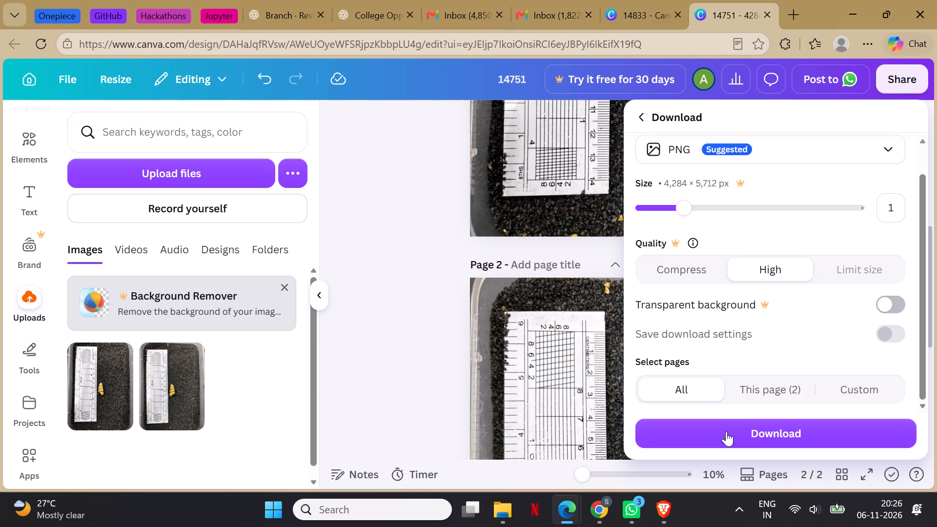
left_click(748, 434)
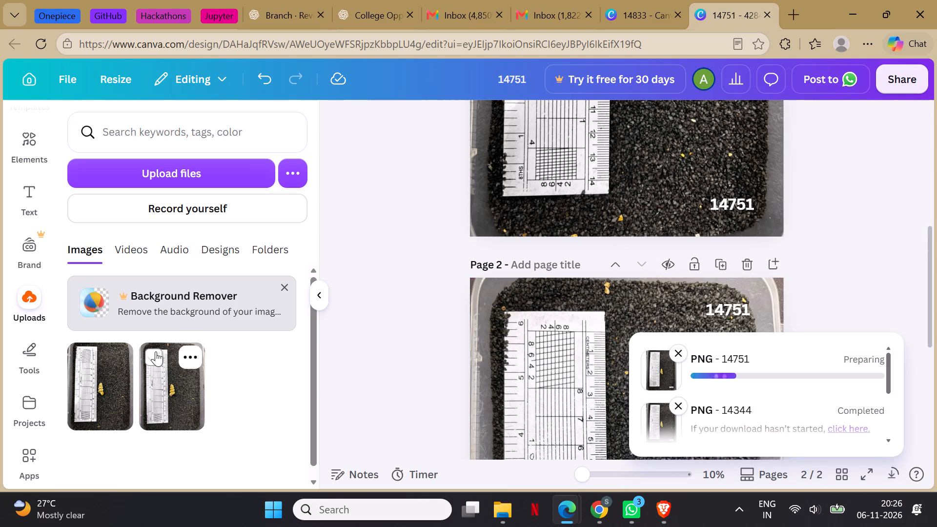
Move both uploaded 14751 photos to the trash.
left_click(156, 351)
left_click(83, 356)
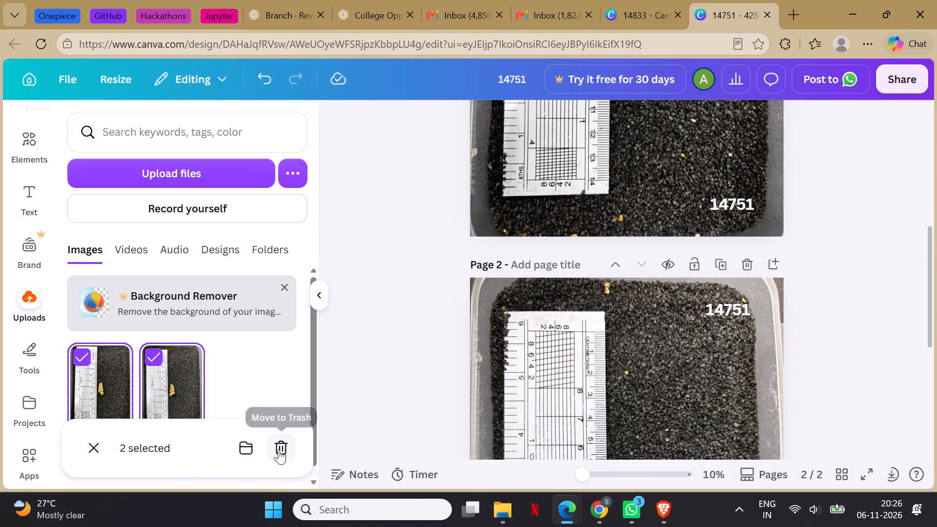
left_click(279, 449)
left_click(528, 307)
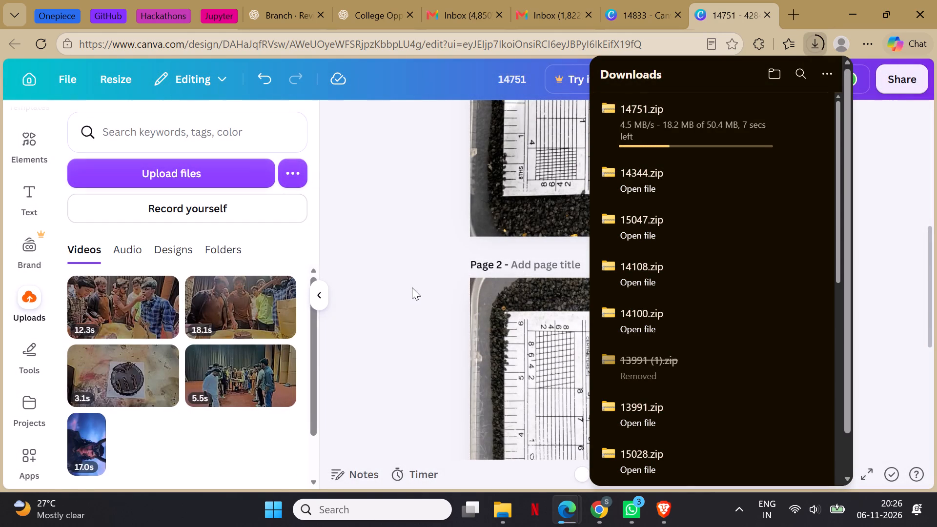
Upload both photos from the 14398 folder in Downloads.
left_click(180, 171)
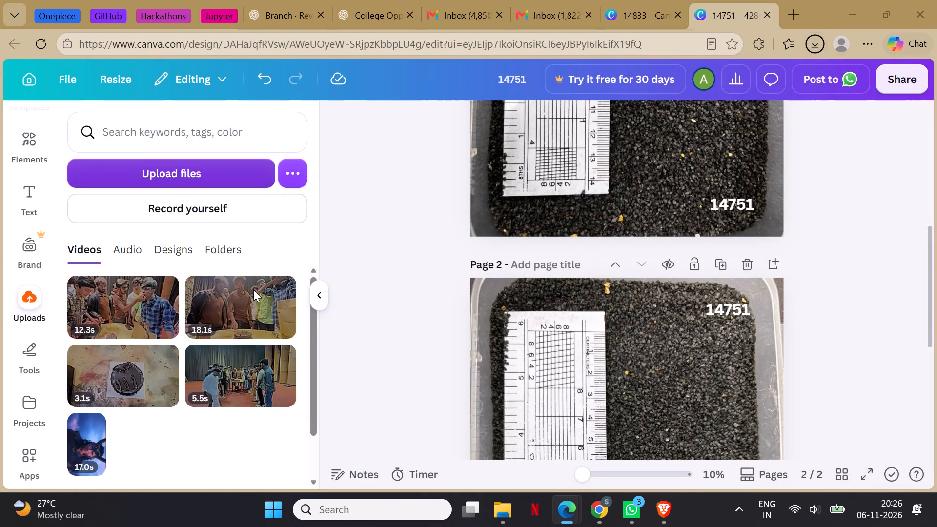
scroll(246, 213, "down", 5)
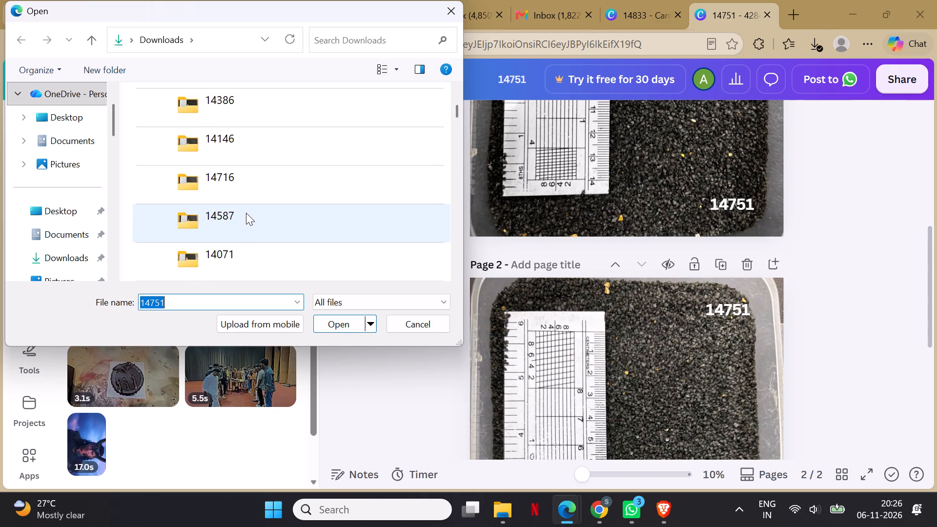
scroll(238, 213, "up", 1)
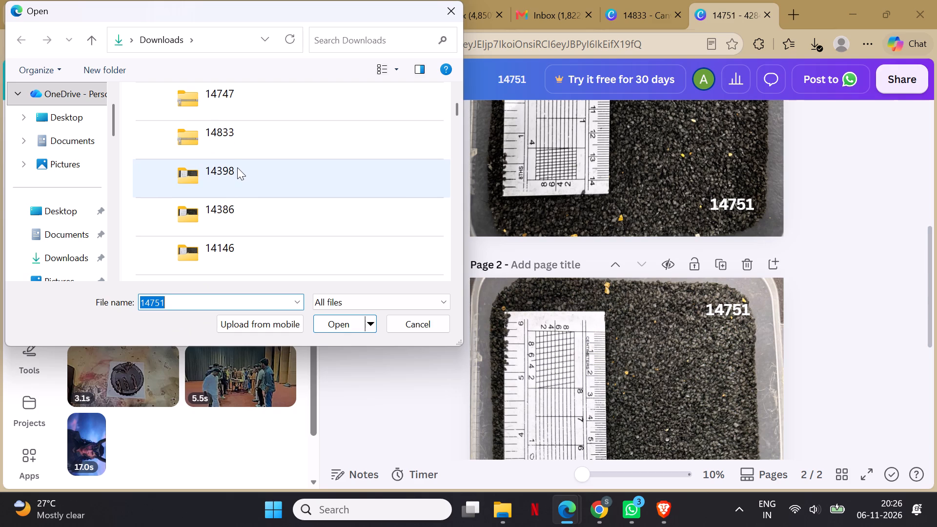
double_click(237, 167)
left_click_drag(169, 176, 202, 127)
left_click(335, 322)
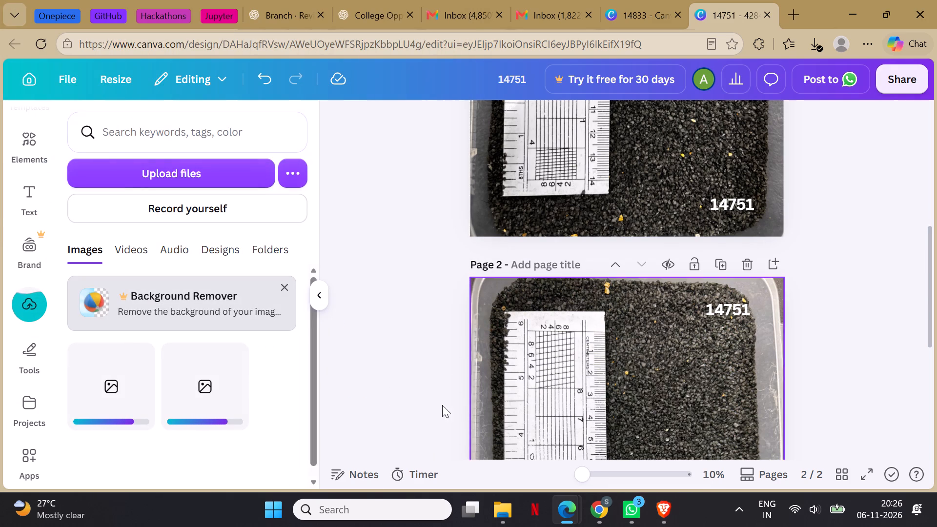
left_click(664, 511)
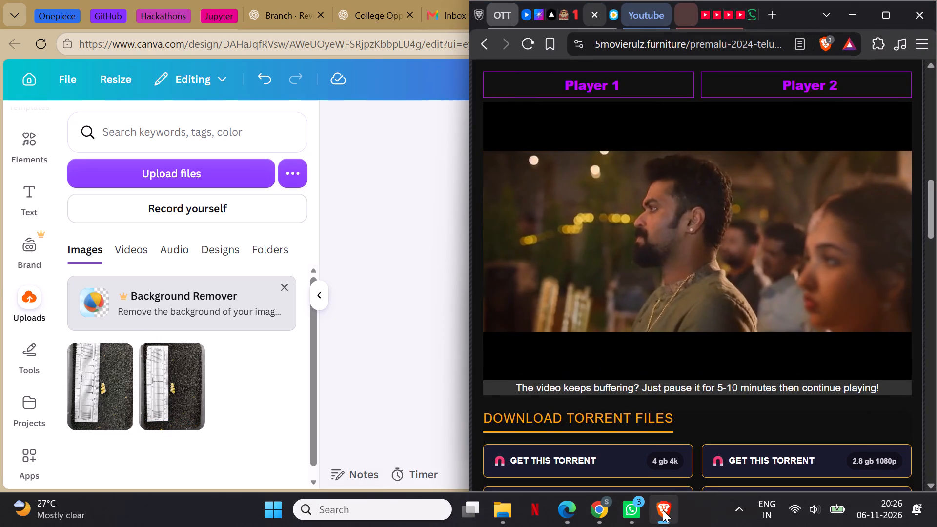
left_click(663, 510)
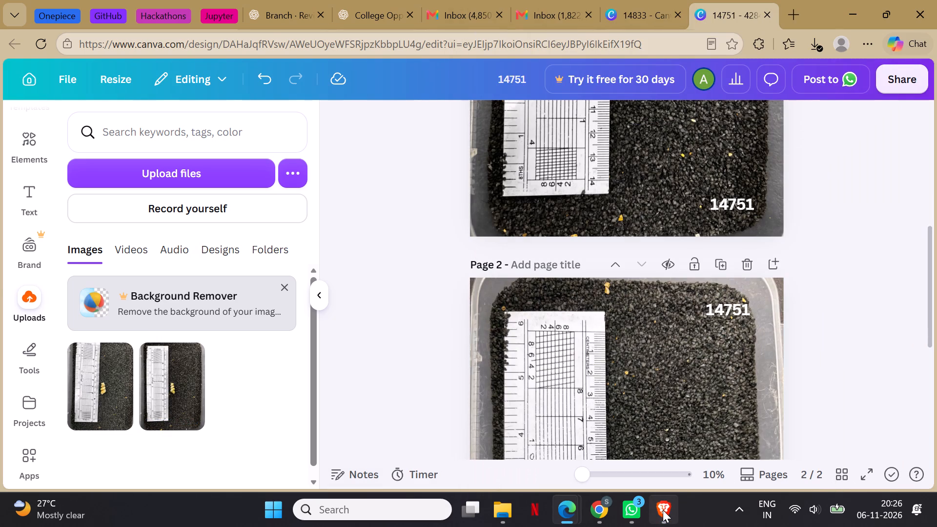
Rename the design as 14398.
left_click(526, 77)
key("BackSpace")
key("BackSpace")
key("BackSpace")
type("398")
key("Return")
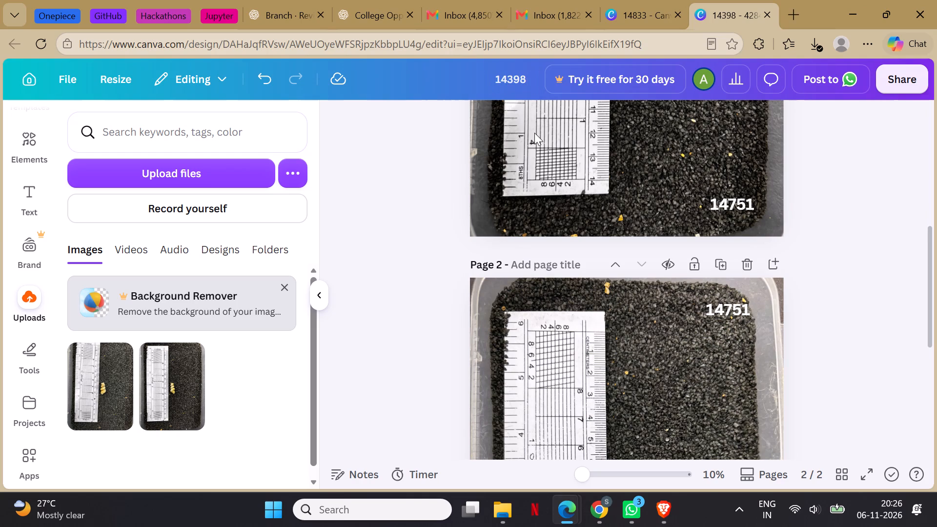
Delete the old specimen photos from page 2 and page 1.
left_click(634, 310)
left_click(653, 252)
left_click(646, 206)
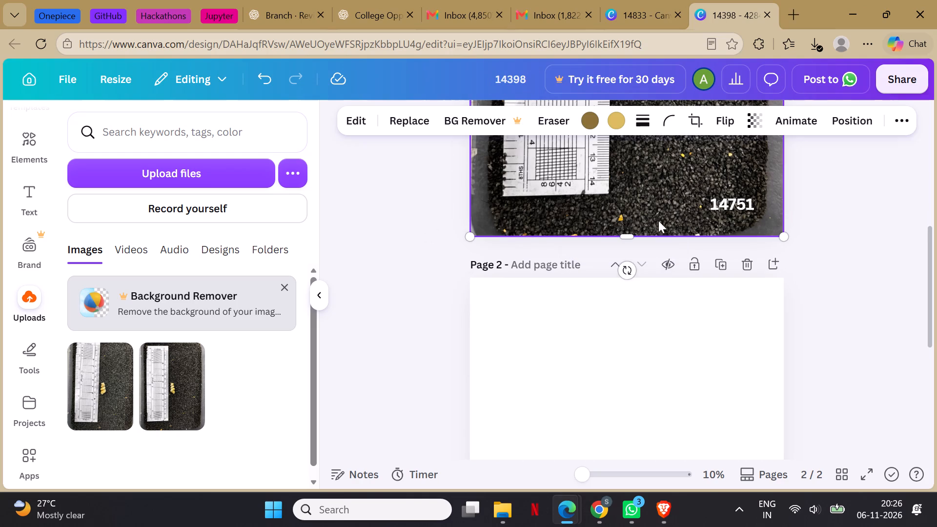
left_click(653, 264)
Place the first uploaded 14398 photo on page 2 and the second one on page 1.
left_click(84, 385)
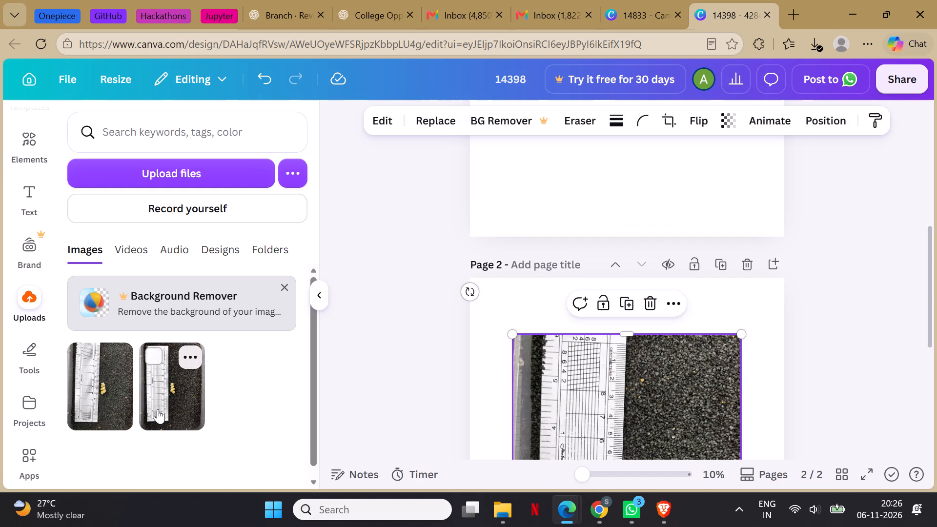
left_click(488, 215)
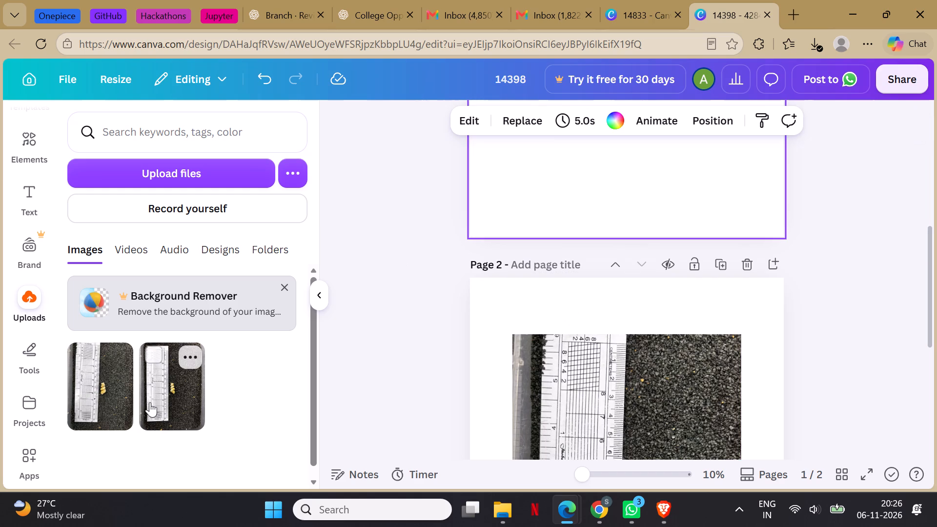
left_click(190, 390)
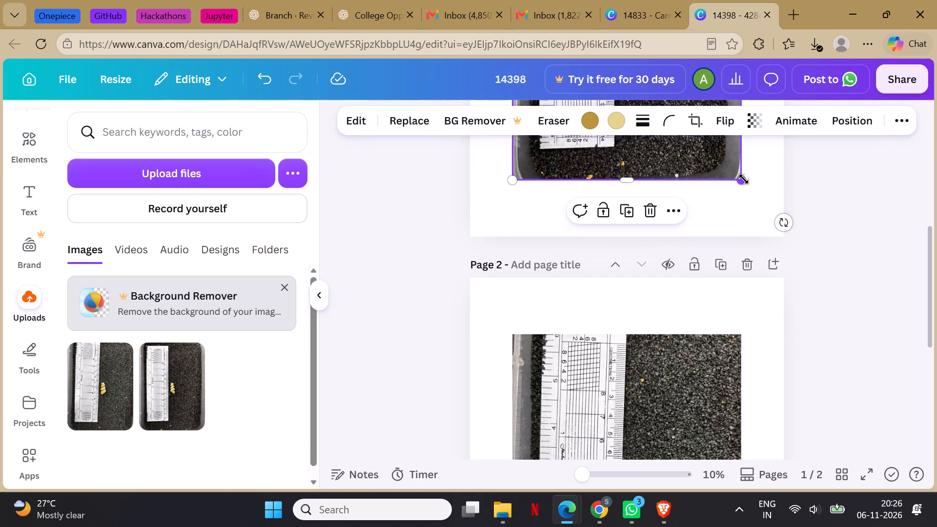
Enlarge the new photo on page 1 from opposite corners until it fills the whole page.
left_click_drag(741, 182, 786, 237)
scroll(659, 263, "up", 1)
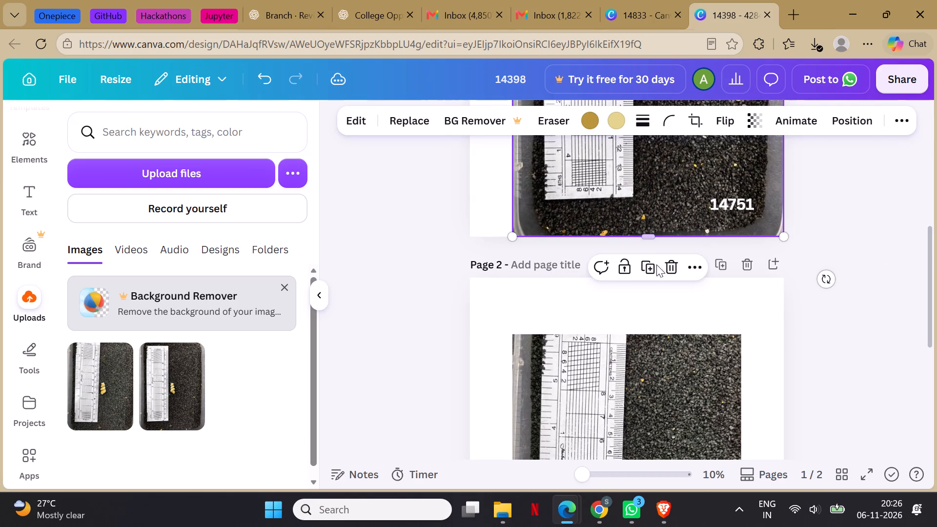
scroll(656, 264, "up", 2)
scroll(571, 271, "up", 2)
left_click_drag(511, 223, 492, 194)
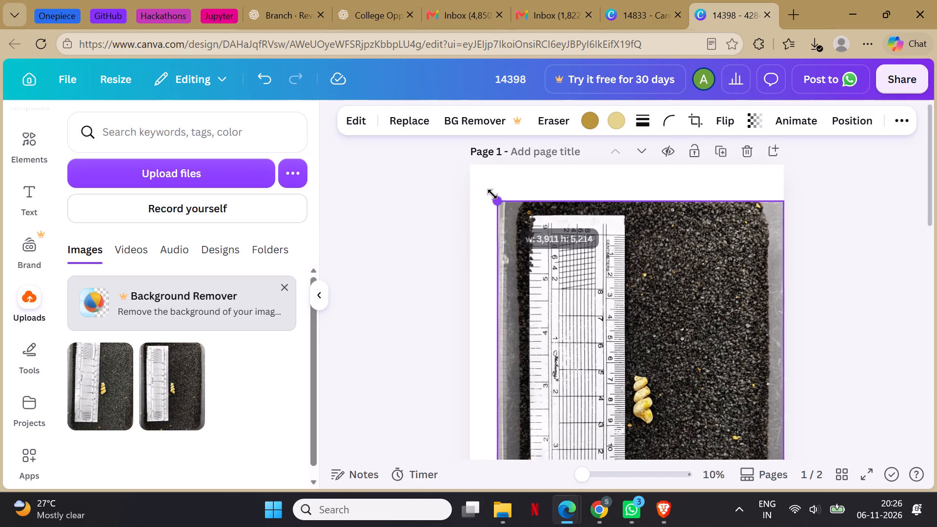
left_click_drag(492, 194, 474, 165)
Enlarge the new photo on page 2 from opposite corners until it fills the whole page.
scroll(490, 257, "down", 2)
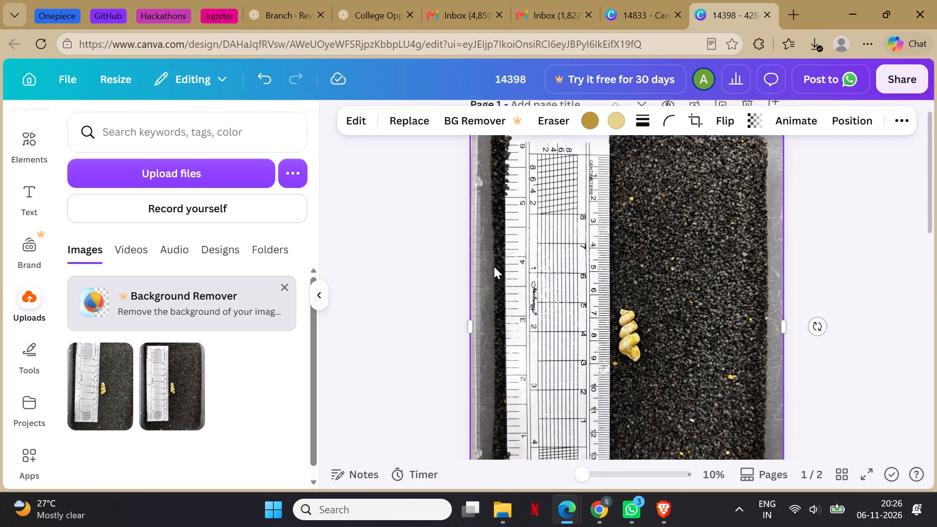
scroll(494, 266, "down", 6)
left_click(685, 291)
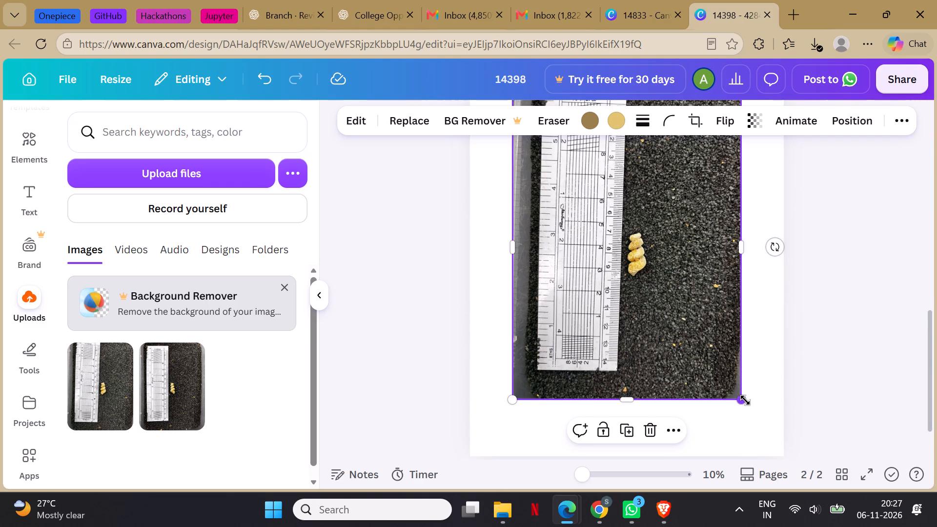
left_click_drag(745, 400, 788, 454)
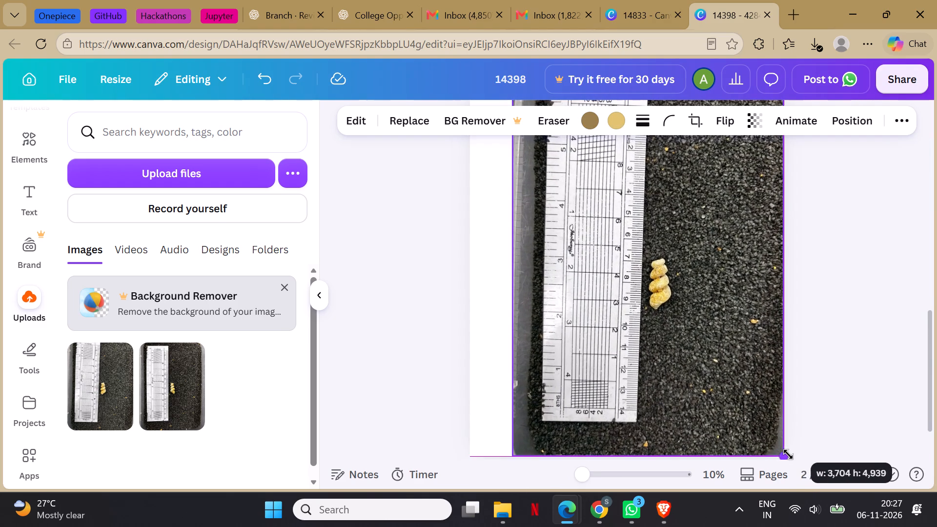
left_click_drag(788, 454, 788, 455)
scroll(690, 370, "up", 2)
left_click_drag(510, 240, 510, 239)
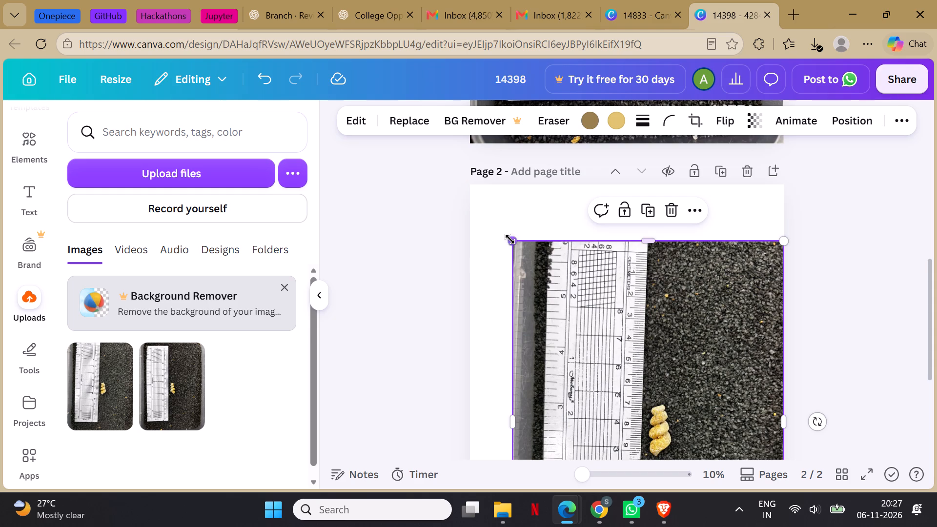
left_click_drag(510, 239, 476, 180)
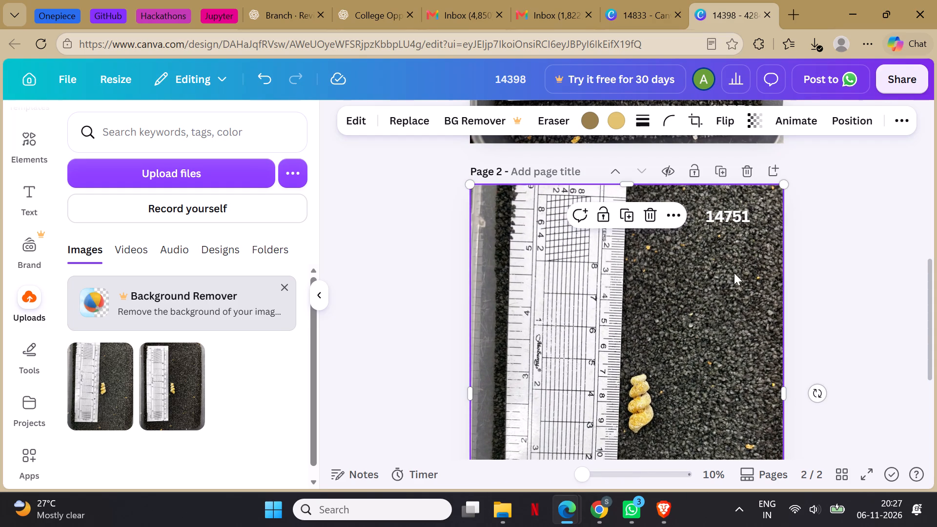
Change the number label on page 2 to 14398.
left_click(727, 215)
left_click(738, 218)
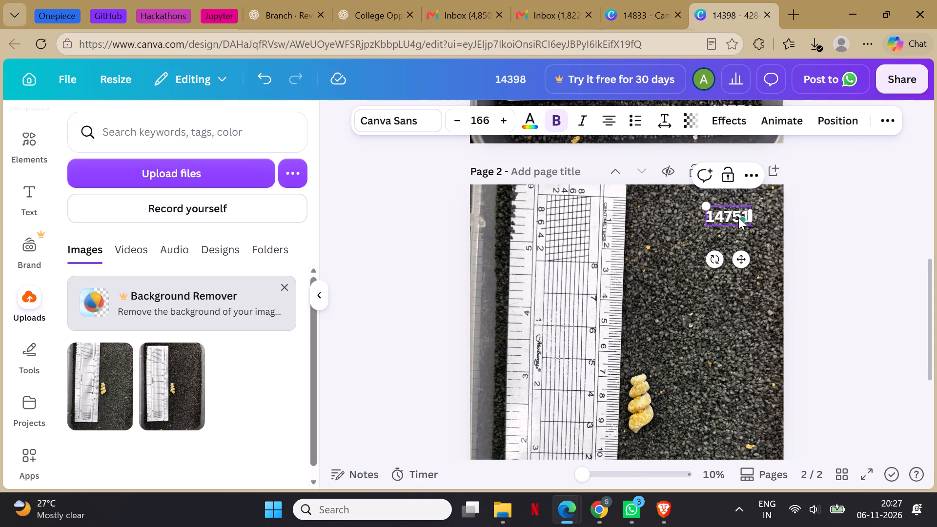
key("BackSpace")
key("BackSpace")
key("Delete")
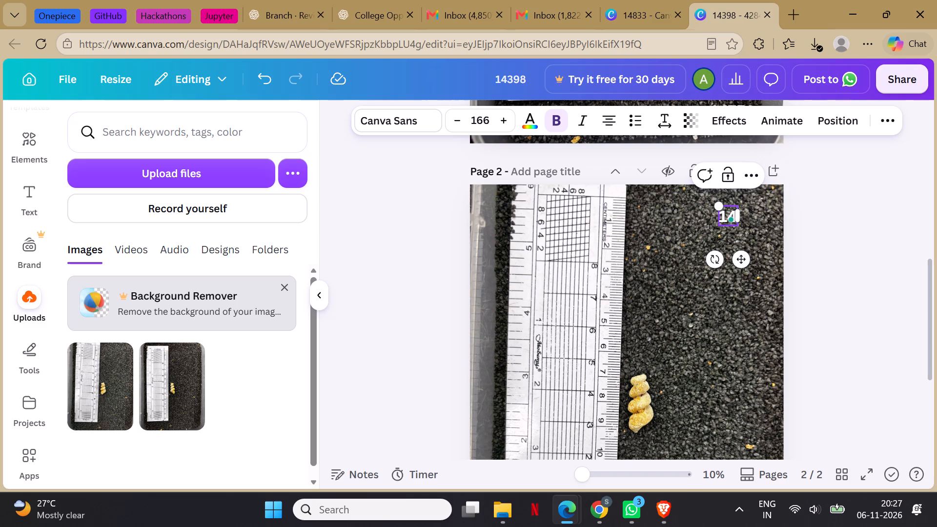
type("398")
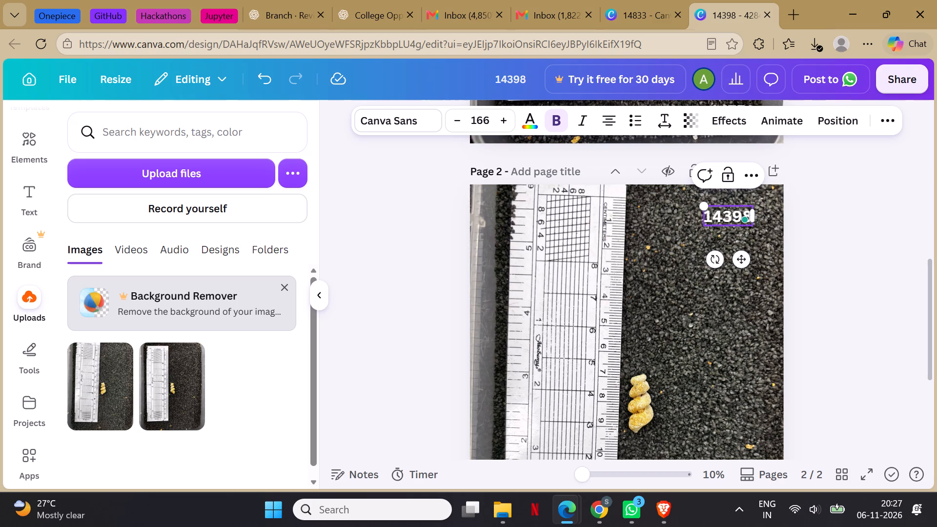
Change the number label on page 1 to 14398.
scroll(694, 292, "up", 3)
left_click(733, 334)
left_click(736, 331)
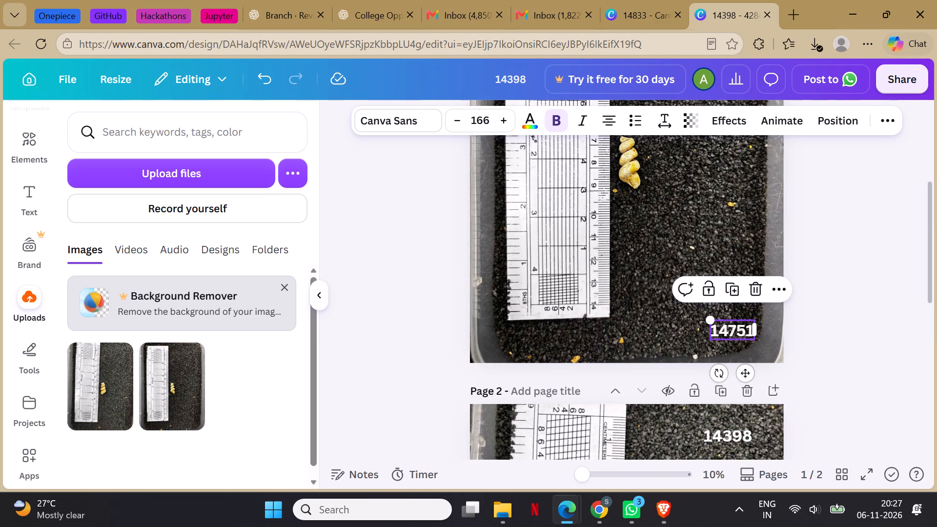
key("BackSpace")
key("3")
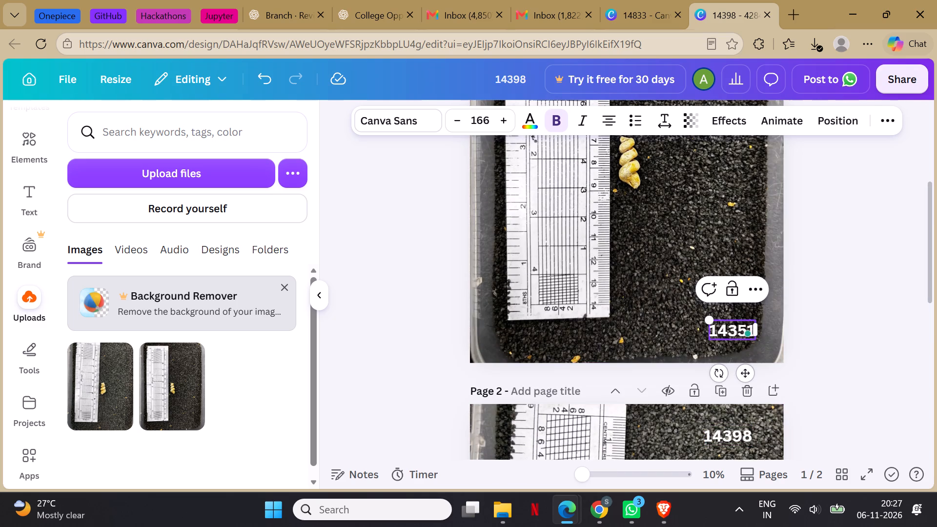
key("Delete")
key("Delete")
type("98")
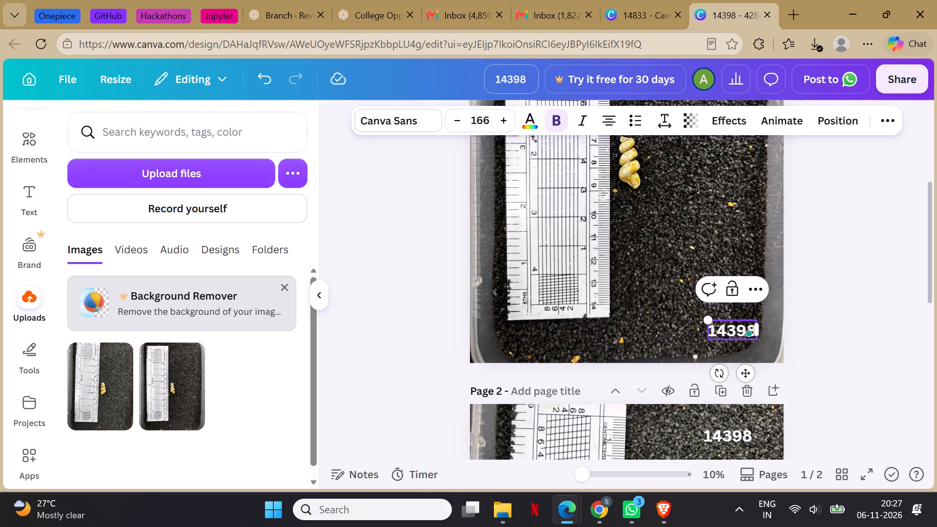
Refresh Downloads in File Explorer, rename the newest downloaded zip as 14751, and return to the Canva design.
left_click(496, 520)
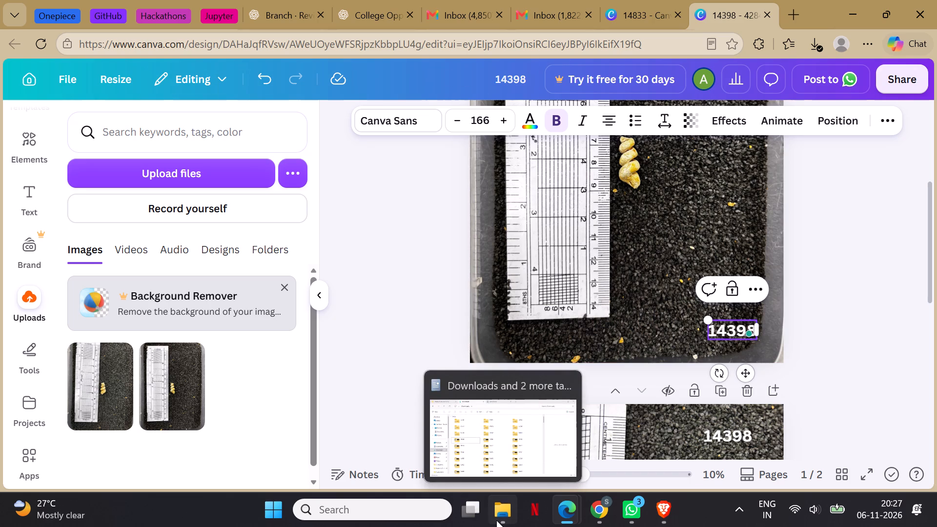
left_click(127, 42)
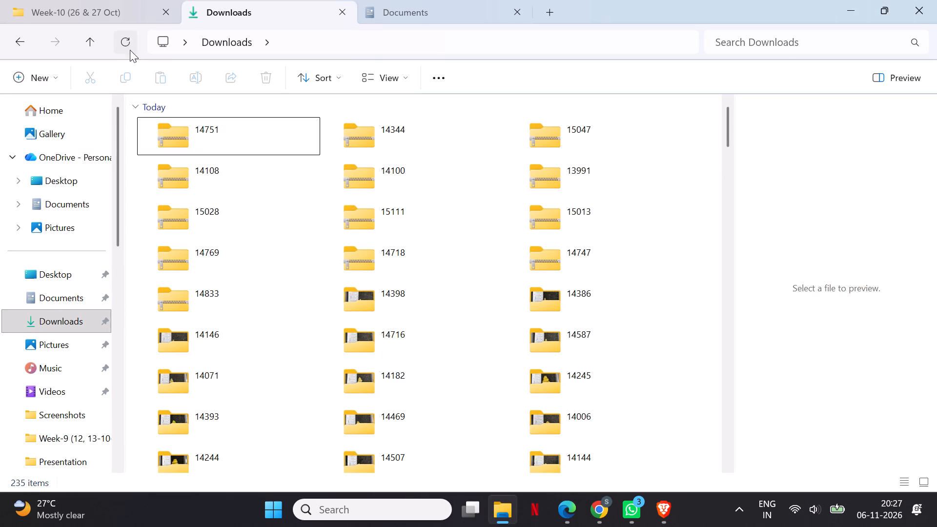
left_click(209, 130)
left_click(195, 74)
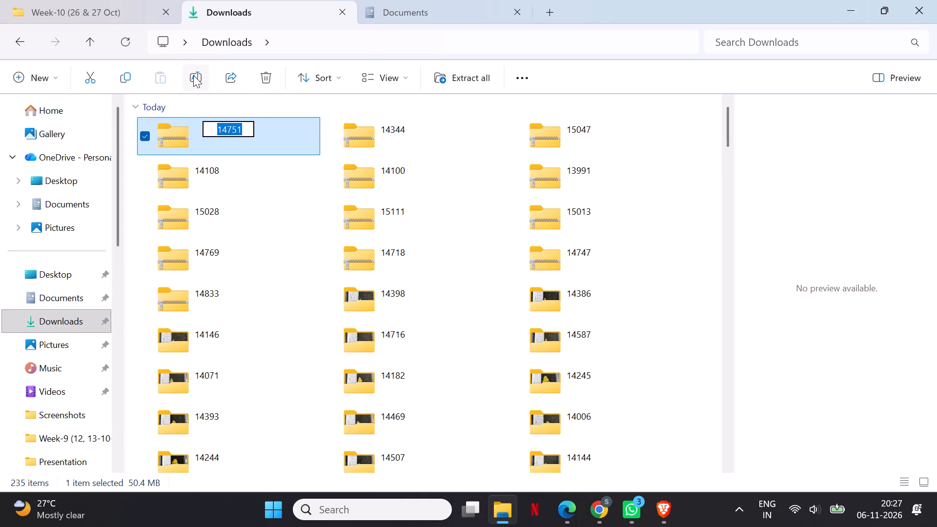
key("Right")
key("BackSpace")
key("BackSpace")
key("BackSpace")
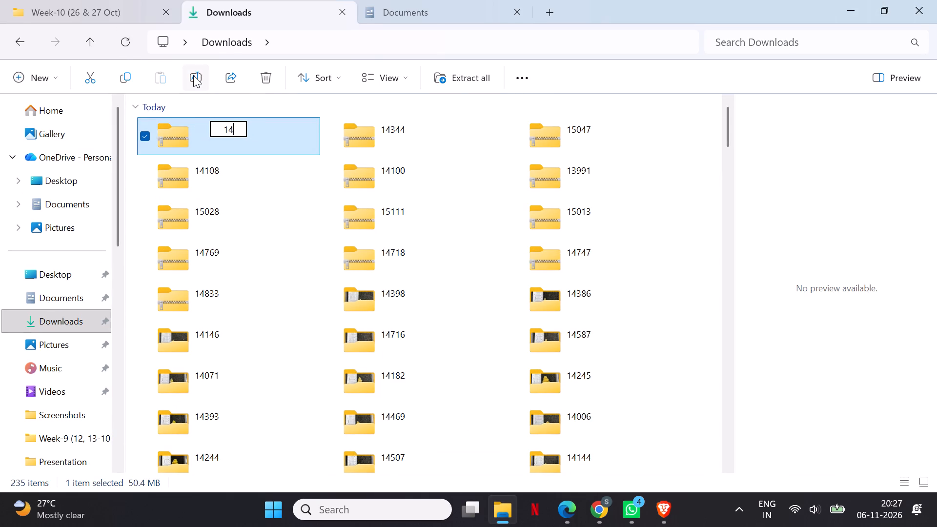
type("751")
key("Return")
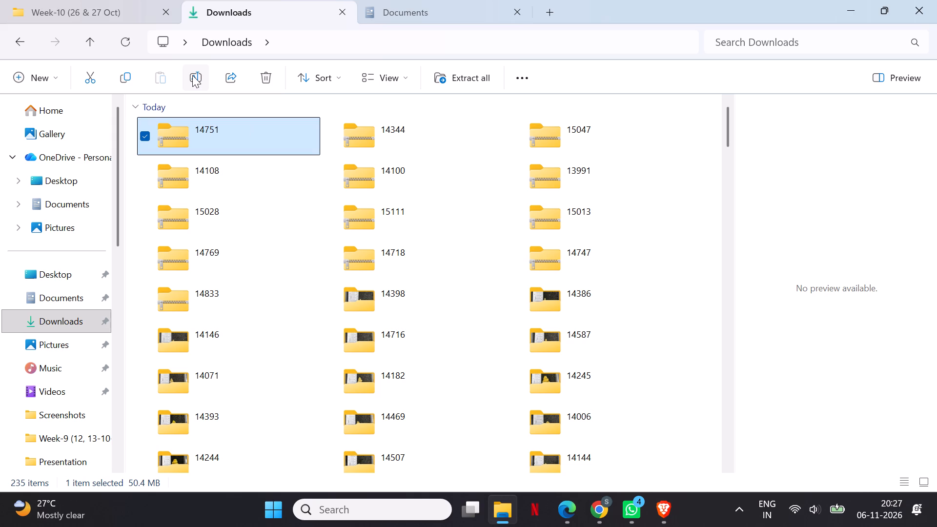
left_click(835, 2)
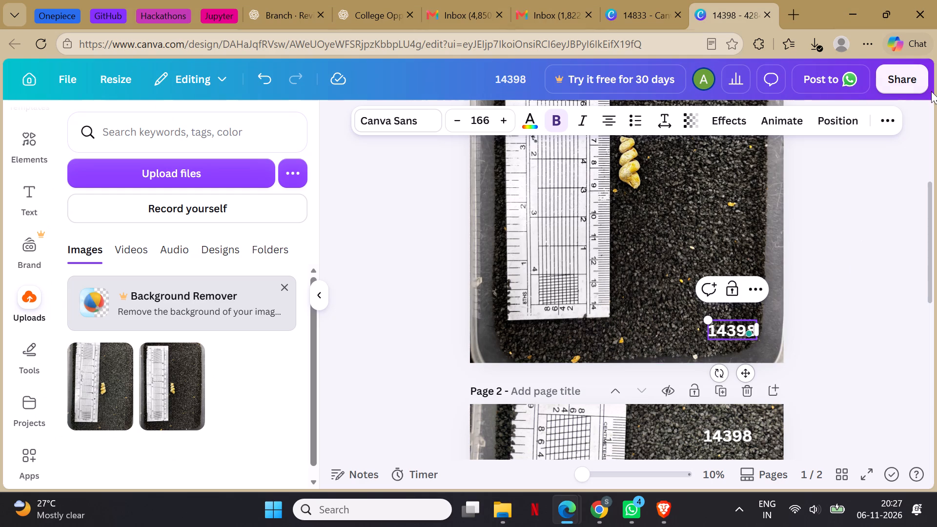
Download all pages of the 14398 design as PNG at high quality.
left_click(909, 83)
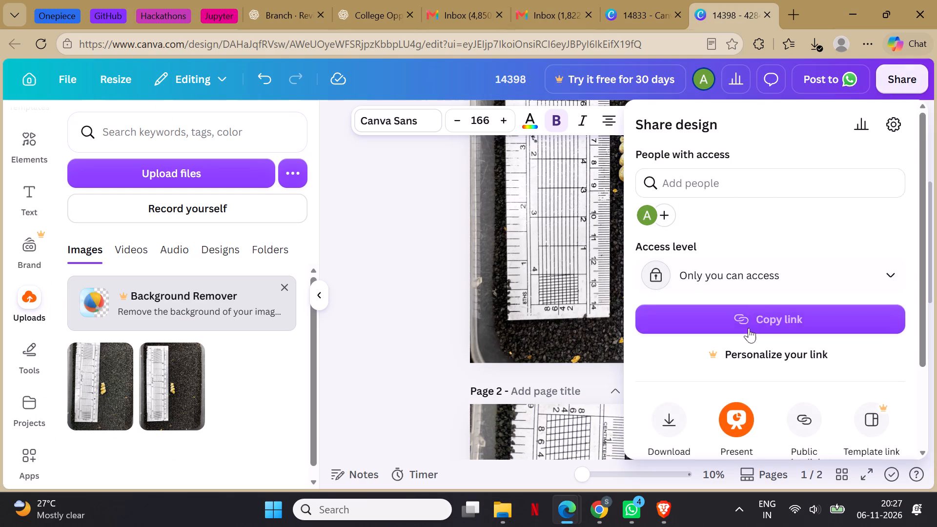
left_click(665, 428)
scroll(682, 409, "down", 3)
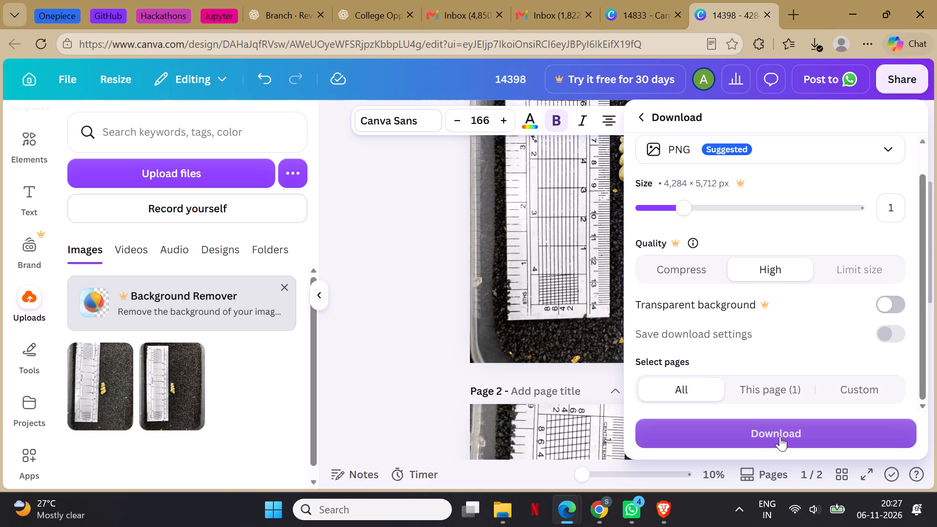
left_click(780, 436)
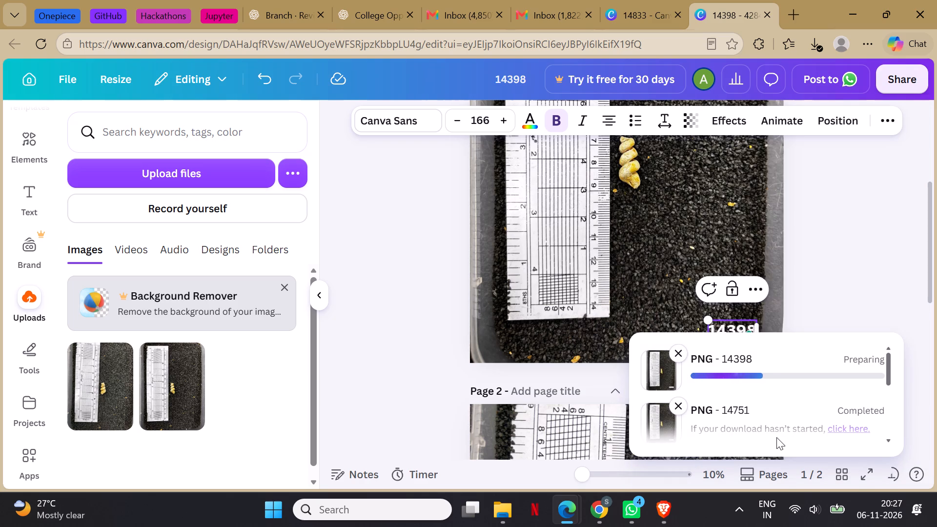
left_click(677, 406)
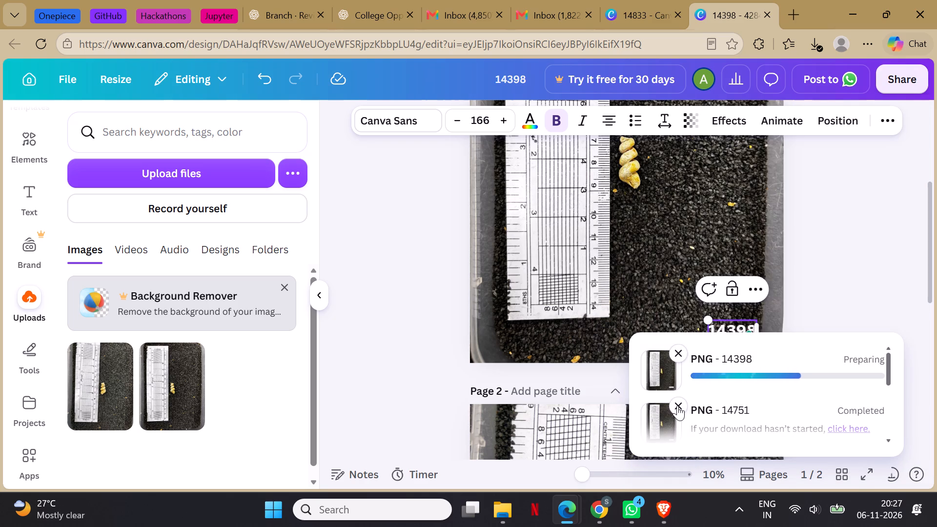
left_click(677, 405)
left_click(677, 405)
left_click(677, 405)
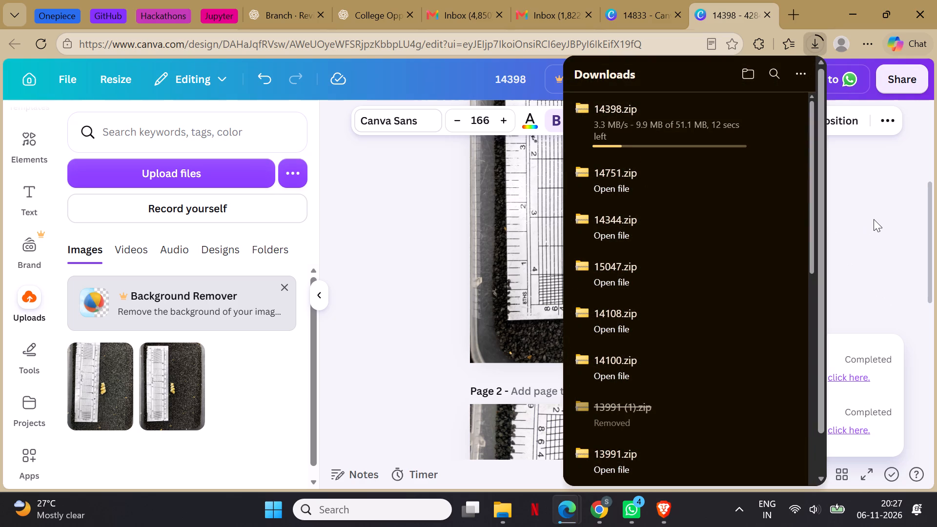
left_click(874, 219)
Delete the 14398 photos from page 1 and page 2, keeping the number labels.
left_click(776, 245)
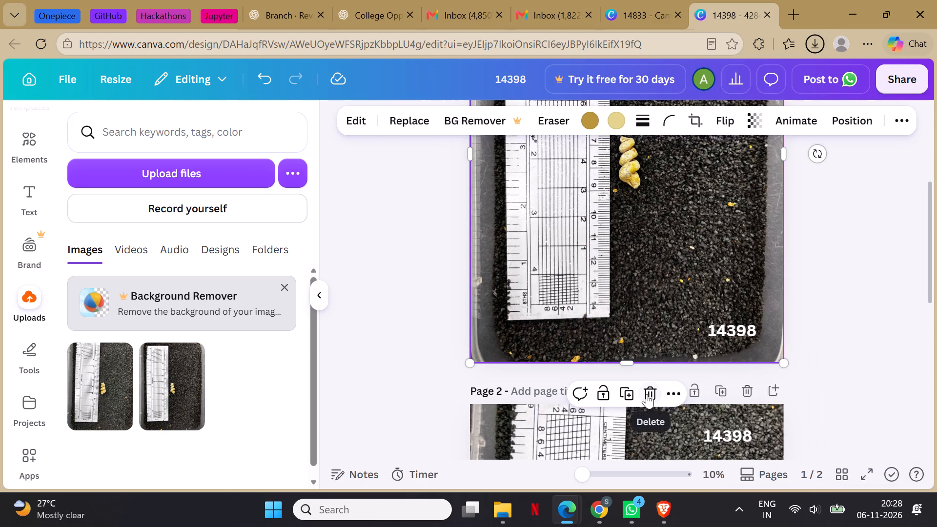
left_click(648, 393)
left_click(666, 431)
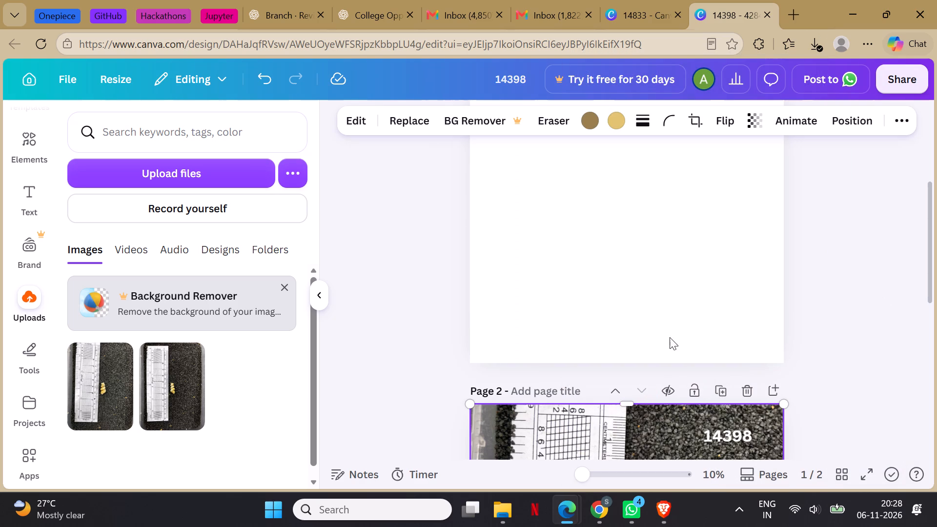
scroll(665, 381, "down", 3)
left_click(648, 219)
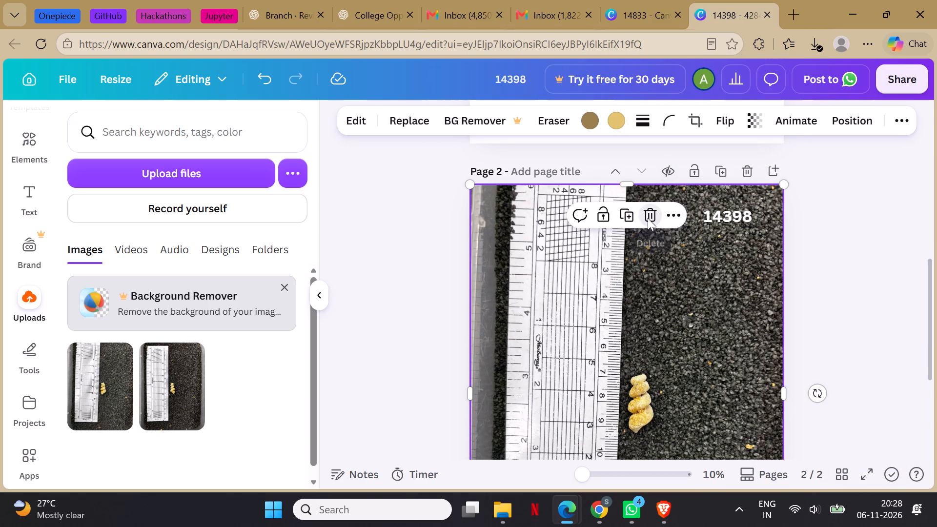
scroll(648, 246, "up", 6)
Move both uploaded 14398 images to Trash.
left_click(156, 353)
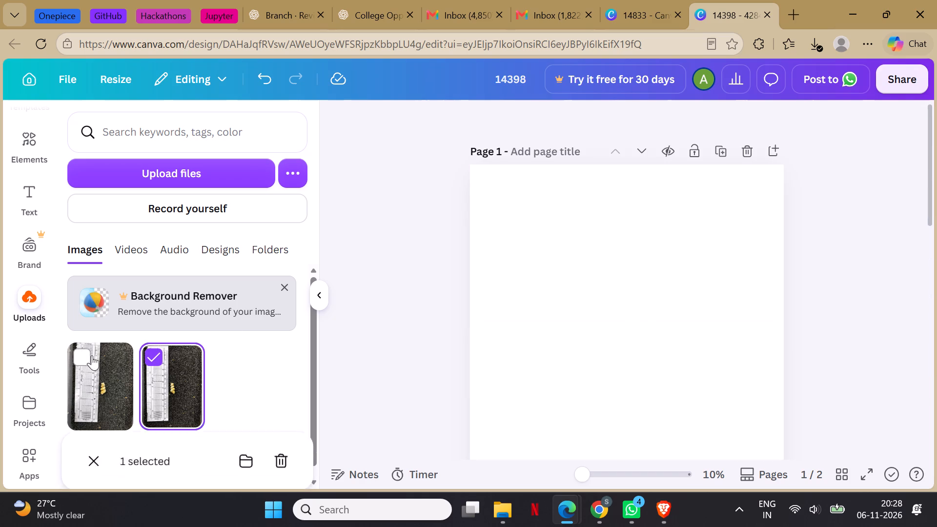
left_click(86, 351)
left_click(279, 446)
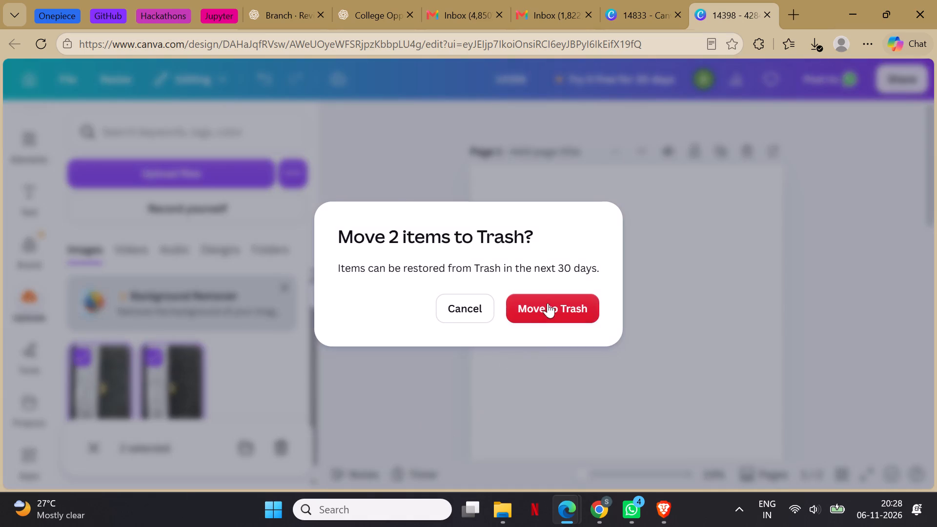
left_click(548, 300)
In File Explorer, move the 14398 folder from Downloads to Documents, and return to the Canva design.
left_click(507, 506)
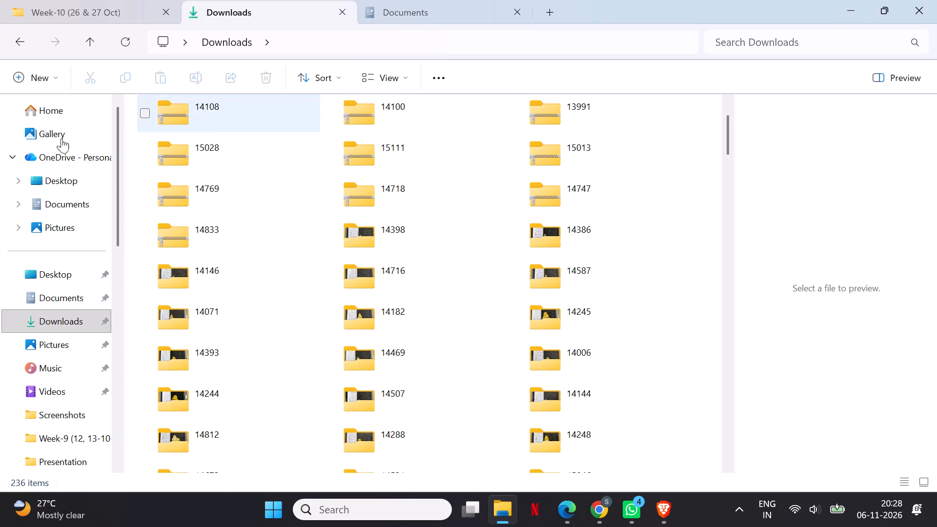
left_click(387, 243)
key("ctrl+x")
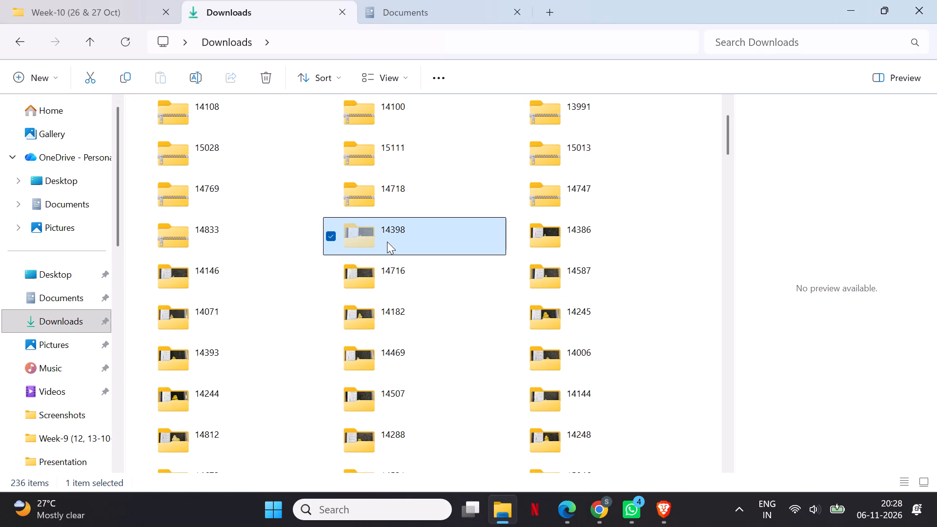
left_click(417, 17)
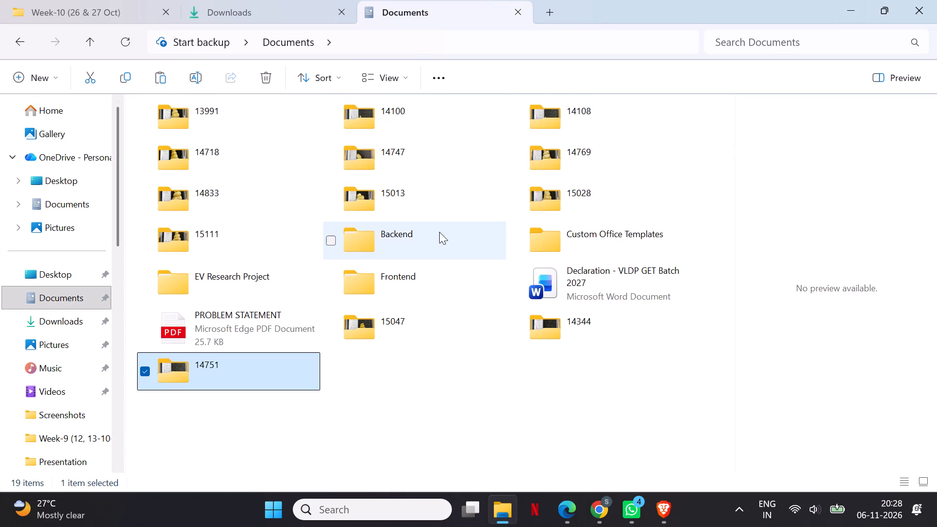
key("ctrl+v")
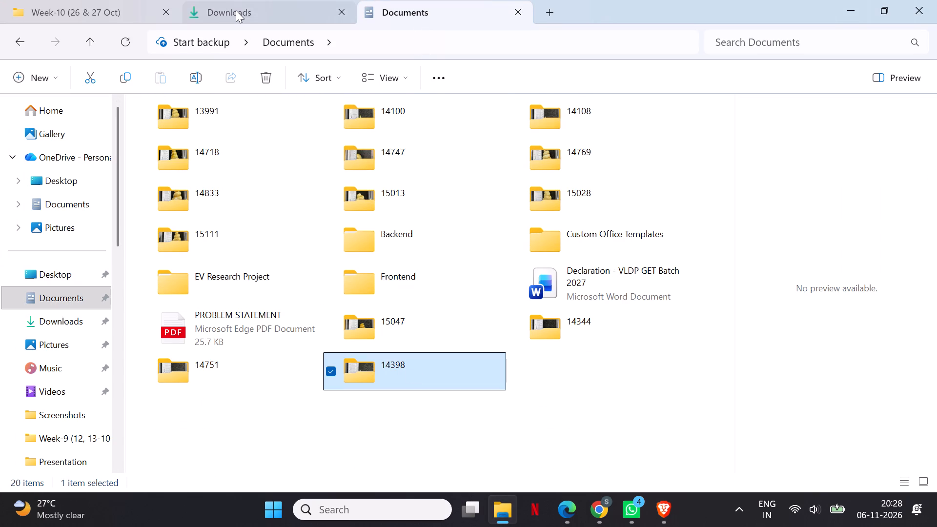
left_click(244, 10)
left_click(844, 4)
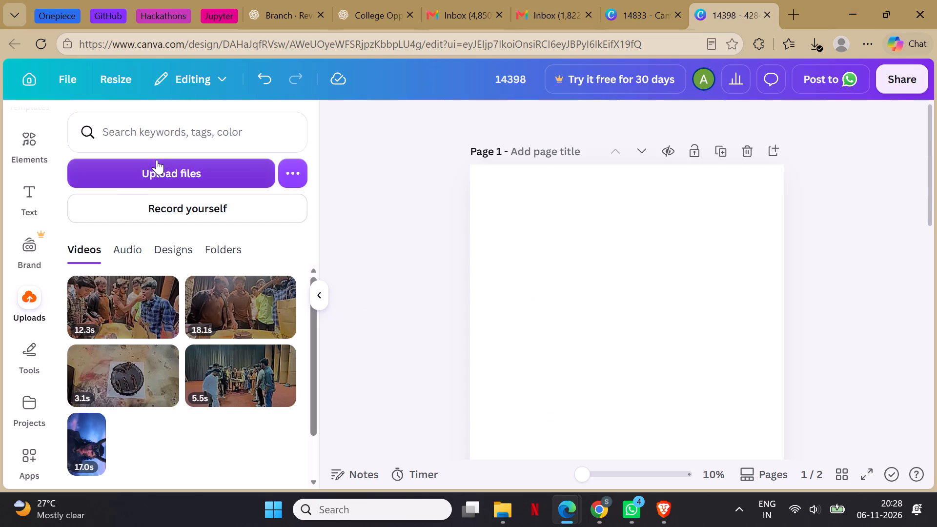
Upload IMG_8221 and IMG_8222 from the 14386 folder in Downloads.
left_click(157, 159)
scroll(233, 219, "down", 3)
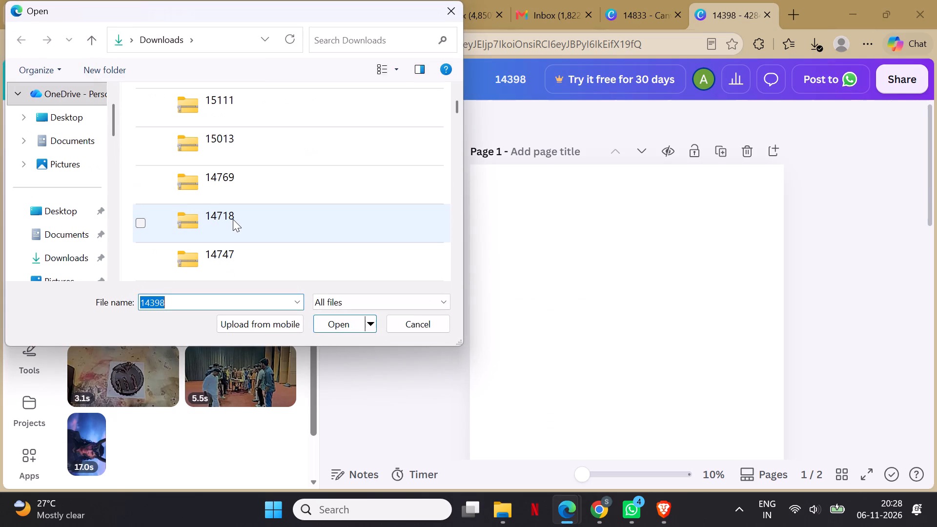
scroll(233, 219, "down", 2)
scroll(233, 219, "up", 1)
left_click(238, 210)
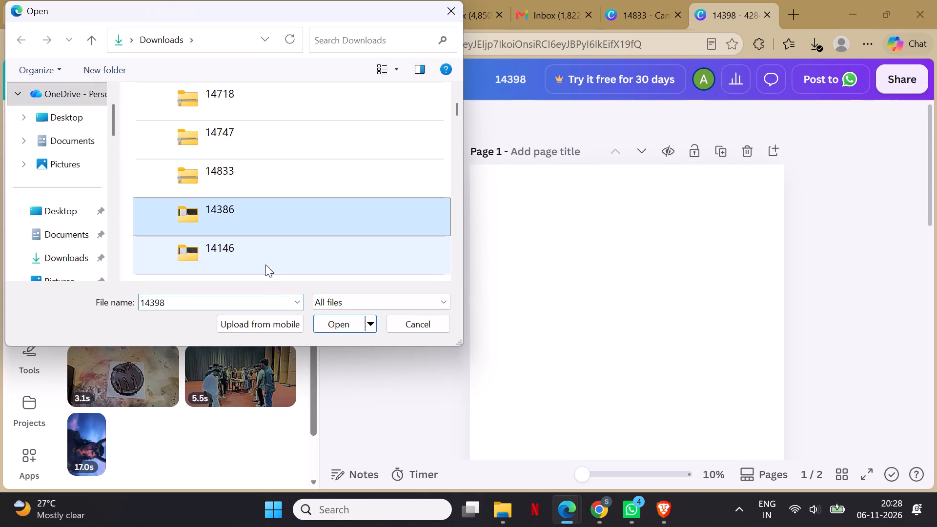
left_click(251, 205)
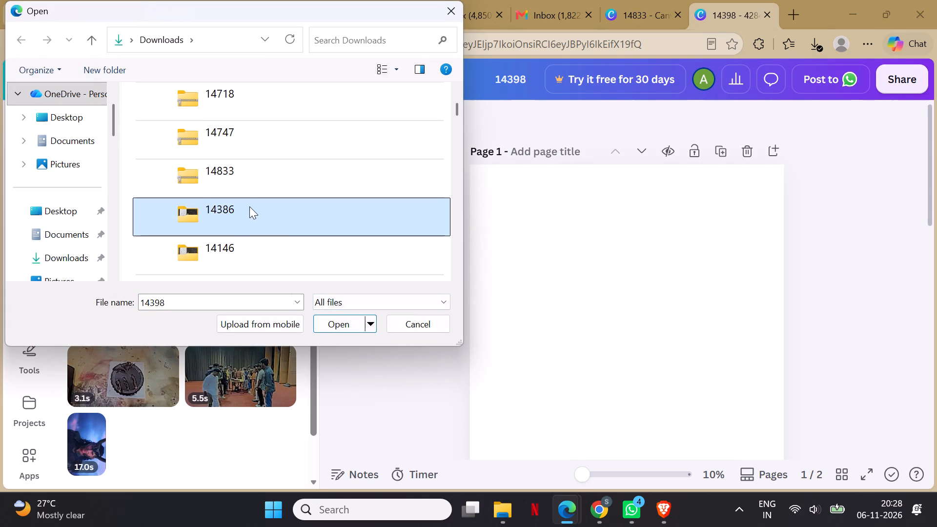
left_click(240, 218)
double_click(240, 217)
left_click_drag(229, 207, 241, 140)
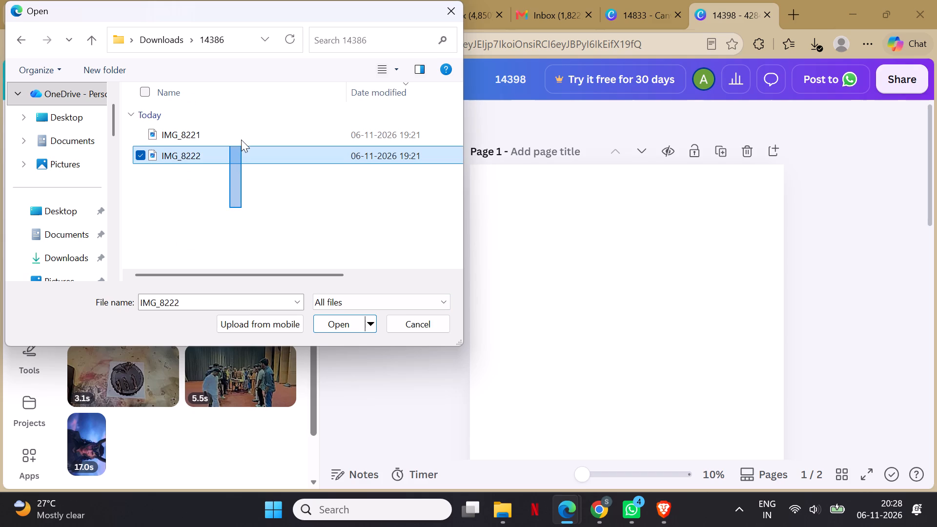
left_click_drag(241, 140, 243, 124)
left_click(328, 322)
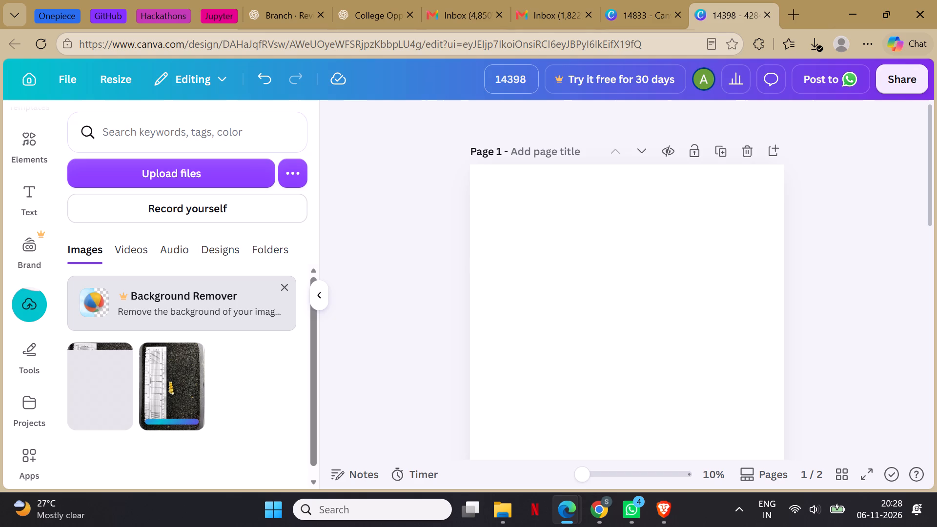
Rename the design as 14386.
left_click(532, 76)
key("BackSpace")
key("BackSpace")
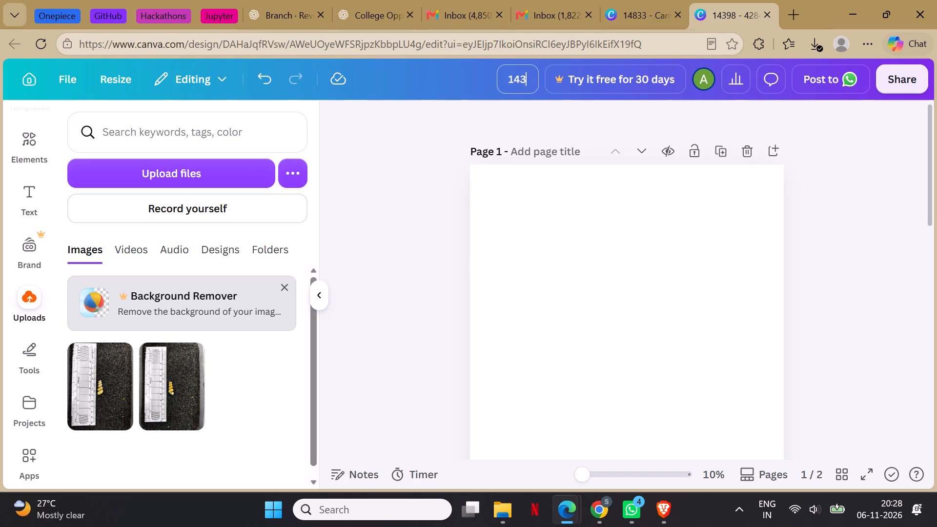
type("86")
key("Return")
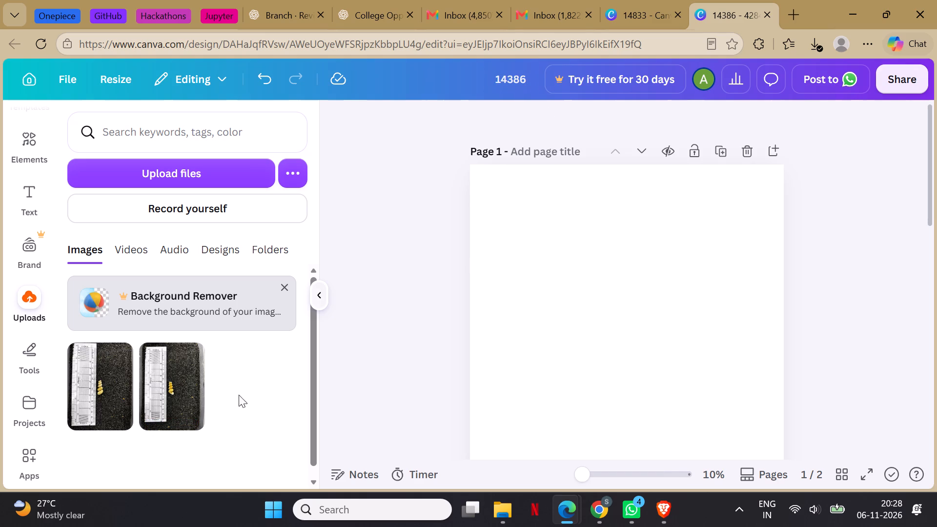
Add both newly uploaded specimen photos to the design.
left_click(181, 376)
scroll(577, 333, "down", 4)
left_click(607, 408)
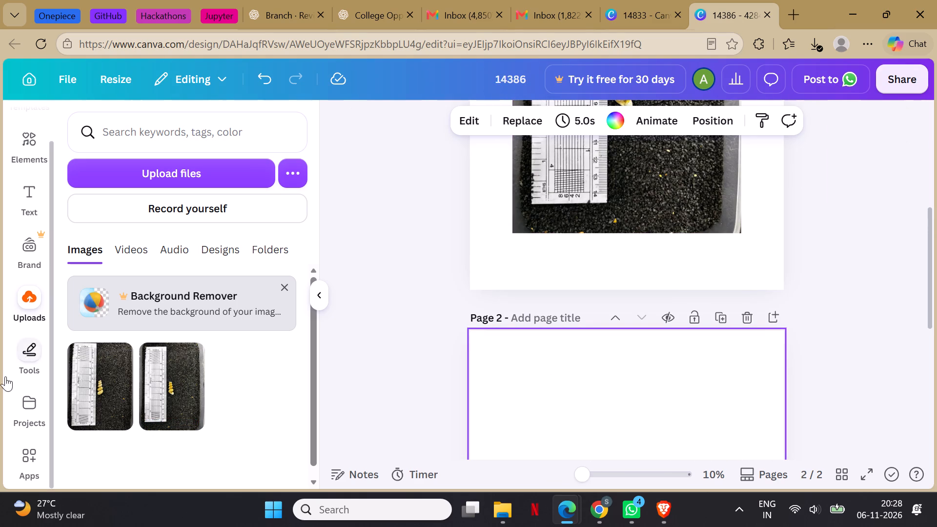
scroll(303, 376, "up", 3)
scroll(420, 312, "up", 2)
scroll(420, 312, "down", 1)
left_click(118, 380)
Move the topmost photo from page 1 down onto page 2 and position it within the page.
scroll(468, 369, "down", 4)
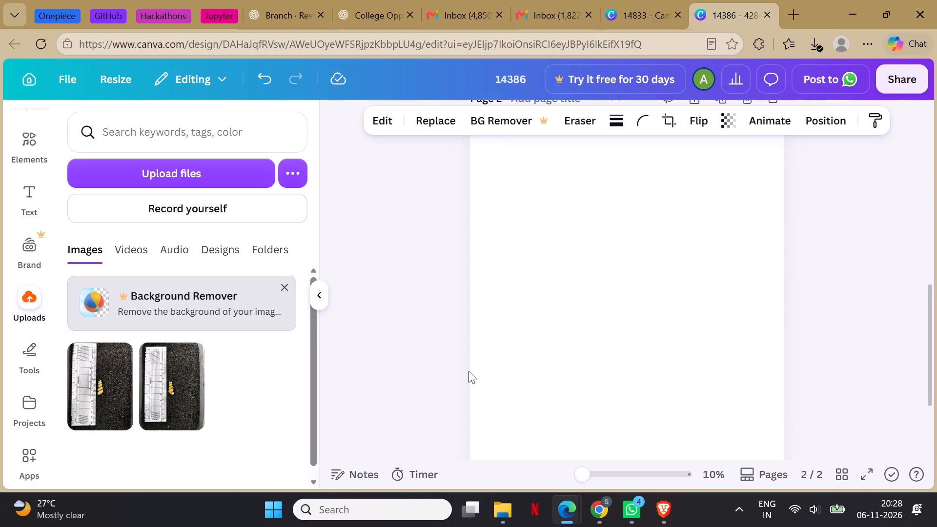
scroll(468, 371, "up", 9)
scroll(468, 371, "down", 4)
left_click_drag(585, 185, 585, 184)
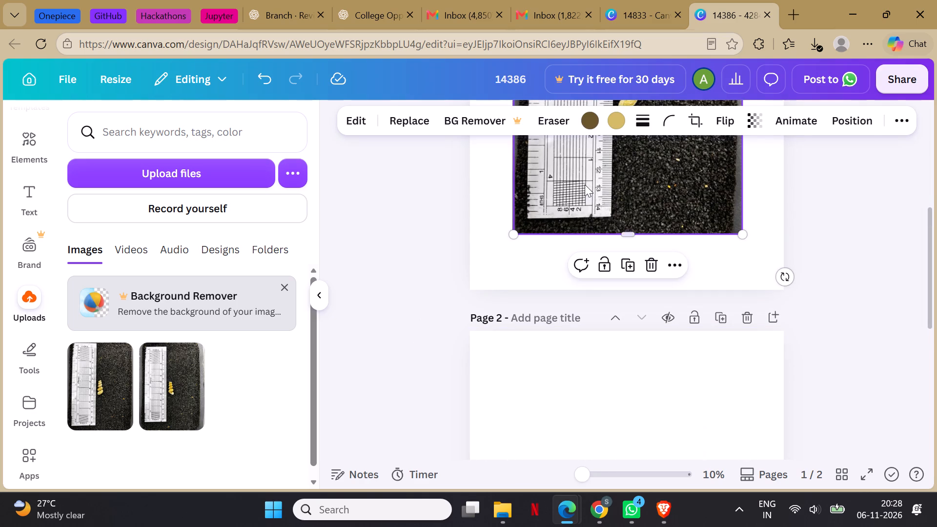
left_click_drag(585, 184, 579, 513)
scroll(577, 326, "down", 2)
left_click_drag(585, 283, 603, 381)
scroll(577, 330, "down", 2)
left_click_drag(630, 290, 632, 322)
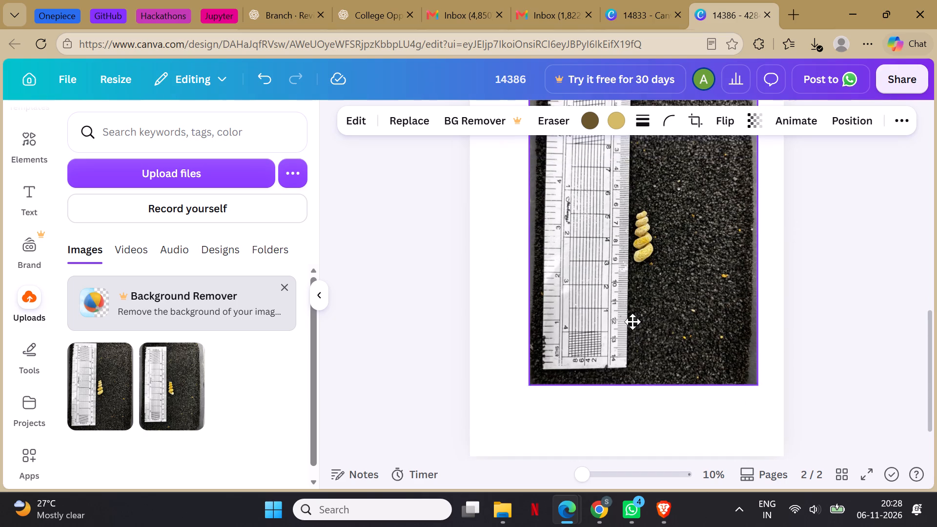
left_click_drag(632, 322, 624, 335)
Enlarge the photo on page 2 from opposite corners until it fills the whole page.
left_click_drag(753, 410, 754, 427)
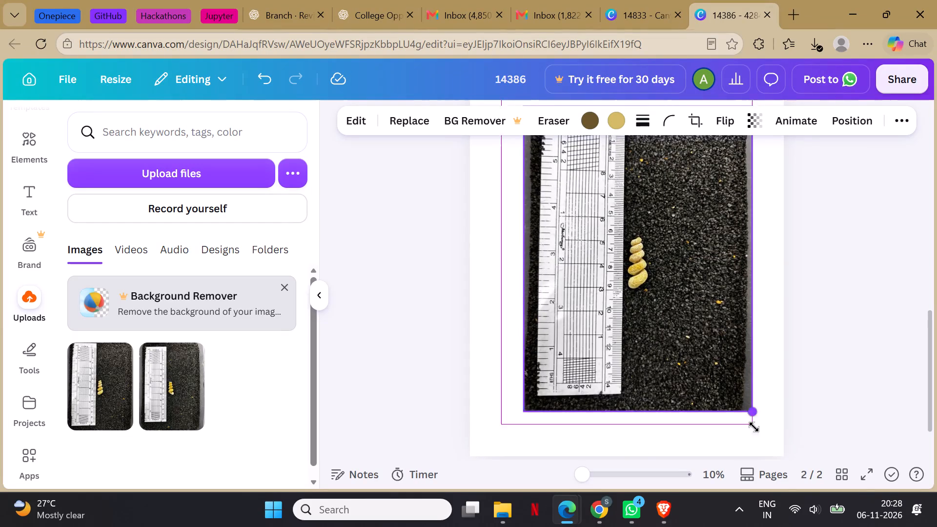
left_click_drag(754, 427, 770, 466)
scroll(684, 315, "up", 2)
left_click_drag(526, 257, 495, 195)
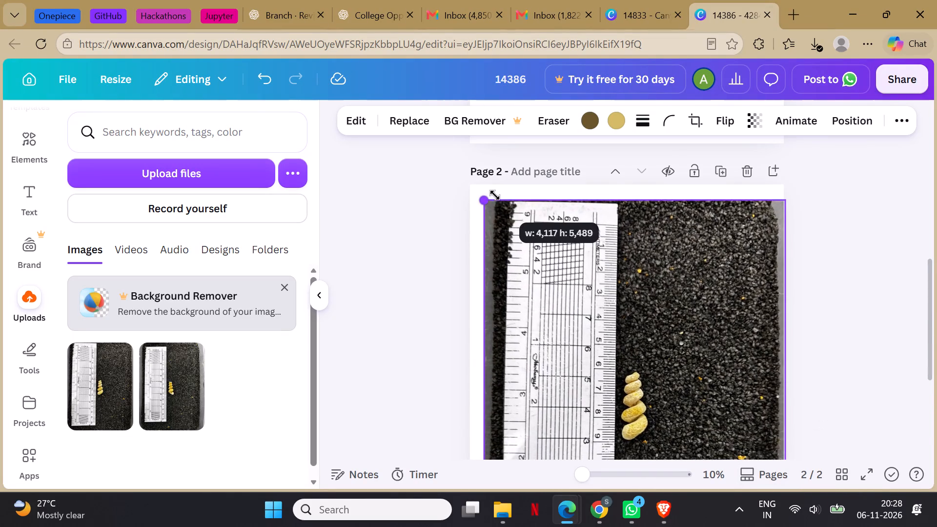
left_click_drag(495, 195, 479, 184)
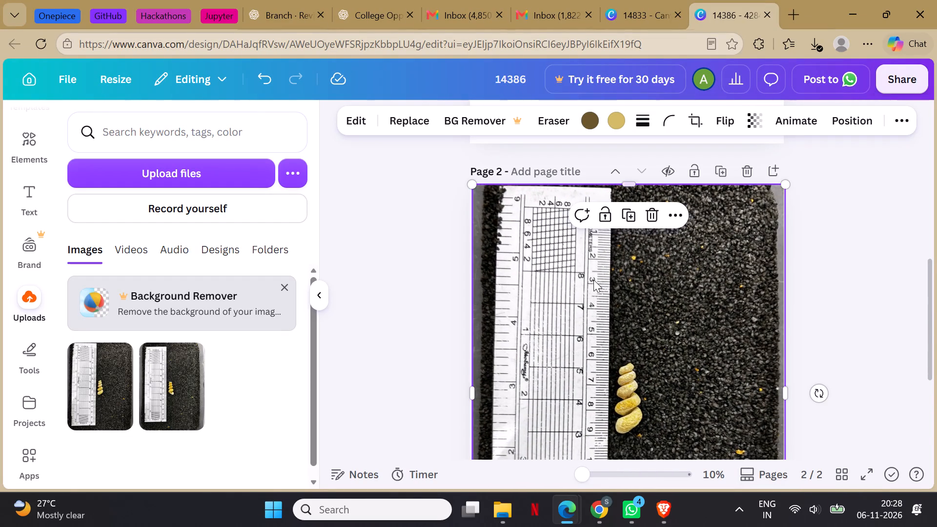
scroll(593, 280, "down", 3)
Enlarge the photo on page 1 from opposite corners to 4,284 × 5,712 so that it fills the page.
scroll(593, 280, "up", 7)
left_click(593, 280)
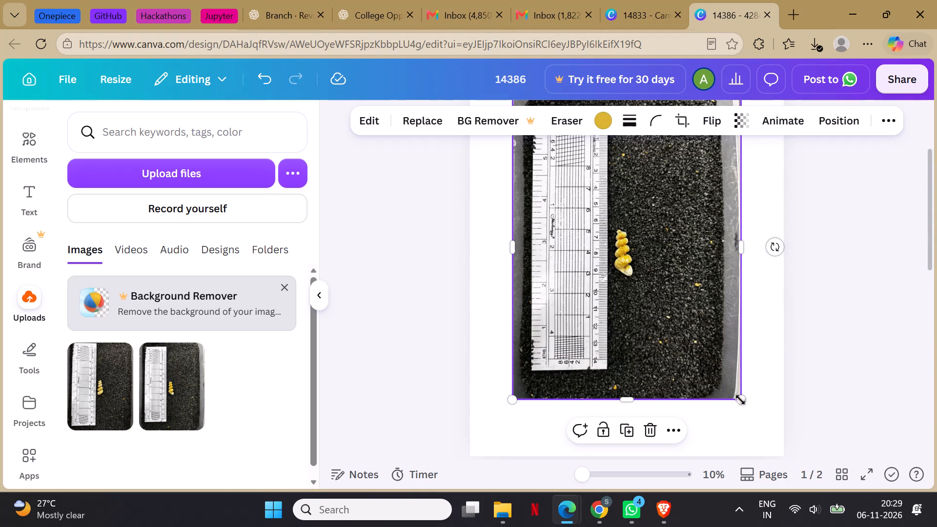
left_click_drag(740, 400, 780, 457)
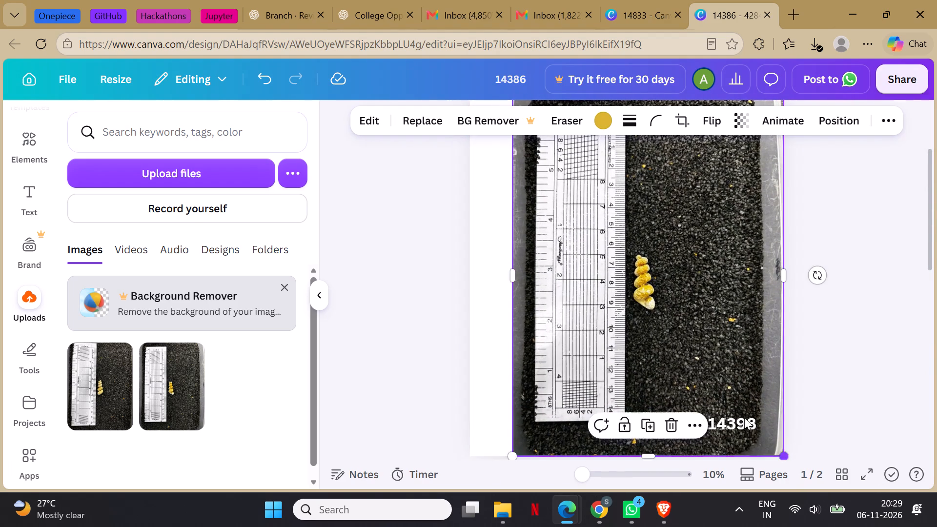
scroll(652, 330, "up", 3)
left_click_drag(510, 219, 468, 166)
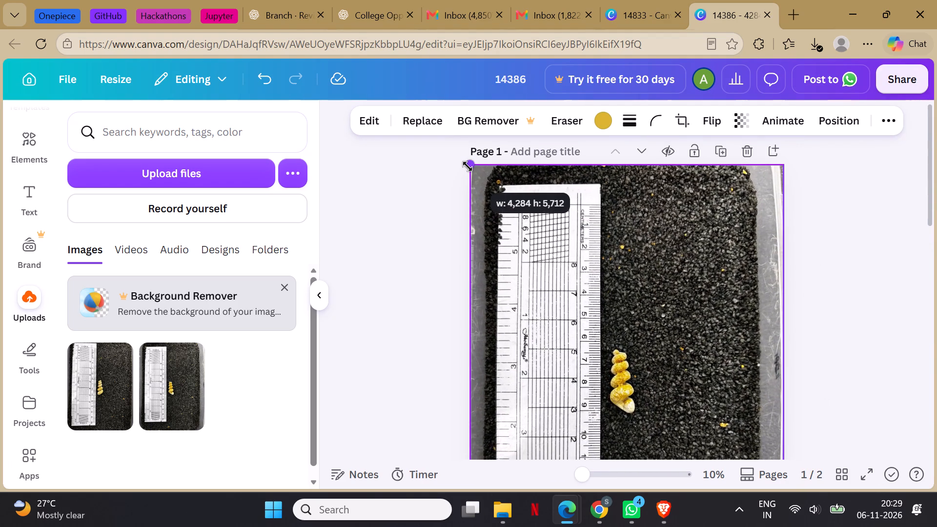
left_click_drag(468, 166, 468, 166)
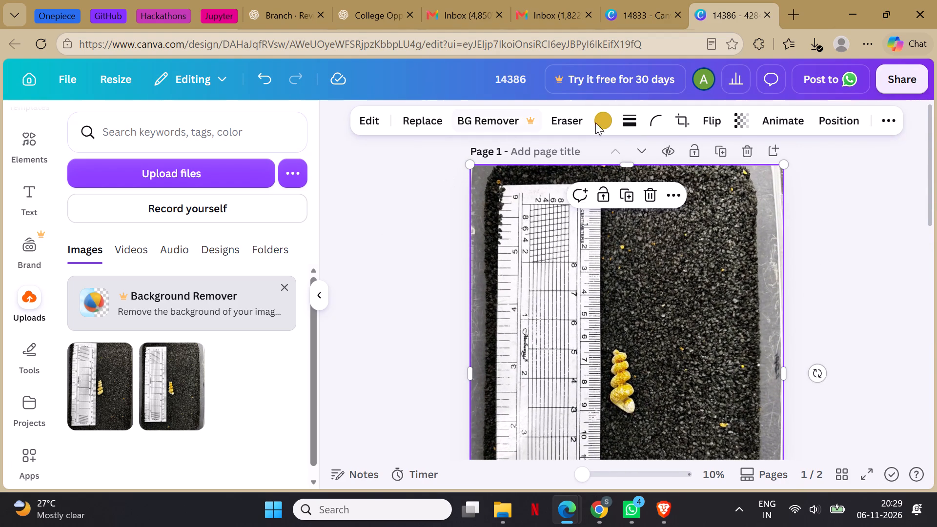
scroll(670, 298, "down", 4)
scroll(670, 298, "up", 1)
scroll(670, 298, "down", 1)
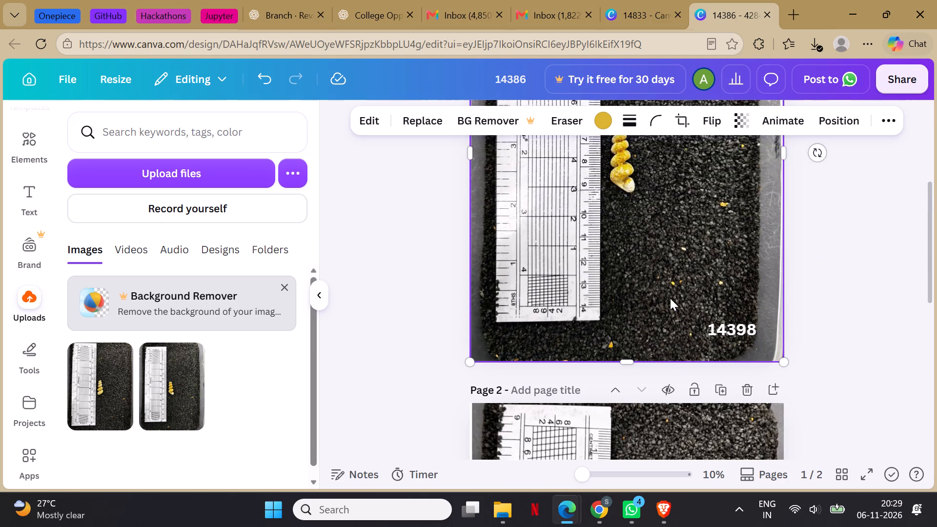
Change the number label at the bottom of page 1 to 14386.
left_click(752, 254)
left_click(746, 255)
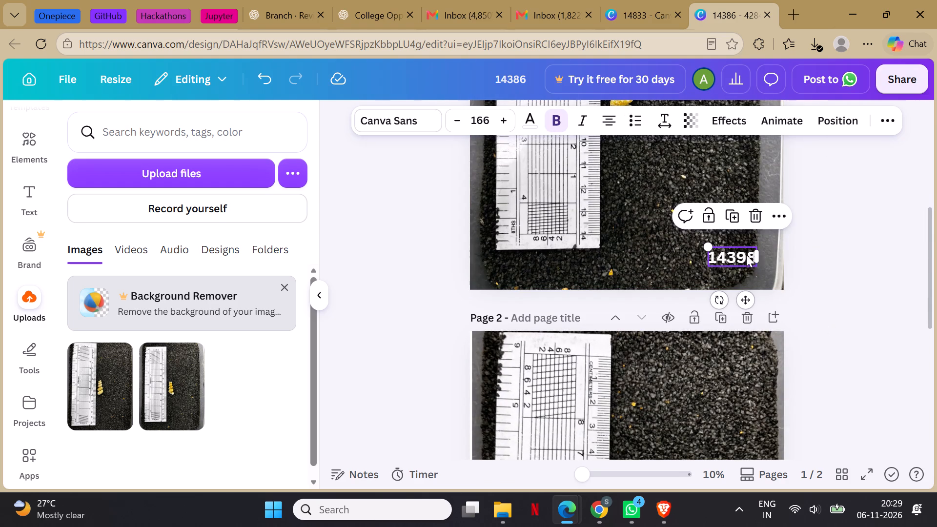
key("BackSpace")
key("Right")
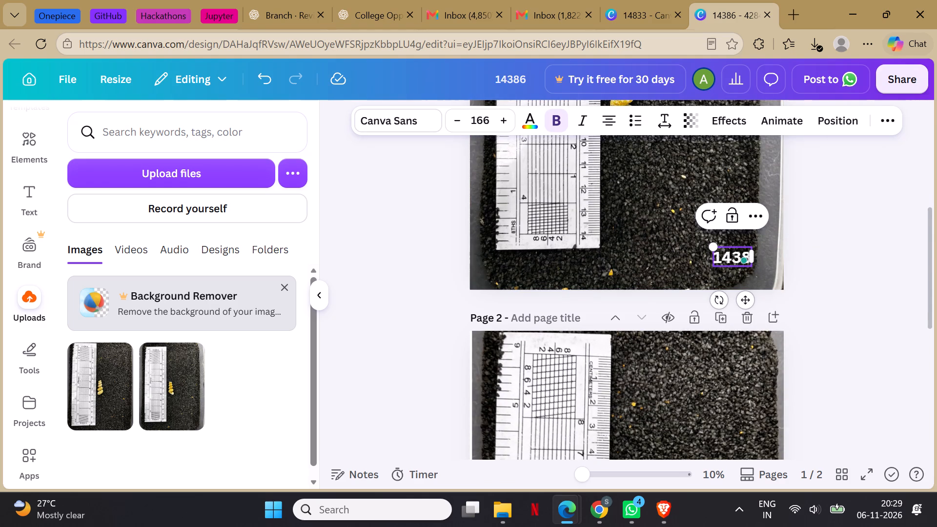
key("6")
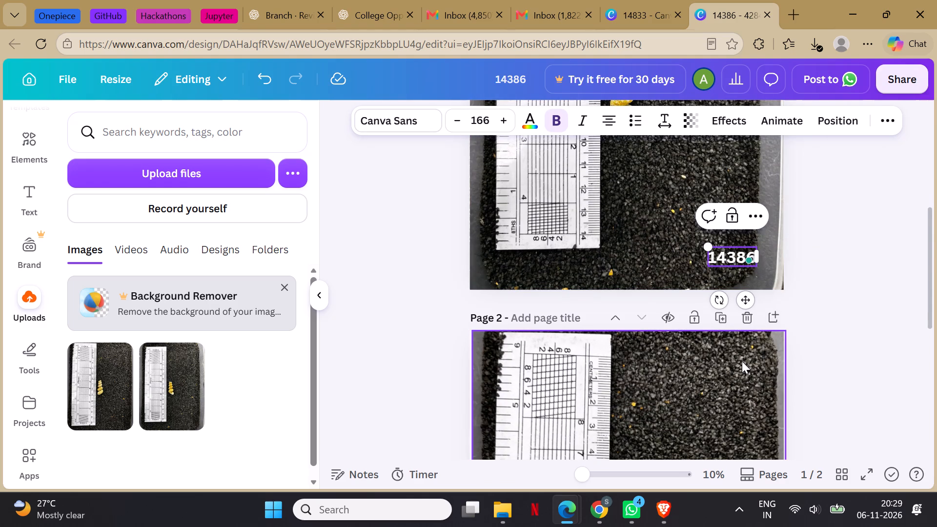
scroll(742, 361, "down", 3)
scroll(742, 361, "up", 1)
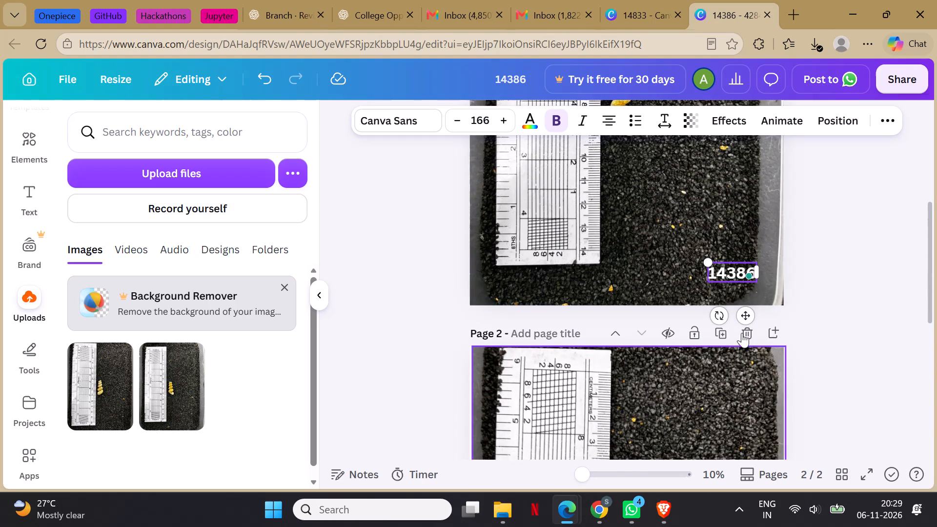
left_click(812, 306)
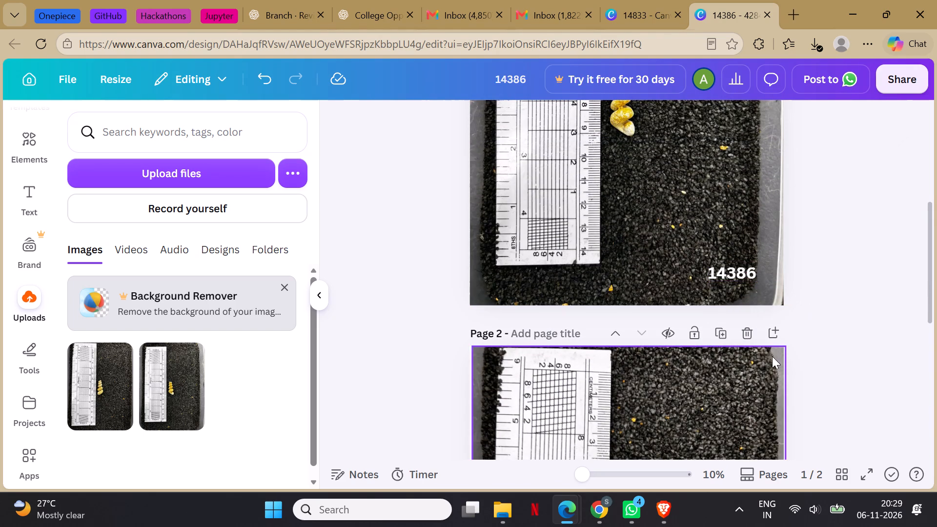
Duplicate the 14386 label on page 1 and place the copy near the top-right corner of page 2's photo.
left_click(739, 373)
left_click(739, 276)
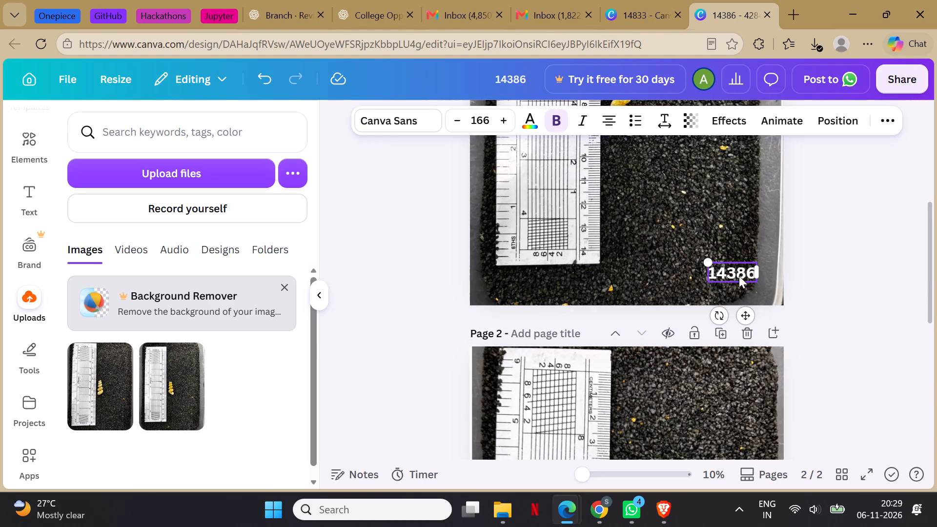
left_click(734, 239)
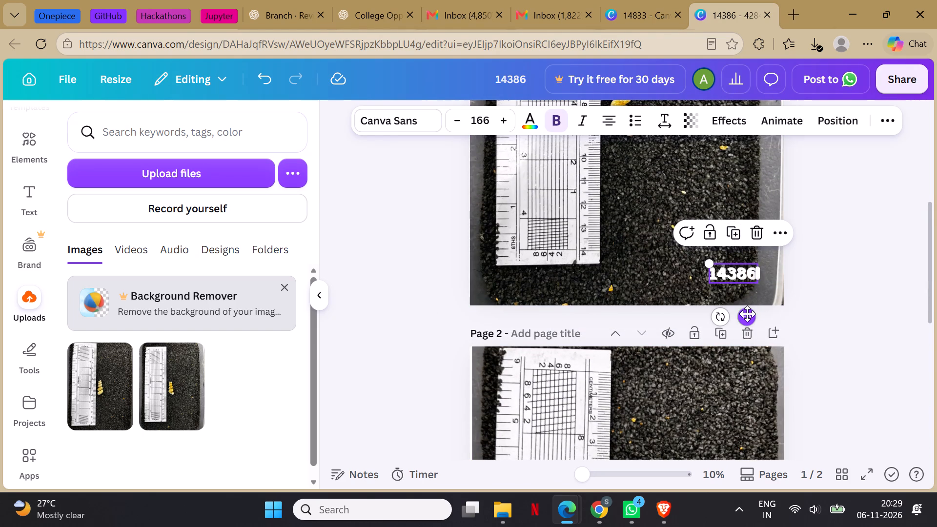
left_click_drag(747, 314, 757, 401)
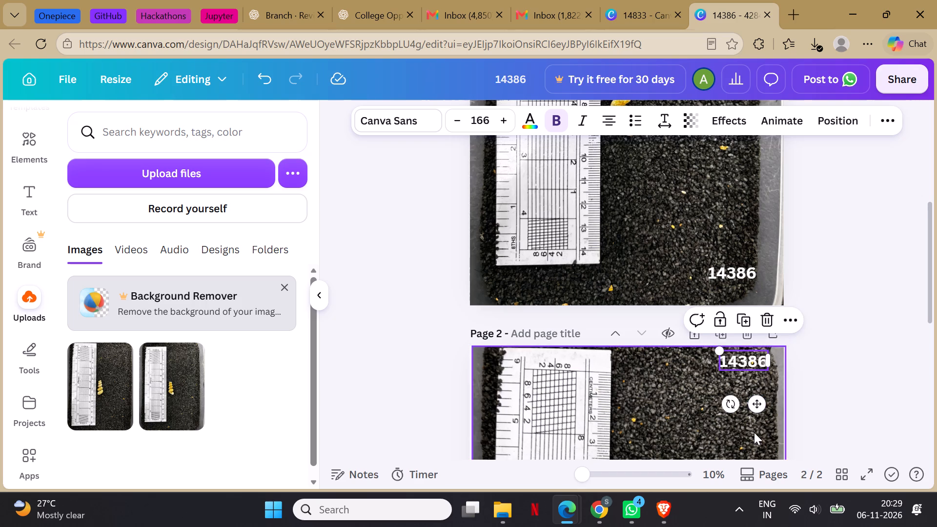
left_click_drag(757, 403, 757, 408)
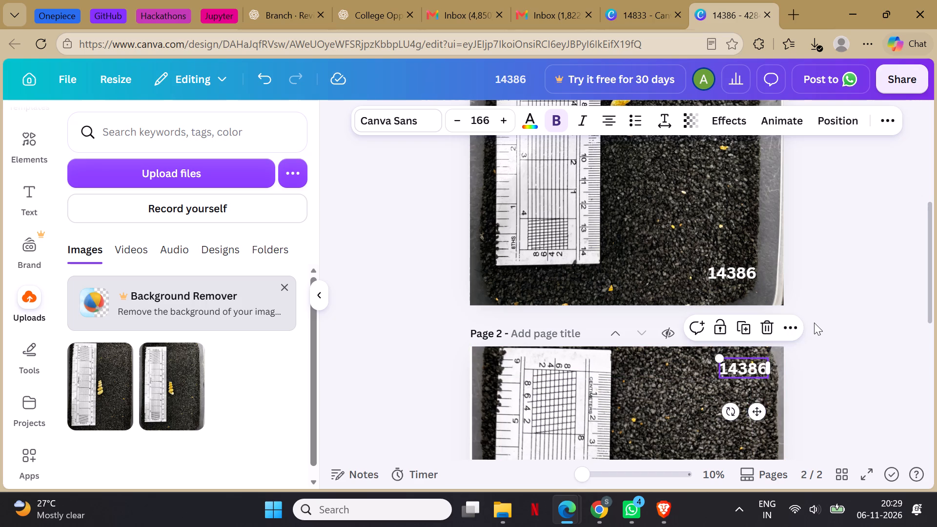
left_click(814, 323)
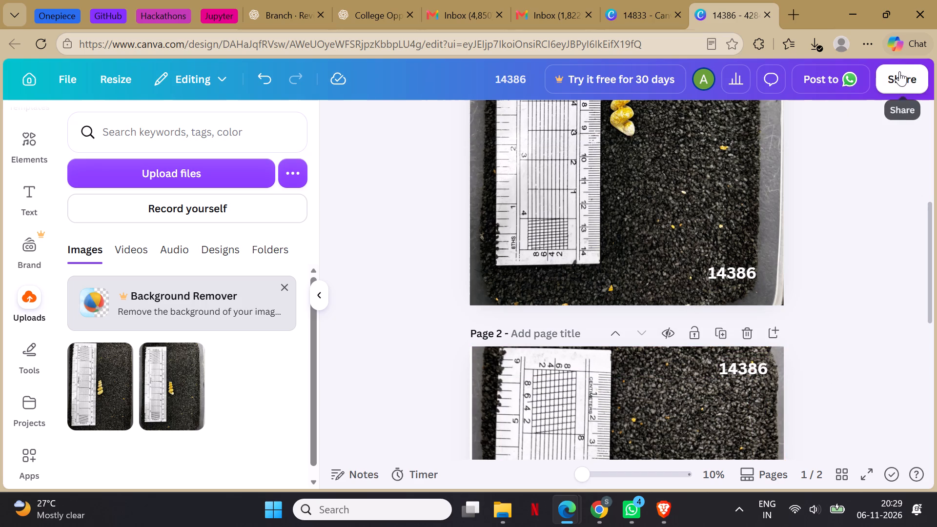
Download all pages of the 14386 design as PNG at 4,284 × 5,712 px.
left_click(899, 71)
left_click(679, 417)
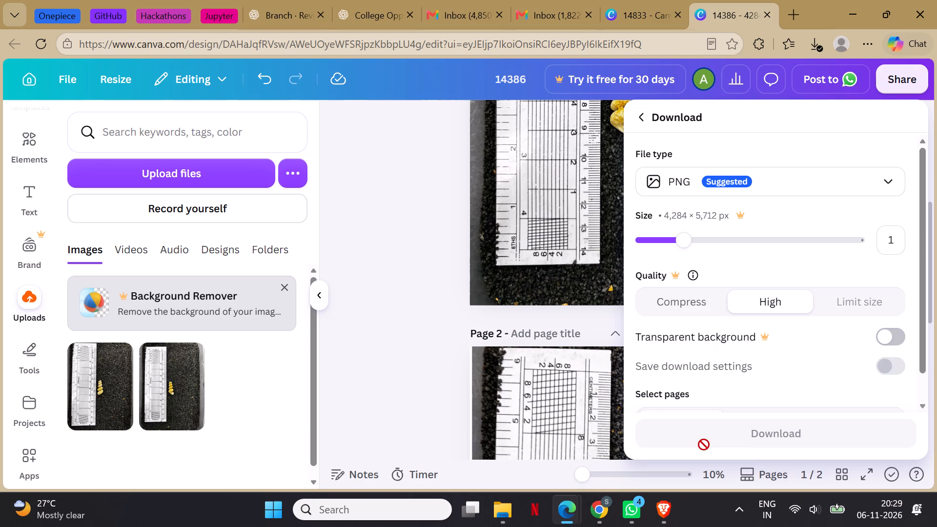
scroll(699, 368, "down", 5)
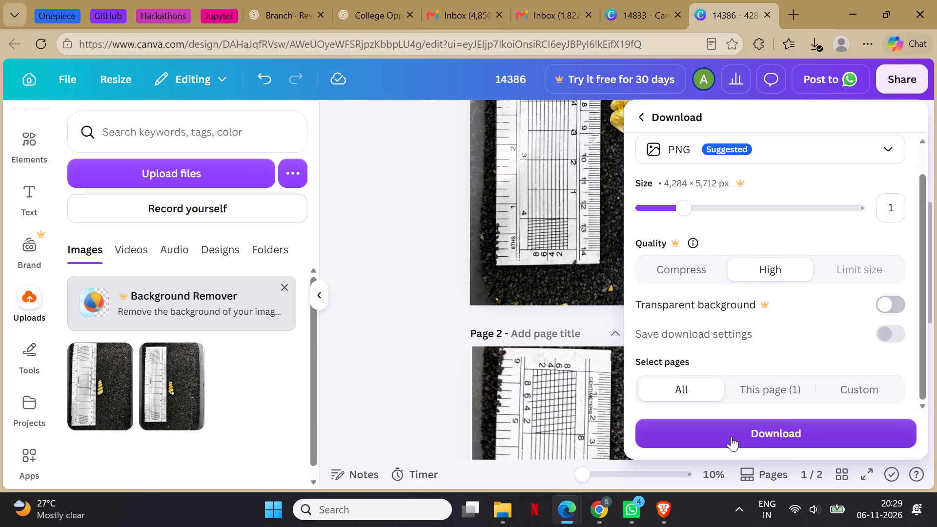
left_click(731, 436)
Switch to File Explorer and move the 14386 folder from Downloads to Documents, then return to the design.
left_click(502, 509)
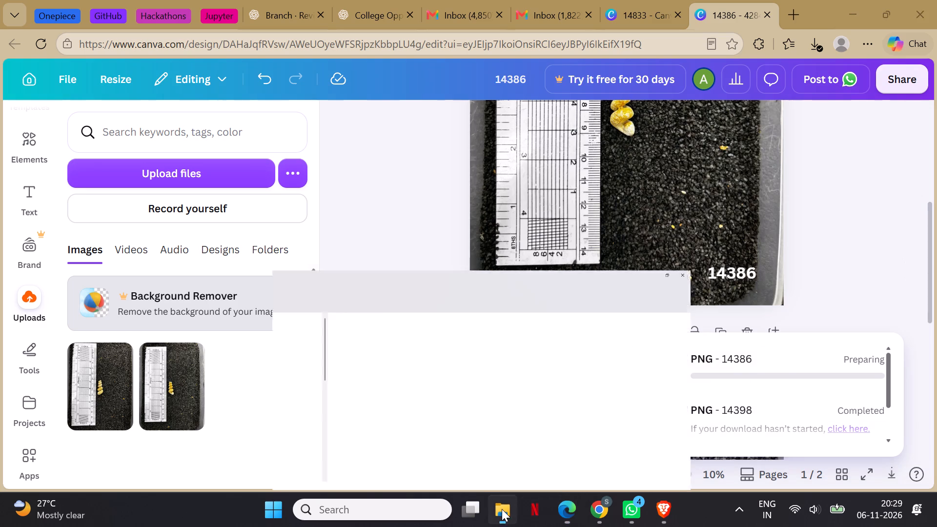
left_click(416, 230)
key("ctrl+x")
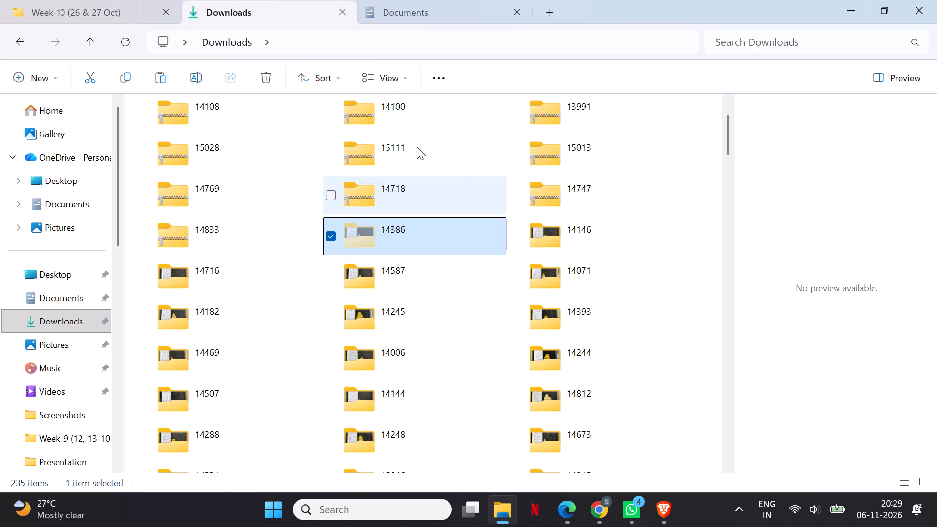
left_click(438, 20)
left_click(386, 431)
key("ctrl+v")
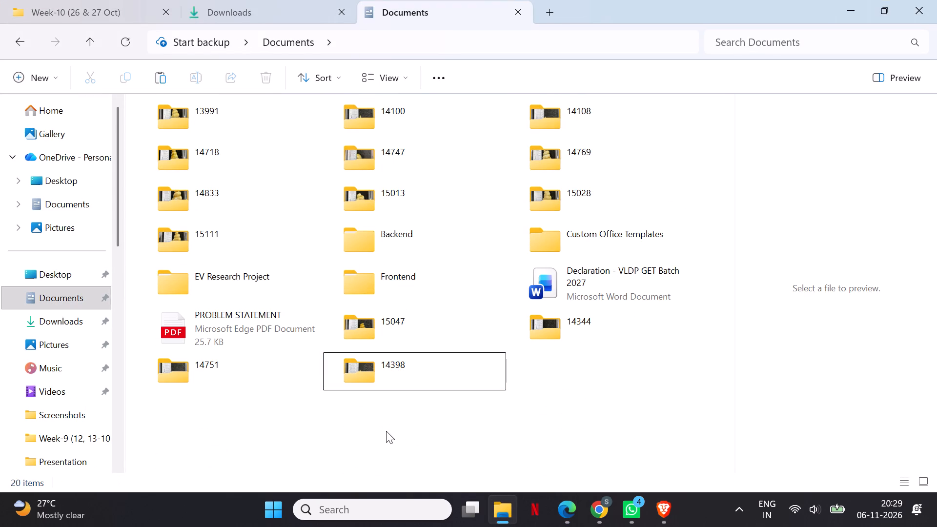
left_click(241, 16)
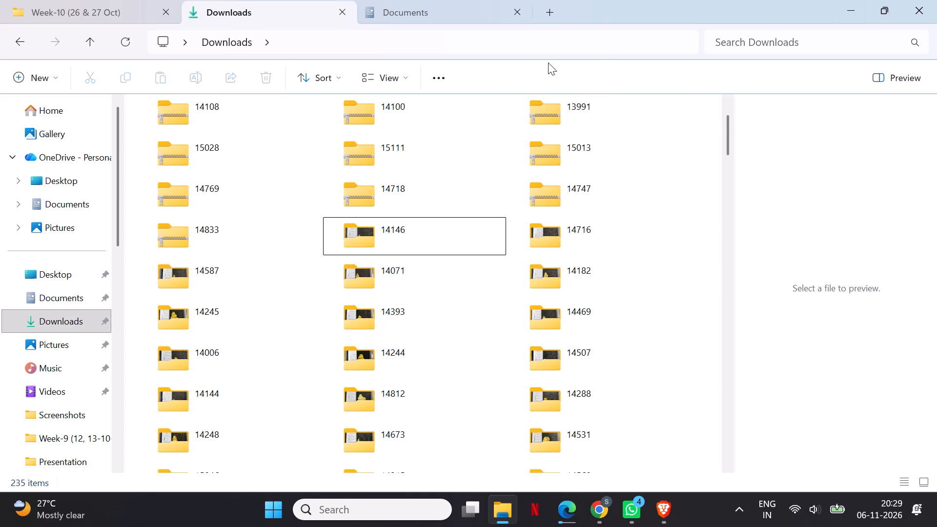
left_click(854, 0)
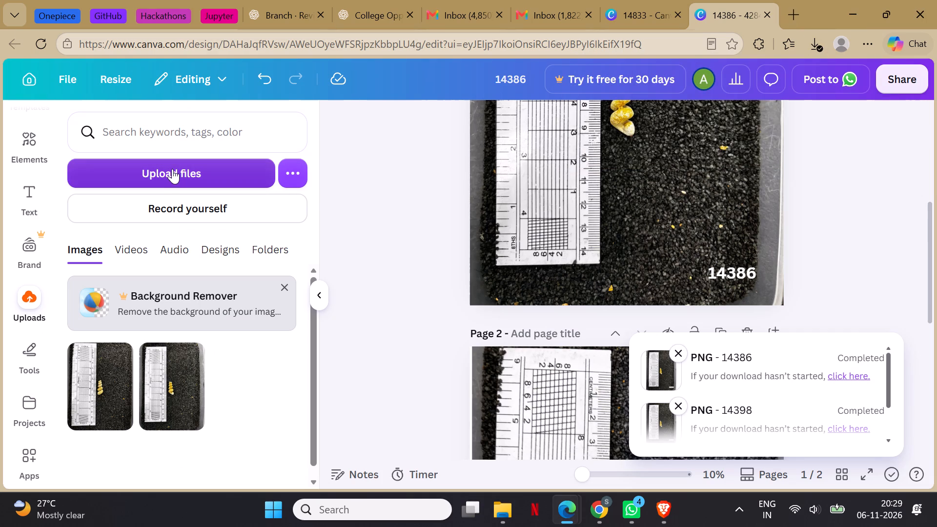
Delete the specimen photos from page 1 and page 2.
left_click(581, 280)
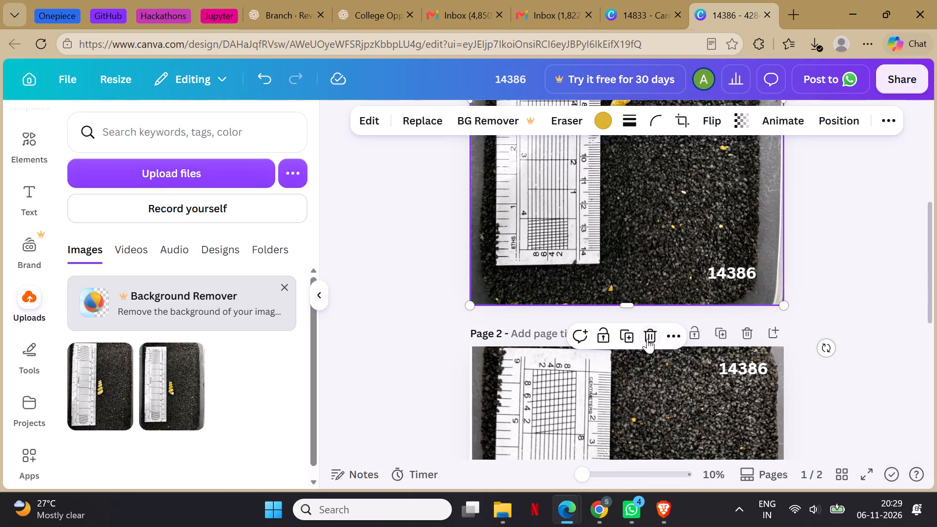
left_click(647, 339)
left_click(663, 428)
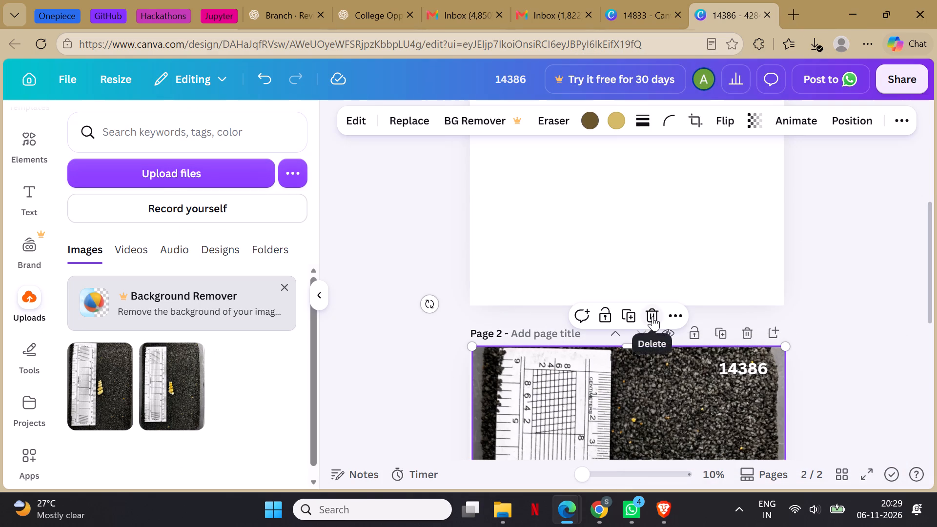
left_click(652, 316)
Upload the photos IMG_8218 and IMG_8219 from the 14146 folder in Downloads.
left_click(131, 172)
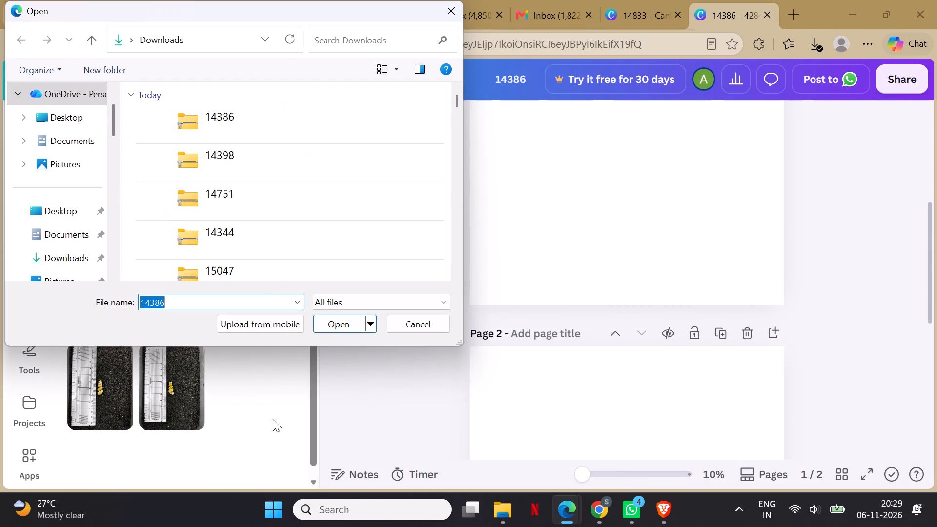
scroll(235, 232, "down", 3)
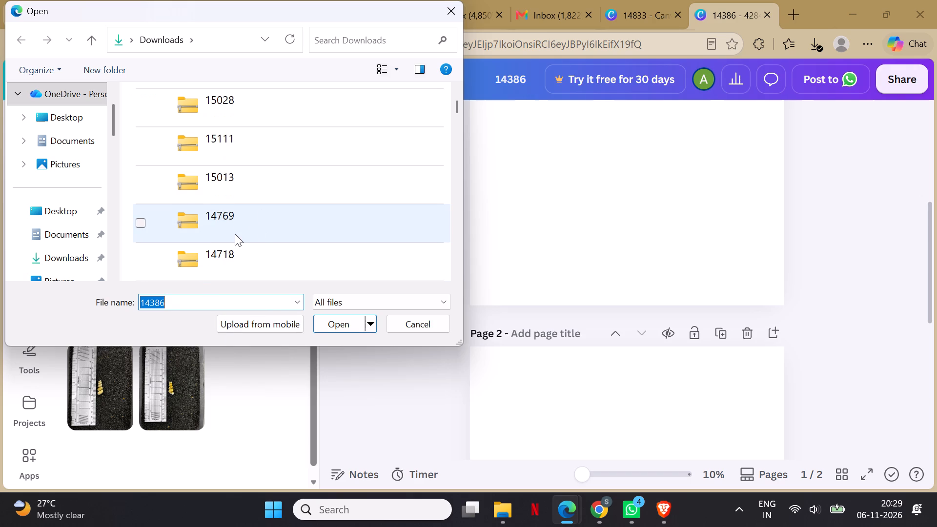
scroll(235, 234, "down", 1)
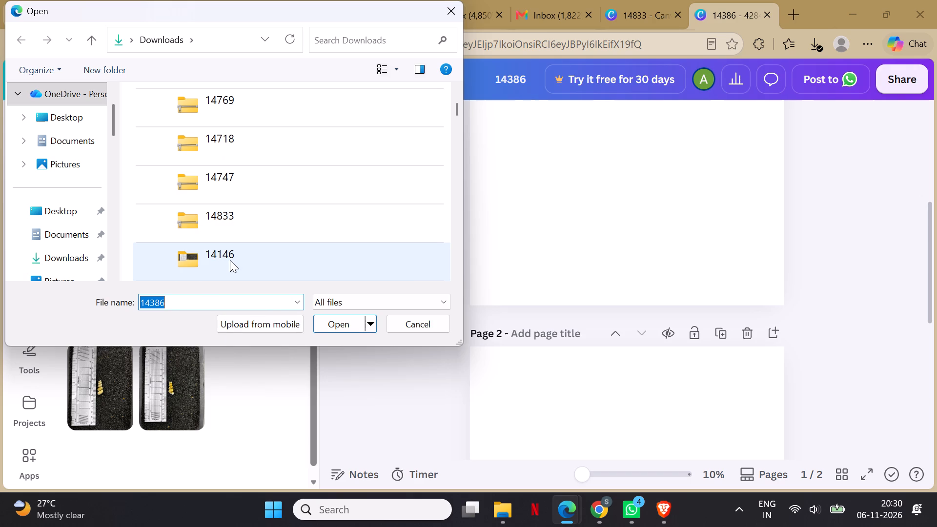
double_click(230, 260)
left_click_drag(222, 209, 256, 131)
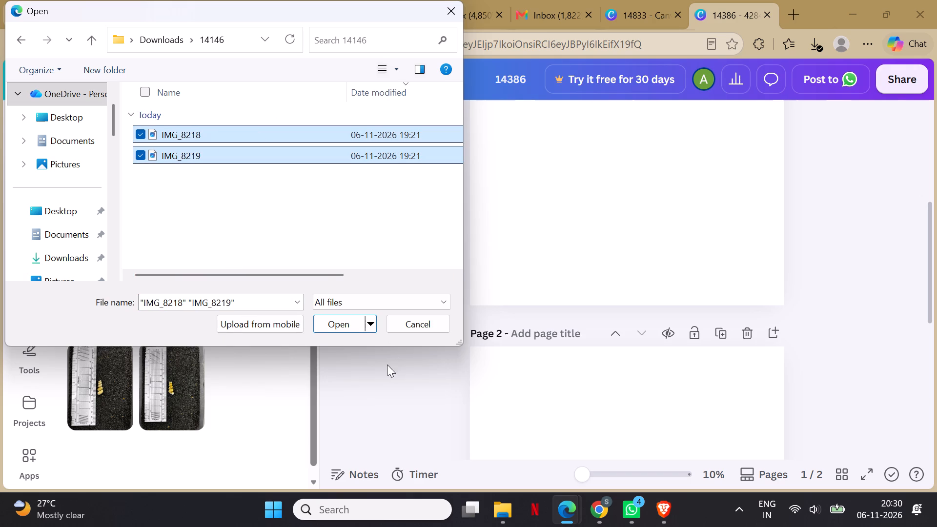
left_click(336, 322)
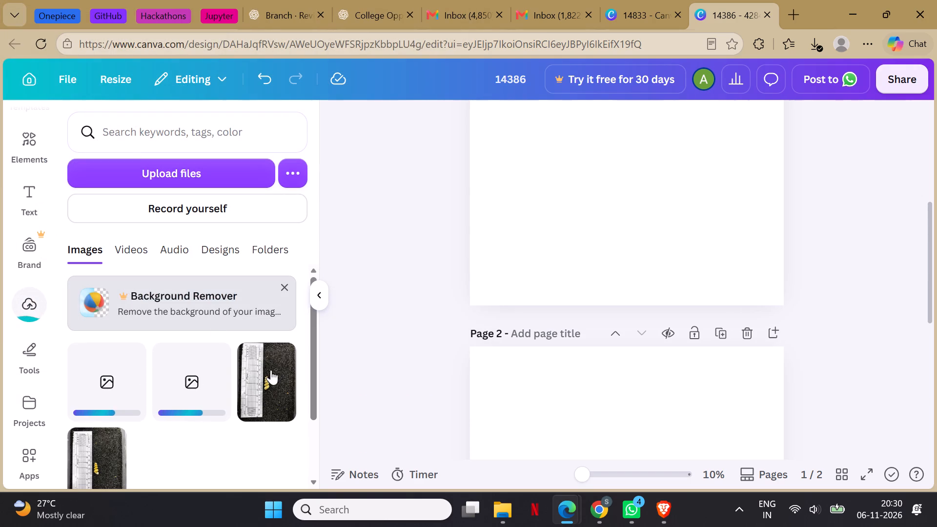
Move the two old 14386 specimen photos in the uploads to Trash.
left_click(250, 359)
scroll(131, 379, "down", 2)
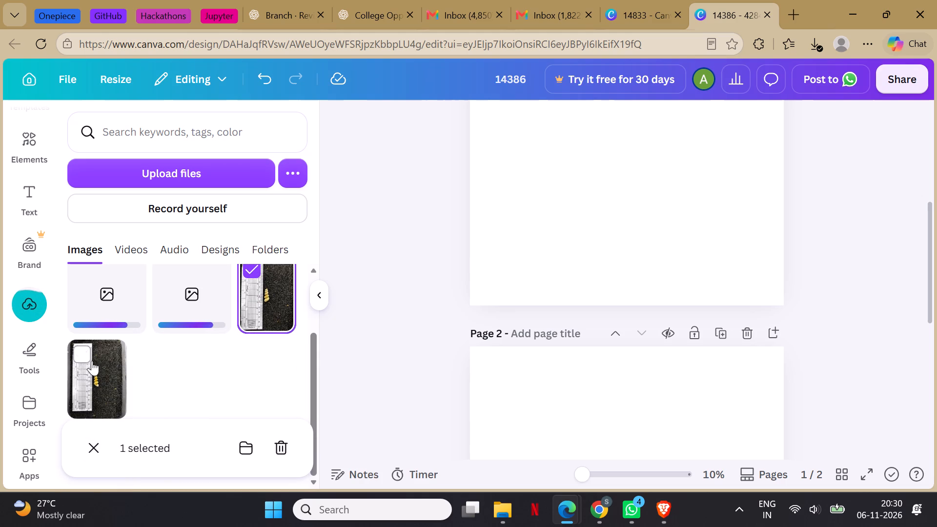
left_click(83, 356)
left_click(284, 447)
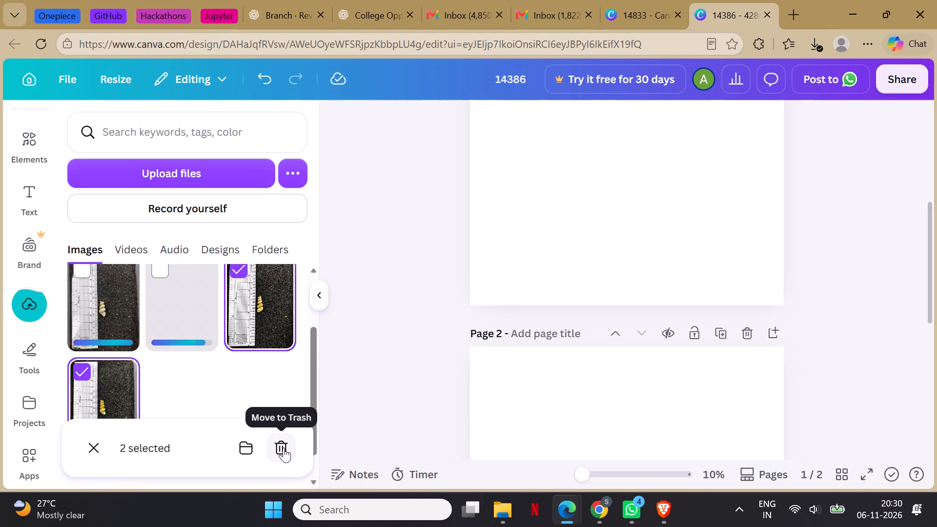
left_click(544, 308)
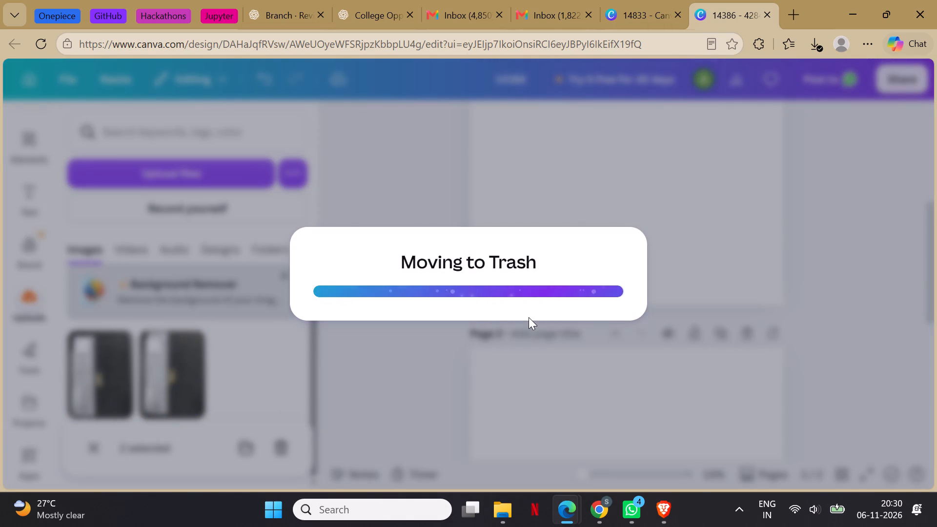
Add one newly uploaded specimen photo to page 1 and the other to page 2.
left_click(183, 379)
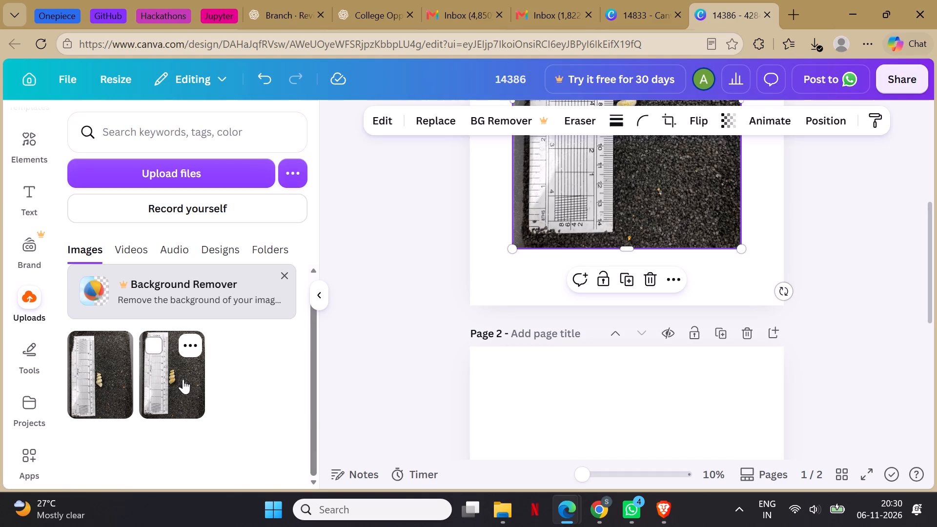
left_click(646, 402)
left_click(83, 386)
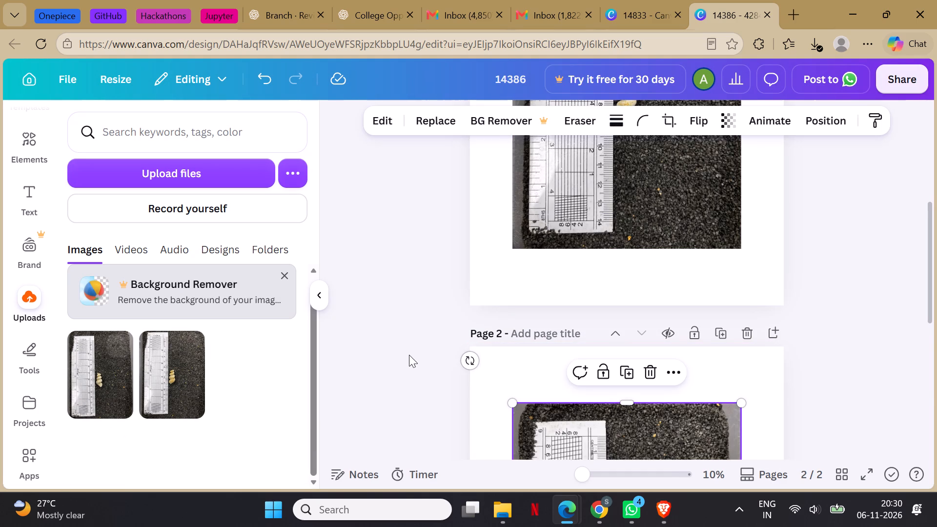
Enlarge the photo on page 2 from opposite corners until it fills the whole page.
scroll(410, 353, "down", 3)
scroll(659, 377, "down", 3)
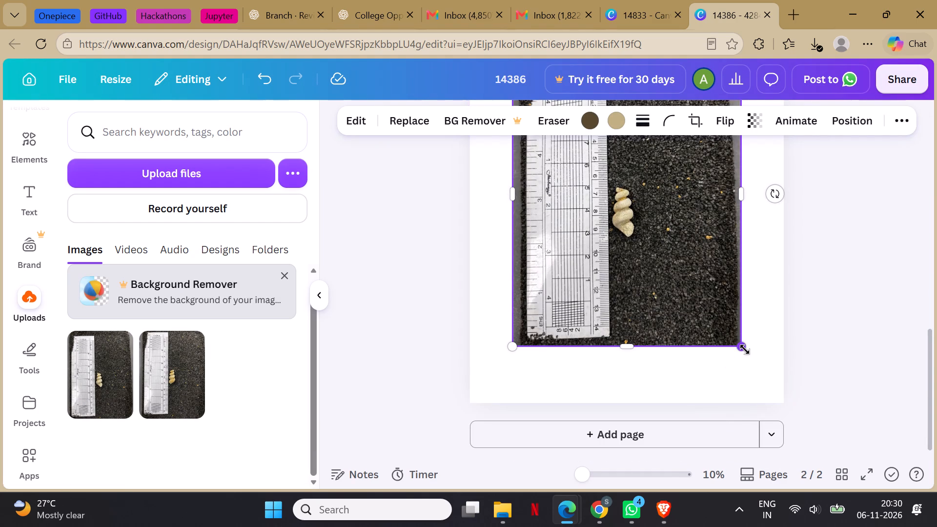
left_click_drag(742, 349, 786, 405)
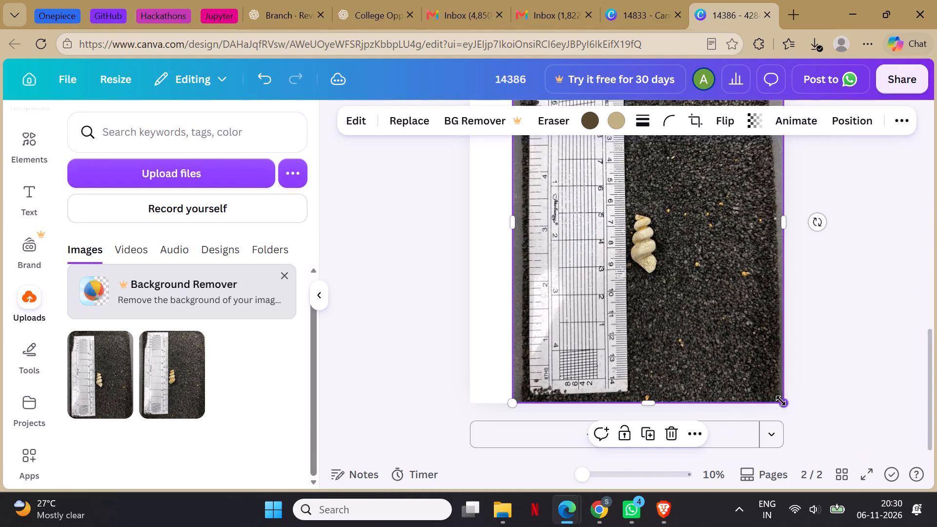
scroll(749, 379, "up", 3)
left_click_drag(513, 262, 505, 254)
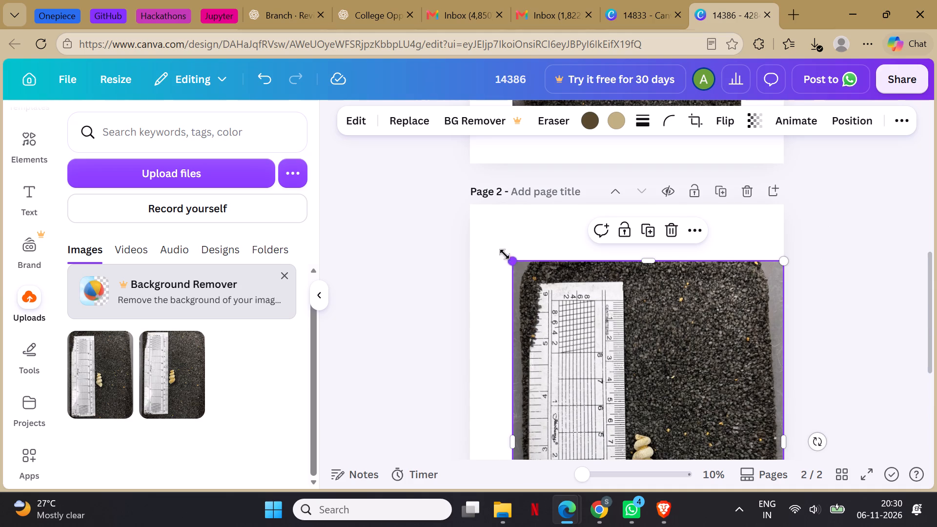
left_click_drag(505, 254, 469, 210)
Delete the leftover 14398 label from page 2.
scroll(618, 246, "up", 3)
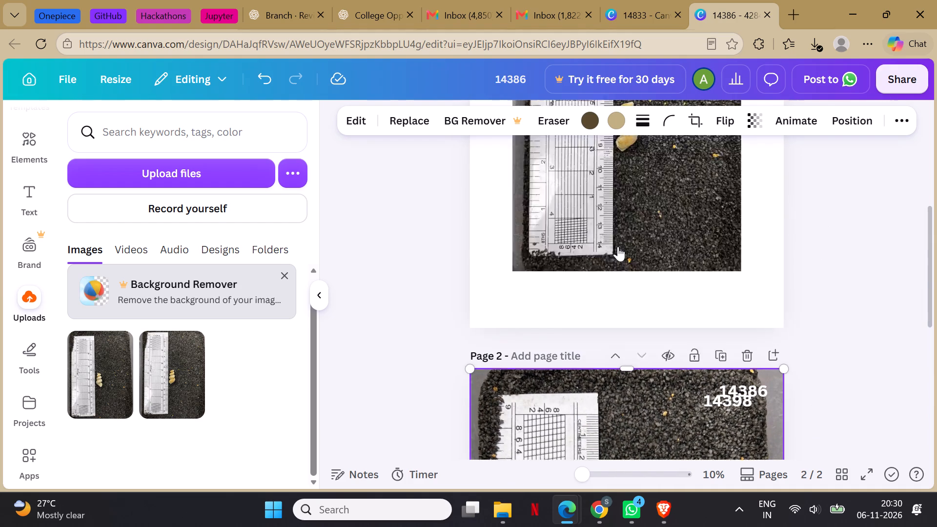
scroll(618, 246, "down", 2)
scroll(618, 246, "up", 1)
scroll(618, 248, "down", 2)
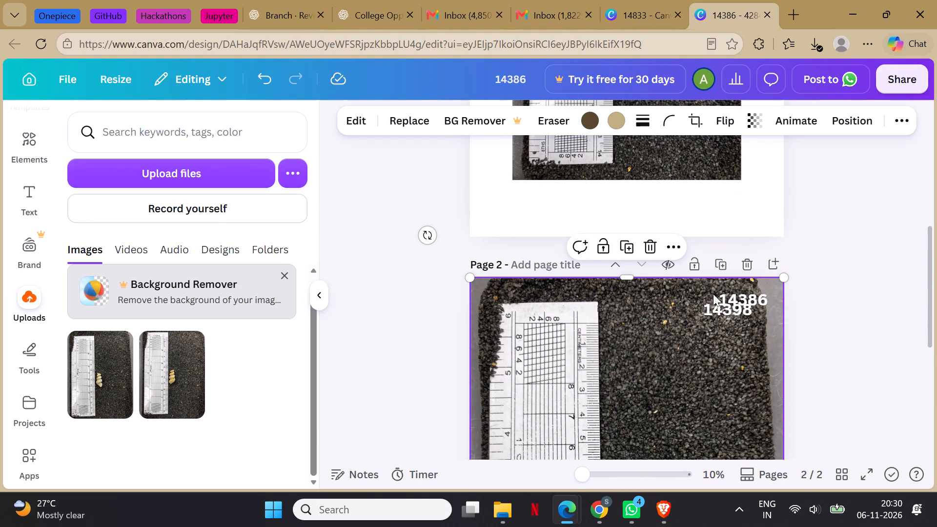
left_click(733, 311)
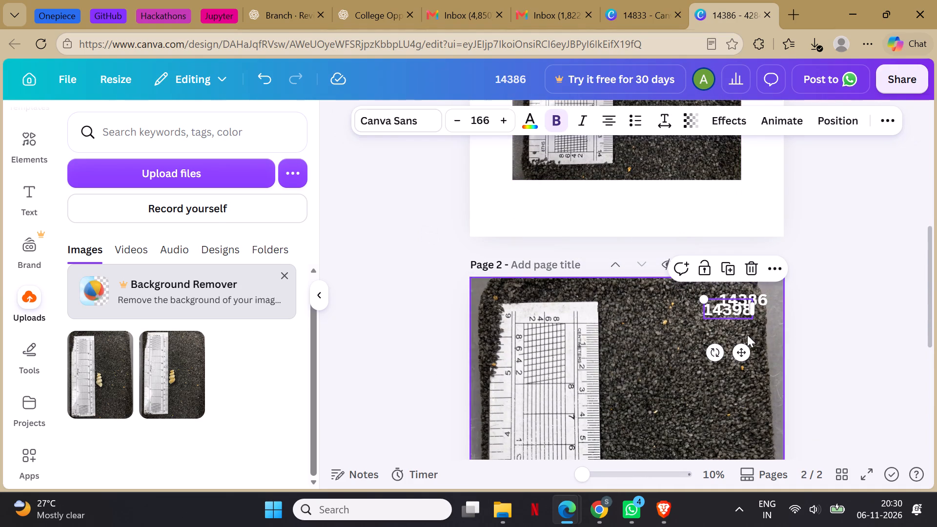
left_click(751, 271)
Enlarge the photo on page 1 from opposite corners until it fills the whole page.
left_click(684, 136)
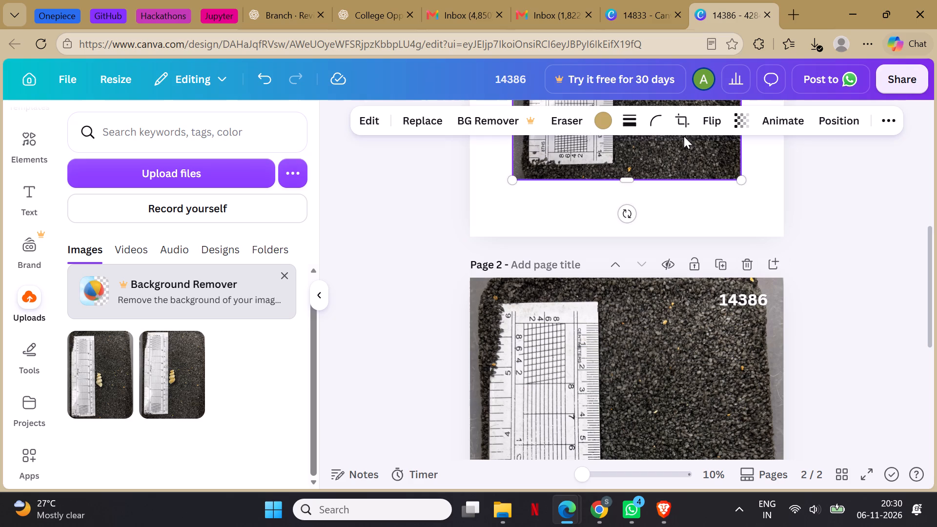
left_click_drag(741, 179, 784, 230)
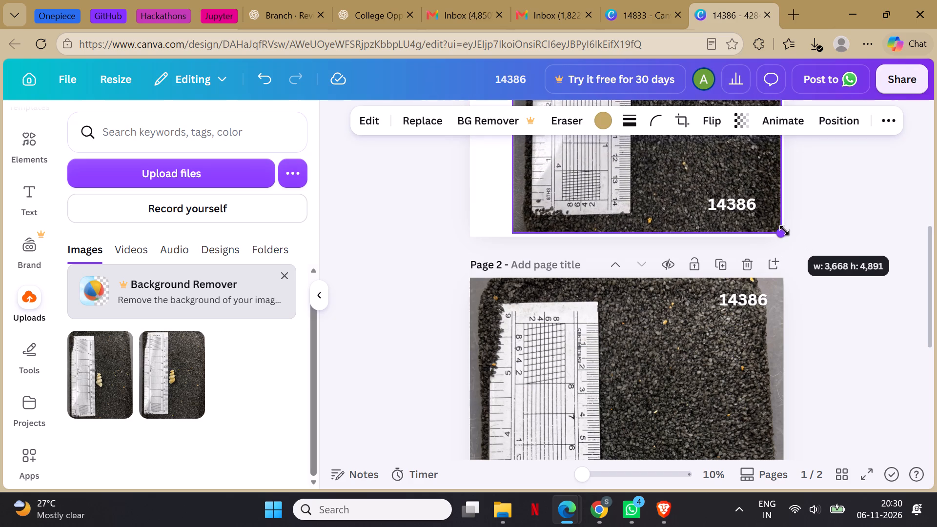
left_click_drag(784, 230, 785, 233)
scroll(663, 226, "up", 5)
left_click_drag(517, 219, 474, 165)
Change the specimen number on page 1 to 14146.
scroll(602, 334, "down", 3)
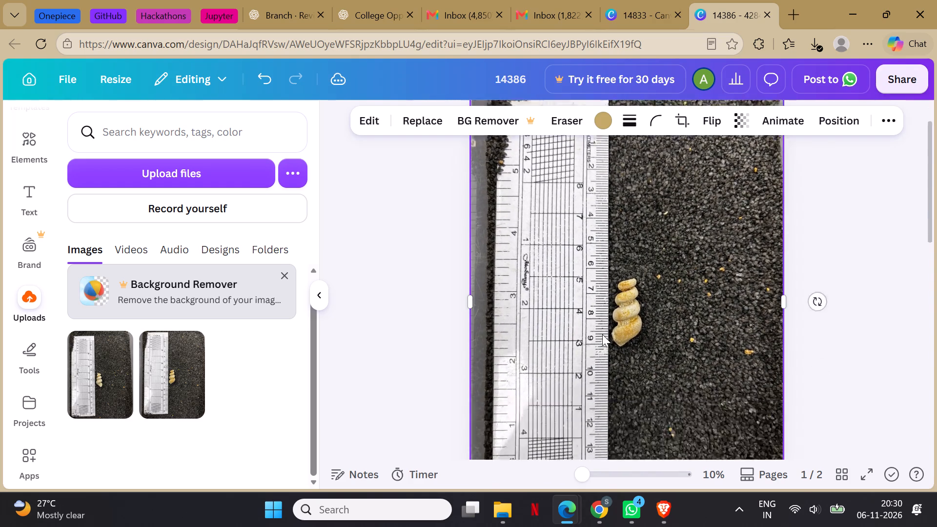
left_click(732, 328)
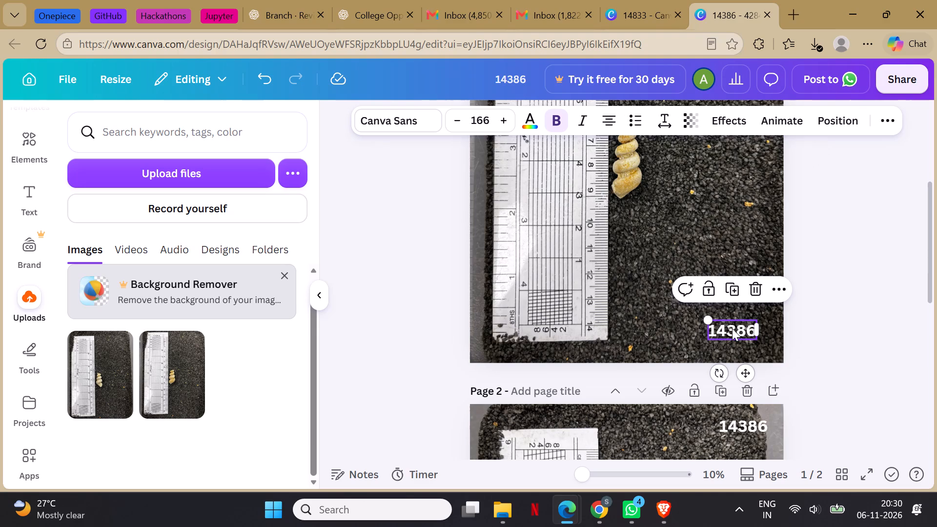
left_click(739, 329)
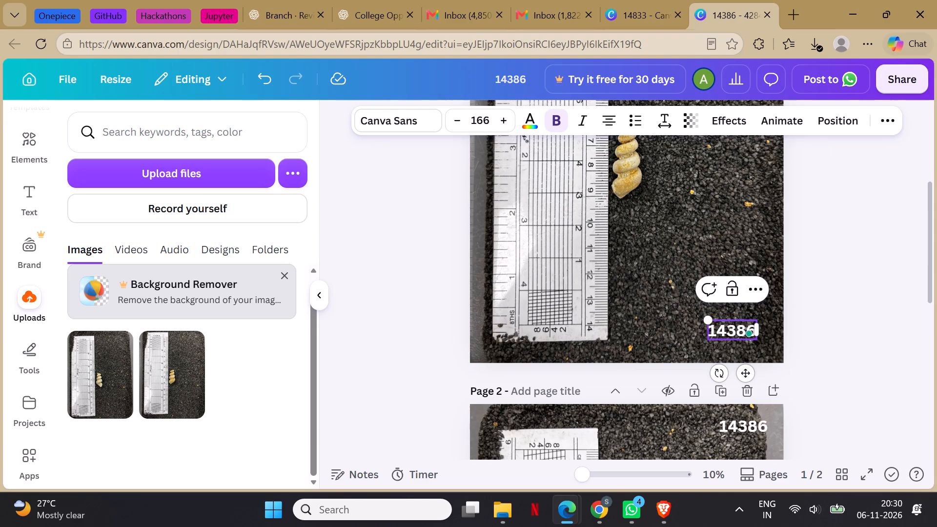
key("BackSpace")
key("BackSpace")
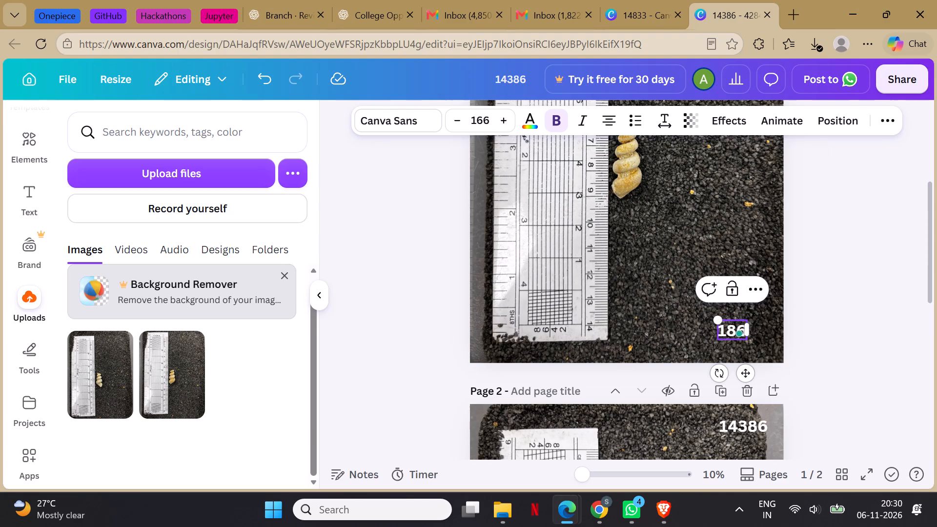
key("Delete")
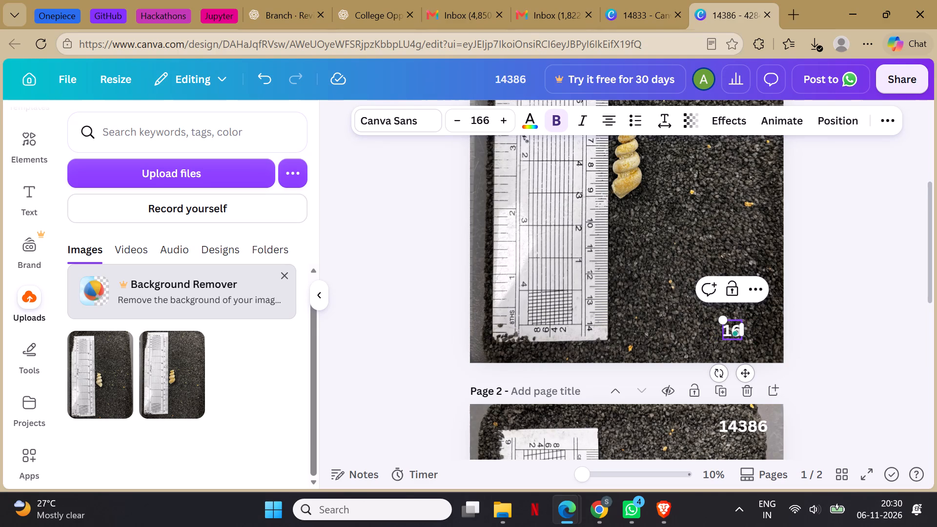
key("BackSpace")
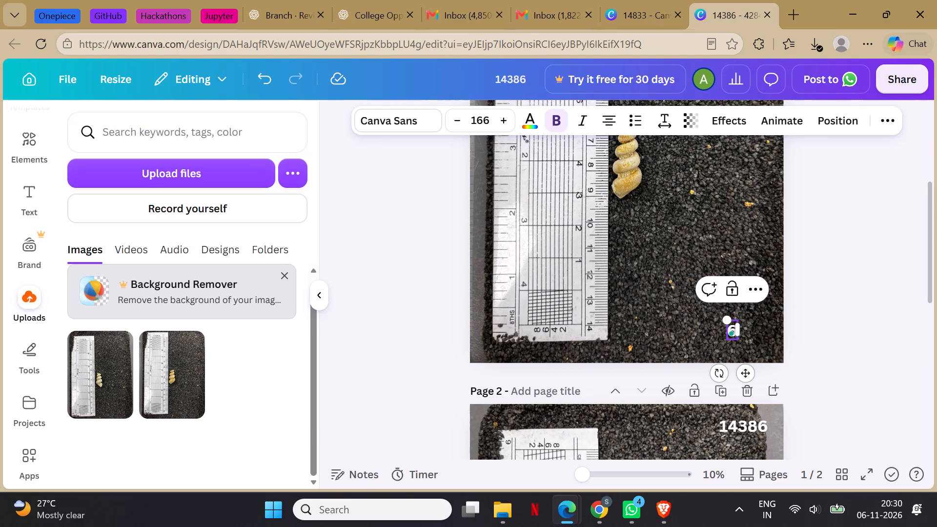
key("Right")
key("1")
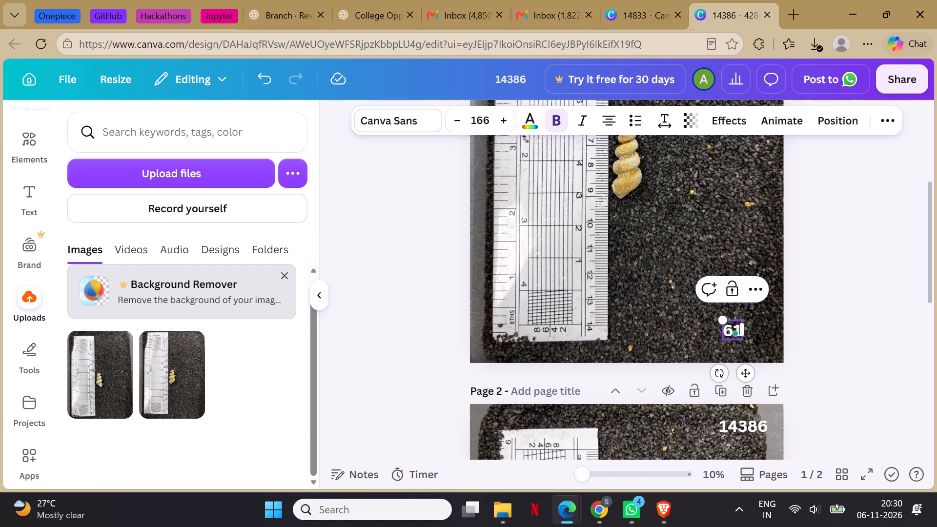
key("2")
key("BackSpace")
type("4146")
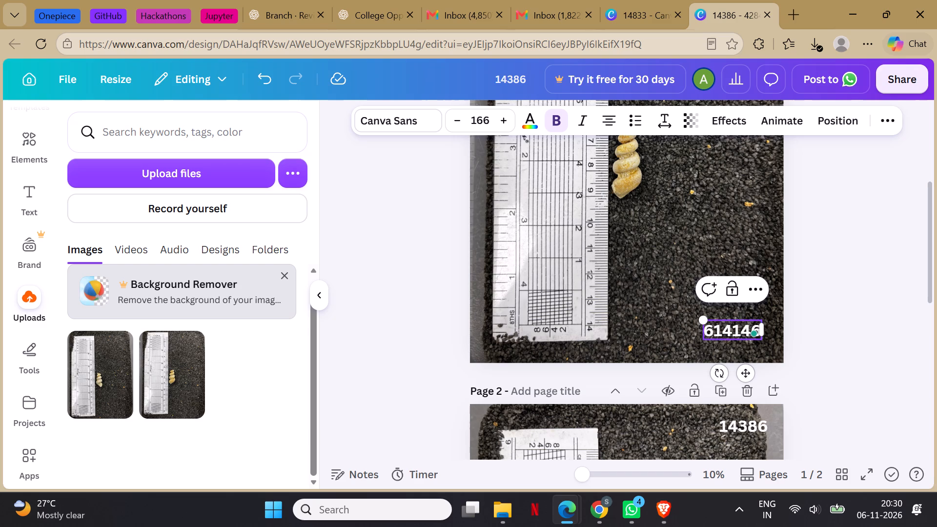
key("Left")
key("Left")
key("Left")
key("Left")
key("Left")
key("Left")
key("Left")
key("Left")
key("Left")
key("Left")
key("Delete")
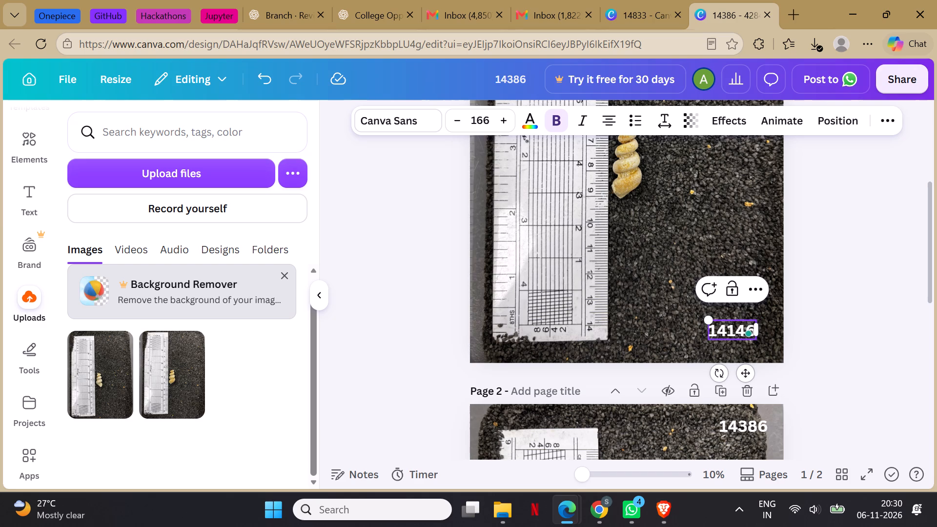
Change the specimen number on page 2 to 14146.
left_click(747, 427)
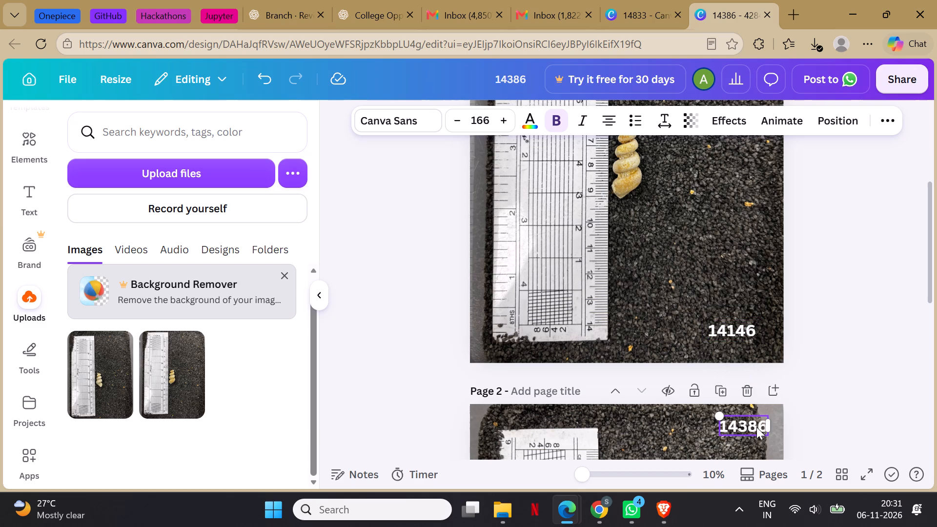
left_click(738, 424)
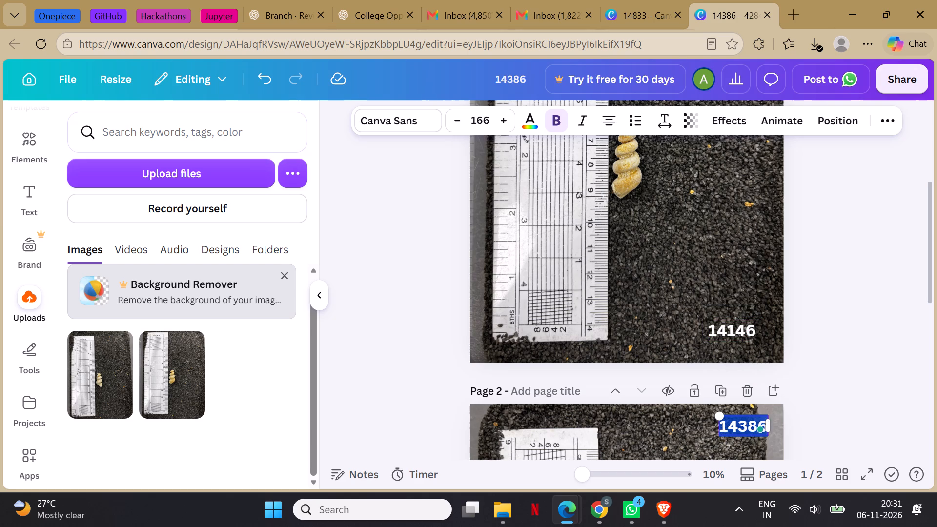
left_click(737, 422)
key("Delete")
key("Delete")
key("Delete")
key("Delete")
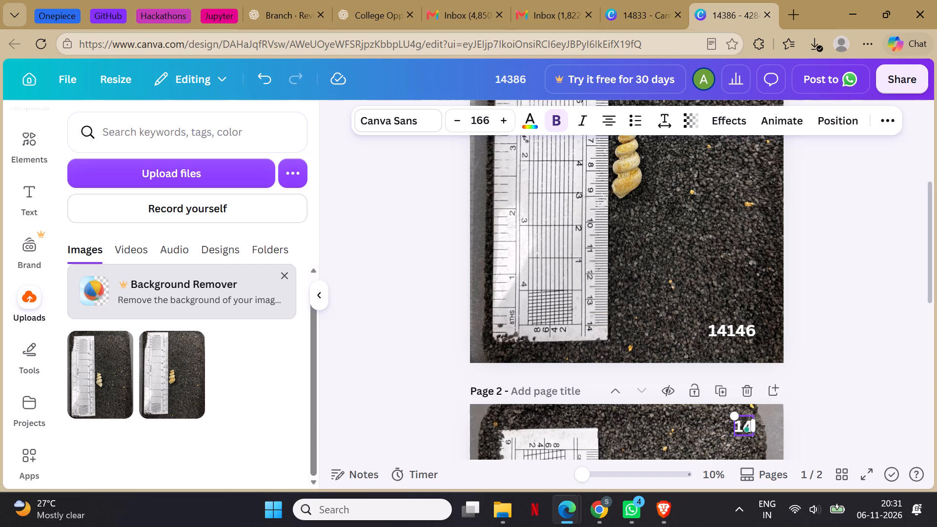
type("146")
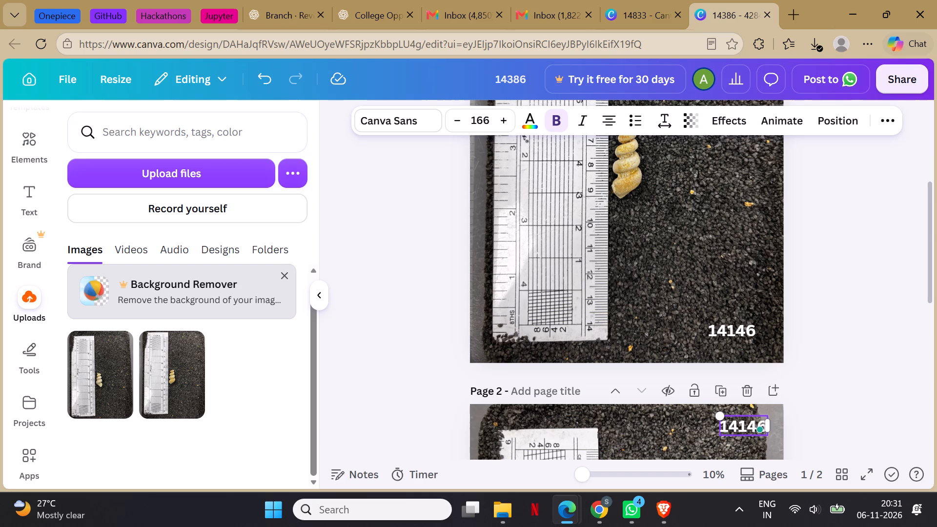
Rename the design as 14146.
left_click(514, 82)
key("BackSpace")
key("Delete")
key("Delete")
key("Delete")
key("Delete")
type("146")
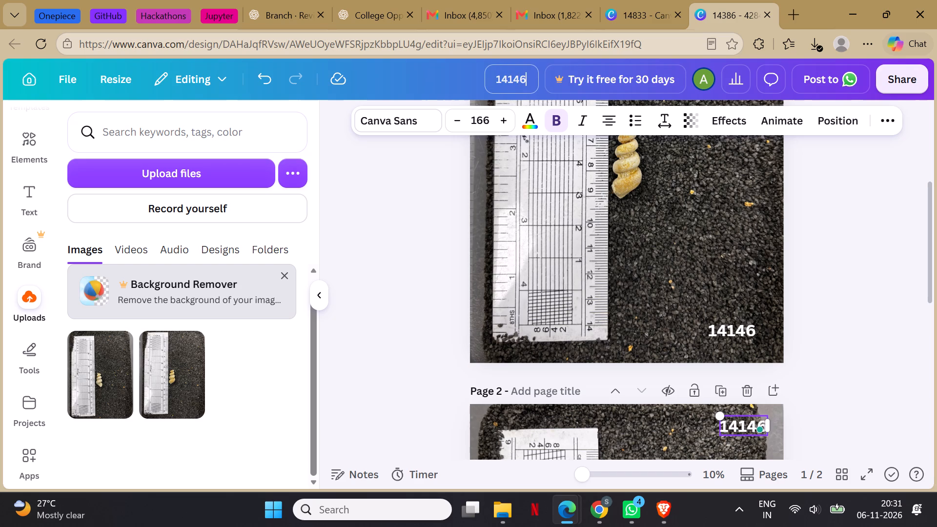
key("Return")
left_click(839, 218)
Download the 14146 design as PNG.
left_click(891, 71)
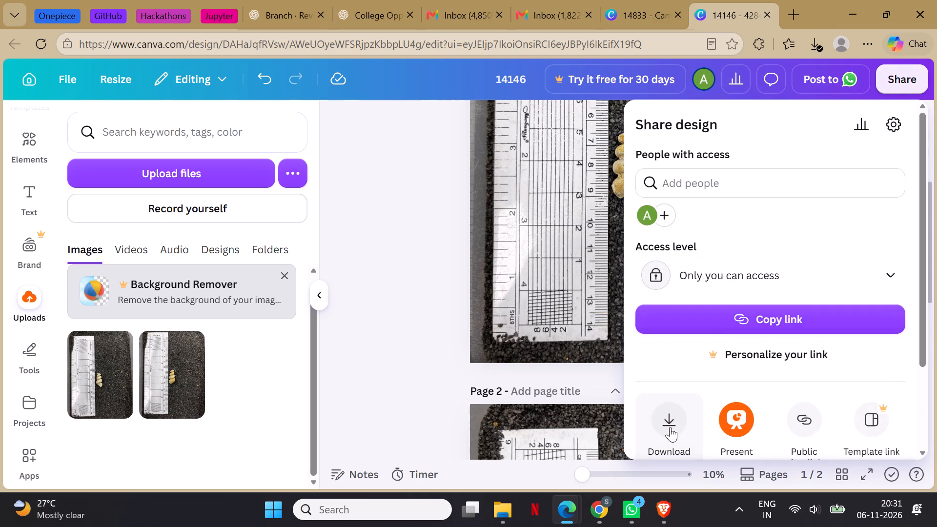
left_click(670, 411)
scroll(681, 393, "down", 3)
left_click(713, 431)
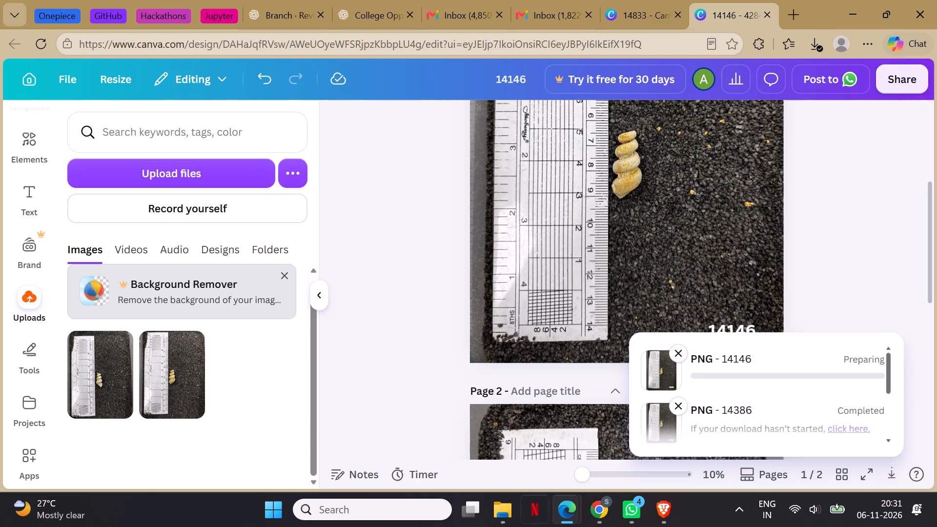
In File Explorer, move the 14146 folder from Downloads to Documents and refresh the Documents folder.
left_click(509, 509)
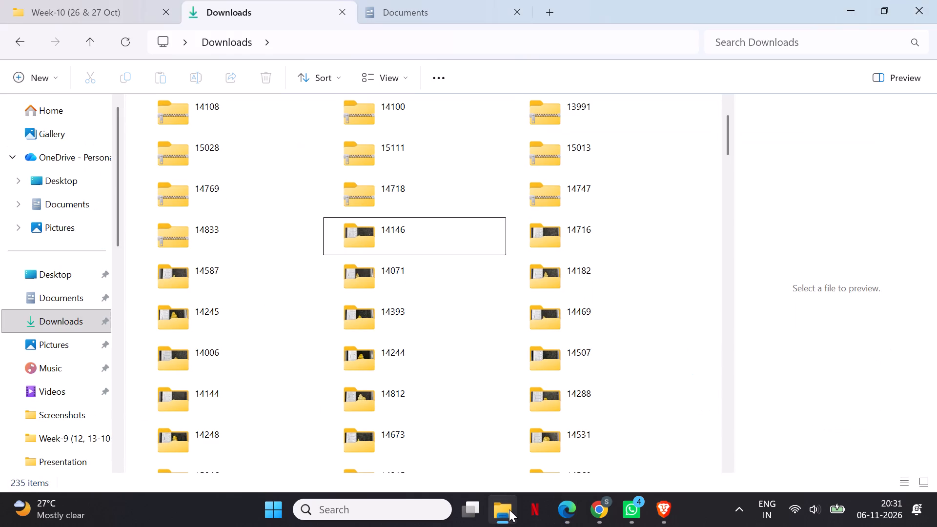
left_click(407, 239)
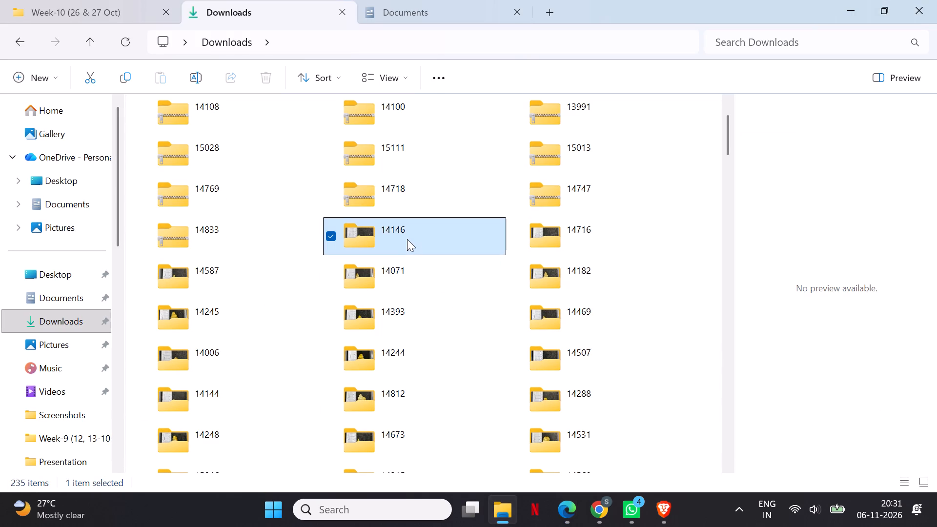
key("ctrl+x")
left_click(406, 8)
left_click(369, 457)
key("ctrl+v")
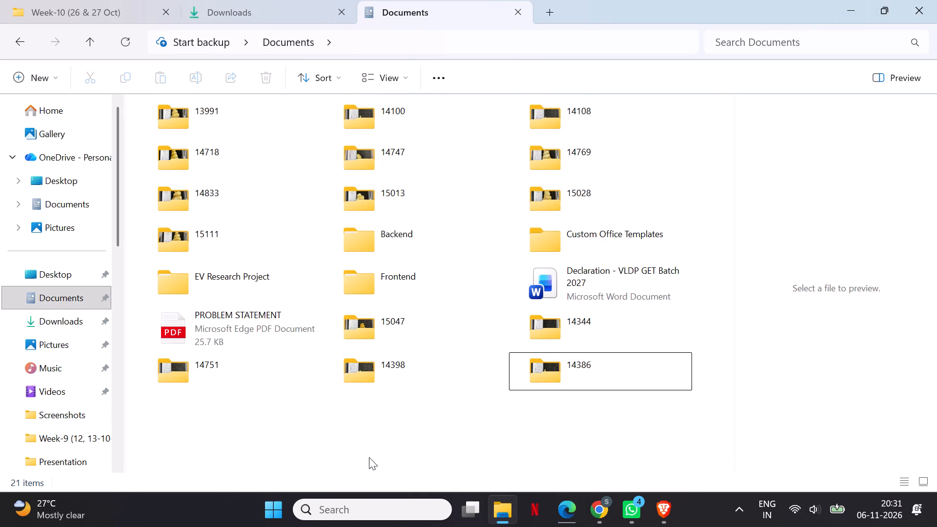
left_click(129, 38)
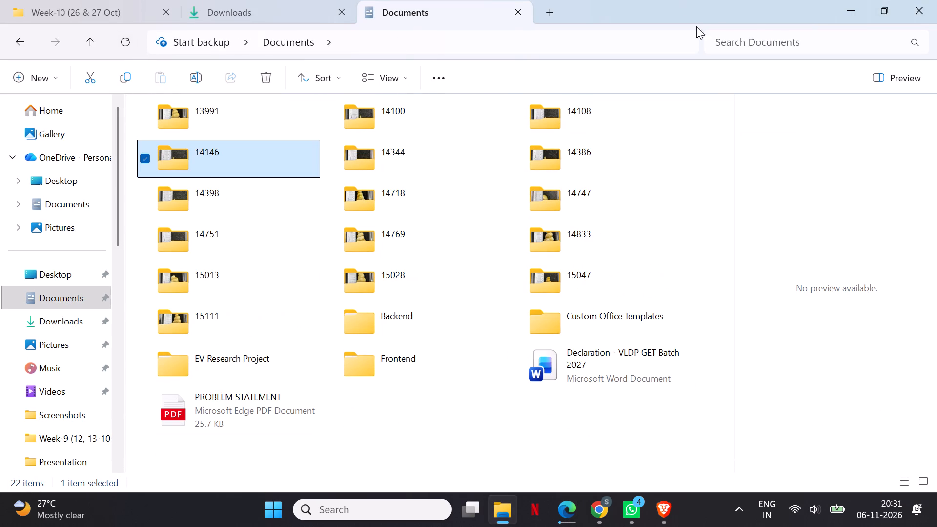
left_click(840, 3)
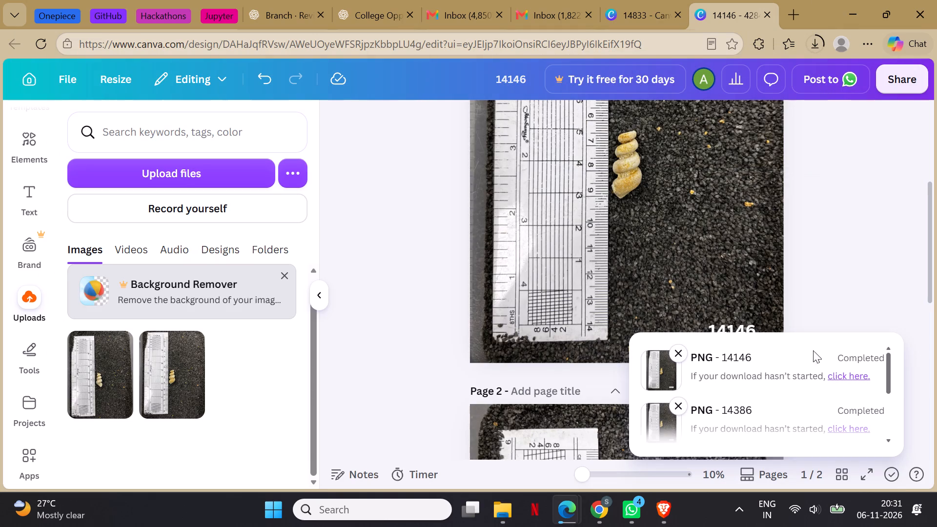
Back in Canva, dismiss all the completed PNG download notices.
left_click(679, 351)
left_click(679, 352)
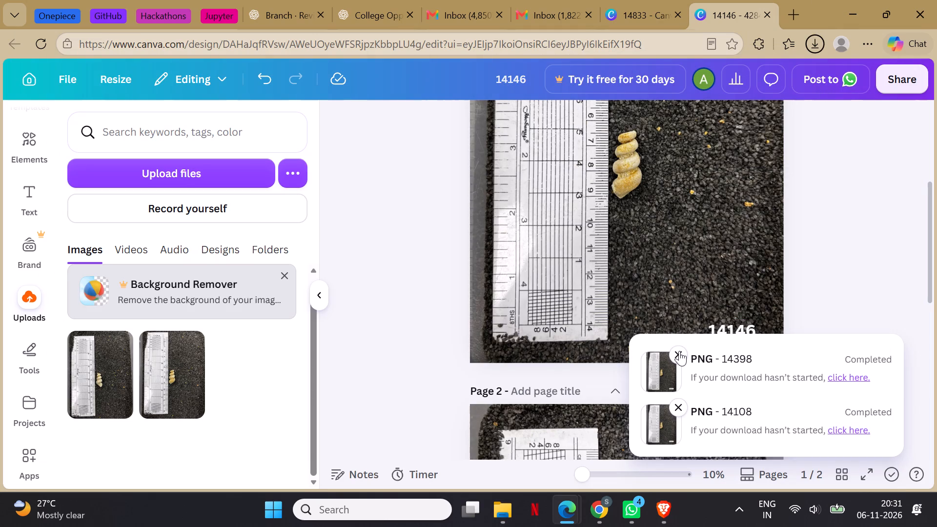
left_click(679, 351)
left_click(678, 405)
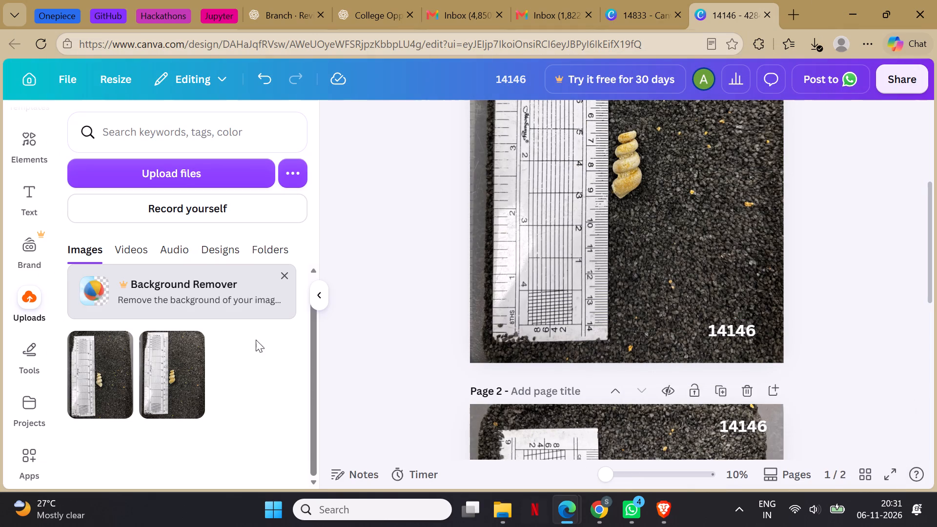
Upload IMG_8211 and IMG_8212 from the 14716 folder in Downloads.
left_click(168, 167)
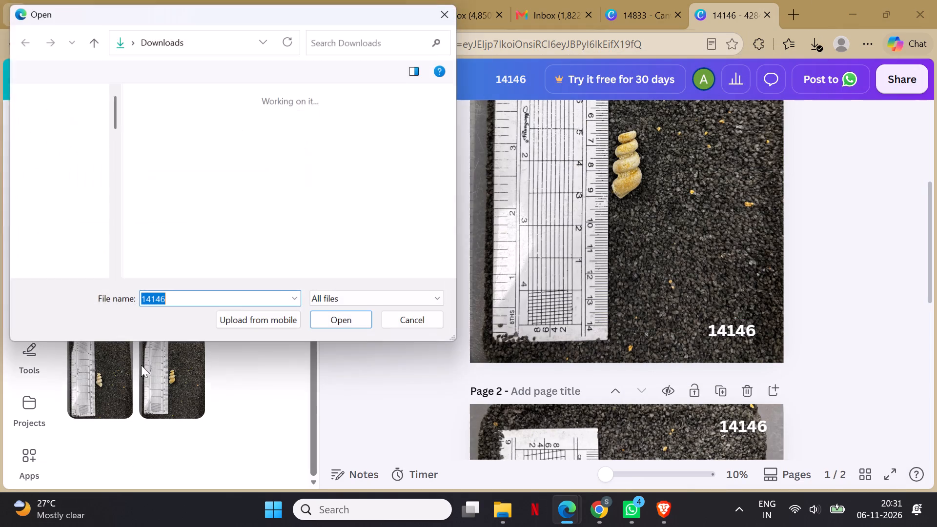
scroll(236, 236, "down", 5)
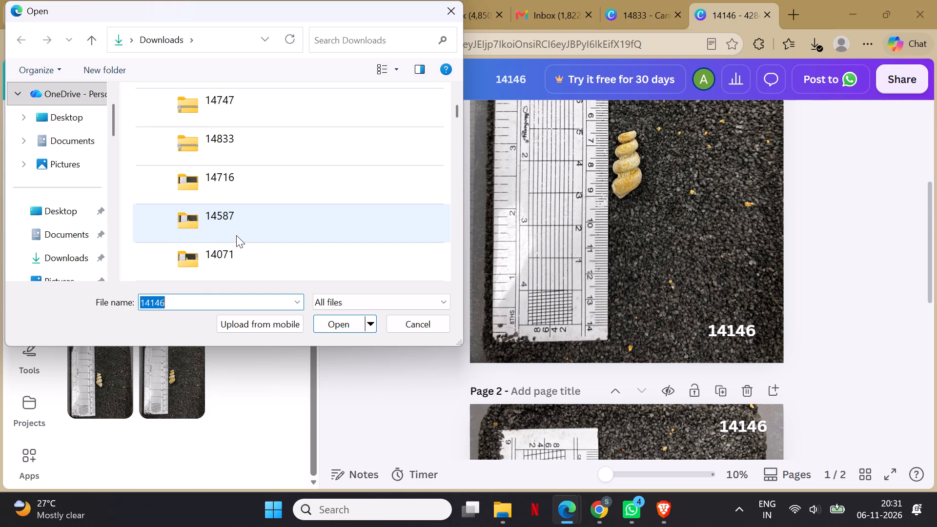
left_click(224, 178)
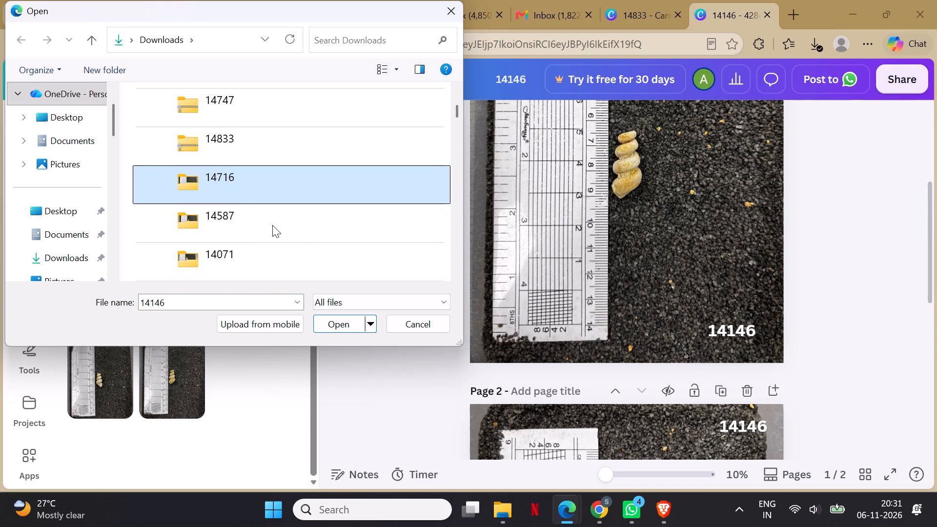
left_click(335, 322)
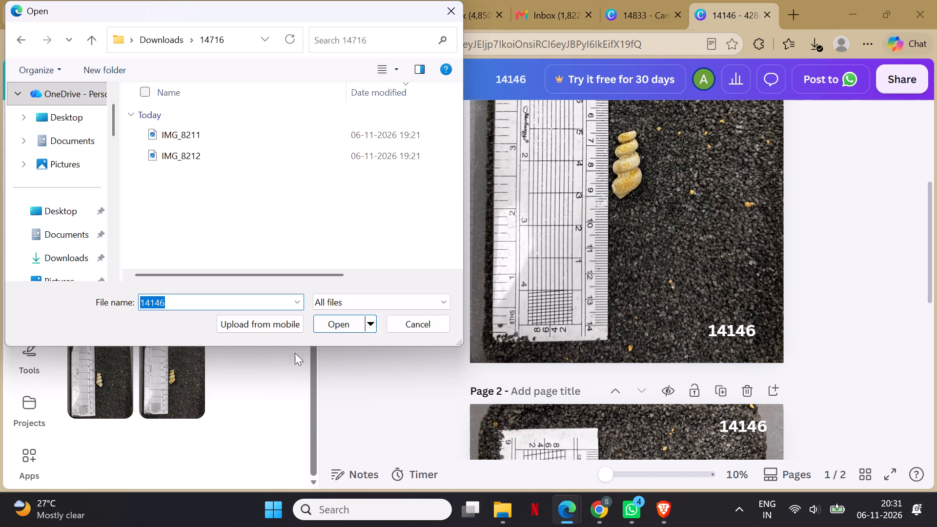
left_click_drag(182, 175, 202, 132)
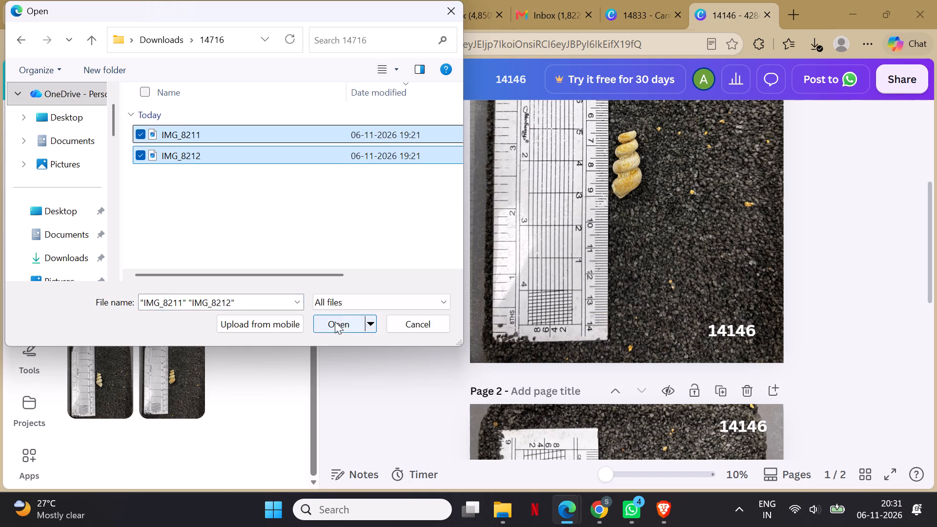
left_click(335, 321)
Move the two older 14146 specimen photos from the uploaded images to Trash.
scroll(175, 439, "down", 2)
left_click(246, 344)
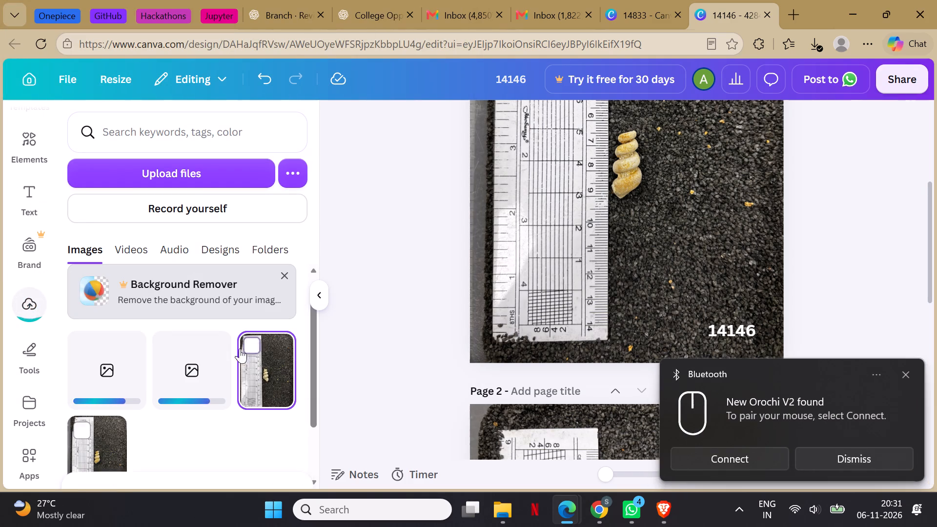
scroll(106, 395, "down", 2)
left_click(81, 354)
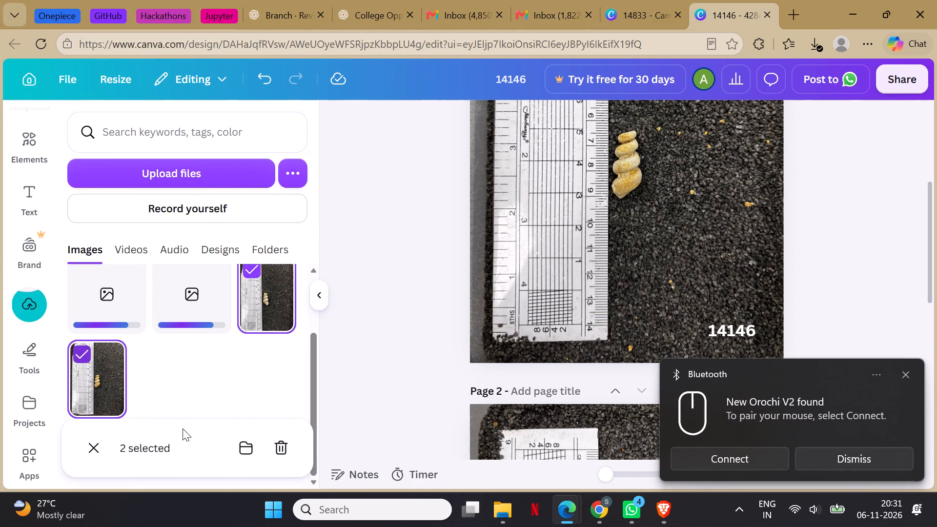
left_click(278, 446)
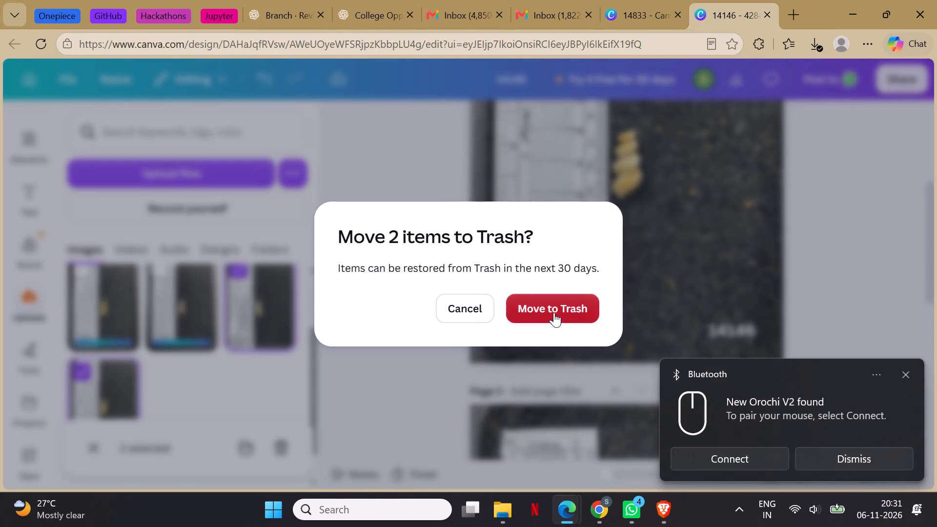
left_click(554, 310)
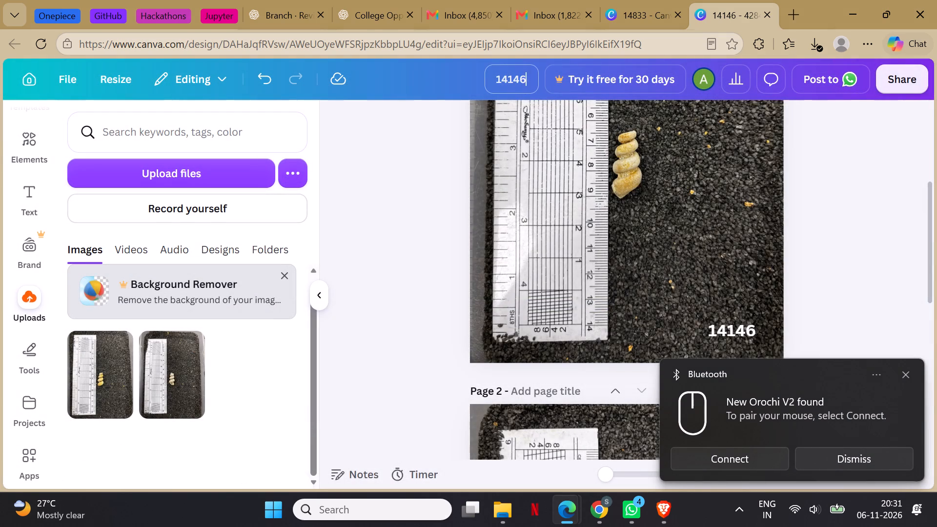
Rename the design as 14716.
left_click(523, 80)
key("BackSpace")
key("BackSpace")
key("BackSpace")
type("716")
key("Return")
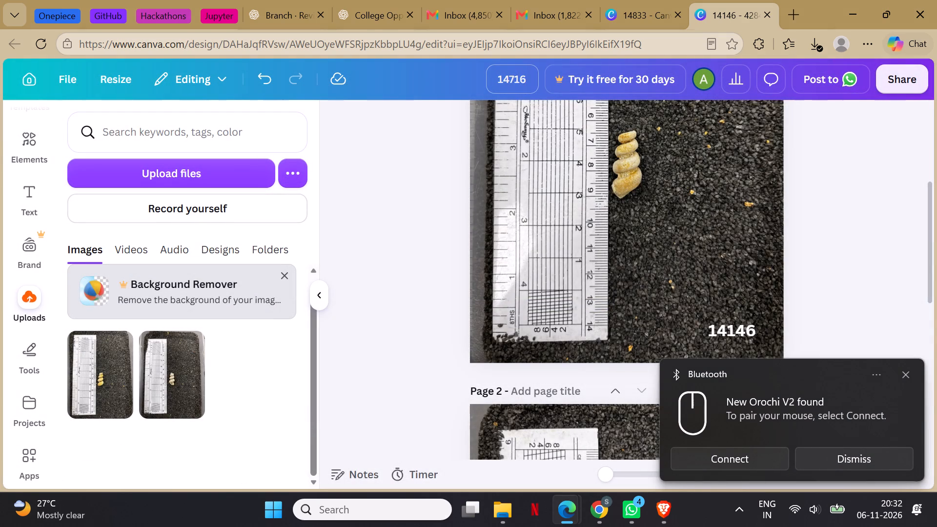
Delete the old specimen photos from page 1 and page 2, and dismiss the Bluetooth pairing notice.
left_click(699, 199)
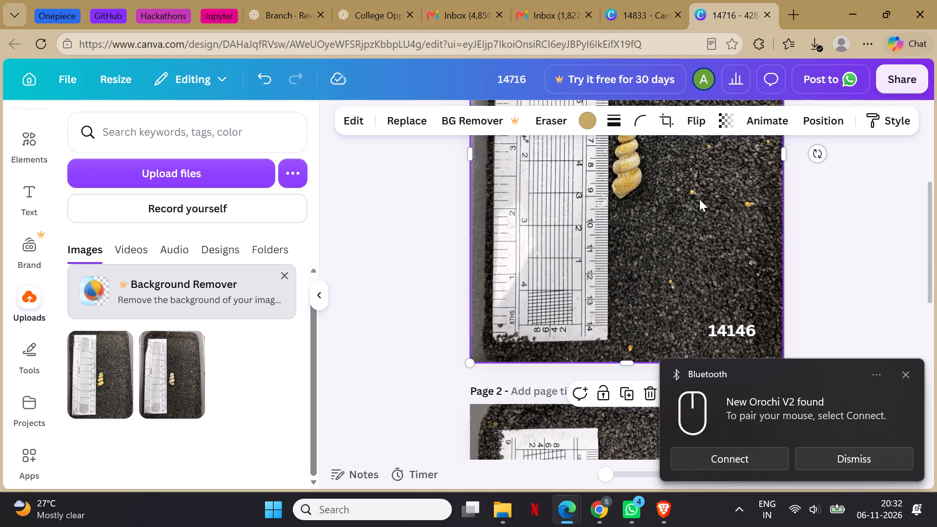
scroll(697, 203, "down", 3)
scroll(698, 204, "up", 2)
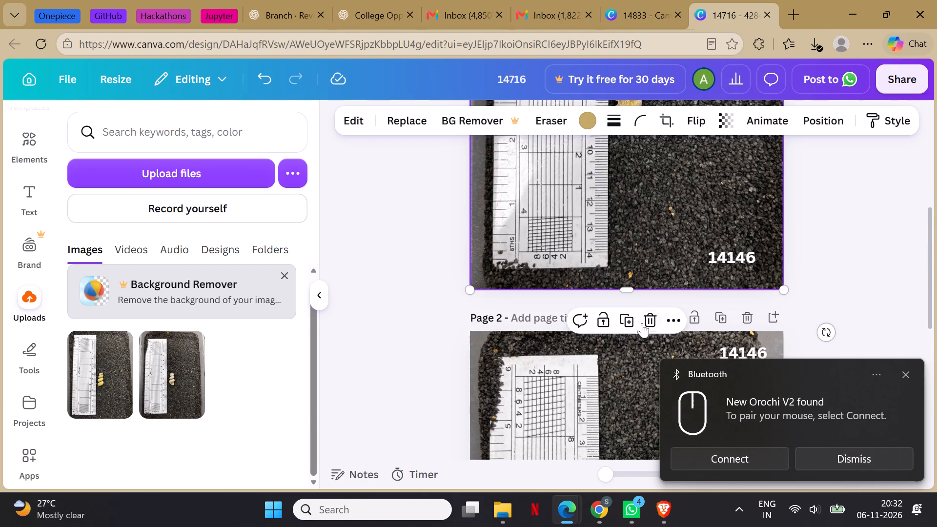
left_click(646, 317)
left_click(619, 371)
left_click(646, 303)
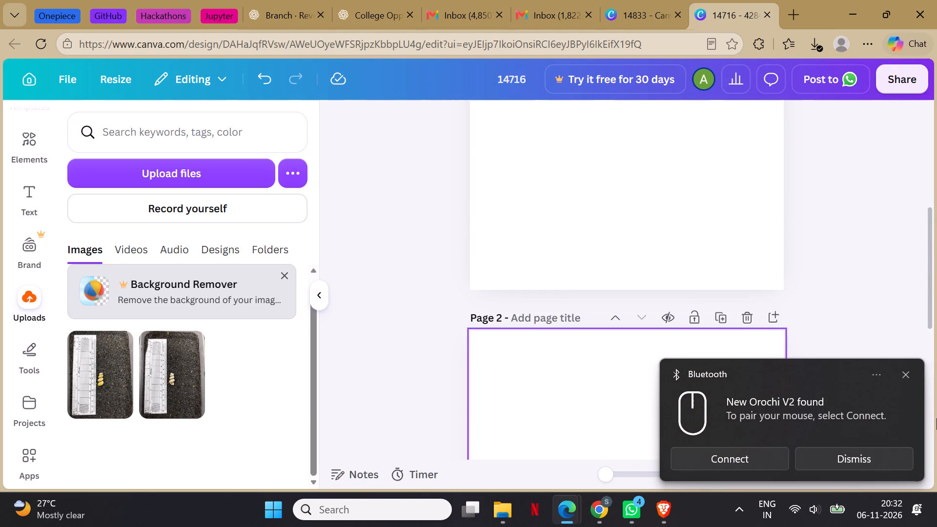
left_click(902, 375)
Place the second uploaded 14716 photo on page 2 and the first one on page 1.
left_click(147, 379)
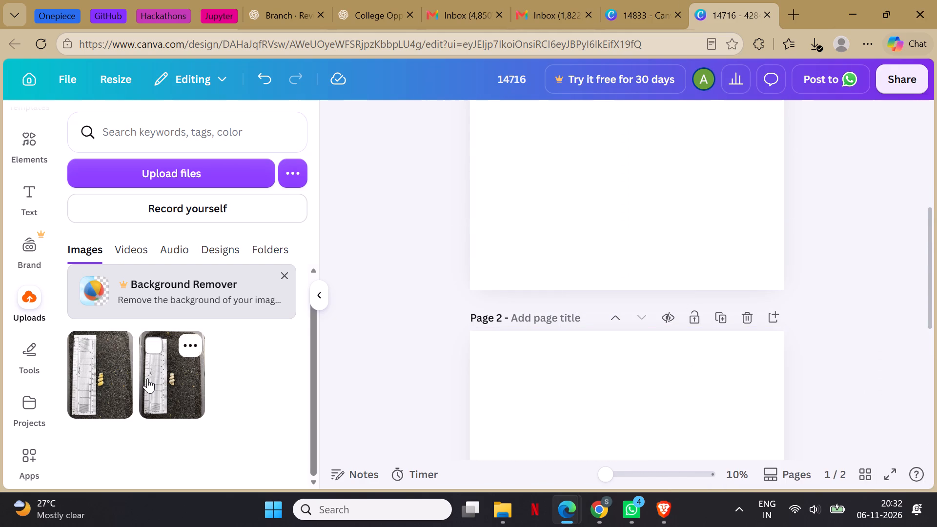
scroll(322, 374, "down", 2)
left_click(163, 365)
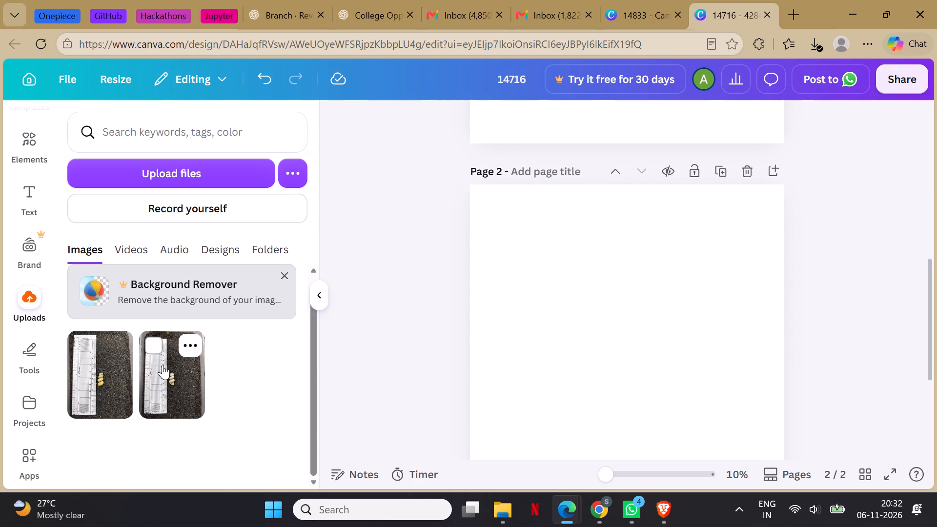
left_click(164, 371)
scroll(392, 346, "up", 2)
left_click(502, 254)
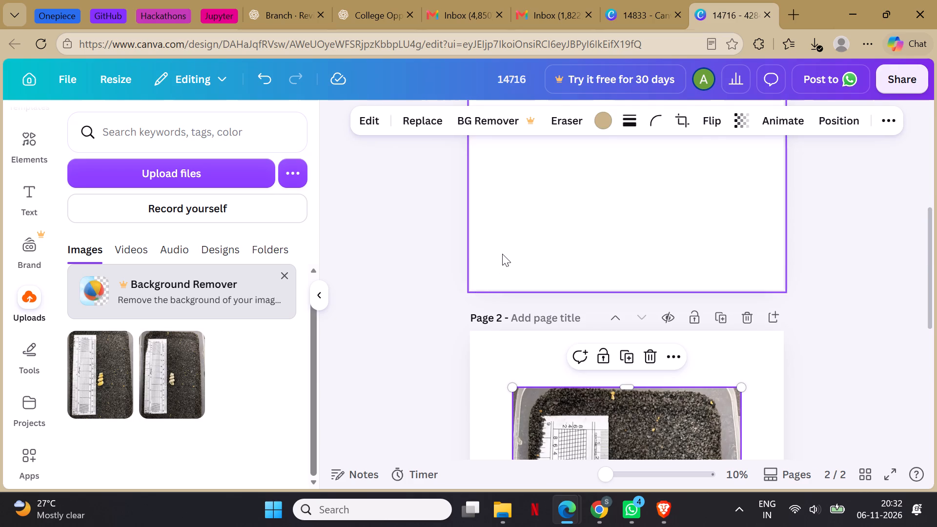
left_click(113, 391)
left_click(113, 389)
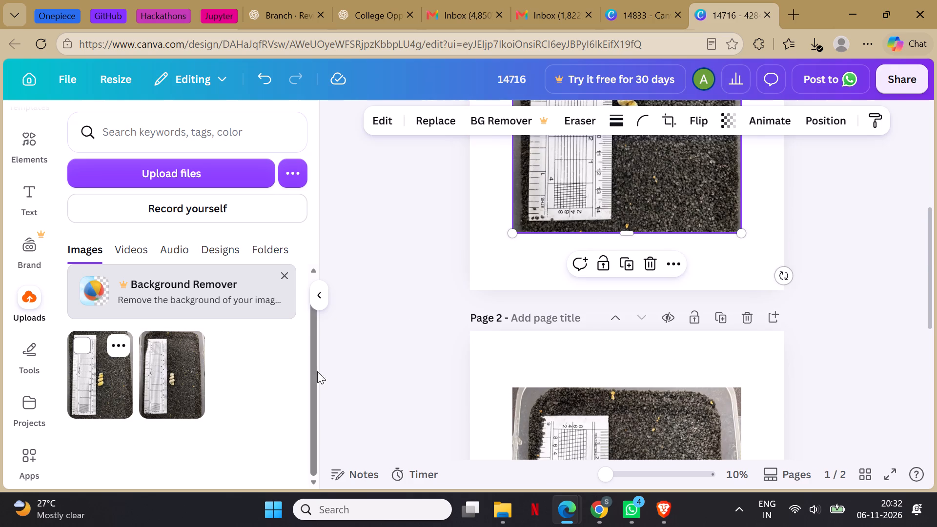
Enlarge the page 1 photo from opposite corners to fill the whole page.
scroll(460, 310, "up", 2)
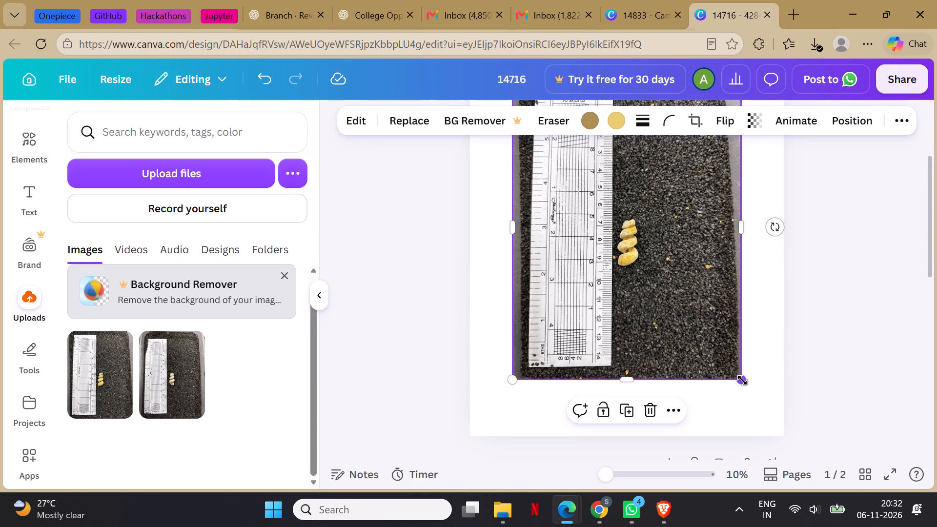
left_click_drag(742, 380, 780, 437)
scroll(563, 278, "up", 3)
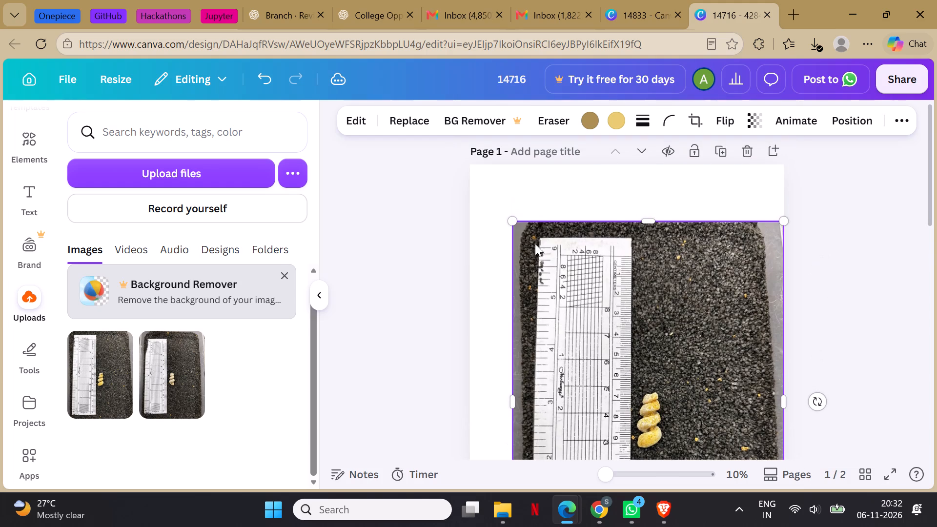
left_click_drag(514, 223, 473, 167)
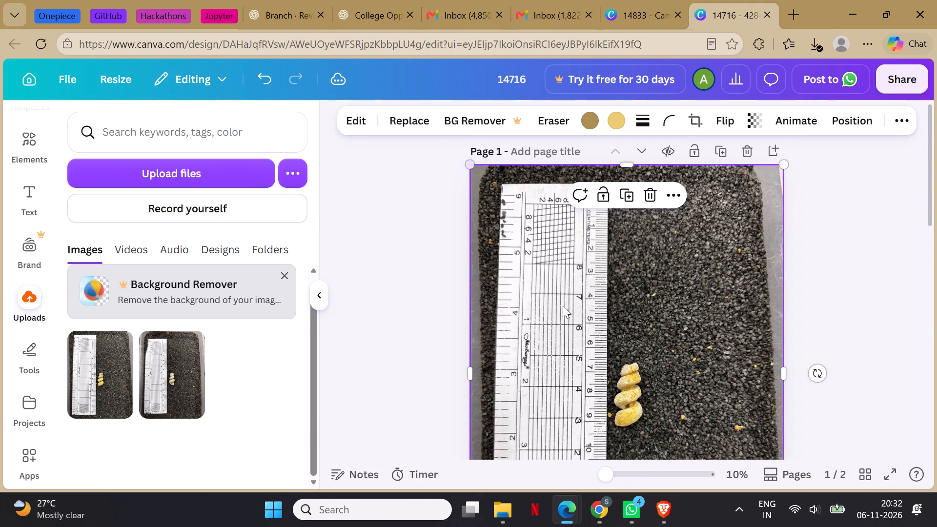
Enlarge the page 2 photo from opposite corners to fill the whole page.
scroll(563, 306, "down", 4)
scroll(627, 376, "down", 2)
scroll(662, 346, "down", 4)
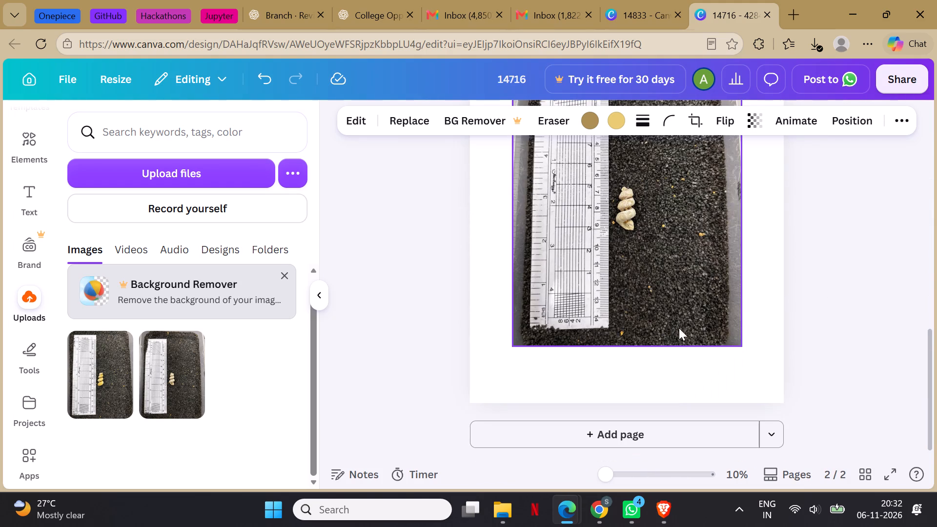
left_click(693, 311)
left_click_drag(742, 349, 774, 414)
scroll(687, 344, "up", 3)
left_click_drag(515, 262, 470, 210)
Change the number label on page 2 to 14716.
left_click(747, 228)
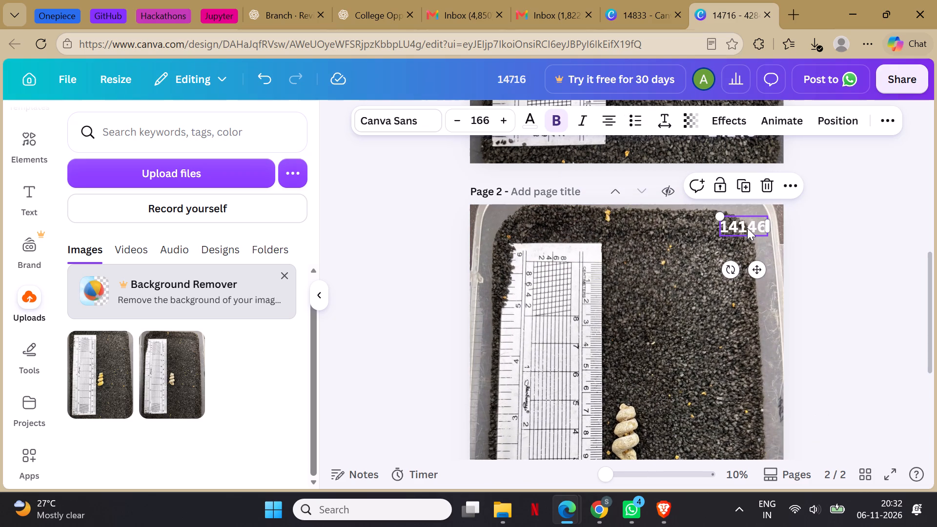
left_click(760, 225)
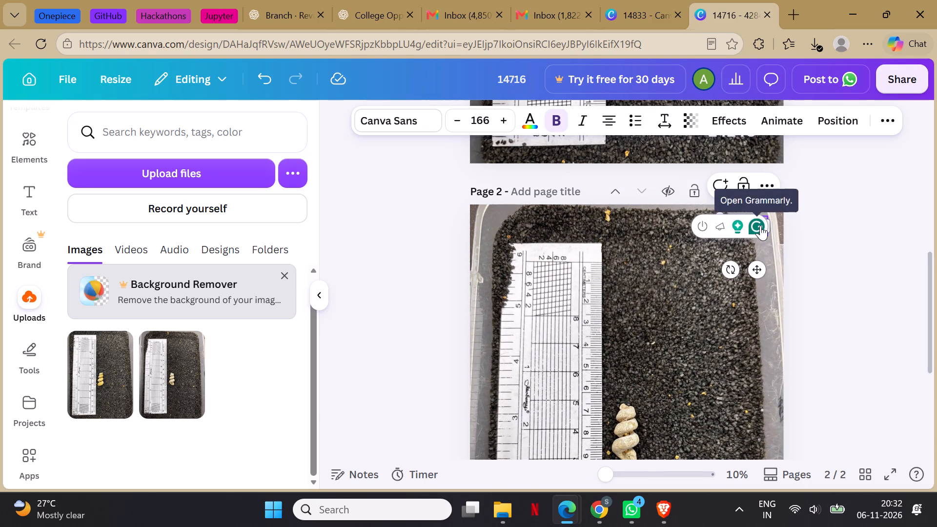
key("Left")
key("BackSpace")
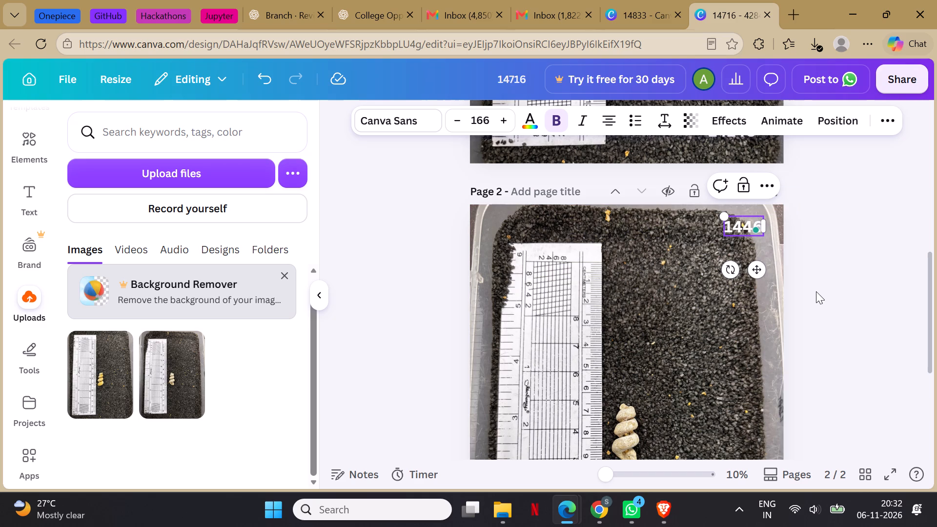
key("Delete")
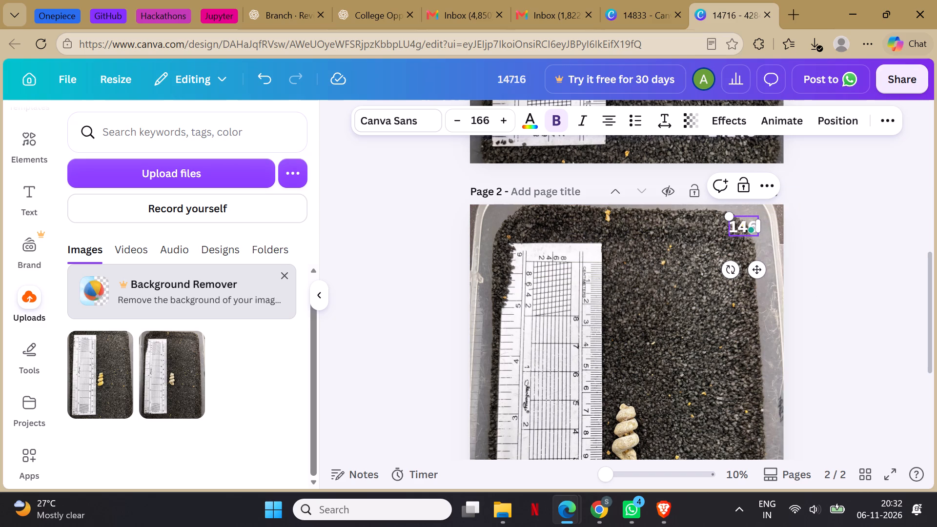
type("71")
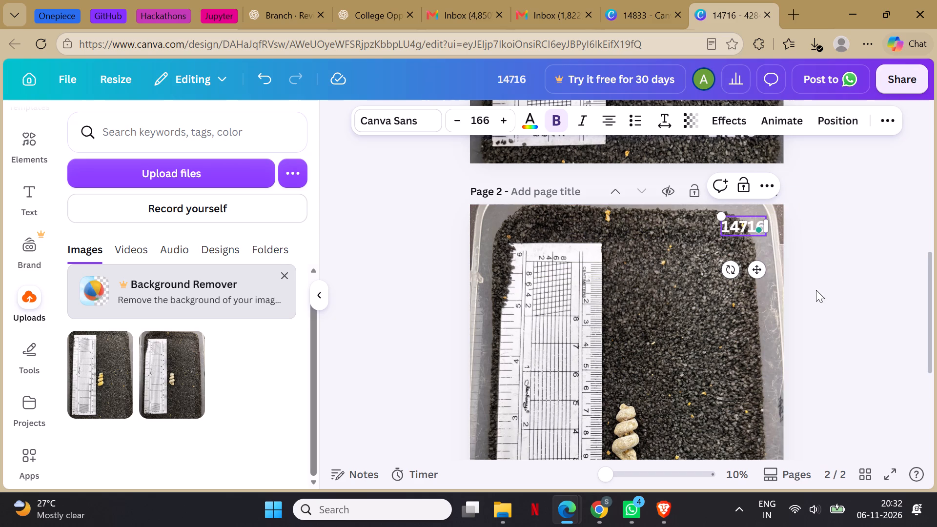
Change the number label on page 1 to 14716.
scroll(812, 281, "up", 4)
scroll(768, 361, "down", 1)
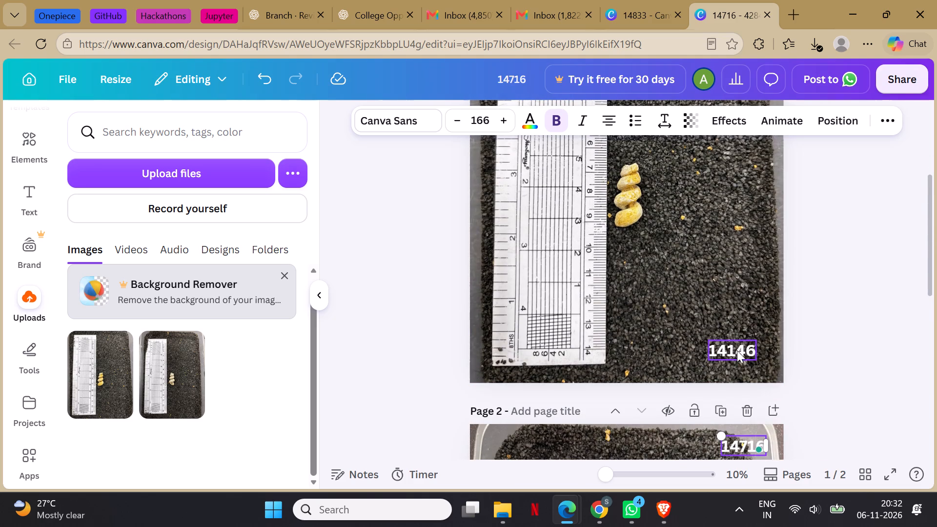
left_click(741, 351)
left_click(746, 351)
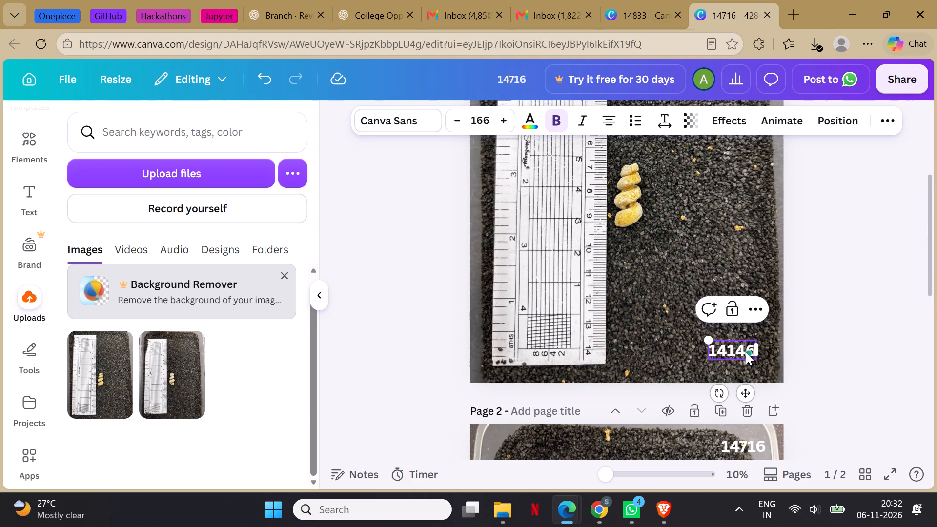
key("BackSpace")
key("Left")
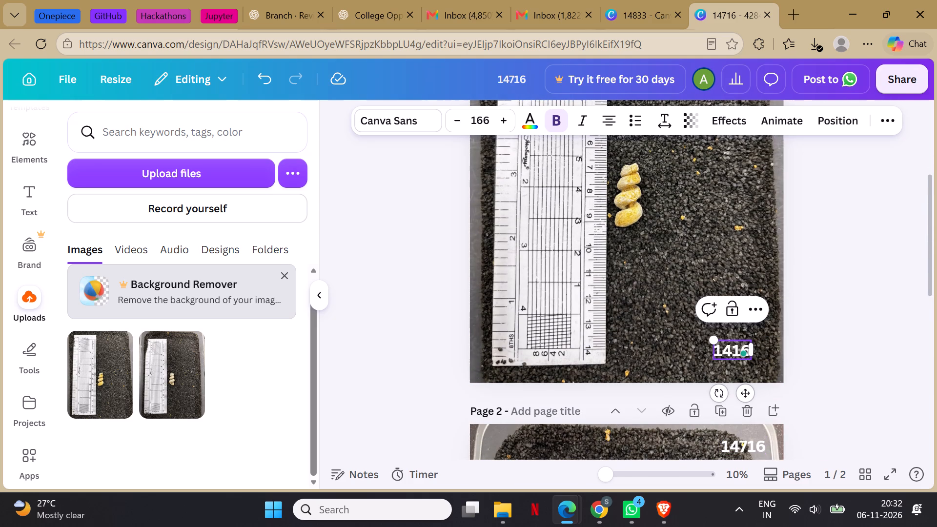
key("7")
left_click(818, 335)
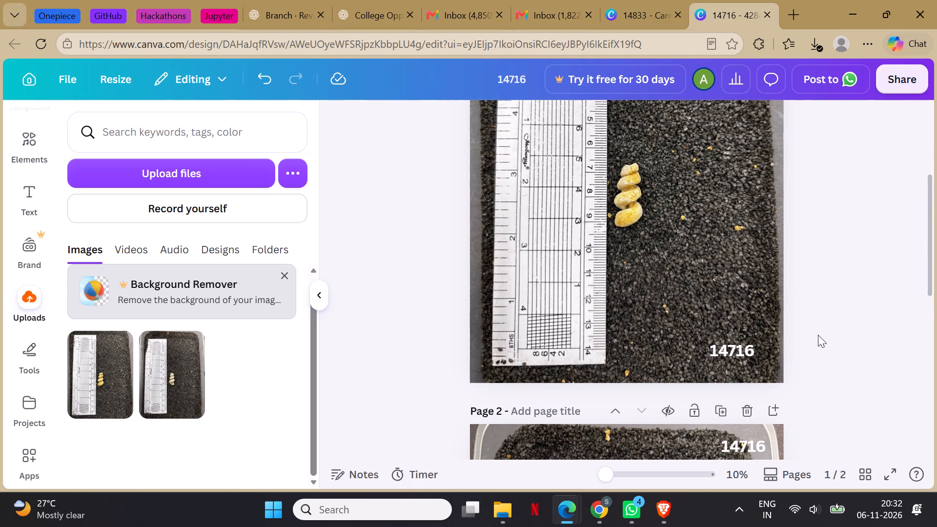
Download all pages of the 14716 design as PNG.
scroll(818, 335, "down", 2)
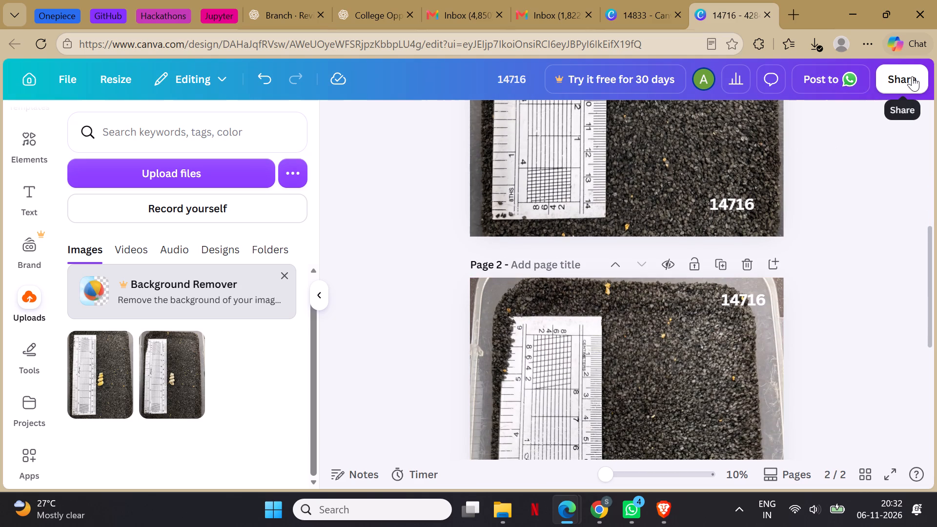
left_click(912, 76)
left_click(671, 416)
scroll(672, 416, "down", 3)
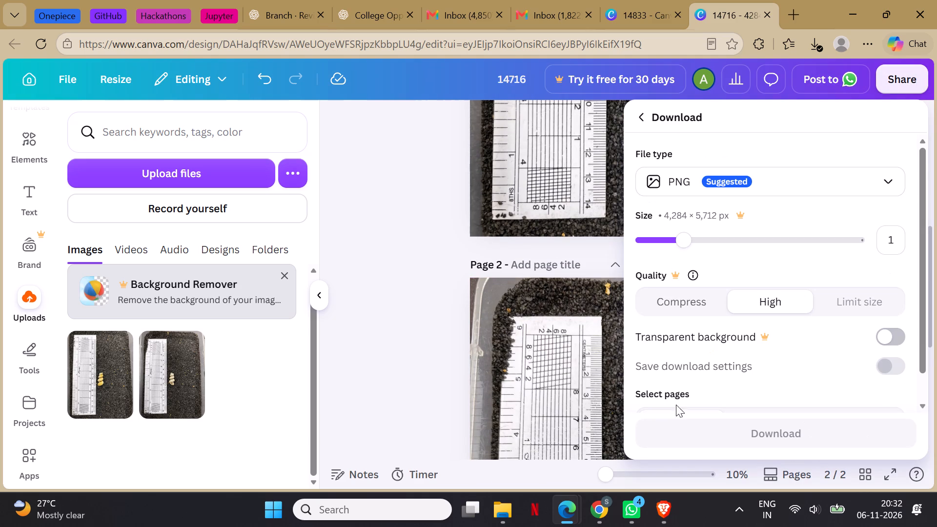
scroll(717, 347, "down", 3)
left_click(692, 394)
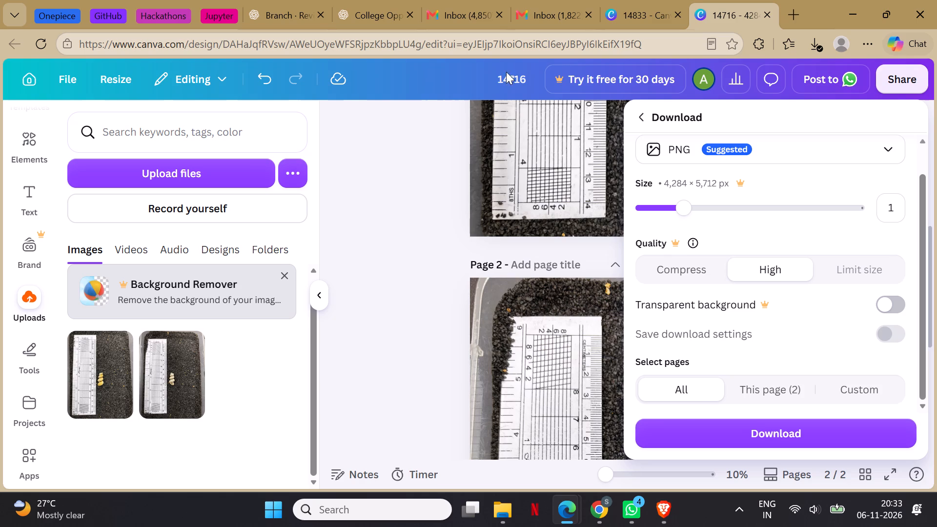
left_click(704, 429)
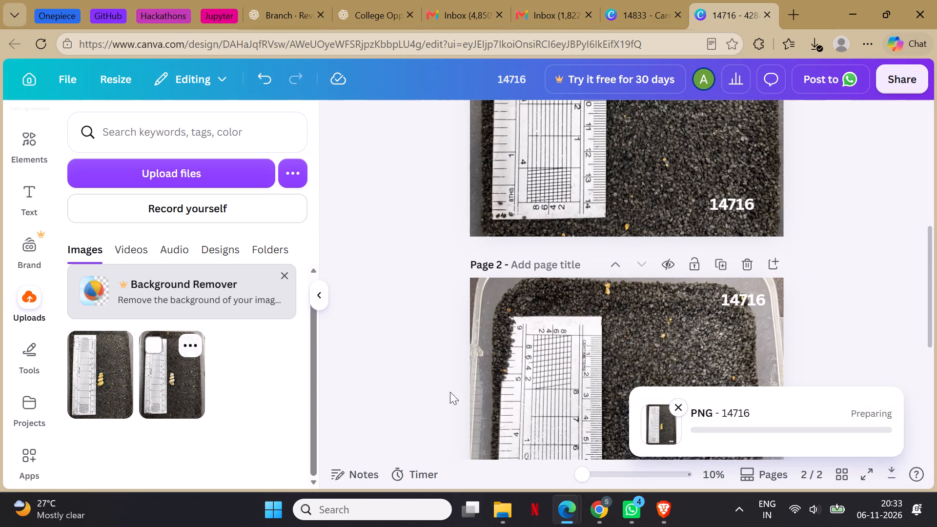
Move the 14716 folder from Downloads to Documents and refresh the Downloads listing.
left_click(502, 511)
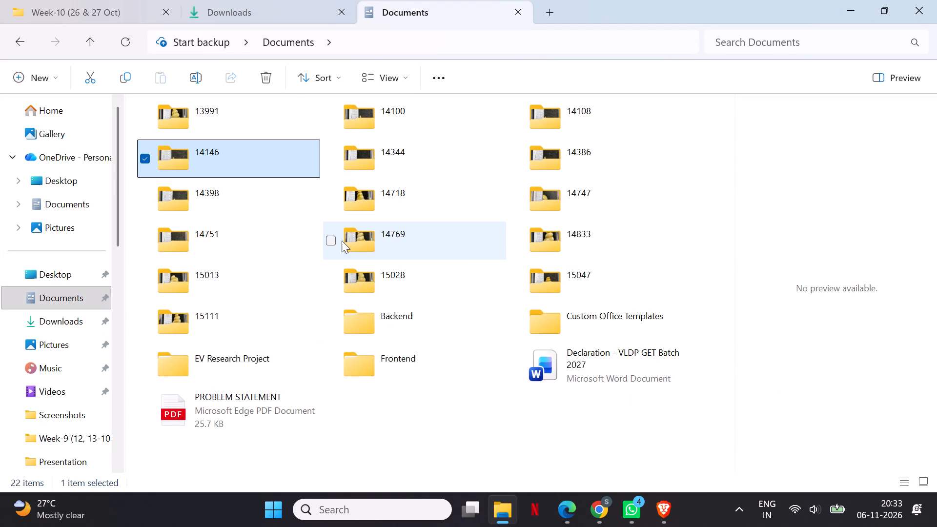
left_click(251, 10)
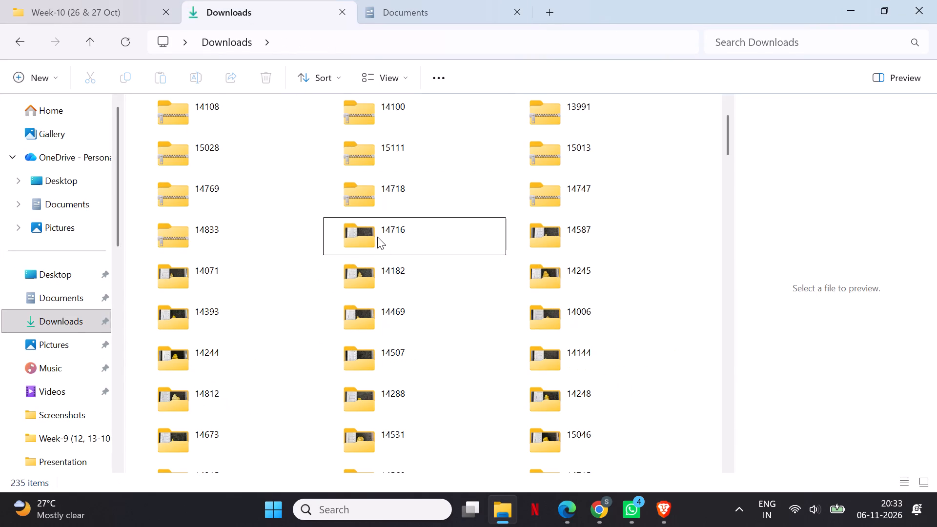
left_click(377, 235)
key("ctrl+x")
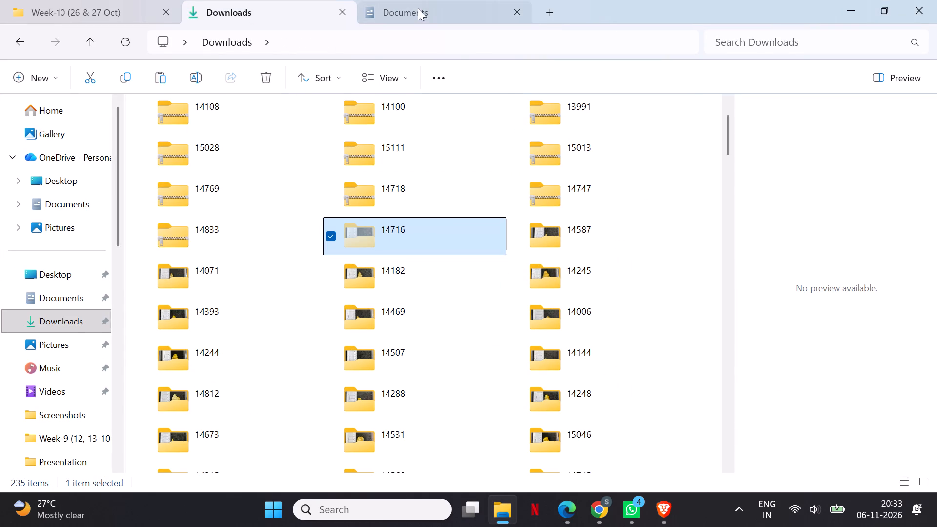
left_click(418, 8)
key("ctrl+v")
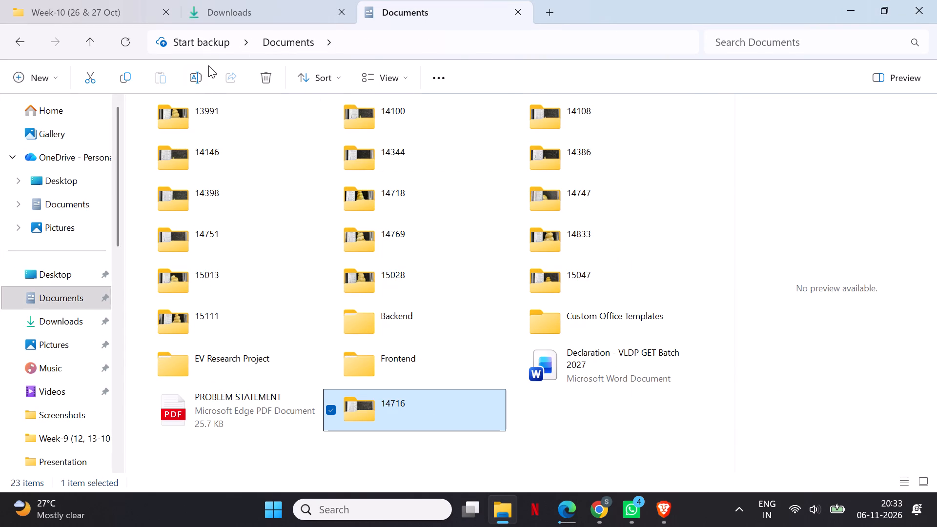
left_click(253, 13)
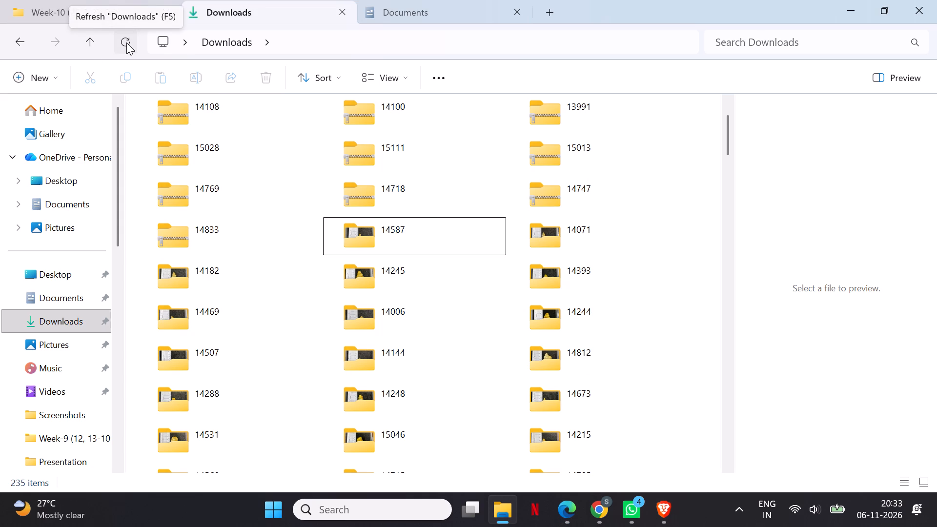
left_click(126, 42)
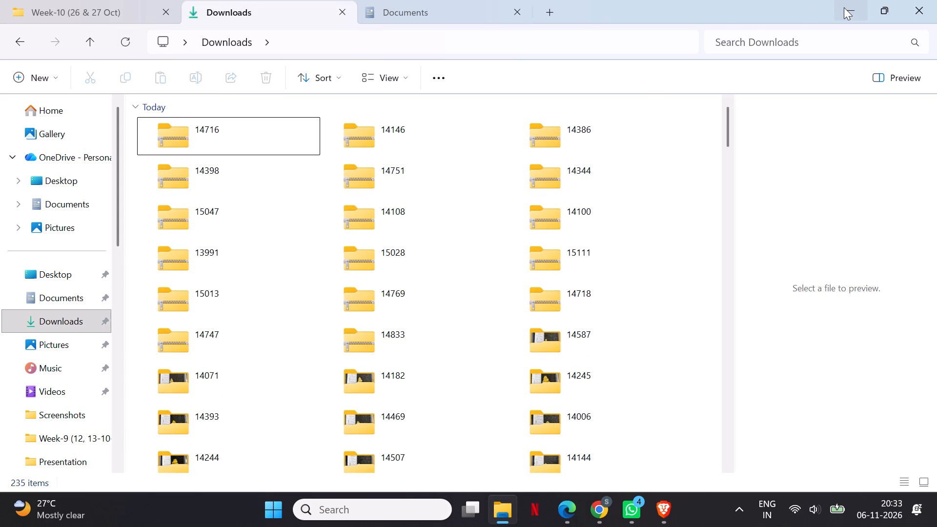
left_click(844, 7)
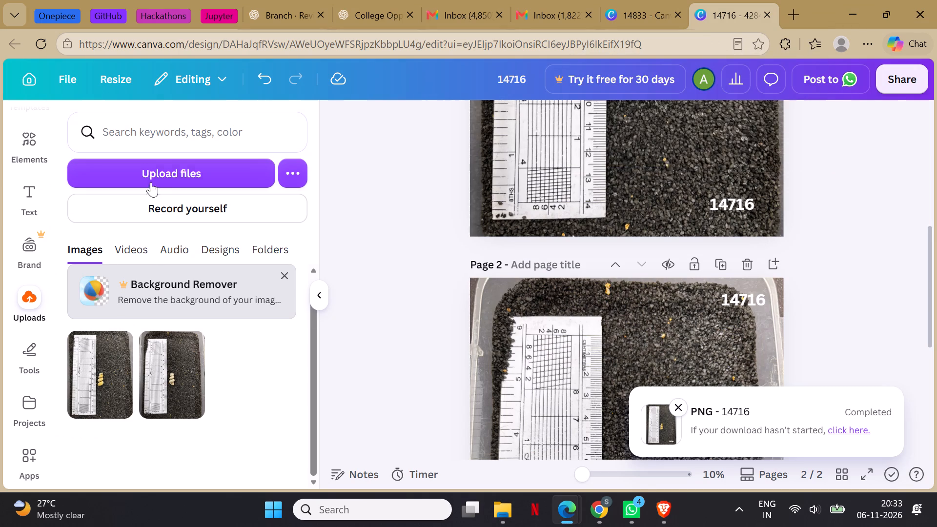
Upload photos IMG_8208 and IMG_8209 from the 14587 folder in Downloads to the Canva design's uploads.
left_click(156, 183)
scroll(201, 215, "down", 4)
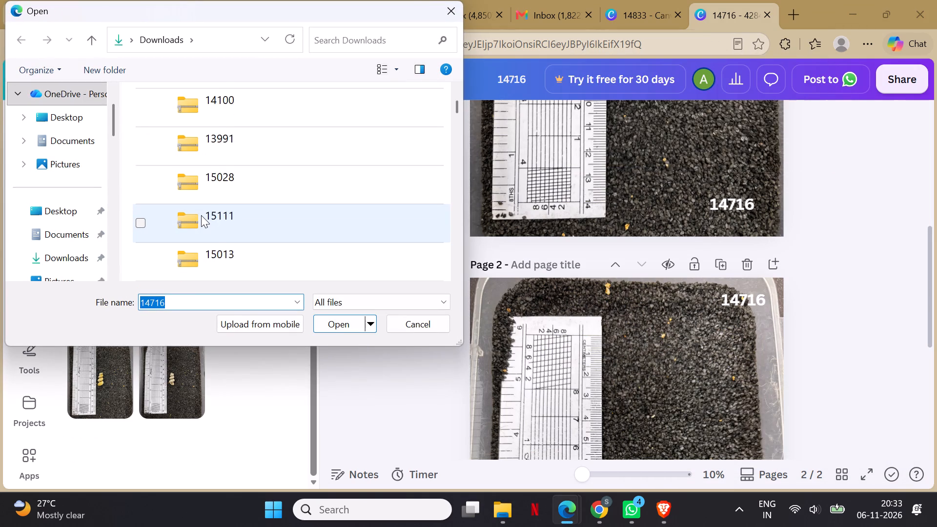
scroll(201, 215, "down", 1)
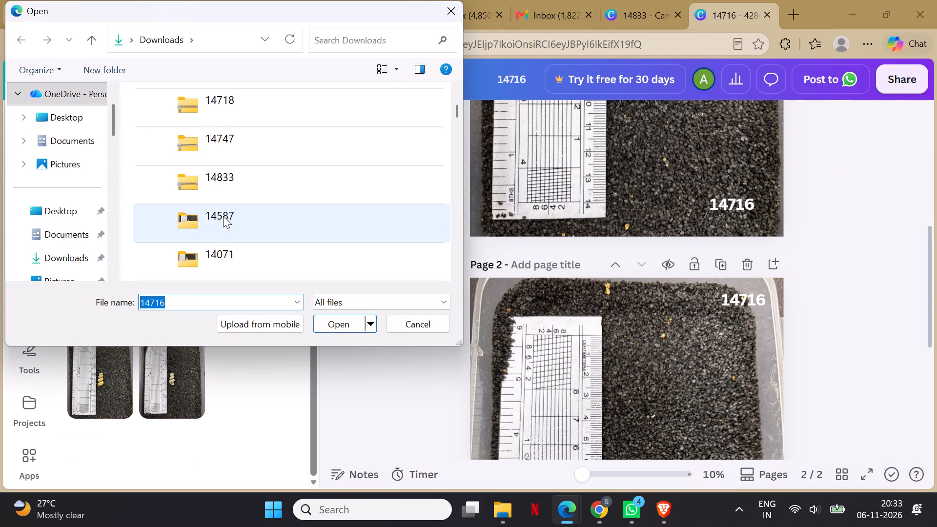
left_click(223, 214)
left_click(320, 322)
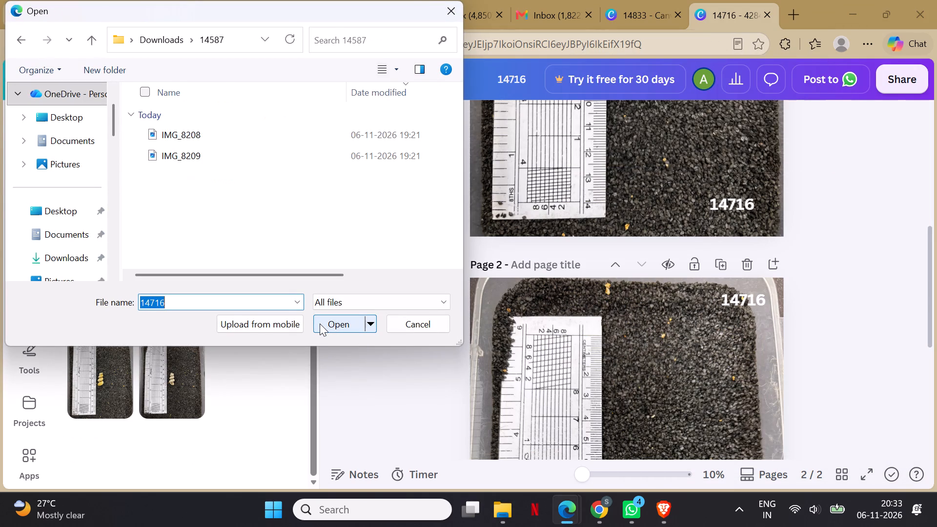
left_click_drag(206, 174, 194, 125)
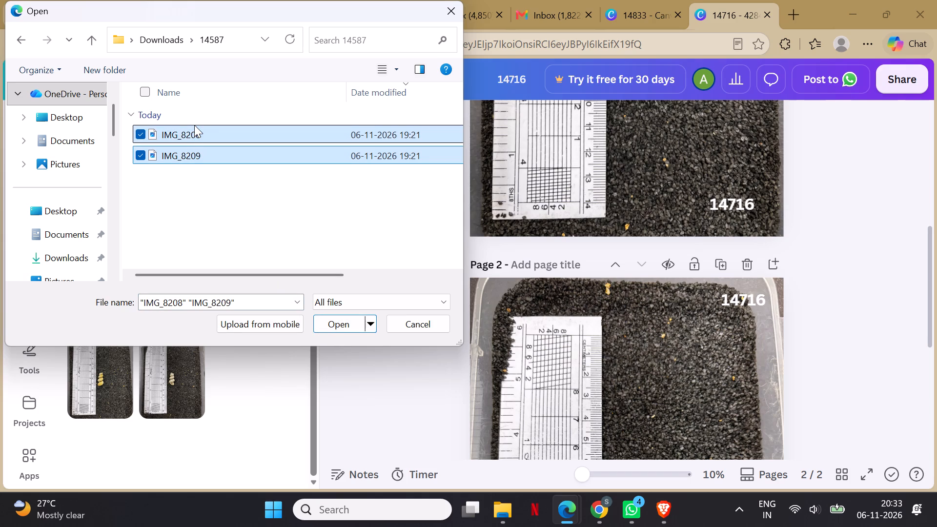
left_click(333, 319)
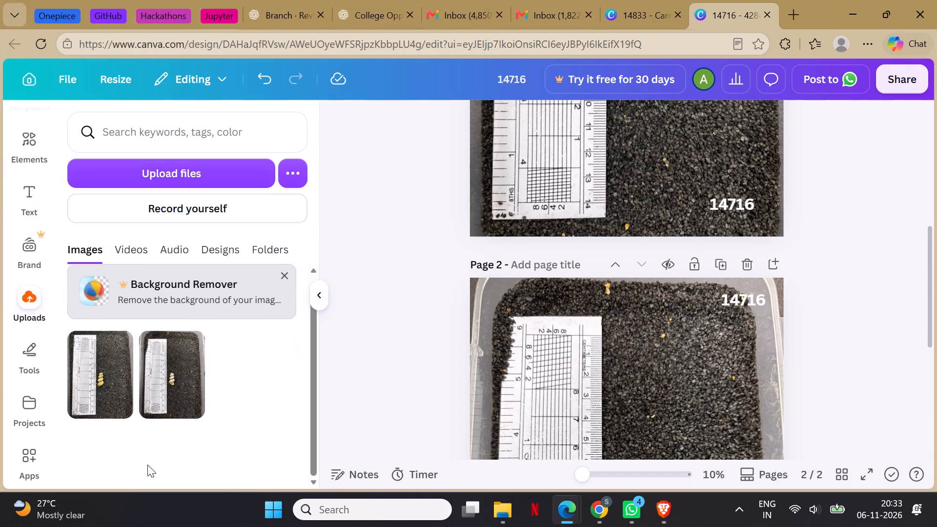
Move the two older 14716 photos in the uploads to Trash.
left_click(251, 343)
scroll(250, 343, "down", 3)
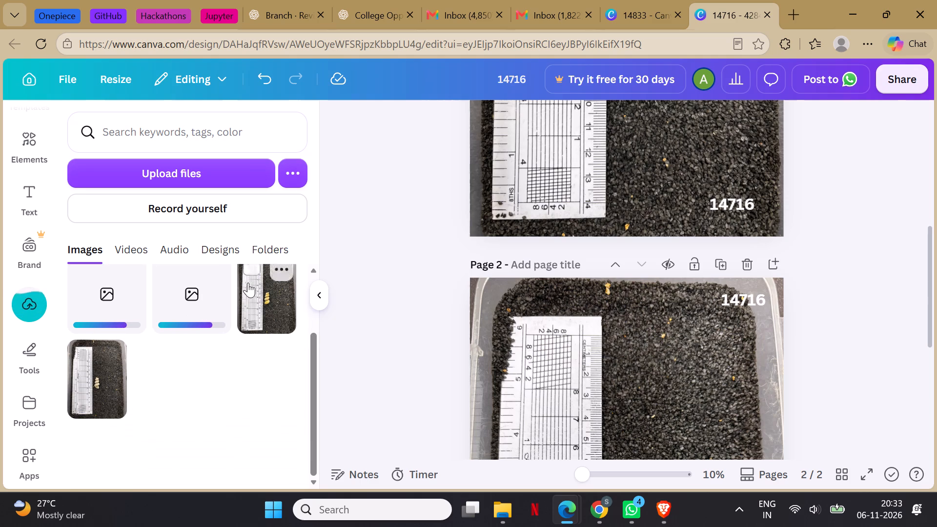
left_click(251, 274)
scroll(239, 306, "up", 2)
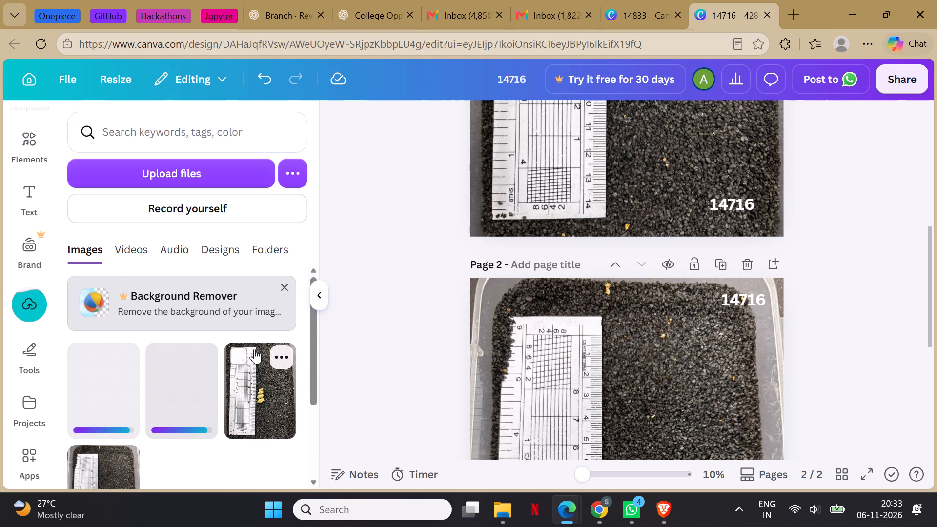
left_click(243, 356)
scroll(240, 356, "down", 2)
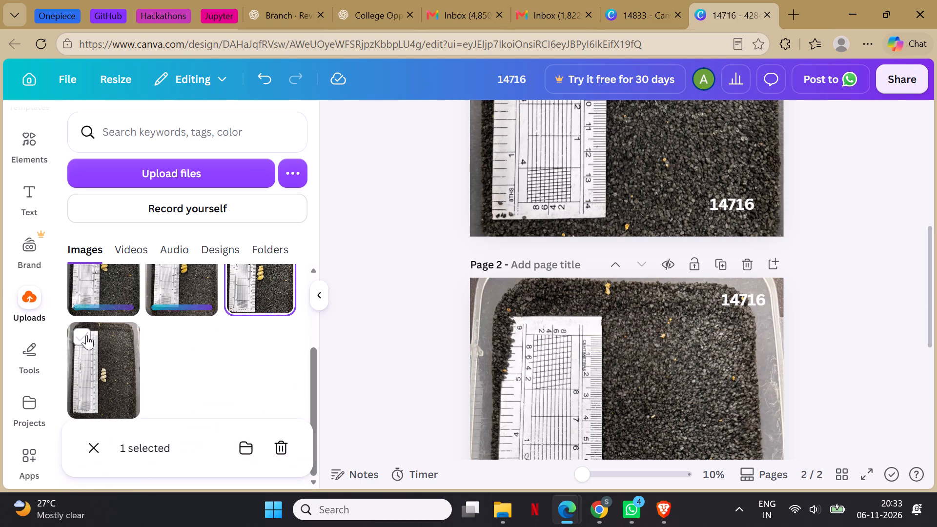
left_click(86, 334)
left_click(285, 448)
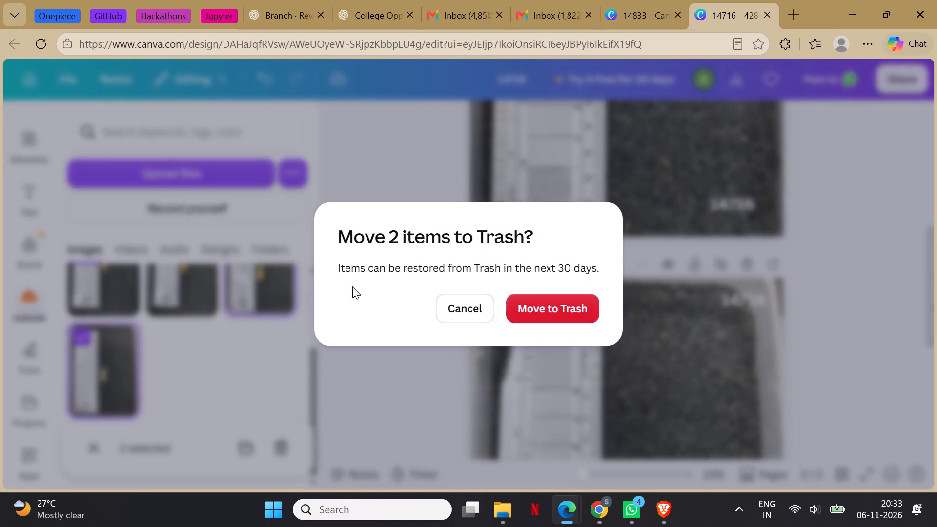
left_click(538, 307)
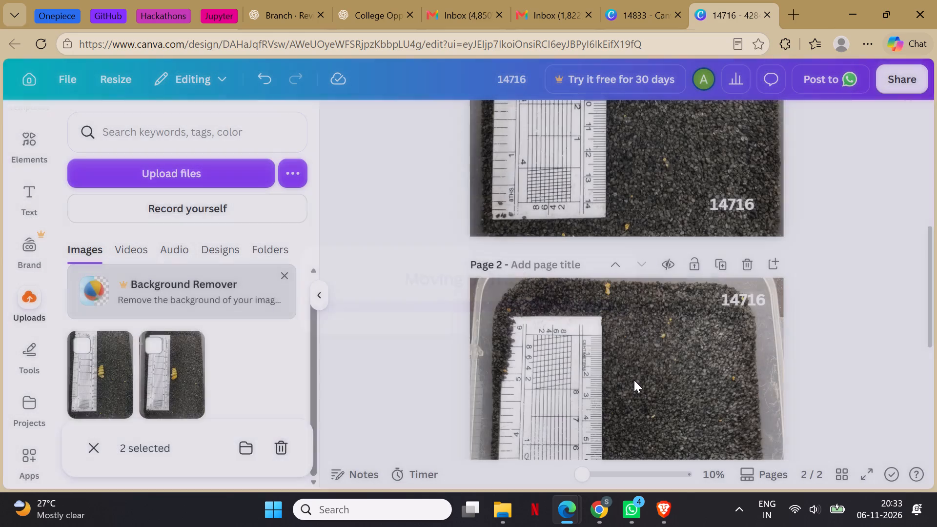
Delete the 14716 photos from page 2 and page 1 of the design.
left_click(634, 380)
left_click(649, 243)
left_click(638, 206)
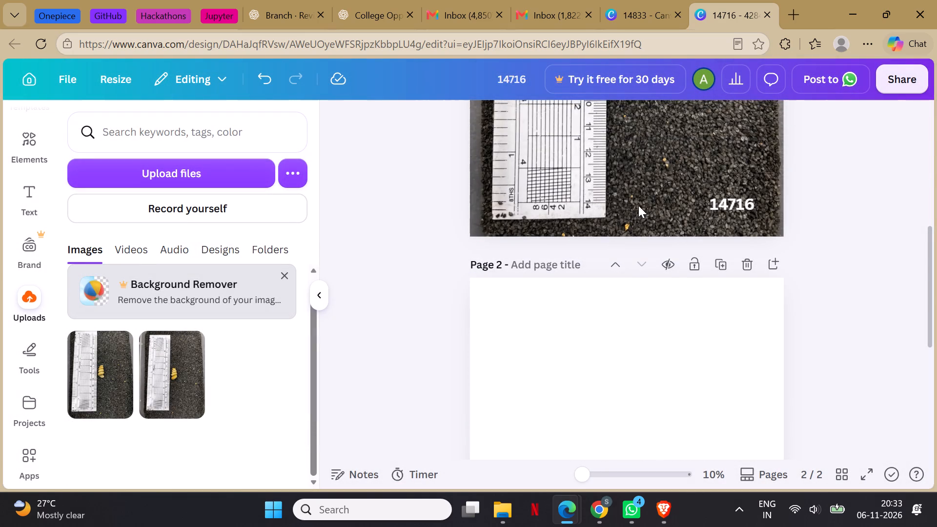
left_click(646, 268)
Place the second newly uploaded 14587 photo on page 2 and the first one on page 1.
left_click(167, 373)
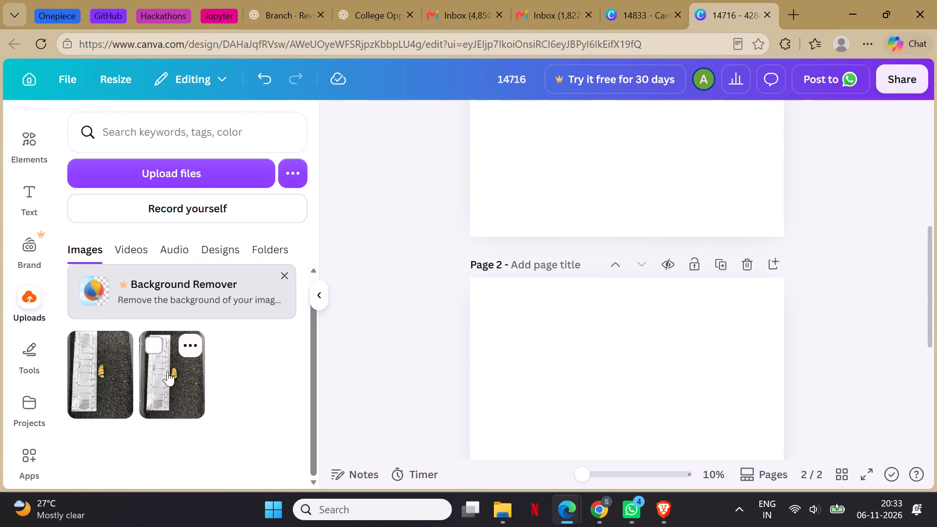
left_click(496, 209)
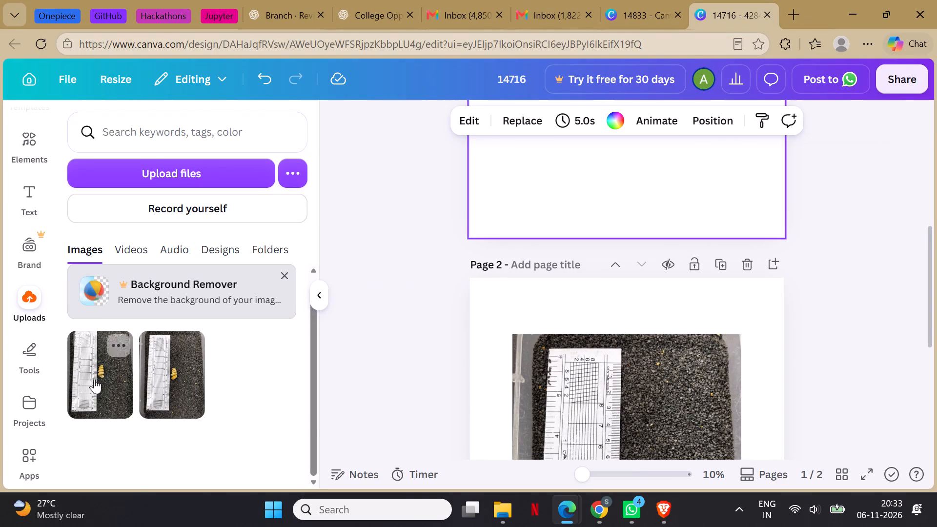
left_click(94, 378)
left_click(91, 375)
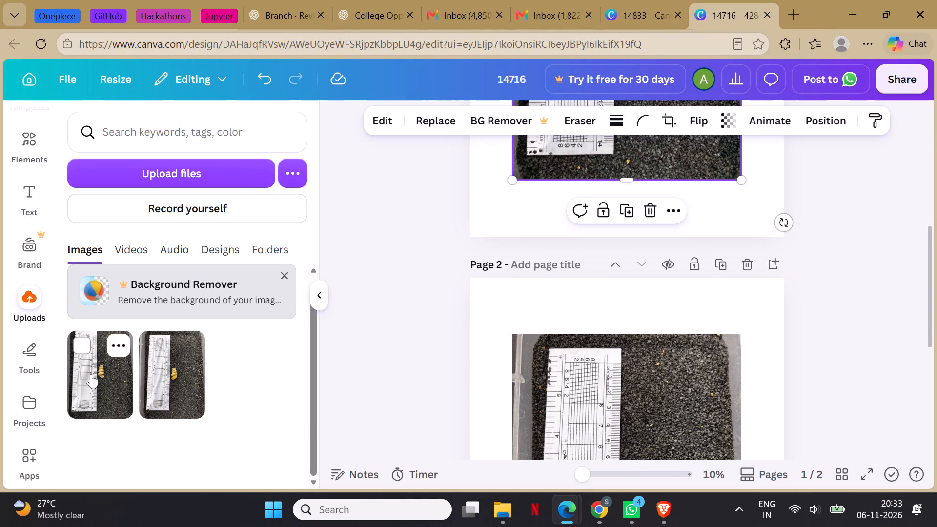
Enlarge the page 1 photo from opposite corners to fill the whole page.
left_click_drag(739, 179, 781, 234)
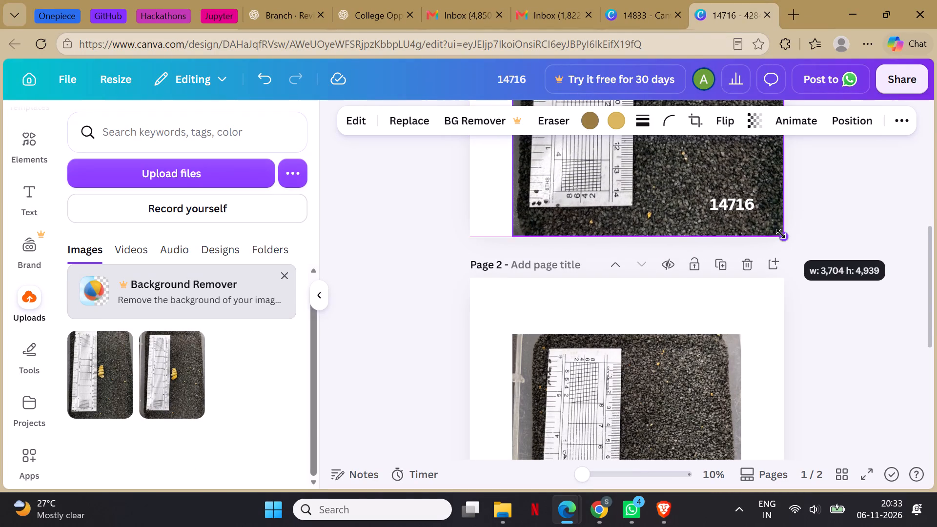
left_click_drag(781, 234, 781, 234)
scroll(528, 283, "up", 6)
left_click_drag(512, 223, 512, 222)
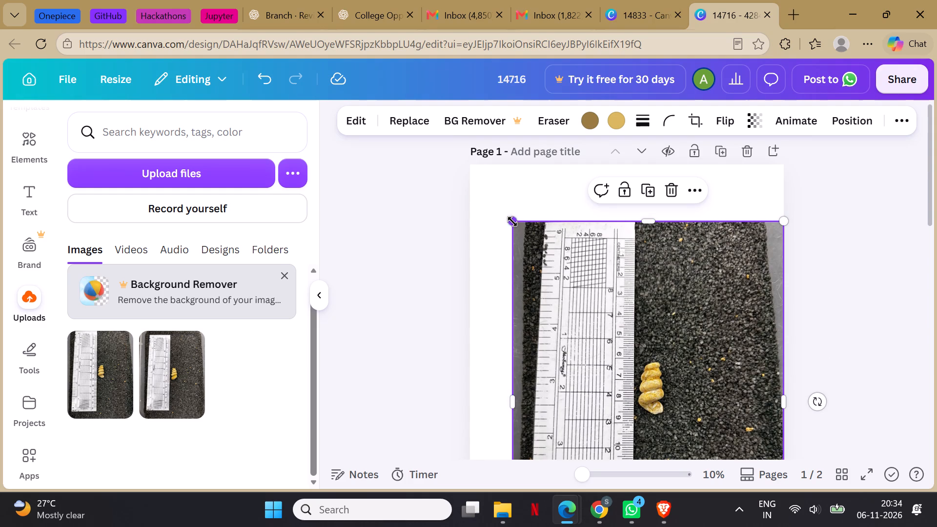
left_click_drag(512, 222, 470, 170)
Enlarge the page 2 photo from opposite corners to fill the whole page.
scroll(561, 302, "down", 7)
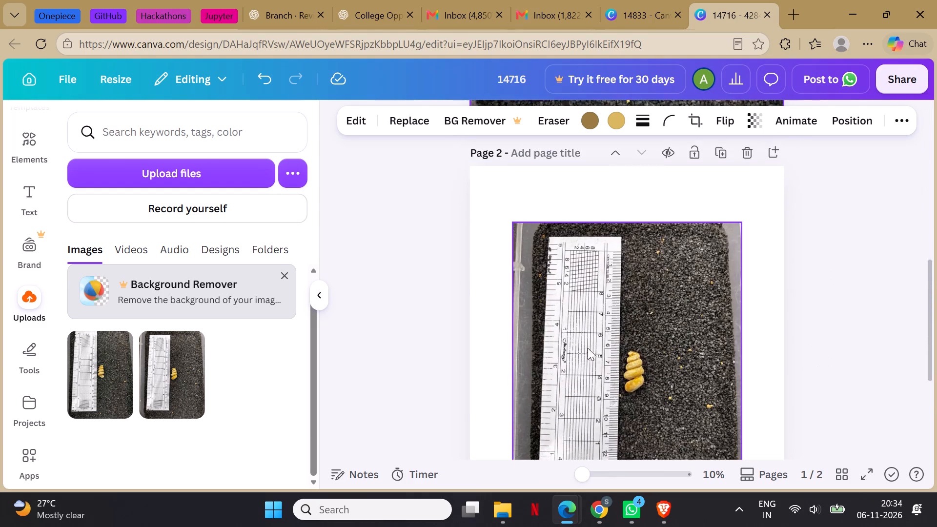
left_click(615, 337)
scroll(660, 364, "down", 3)
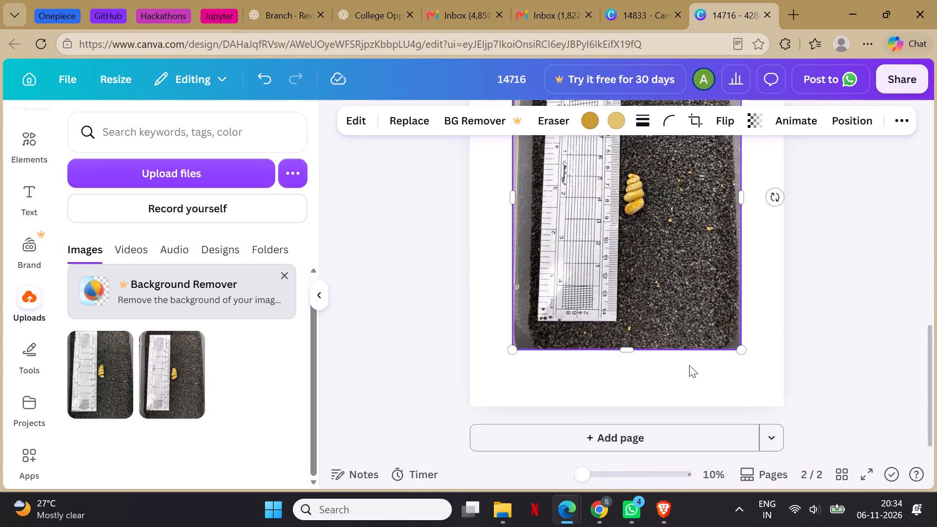
left_click_drag(743, 348, 782, 403)
scroll(649, 306, "up", 3)
left_click_drag(512, 262, 502, 254)
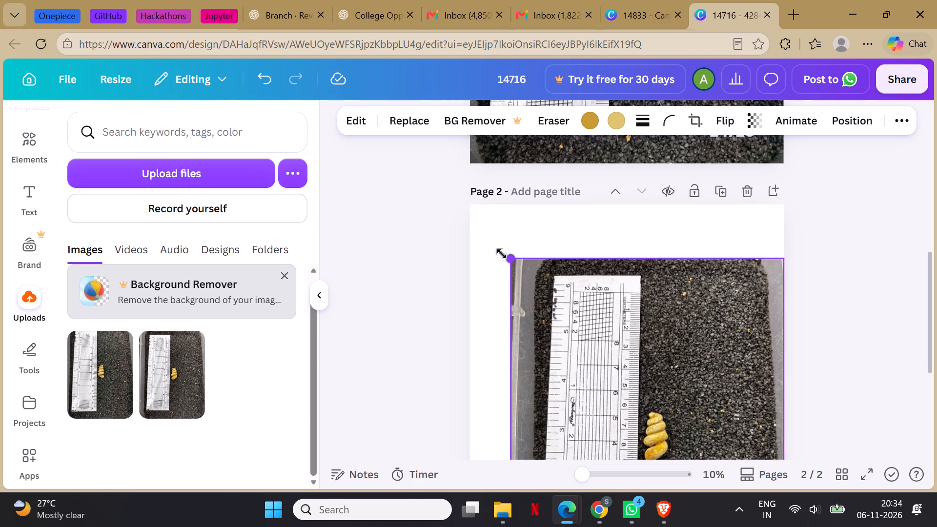
left_click_drag(502, 254, 470, 205)
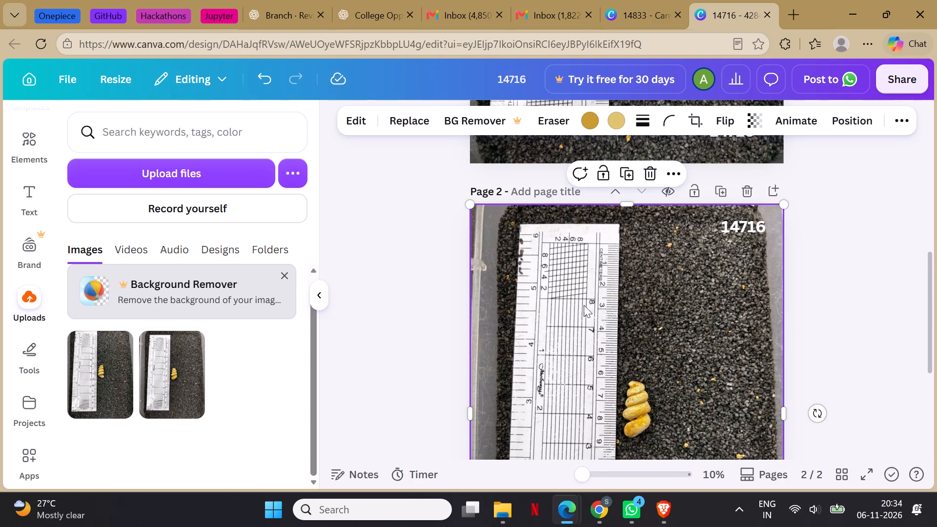
Delete the 14716 number label from page 2.
scroll(643, 355, "down", 2)
scroll(643, 355, "up", 2)
left_click(762, 227)
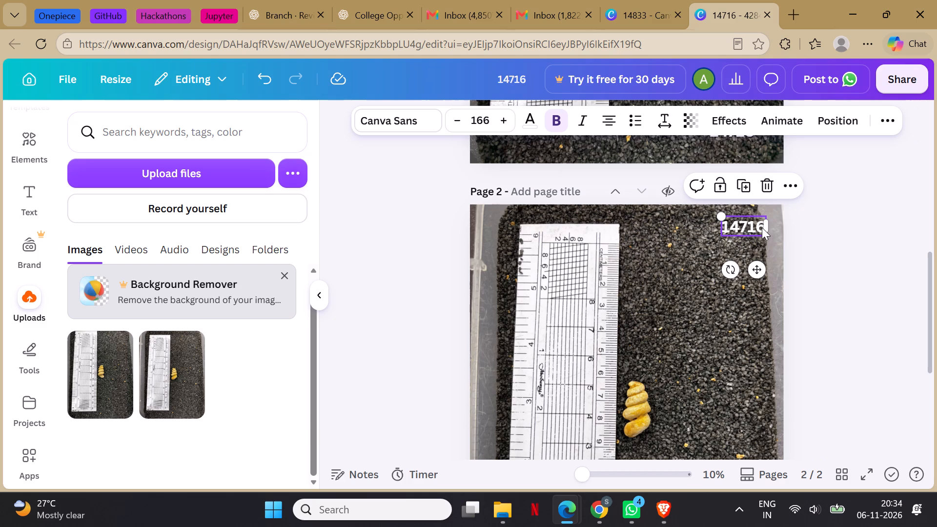
key("BackSpace")
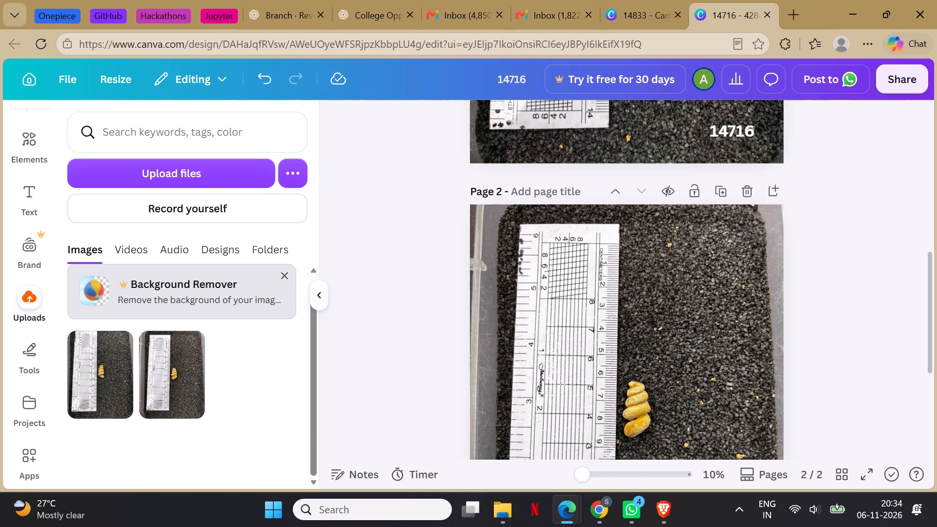
Change the number label on page 1 to 14587.
left_click(734, 133)
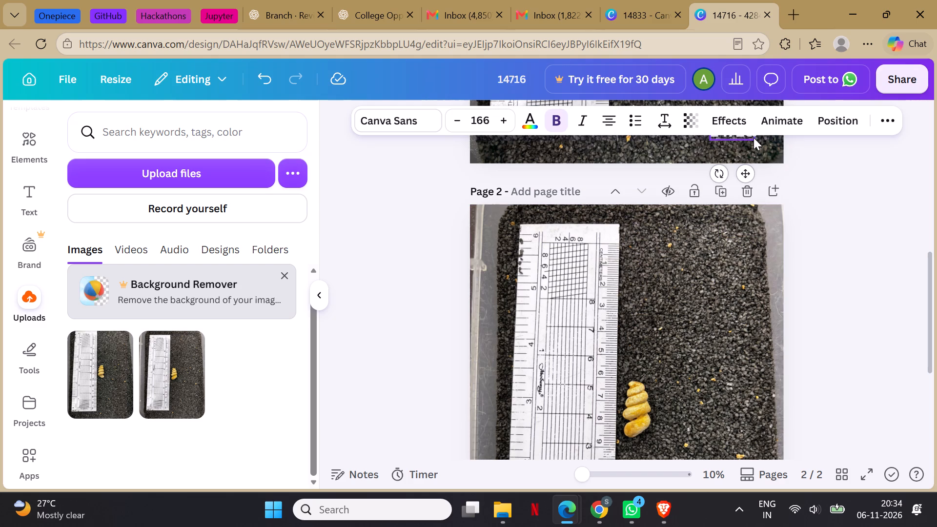
scroll(716, 229, "up", 3)
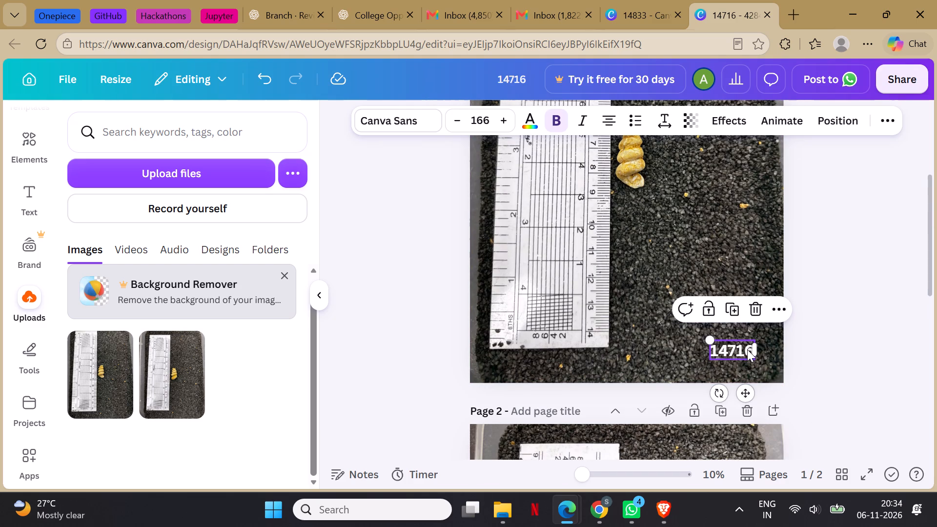
left_click(747, 349)
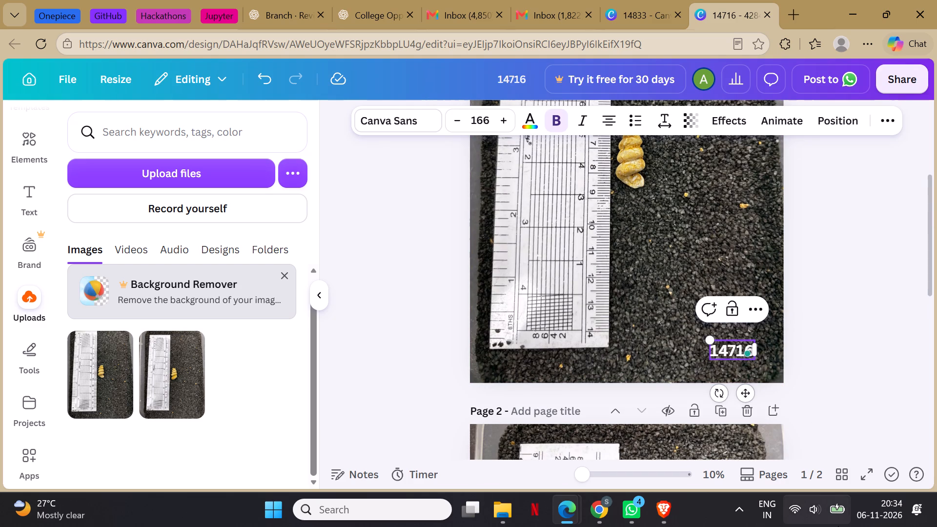
key("Right")
key("BackSpace")
key("BackSpace")
key("BackSpace")
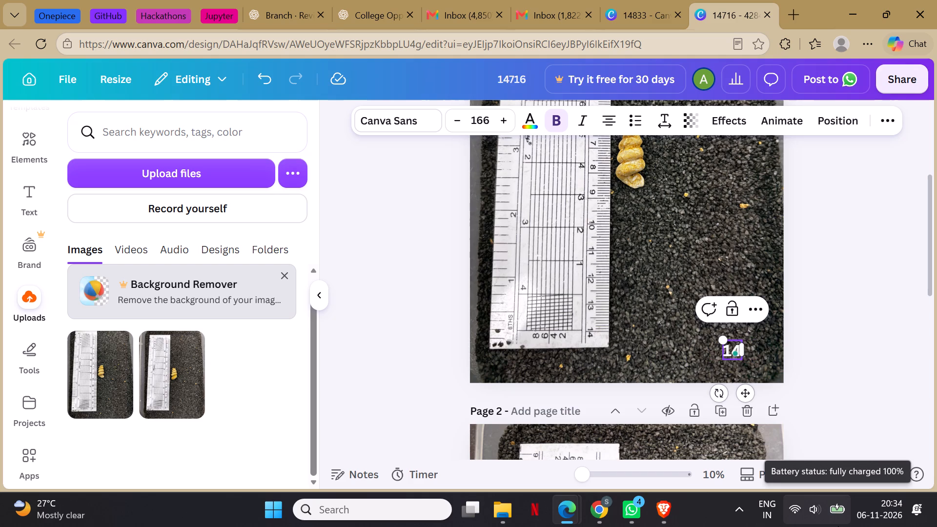
key("5")
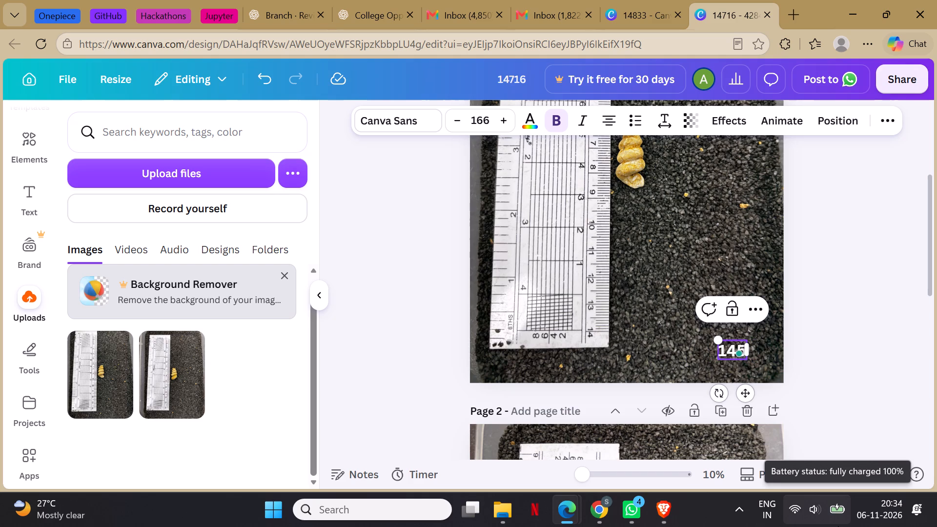
type("87")
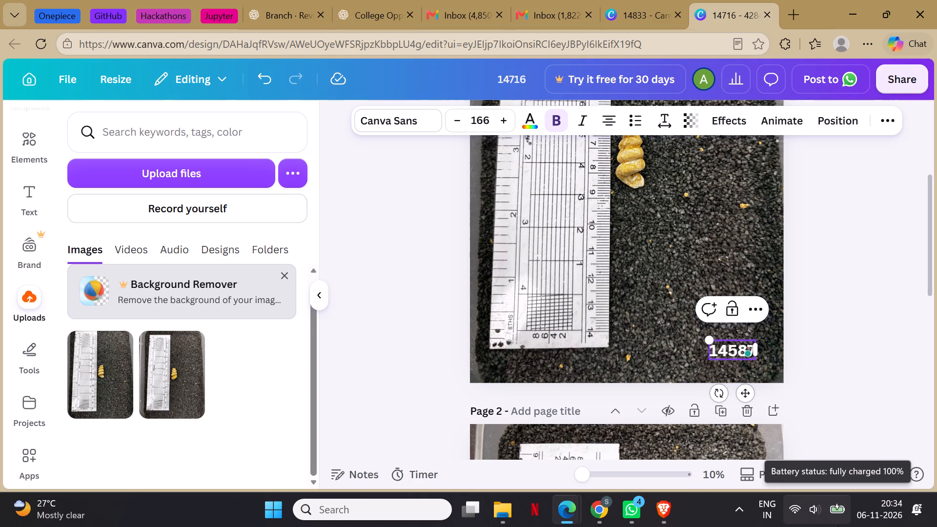
scroll(838, 526, "down", 1)
left_click(823, 258)
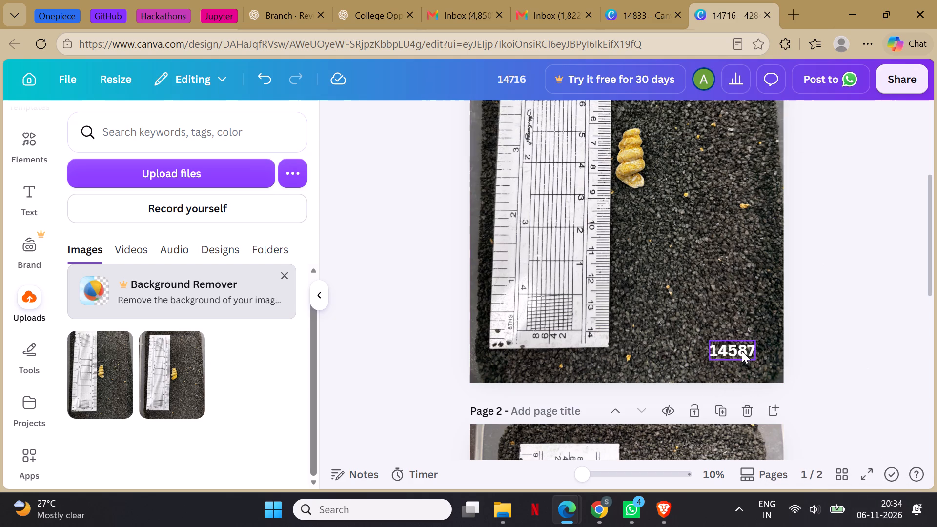
Duplicate the 14587 label and move the copy onto the upper part of the page 2 photo.
left_click(742, 351)
left_click(735, 312)
scroll(778, 342, "down", 2)
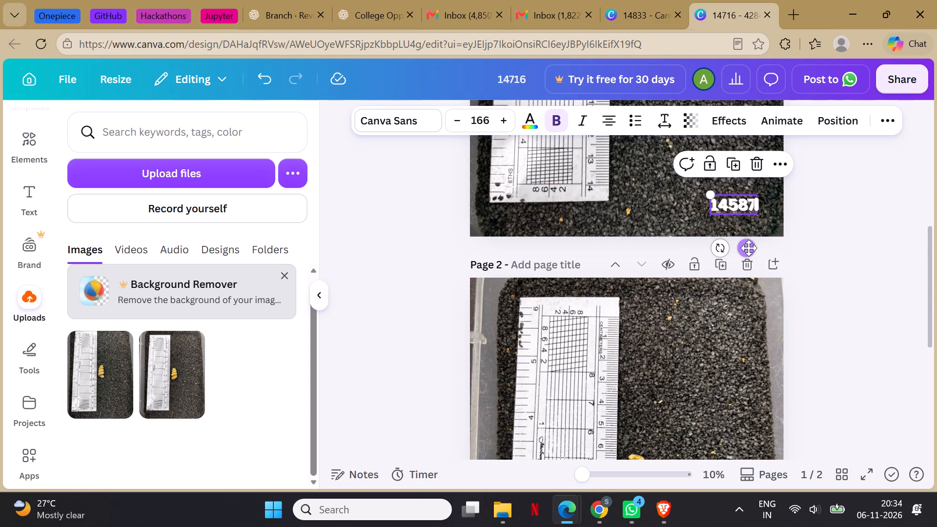
left_click_drag(749, 248, 752, 341)
left_click(839, 318)
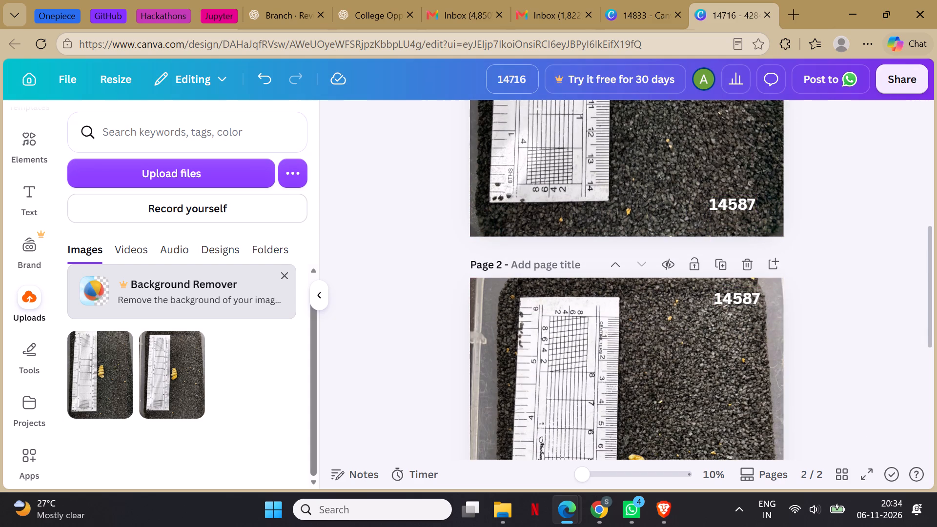
Rename the design as 14587.
left_click(527, 81)
key("BackSpace")
key("BackSpace")
key("BackSpace")
type("587")
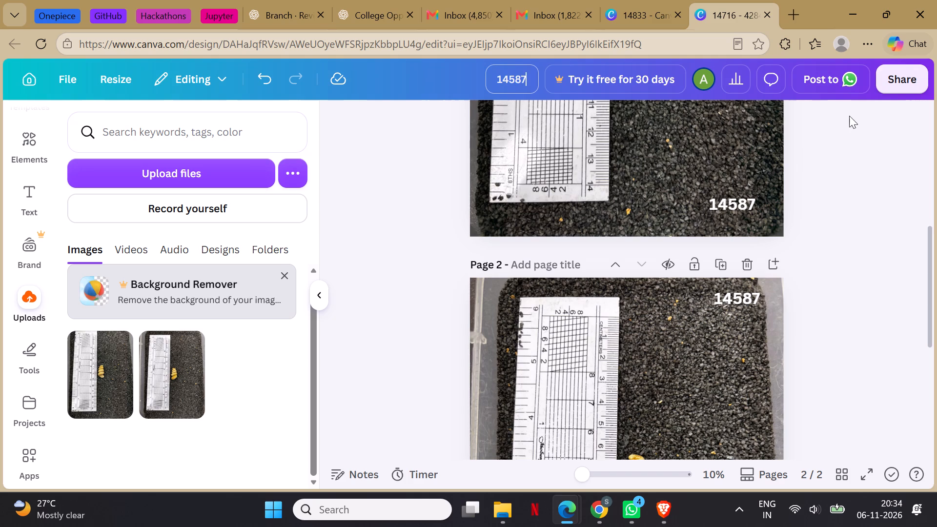
Download the 14587 design as PNG.
left_click(903, 80)
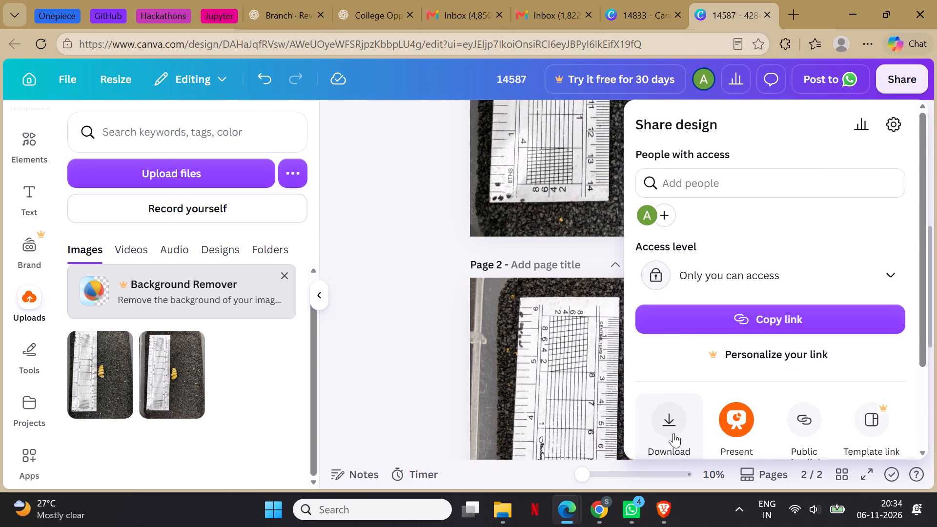
left_click(669, 422)
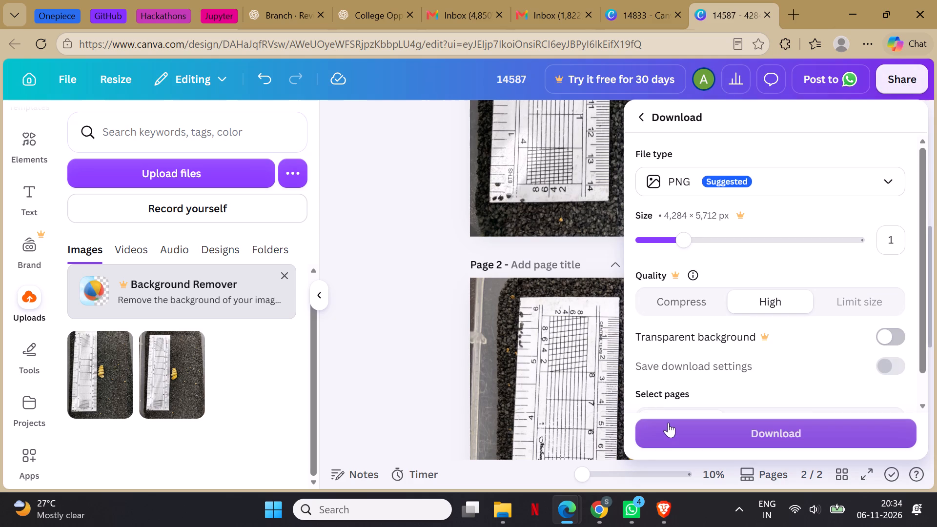
scroll(846, 315, "down", 4)
left_click(788, 430)
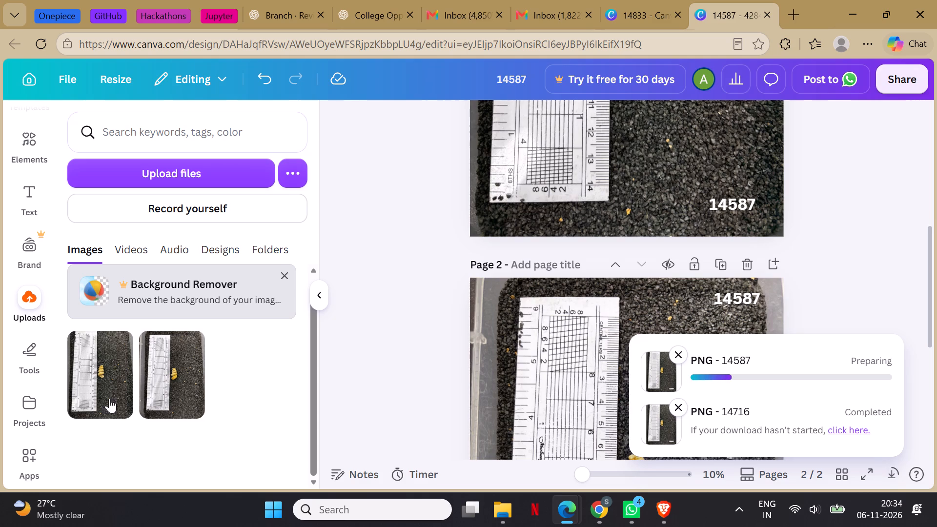
In File Explorer, move the 14587 photo folder from Downloads to Documents.
left_click(507, 510)
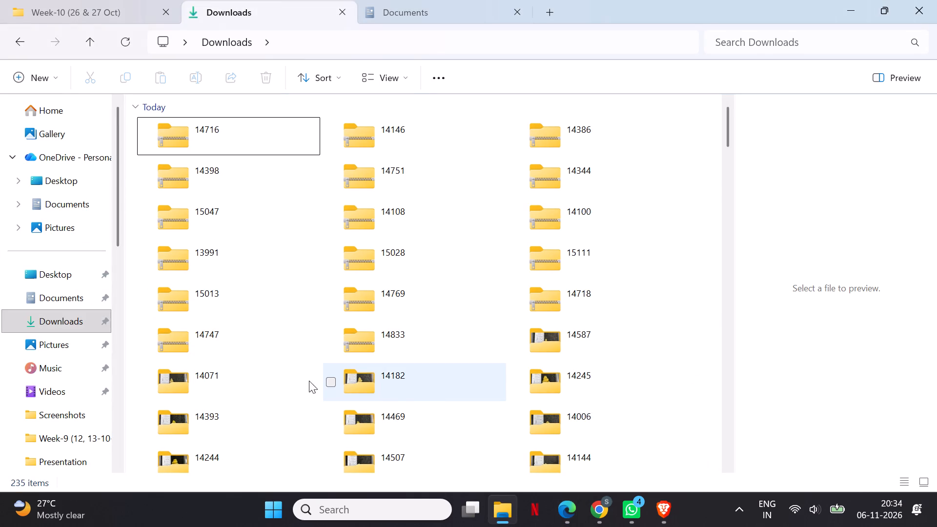
left_click(589, 340)
key("ctrl+x")
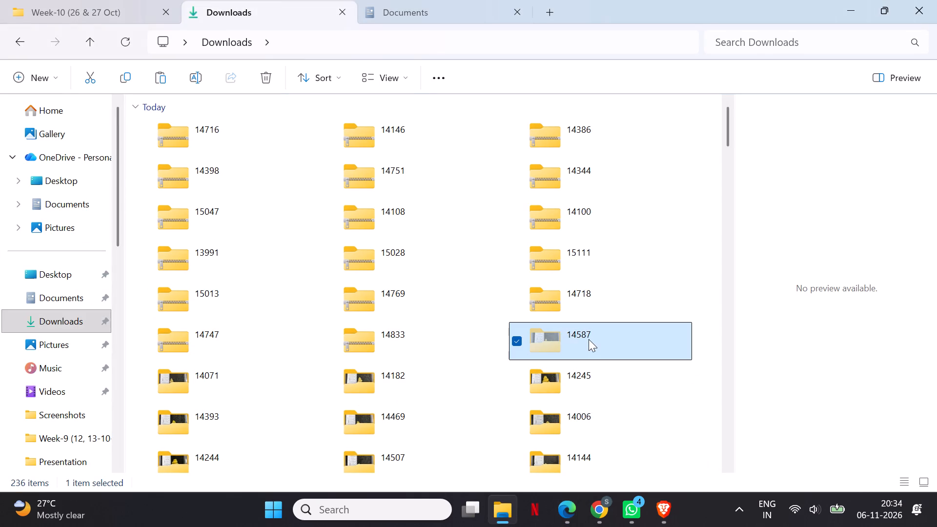
left_click(414, 11)
key("ctrl+v")
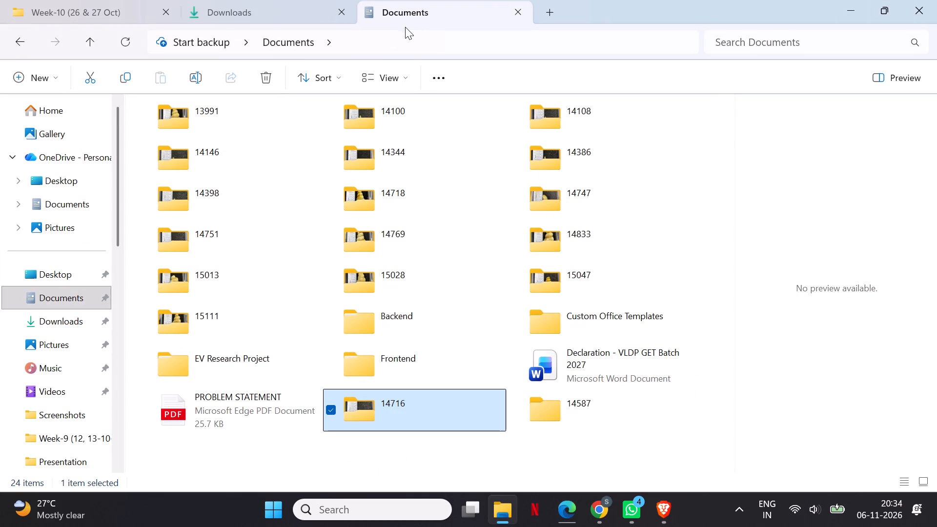
left_click(223, 9)
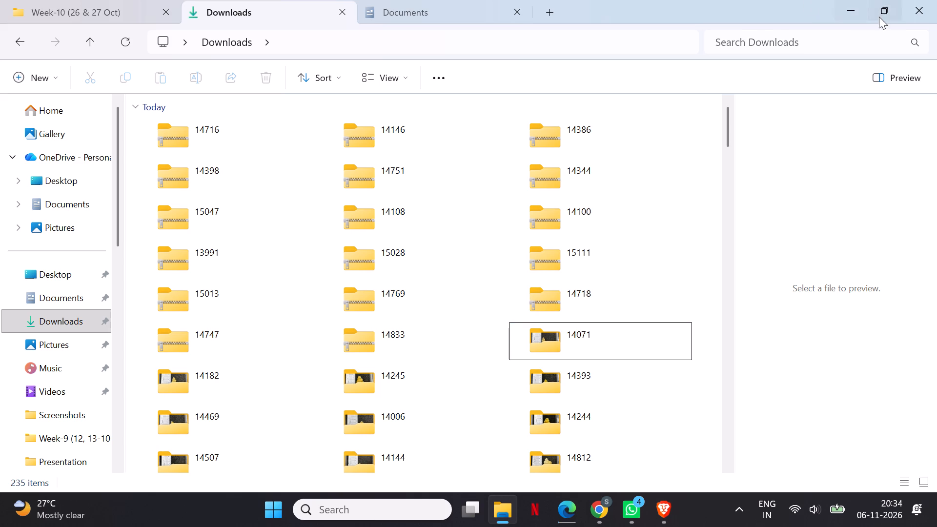
left_click(845, 1)
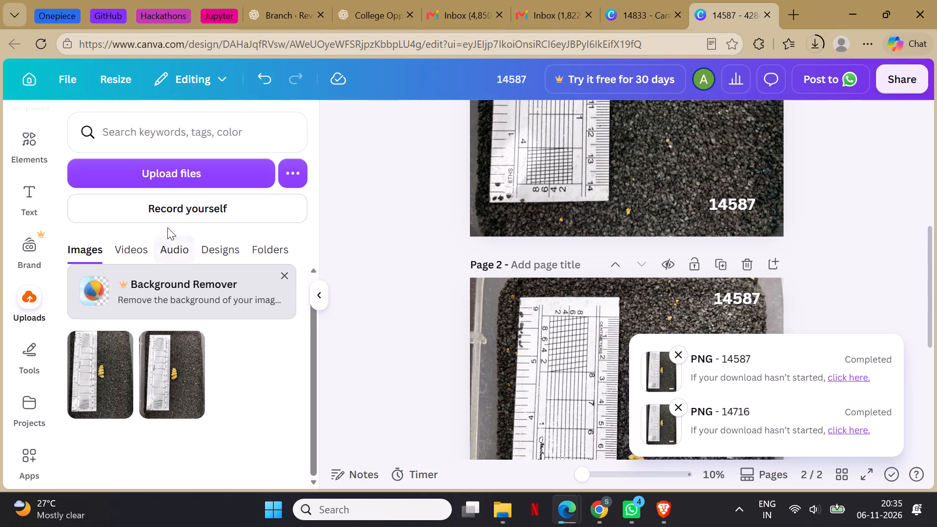
In Canva, upload the photos IMG_8205 and IMG_8206 from the 14071 folder in Downloads.
left_click(168, 163)
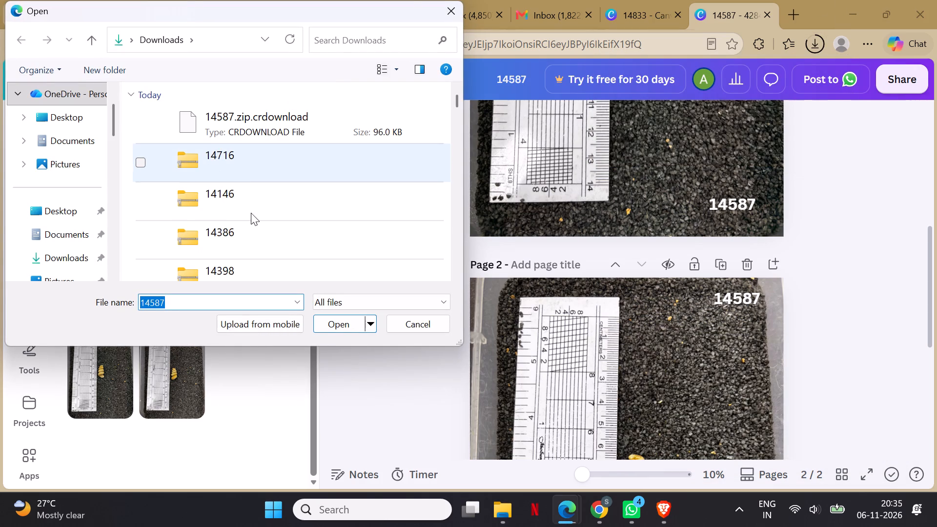
scroll(234, 215, "down", 5)
left_click(235, 247)
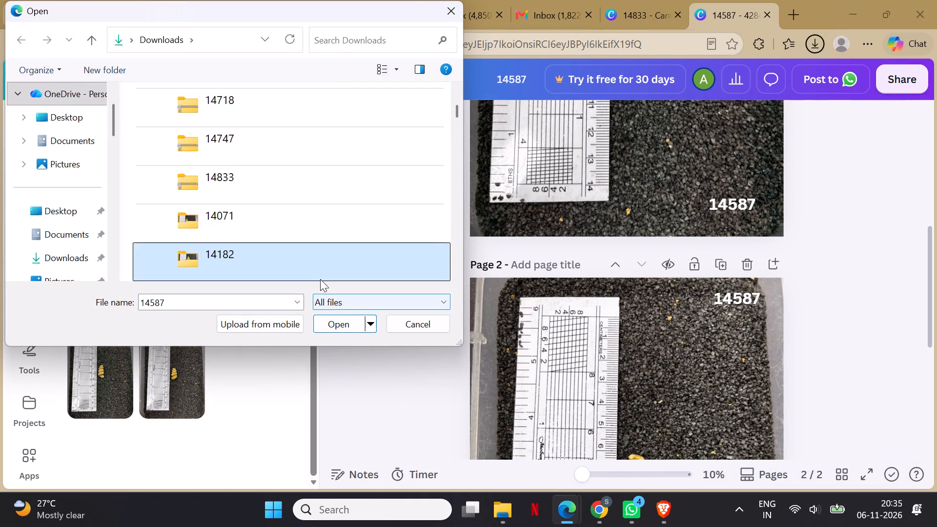
left_click(254, 228)
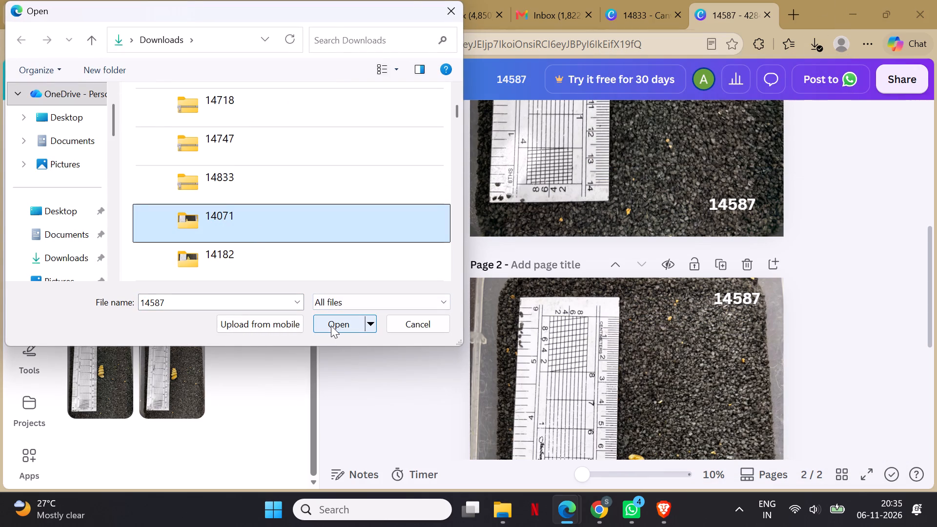
left_click(331, 325)
left_click_drag(202, 174, 213, 142)
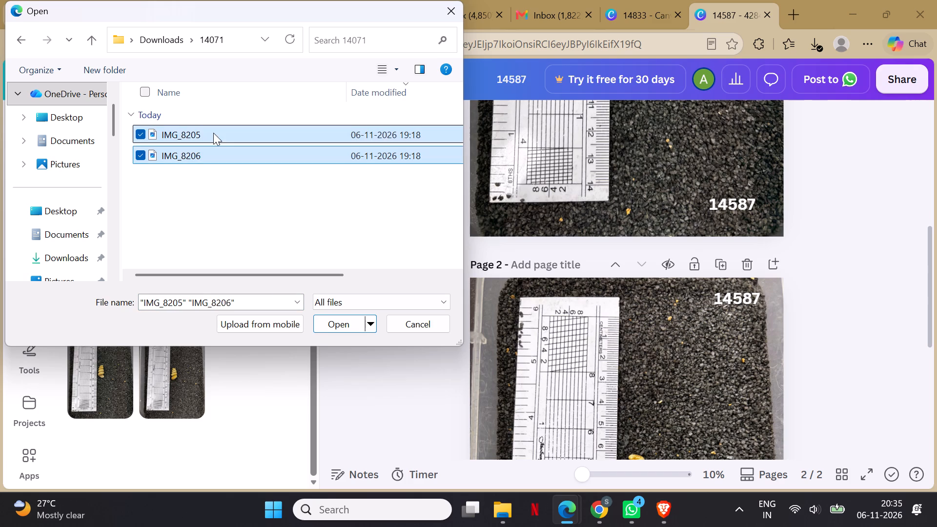
left_click(334, 322)
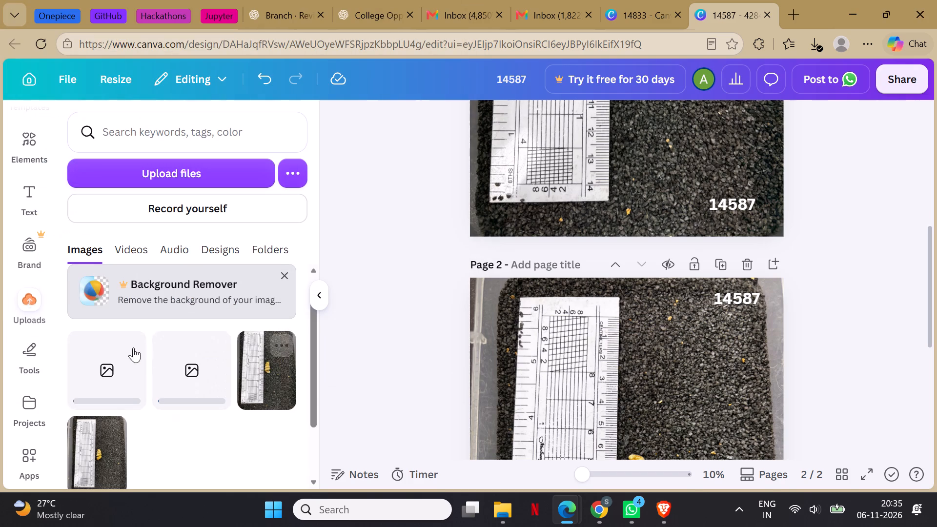
Move the two old 14587 photos from the uploads to Trash.
left_click(253, 347)
scroll(91, 394, "down", 1)
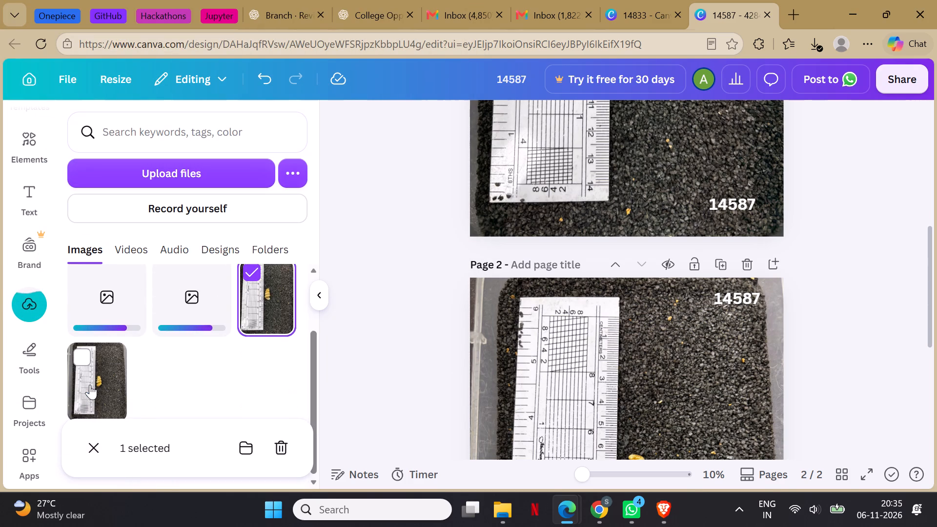
left_click(89, 360)
left_click(284, 445)
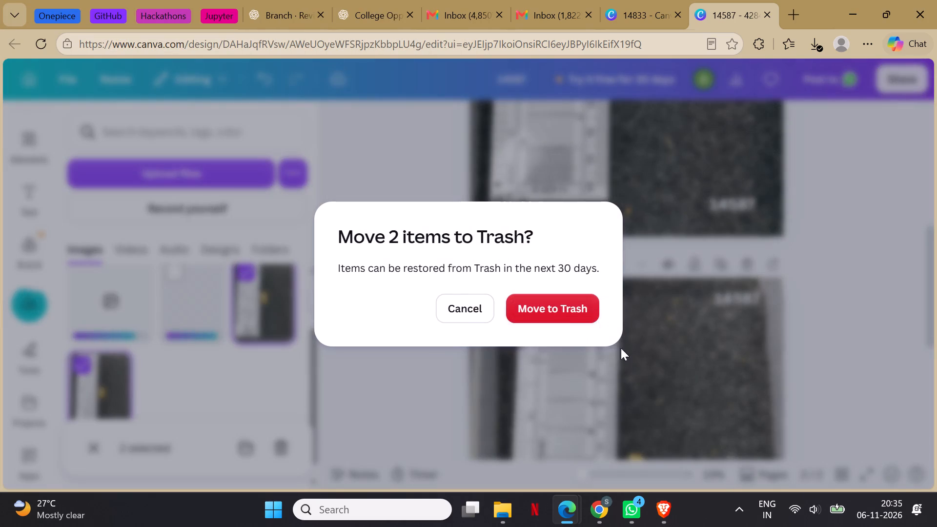
left_click(564, 310)
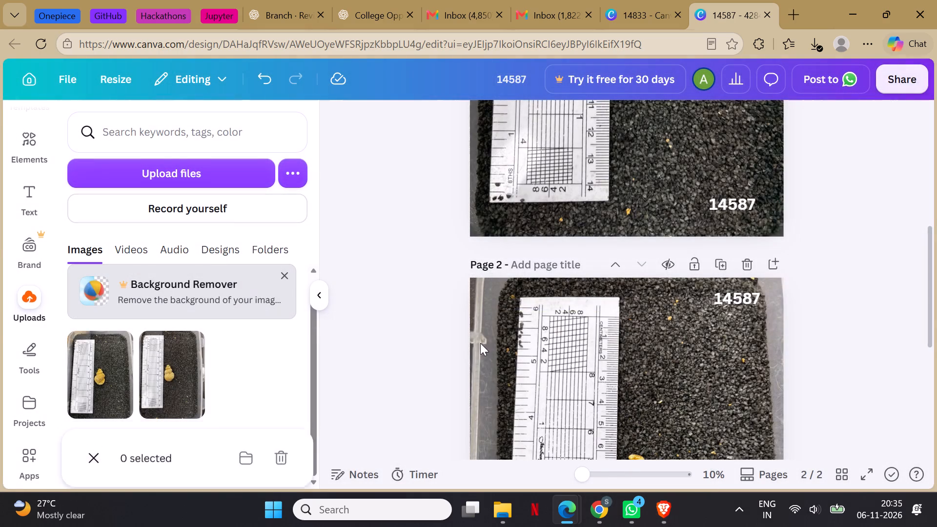
Delete the 14587 photos from page 1 and page 2 of the design.
left_click(485, 219)
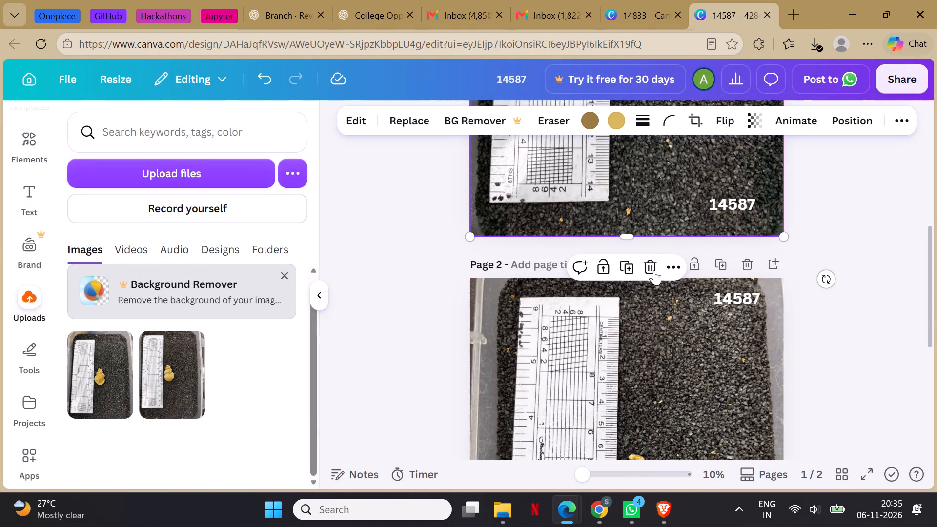
left_click(652, 268)
left_click(660, 342)
left_click(644, 245)
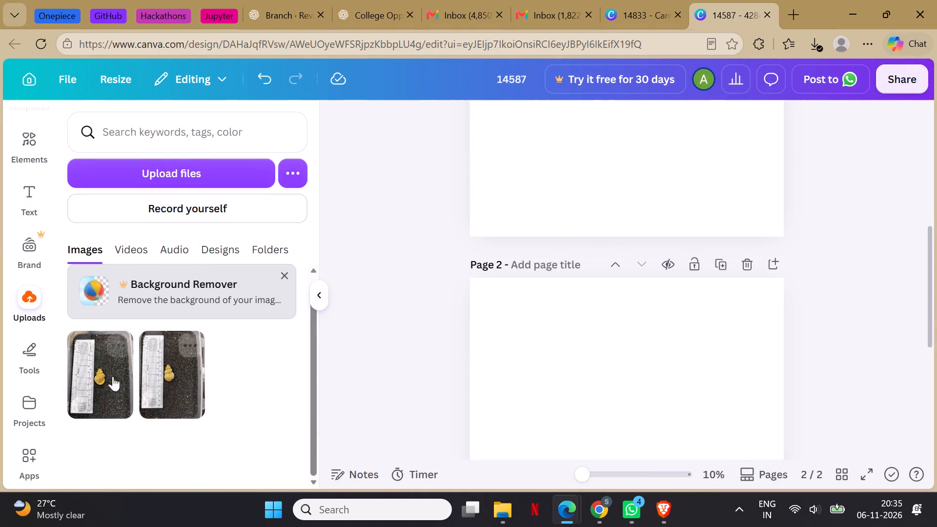
Place the second newly uploaded 14071 photo on page 2 and the first one on page 1.
left_click(166, 385)
left_click(483, 210)
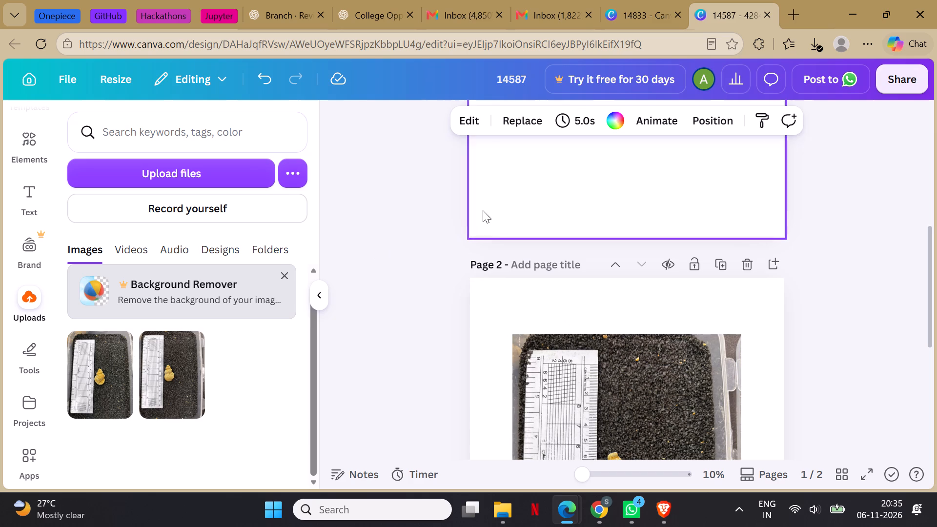
left_click(110, 375)
scroll(426, 330, "down", 2)
scroll(429, 330, "up", 3)
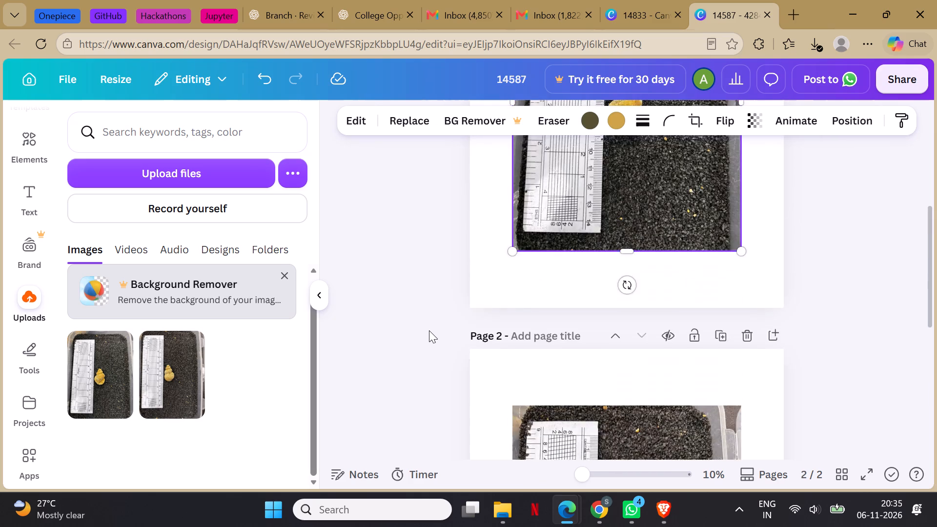
Enlarge the page 1 photo from opposite corners to fill the whole page.
scroll(429, 330, "down", 2)
scroll(429, 330, "up", 3)
scroll(429, 330, "down", 5)
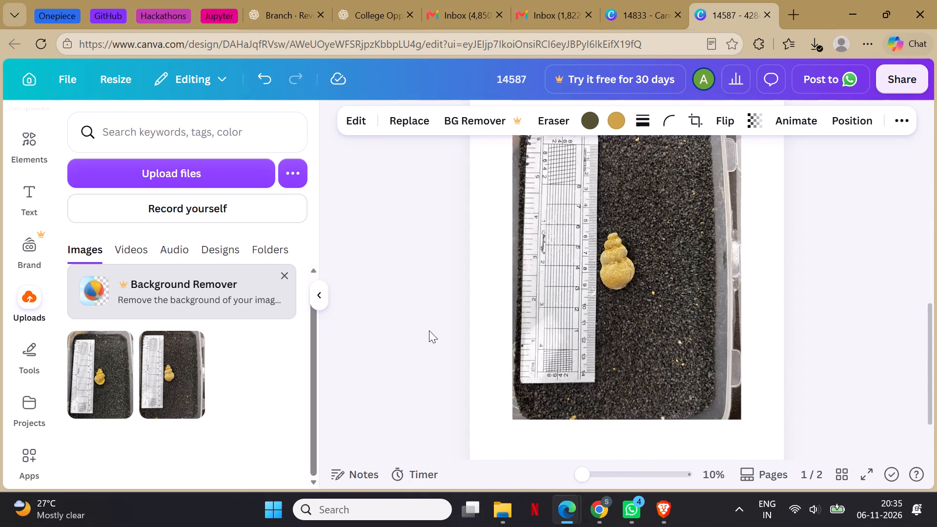
scroll(429, 330, "up", 7)
scroll(620, 331, "down", 1)
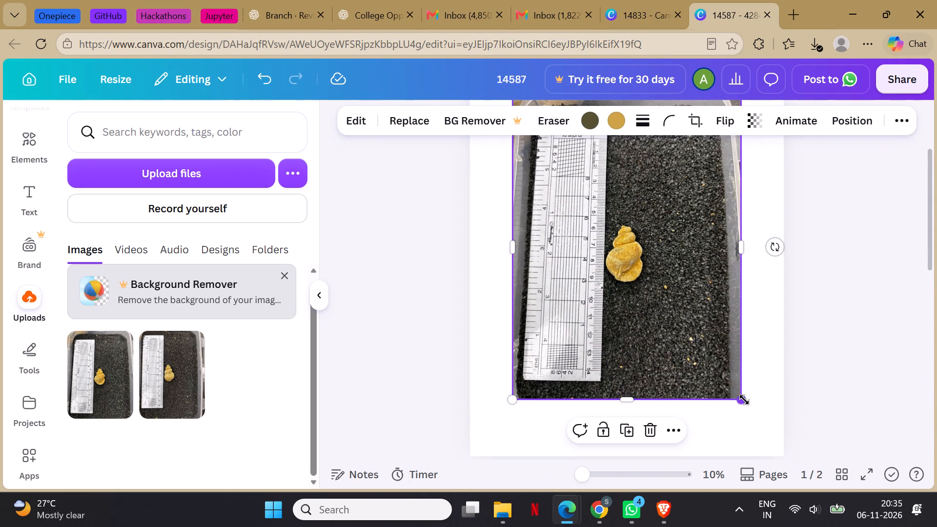
left_click_drag(742, 398, 777, 458)
scroll(696, 361, "up", 3)
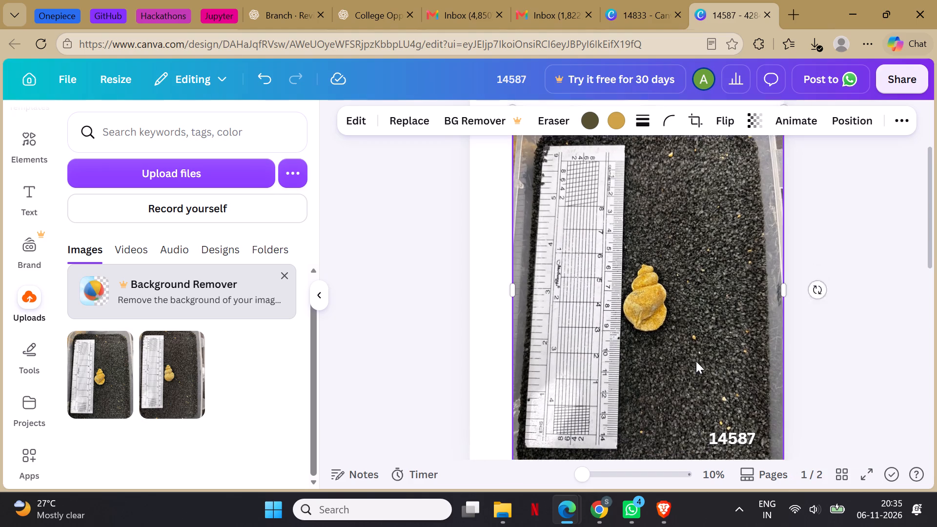
left_click_drag(512, 221, 471, 174)
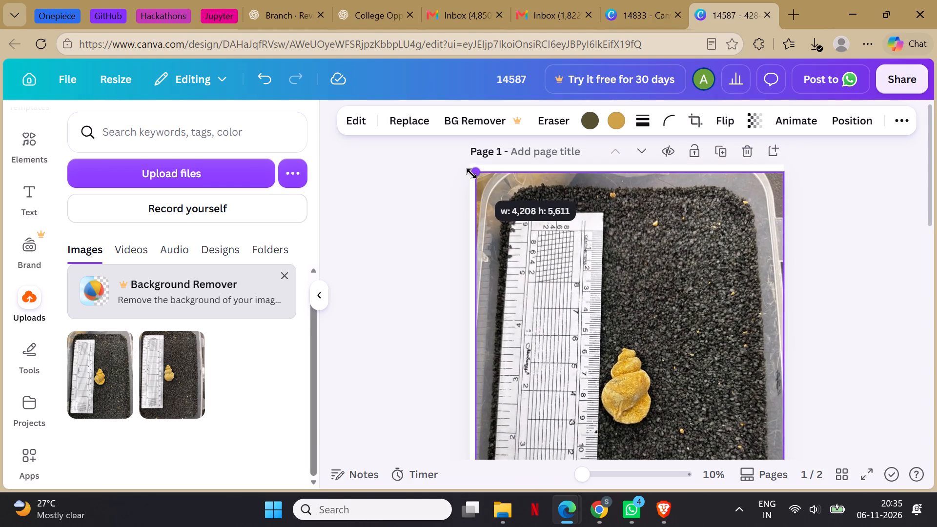
left_click_drag(471, 174, 468, 167)
scroll(563, 277, "down", 6)
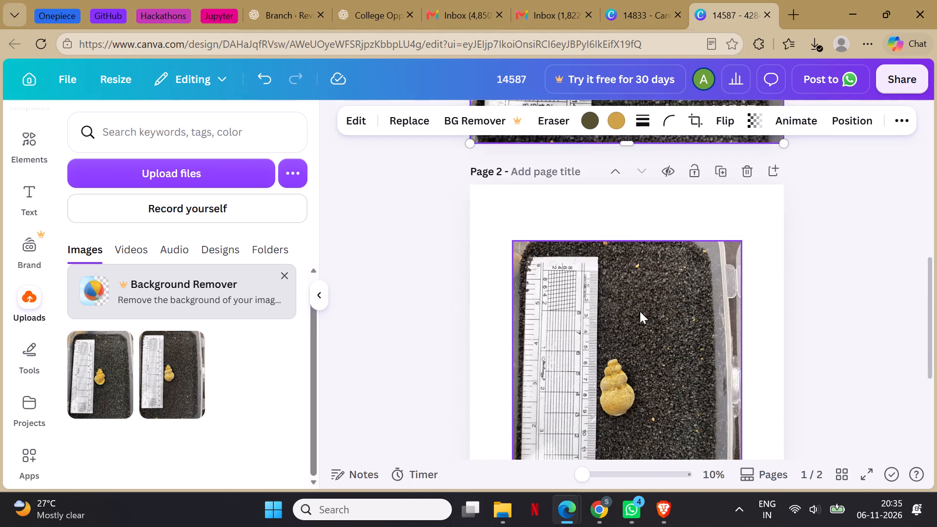
Enlarge the page 2 photo from opposite corners to fill the whole page.
scroll(672, 329, "down", 2)
left_click(685, 343)
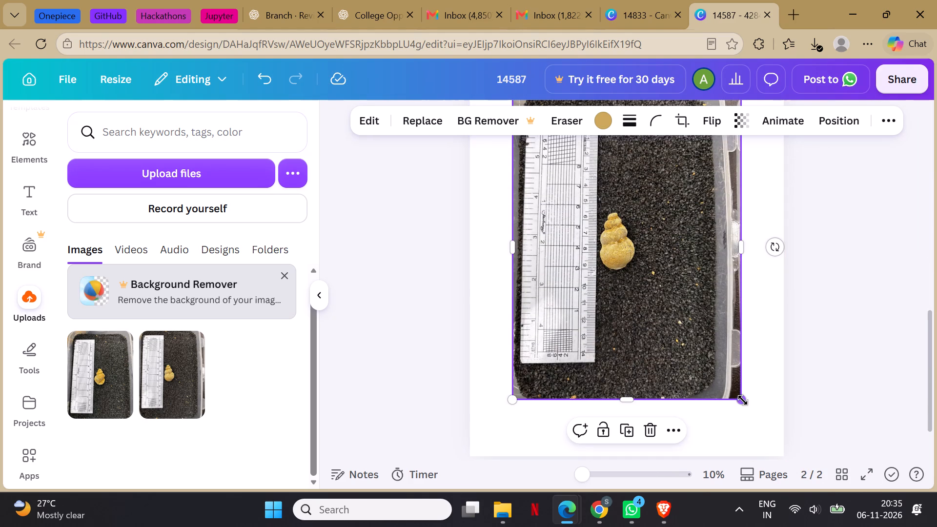
left_click_drag(743, 400, 782, 455)
scroll(692, 384, "up", 3)
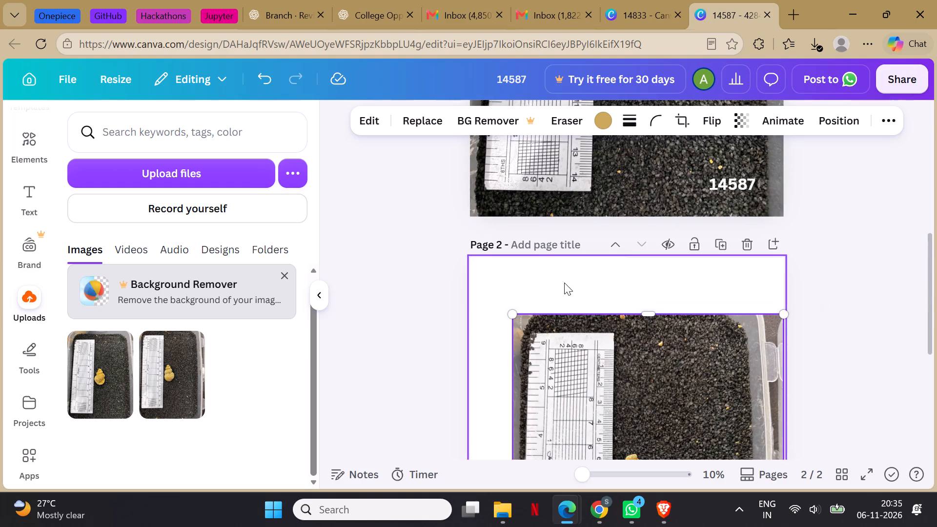
left_click_drag(515, 316, 479, 256)
Shift the number label on page 2 slightly left so it sits over the dark gravel.
left_click_drag(719, 283, 718, 283)
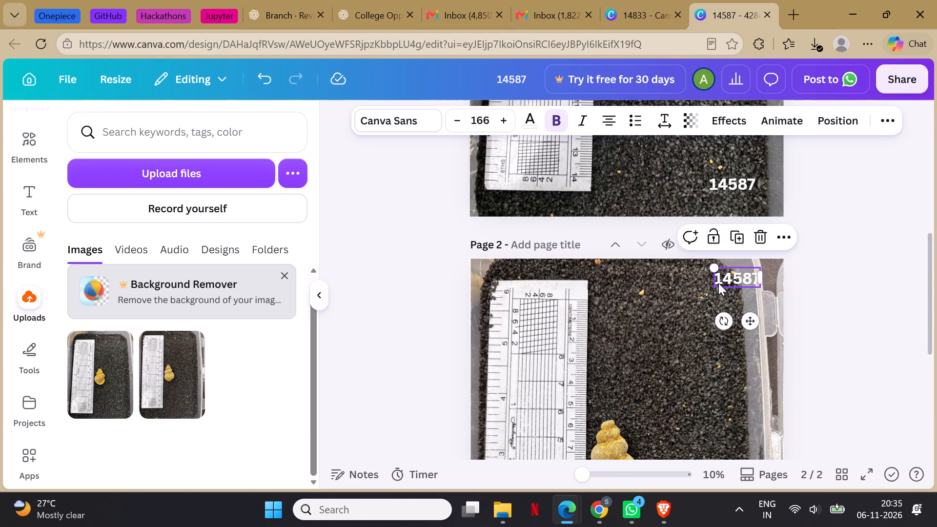
left_click_drag(718, 283, 700, 282)
scroll(701, 298, "down", 4)
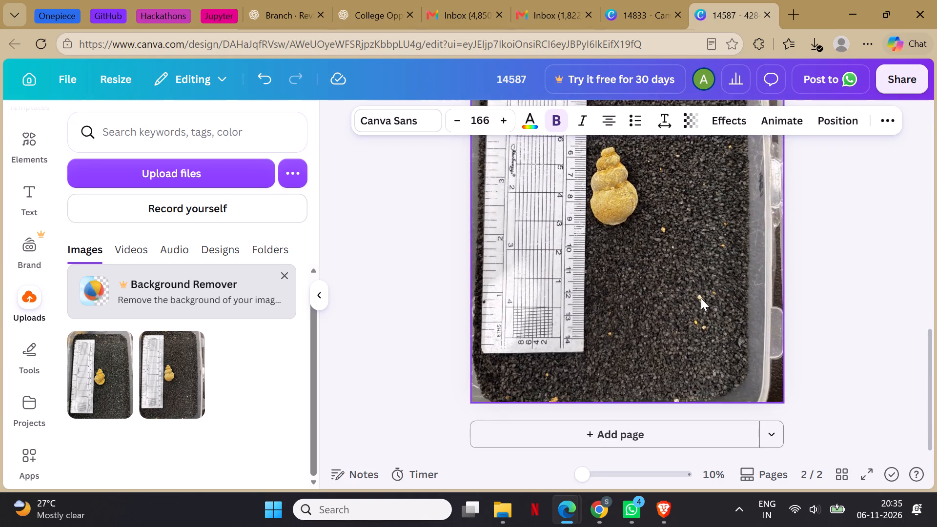
scroll(701, 298, "up", 6)
scroll(689, 402, "down", 2)
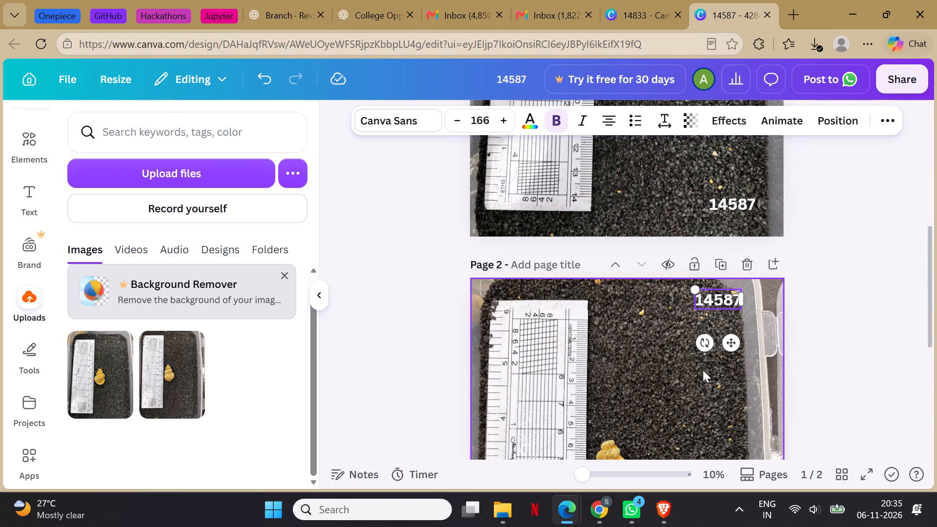
Change the number label on page 1 to 14071.
left_click(715, 302)
left_click(737, 200)
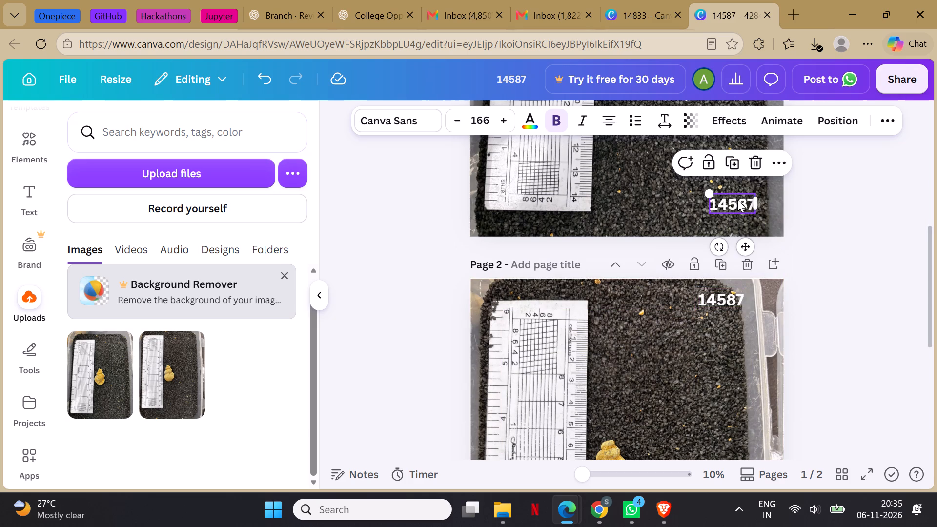
left_click(750, 203)
key("Right")
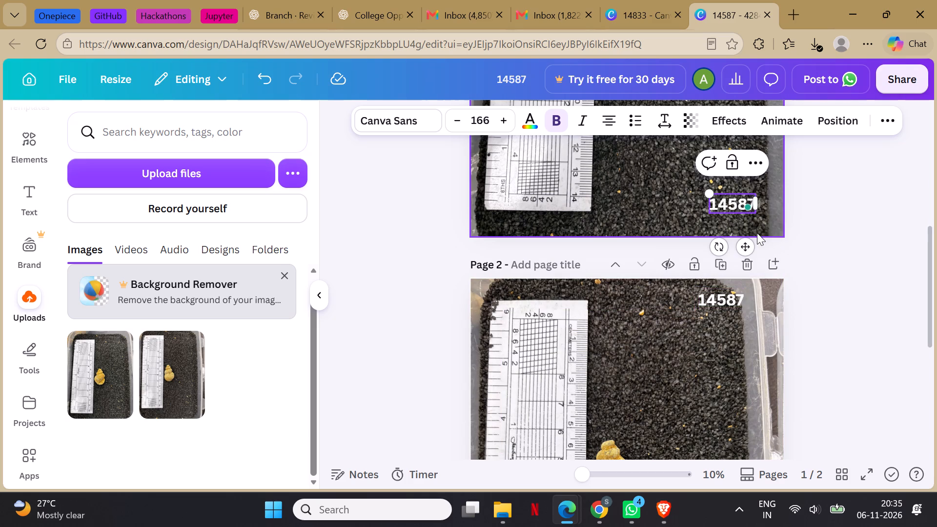
key("BackSpace")
key("BackSpace")
key("BackSpace")
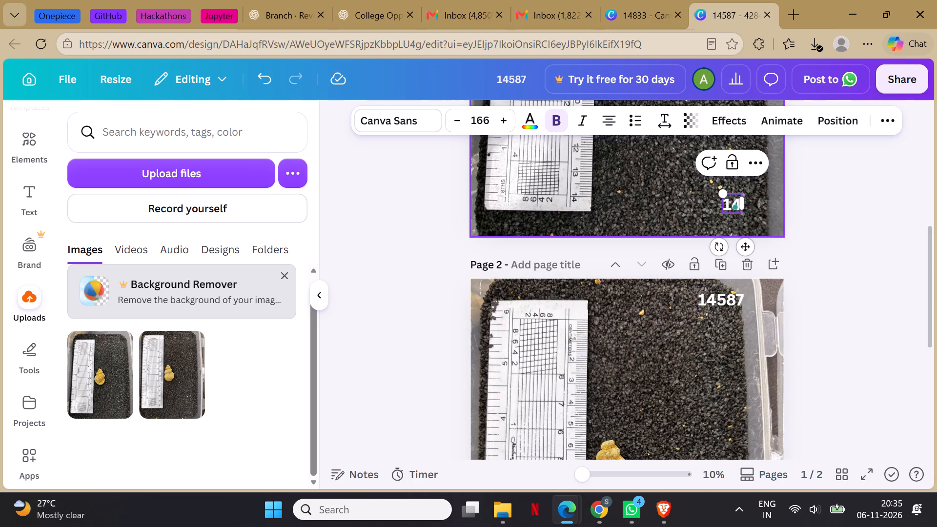
key("0")
type("71")
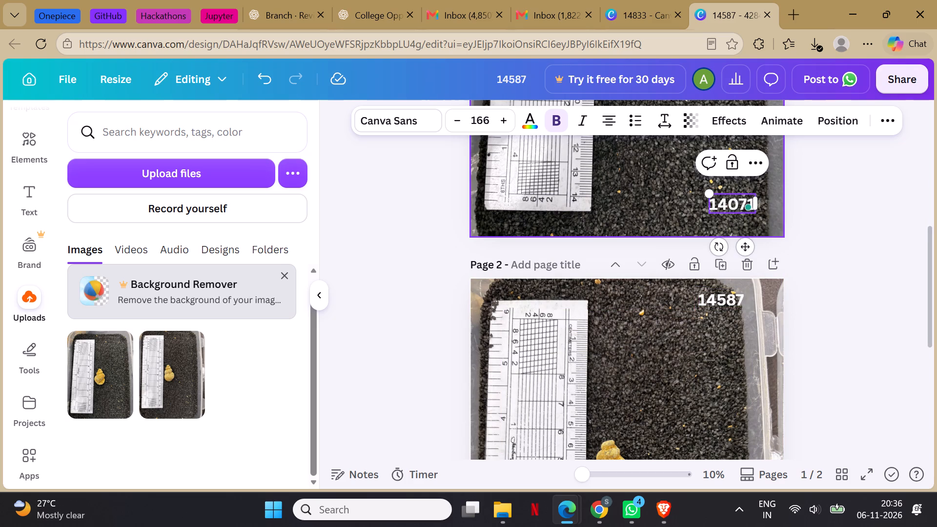
Change the number label on page 2 to 14071.
left_click(731, 297)
left_click(733, 298)
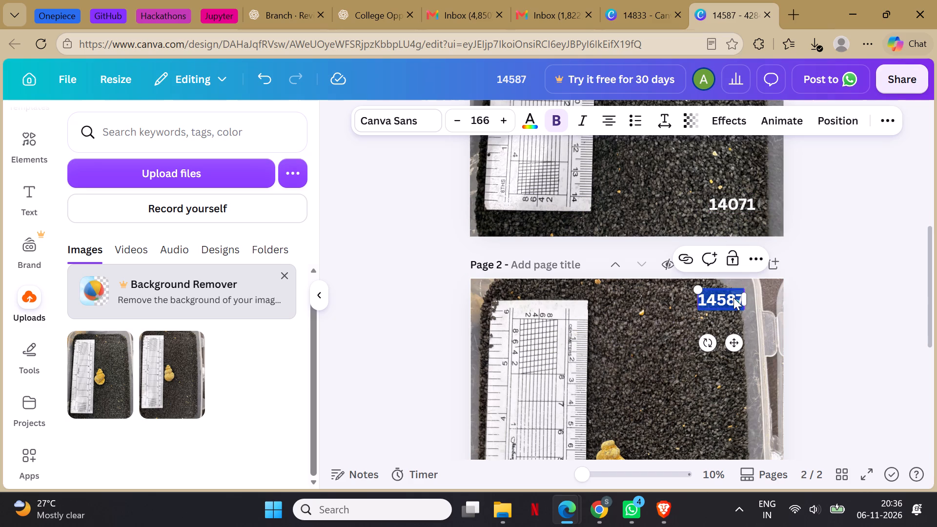
key("Right")
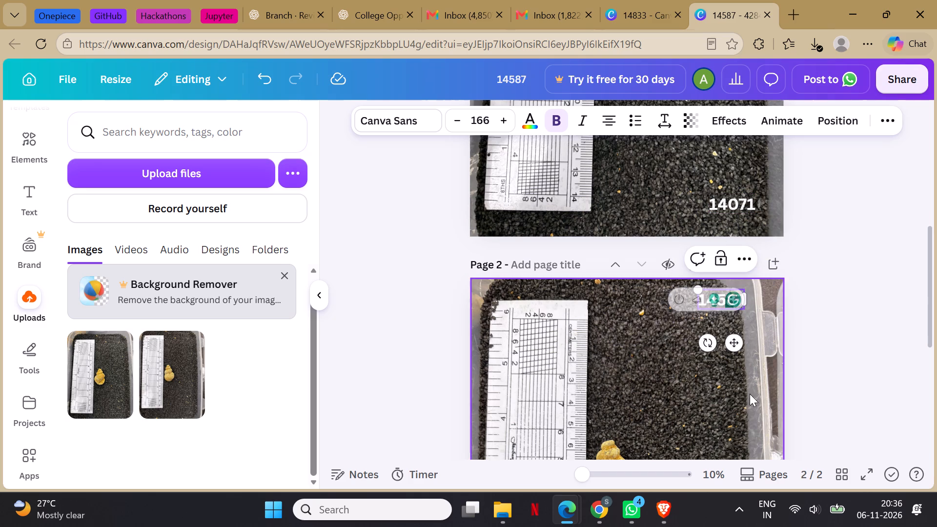
key("BackSpace")
key("BackSpace")
key("BackSpace")
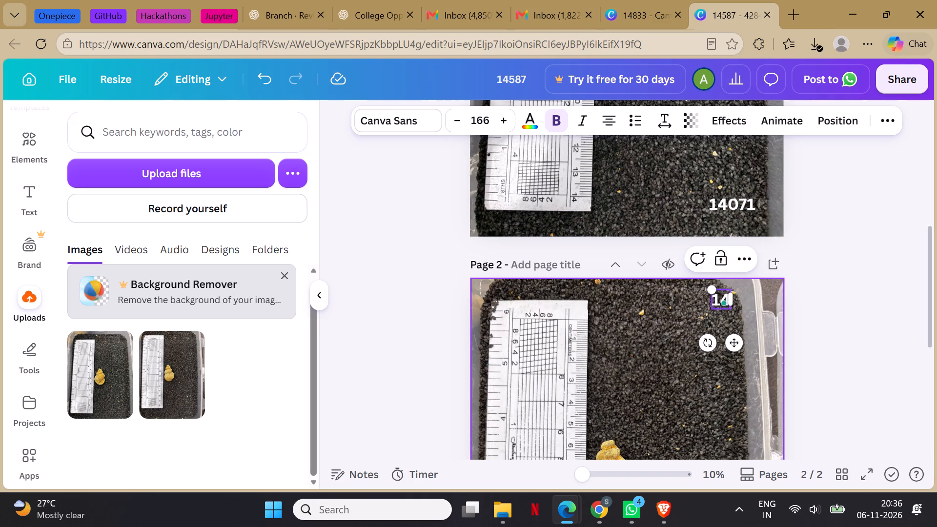
type("071")
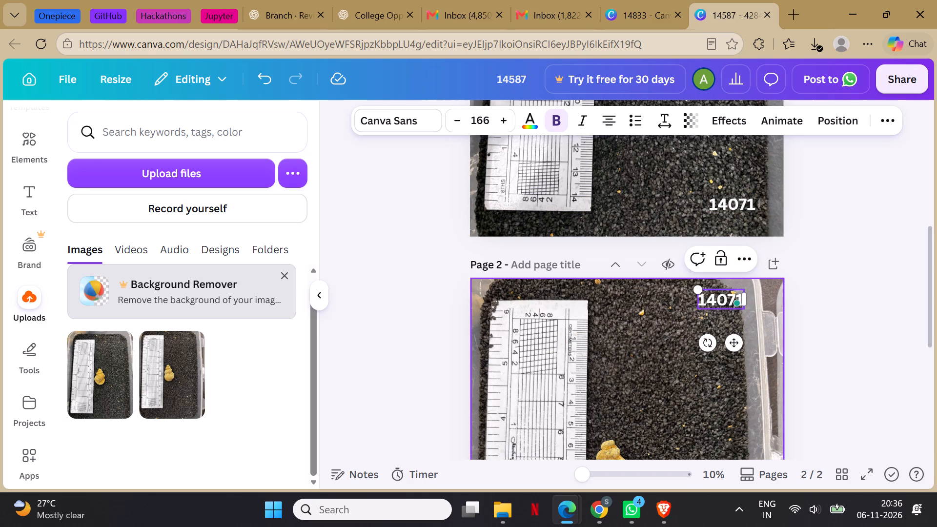
Rename the design as 14071.
left_click(526, 81)
key("BackSpace")
key("BackSpace")
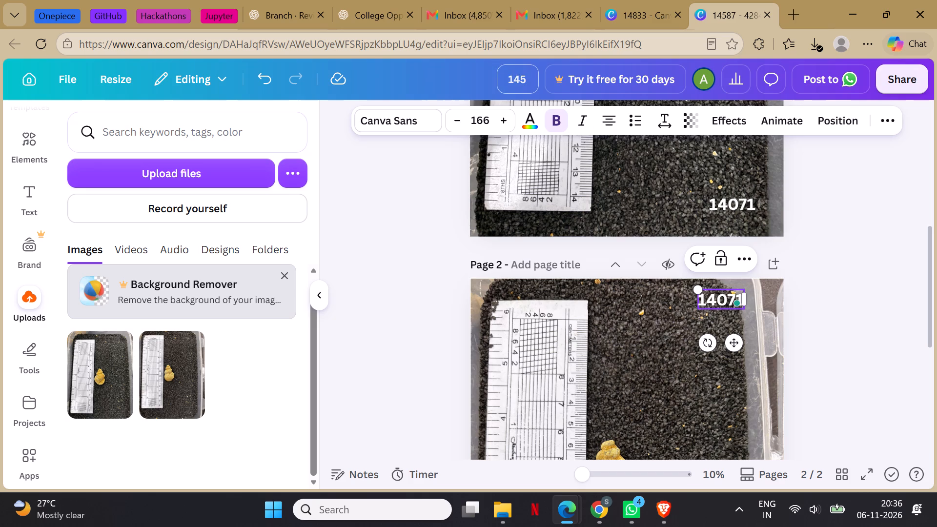
key("BackSpace")
type("071")
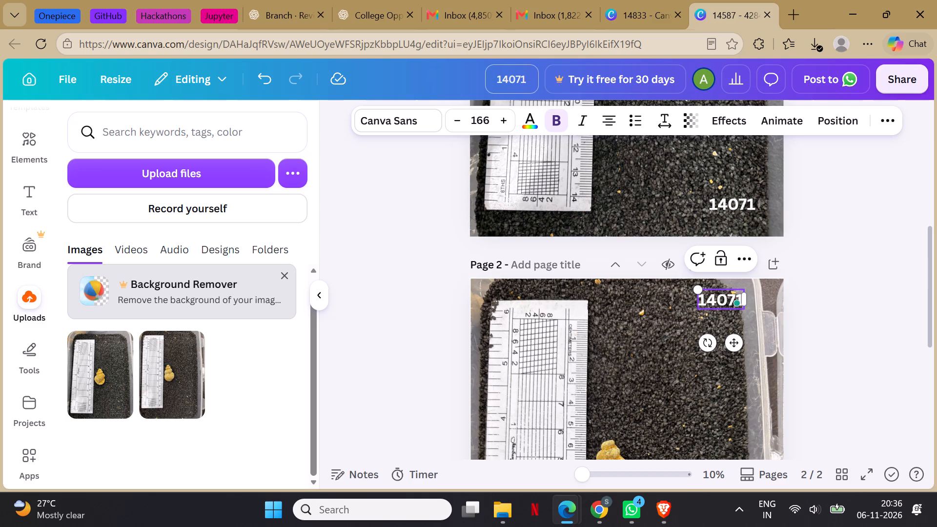
key("Return")
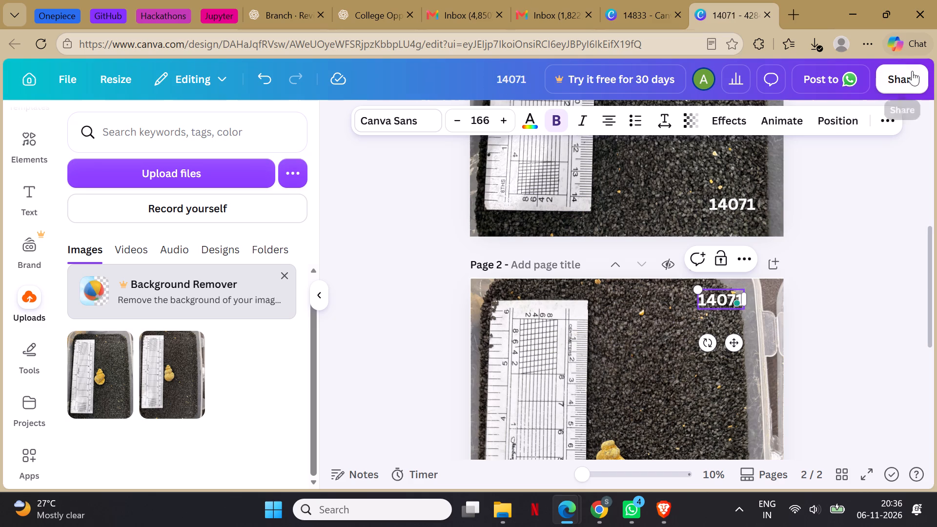
Download all pages of the 14071 design as PNG.
left_click(912, 71)
left_click(658, 413)
scroll(667, 412, "down", 3)
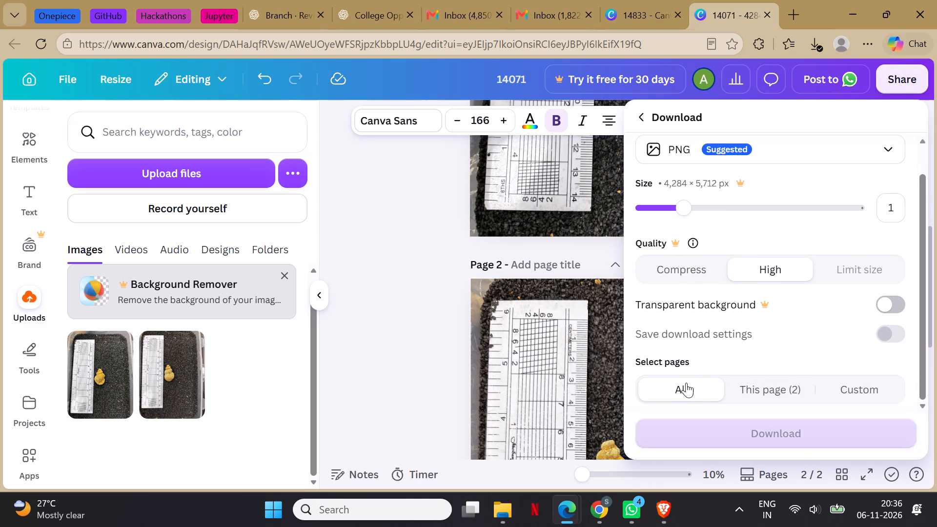
scroll(685, 373, "down", 3)
left_click(715, 432)
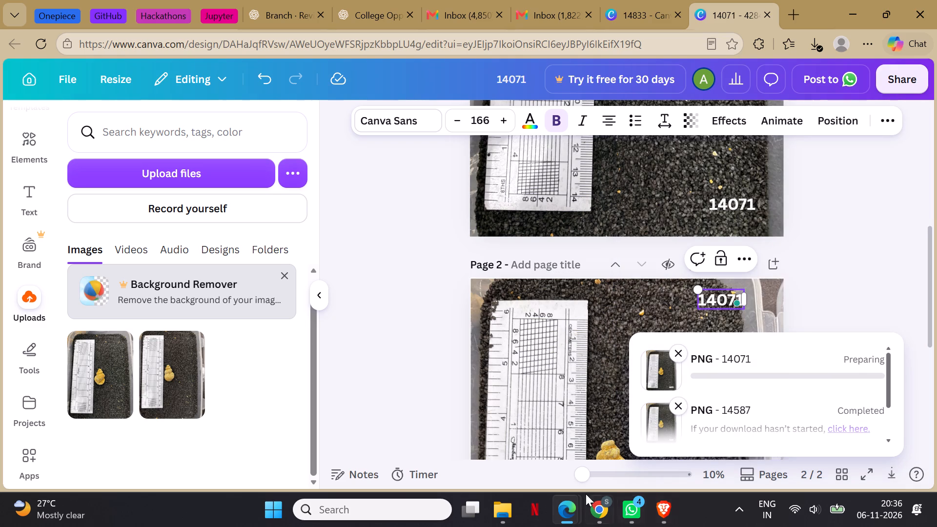
Switch to File Explorer and move the 14071 folder from Downloads to Documents.
left_click(505, 512)
left_click(613, 347)
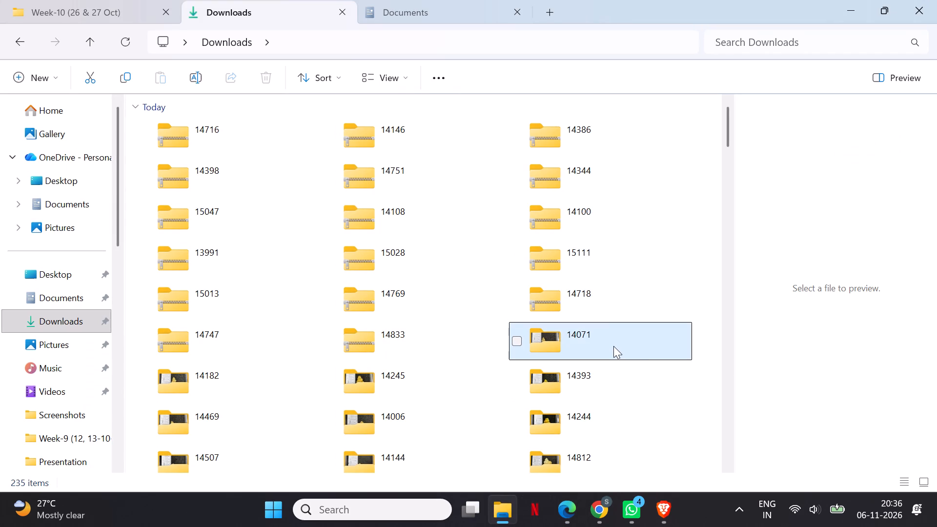
key("ctrl+x")
left_click(426, 14)
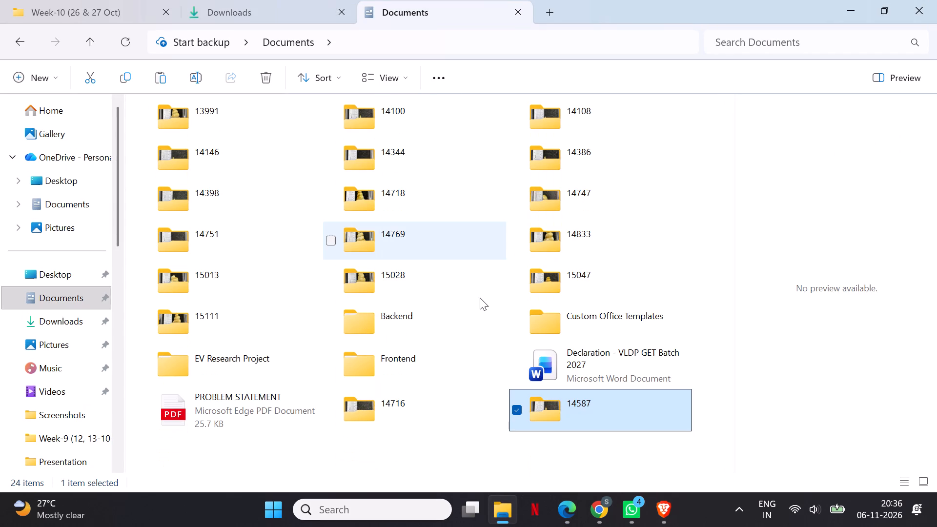
key("ctrl+v")
Check the next unprocessed specimen folder in Downloads, 14182, and return to the Canva design.
left_click(287, 17)
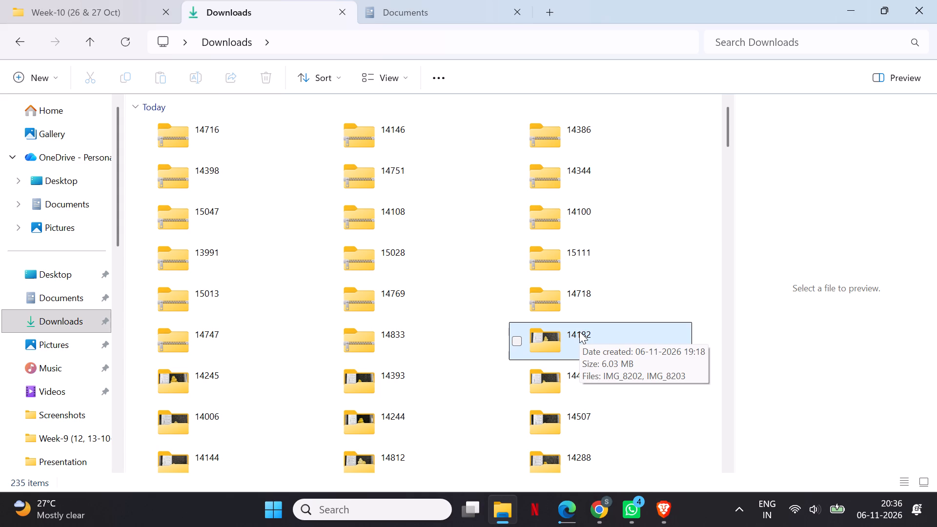
left_click(578, 338)
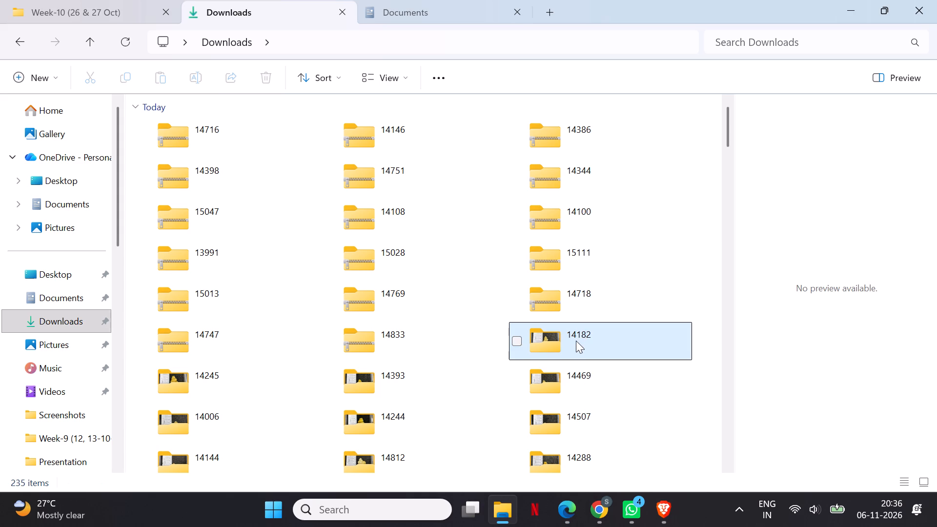
left_click(576, 341)
left_click(856, 10)
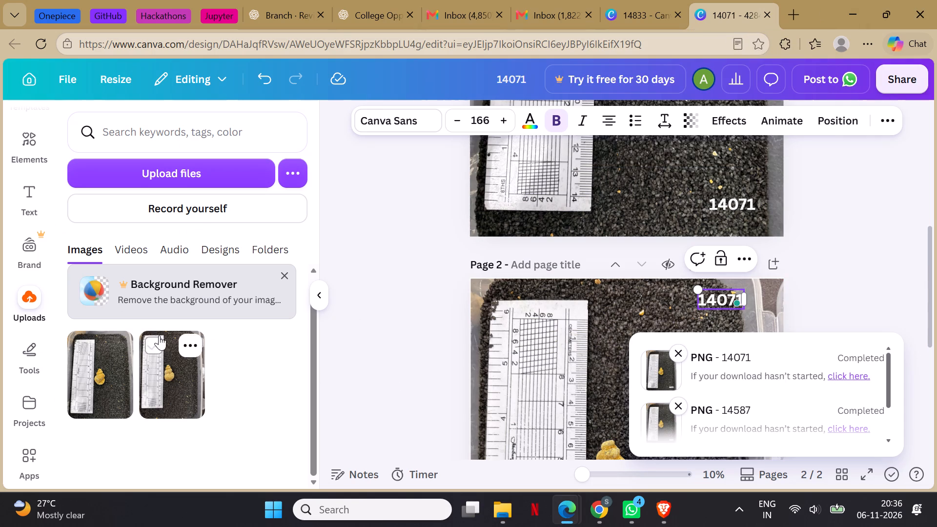
Move the two old 14071 photos from the uploads to Trash.
left_click(155, 334)
left_click(83, 341)
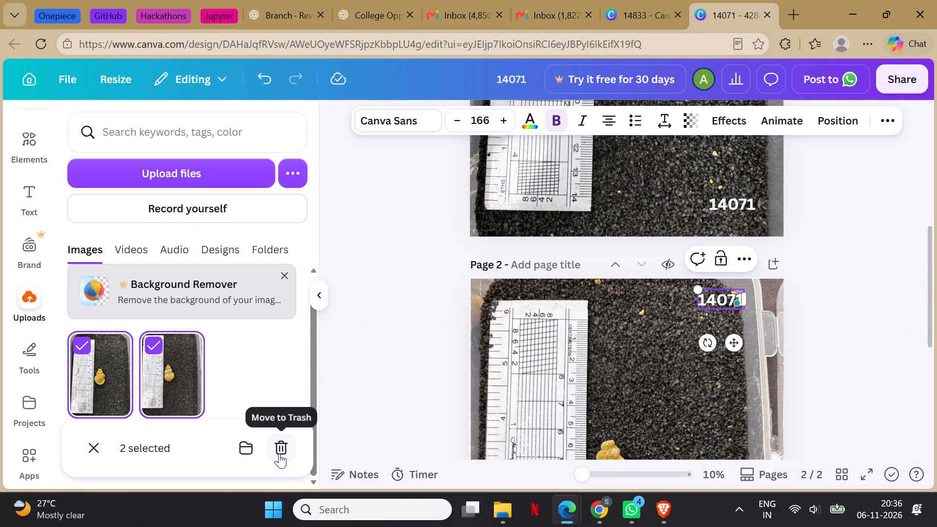
left_click(279, 453)
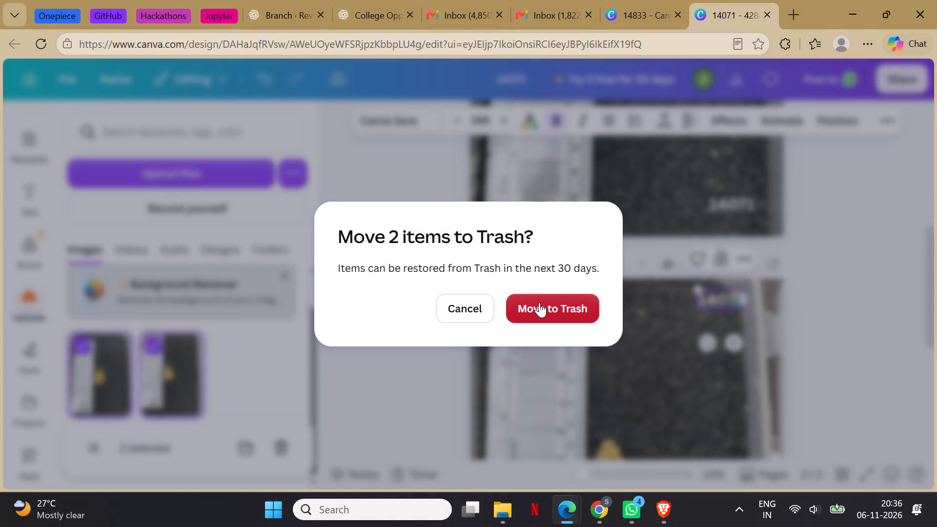
left_click(539, 303)
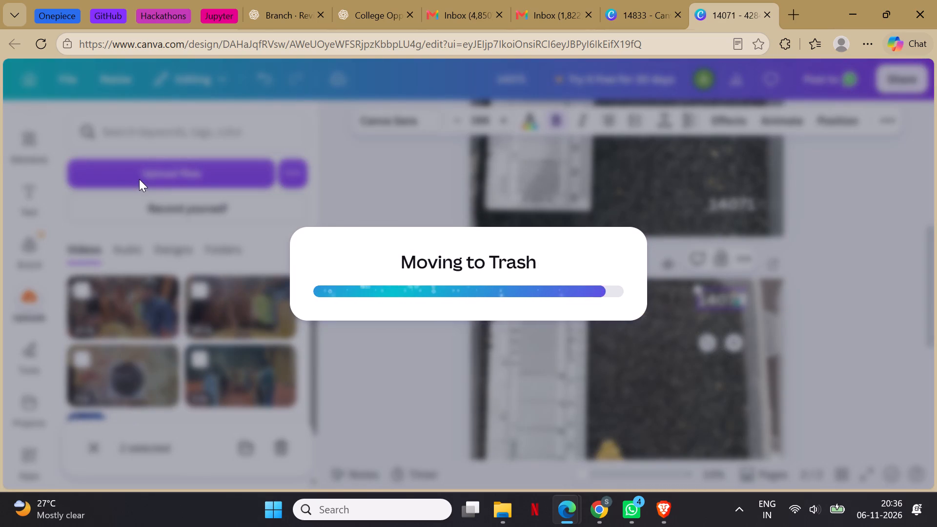
Upload IMG_8202 and IMG_8203 from the 14182 folder in Downloads.
left_click(146, 177)
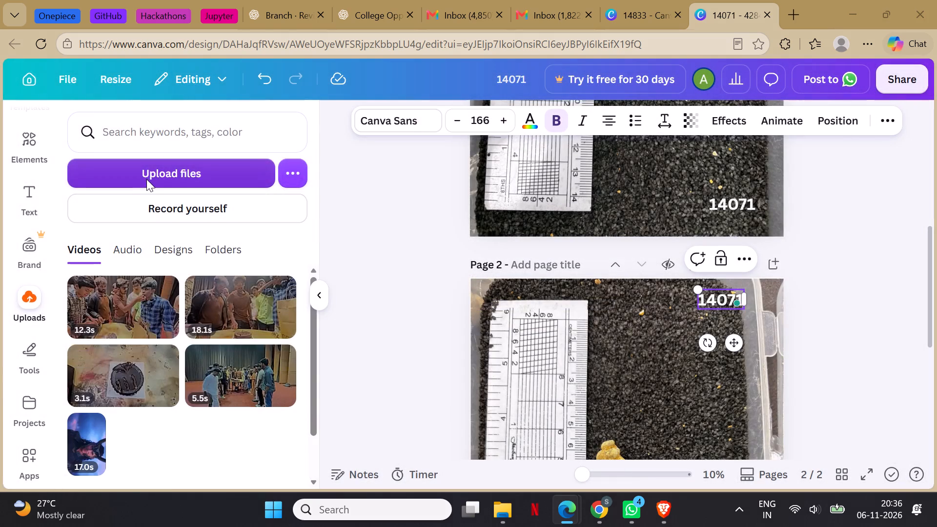
scroll(206, 195, "down", 6)
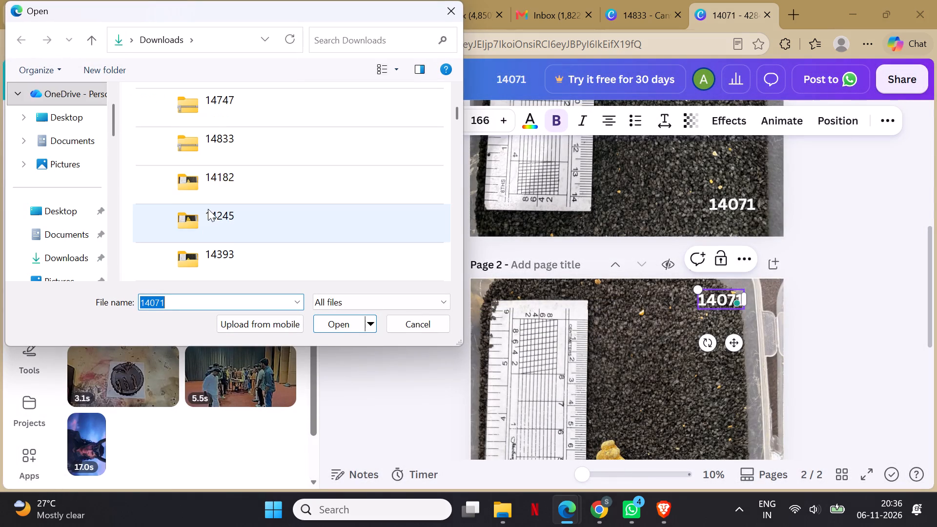
double_click(211, 179)
left_click_drag(209, 186, 237, 126)
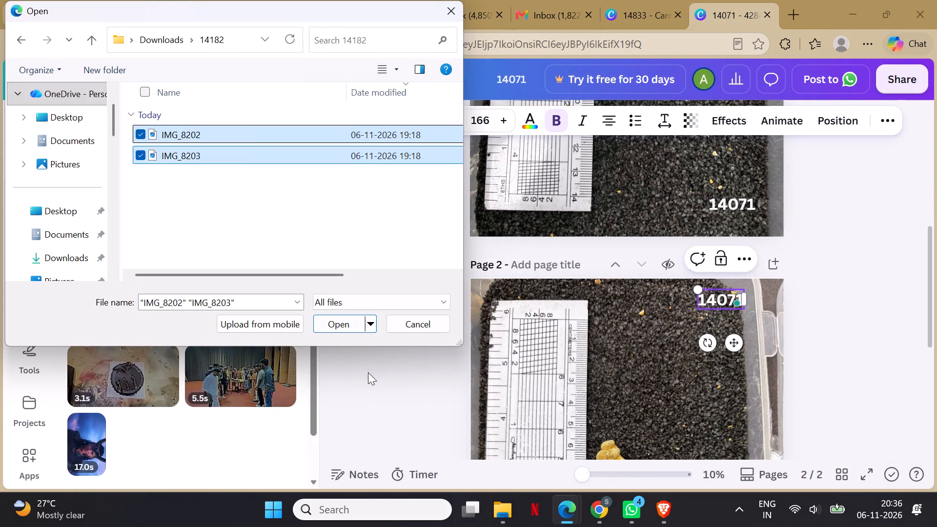
left_click(324, 326)
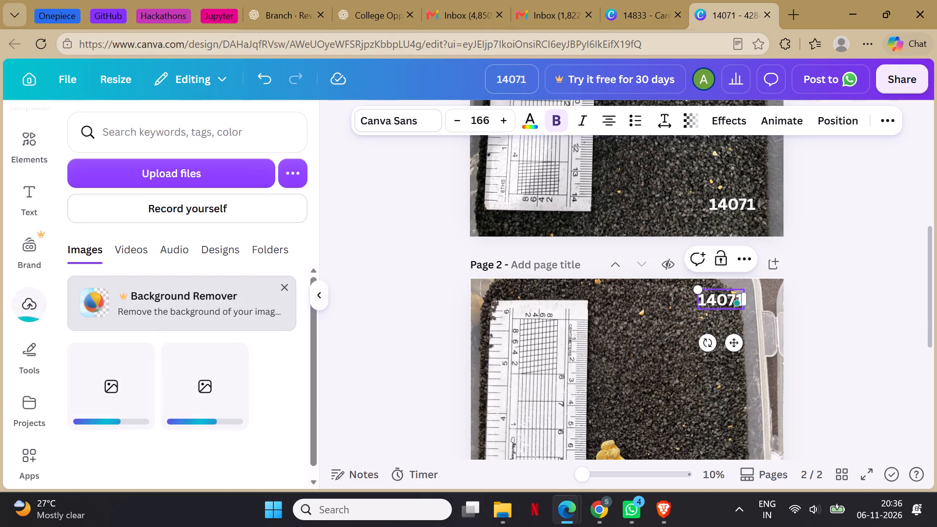
Rename the design as 14182.
left_click(529, 79)
key("BackSpace")
key("BackSpace")
key("BackSpace")
type("182")
key("Return")
Delete the 14071 photos from page 2 and page 1 of the design.
left_click(611, 304)
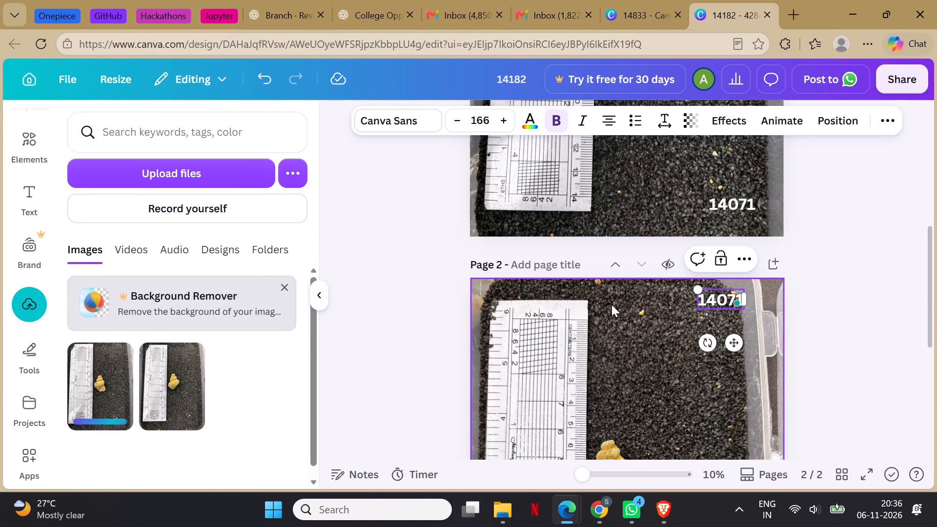
left_click(645, 252)
left_click(646, 211)
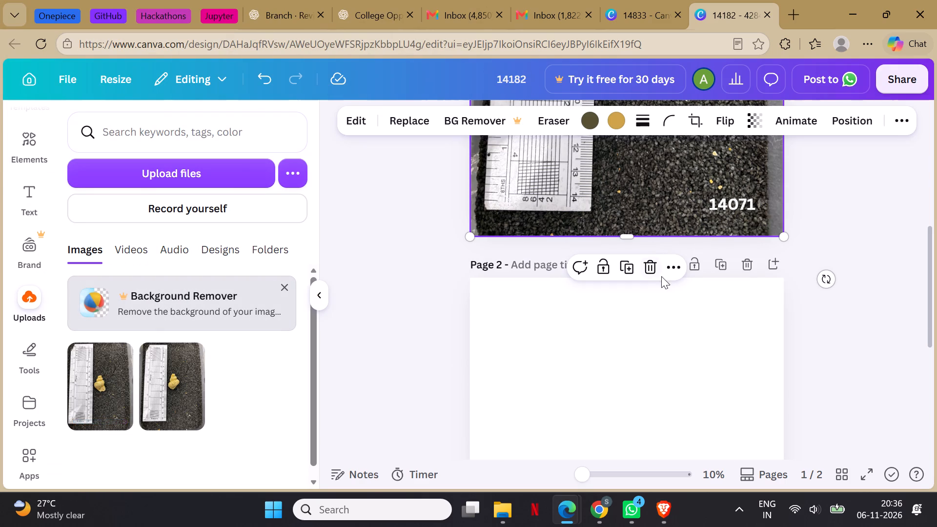
left_click(653, 274)
Place the second newly uploaded 14182 photo on page 2 and the first one on page 1.
left_click(176, 383)
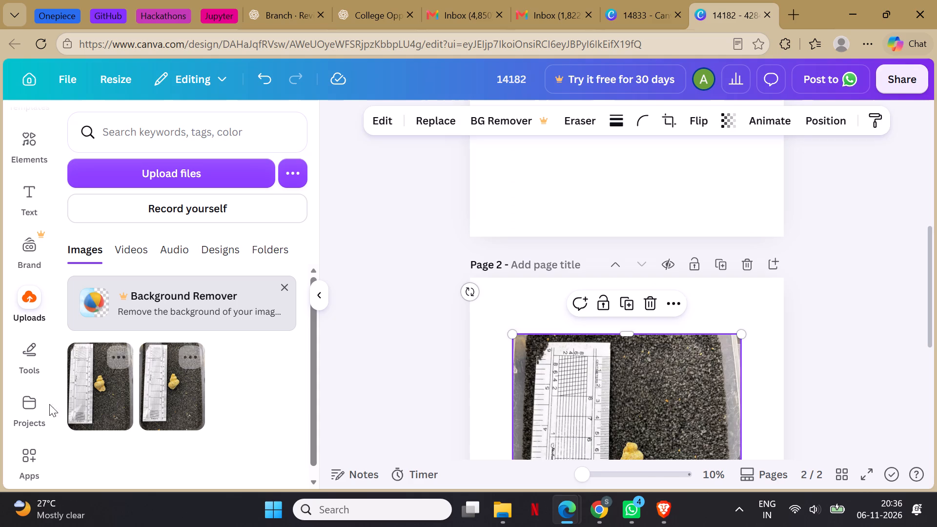
left_click(527, 218)
left_click(110, 375)
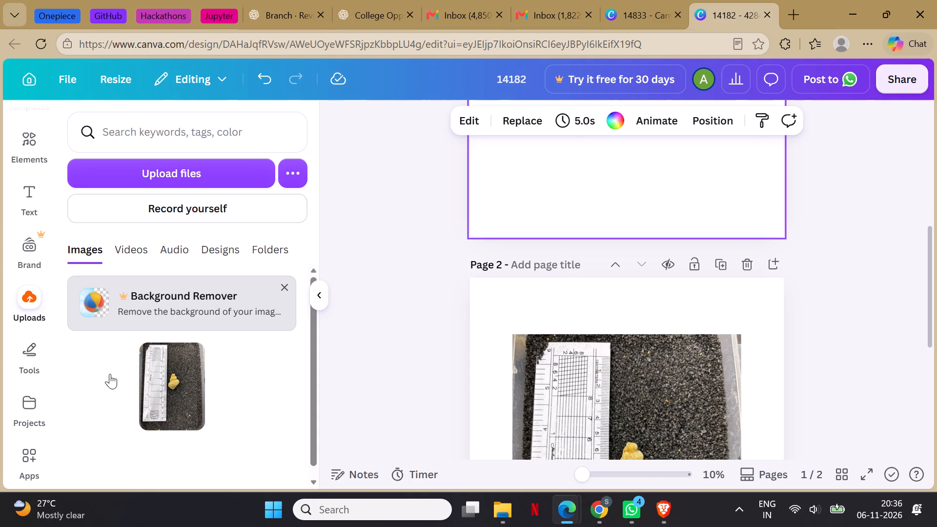
left_click(109, 375)
scroll(633, 418, "down", 3)
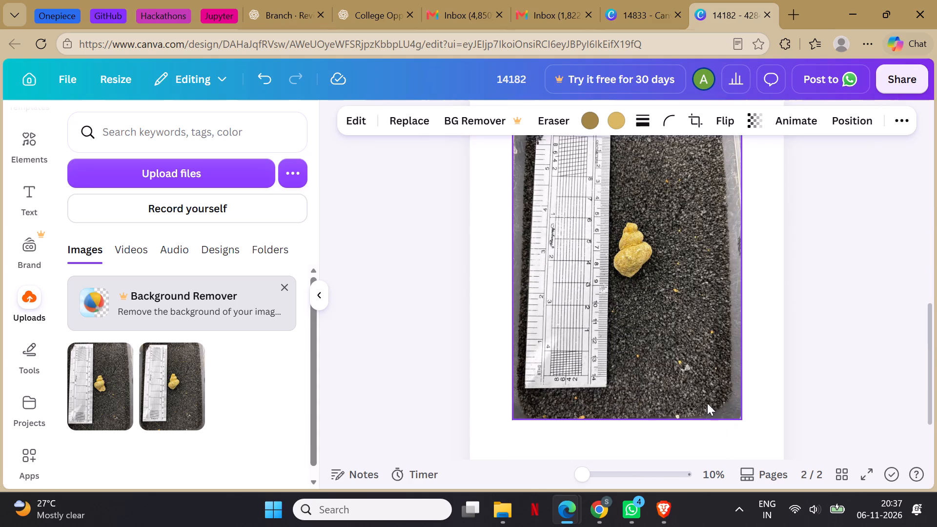
Enlarge the 14182 photo on page 2 from opposite corners until it fills the whole page.
left_click(676, 376)
left_click_drag(742, 421, 742, 421)
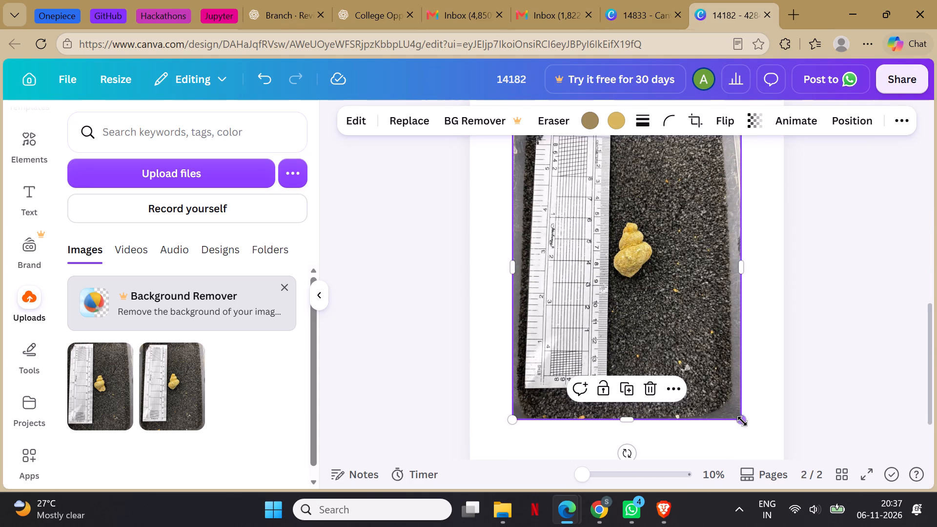
left_click_drag(742, 421, 764, 447)
scroll(753, 435, "down", 2)
left_click_drag(762, 378, 772, 392)
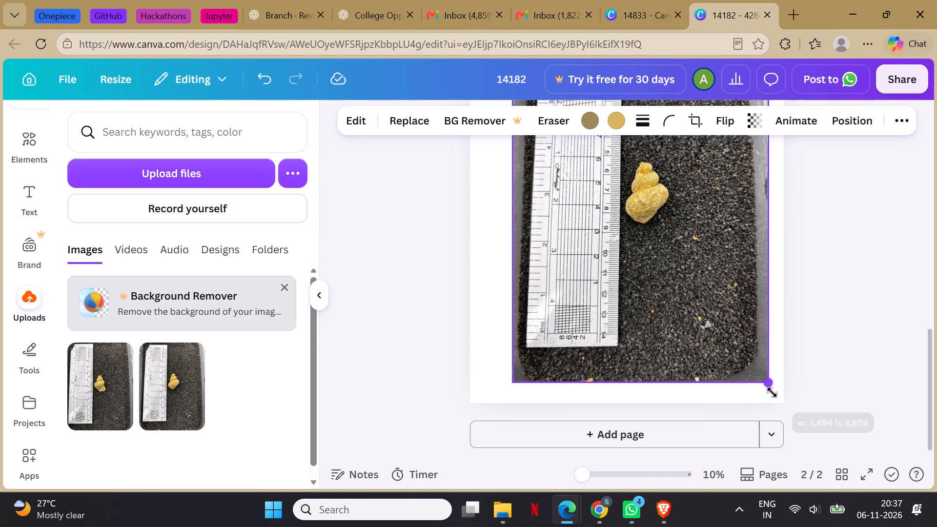
left_click_drag(772, 392, 779, 410)
scroll(694, 325, "up", 3)
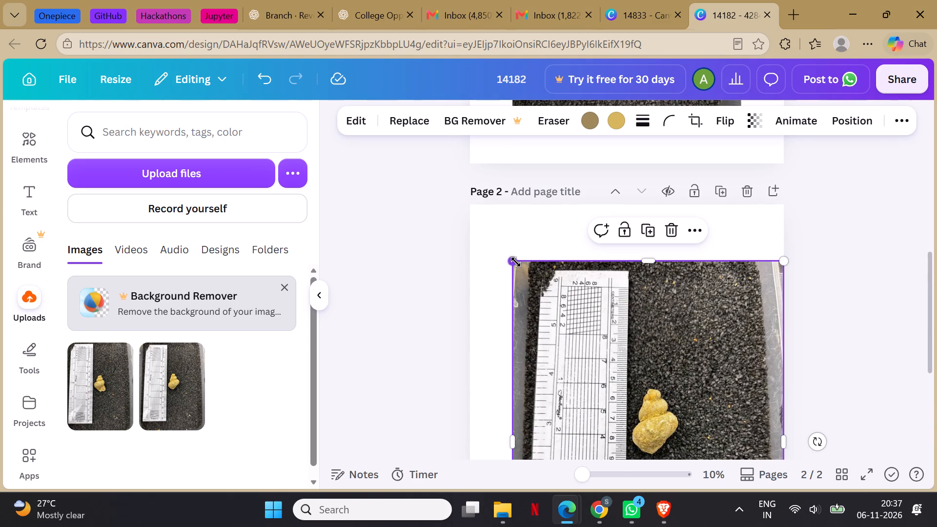
left_click_drag(515, 262, 470, 211)
Enlarge the 14182 photo on page 1 from opposite corners until it fills the whole page.
scroll(543, 222, "up", 3)
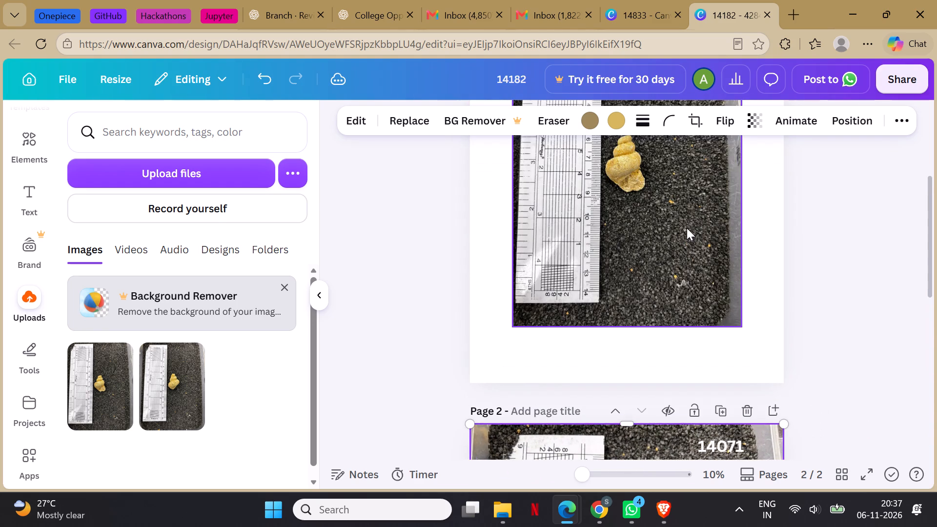
left_click(698, 297)
left_click_drag(740, 328, 773, 385)
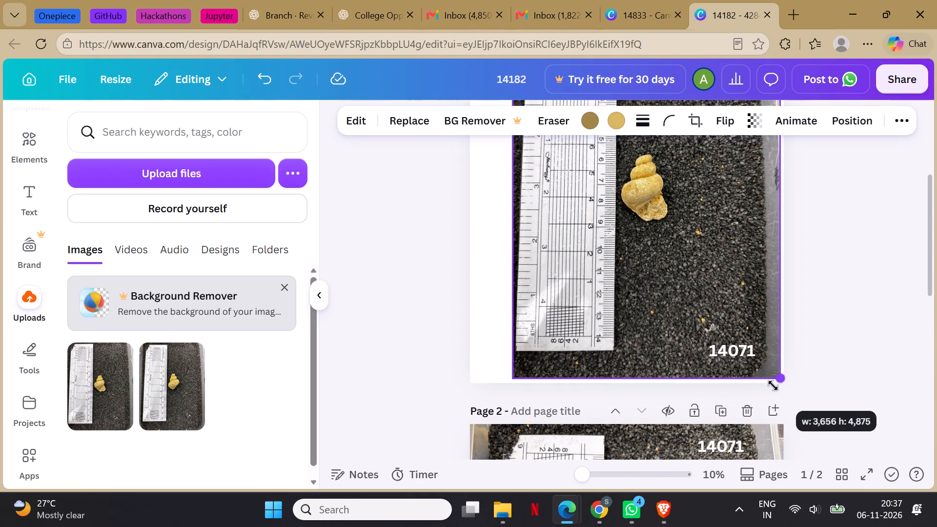
left_click_drag(773, 385, 773, 386)
scroll(707, 341, "up", 3)
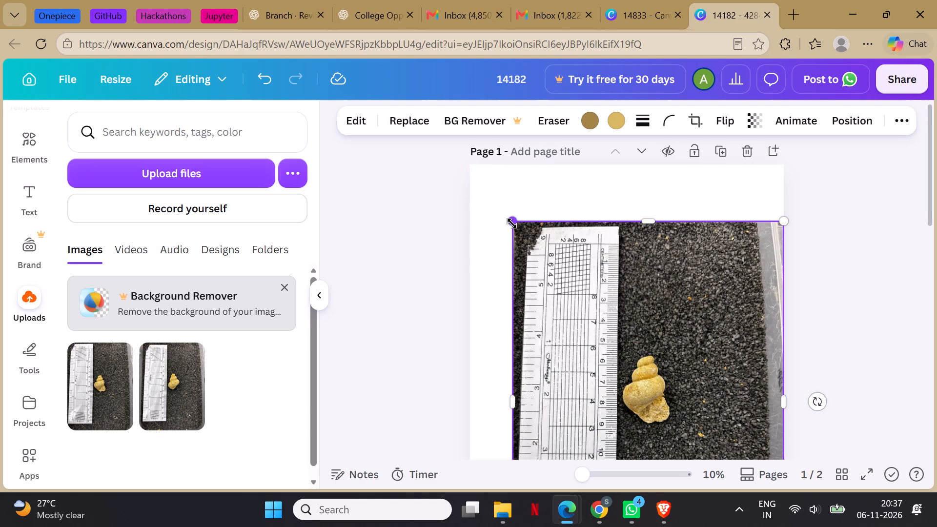
left_click_drag(512, 223, 471, 166)
Change the number label on page 1 to 14182.
scroll(545, 240, "down", 3)
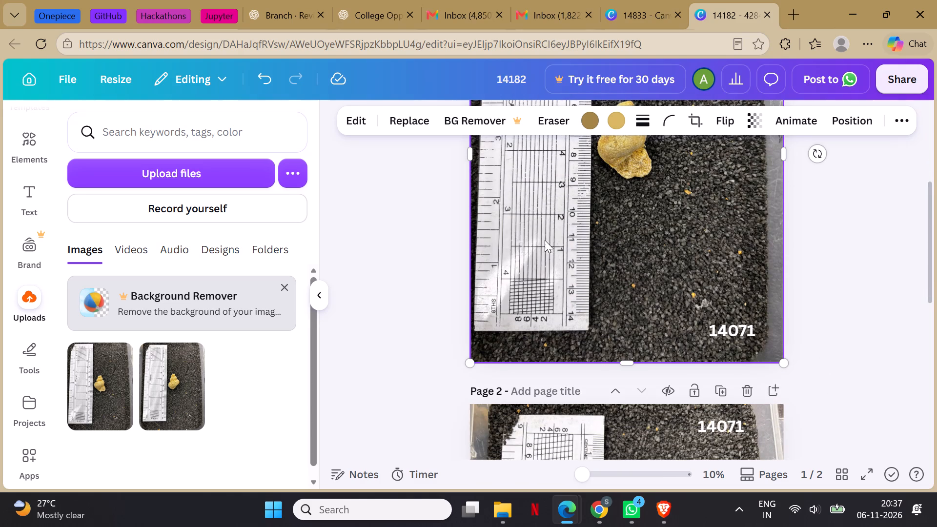
left_click(752, 325)
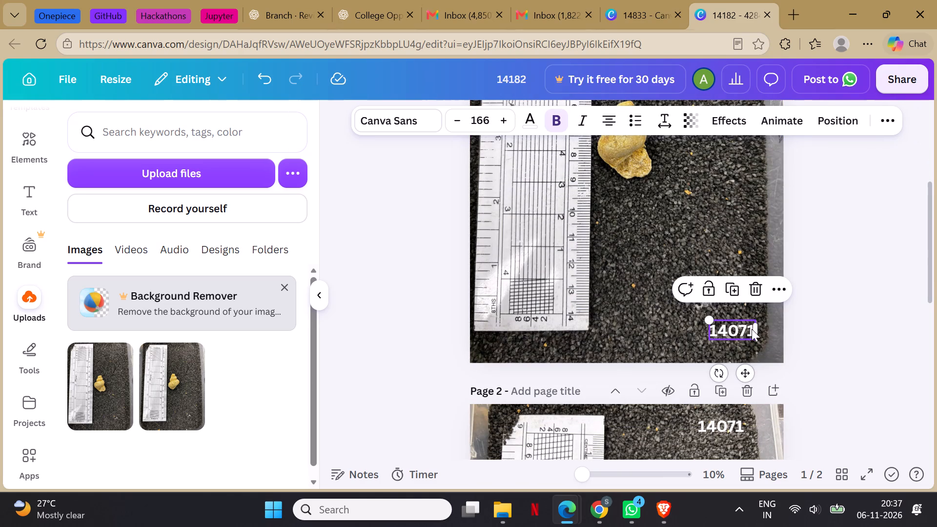
left_click(752, 329)
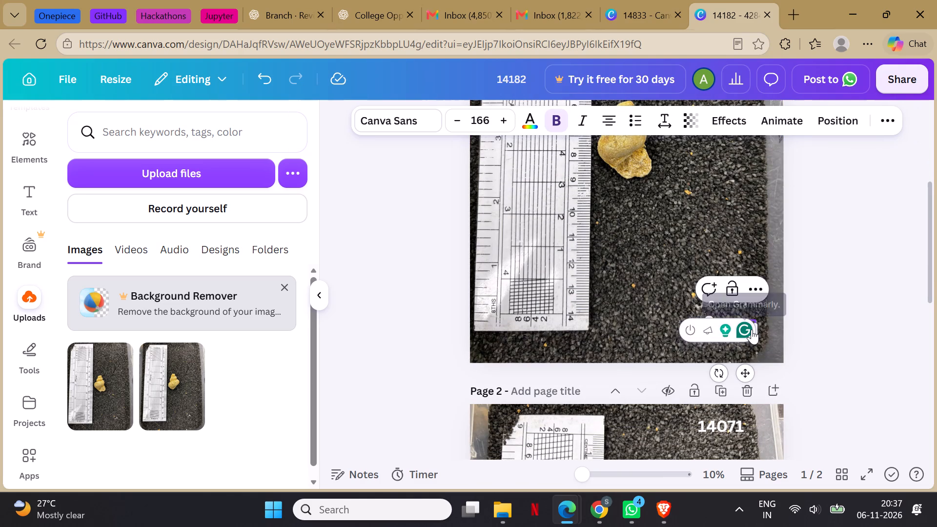
key("BackSpace")
key("BackSpace")
key("BackSpace")
type("182")
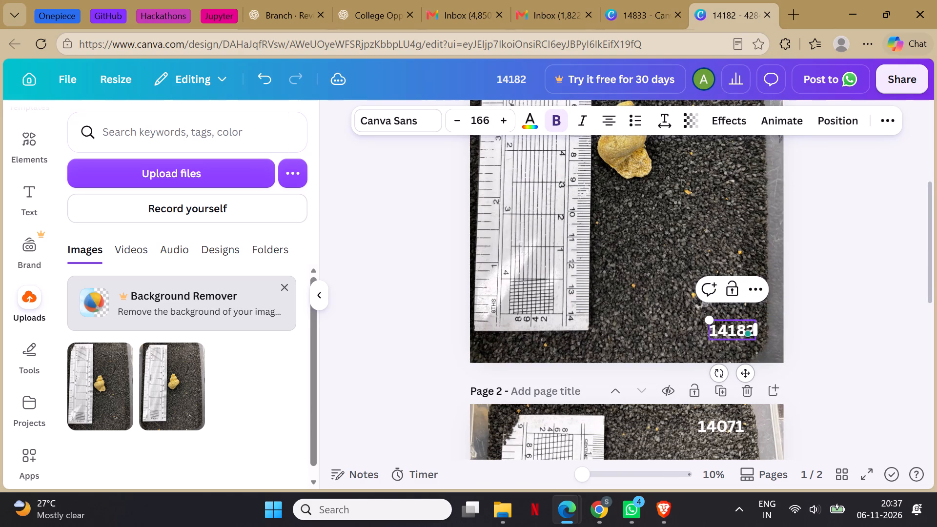
Change the number label on page 2 to 14182 and shift it slightly toward the page's right edge.
scroll(758, 370, "down", 1)
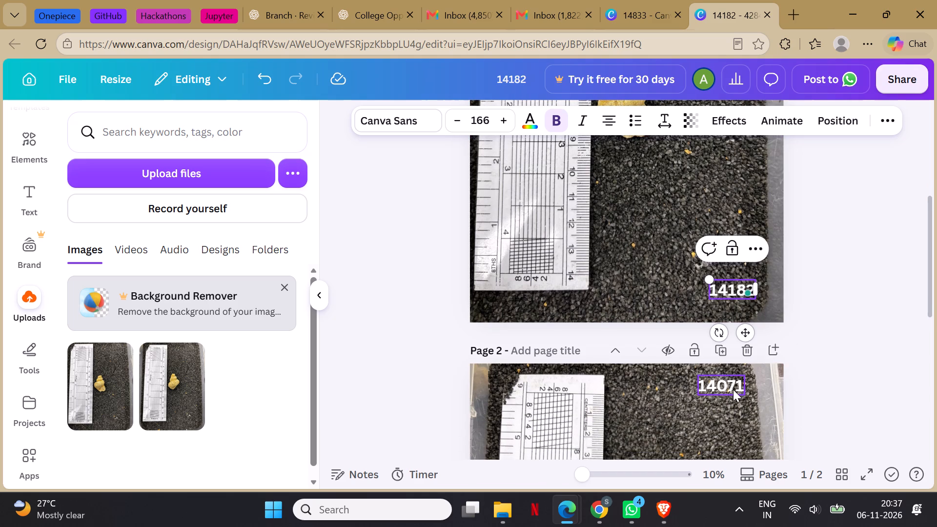
left_click(733, 389)
left_click(733, 386)
key("Right")
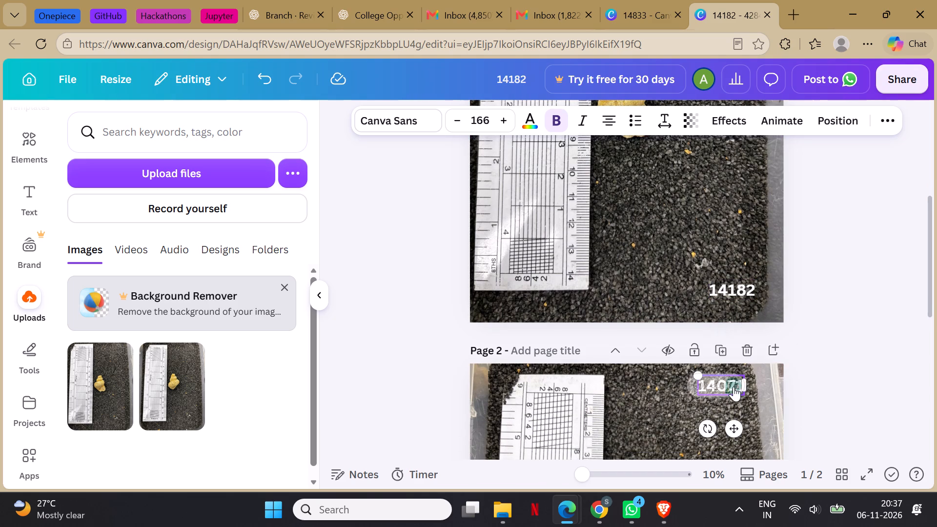
key("BackSpace")
key("BackSpace")
key("BackSpace")
type("182")
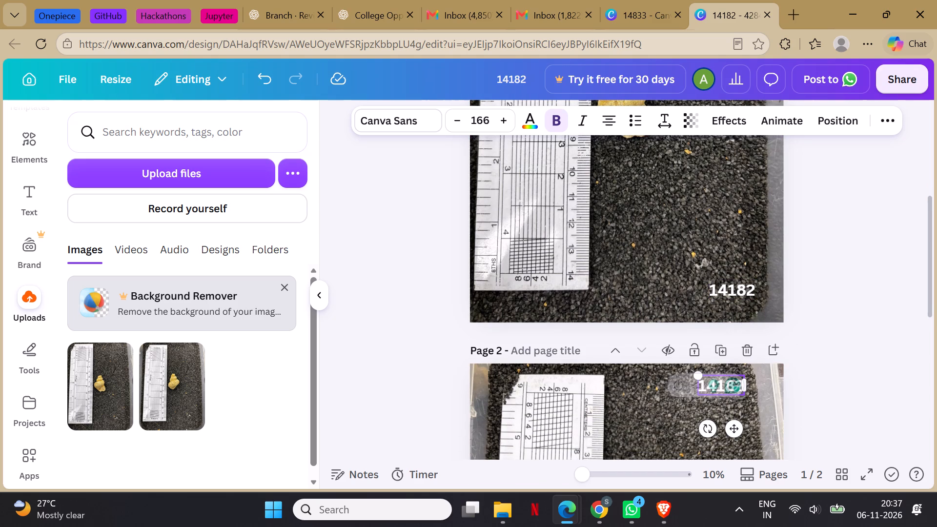
left_click_drag(736, 427, 746, 428)
left_click(834, 349)
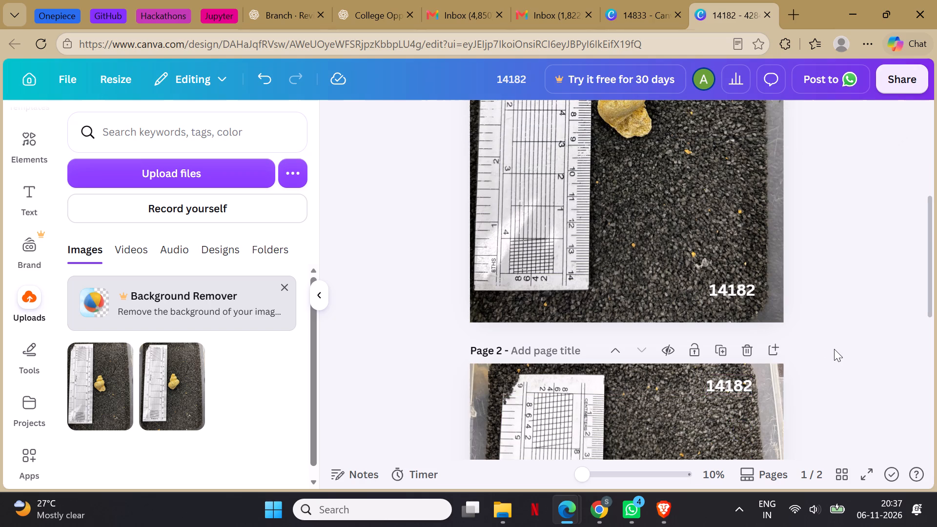
Download all pages of the 14182 design as PNG.
scroll(834, 349, "down", 2)
left_click(913, 77)
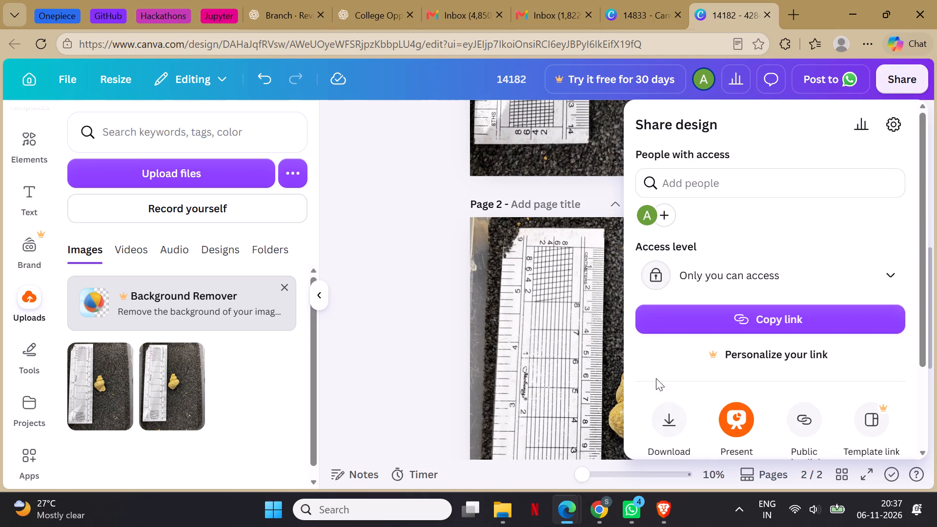
left_click(657, 419)
scroll(717, 390, "down", 3)
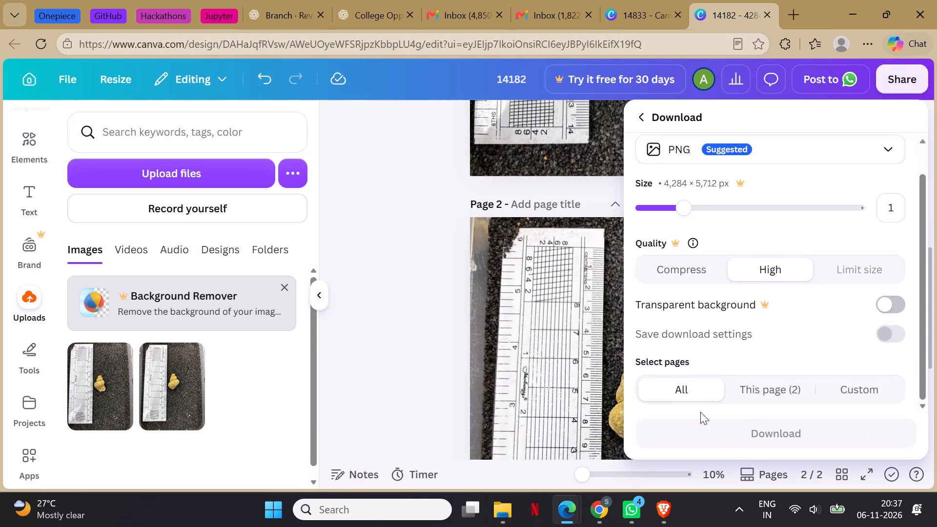
left_click(742, 432)
In File Explorer, move the 14182 folder from Downloads to Documents.
left_click(503, 511)
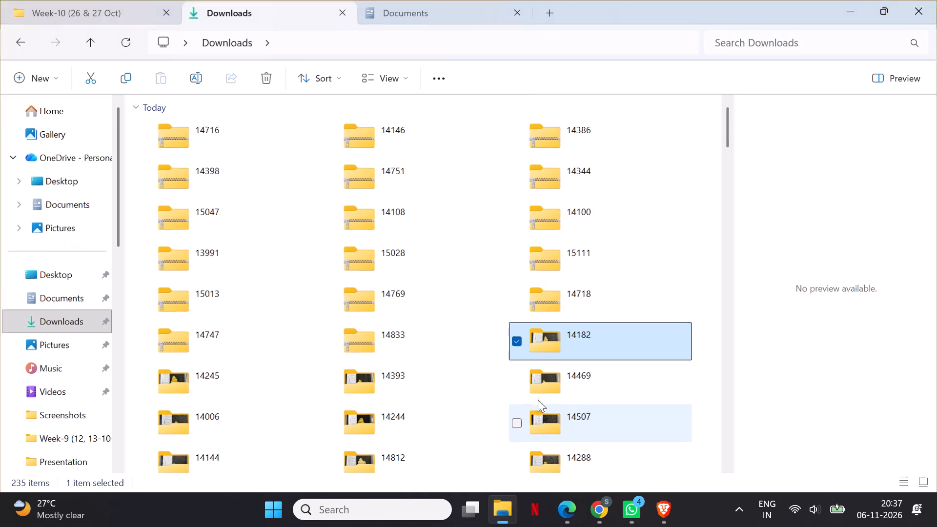
key("ctrl+x")
left_click(468, 14)
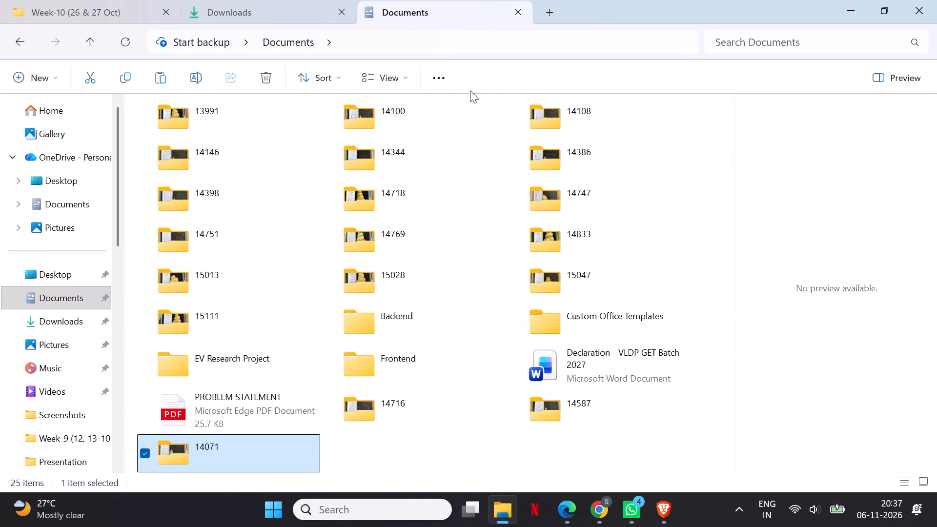
key("ctrl+v")
Return to the Canva design and upload IMG_8199 and IMG_8200 from the 14245 folder in Downloads.
left_click(267, 18)
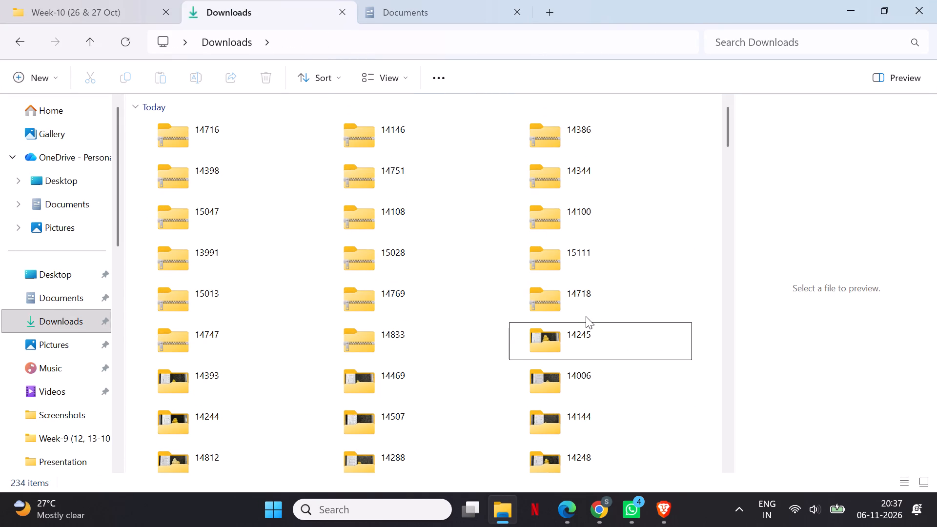
left_click(581, 336)
left_click(593, 326)
left_click(850, 16)
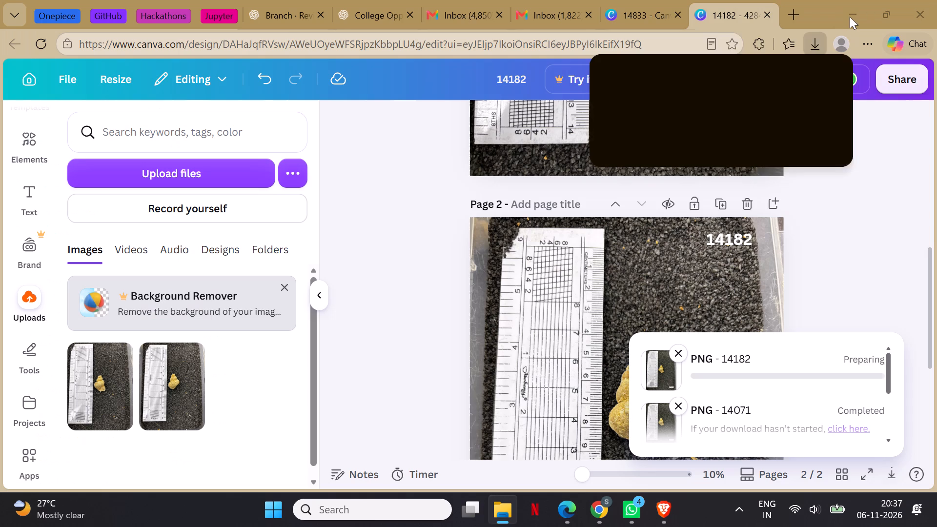
left_click(165, 176)
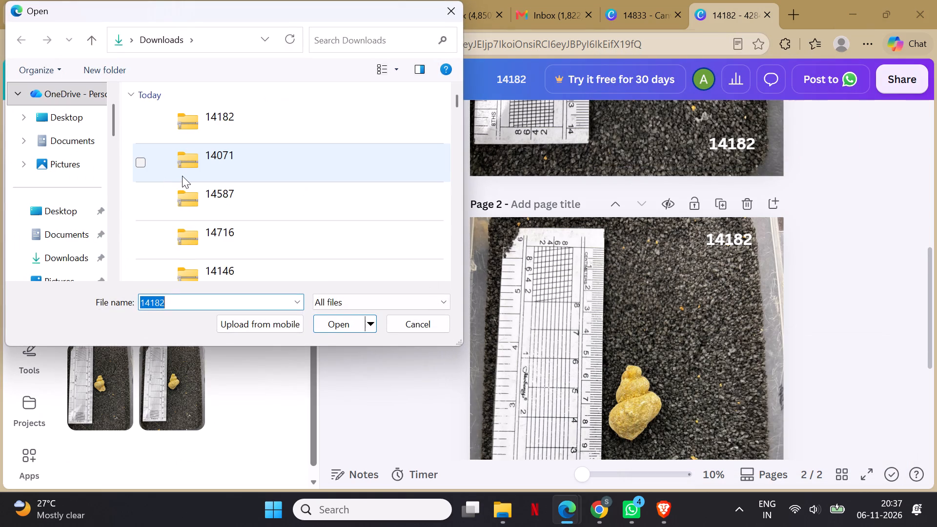
scroll(182, 175, "down", 5)
scroll(80, 115, "down", 2)
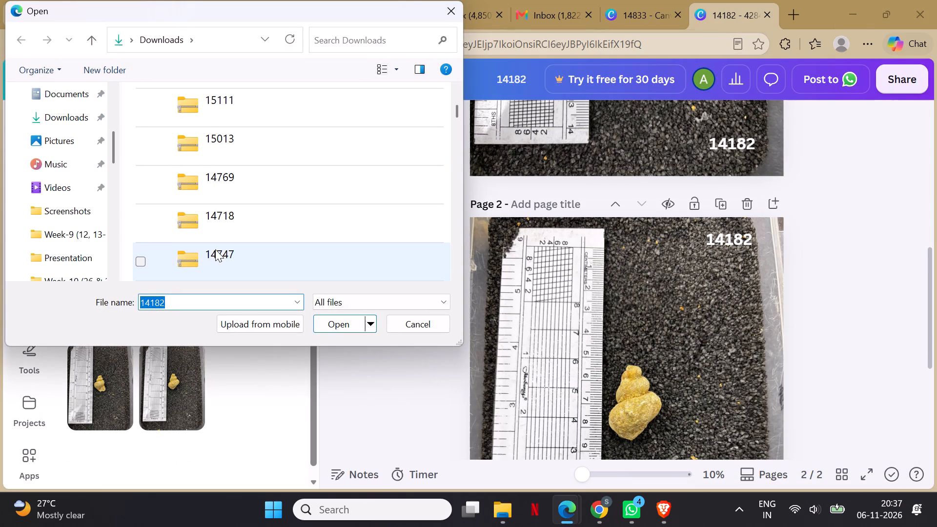
scroll(215, 249, "down", 2)
scroll(234, 209, "up", 1)
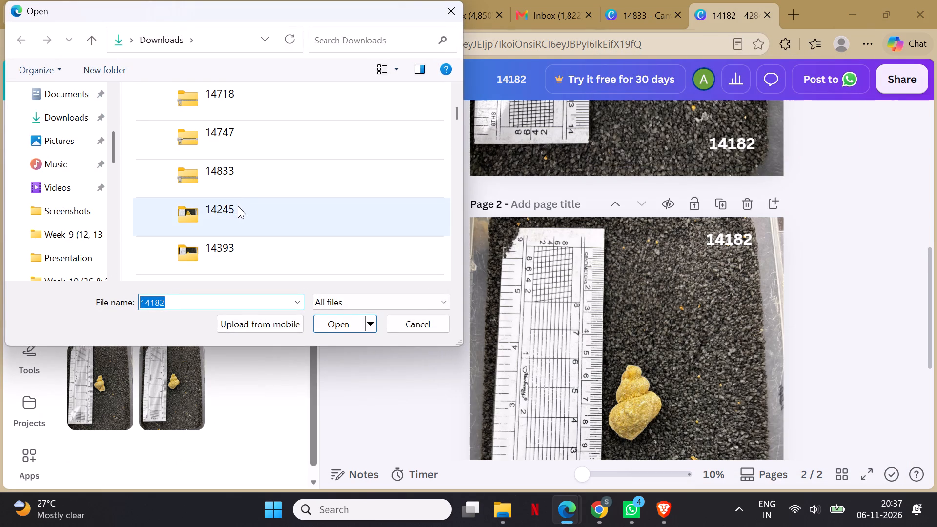
left_click(238, 206)
left_click(329, 325)
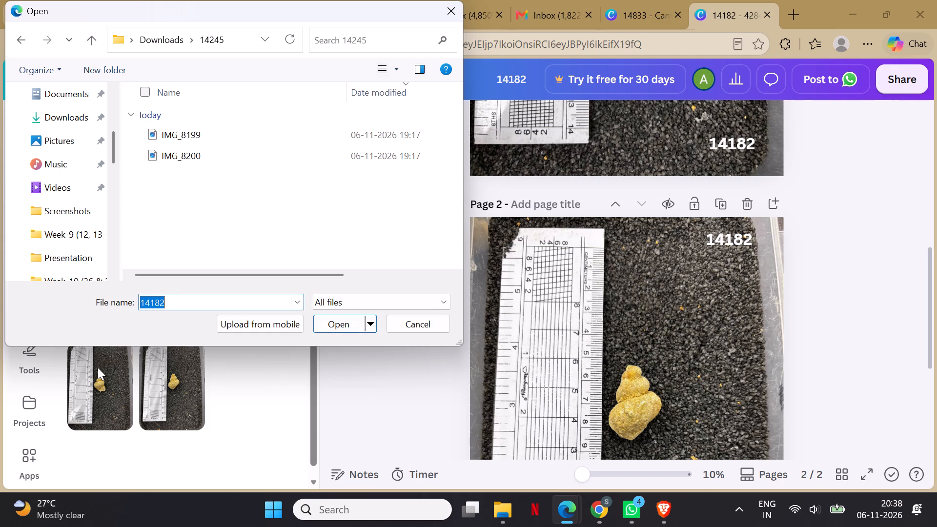
scroll(98, 367, "down", 1)
left_click_drag(205, 186, 212, 142)
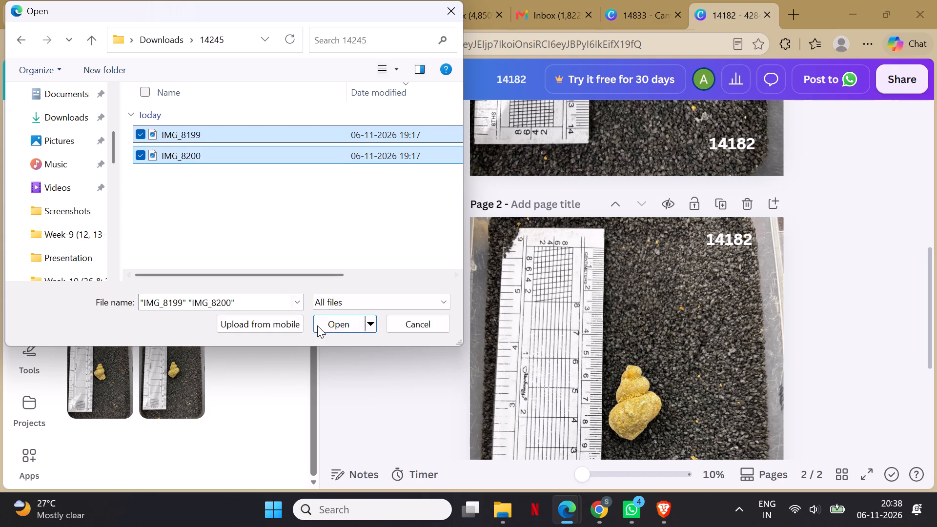
left_click(333, 328)
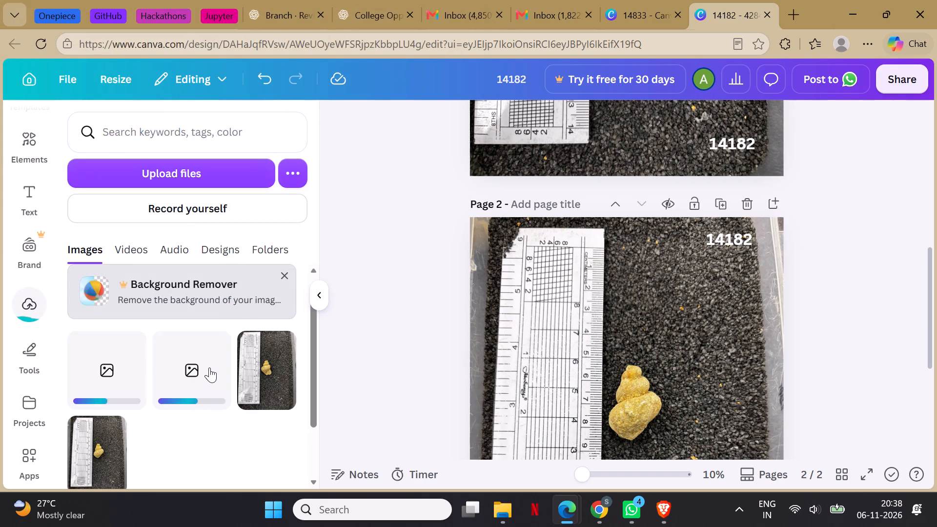
Move the two old 14182 photos in the uploads to the trash.
scroll(191, 337, "down", 2)
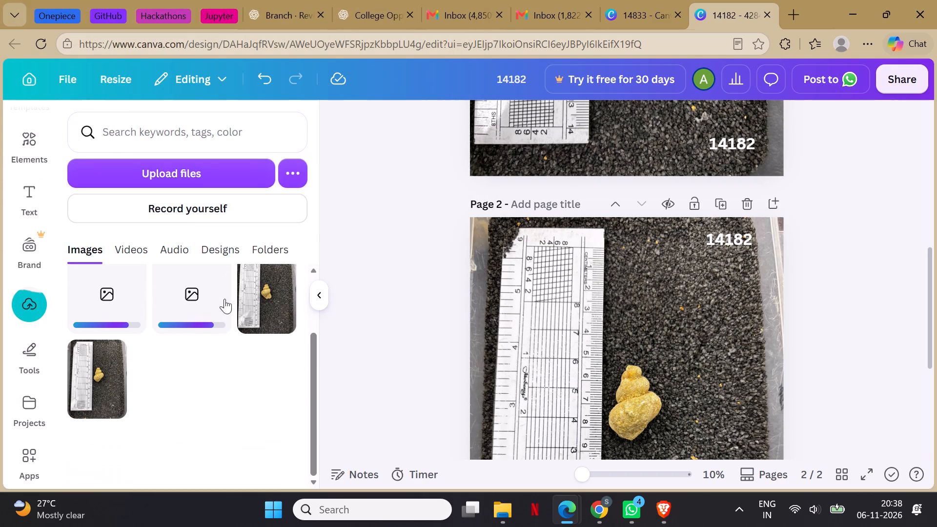
left_click(80, 368)
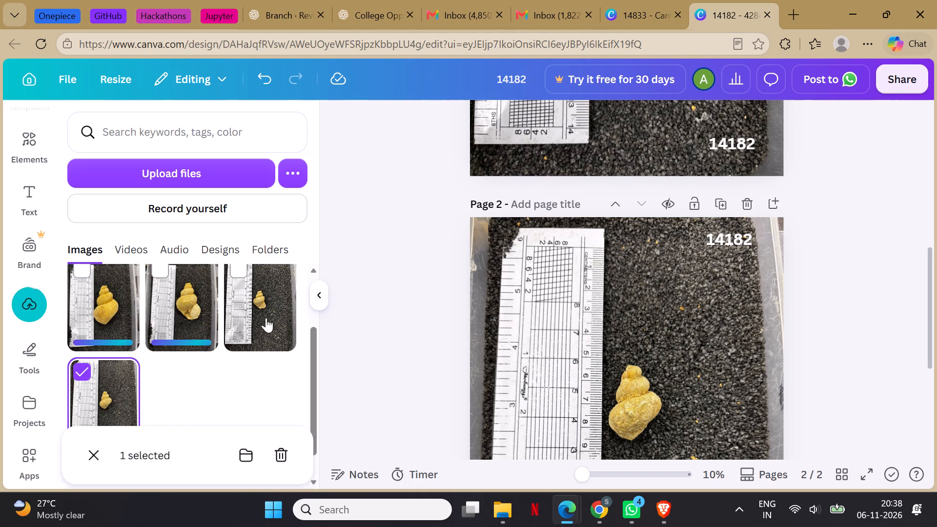
left_click(240, 269)
left_click(286, 448)
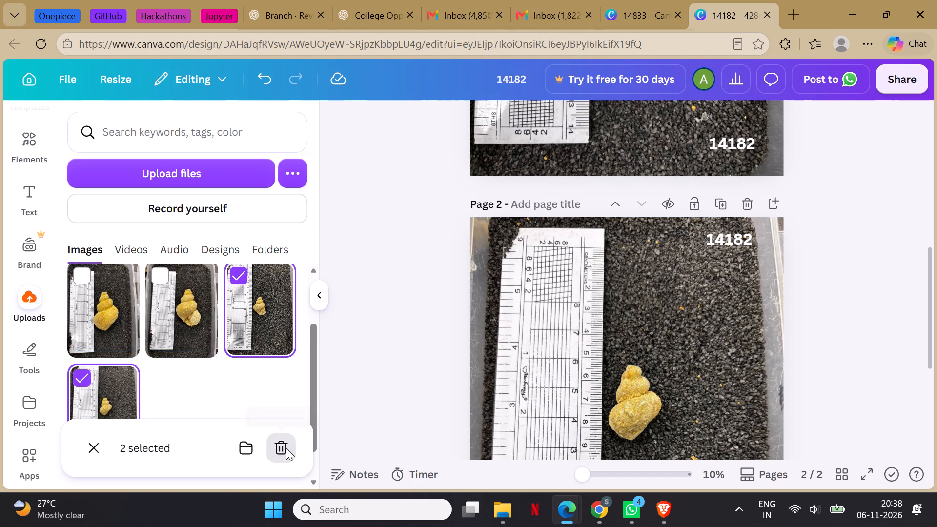
left_click(541, 319)
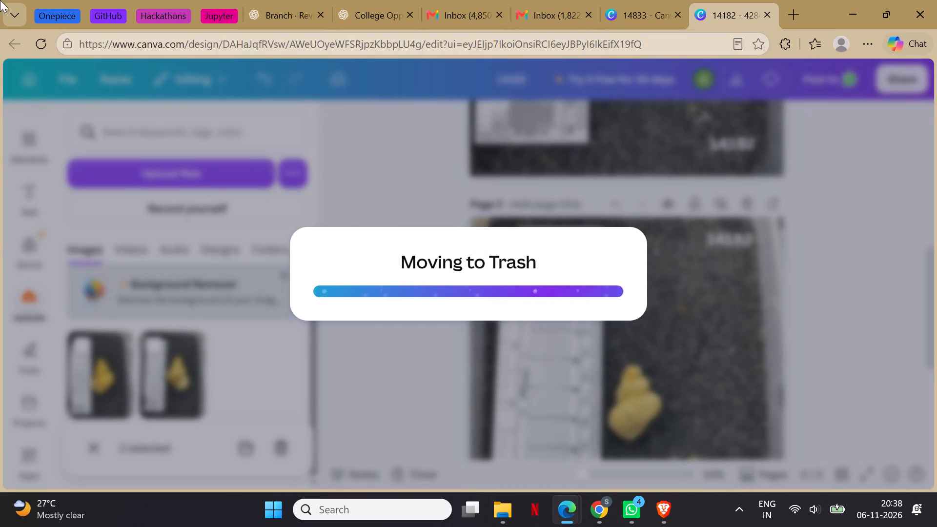
Delete the 14182 photos from page 2 and page 1 of the design.
left_click(492, 277)
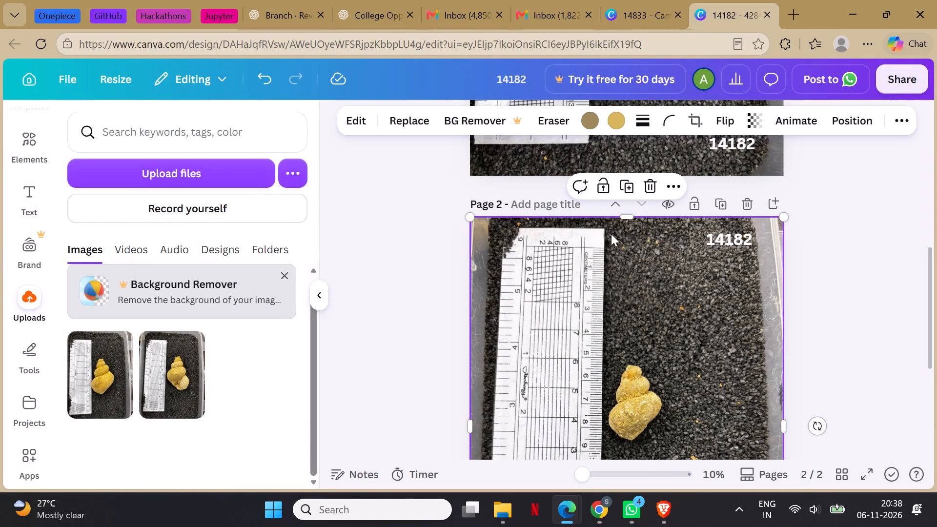
left_click(652, 188)
left_click(616, 159)
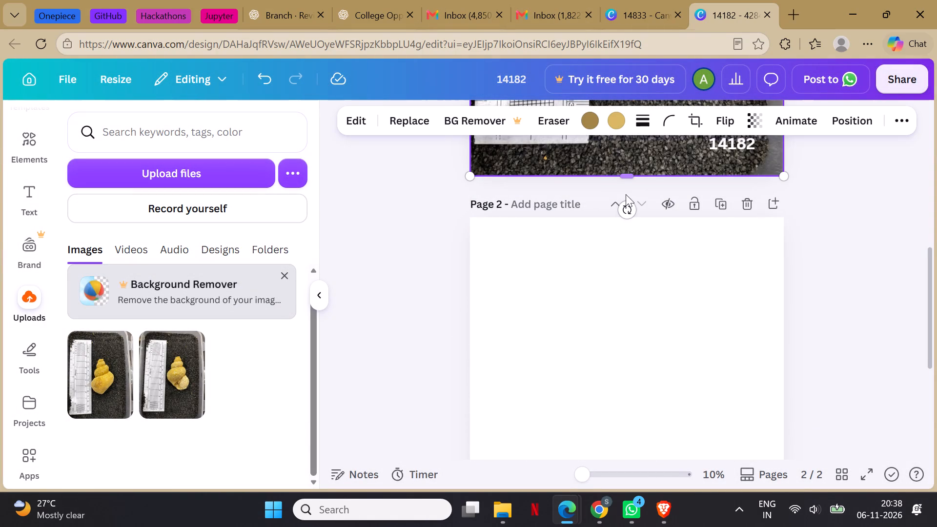
scroll(706, 176, "up", 2)
left_click(598, 230)
left_click(637, 286)
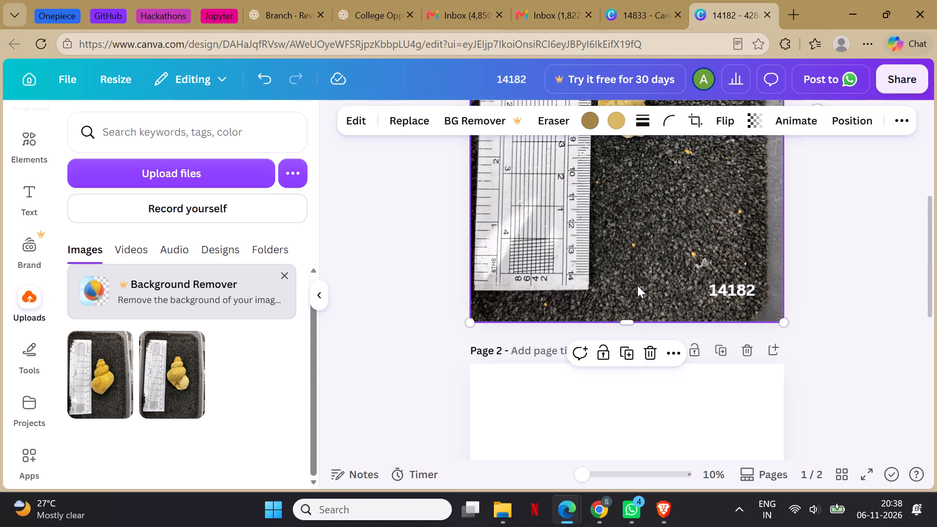
left_click(646, 352)
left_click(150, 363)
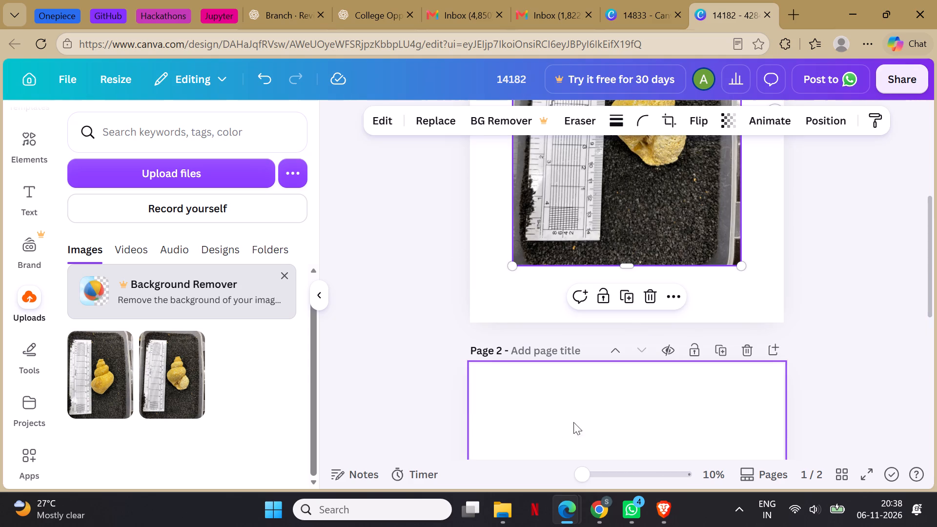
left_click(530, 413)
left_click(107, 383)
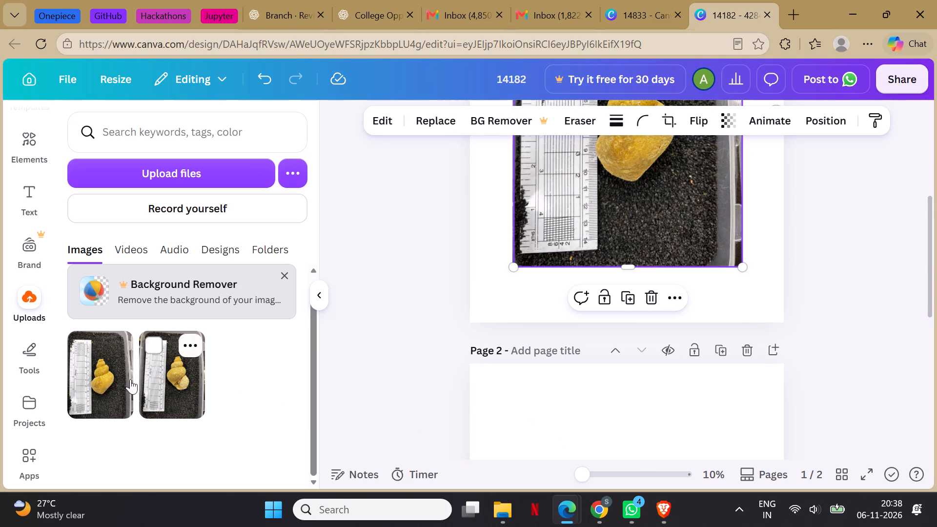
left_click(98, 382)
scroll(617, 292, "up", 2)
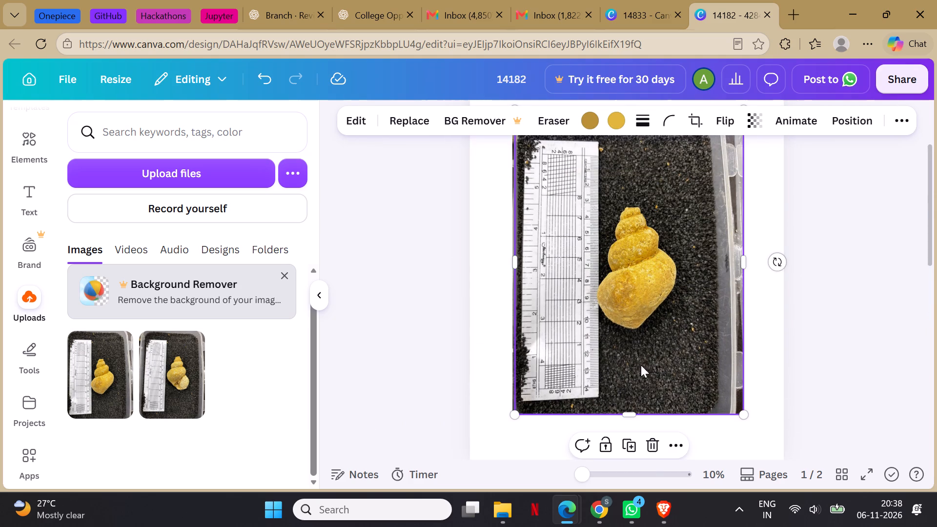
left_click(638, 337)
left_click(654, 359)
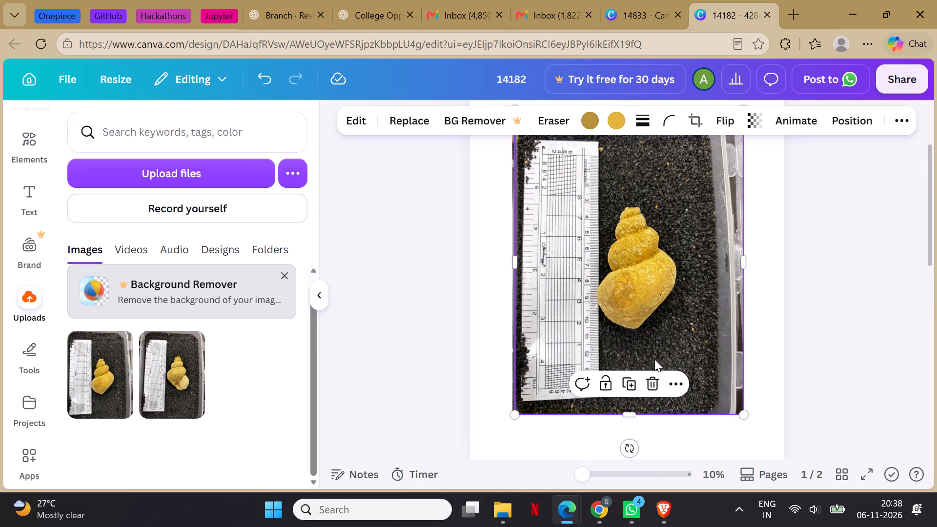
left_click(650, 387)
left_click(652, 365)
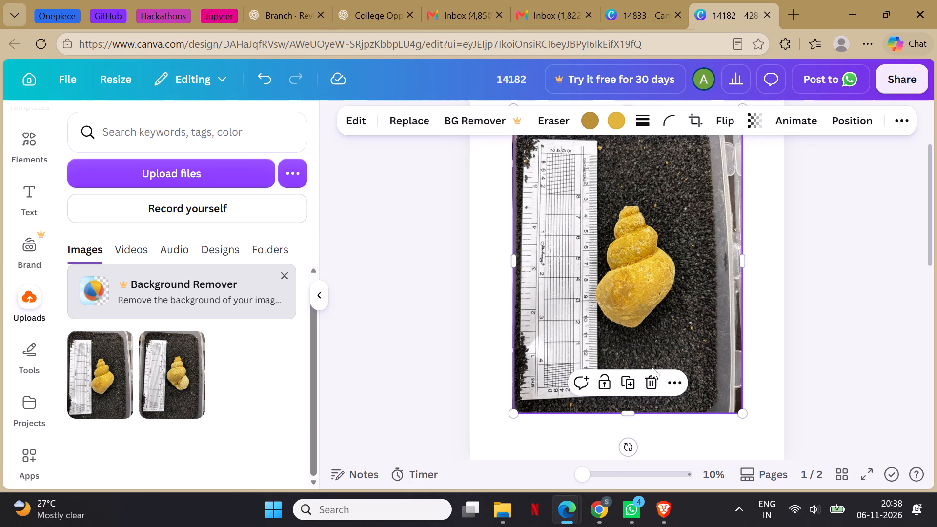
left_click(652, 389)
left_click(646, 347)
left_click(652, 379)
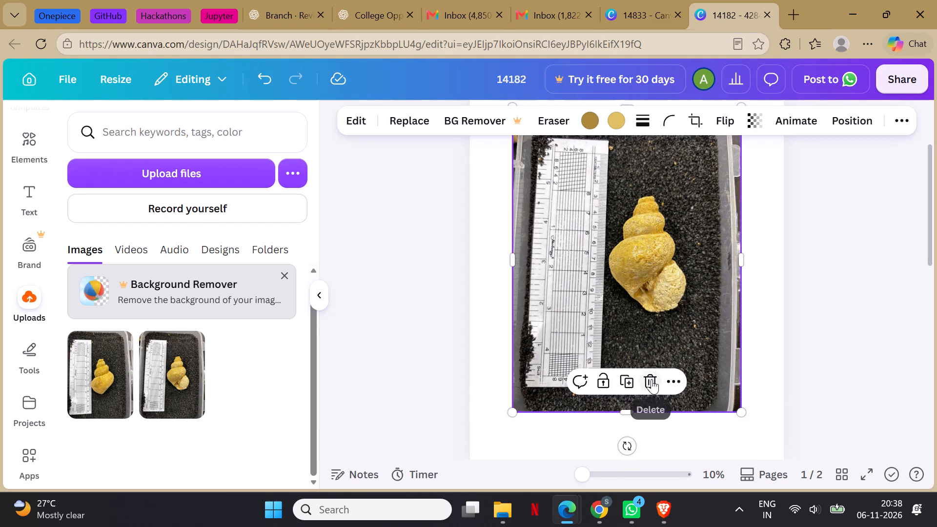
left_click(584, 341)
Place the second uploaded 14245 photo on page 1 and the first uploaded photo on page 2.
left_click(173, 378)
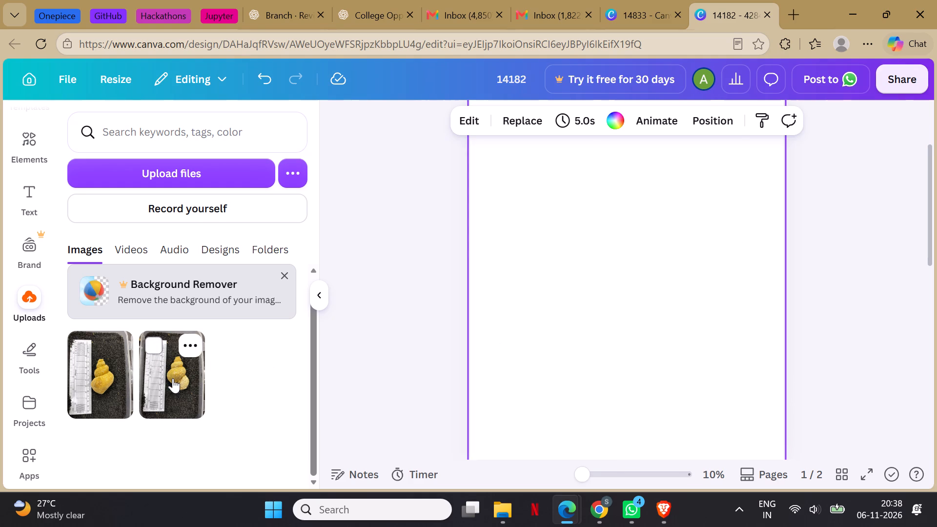
scroll(356, 351, "down", 4)
left_click(483, 346)
left_click(484, 345)
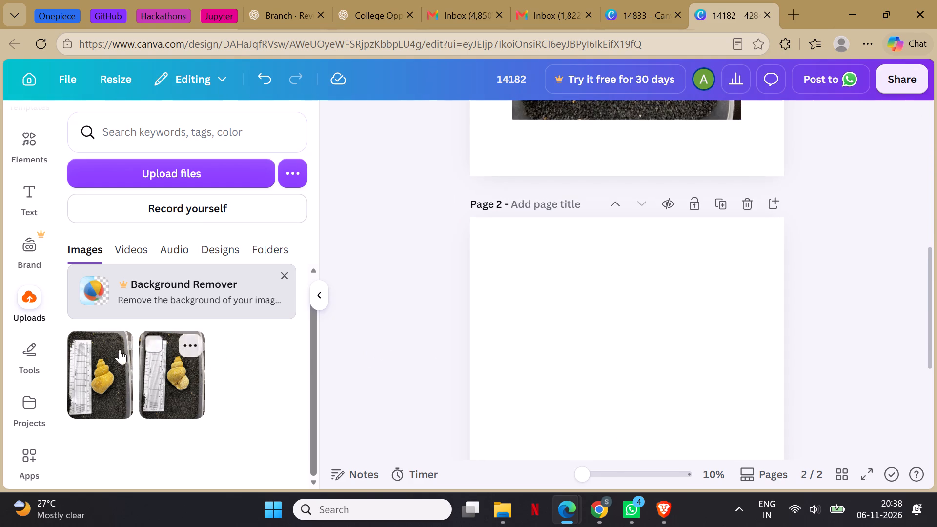
left_click(93, 385)
Enlarge the page 2 photo from opposite corners until it fills the whole page.
scroll(573, 337, "down", 2)
scroll(630, 328, "down", 2)
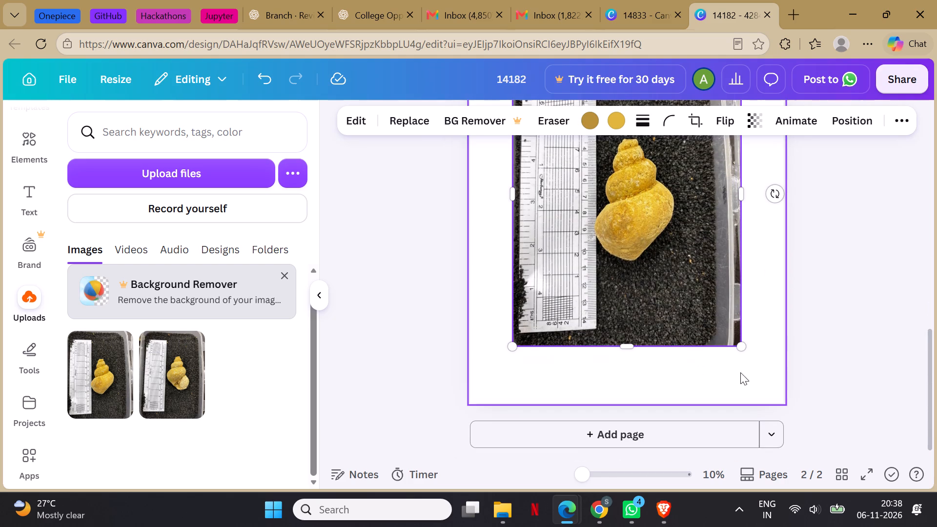
left_click_drag(740, 347, 774, 408)
scroll(660, 324, "up", 3)
left_click_drag(515, 259, 477, 209)
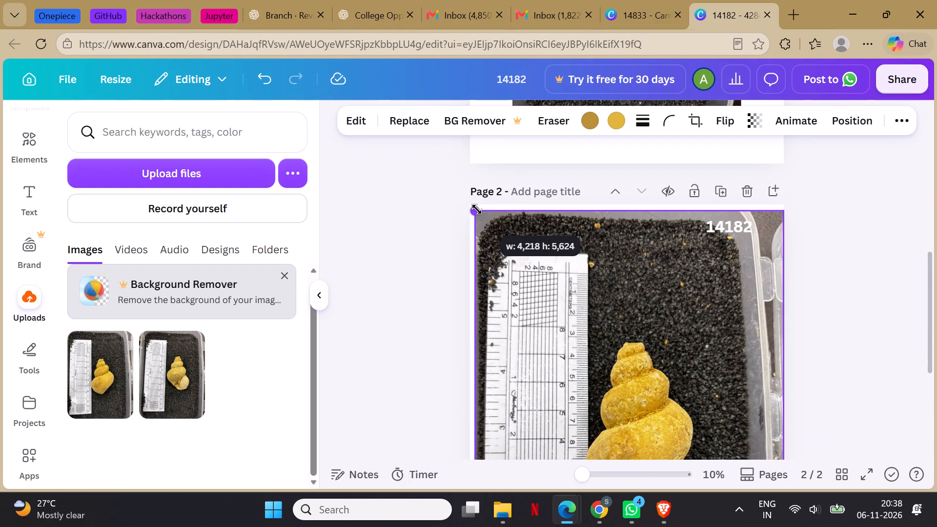
left_click_drag(477, 209, 475, 205)
Enlarge the page 1 photo from opposite corners until it fills the whole page.
scroll(488, 211, "up", 3)
left_click(618, 242)
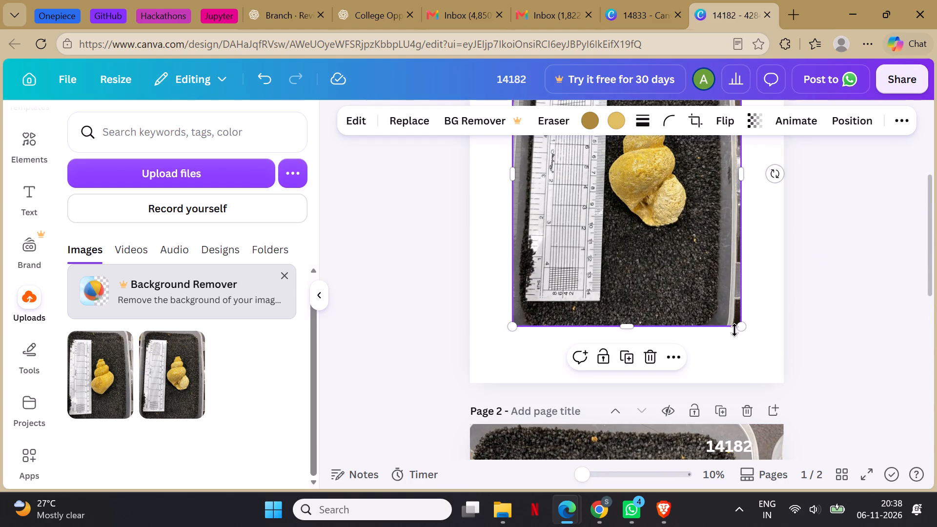
left_click_drag(740, 327, 776, 392)
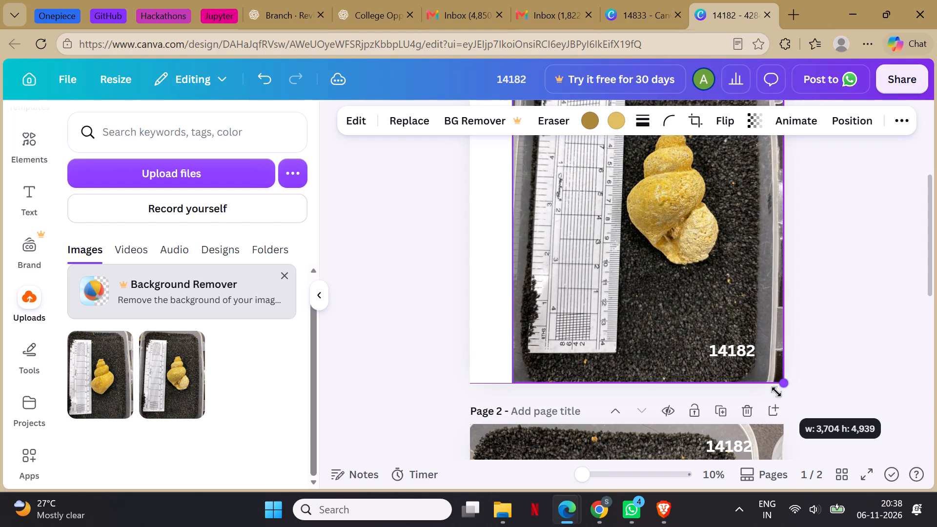
left_click_drag(776, 392, 776, 390)
scroll(624, 270, "up", 3)
left_click_drag(513, 222, 489, 177)
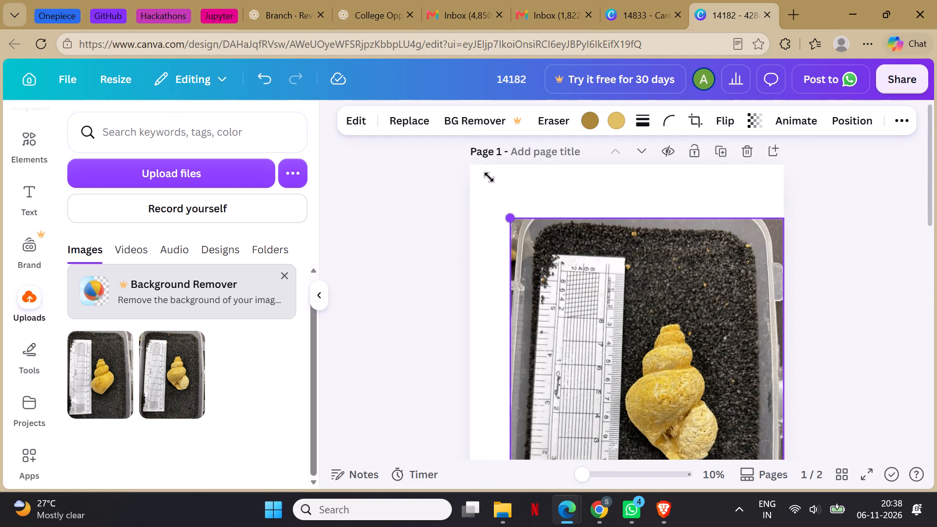
left_click_drag(489, 177, 478, 158)
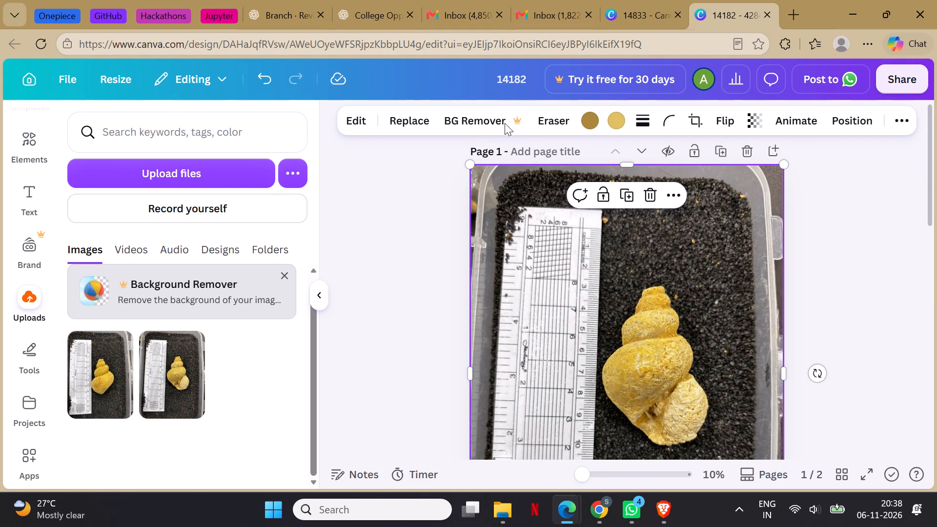
Rename the design as 14245.
left_click(527, 78)
key("BackSpace")
key("BackSpace")
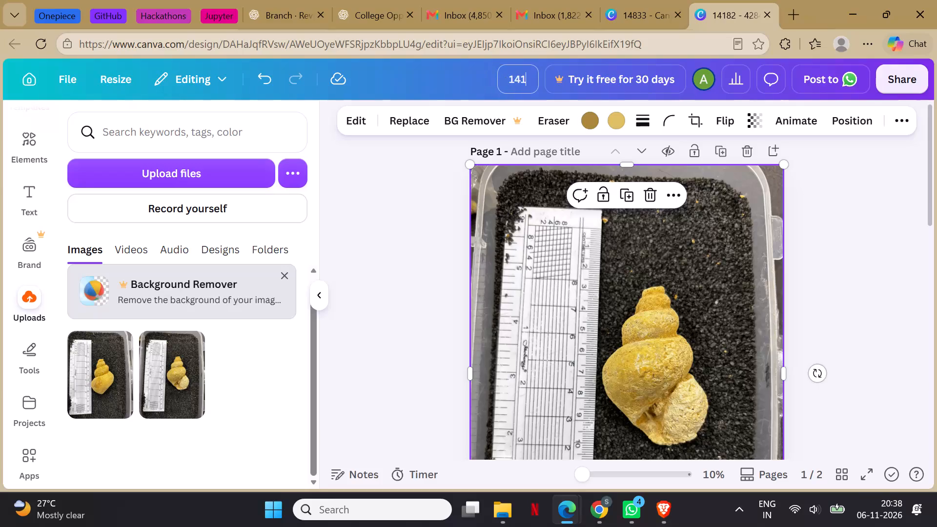
key("BackSpace")
type("245")
key("Return")
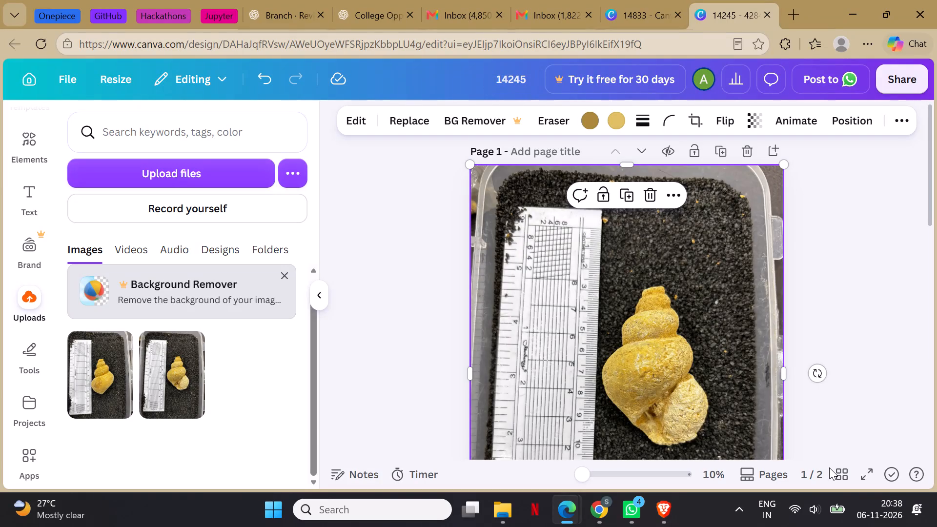
Change the number label on page 1 to 14245.
scroll(591, 387, "down", 4)
left_click(751, 258)
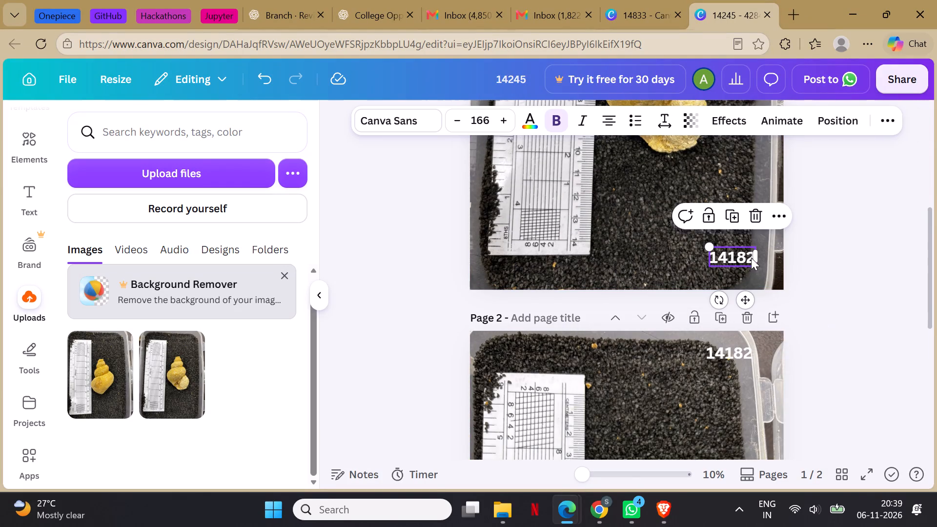
left_click(751, 258)
key("BackSpace")
key("BackSpace")
key("BackSpace")
type("245")
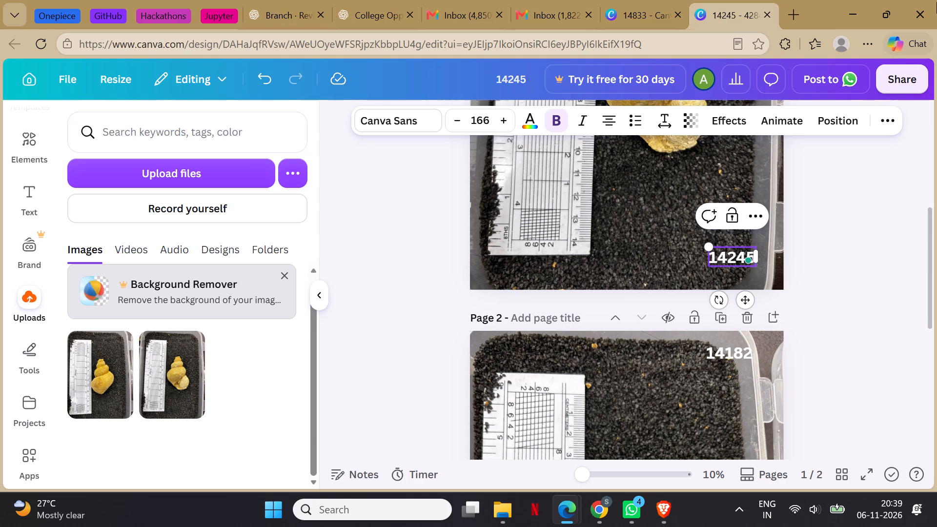
Change the number label on page 2 to 14245 and nudge it slightly left on the photo.
left_click(722, 356)
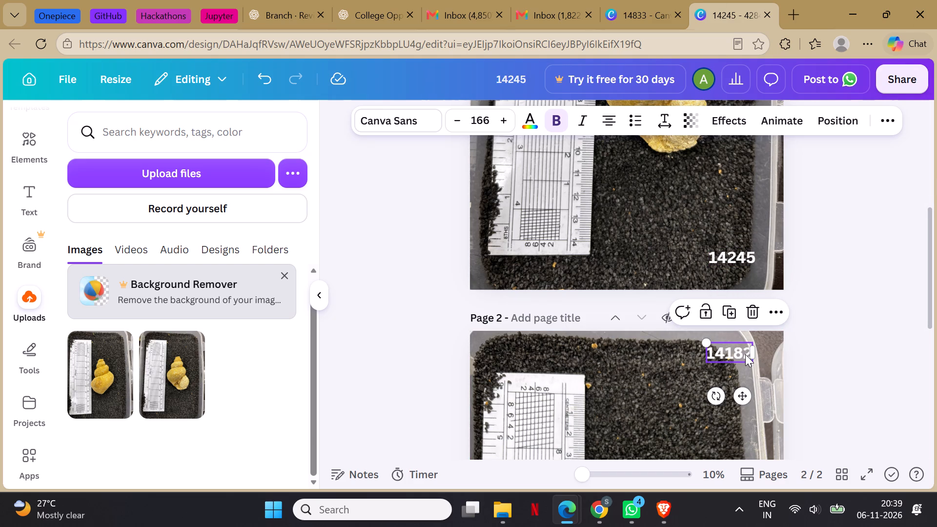
left_click(747, 354)
key("Right")
key("BackSpace")
key("BackSpace")
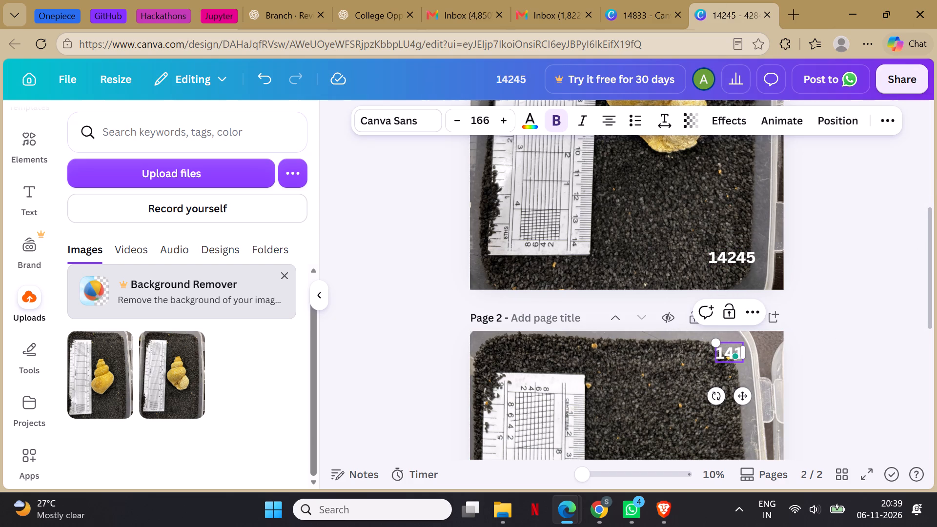
key("BackSpace")
type("245")
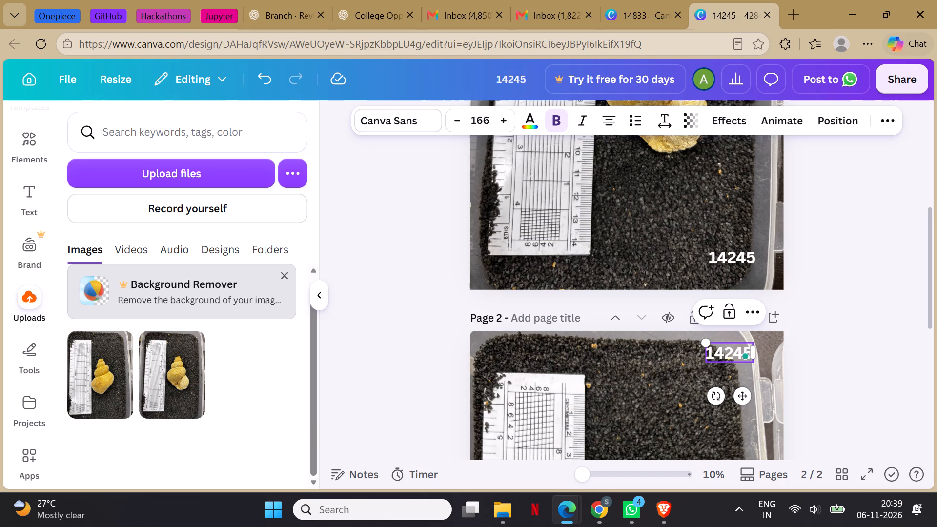
left_click(824, 332)
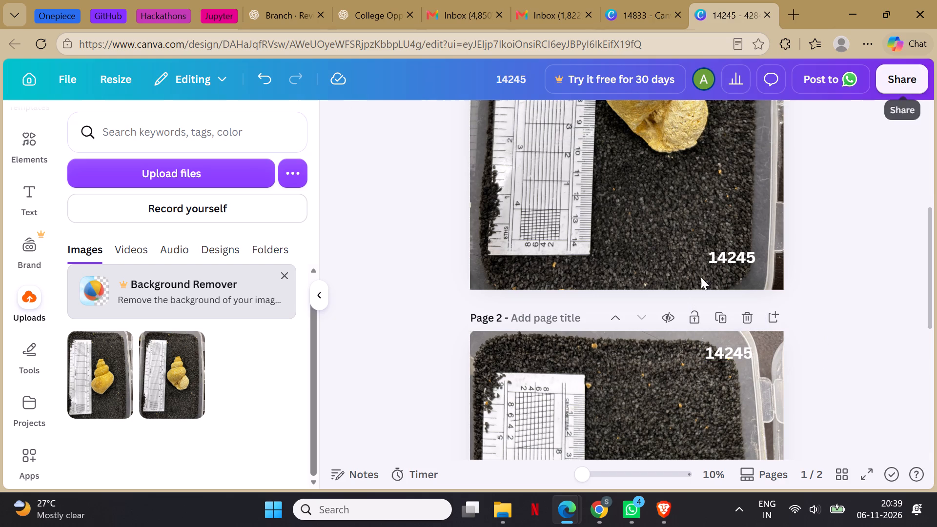
left_click(722, 352)
left_click_drag(742, 390, 731, 392)
Download all pages of the 14245 design as PNG.
left_click(898, 71)
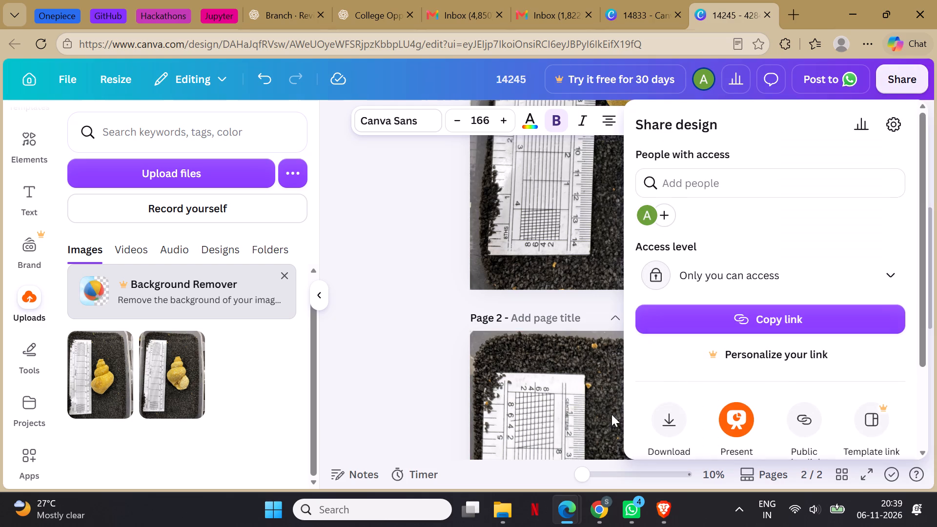
left_click(664, 418)
scroll(692, 416, "down", 3)
scroll(684, 377, "down", 2)
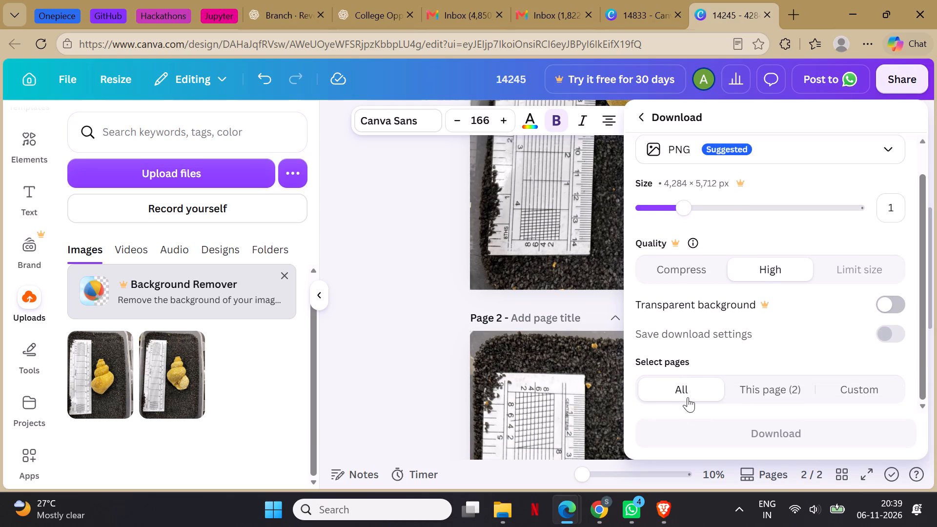
left_click(688, 396)
left_click(722, 426)
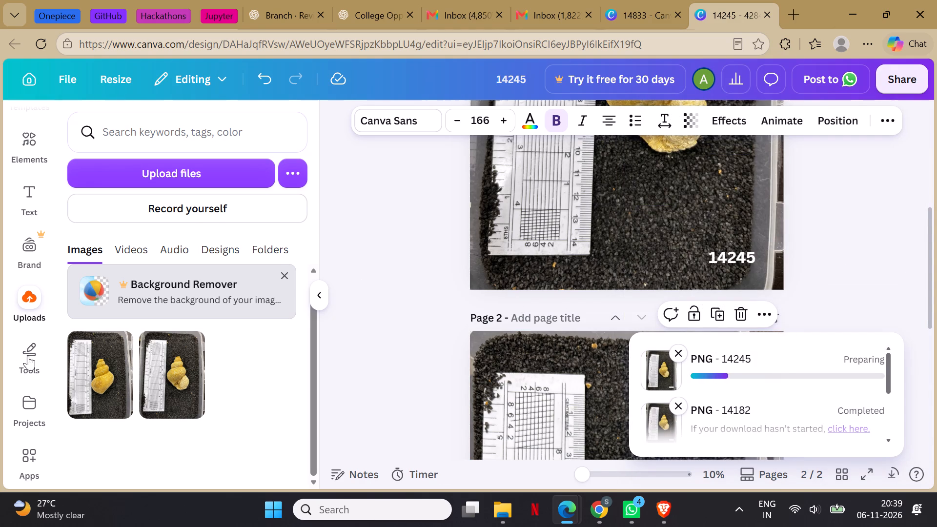
Select both old 14245 photos in the uploads.
left_click(79, 340)
left_click(151, 348)
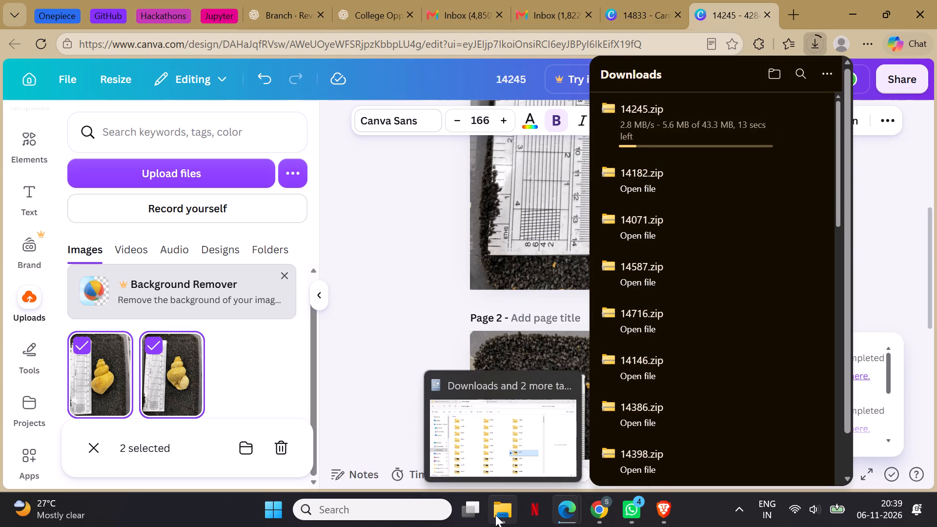
In File Explorer, move the 14245 folder from Downloads to Documents.
left_click(495, 515)
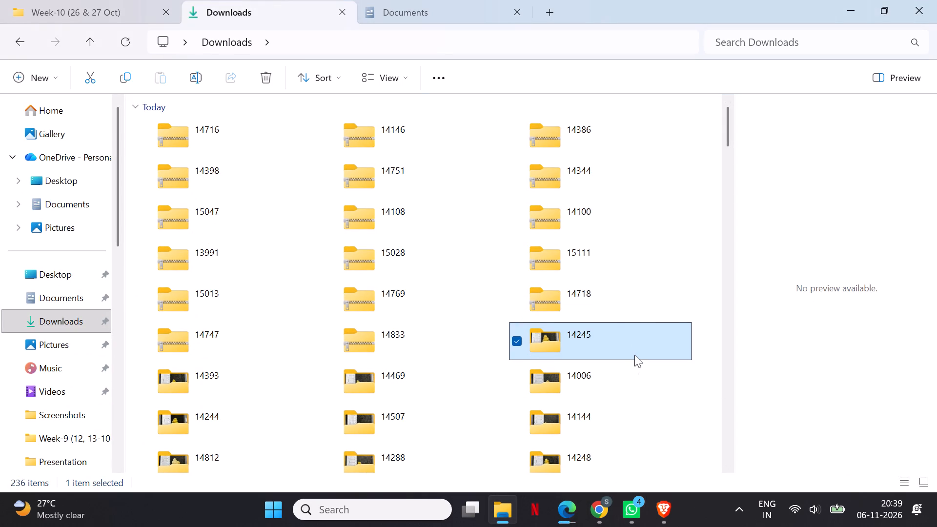
key("ctrl+x")
left_click(391, 18)
key("ctrl+v")
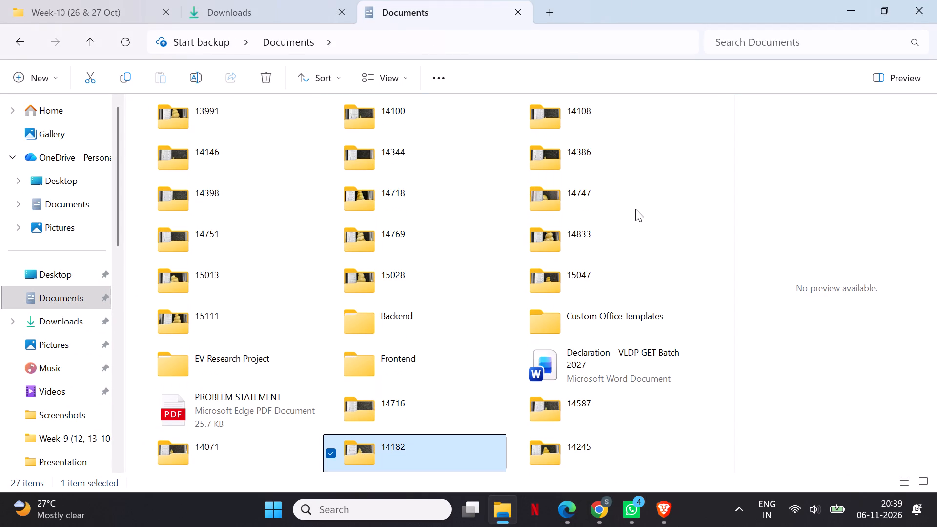
left_click(856, 6)
Return to the Canva design and upload IMG_8193 and IMG_8194 from the 14393 folder in Downloads.
left_click(185, 168)
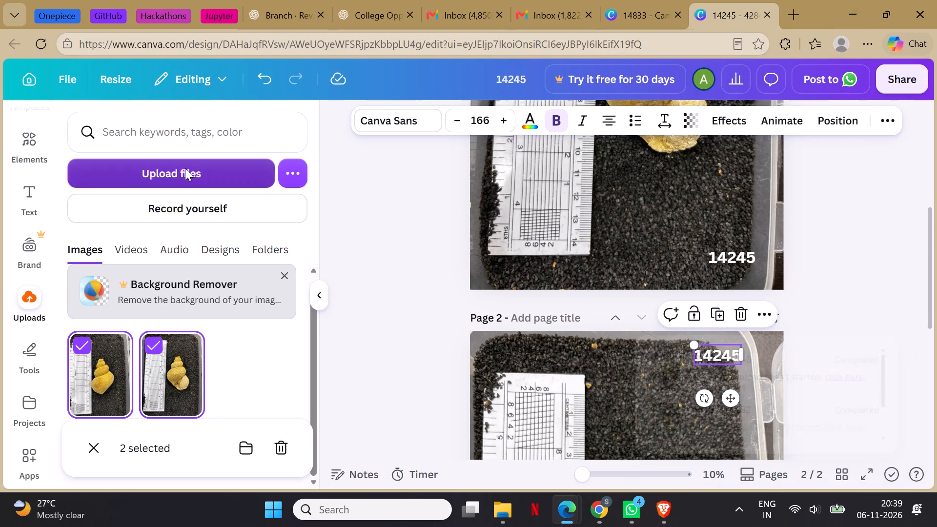
scroll(208, 226, "down", 5)
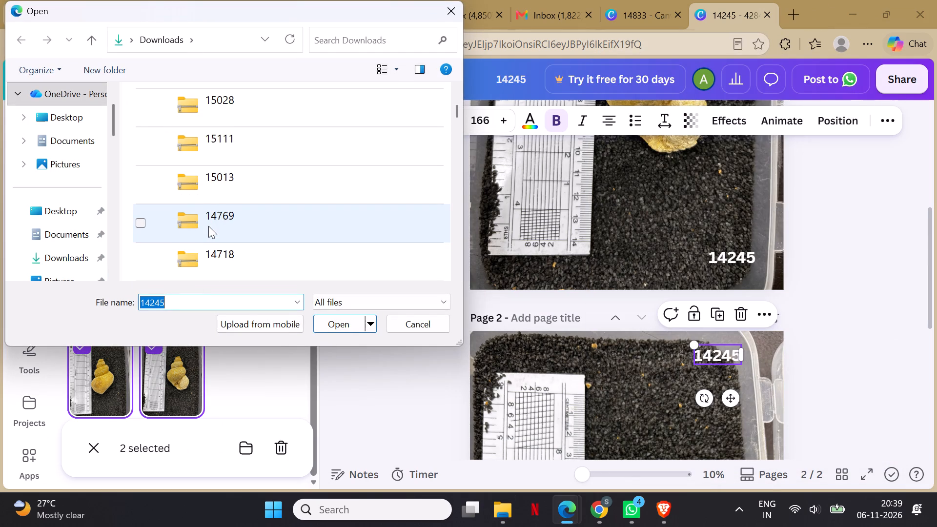
scroll(208, 226, "down", 2)
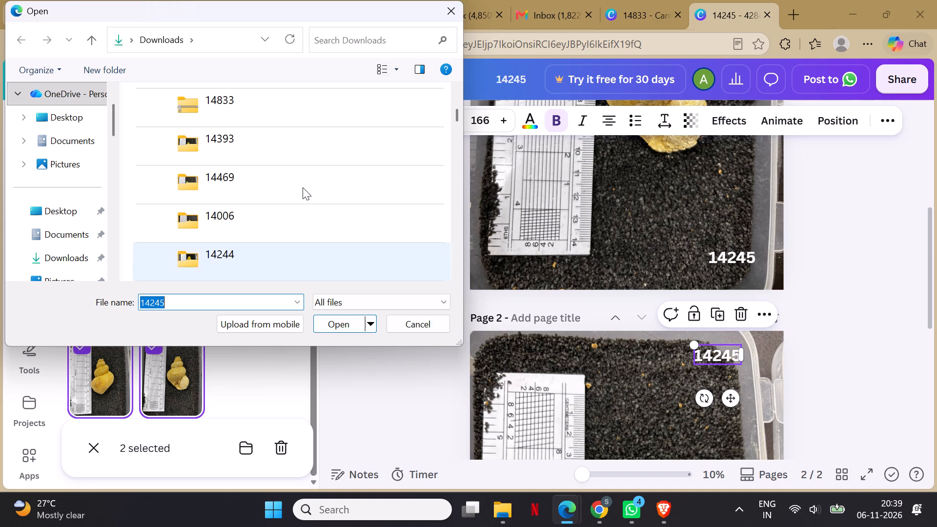
double_click(268, 139)
left_click_drag(251, 191, 264, 131)
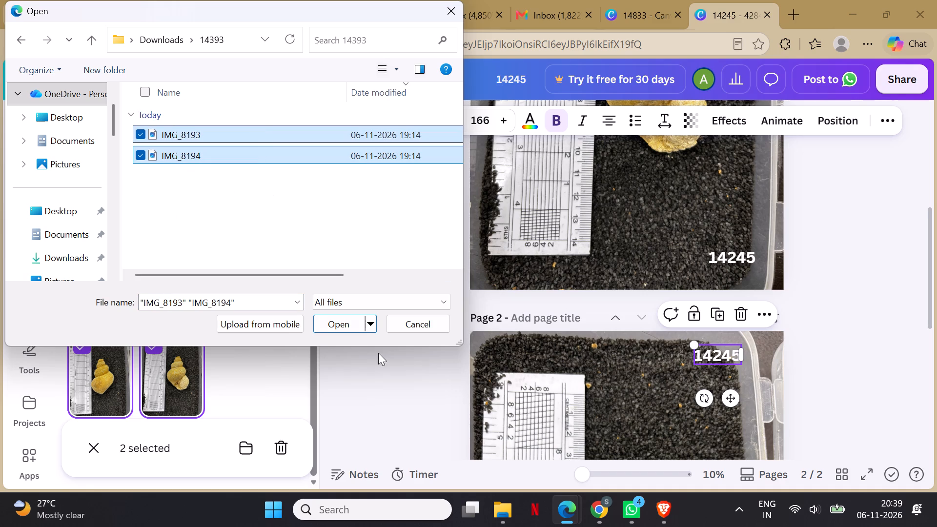
left_click(331, 324)
Move the two selected 14245 photos in the uploads to the trash.
scroll(252, 376, "down", 3)
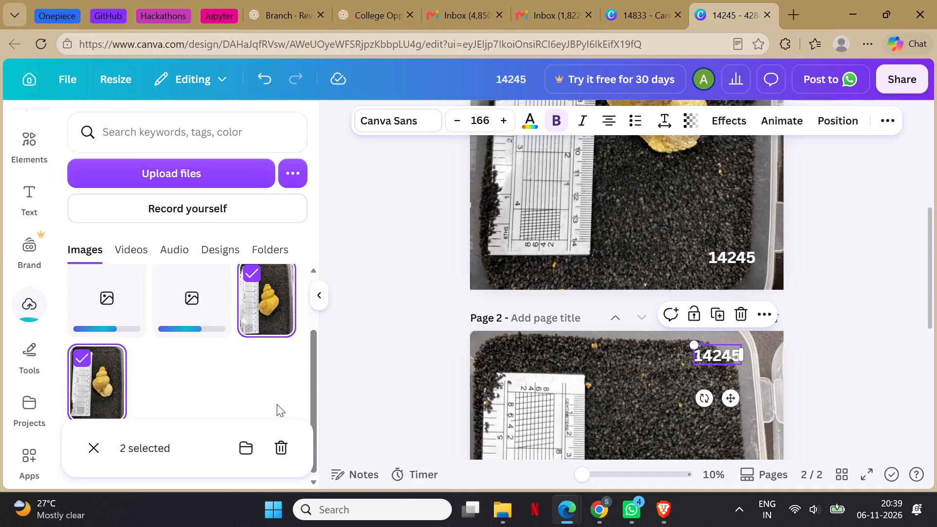
left_click(282, 453)
left_click(566, 302)
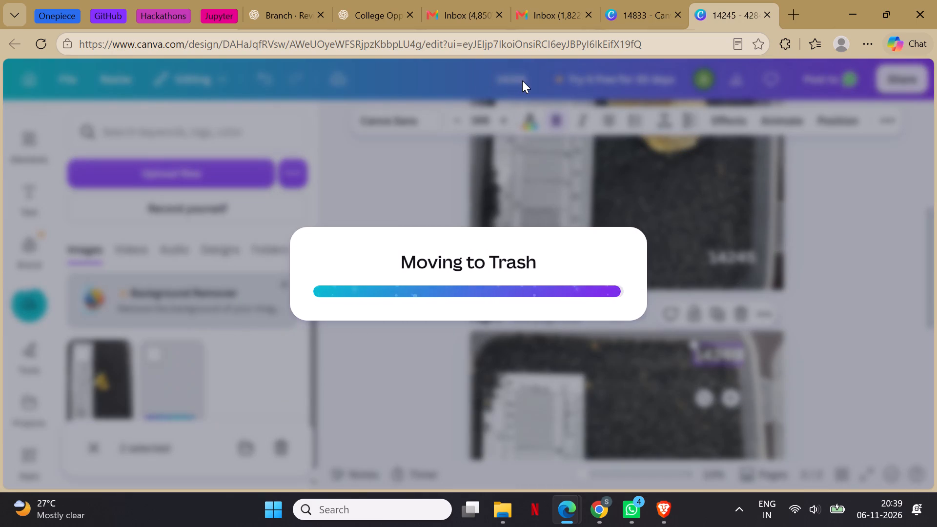
Rename the design as 14393.
left_click(528, 76)
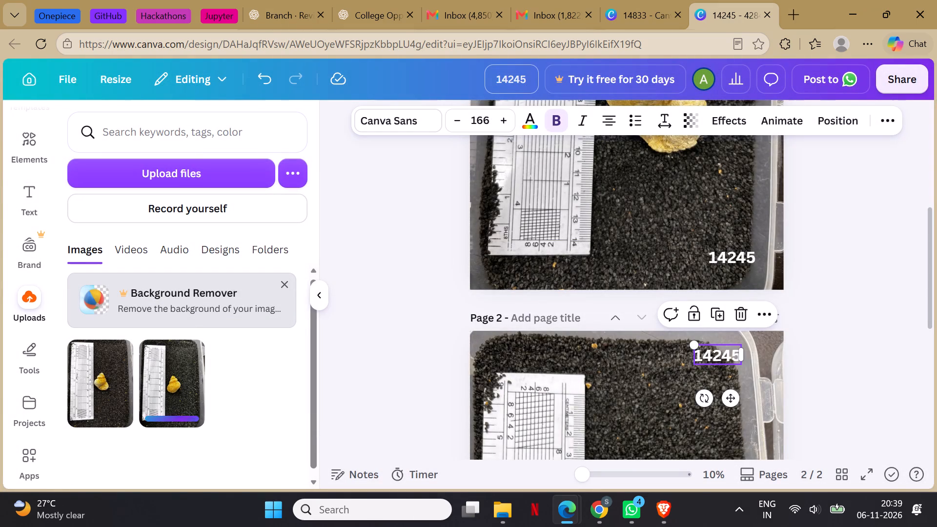
key("BackSpace")
key("BackSpace")
key("BackSpace")
type("393")
key("Return")
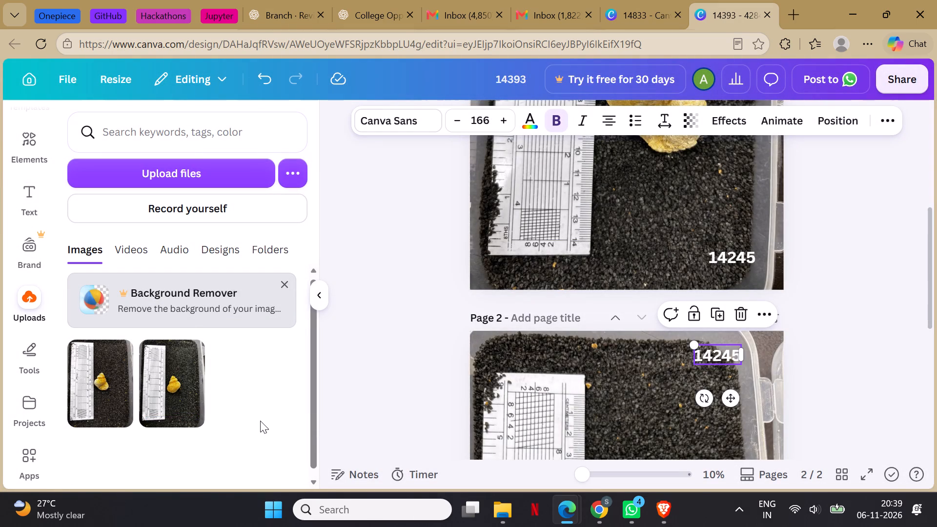
Delete the old 14245 photos from page 1 and page 2, keeping the number labels.
left_click(482, 235)
left_click(644, 322)
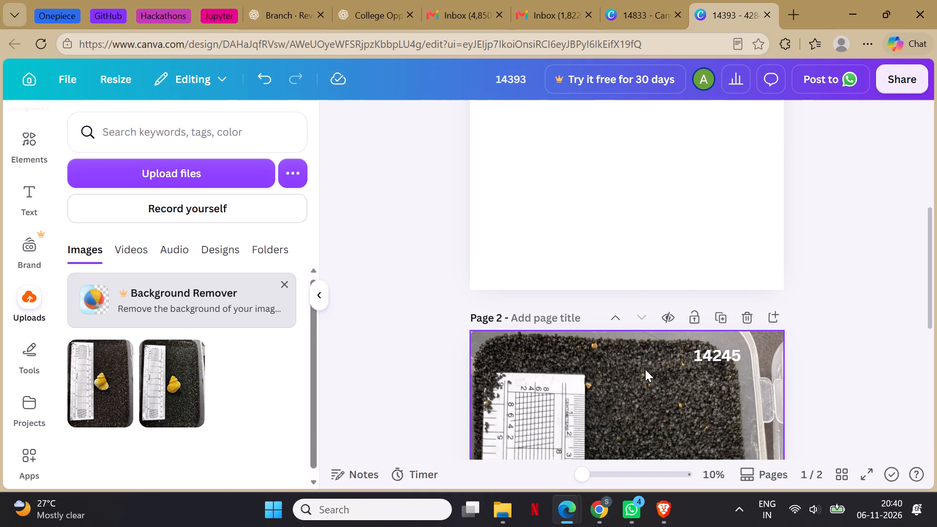
left_click(645, 369)
left_click(654, 302)
Place the second uploaded 14393 photo on page 1, keeping only one copy of it.
left_click(489, 225)
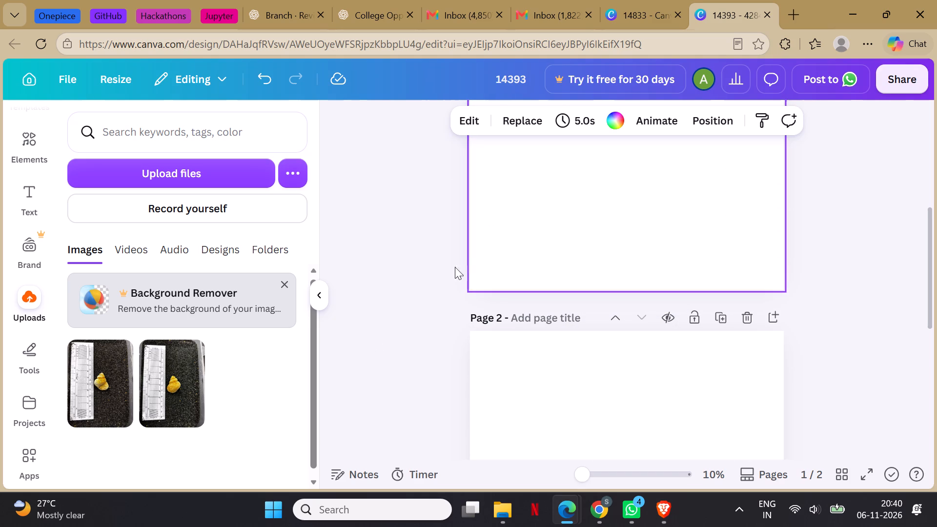
left_click(494, 259)
double_click(158, 380)
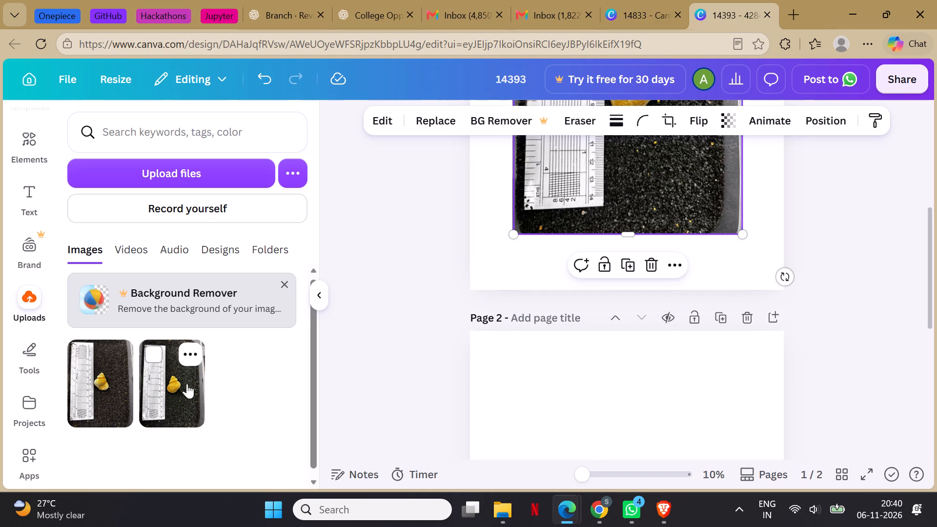
scroll(574, 240, "up", 1)
left_click(652, 341)
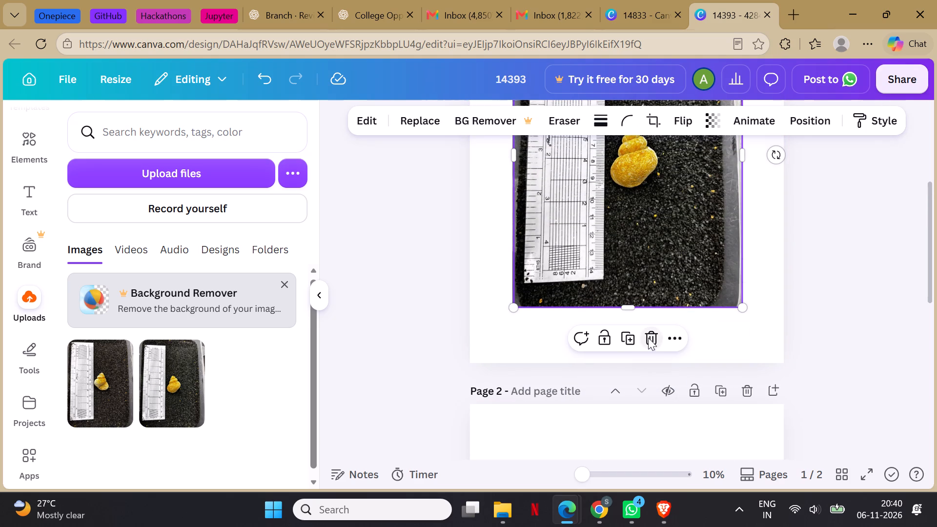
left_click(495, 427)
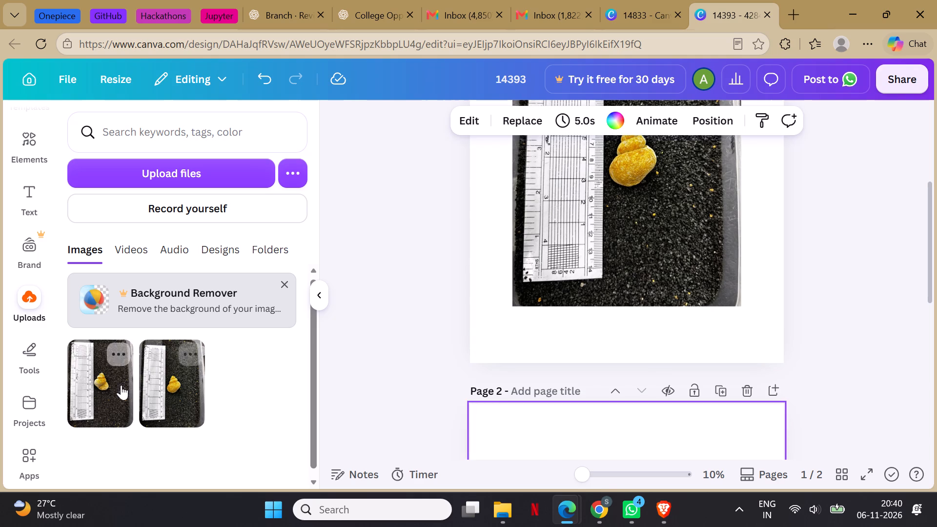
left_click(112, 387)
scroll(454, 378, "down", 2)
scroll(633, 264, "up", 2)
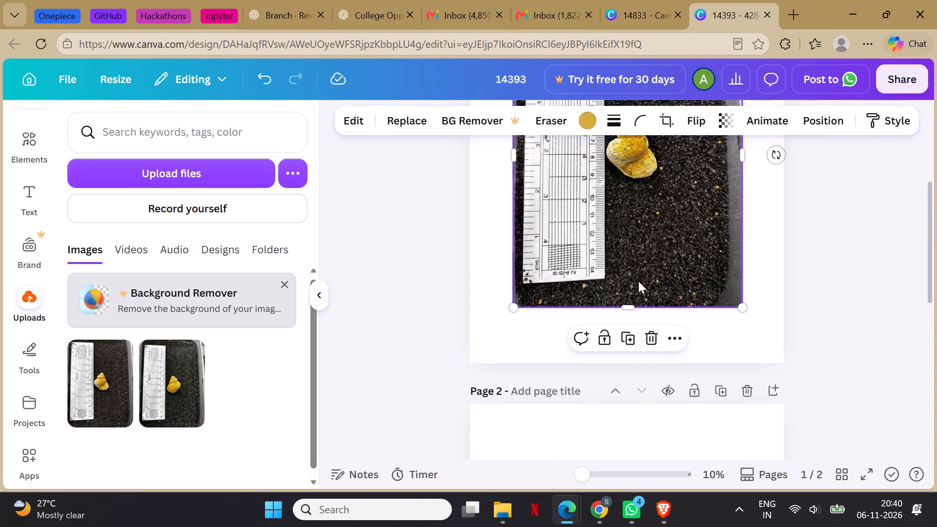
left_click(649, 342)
Place the first uploaded 14393 photo on page 2 and enlarge it to fill the whole page.
scroll(649, 342, "down", 1)
left_click(535, 384)
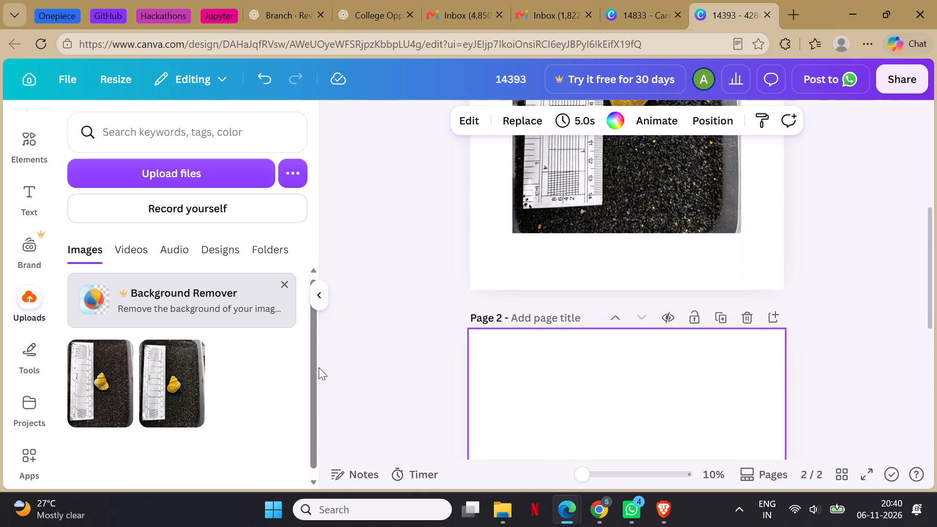
left_click(91, 384)
scroll(333, 367, "down", 3)
scroll(651, 420, "down", 3)
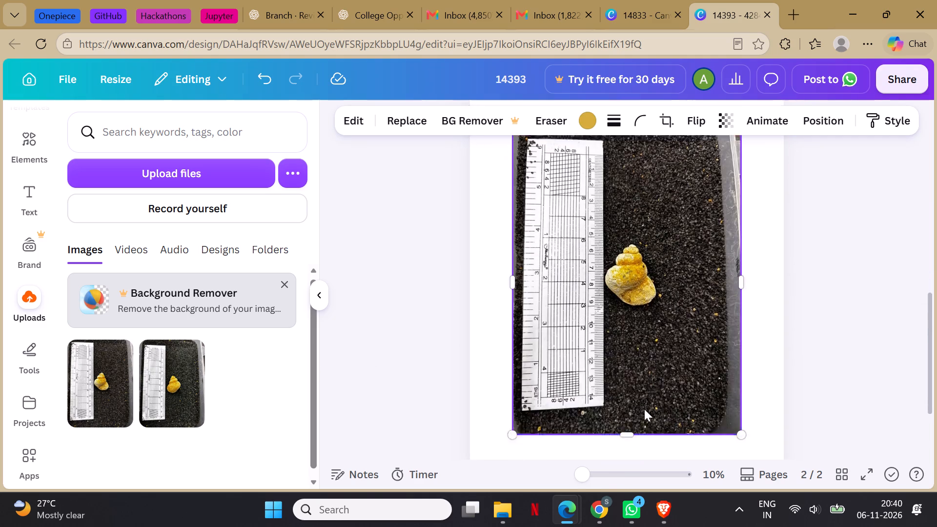
left_click_drag(742, 347, 778, 405)
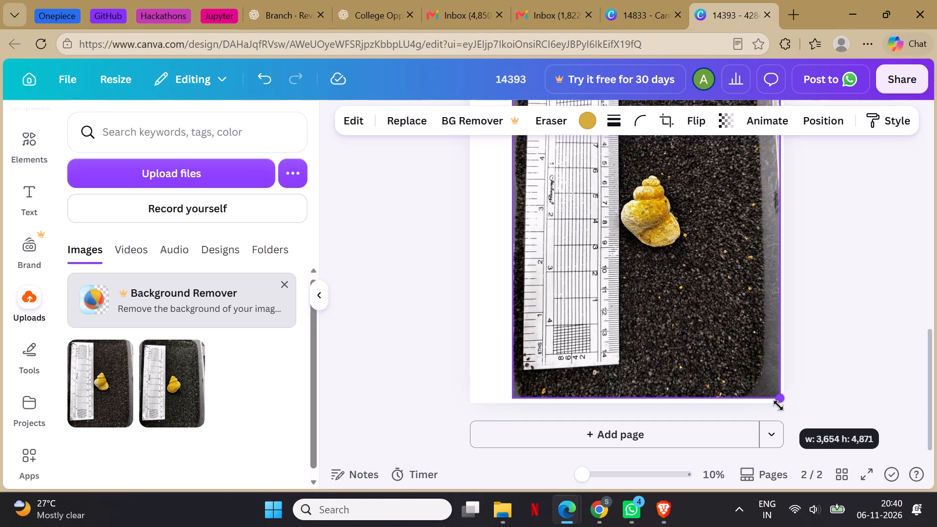
left_click_drag(778, 405, 778, 406)
scroll(643, 312, "up", 2)
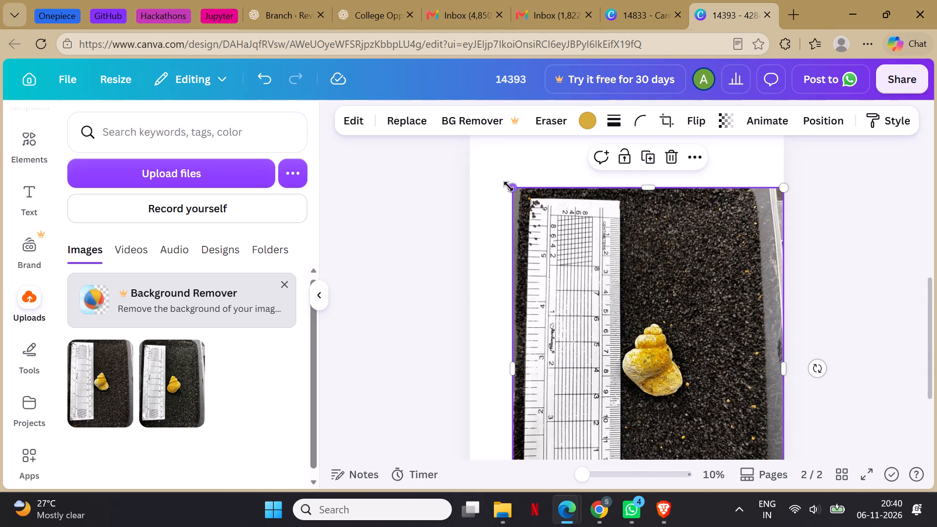
scroll(514, 220, "up", 2)
left_click_drag(512, 335, 473, 293)
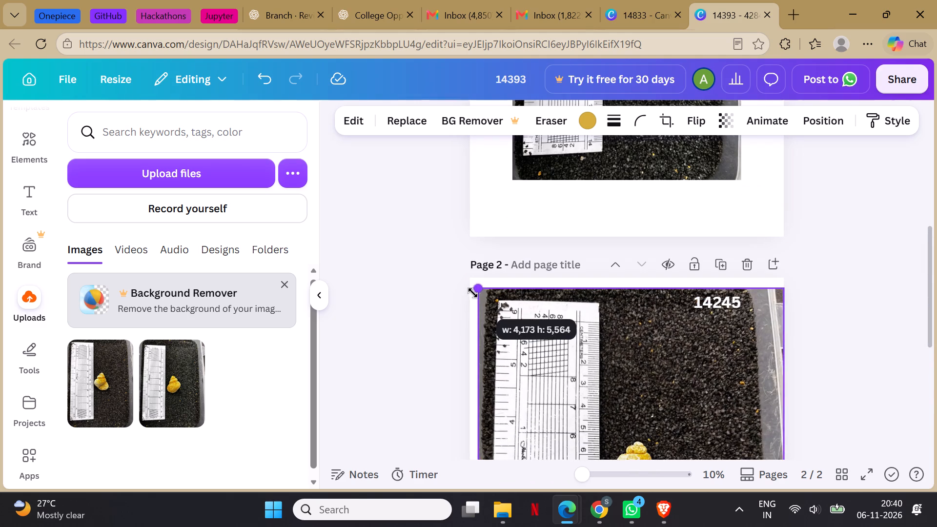
left_click_drag(473, 293, 467, 284)
Enlarge the page 1 photo to fill the whole page at 4,284 × 5,712.
scroll(496, 262, "up", 2)
left_click(705, 297)
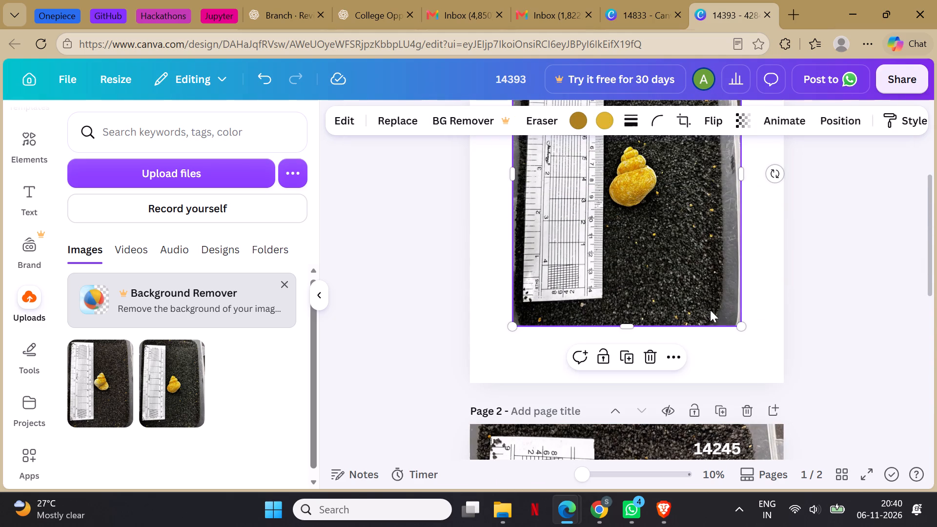
left_click_drag(742, 325, 770, 389)
scroll(730, 335, "up", 3)
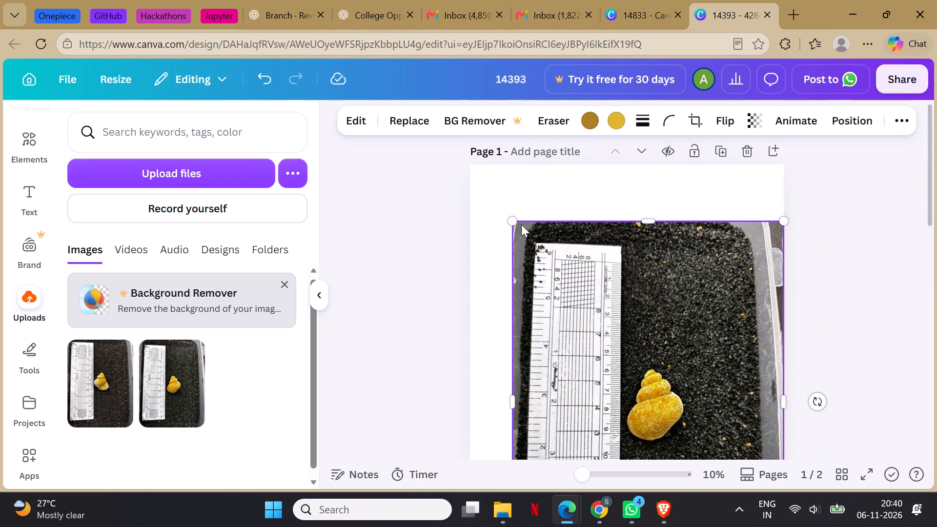
left_click_drag(510, 220, 468, 167)
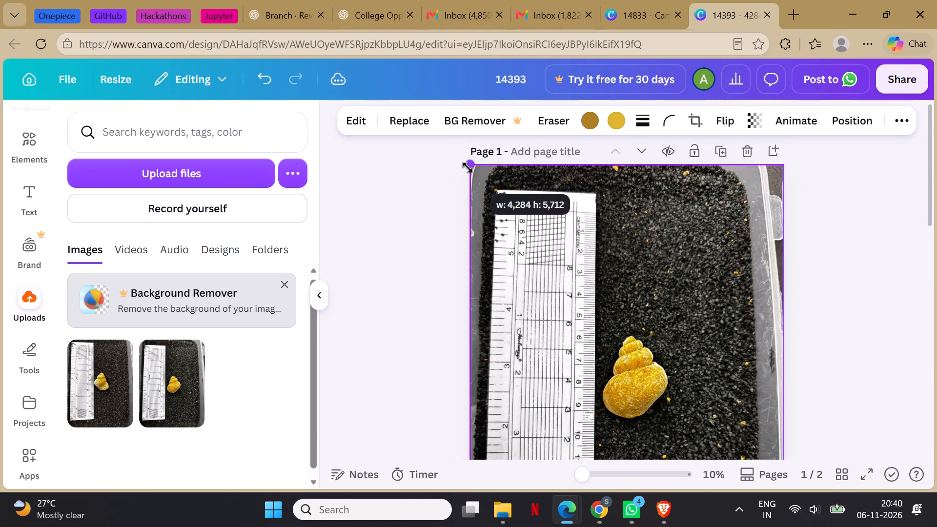
left_click_drag(468, 167, 468, 166)
Change the number label on page 1 to 14393.
scroll(589, 270, "down", 3)
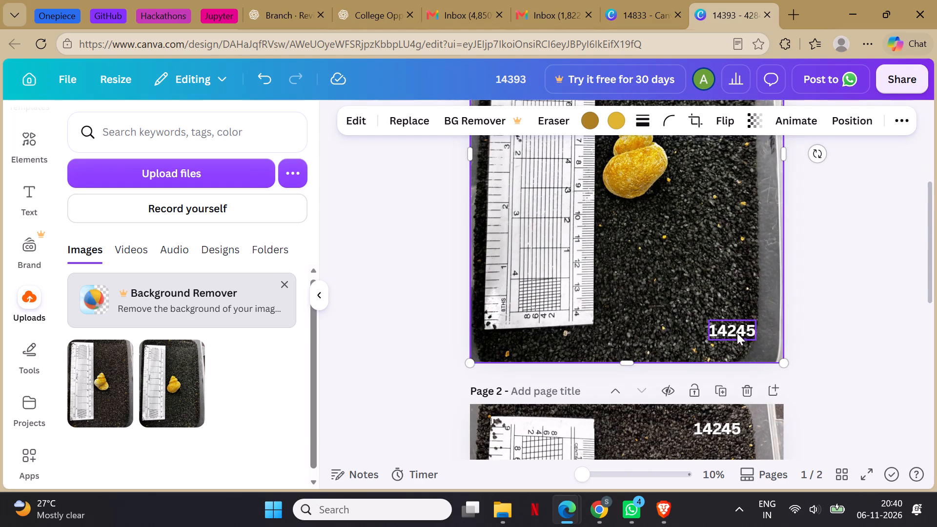
left_click(739, 328)
left_click(749, 329)
key("Right")
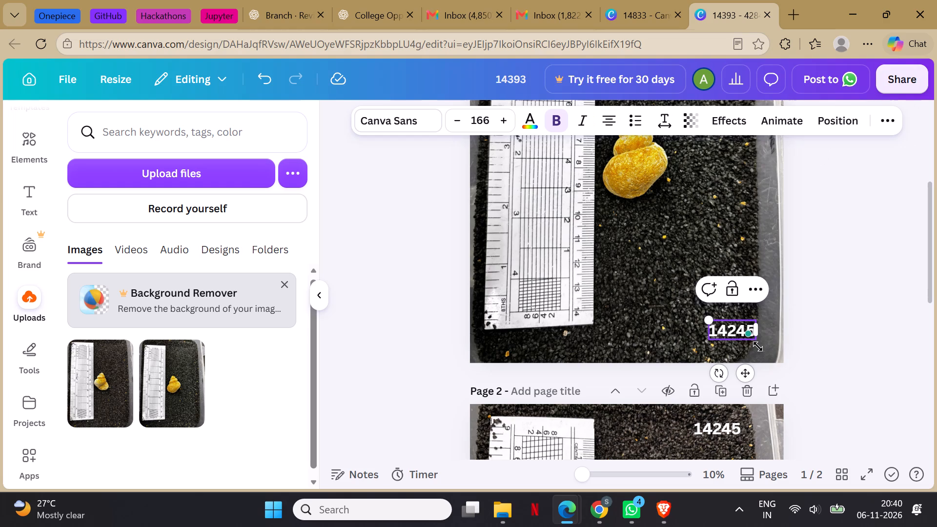
key("BackSpace")
key("BackSpace")
key("BackSpace")
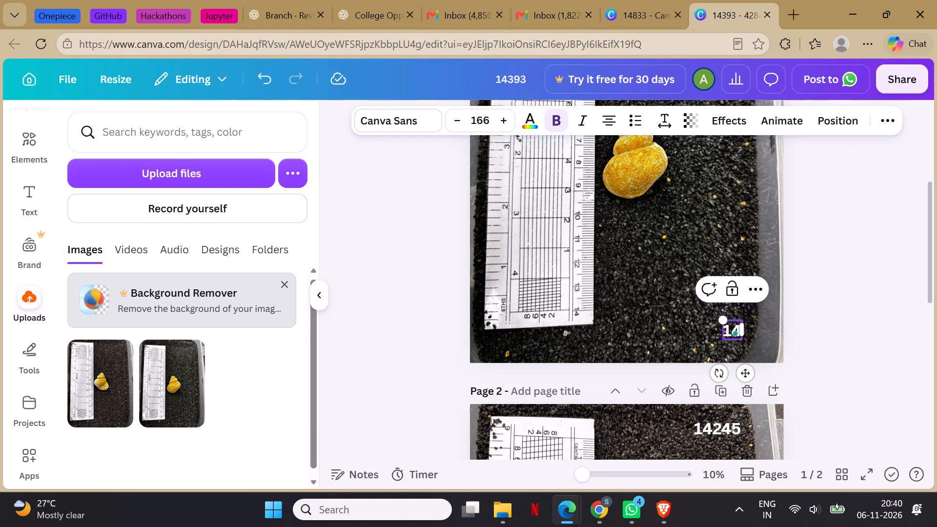
type("393")
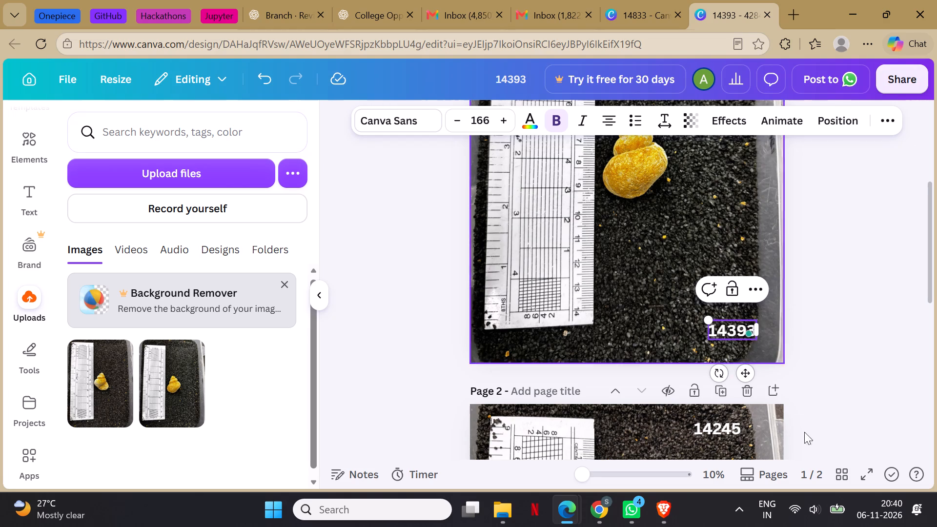
Change the number label on page 2 to 14393.
left_click(735, 428)
left_click(735, 428)
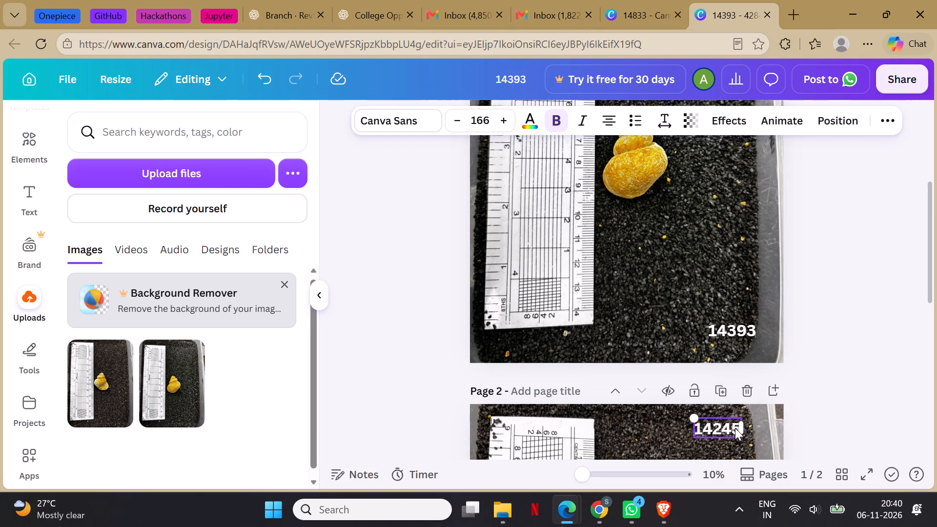
key("Right")
key("BackSpace")
key("BackSpace")
key("BackSpace")
type("393")
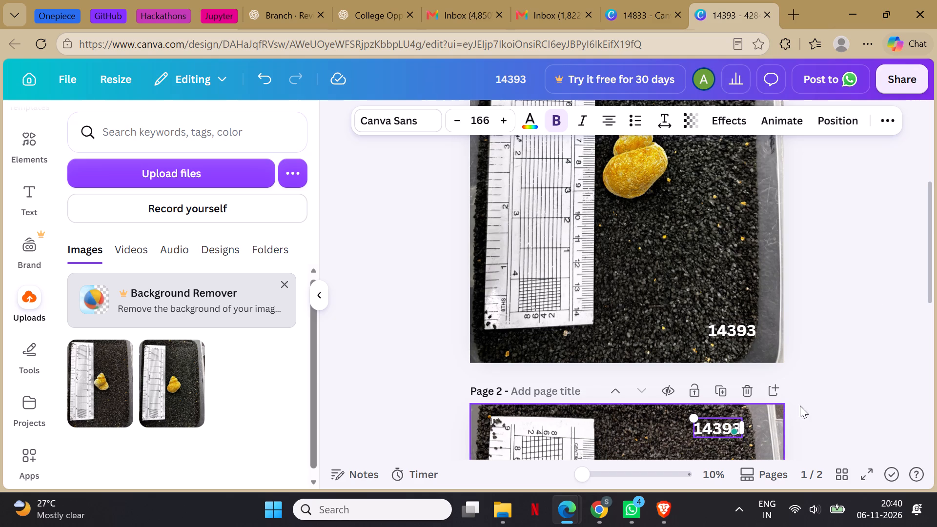
left_click(871, 281)
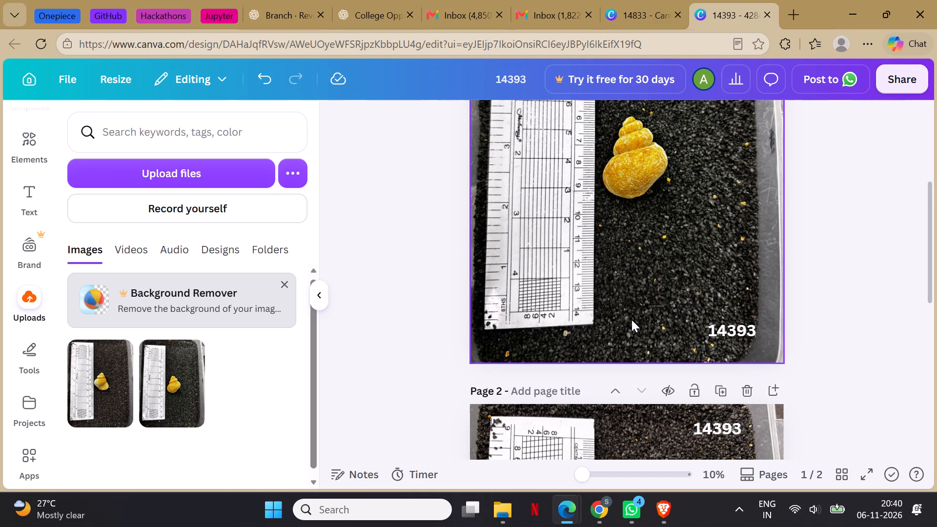
Move the page 2 number label slightly right and down, keeping it over the dark gravel near the page's upper right.
left_click(731, 430)
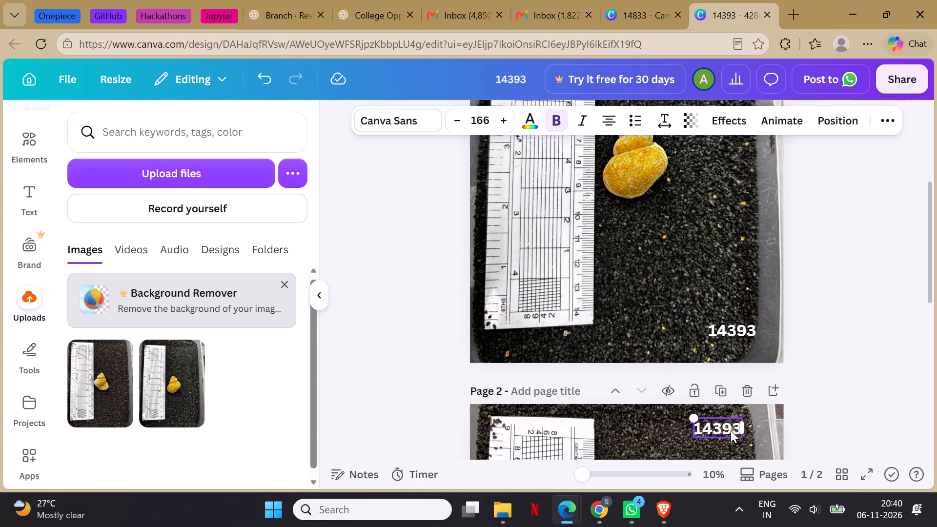
scroll(716, 409, "down", 1)
left_click_drag(733, 400, 737, 401)
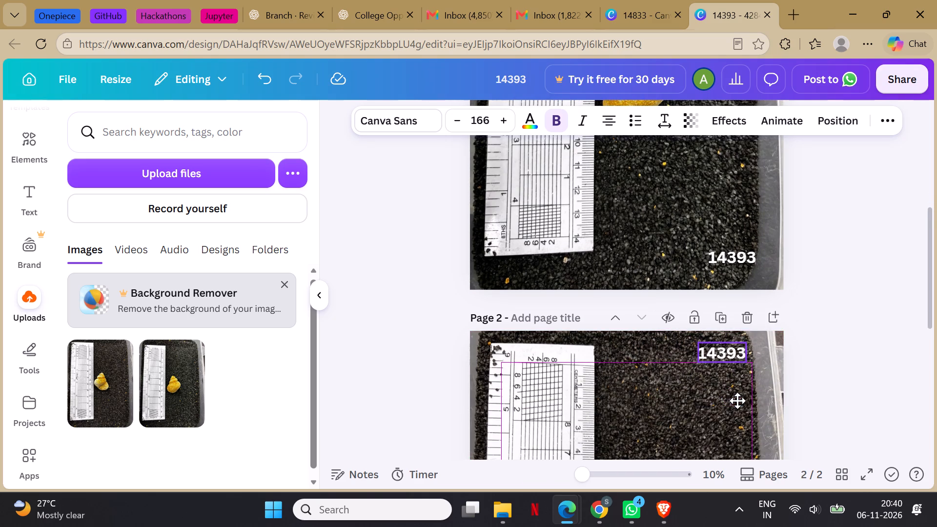
left_click_drag(737, 401, 739, 403)
left_click(814, 320)
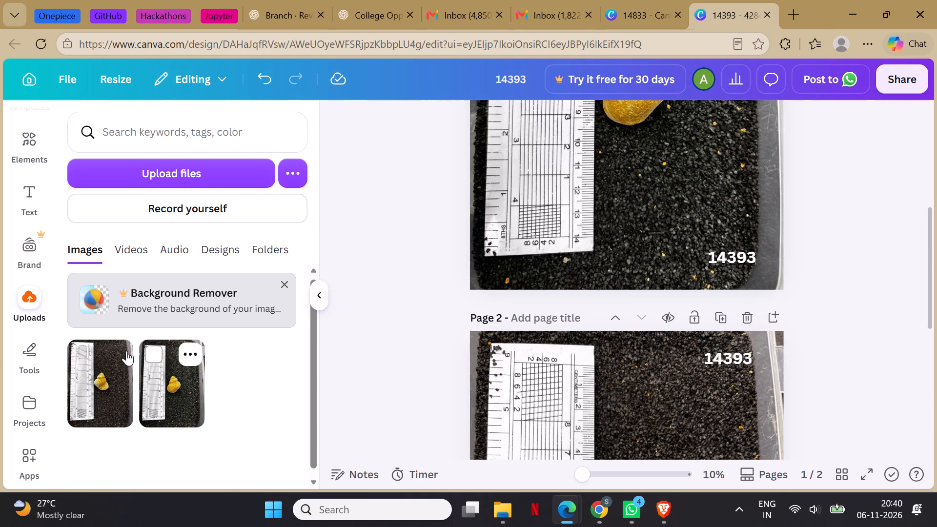
Select both 14393 photos in the uploads.
left_click(155, 347)
left_click(82, 354)
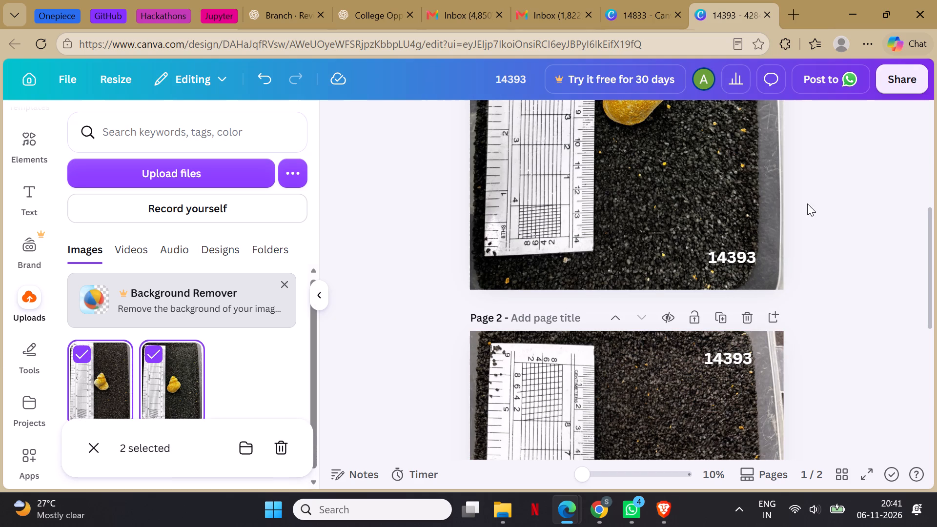
Download all pages of the 14393 design as PNG.
left_click(899, 76)
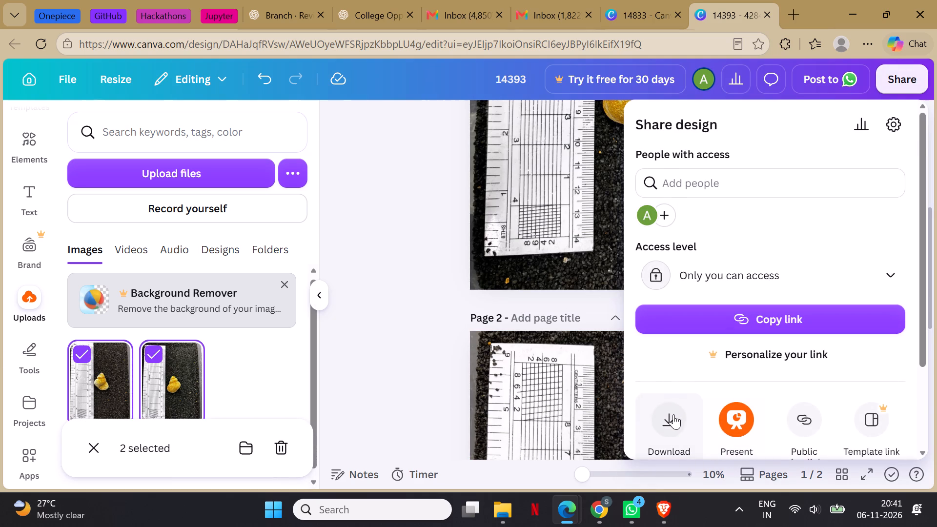
left_click(673, 414)
scroll(650, 363, "down", 3)
left_click(690, 388)
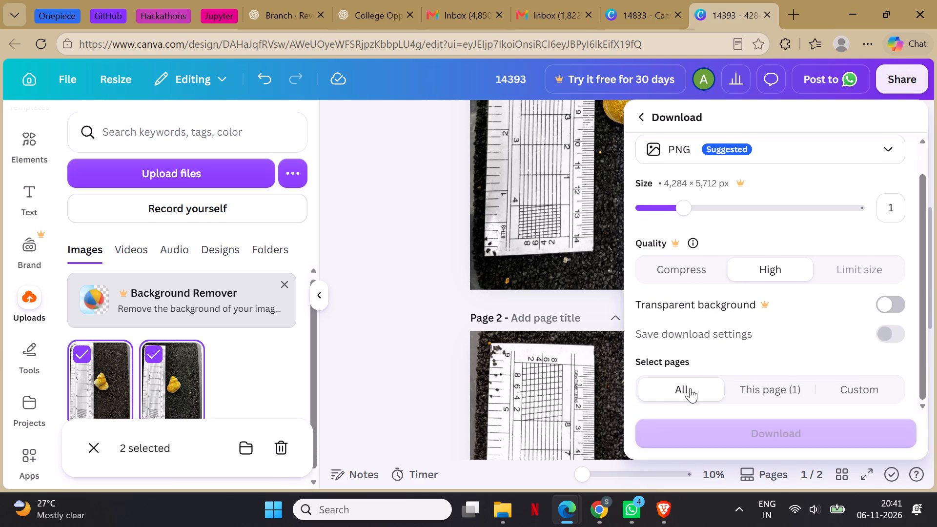
left_click(733, 428)
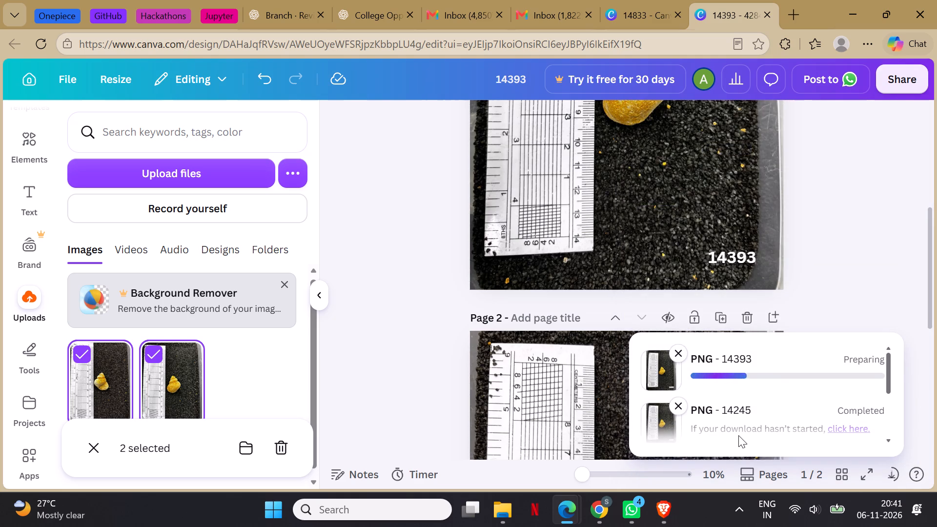
In File Explorer, move the 14393 folder from Downloads to Documents.
left_click(508, 513)
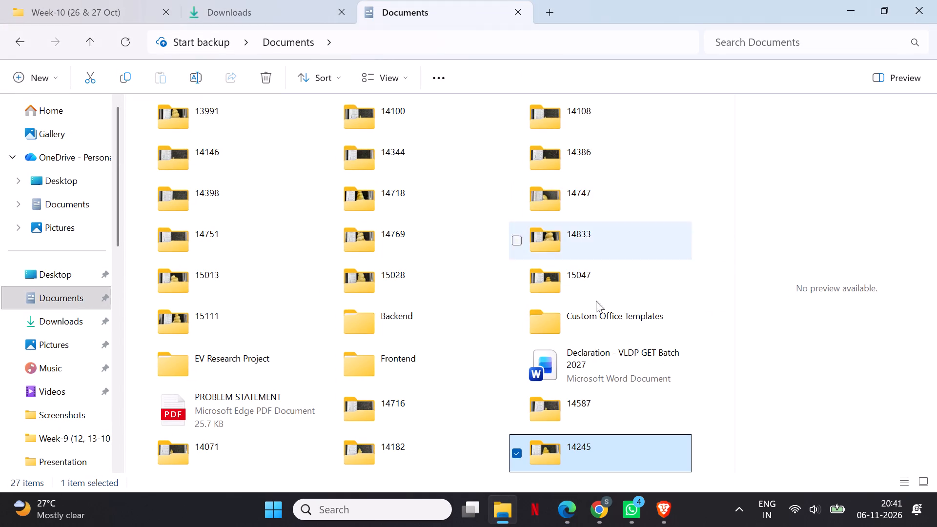
left_click(285, 15)
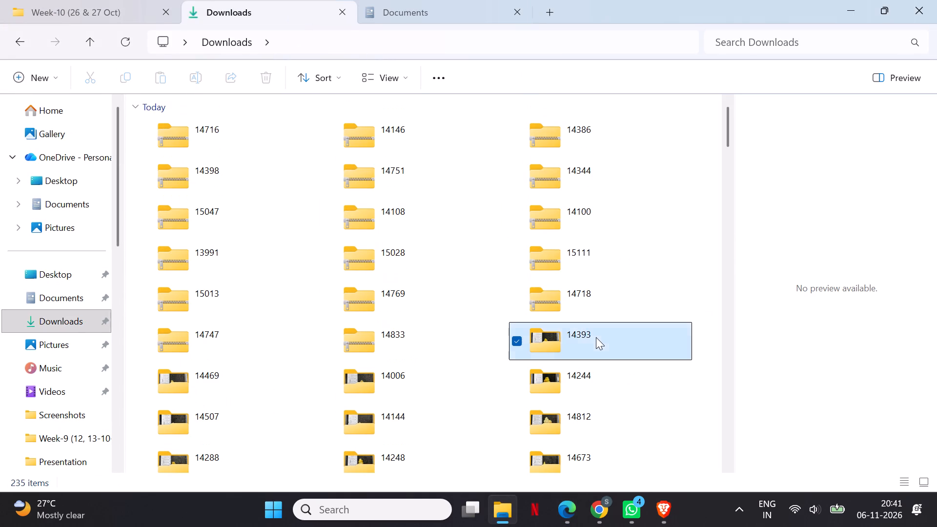
left_click(596, 337)
key("ctrl+x")
left_click(422, 6)
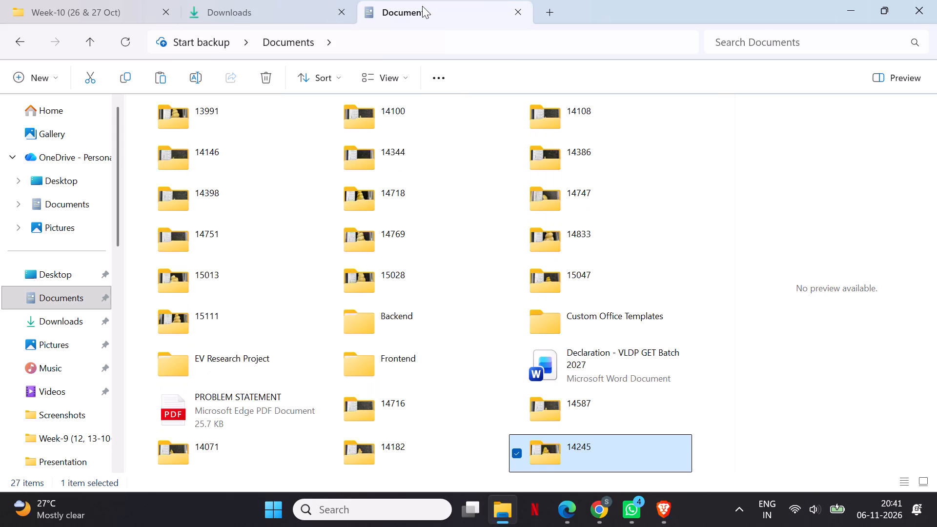
key("ctrl+c")
left_click(224, 14)
key("ctrl+x")
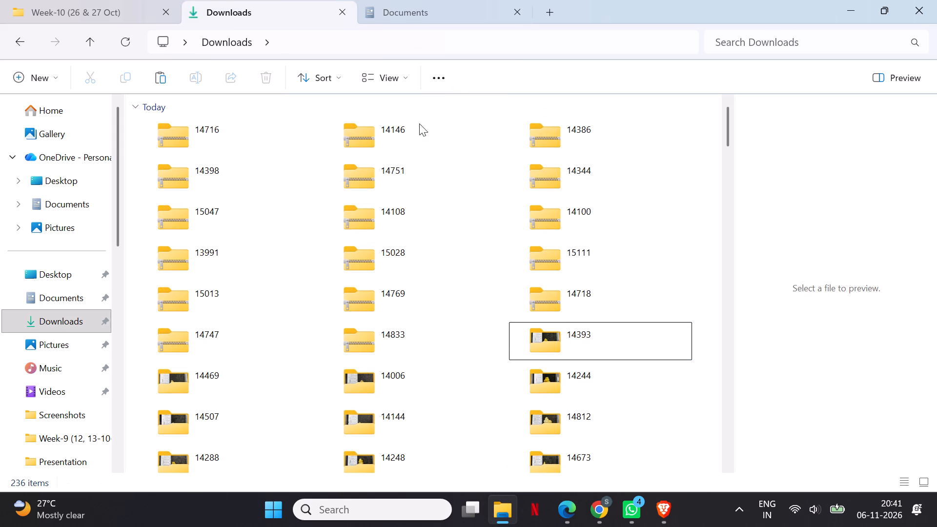
left_click(576, 332)
key("ctrl+x")
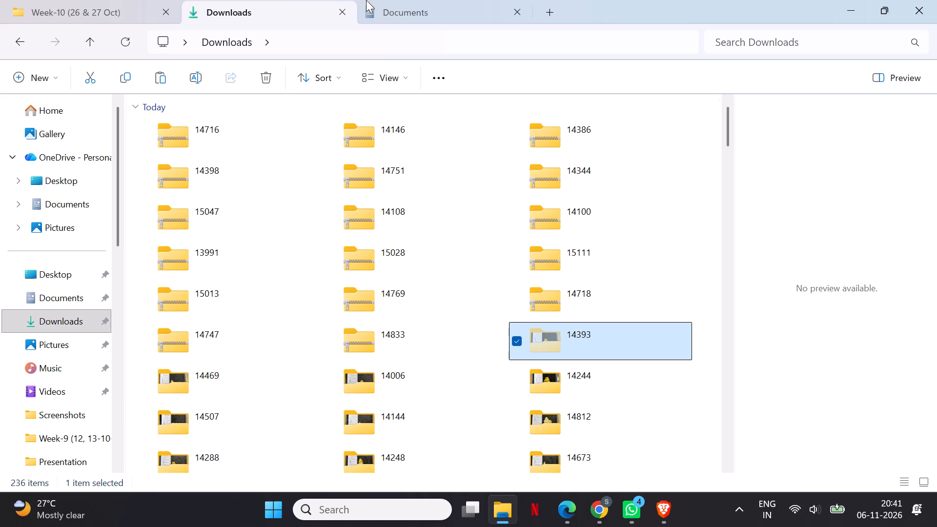
left_click(416, 13)
key("ctrl+v")
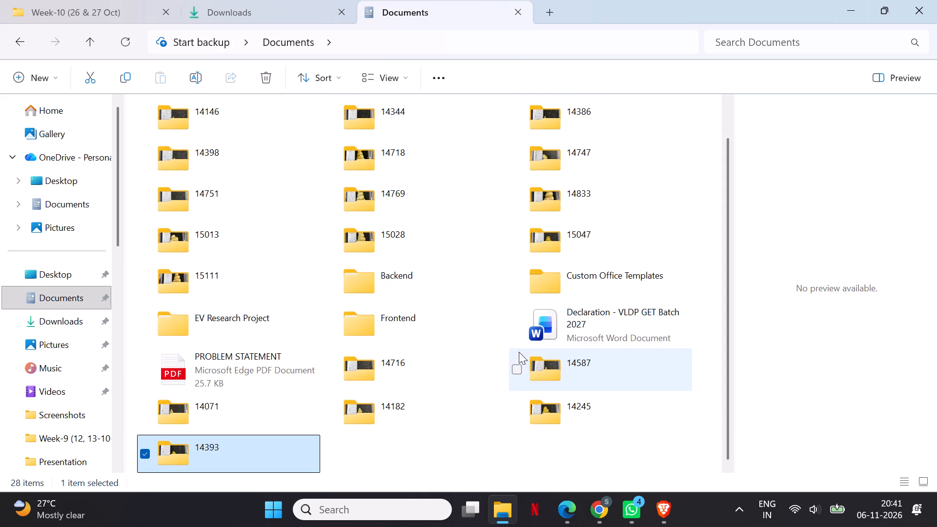
Find the next specimen folder, 14469, in Downloads and return to the Canva design.
left_click(253, 14)
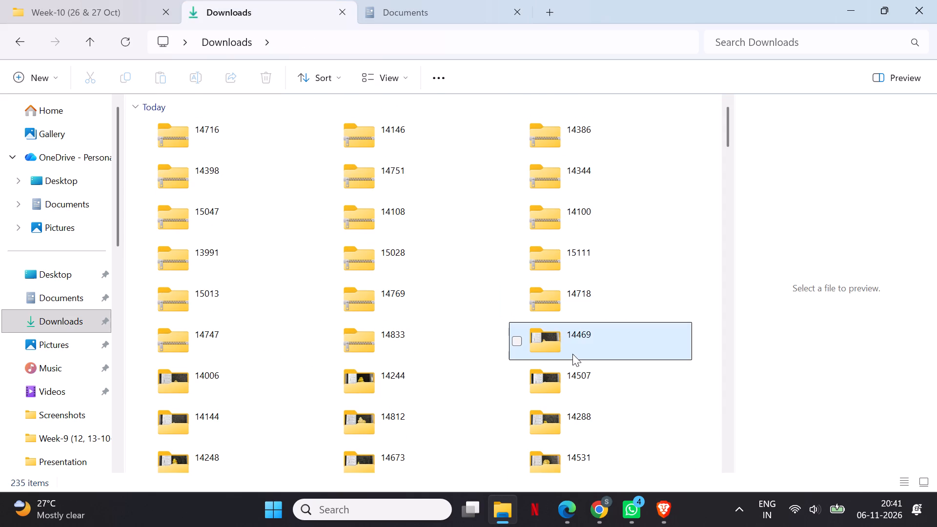
left_click(566, 345)
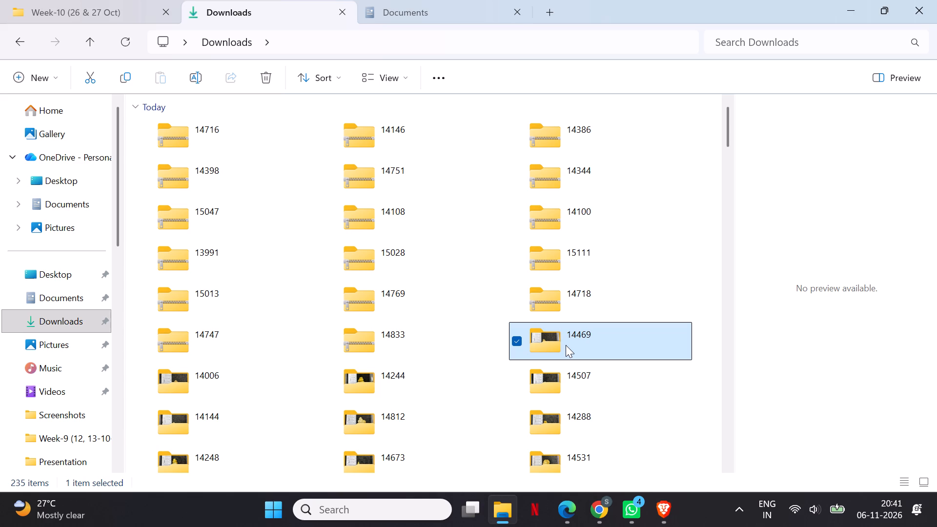
left_click(839, 12)
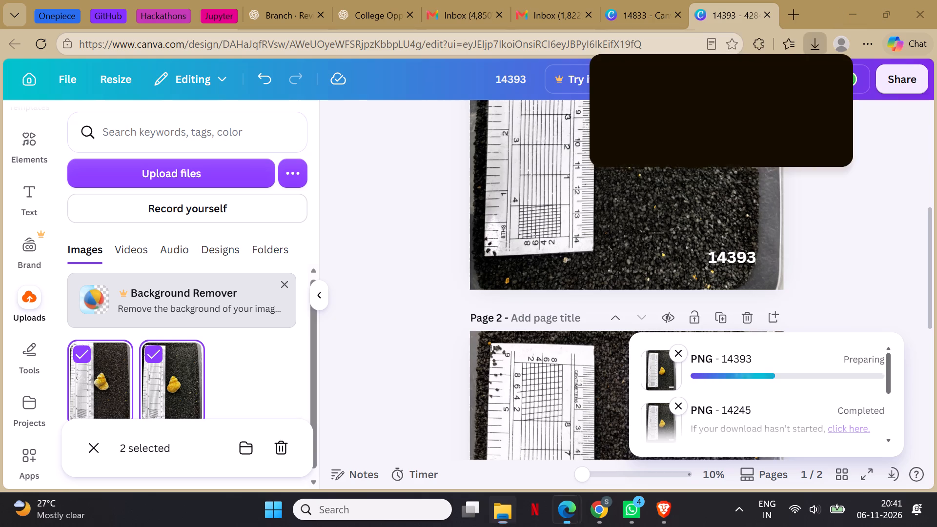
Delete the 14393 photos from page 2 and page 1 of the design.
left_click(563, 355)
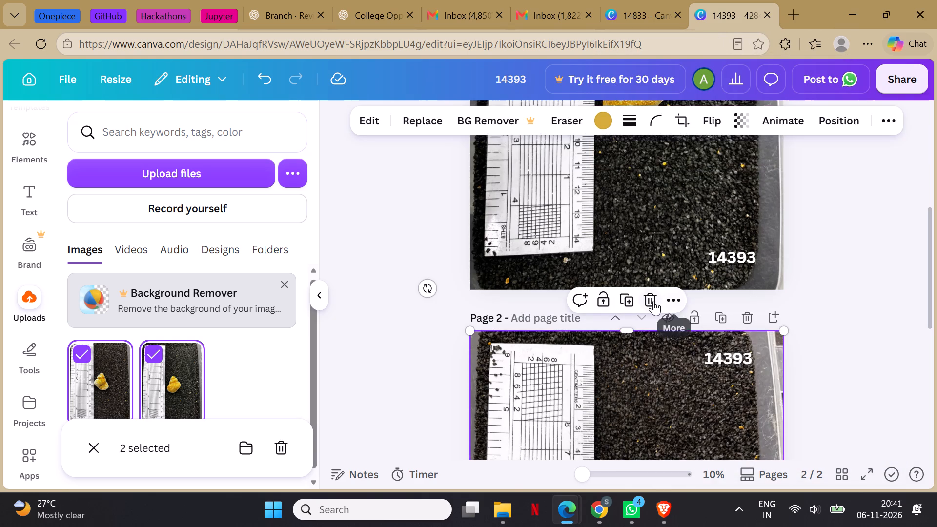
left_click(653, 301)
left_click(638, 240)
left_click(649, 316)
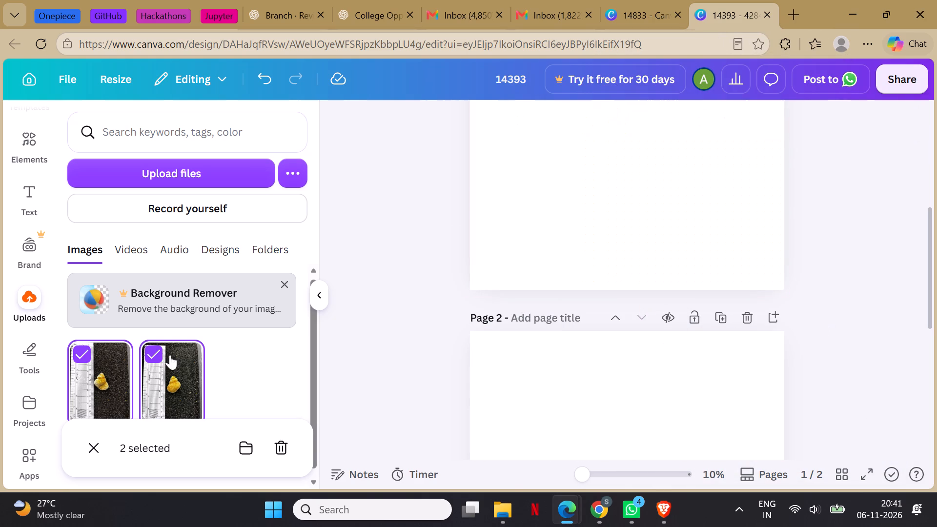
Upload IMG_8196 and IMG_8197 from the 14469 folder in Downloads.
left_click(175, 172)
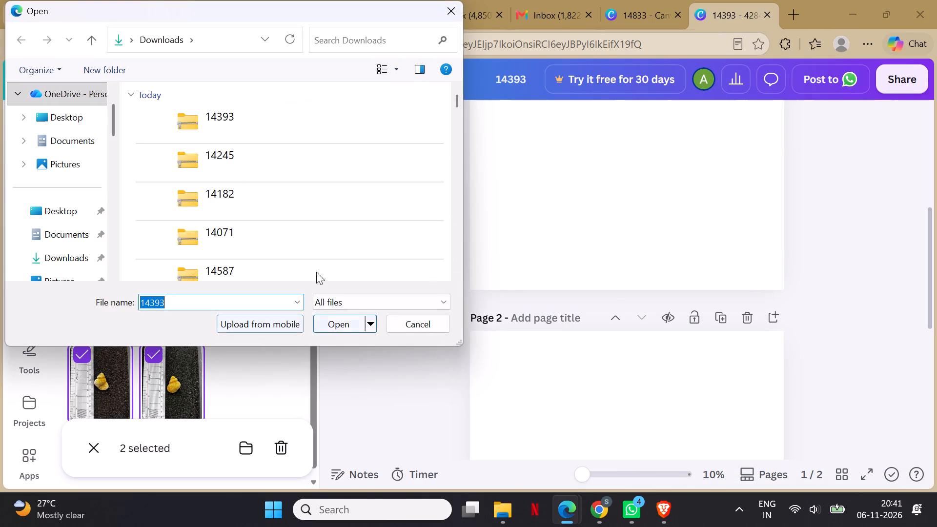
scroll(209, 185, "down", 8)
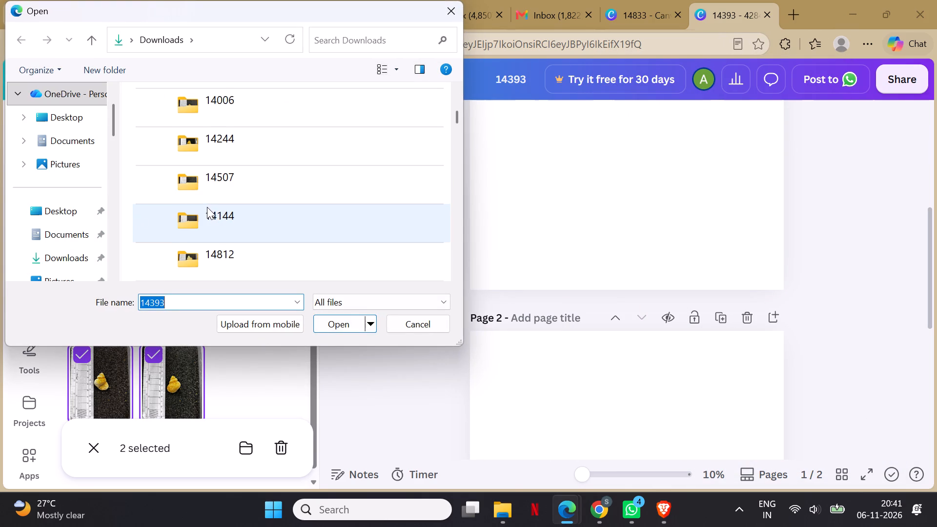
scroll(220, 178, "up", 1)
left_click(231, 176)
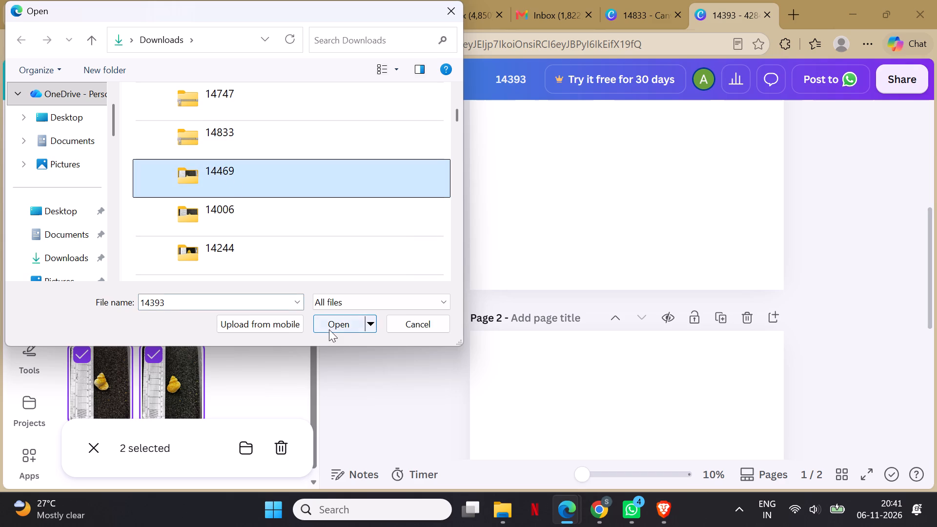
double_click(284, 188)
left_click_drag(238, 189, 273, 138)
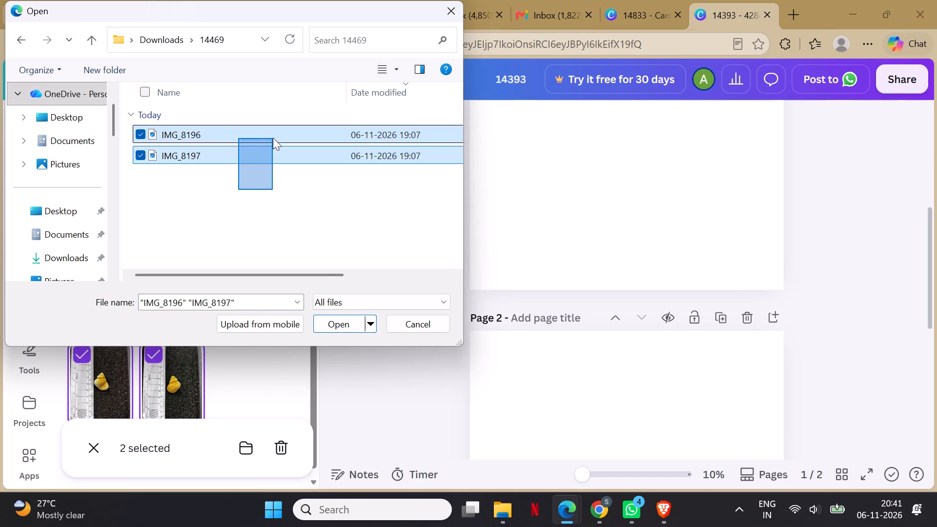
left_click_drag(273, 138, 273, 137)
left_click(333, 317)
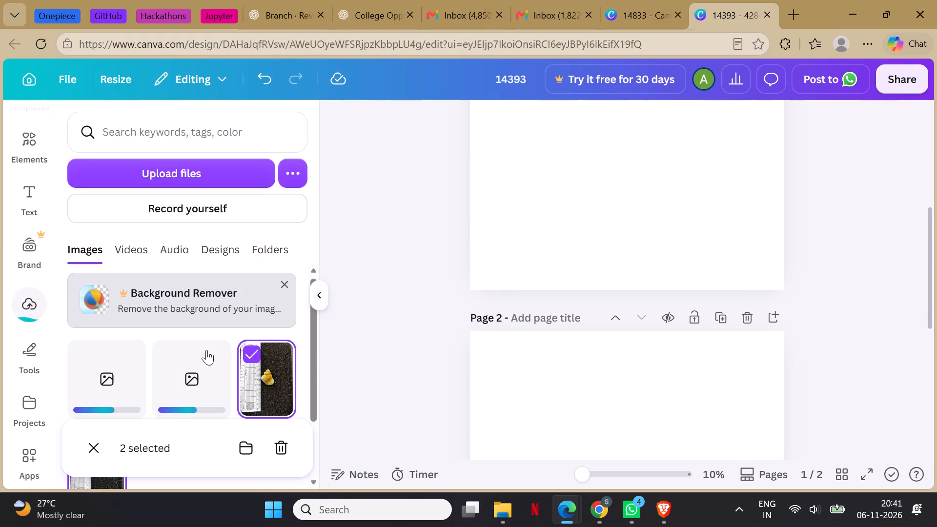
Move the two selected 14393 photos in the uploads to Trash.
scroll(206, 350, "down", 2)
left_click(284, 450)
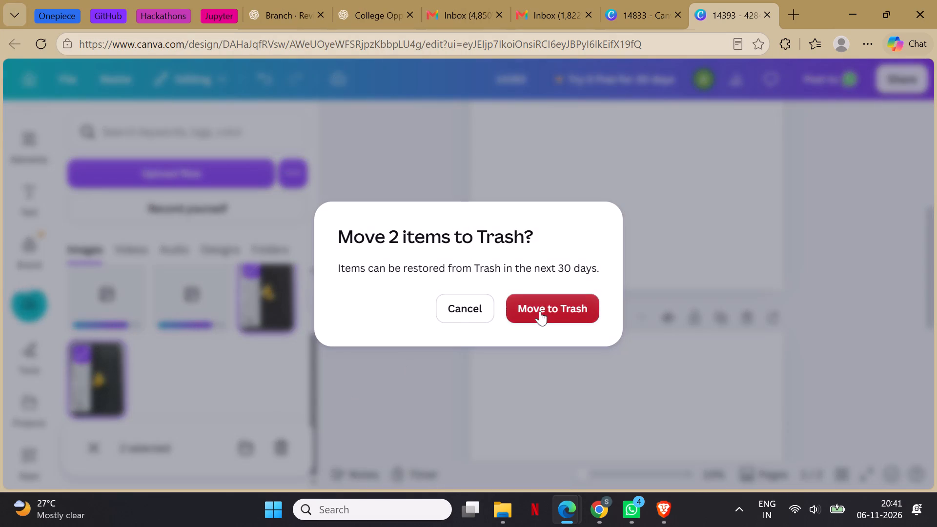
left_click(540, 311)
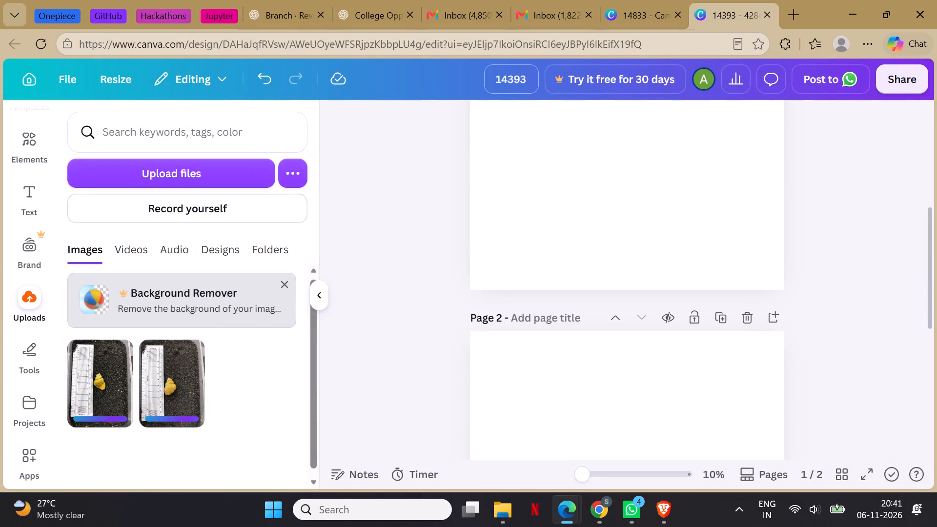
Rename the design as 14469.
left_click(526, 82)
key("BackSpace")
key("BackSpace")
key("BackSpace")
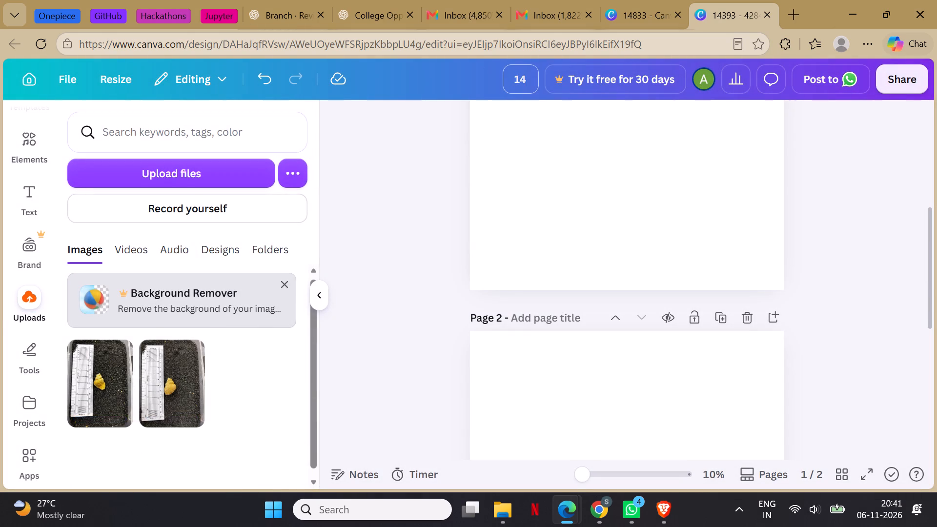
type("469")
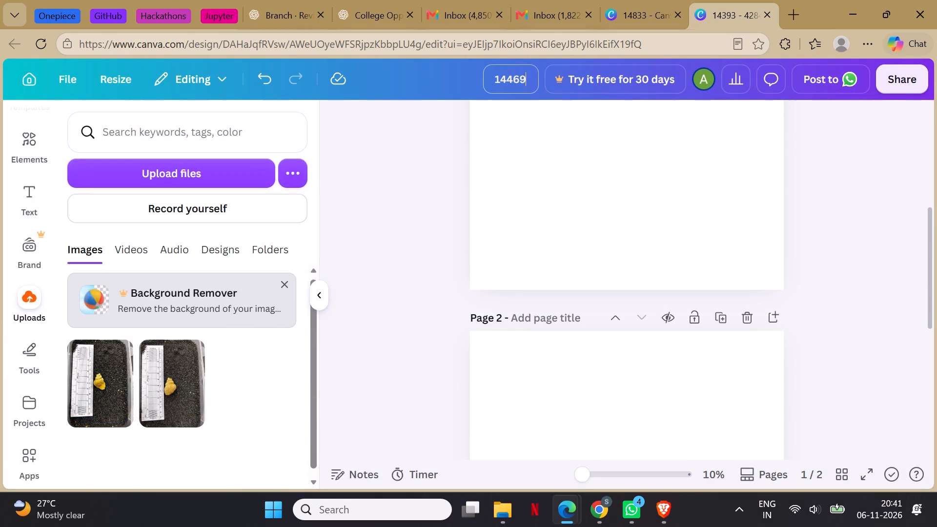
key("Return")
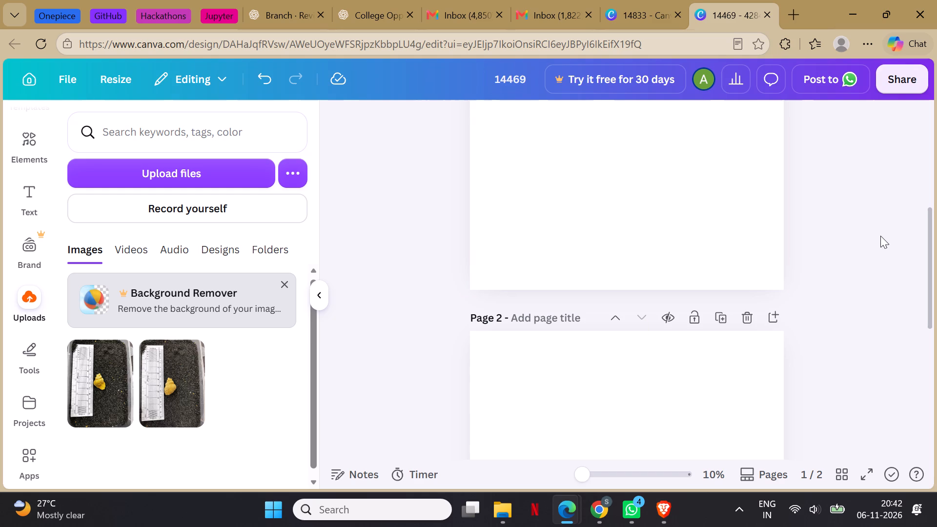
Show the hidden system tray icons on the taskbar.
left_click(743, 510)
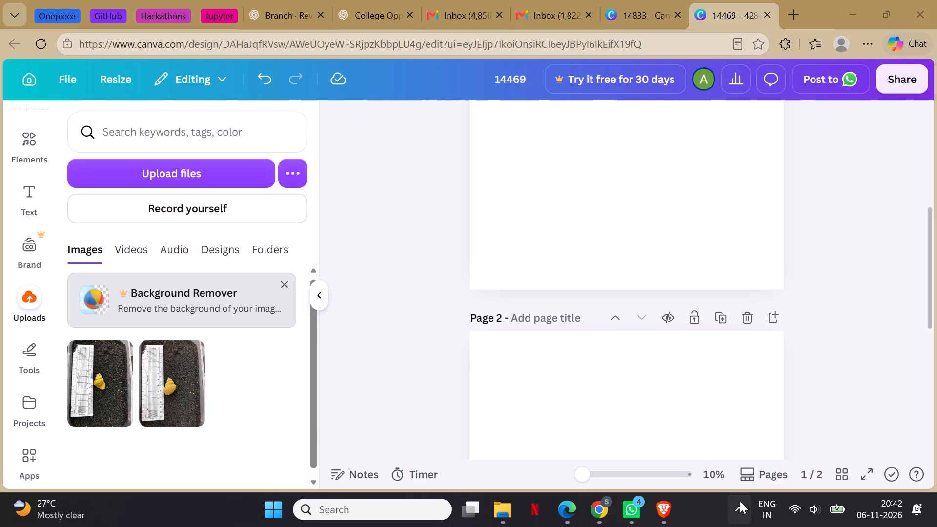
left_click(734, 511)
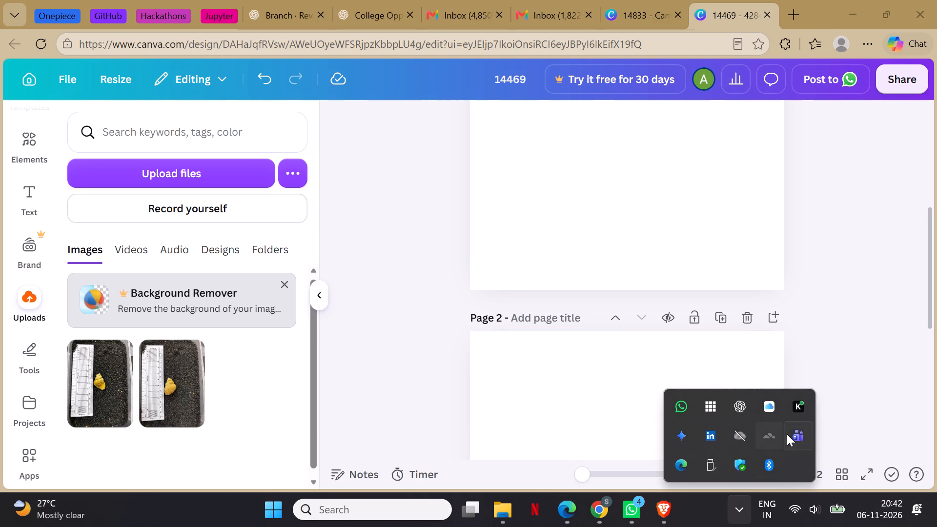